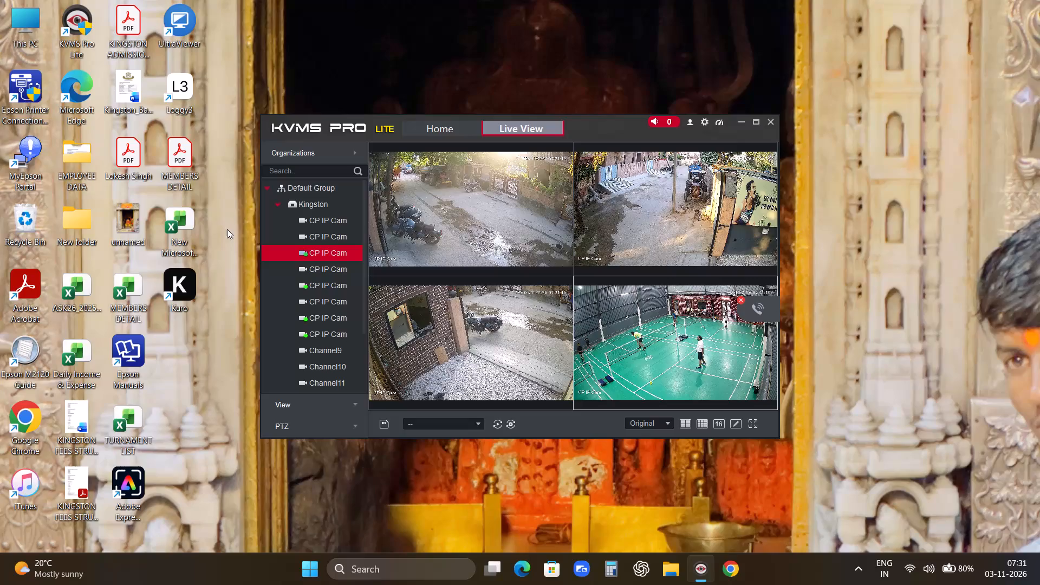
# Open the New Microsoft Excel workbook and the MEMBERS DETAIL PDF from the desktop and arrange their windows side by side.
pyautogui.doubleClick(179, 226)
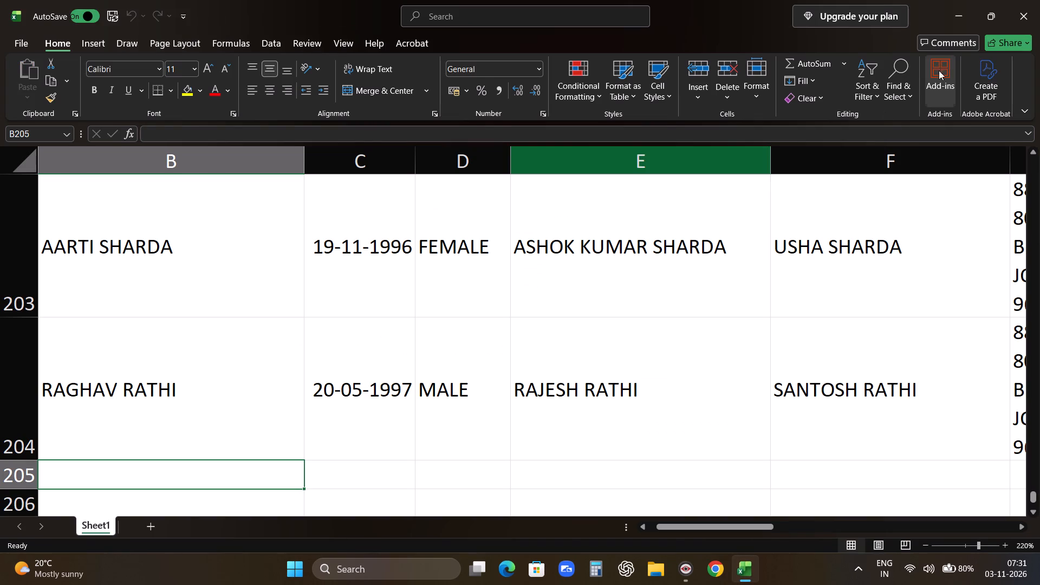
pyautogui.click(1000, 19)
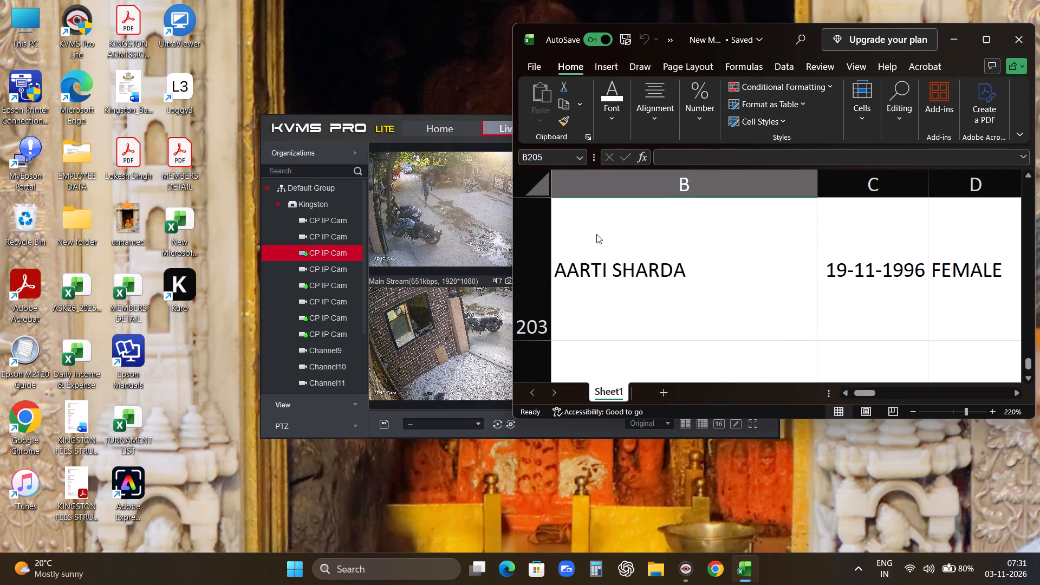
pyautogui.doubleClick(170, 168)
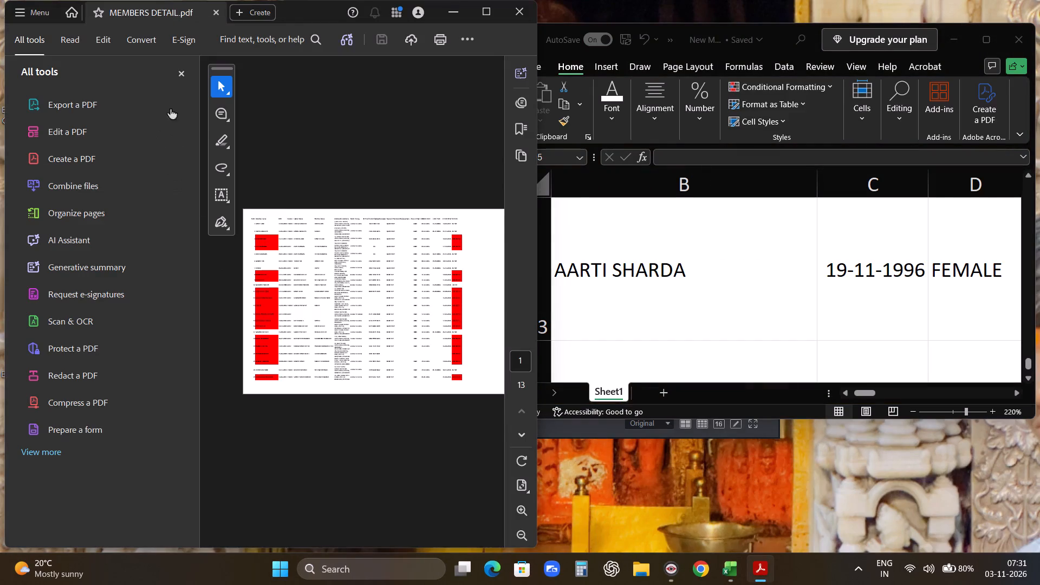
pyautogui.click(181, 76)
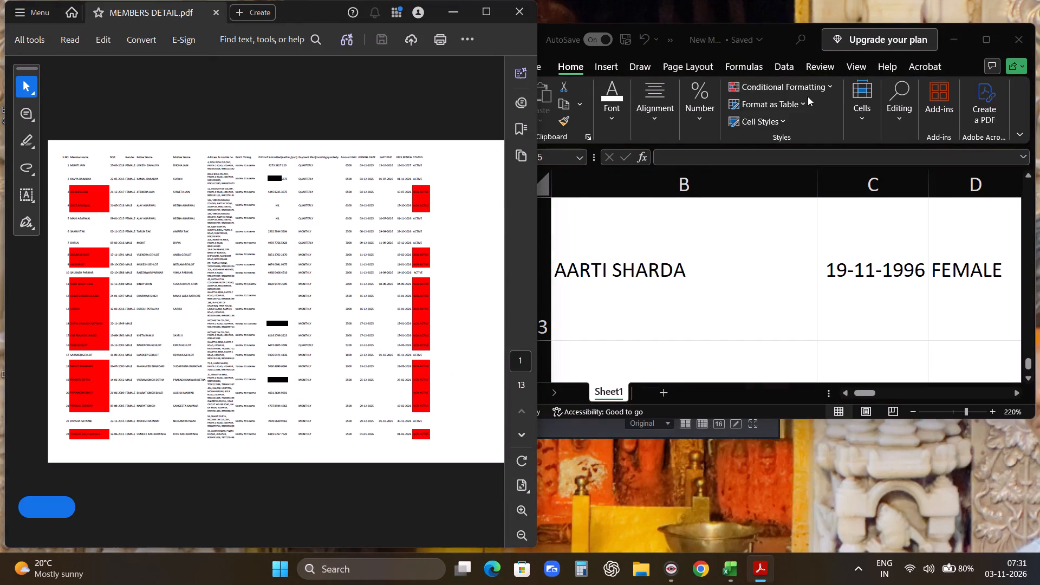
pyautogui.moveTo(795, 24); pyautogui.dragTo(797, 0)
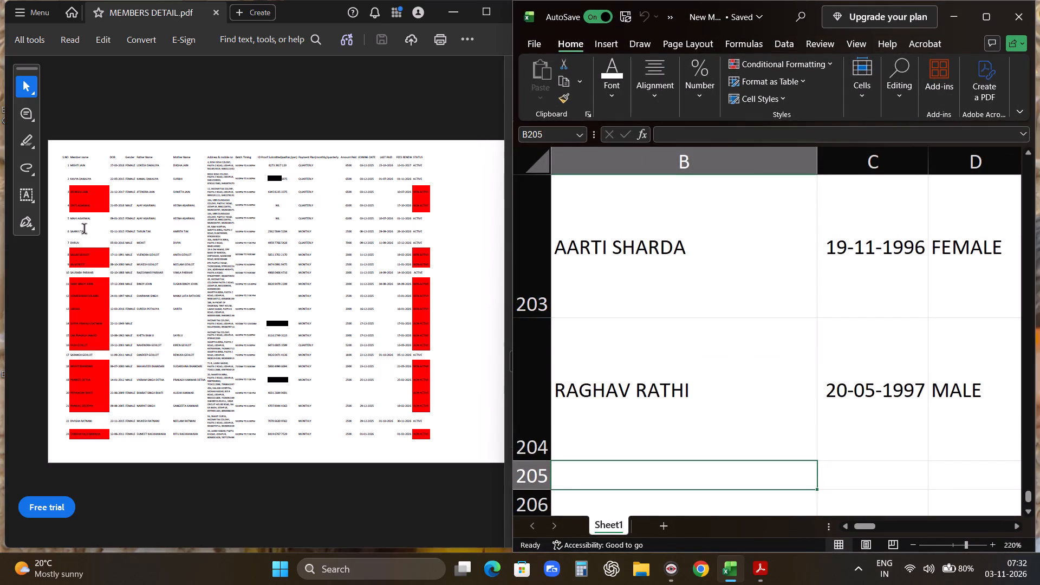
# Enlarge the members list PDF and look through page 8 for the point where the worksheet's entries stop.
pyautogui.click(281, 342)
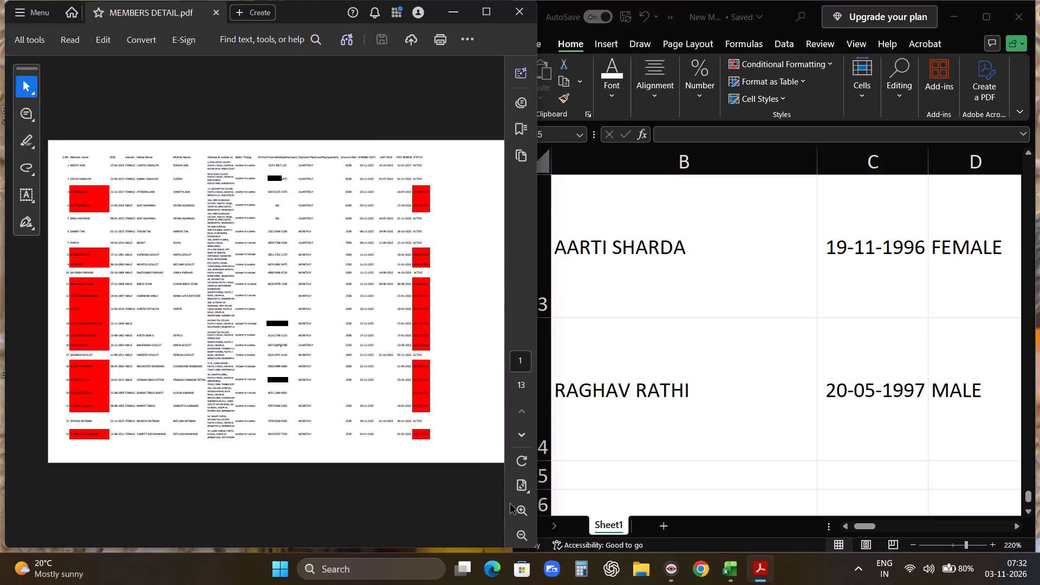
pyautogui.click(521, 515)
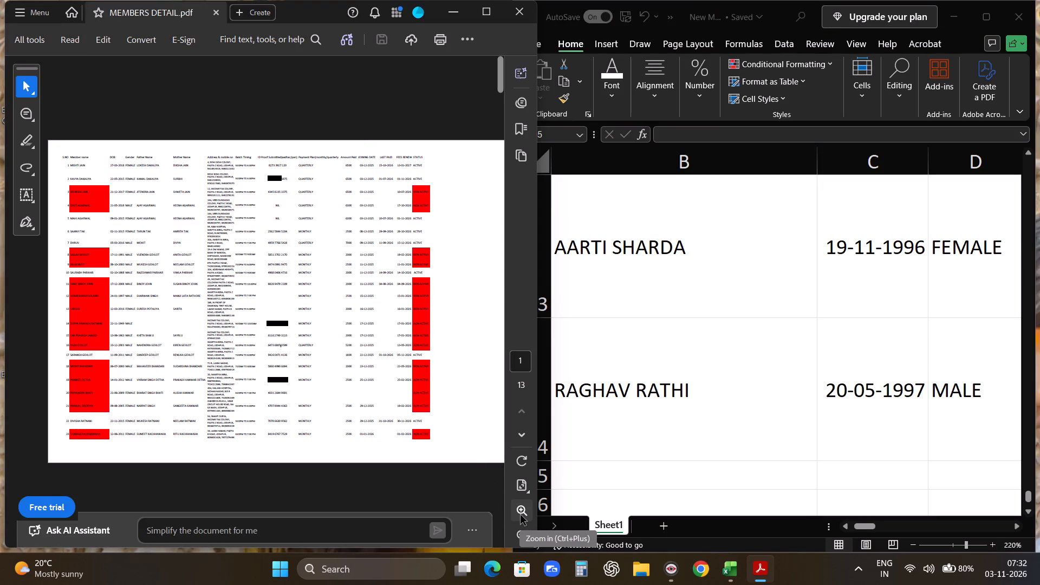
pyautogui.click(521, 515)
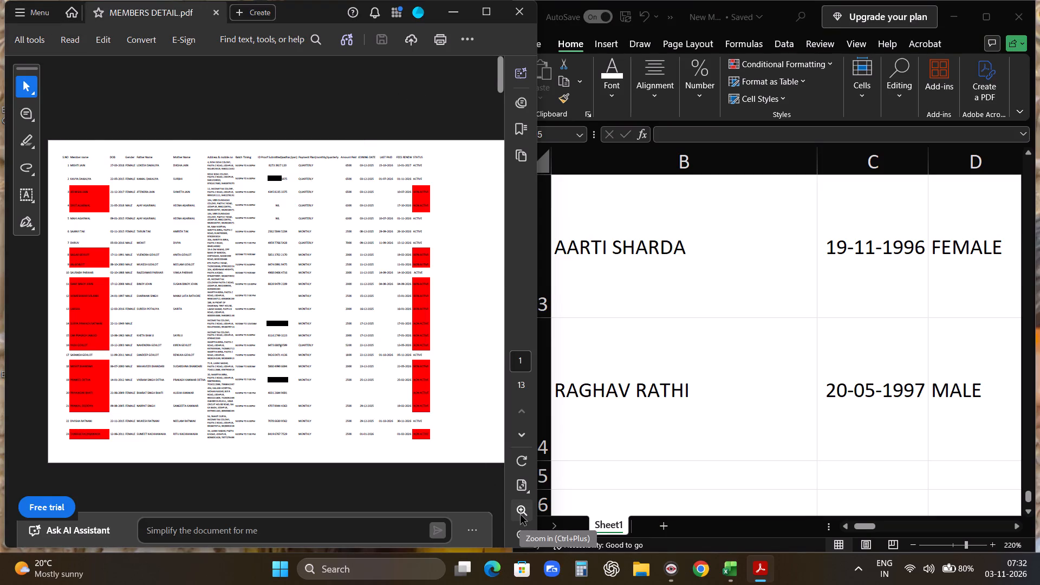
pyautogui.doubleClick(521, 515)
pyautogui.click(521, 515)
pyautogui.click(521, 515)
pyautogui.click(521, 515)
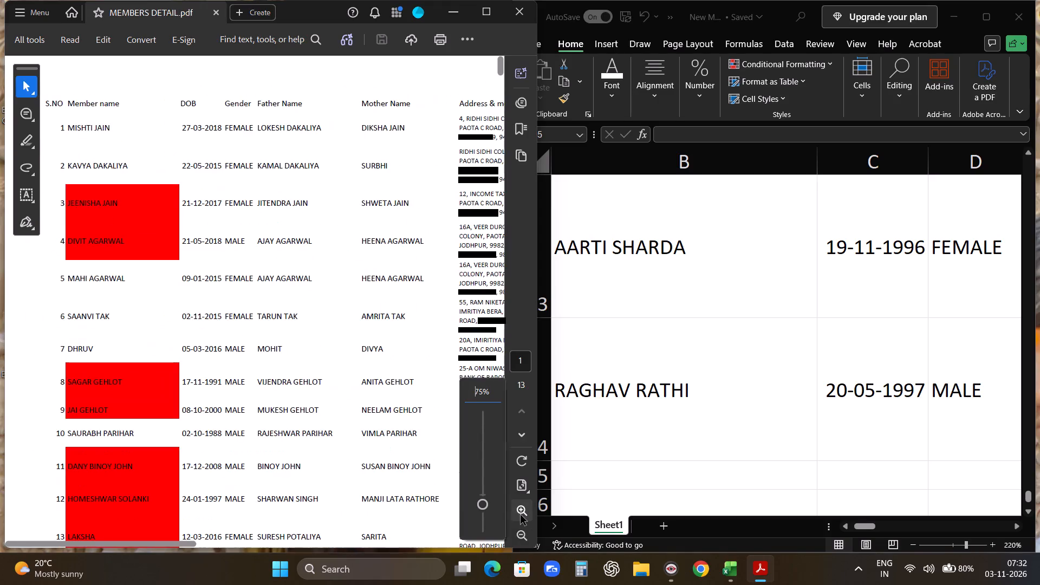
pyautogui.click(521, 515)
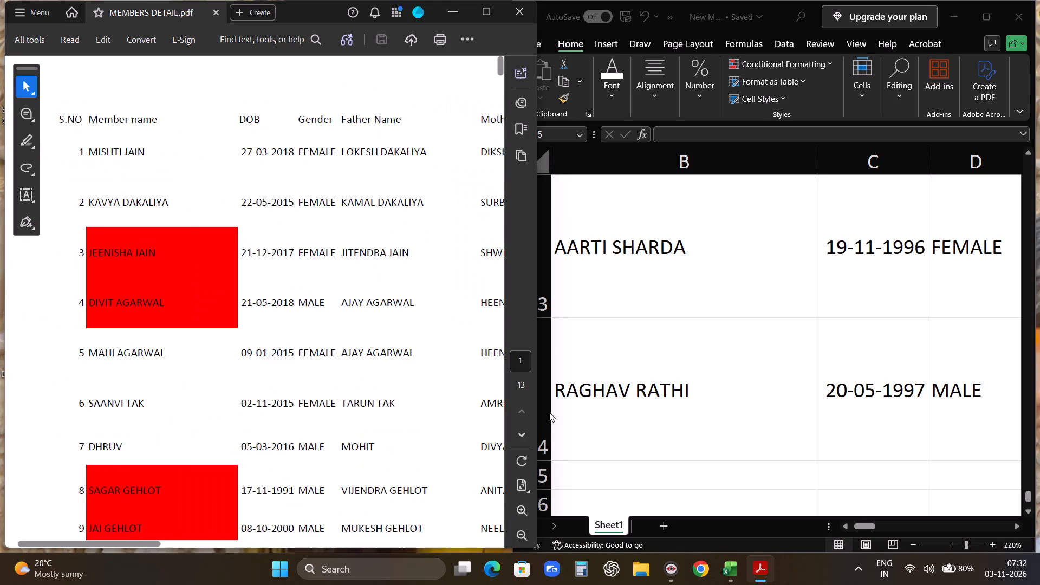
pyautogui.tripleClick(525, 432)
pyautogui.doubleClick(525, 432)
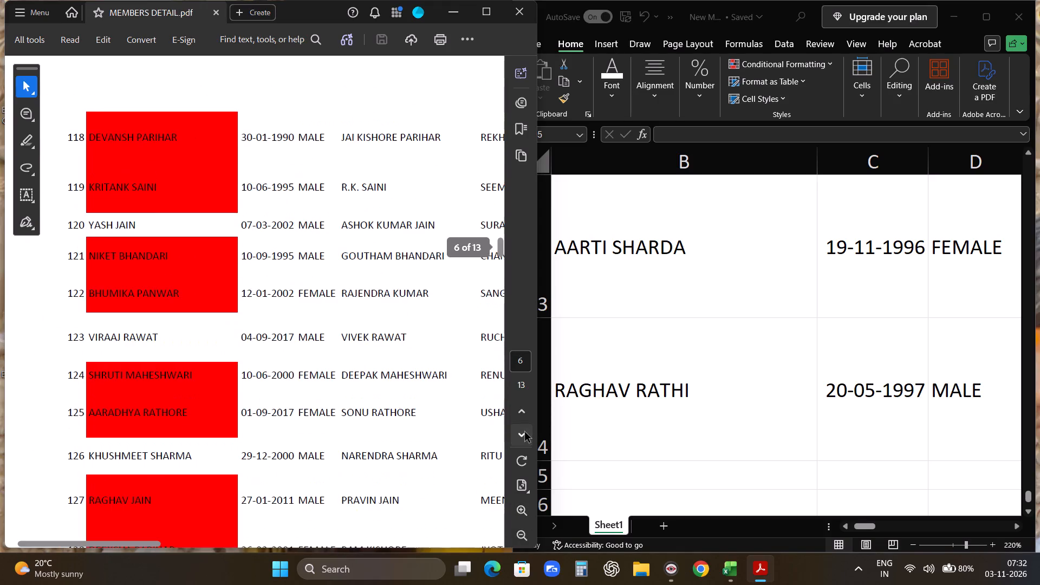
pyautogui.click(525, 432)
pyautogui.click(525, 432)
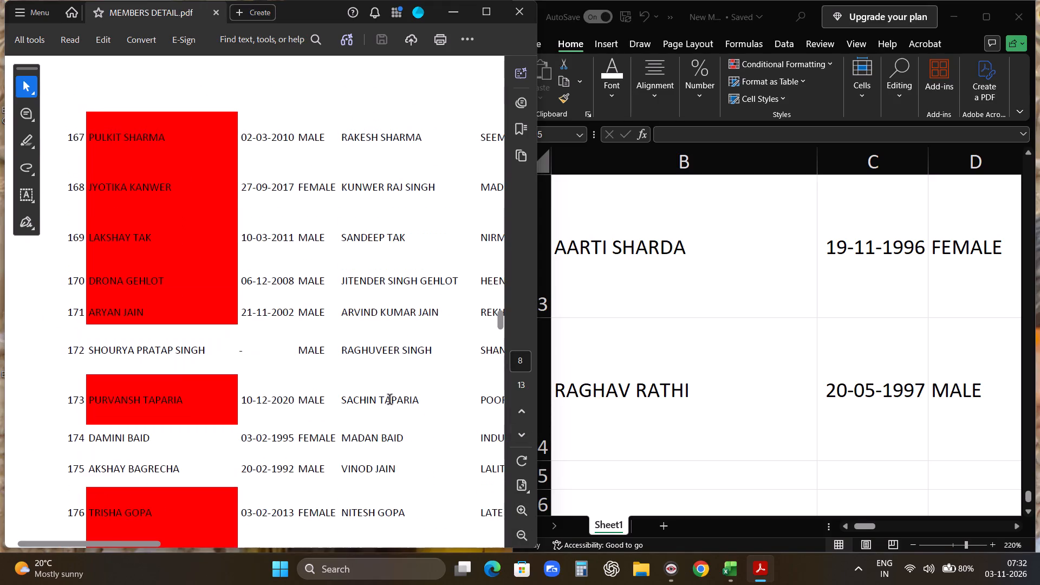
pyautogui.scroll(-3, 390, 400)
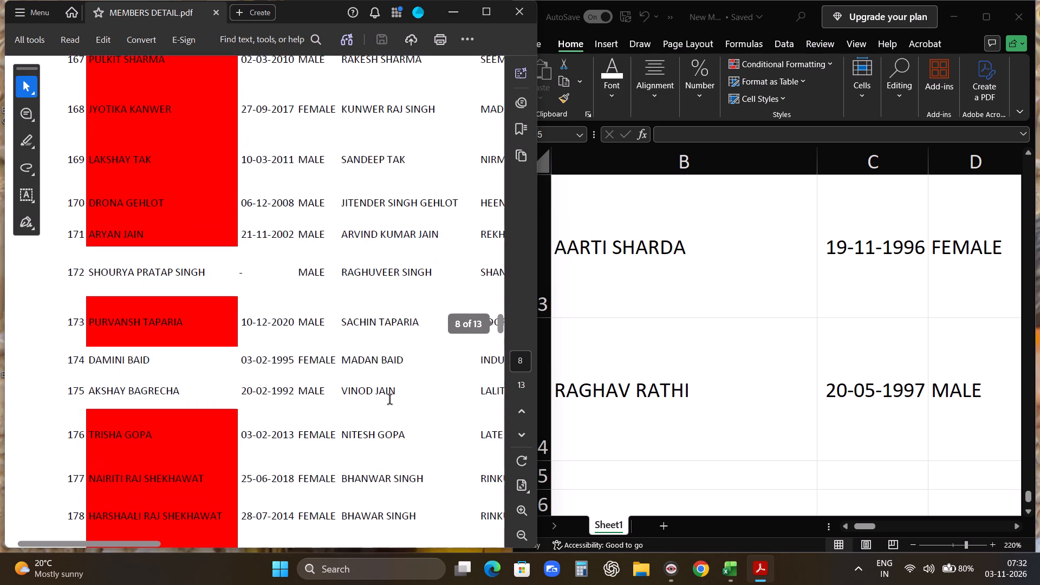
pyautogui.scroll(-6, 390, 400)
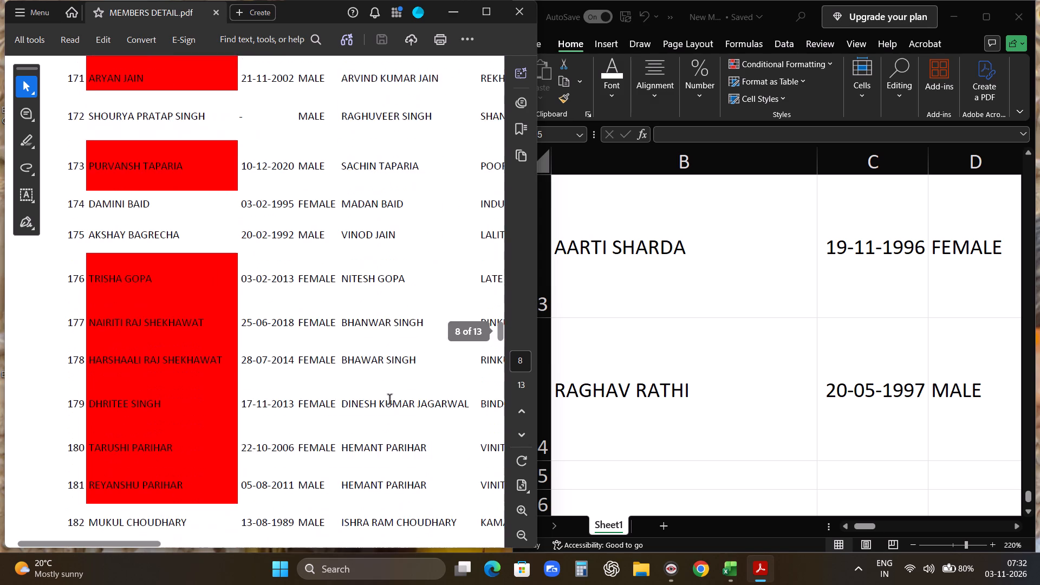
pyautogui.scroll(-7, 390, 400)
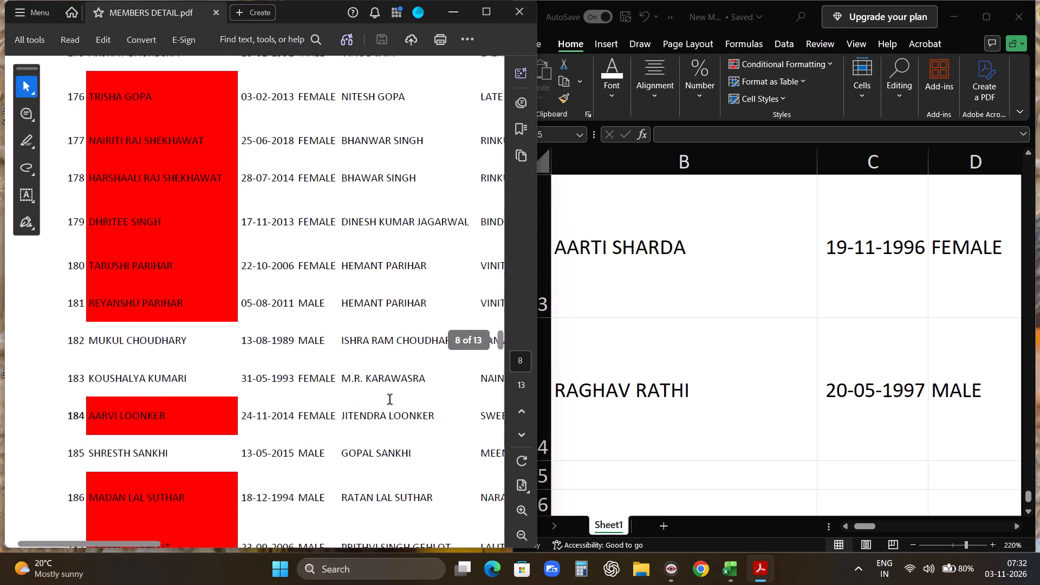
pyautogui.scroll(-11, 390, 400)
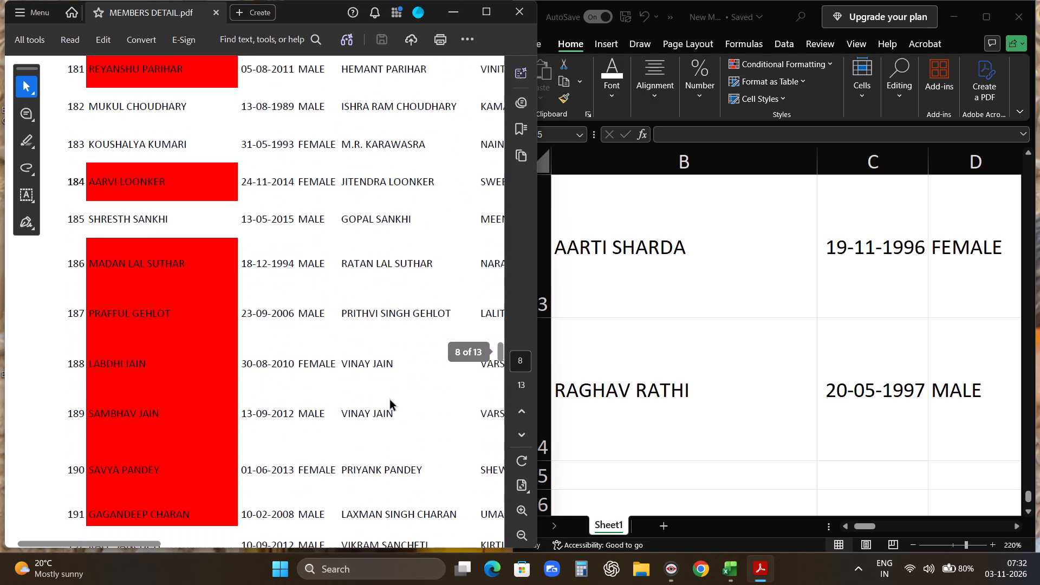
pyautogui.scroll(-3, 390, 400)
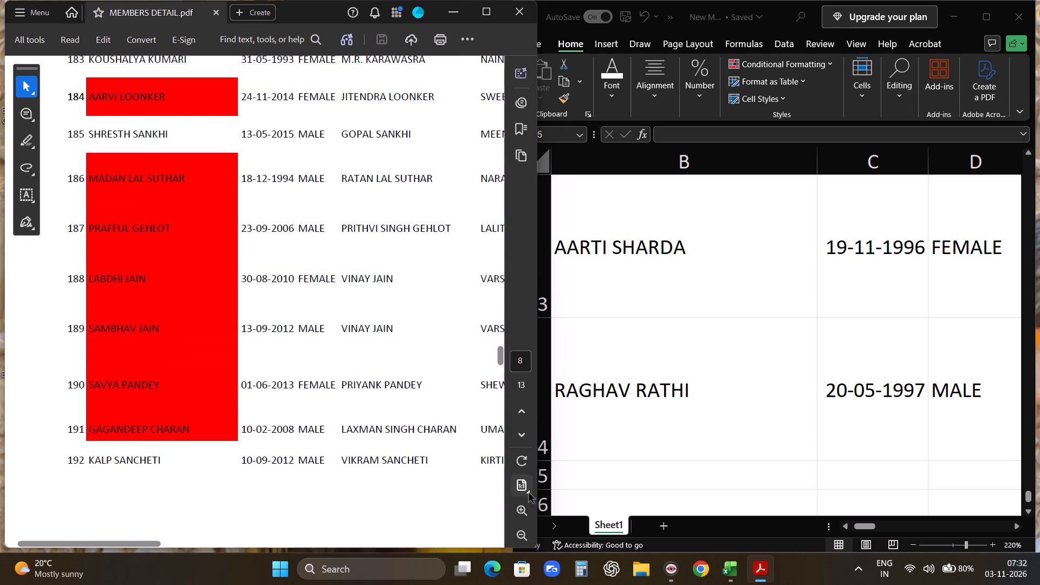
# Find member entry 204 on page 9 of the PDF and view it at 200% zoom.
pyautogui.click(520, 443)
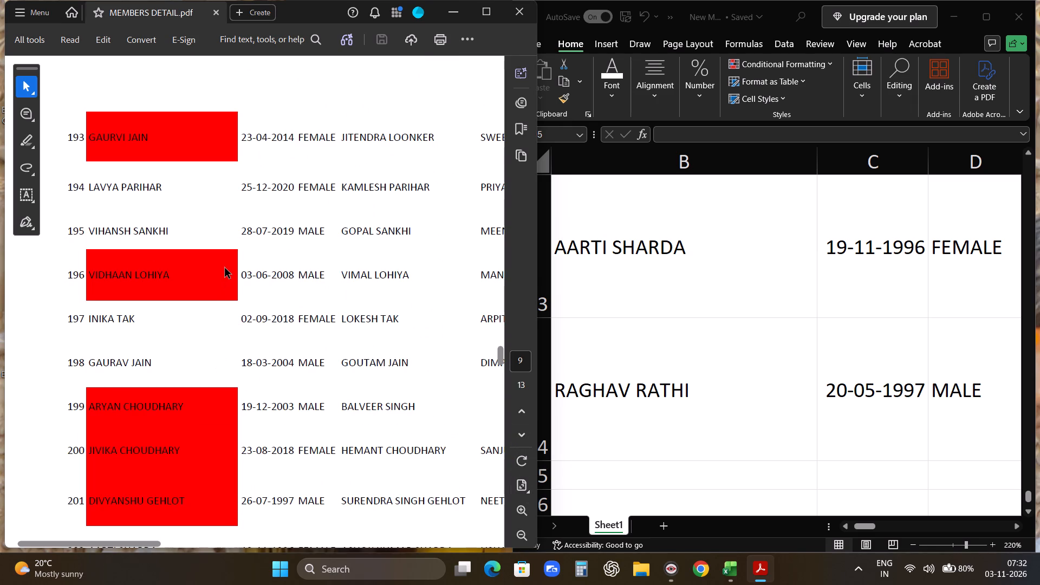
pyautogui.scroll(-1, 225, 268)
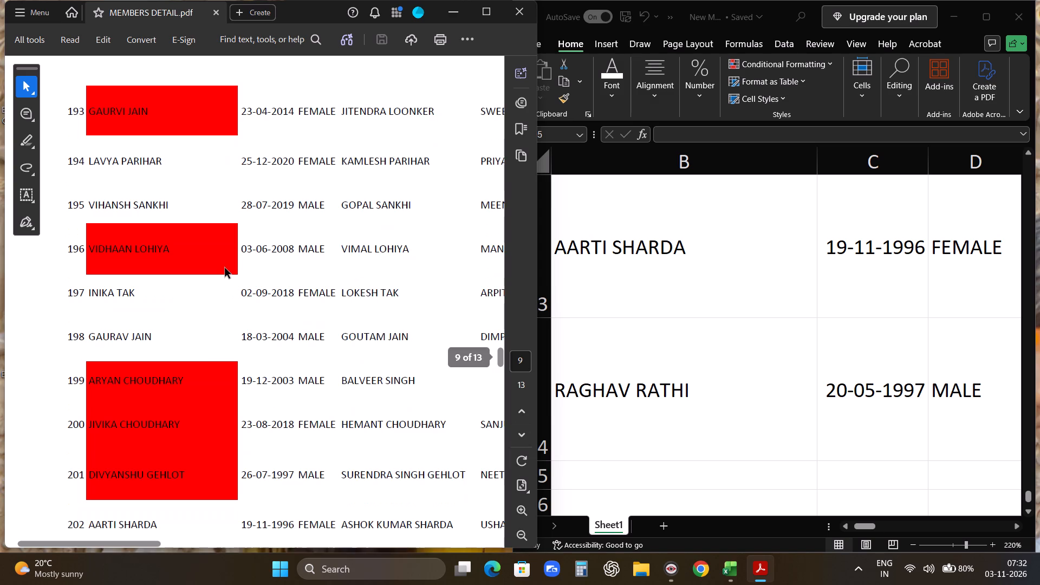
pyautogui.scroll(-2, 225, 268)
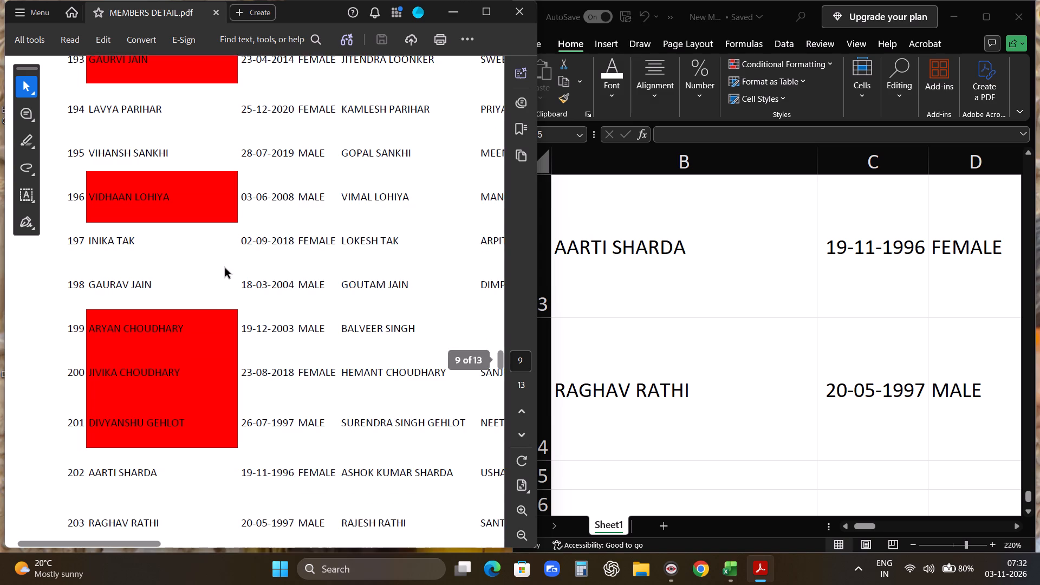
pyautogui.scroll(-9, 225, 268)
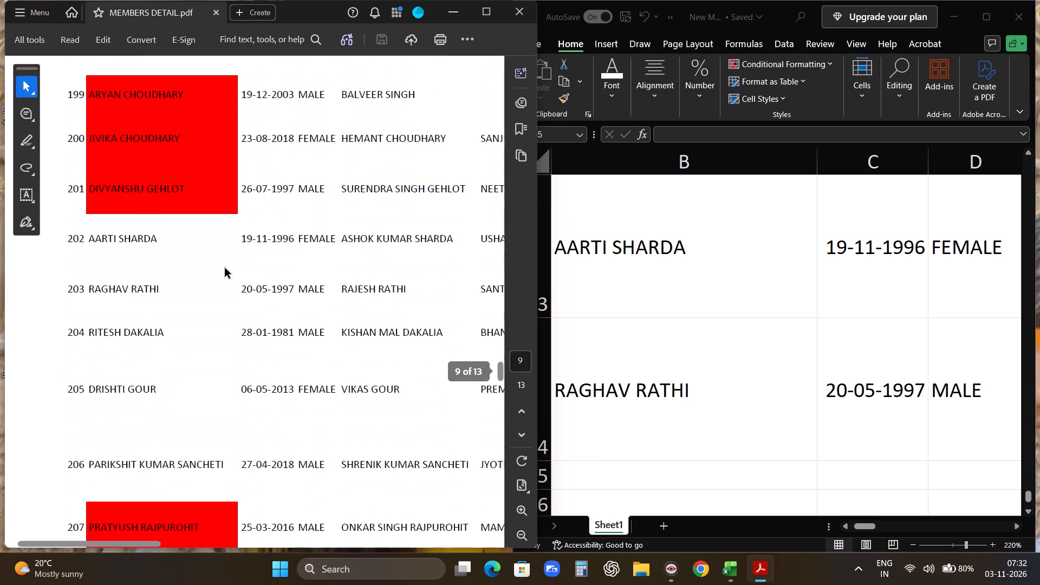
pyautogui.tripleClick(524, 512)
pyautogui.click(524, 512)
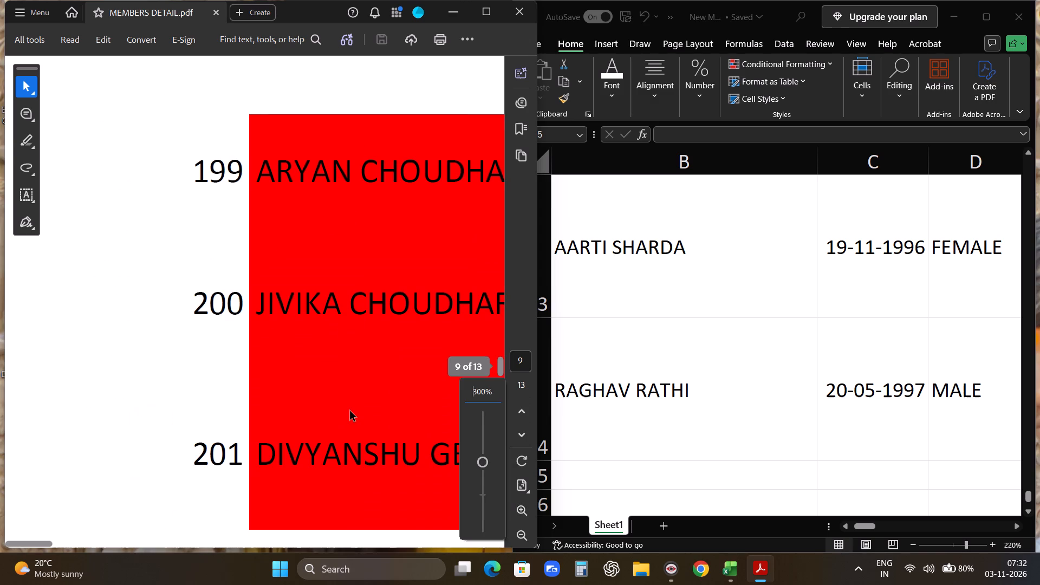
pyautogui.scroll(-3, 350, 411)
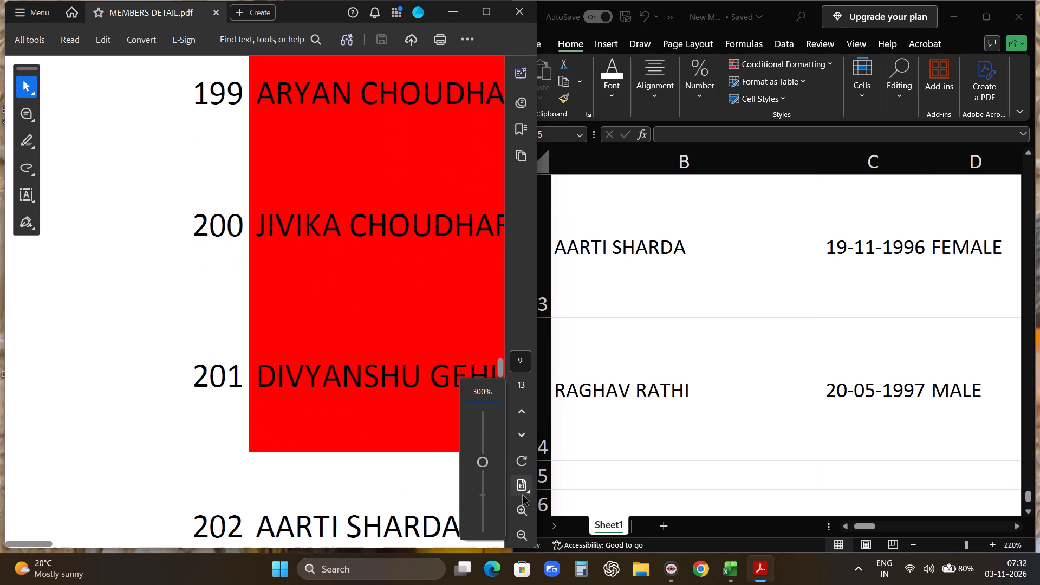
pyautogui.click(523, 529)
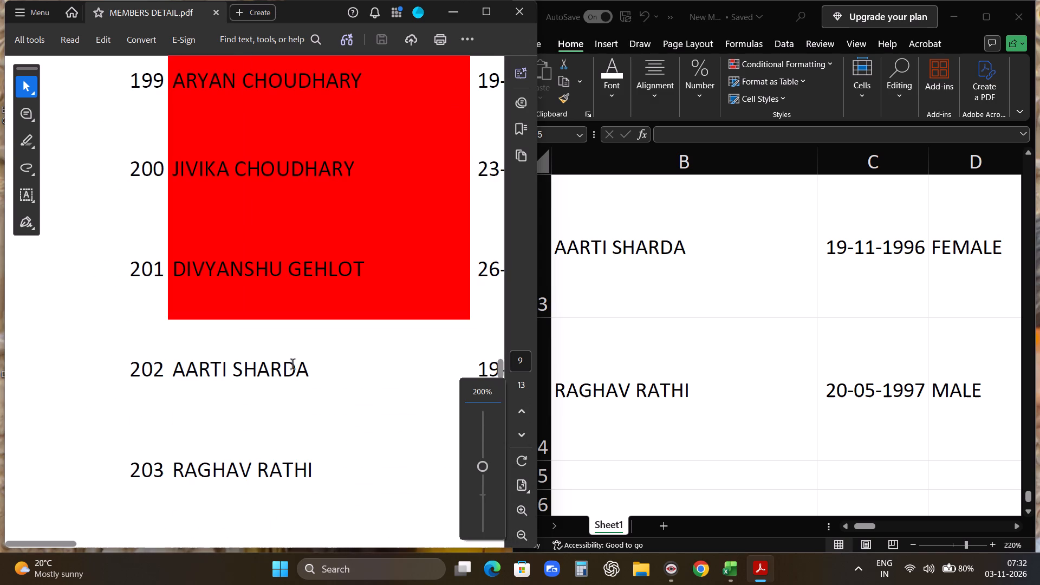
pyautogui.scroll(-7, 293, 365)
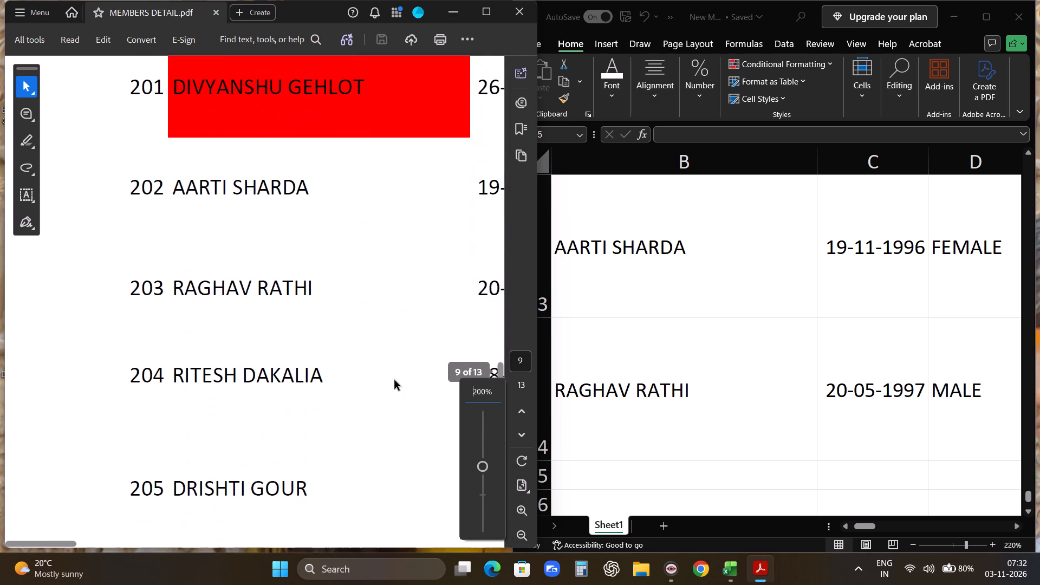
# Check the worksheet's columns along row 205 in Excel, ending at serial number 204 in column A.
pyautogui.moveTo(869, 525); pyautogui.dragTo(859, 525)
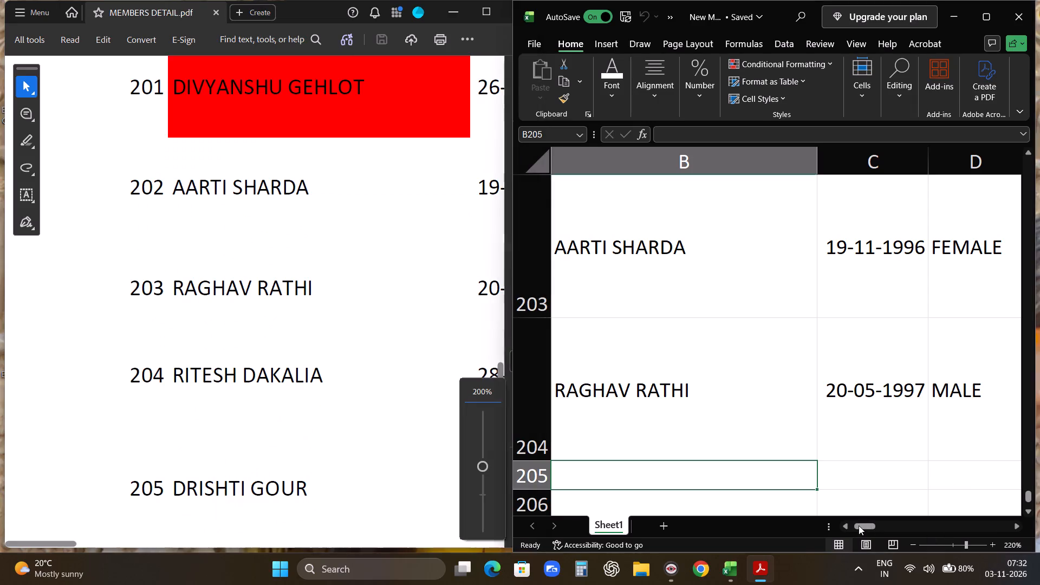
pyautogui.moveTo(859, 525); pyautogui.dragTo(851, 525)
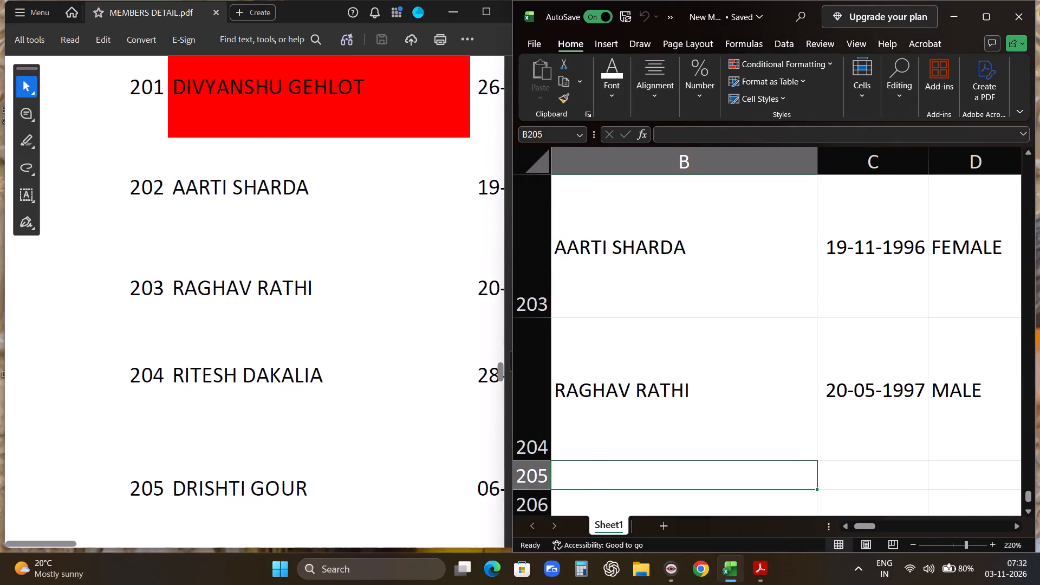
pyautogui.press('Left')
pyautogui.press('Left')
pyautogui.press('Right')
pyautogui.press('Right')
pyautogui.press('Right')
pyautogui.press('Right')
pyautogui.press('Right')
pyautogui.press('Right')
pyautogui.press('Right')
pyautogui.press('Right')
pyautogui.press('Right')
pyautogui.press('Right')
pyautogui.press('Right')
pyautogui.press('Right')
pyautogui.press('Right')
pyautogui.press('Right')
pyautogui.press('Right')
pyautogui.press('Right')
pyautogui.press('Right')
pyautogui.press('Right')
pyautogui.press('Right')
pyautogui.press('Right')
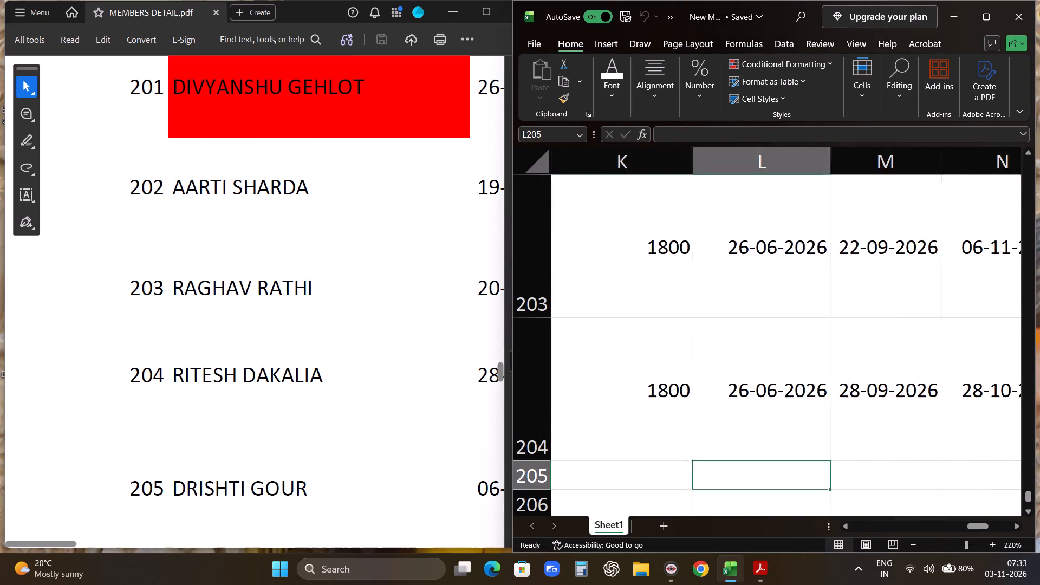
pyautogui.press('Left')
pyautogui.press('Left')
pyautogui.press('Left')
pyautogui.press('Left')
pyautogui.press('Left')
pyautogui.press('Left')
pyautogui.press('Left')
pyautogui.press('Left')
pyautogui.press('Left')
pyautogui.press('Left')
pyautogui.press('Left')
pyautogui.press('Left')
pyautogui.press('Left')
pyautogui.press('Left')
pyautogui.press('Left')
pyautogui.press('Left')
pyautogui.press('Left')
pyautogui.press('Left')
pyautogui.press('Left')
pyautogui.press('Left')
pyautogui.press('Left')
pyautogui.press('Left')
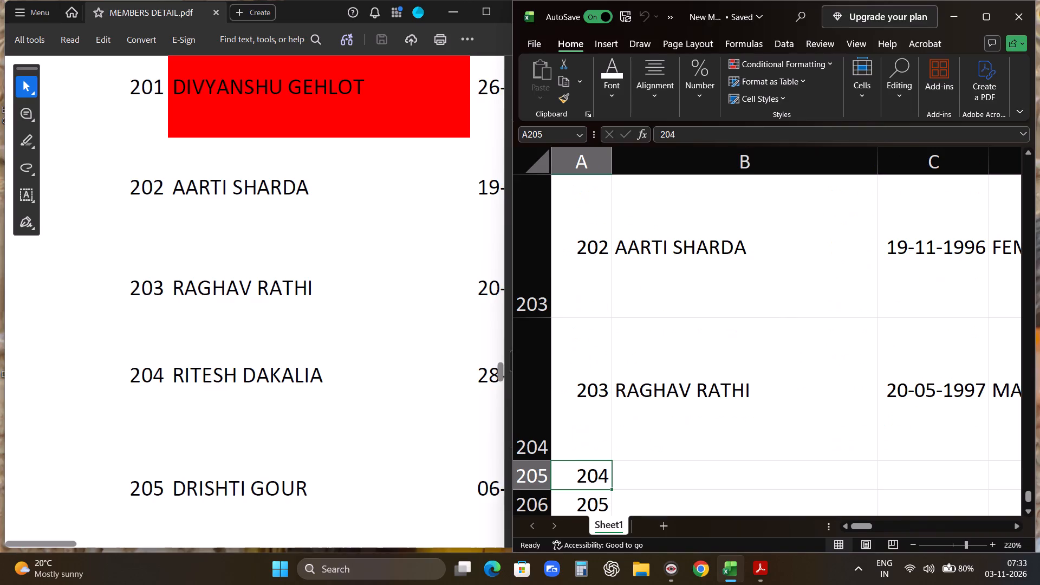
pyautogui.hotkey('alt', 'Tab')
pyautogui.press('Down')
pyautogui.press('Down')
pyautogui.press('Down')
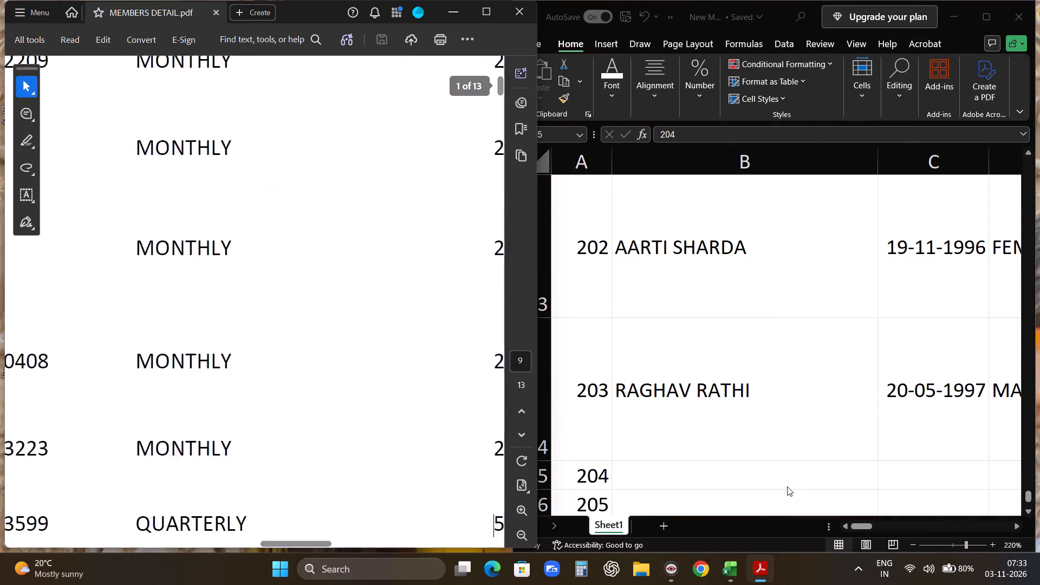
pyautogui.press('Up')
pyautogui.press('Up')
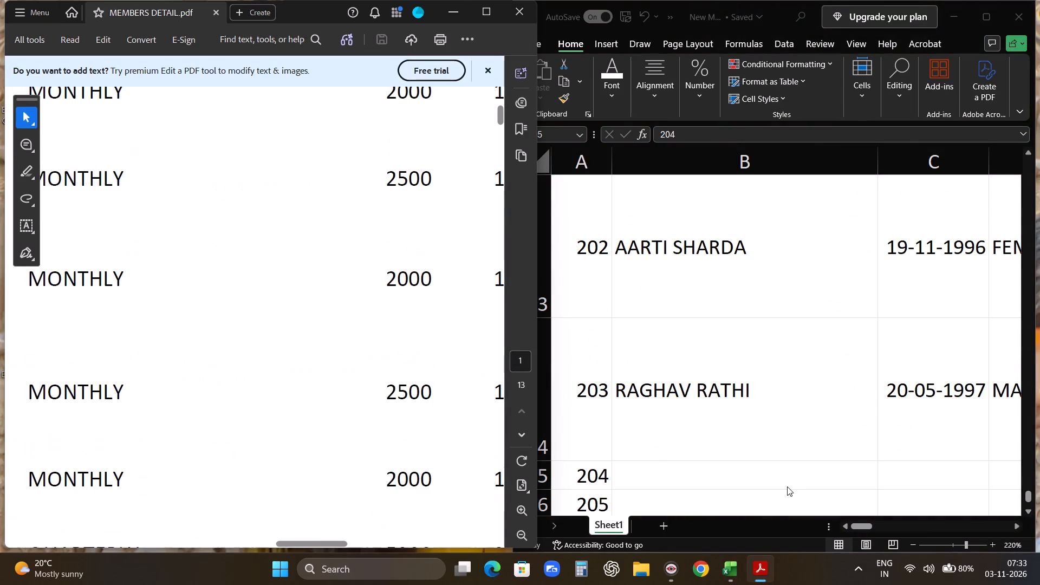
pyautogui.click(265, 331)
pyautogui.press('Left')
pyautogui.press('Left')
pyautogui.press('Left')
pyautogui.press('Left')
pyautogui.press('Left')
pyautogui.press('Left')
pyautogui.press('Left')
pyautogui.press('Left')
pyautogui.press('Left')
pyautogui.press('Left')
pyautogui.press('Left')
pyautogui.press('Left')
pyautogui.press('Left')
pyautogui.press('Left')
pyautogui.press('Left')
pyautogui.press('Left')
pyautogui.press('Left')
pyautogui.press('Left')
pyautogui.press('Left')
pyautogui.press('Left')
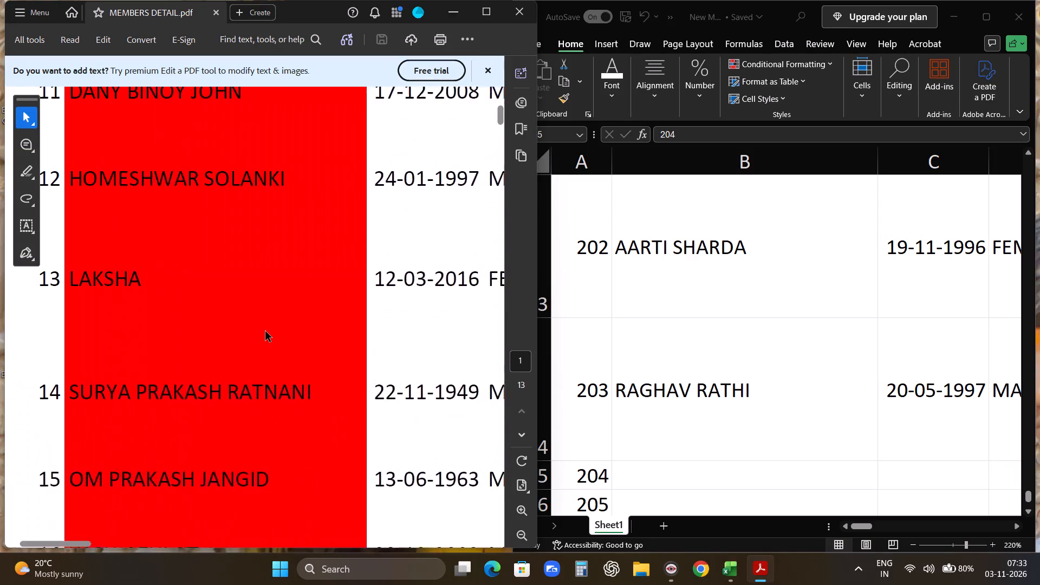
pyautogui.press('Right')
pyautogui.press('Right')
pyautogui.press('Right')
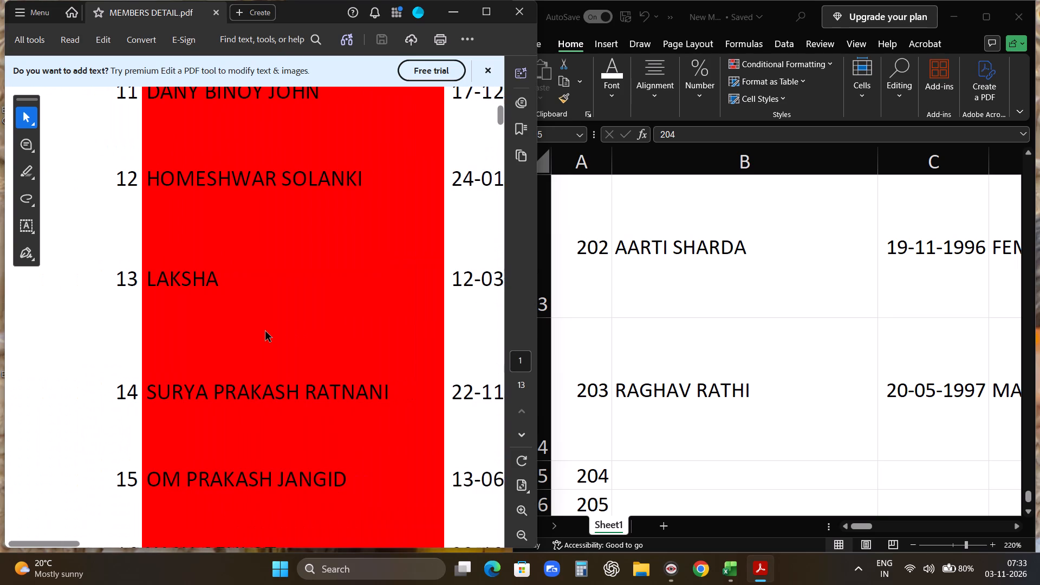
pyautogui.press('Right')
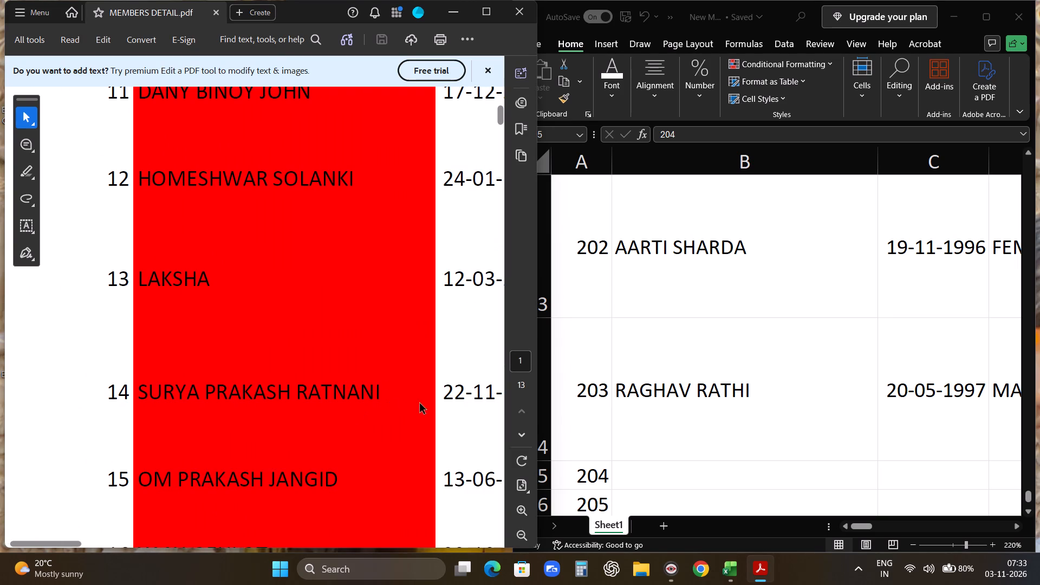
# Go to page 9 of the members PDF and find entry 204 with its name and date of birth readable.
pyautogui.click(524, 363)
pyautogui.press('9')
pyautogui.press('Return')
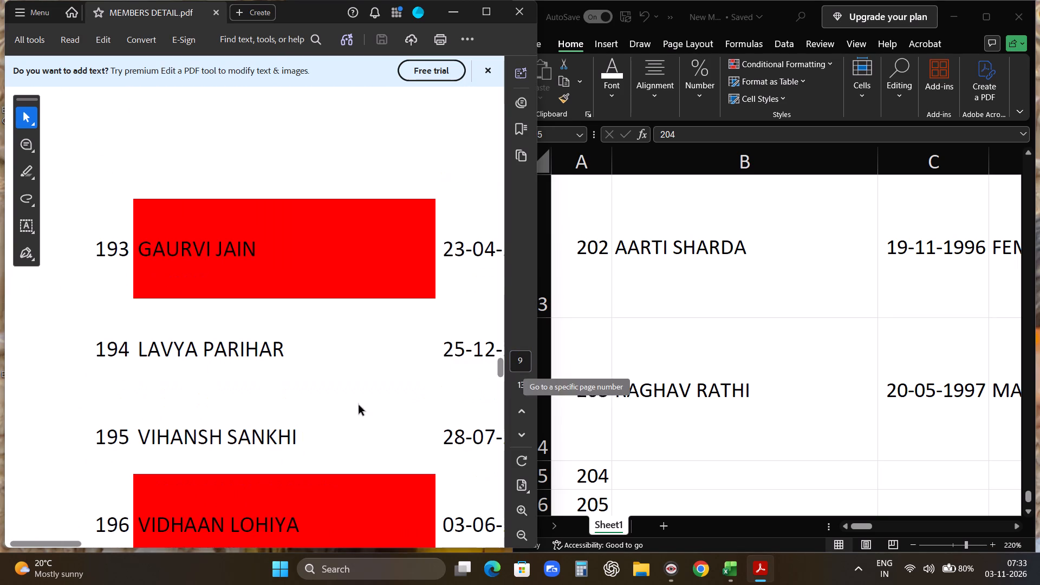
pyautogui.scroll(-13, 239, 409)
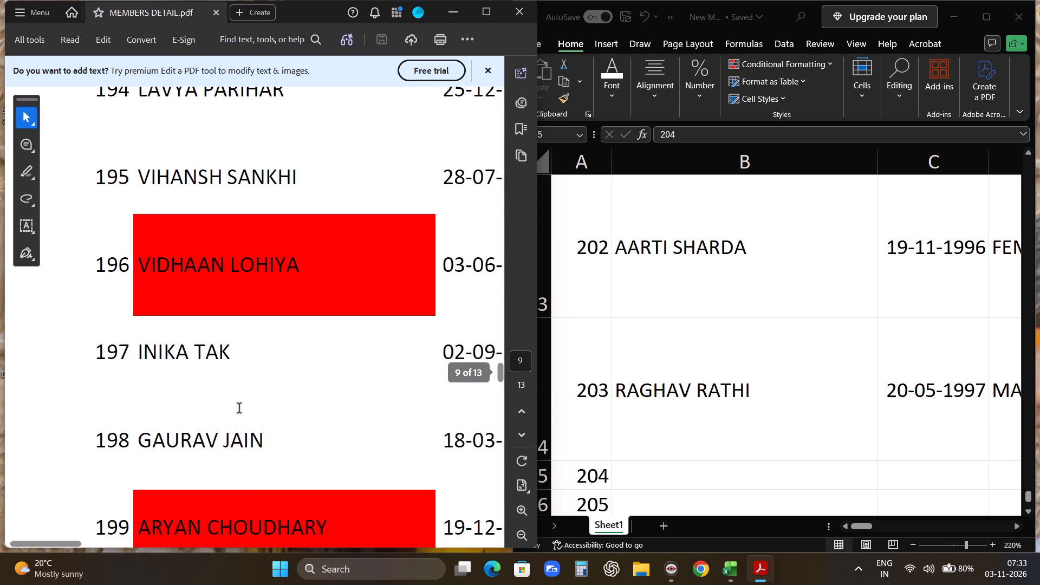
pyautogui.scroll(-20, 239, 409)
pyautogui.scroll(-4, 239, 409)
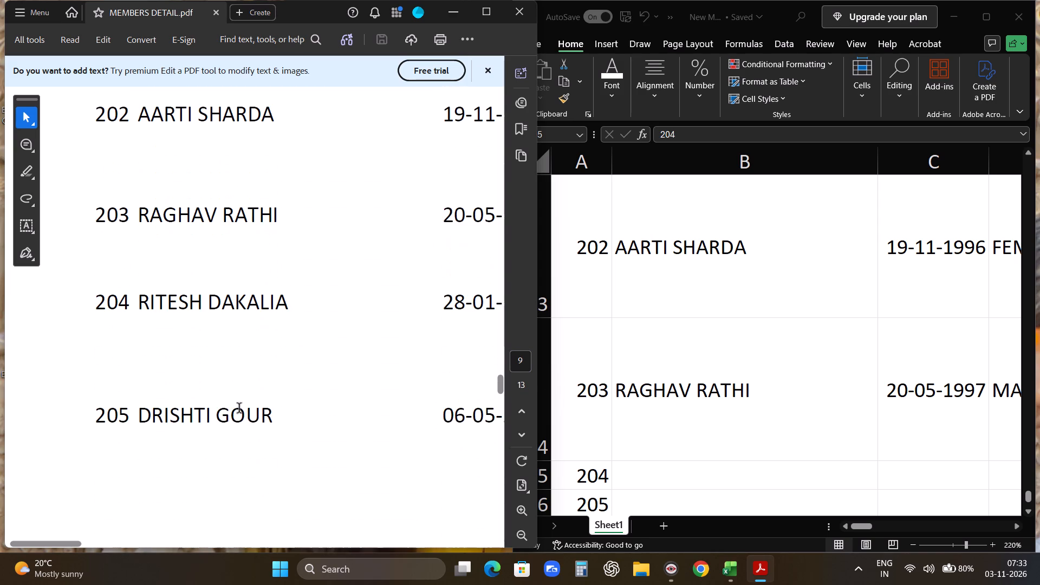
pyautogui.scroll(-6, 239, 409)
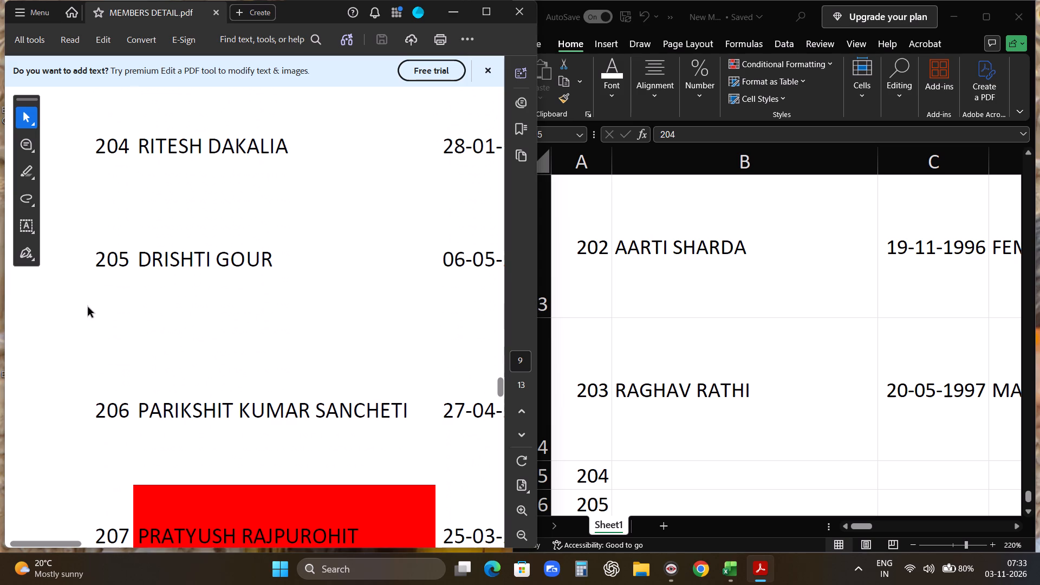
pyautogui.click(183, 352)
pyautogui.press('Right')
pyautogui.press('Right')
pyautogui.press('Right')
pyautogui.press('Right')
pyautogui.press('Right')
pyautogui.press('Right')
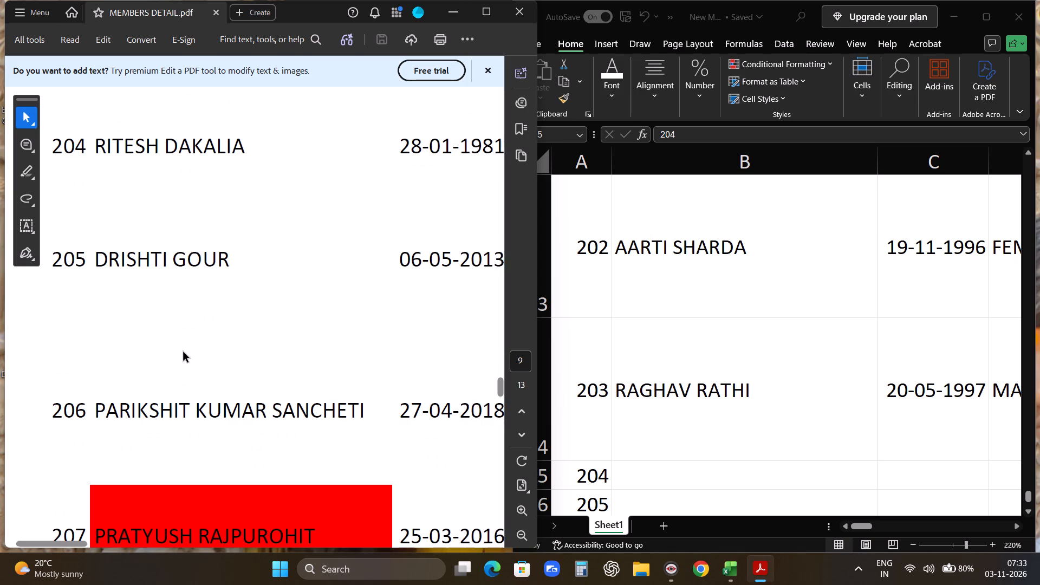
pyautogui.press('Down')
pyautogui.press('Down')
pyautogui.press('Down')
pyautogui.press('Down')
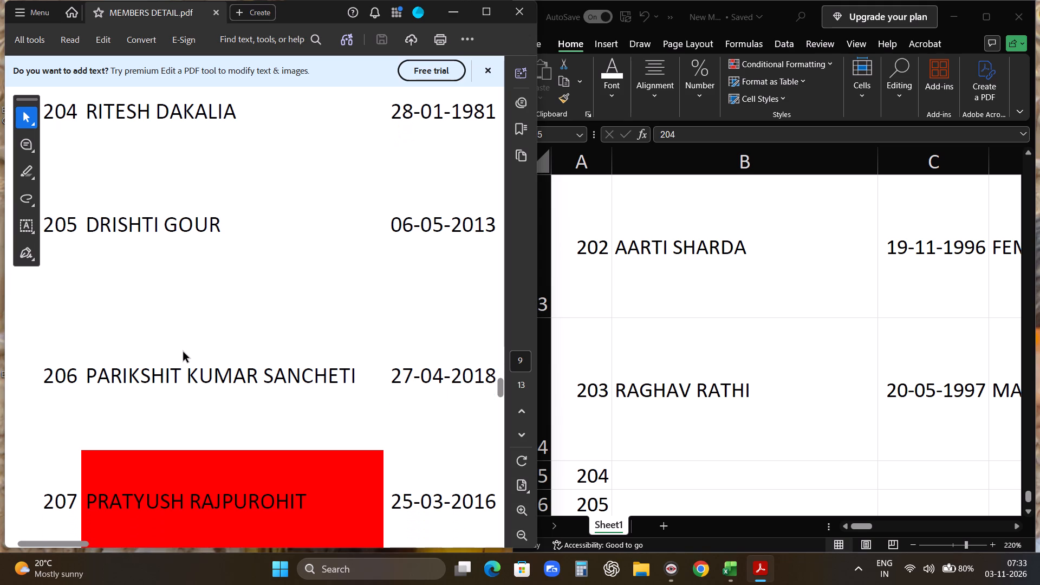
# Copy member 204's name in capitals from the PDF into cell B205 of the Excel worksheet.
pyautogui.hotkey('alt', 'Tab')
pyautogui.press('Right')
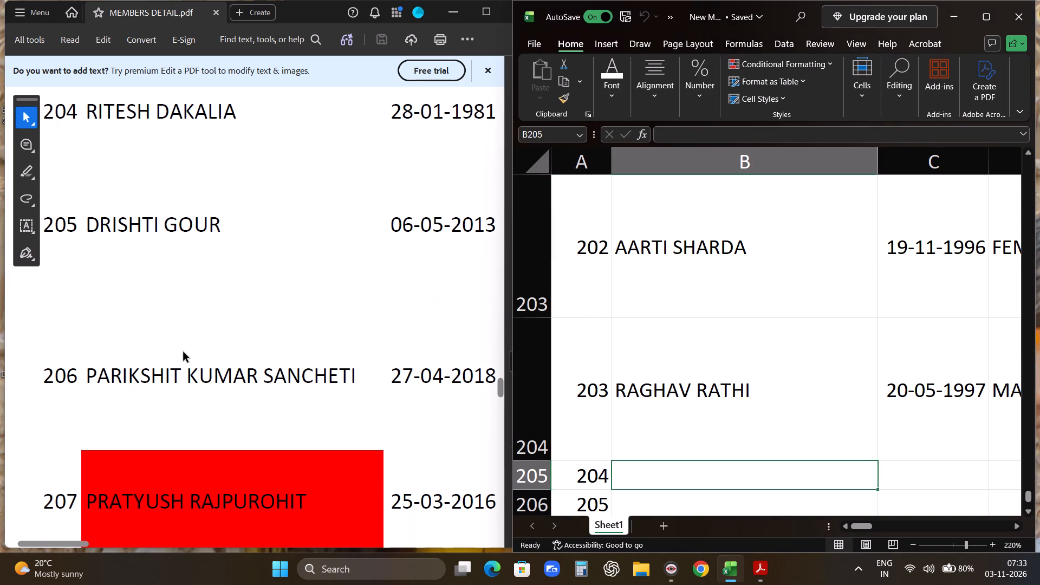
pyautogui.hotkey('alt', 'Tab')
pyautogui.press('Right')
pyautogui.press('Right')
pyautogui.press('Right')
pyautogui.press('Right')
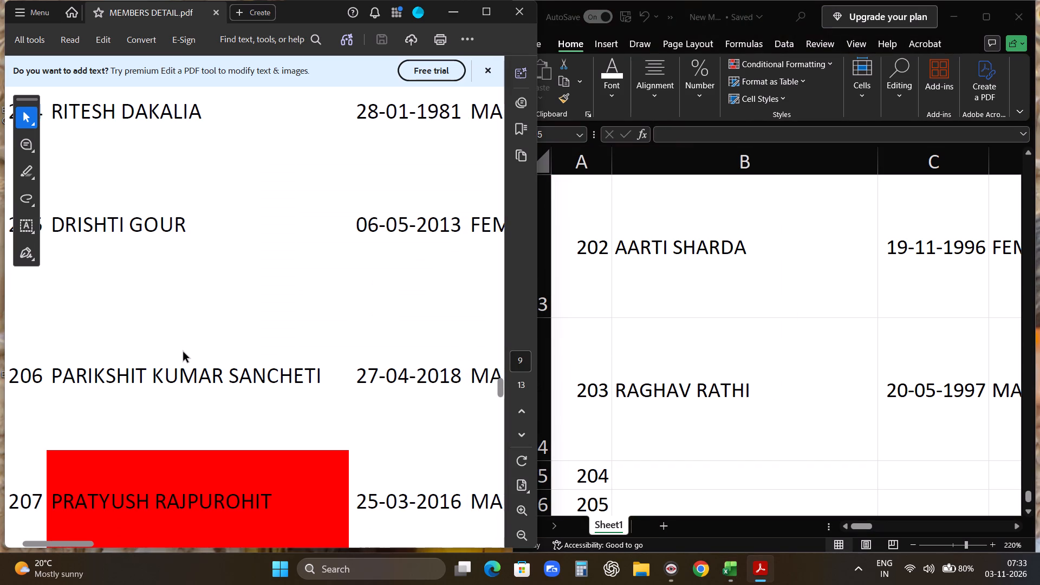
pyautogui.press('Right')
pyautogui.hotkey('alt', 'Tab')
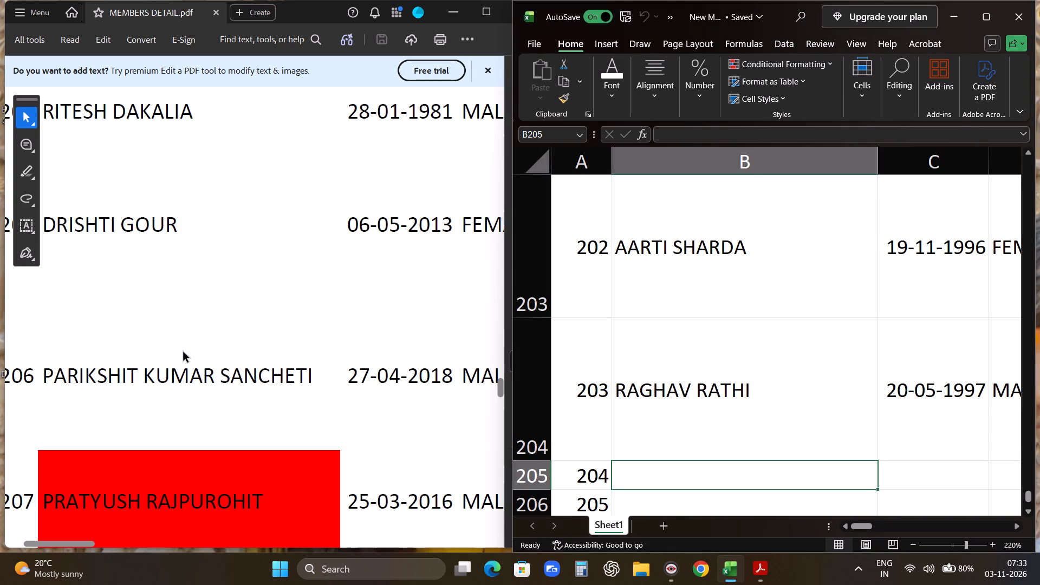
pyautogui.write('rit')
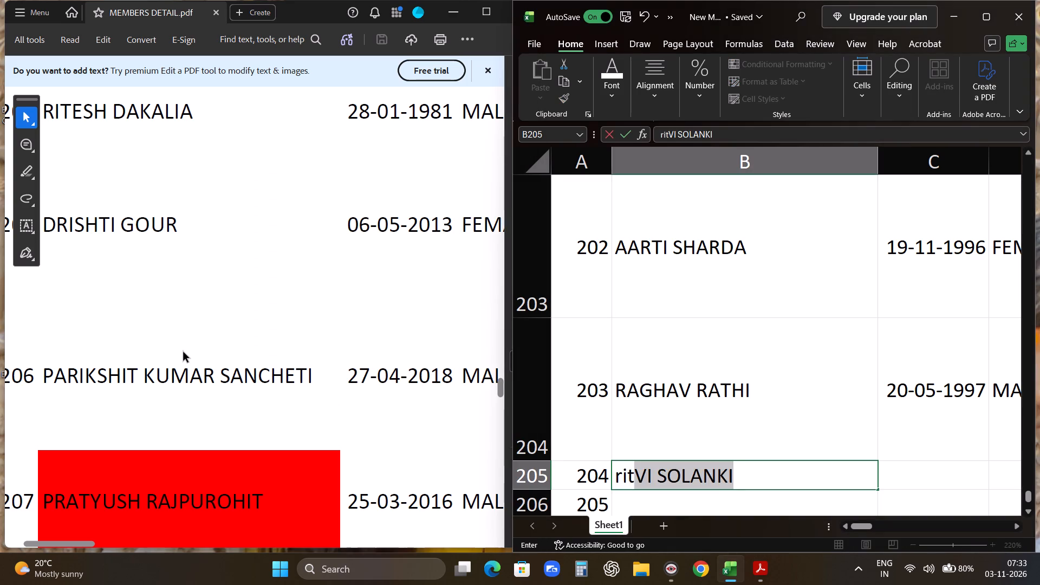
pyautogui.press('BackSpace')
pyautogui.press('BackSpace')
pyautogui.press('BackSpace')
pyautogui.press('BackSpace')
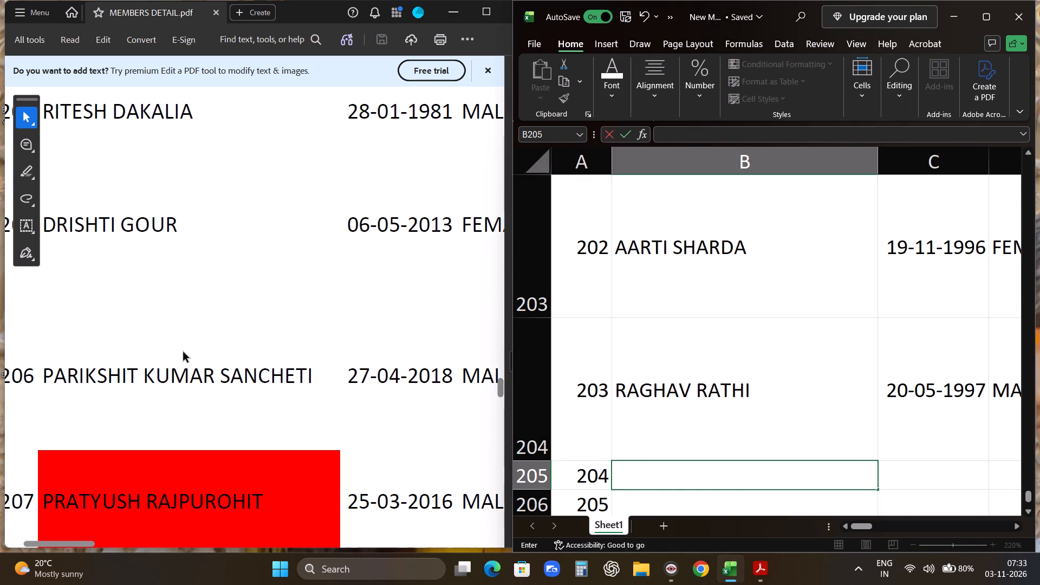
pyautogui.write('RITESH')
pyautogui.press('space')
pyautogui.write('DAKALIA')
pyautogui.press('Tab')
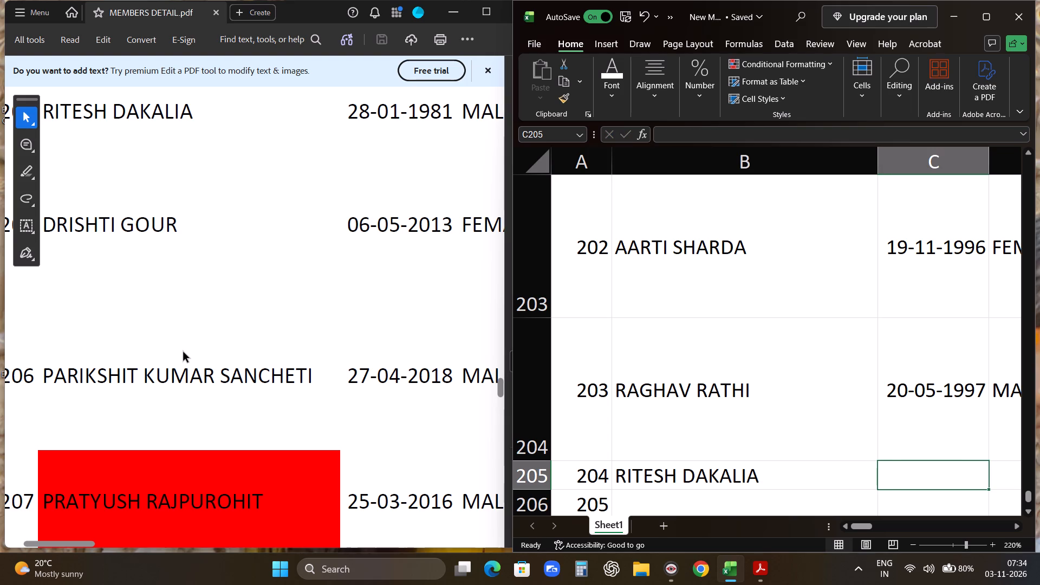
# Enter member 204's date of birth in C205 and the gender MALE in D205.
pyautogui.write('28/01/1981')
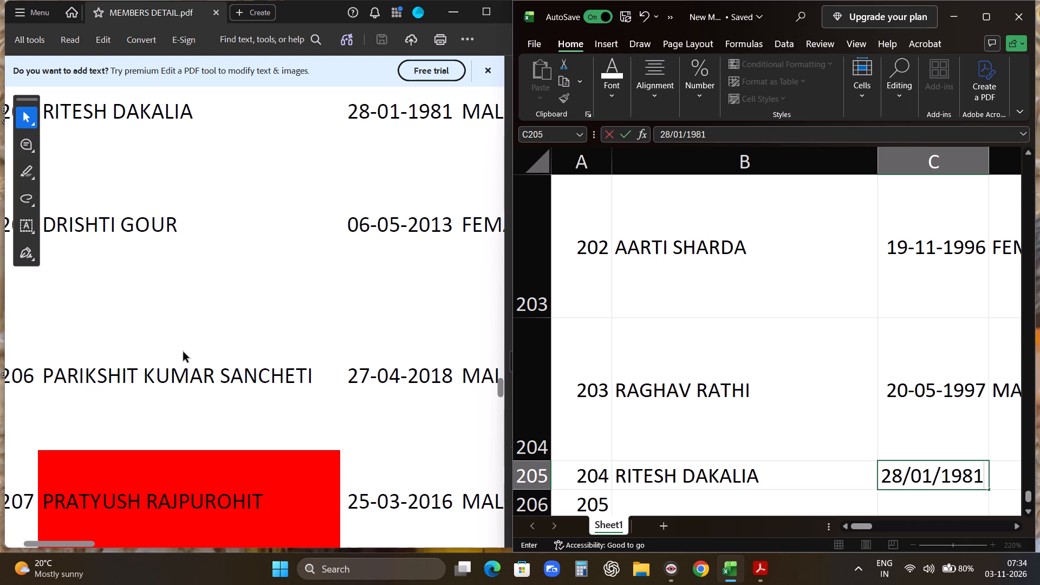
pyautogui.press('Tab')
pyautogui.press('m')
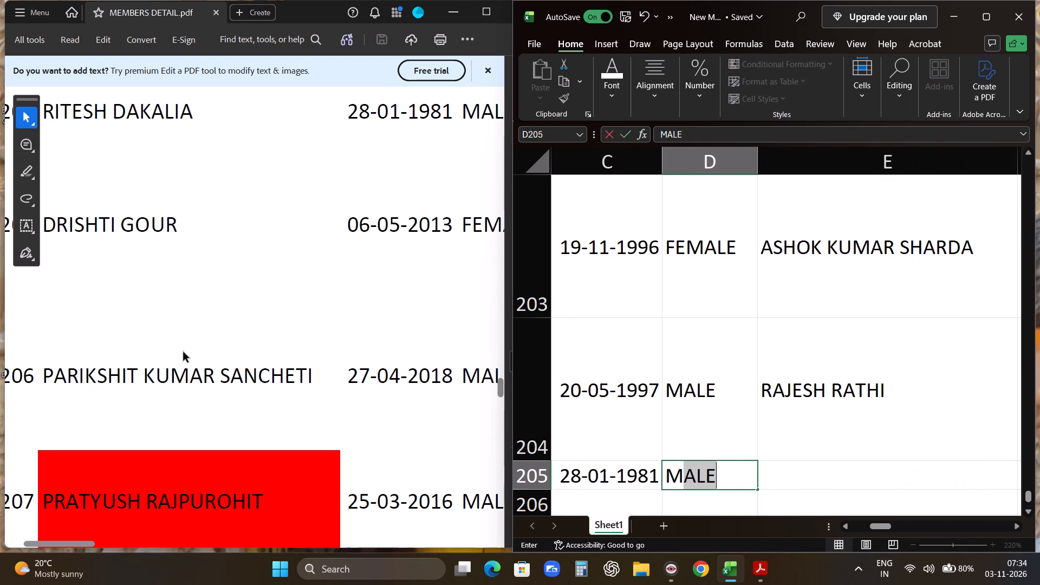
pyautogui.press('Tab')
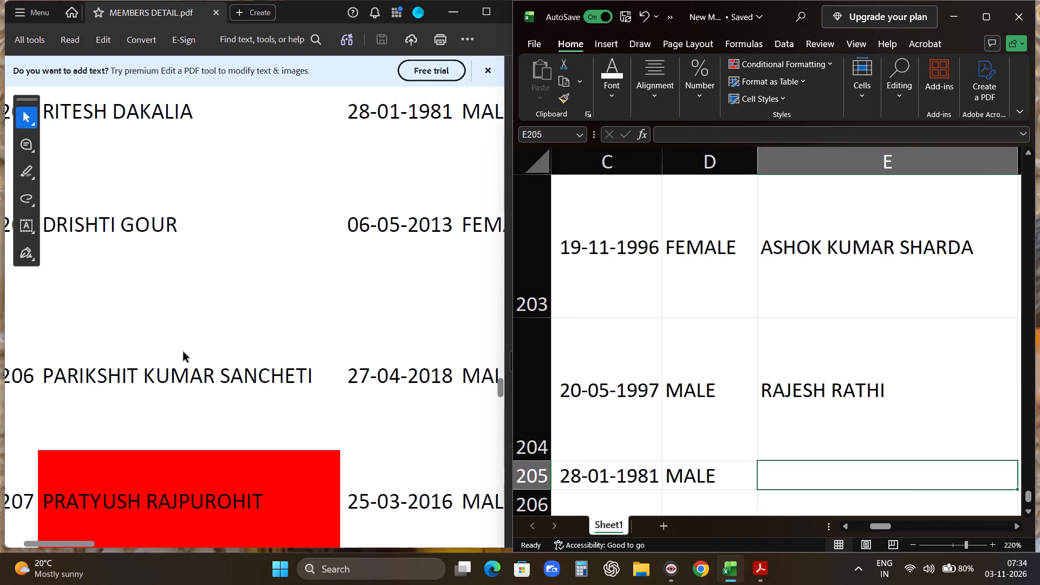
# Look up the father's name for entry 204 in the PDF and enter it in capitals in cell E205 in Excel.
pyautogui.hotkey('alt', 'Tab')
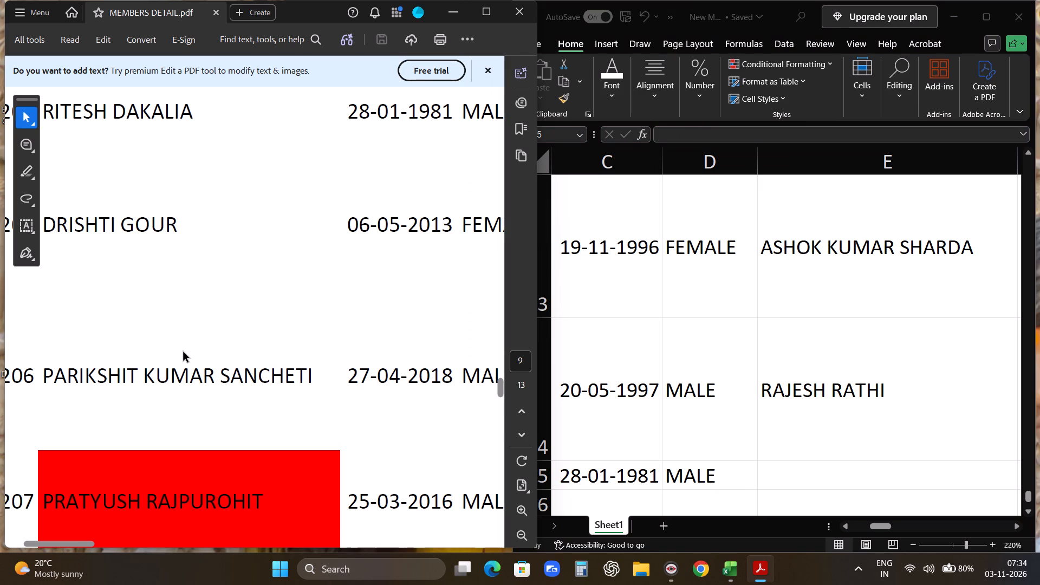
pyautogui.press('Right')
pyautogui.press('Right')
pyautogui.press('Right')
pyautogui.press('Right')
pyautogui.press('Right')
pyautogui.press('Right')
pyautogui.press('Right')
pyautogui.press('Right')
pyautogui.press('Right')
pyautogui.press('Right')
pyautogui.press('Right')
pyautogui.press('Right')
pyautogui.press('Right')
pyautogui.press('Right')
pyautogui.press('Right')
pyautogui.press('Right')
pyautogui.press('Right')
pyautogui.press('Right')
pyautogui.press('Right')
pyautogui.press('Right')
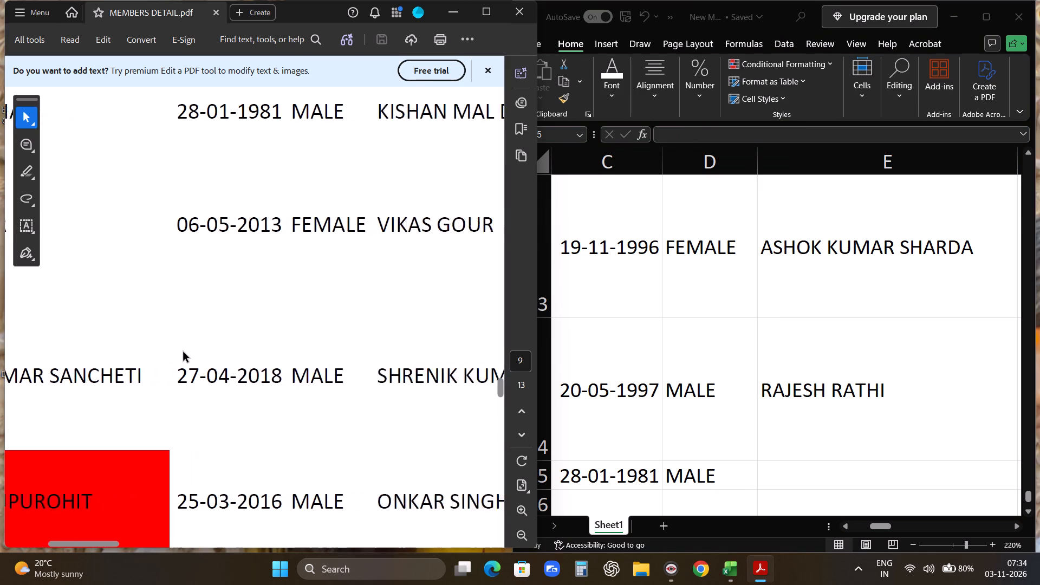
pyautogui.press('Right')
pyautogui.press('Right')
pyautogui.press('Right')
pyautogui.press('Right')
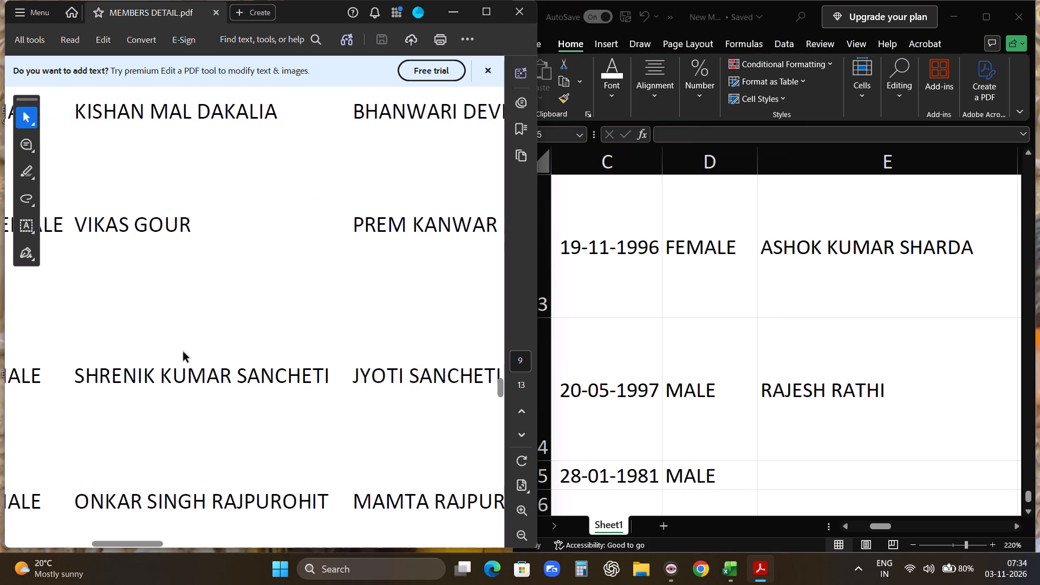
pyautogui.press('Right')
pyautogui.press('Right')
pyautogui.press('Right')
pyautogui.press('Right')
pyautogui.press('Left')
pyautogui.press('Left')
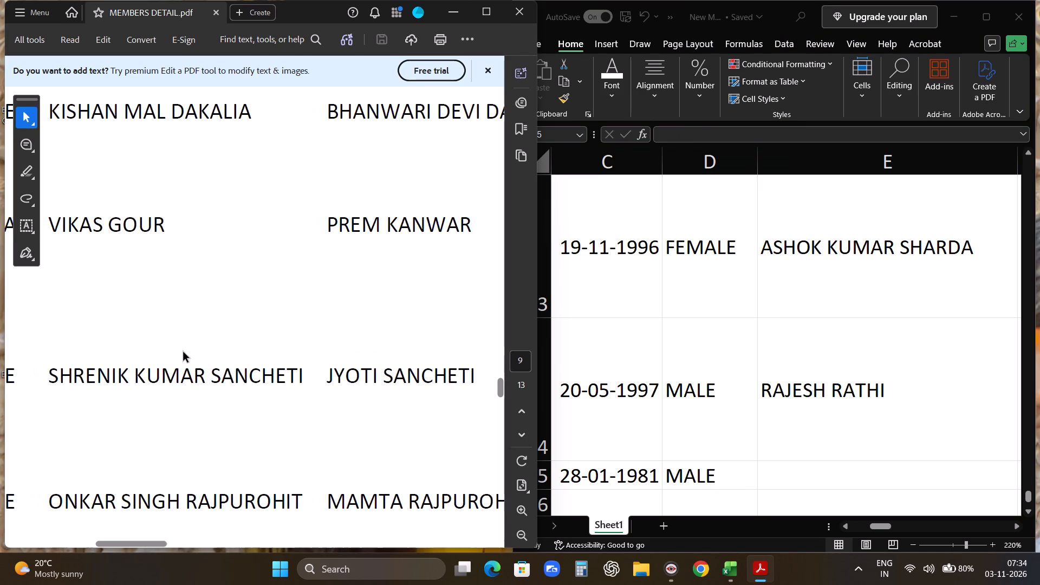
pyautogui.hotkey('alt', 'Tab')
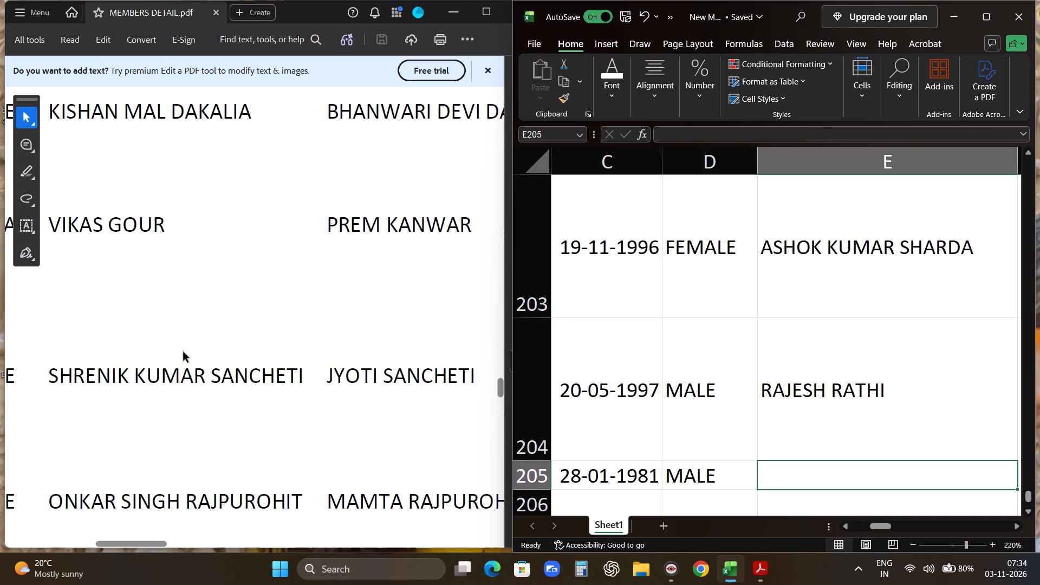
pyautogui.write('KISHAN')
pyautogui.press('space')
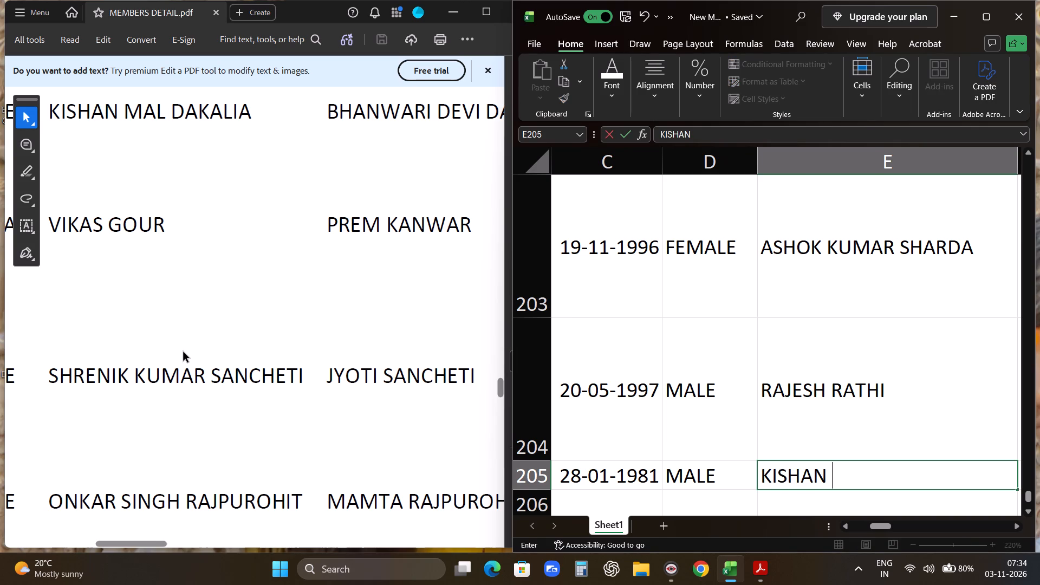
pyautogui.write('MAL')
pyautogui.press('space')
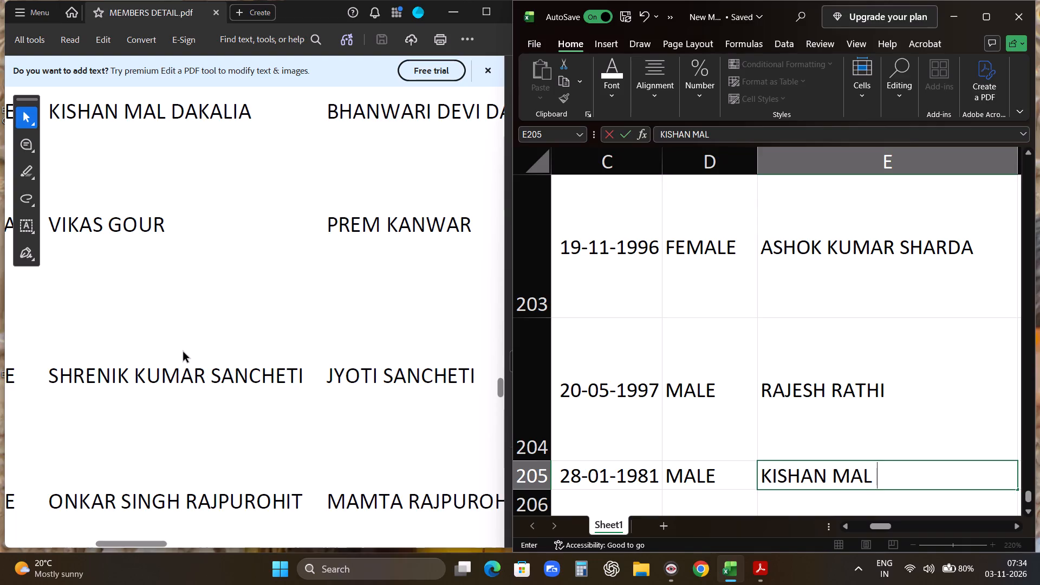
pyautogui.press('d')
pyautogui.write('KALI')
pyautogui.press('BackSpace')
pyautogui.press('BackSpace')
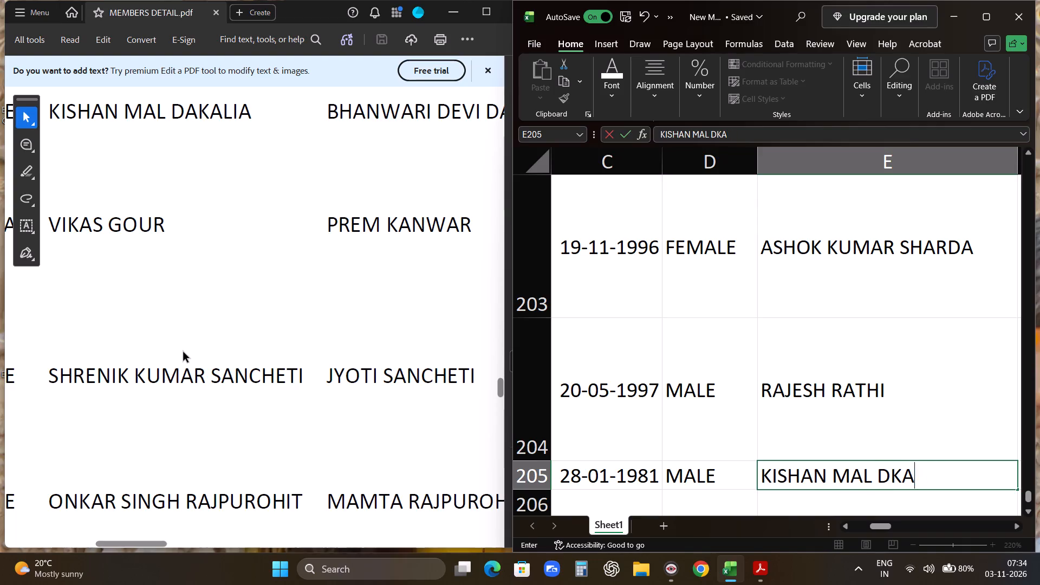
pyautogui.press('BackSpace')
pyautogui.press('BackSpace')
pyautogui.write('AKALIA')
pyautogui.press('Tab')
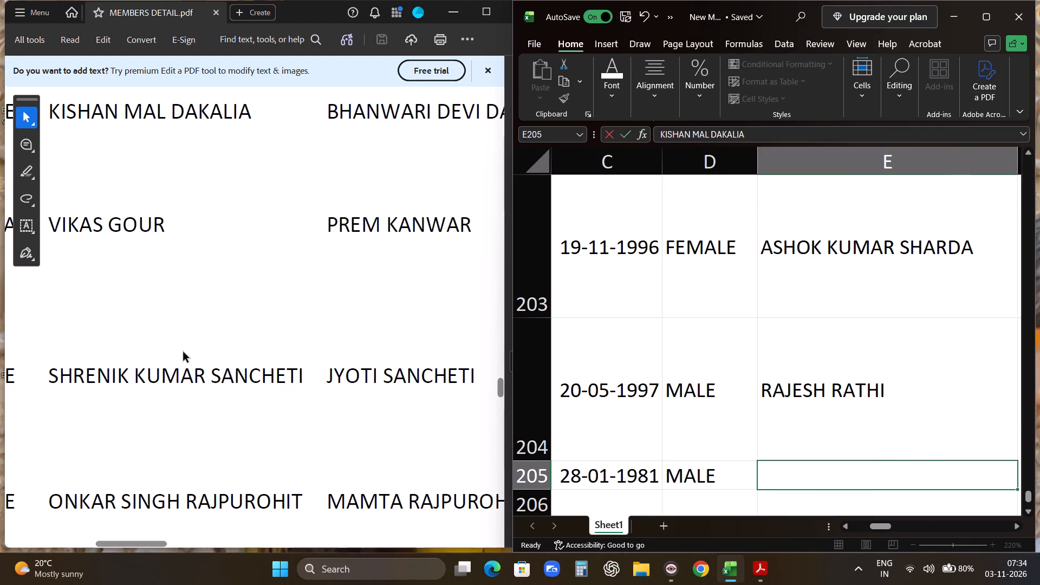
# Enter the mother's name for member 204 in capitals in cell F205, as listed in the PDF.
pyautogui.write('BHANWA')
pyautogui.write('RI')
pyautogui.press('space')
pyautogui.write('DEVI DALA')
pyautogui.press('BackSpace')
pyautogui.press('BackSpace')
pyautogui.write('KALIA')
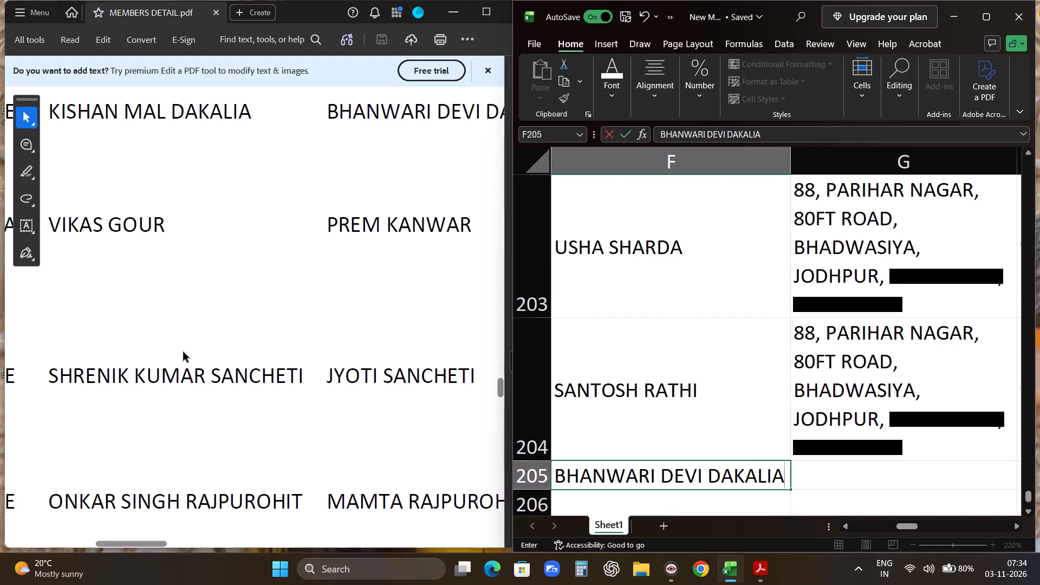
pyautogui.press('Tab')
# Enter only a blank space in address cell G205 and move on to the timing cell H205.
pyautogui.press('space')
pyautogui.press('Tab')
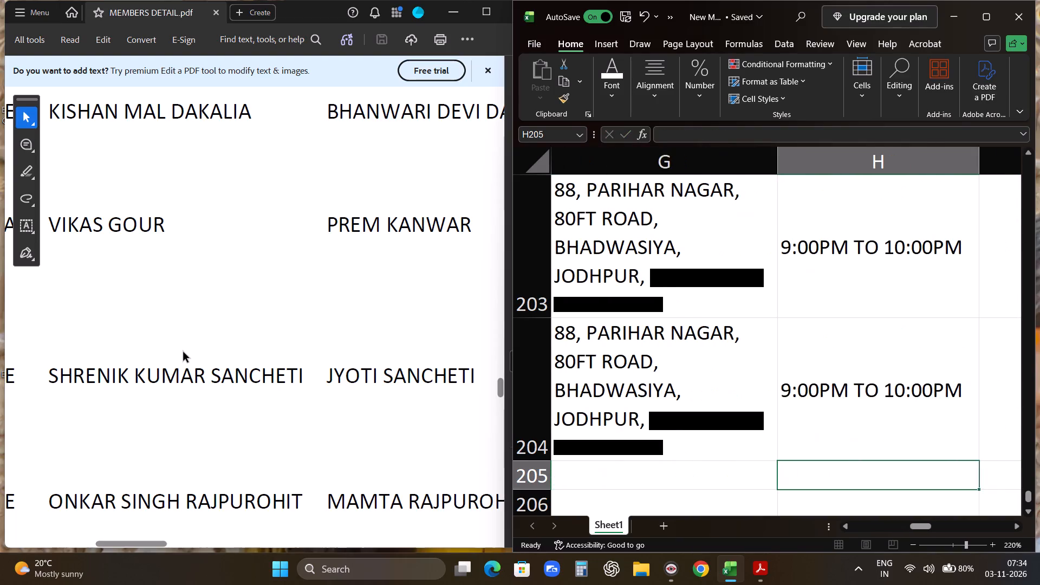
# Look up member 204's address in the PDF and enter its street, road and city in capitals in cell G205 in Excel, correcting SREET to STREET.
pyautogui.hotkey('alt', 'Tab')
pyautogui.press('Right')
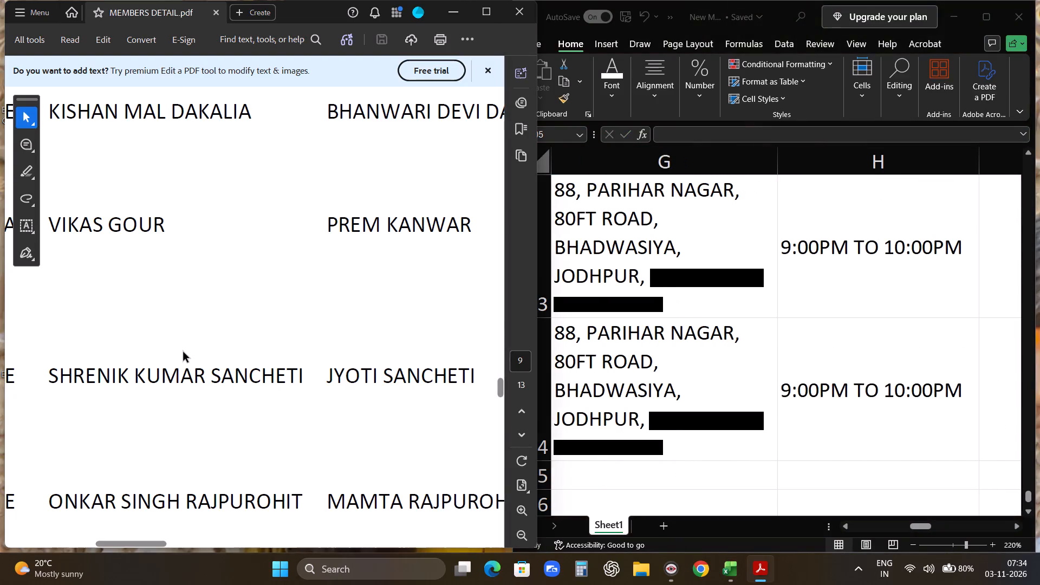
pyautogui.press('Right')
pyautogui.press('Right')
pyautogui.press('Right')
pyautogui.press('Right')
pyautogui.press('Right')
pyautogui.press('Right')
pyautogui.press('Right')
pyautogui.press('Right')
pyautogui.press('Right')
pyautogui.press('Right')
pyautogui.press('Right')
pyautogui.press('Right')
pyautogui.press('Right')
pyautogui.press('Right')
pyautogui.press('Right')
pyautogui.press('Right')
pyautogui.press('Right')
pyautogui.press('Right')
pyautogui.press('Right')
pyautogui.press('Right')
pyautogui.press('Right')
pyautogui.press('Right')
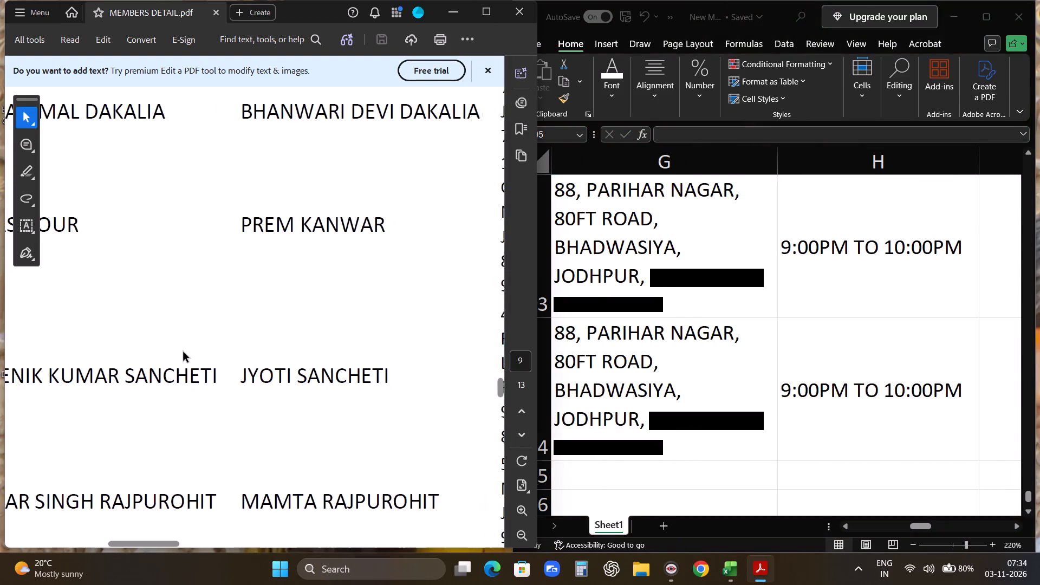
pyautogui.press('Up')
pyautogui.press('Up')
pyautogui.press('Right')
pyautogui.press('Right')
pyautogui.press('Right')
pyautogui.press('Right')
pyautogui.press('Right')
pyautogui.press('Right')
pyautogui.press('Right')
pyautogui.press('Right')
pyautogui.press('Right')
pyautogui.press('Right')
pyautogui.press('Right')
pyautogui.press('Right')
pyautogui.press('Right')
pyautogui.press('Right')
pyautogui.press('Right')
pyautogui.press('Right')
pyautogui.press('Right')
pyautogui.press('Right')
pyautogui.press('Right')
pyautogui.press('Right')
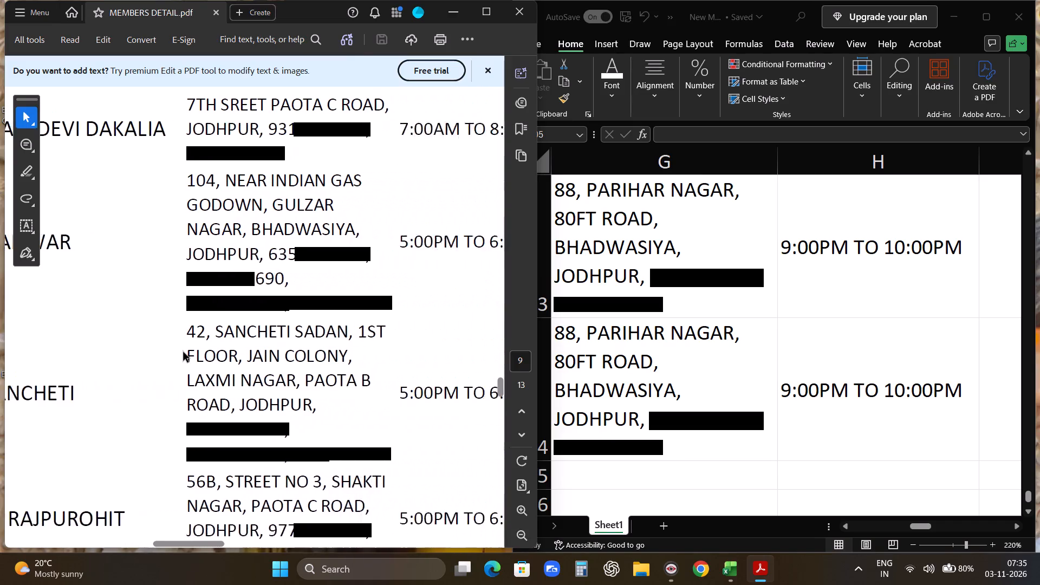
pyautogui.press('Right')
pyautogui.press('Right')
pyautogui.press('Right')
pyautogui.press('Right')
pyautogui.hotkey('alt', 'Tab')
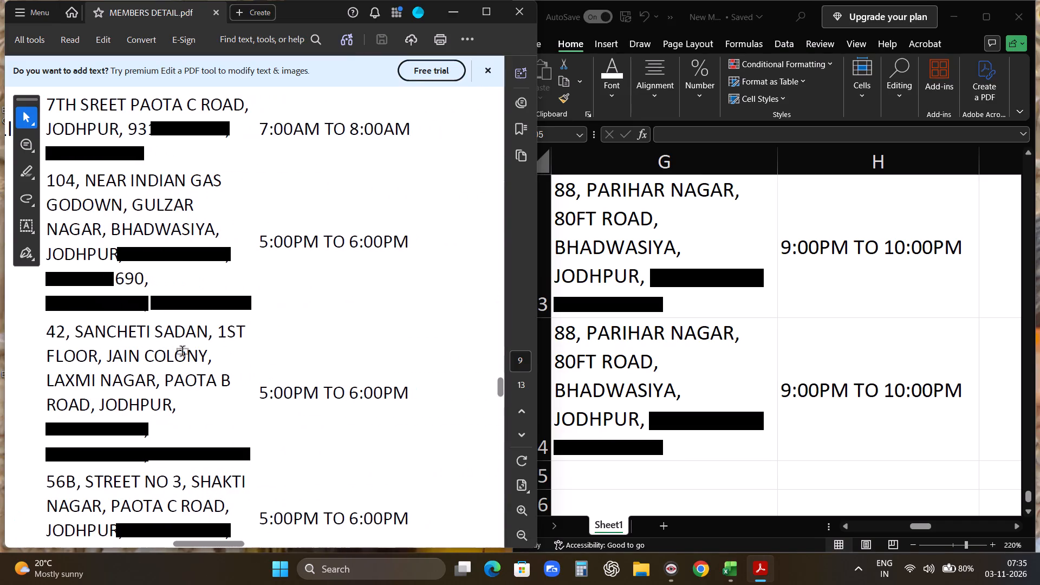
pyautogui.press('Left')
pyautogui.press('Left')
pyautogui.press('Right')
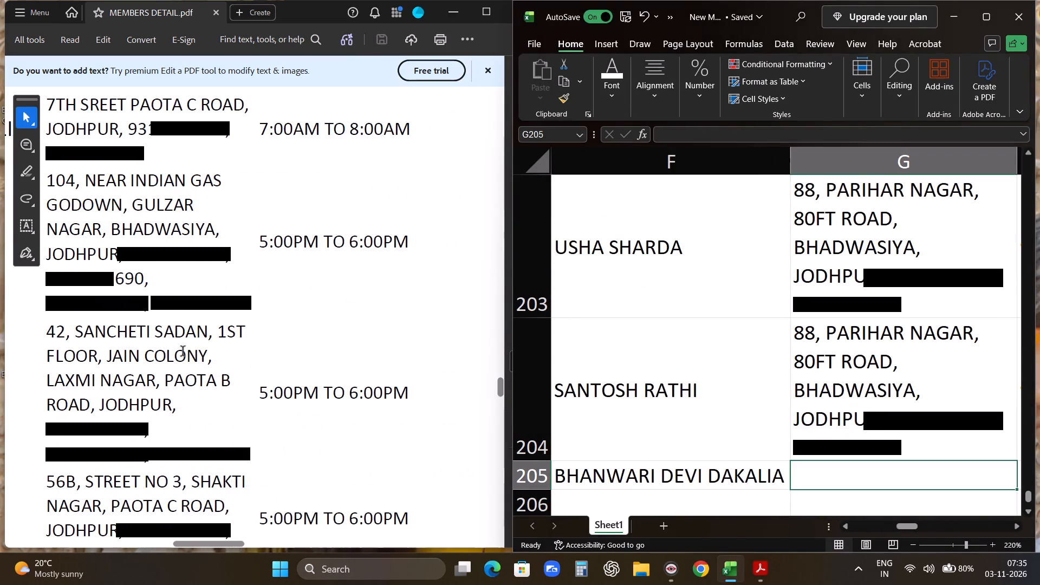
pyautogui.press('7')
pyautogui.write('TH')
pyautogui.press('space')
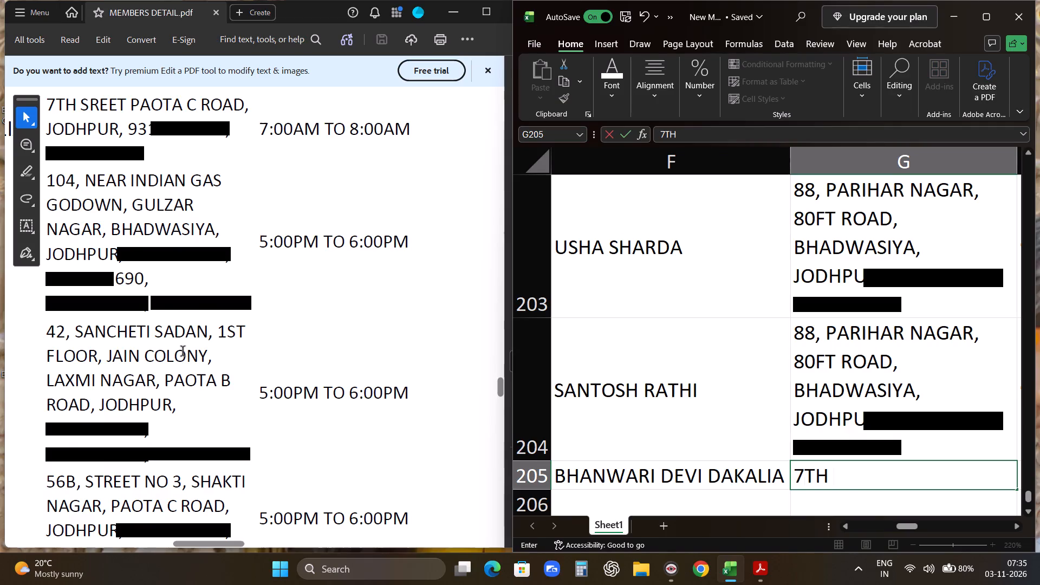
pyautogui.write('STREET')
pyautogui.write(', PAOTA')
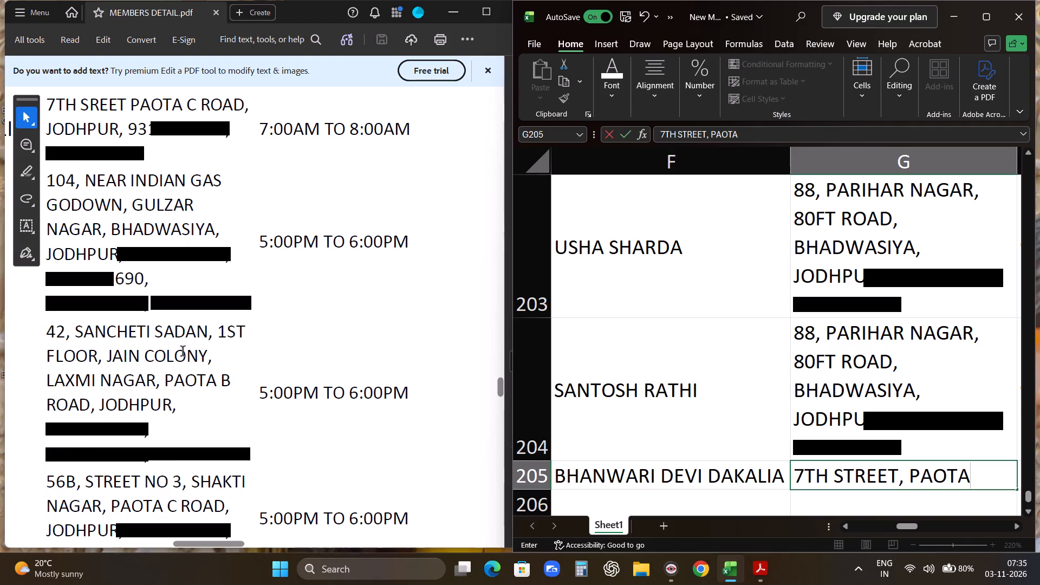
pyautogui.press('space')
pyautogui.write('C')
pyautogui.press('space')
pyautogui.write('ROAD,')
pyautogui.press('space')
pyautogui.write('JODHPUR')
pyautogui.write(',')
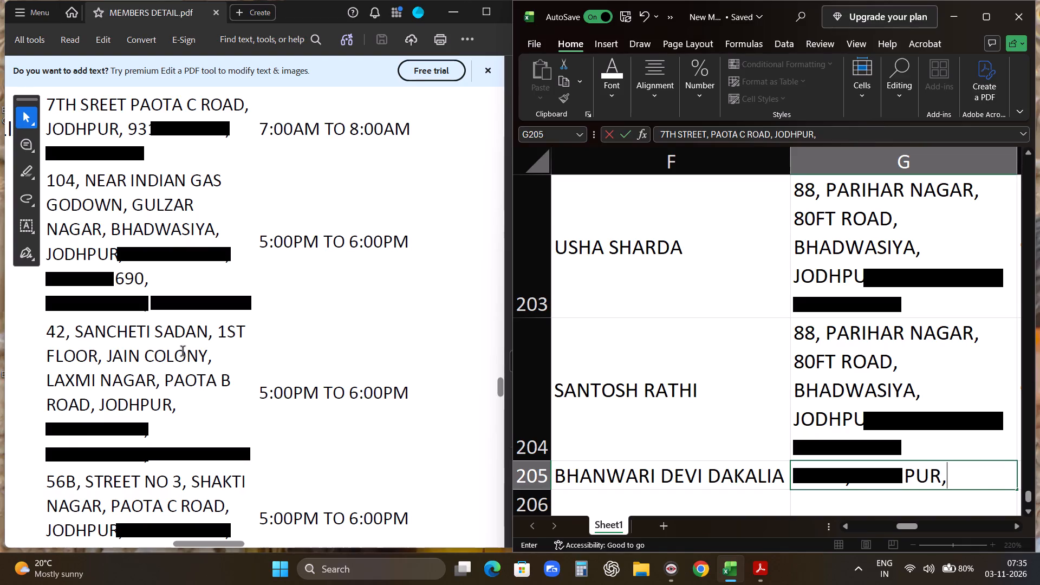
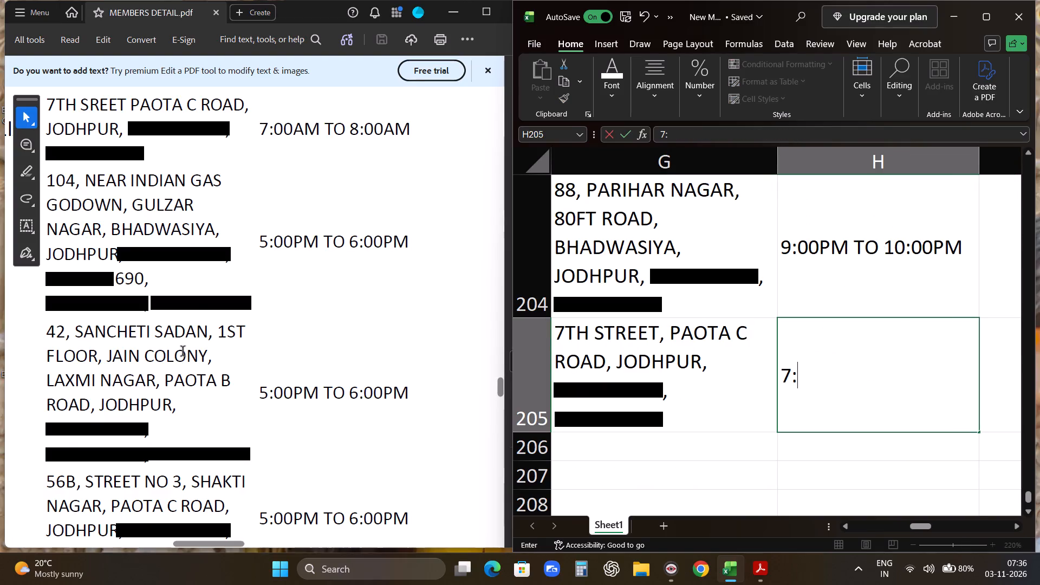
# Complete the timing for member 204 in cell H205 as 7:00AM TO 8:00AM, as listed in the PDF.
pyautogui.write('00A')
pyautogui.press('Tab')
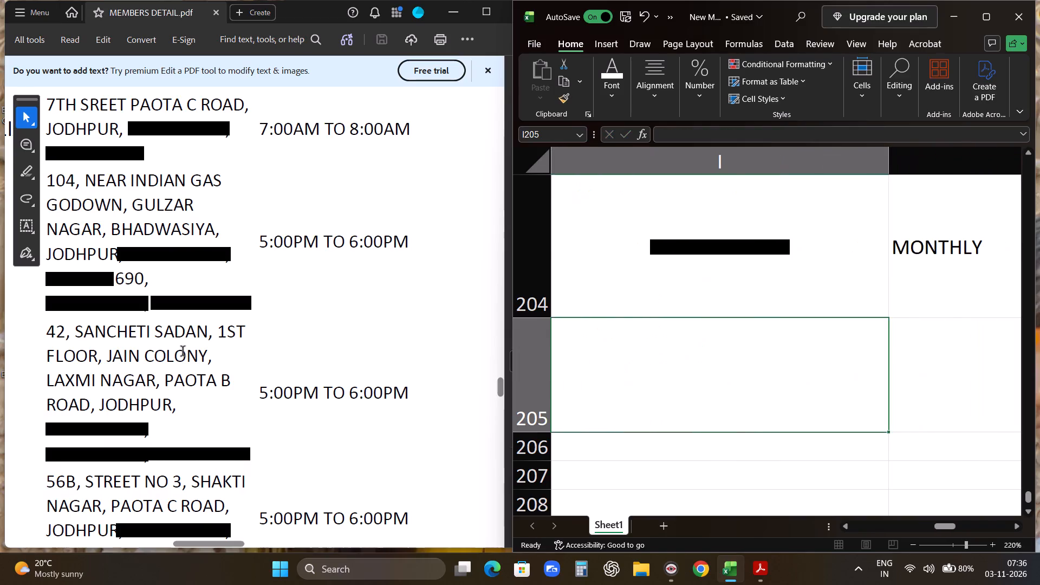
# Switch to the MEMBERS DETAIL PDF and look up member 204's details in the columns after the timing, for cell I205 onward.
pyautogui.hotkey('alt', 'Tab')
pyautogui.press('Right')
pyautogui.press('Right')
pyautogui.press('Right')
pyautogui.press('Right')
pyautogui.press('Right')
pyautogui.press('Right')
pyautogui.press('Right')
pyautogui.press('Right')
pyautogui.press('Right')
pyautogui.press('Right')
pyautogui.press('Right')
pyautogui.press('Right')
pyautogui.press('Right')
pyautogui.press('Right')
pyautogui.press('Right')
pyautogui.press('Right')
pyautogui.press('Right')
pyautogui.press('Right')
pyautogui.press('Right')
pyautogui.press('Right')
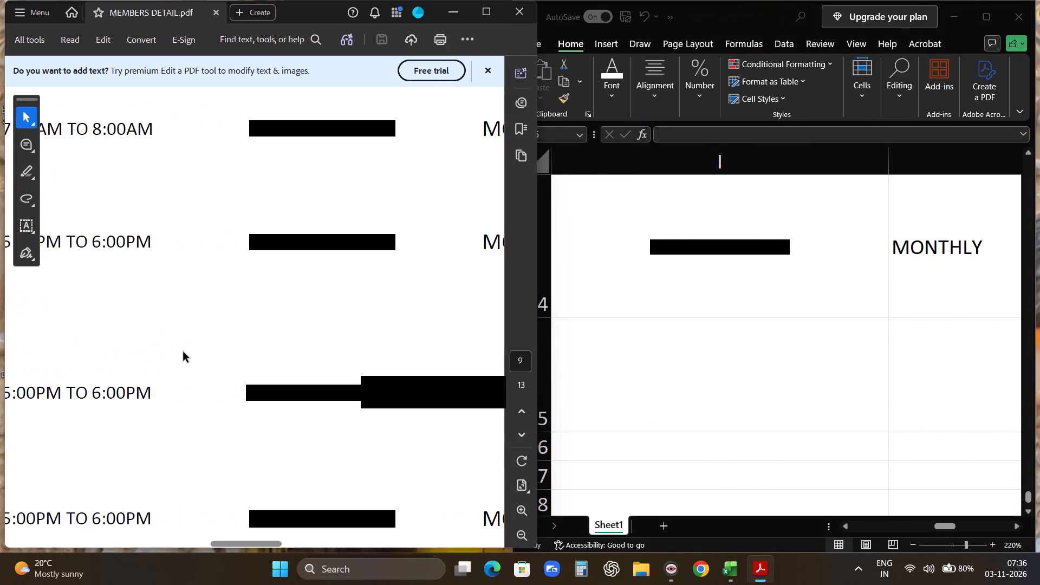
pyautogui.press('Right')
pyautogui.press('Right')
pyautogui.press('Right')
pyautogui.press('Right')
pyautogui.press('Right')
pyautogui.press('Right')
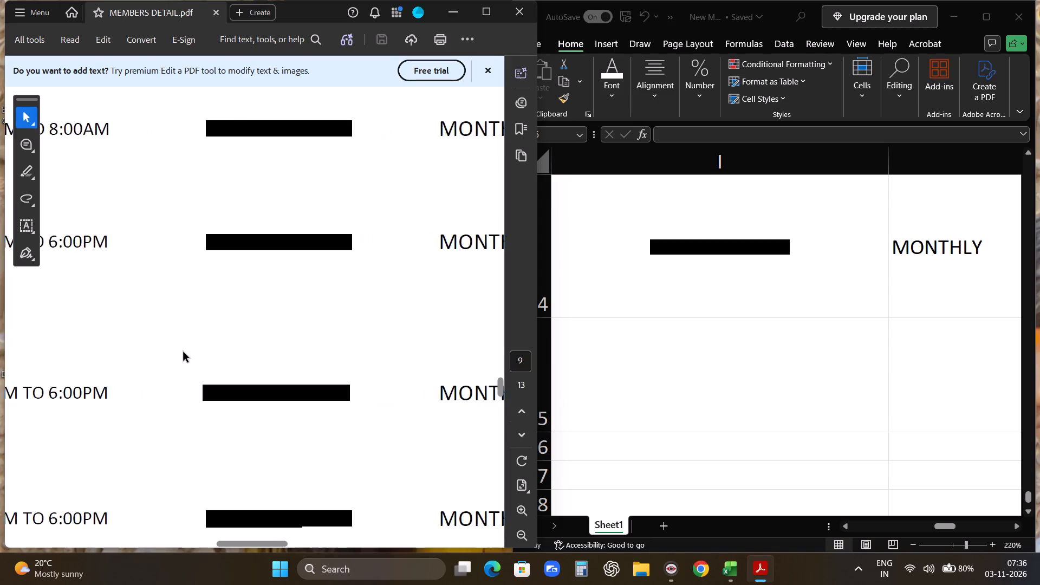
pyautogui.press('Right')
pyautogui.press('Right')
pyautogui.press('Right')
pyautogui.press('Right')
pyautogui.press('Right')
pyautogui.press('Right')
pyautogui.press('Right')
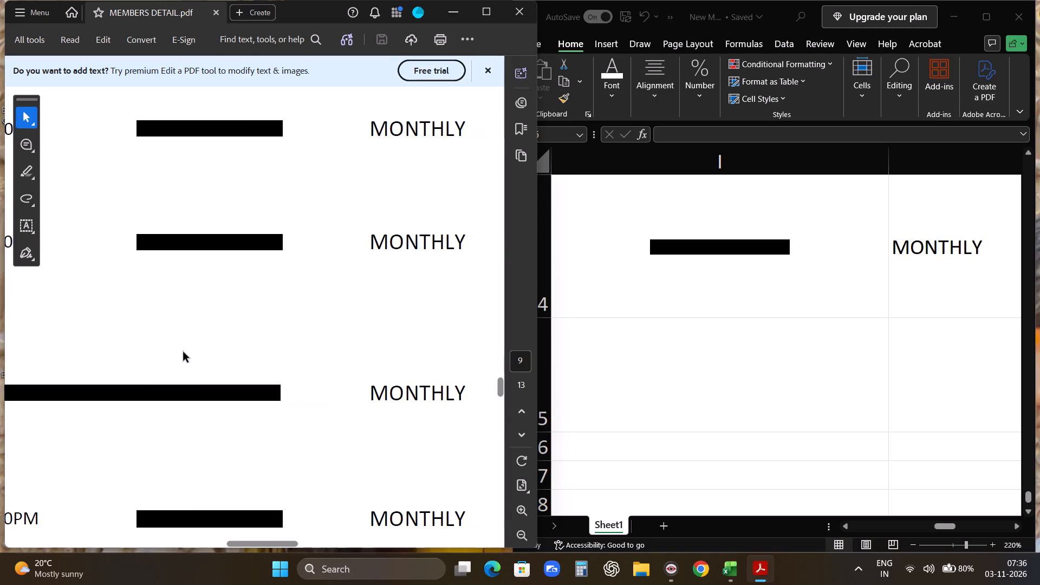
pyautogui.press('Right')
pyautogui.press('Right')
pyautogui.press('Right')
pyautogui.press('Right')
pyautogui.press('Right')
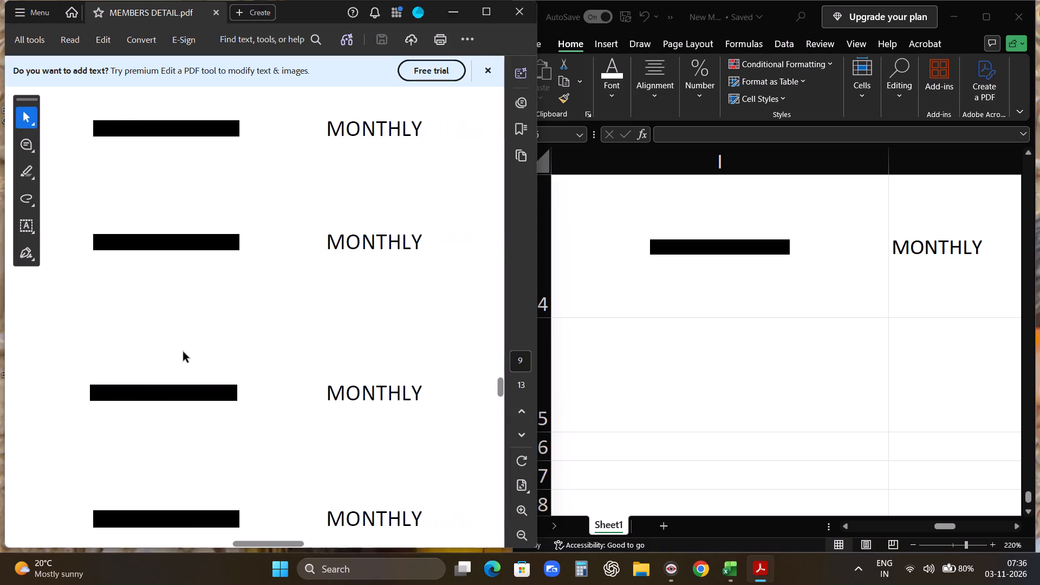
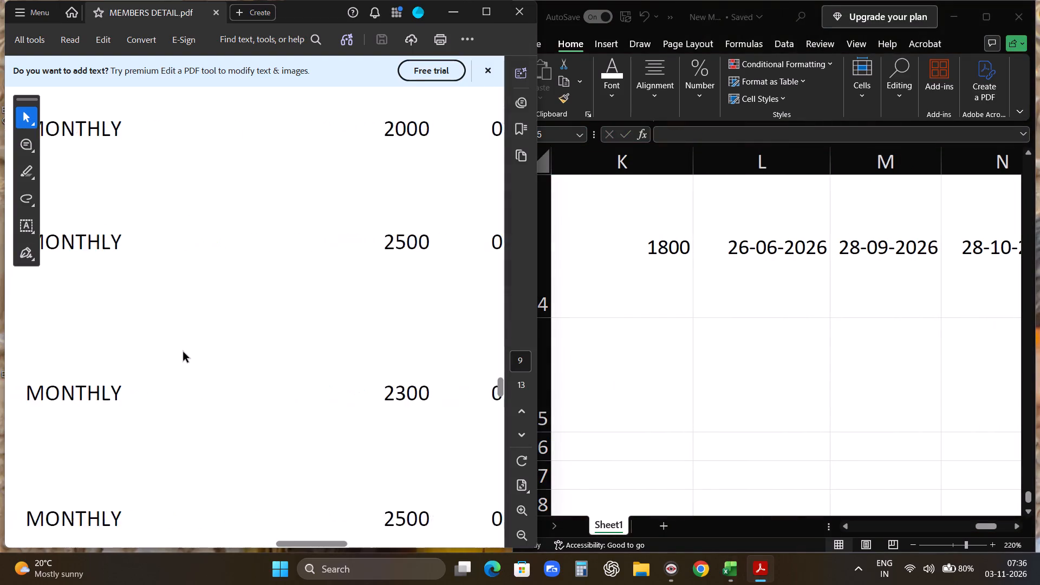
# Copy member 204's values from the PDF into row 205: 2000 in K205, 01/07/2026 in L205 and 06/10/2026 in M205.
pyautogui.press('Right')
pyautogui.press('Right')
pyautogui.press('Right')
pyautogui.press('Right')
pyautogui.press('Right')
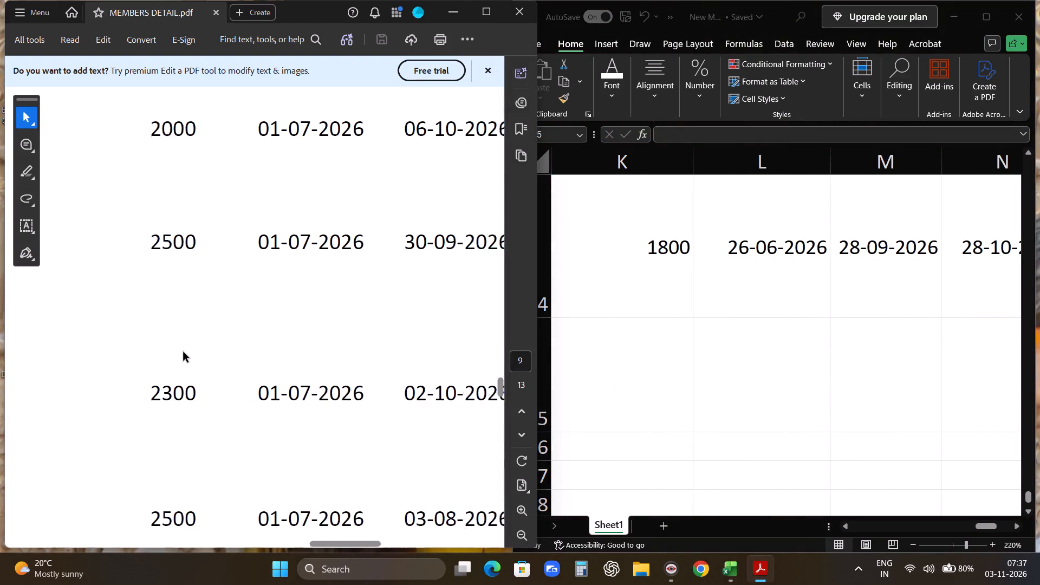
pyautogui.press('Right')
pyautogui.press('Right')
pyautogui.press('Right')
pyautogui.press('Right')
pyautogui.press('Right')
pyautogui.press('Right')
pyautogui.press('Right')
pyautogui.press('Right')
pyautogui.press('Right')
pyautogui.press('Right')
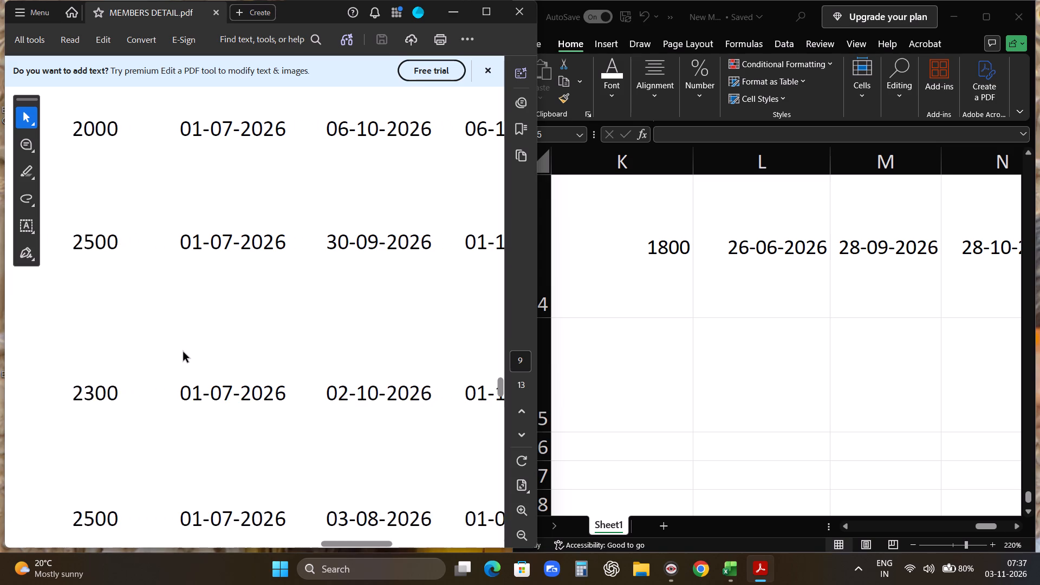
pyautogui.press('Right')
pyautogui.hotkey('alt', 'Tab')
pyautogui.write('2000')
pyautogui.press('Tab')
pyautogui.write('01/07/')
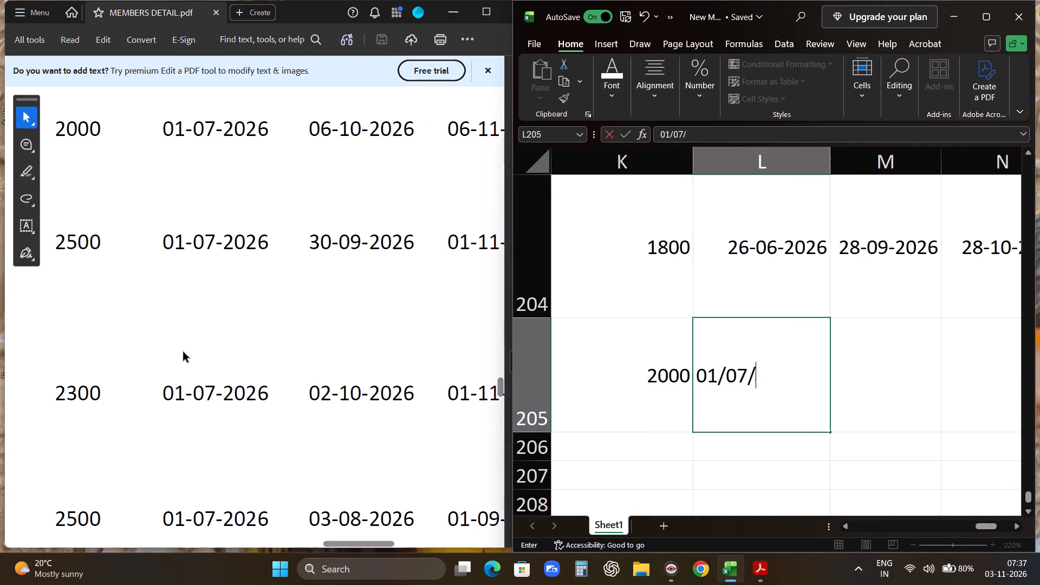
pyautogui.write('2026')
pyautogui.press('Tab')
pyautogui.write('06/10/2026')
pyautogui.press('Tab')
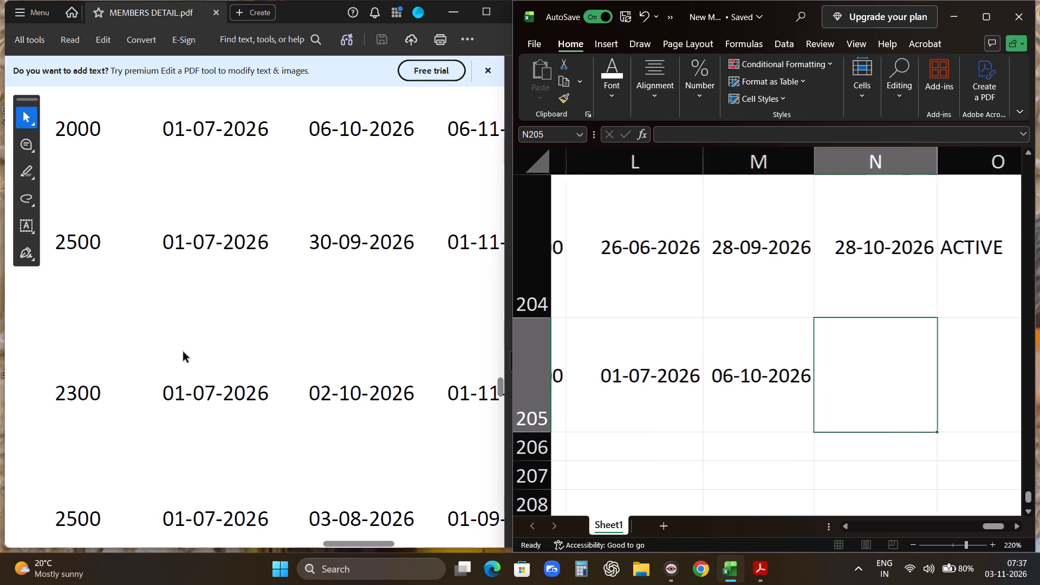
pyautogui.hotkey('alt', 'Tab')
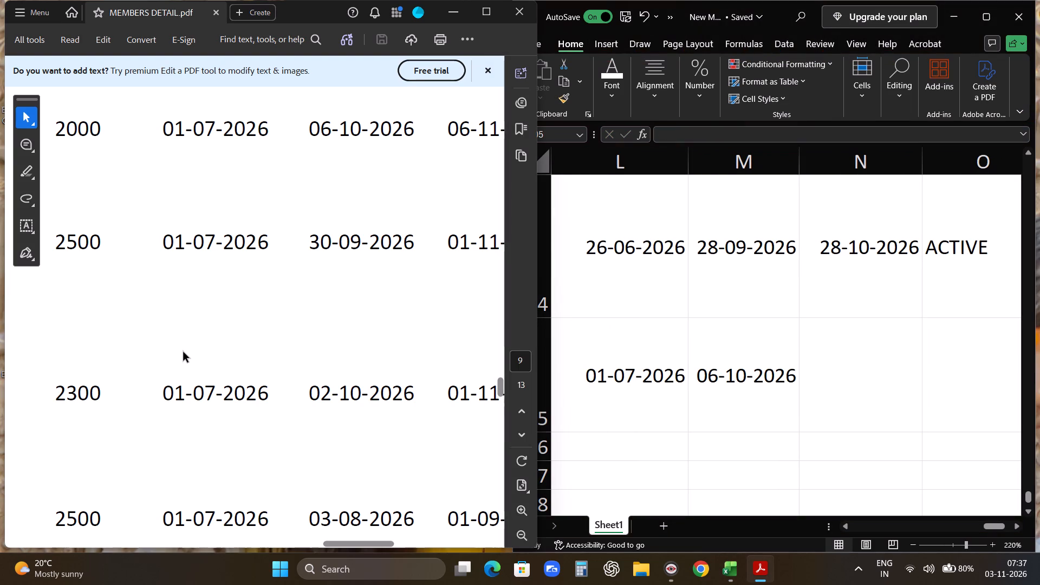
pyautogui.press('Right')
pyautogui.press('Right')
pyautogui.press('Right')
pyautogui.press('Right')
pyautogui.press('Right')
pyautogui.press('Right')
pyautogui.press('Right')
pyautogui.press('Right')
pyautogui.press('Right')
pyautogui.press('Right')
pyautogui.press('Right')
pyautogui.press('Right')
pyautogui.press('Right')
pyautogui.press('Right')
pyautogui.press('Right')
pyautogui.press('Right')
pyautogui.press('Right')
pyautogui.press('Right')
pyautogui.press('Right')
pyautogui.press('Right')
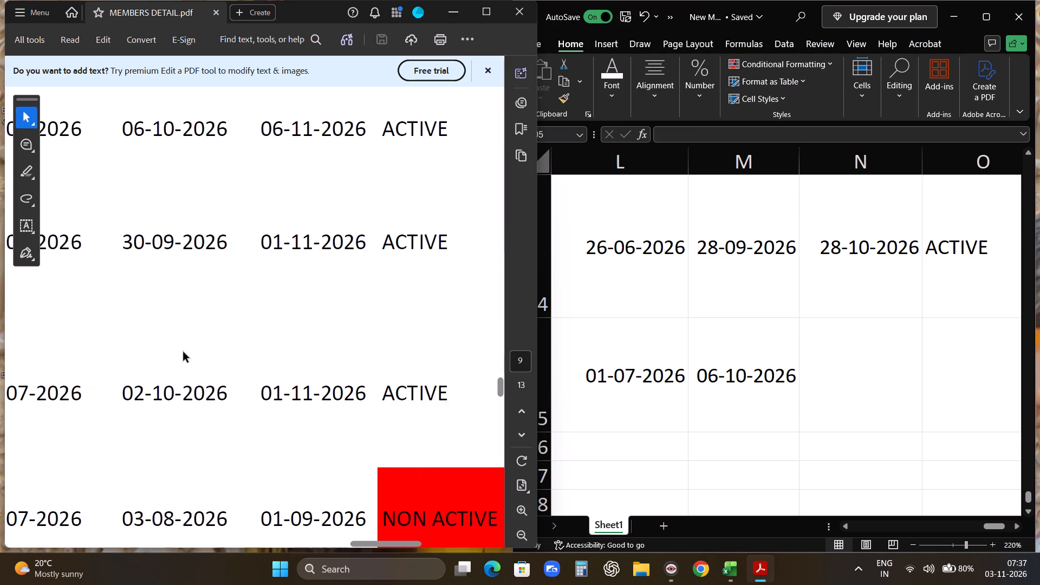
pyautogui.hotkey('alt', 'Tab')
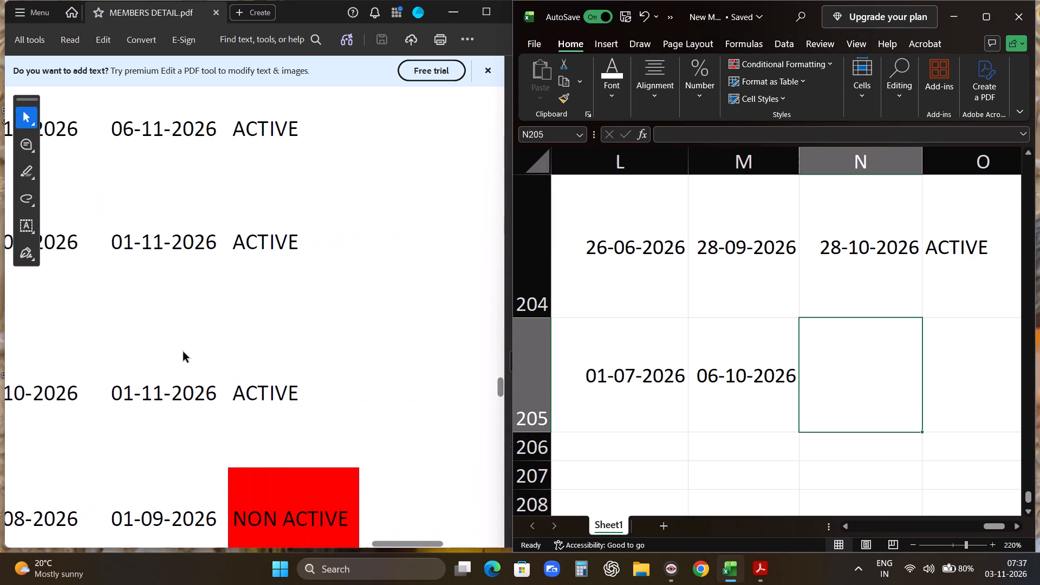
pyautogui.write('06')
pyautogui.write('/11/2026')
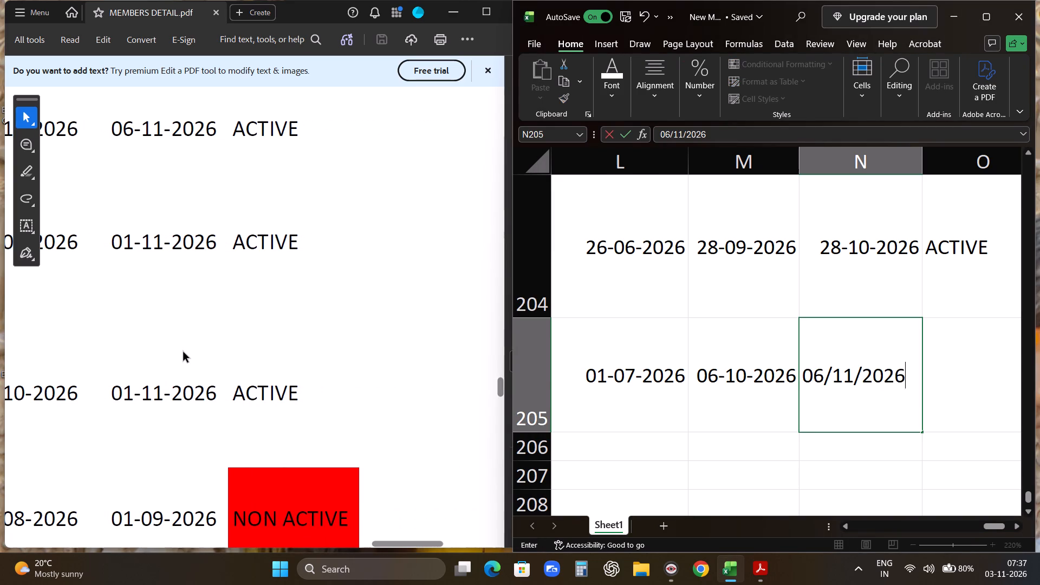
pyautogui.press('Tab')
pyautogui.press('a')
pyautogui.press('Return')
# Switch to the MEMBERS DETAIL PDF and look up the serial number, name and birth date columns of member 205's record.
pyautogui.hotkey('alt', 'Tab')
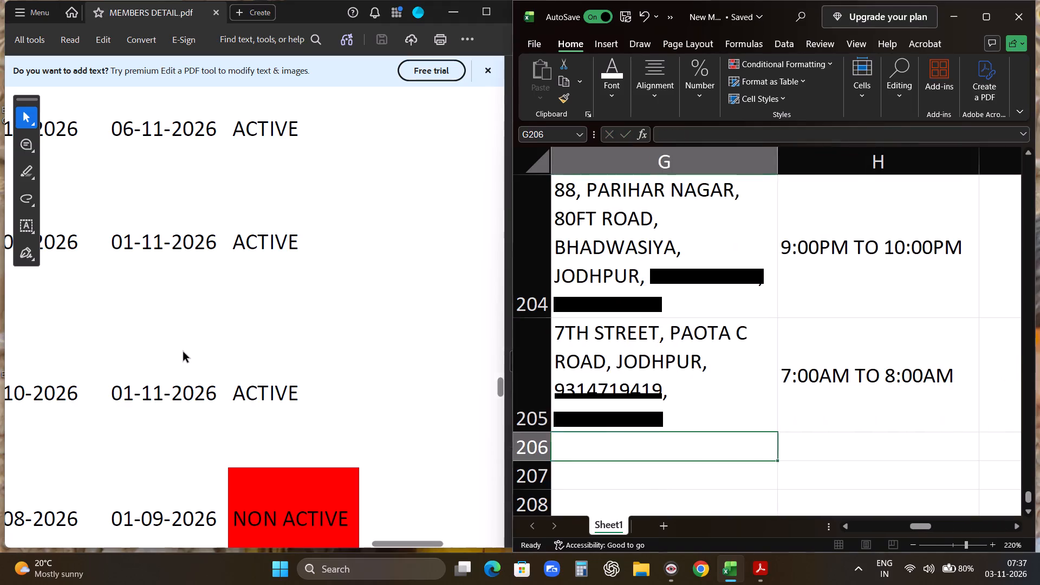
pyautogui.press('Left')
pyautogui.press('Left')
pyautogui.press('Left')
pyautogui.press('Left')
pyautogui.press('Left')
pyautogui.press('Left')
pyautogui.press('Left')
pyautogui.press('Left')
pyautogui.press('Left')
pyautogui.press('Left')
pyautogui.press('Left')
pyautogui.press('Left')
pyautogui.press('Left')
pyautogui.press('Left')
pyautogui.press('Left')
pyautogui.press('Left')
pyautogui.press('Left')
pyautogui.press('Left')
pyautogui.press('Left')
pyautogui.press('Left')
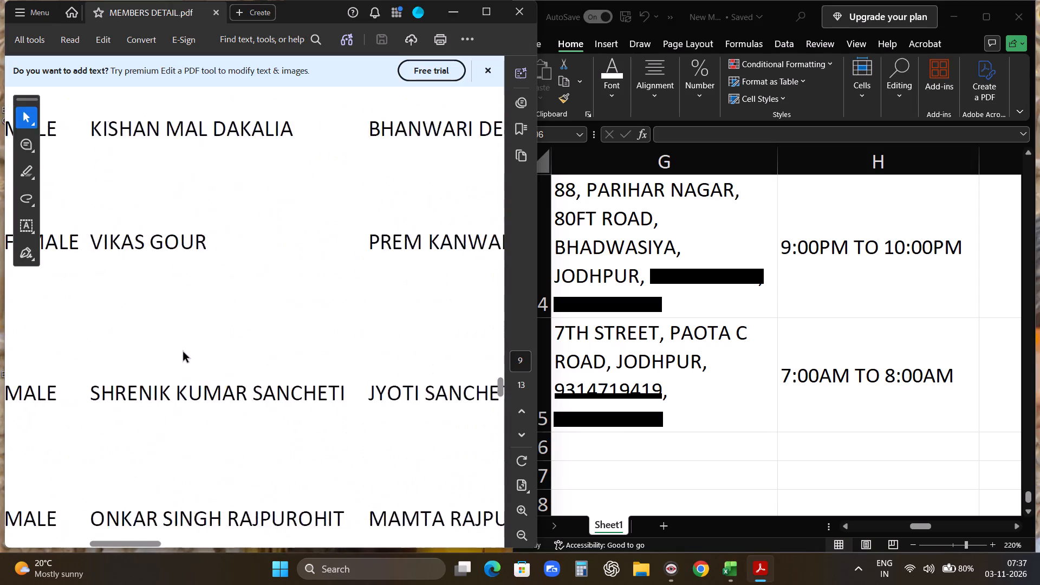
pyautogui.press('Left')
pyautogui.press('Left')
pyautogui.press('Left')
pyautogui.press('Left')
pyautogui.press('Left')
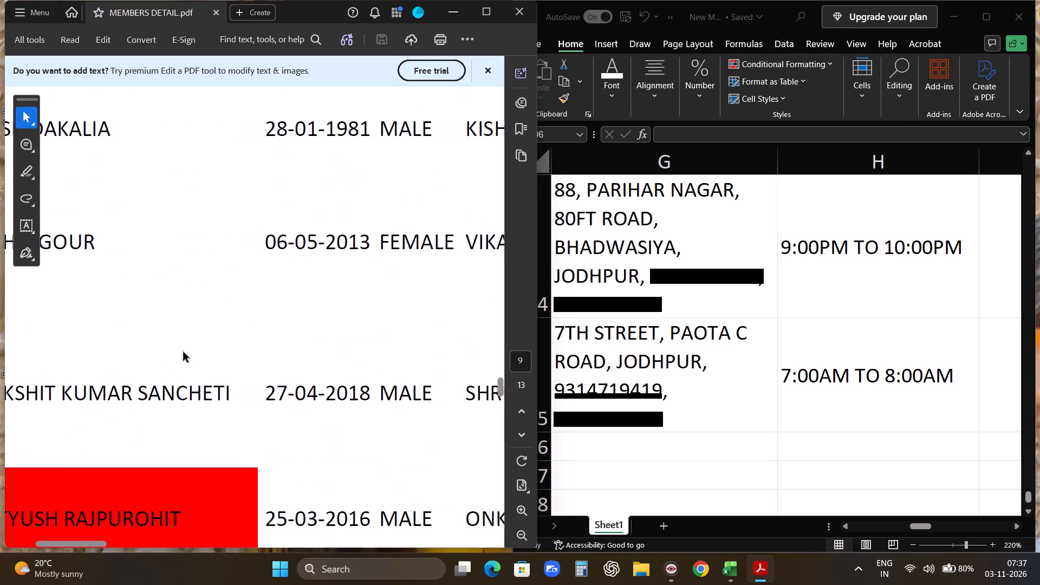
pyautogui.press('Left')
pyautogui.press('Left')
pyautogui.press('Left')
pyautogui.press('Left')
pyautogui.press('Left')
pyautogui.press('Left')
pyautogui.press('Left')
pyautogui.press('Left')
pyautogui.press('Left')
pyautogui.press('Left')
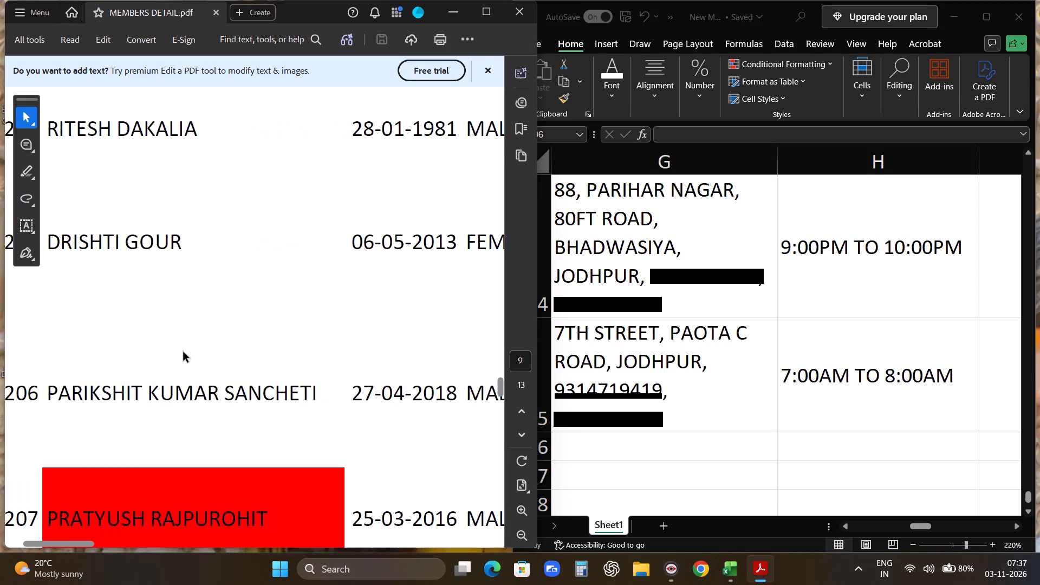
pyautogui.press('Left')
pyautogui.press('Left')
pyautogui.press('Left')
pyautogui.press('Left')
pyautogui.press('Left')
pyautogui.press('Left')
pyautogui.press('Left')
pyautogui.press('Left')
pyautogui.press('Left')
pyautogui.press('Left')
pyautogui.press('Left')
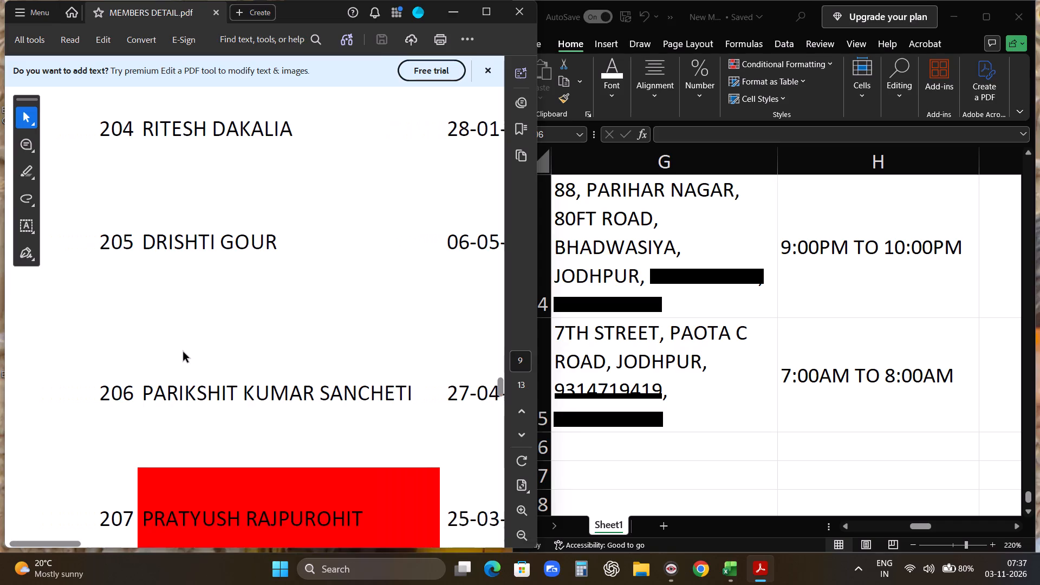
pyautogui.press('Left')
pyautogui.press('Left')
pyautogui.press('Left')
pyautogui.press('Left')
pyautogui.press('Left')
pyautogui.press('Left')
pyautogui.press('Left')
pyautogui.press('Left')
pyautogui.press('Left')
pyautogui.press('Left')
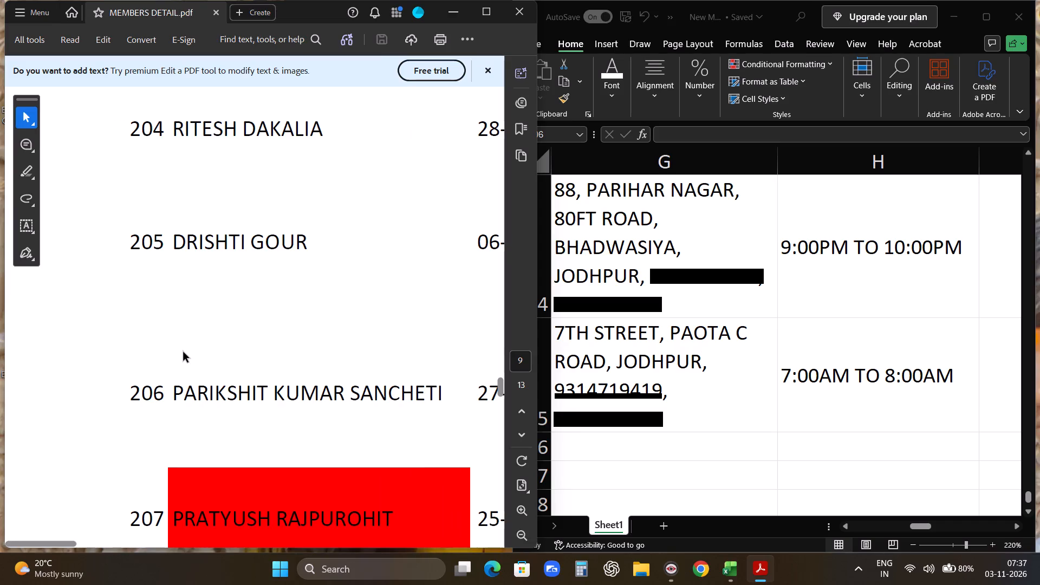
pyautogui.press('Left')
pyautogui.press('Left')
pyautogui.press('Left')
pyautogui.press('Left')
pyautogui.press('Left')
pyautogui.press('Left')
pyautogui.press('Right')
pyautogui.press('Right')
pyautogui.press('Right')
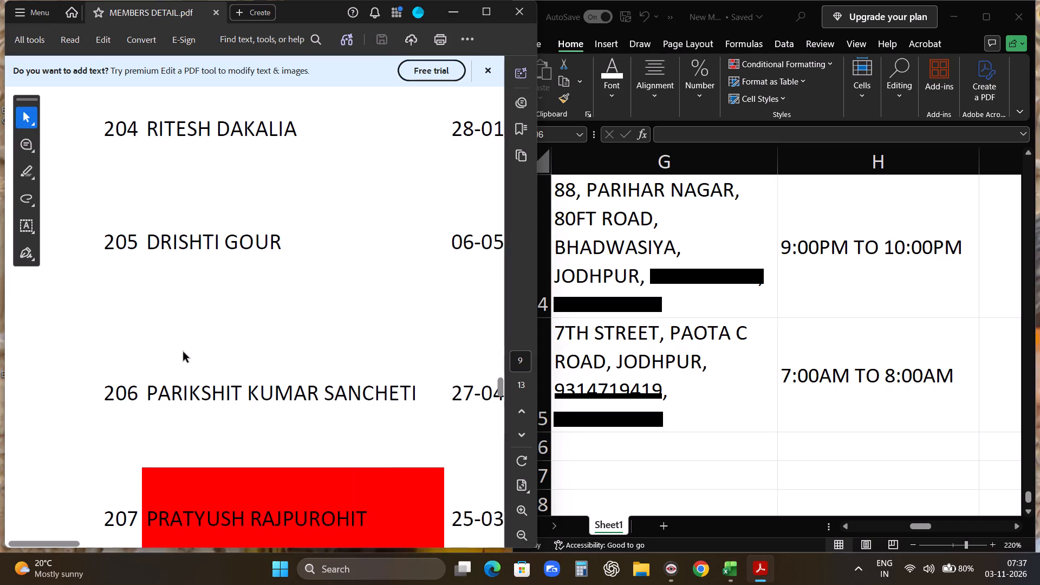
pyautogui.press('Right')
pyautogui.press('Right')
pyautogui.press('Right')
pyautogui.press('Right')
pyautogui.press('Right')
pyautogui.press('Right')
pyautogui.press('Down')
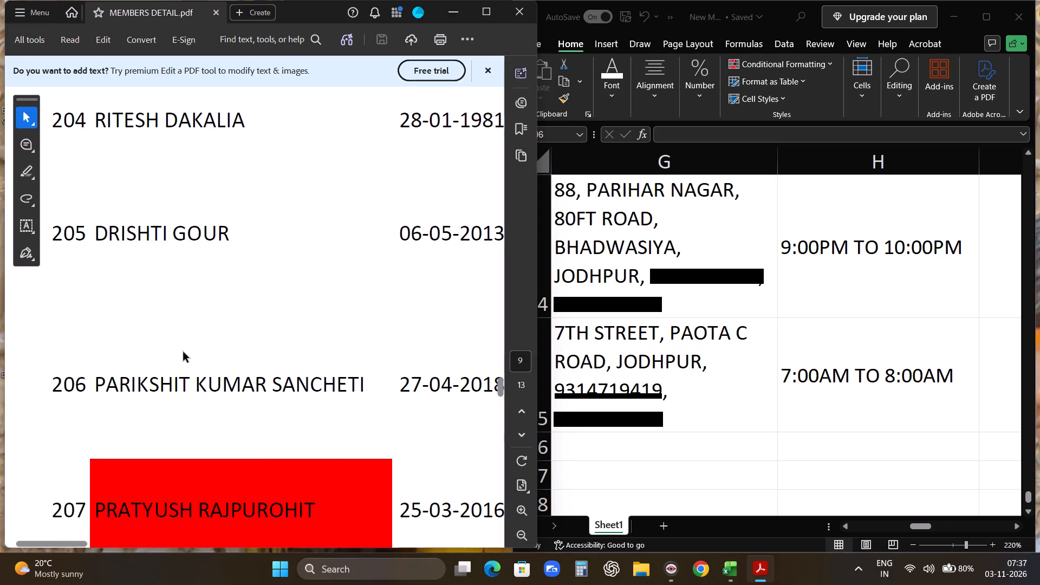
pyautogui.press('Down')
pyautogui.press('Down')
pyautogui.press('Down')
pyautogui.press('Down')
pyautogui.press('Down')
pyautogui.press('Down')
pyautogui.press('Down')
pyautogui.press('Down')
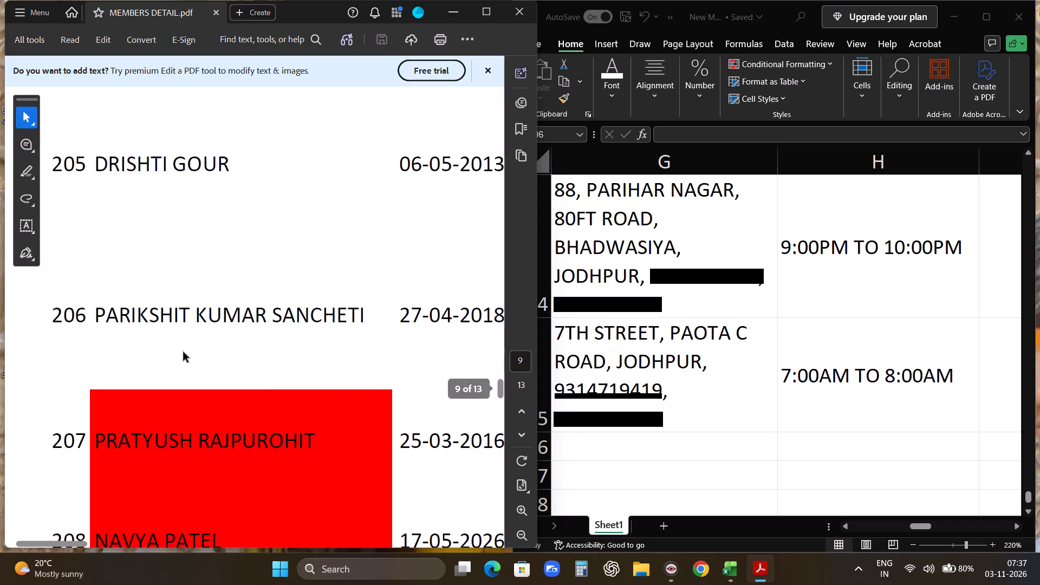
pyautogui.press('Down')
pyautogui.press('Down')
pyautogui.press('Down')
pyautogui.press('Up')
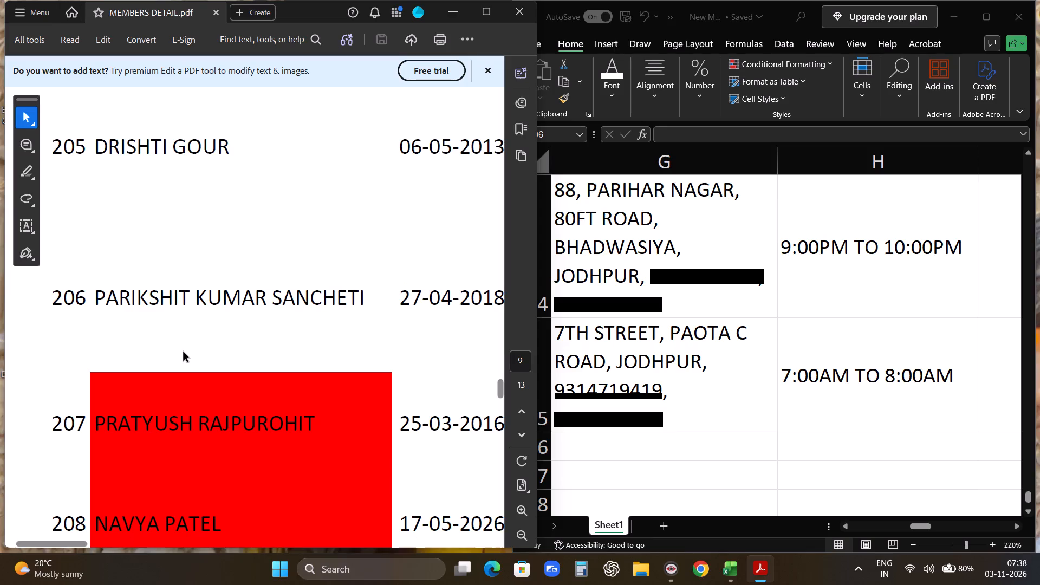
# Enter member 205's name from the MEMBERS DETAIL PDF in cell B206 of the Excel worksheet, with the PDF showing the name through gender columns.
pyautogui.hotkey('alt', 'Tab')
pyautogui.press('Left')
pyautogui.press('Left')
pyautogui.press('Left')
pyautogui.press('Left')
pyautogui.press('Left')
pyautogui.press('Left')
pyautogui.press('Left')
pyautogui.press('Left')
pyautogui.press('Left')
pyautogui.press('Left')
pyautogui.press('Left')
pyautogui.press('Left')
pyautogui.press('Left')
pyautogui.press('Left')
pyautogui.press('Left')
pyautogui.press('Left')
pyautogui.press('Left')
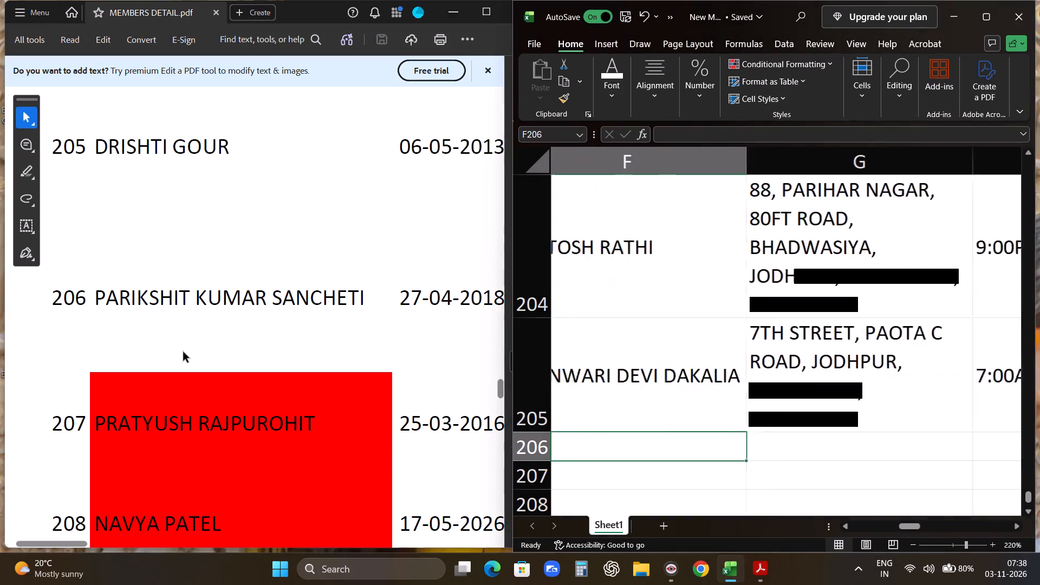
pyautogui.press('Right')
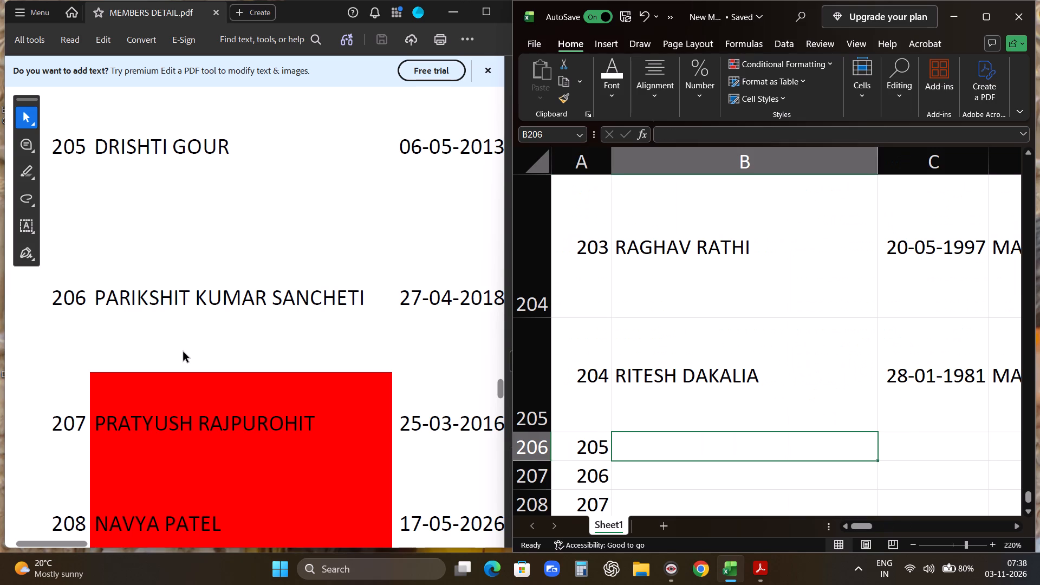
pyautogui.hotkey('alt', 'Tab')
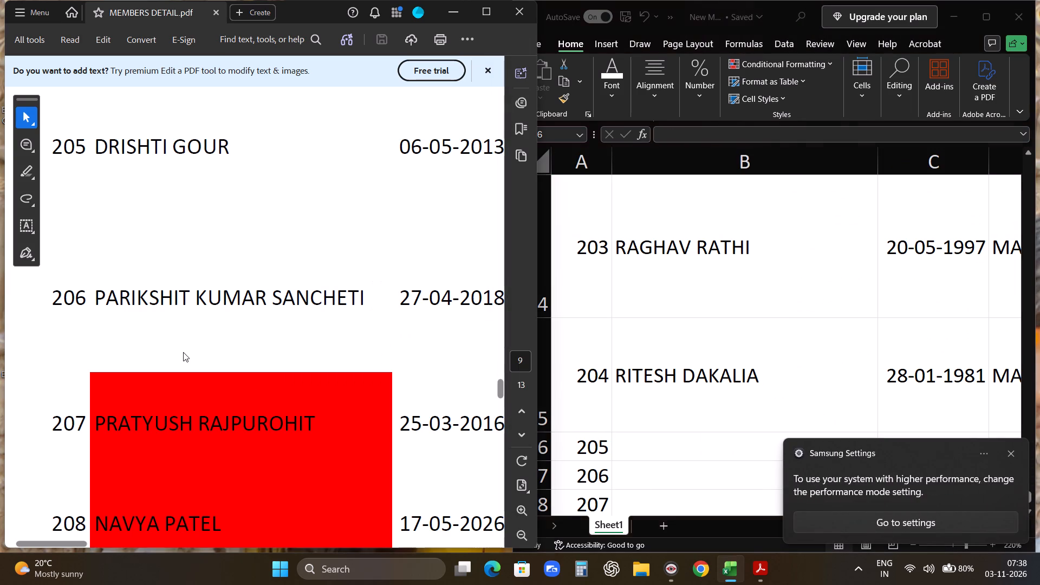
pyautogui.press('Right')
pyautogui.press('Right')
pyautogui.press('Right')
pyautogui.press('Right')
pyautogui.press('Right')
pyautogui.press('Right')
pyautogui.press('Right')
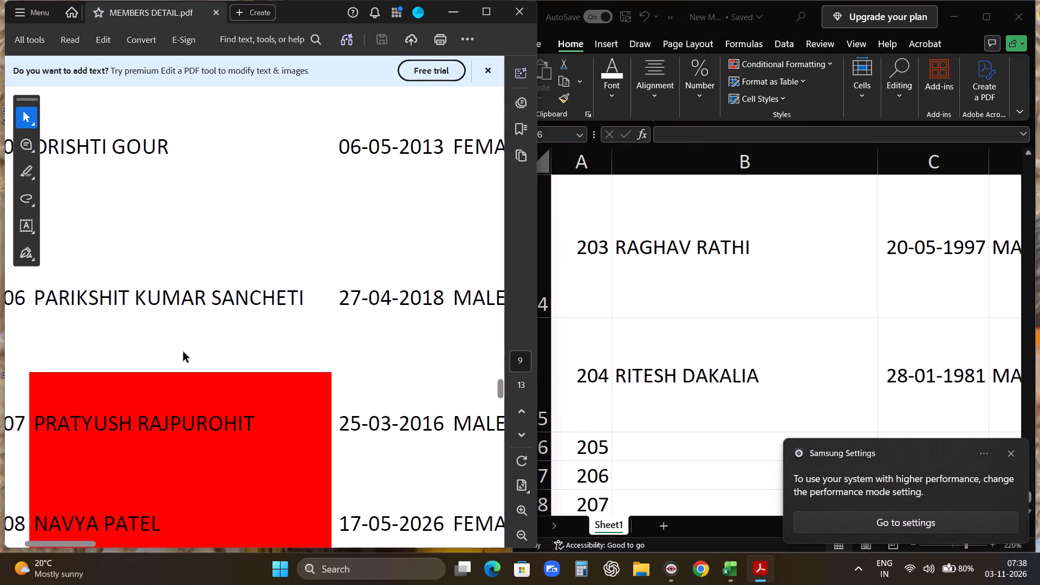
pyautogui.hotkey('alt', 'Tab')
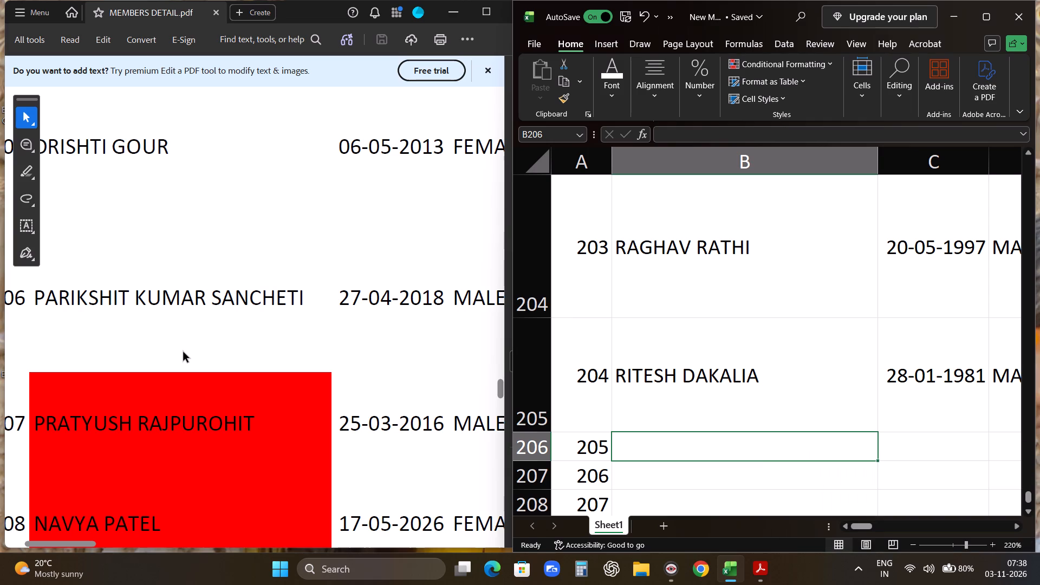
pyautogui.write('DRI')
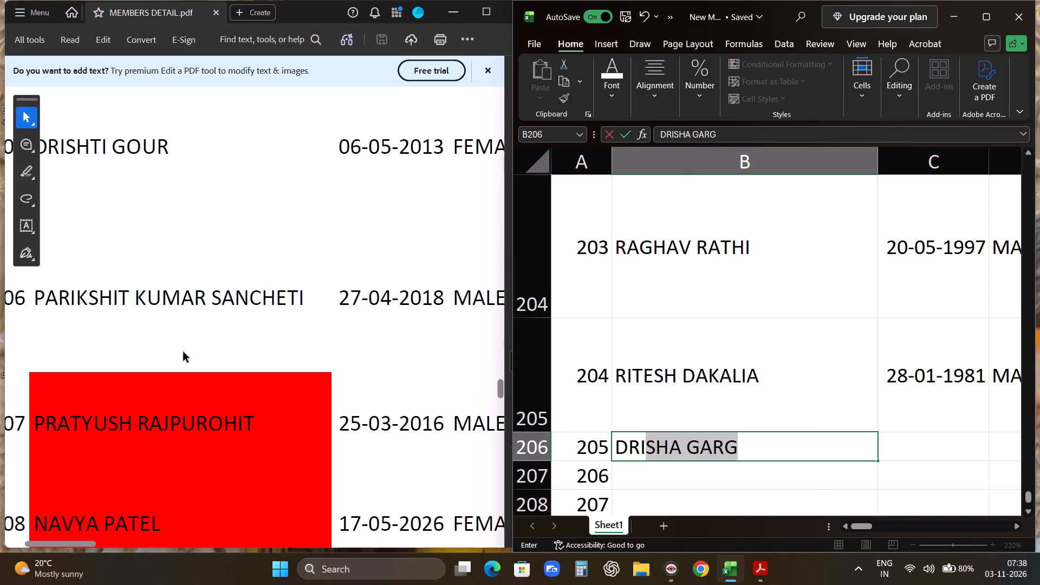
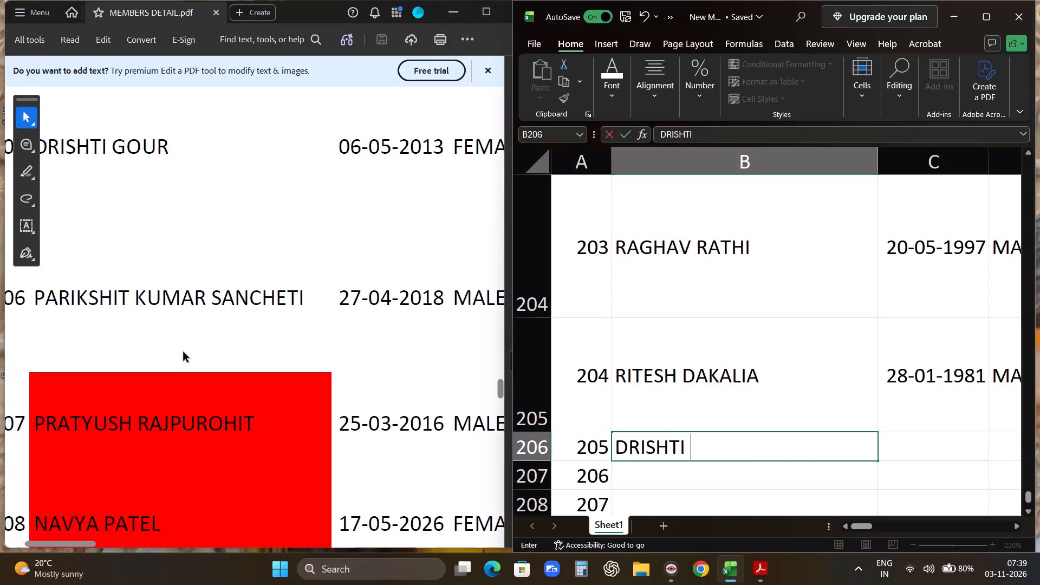
# Complete member 205's name in cell B206 with the surname shown in the MEMBERS DETAIL PDF.
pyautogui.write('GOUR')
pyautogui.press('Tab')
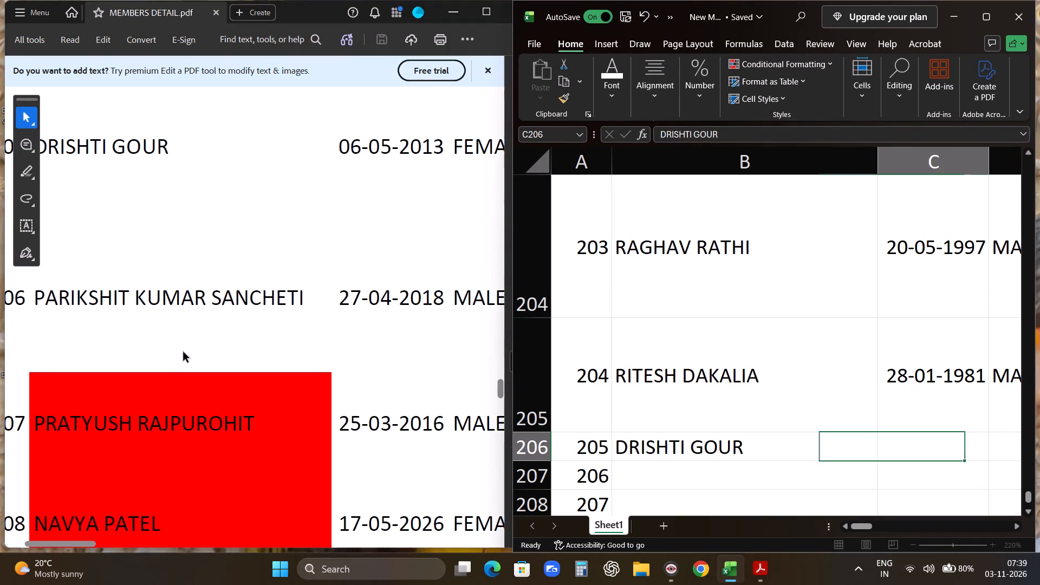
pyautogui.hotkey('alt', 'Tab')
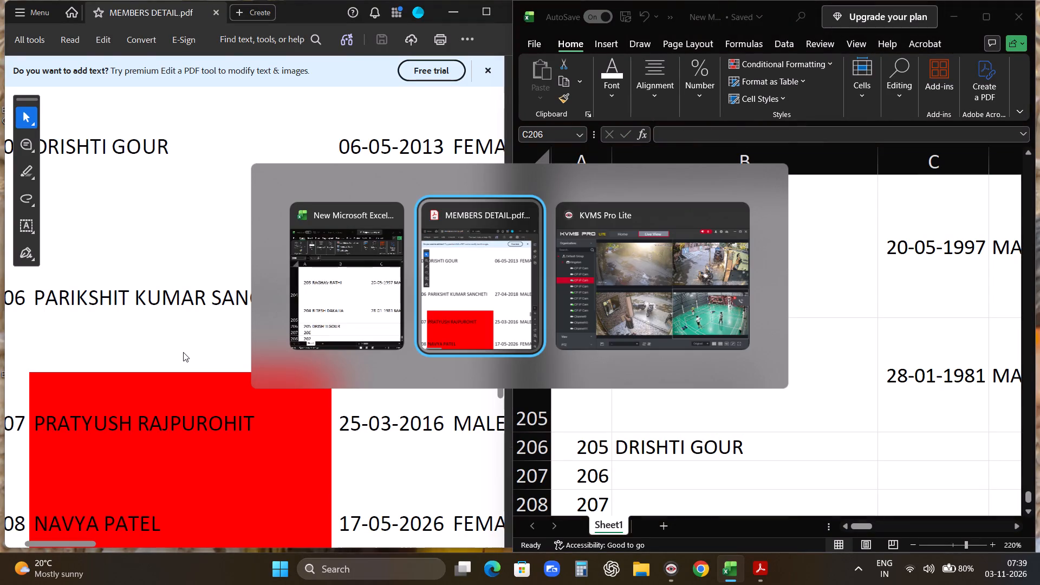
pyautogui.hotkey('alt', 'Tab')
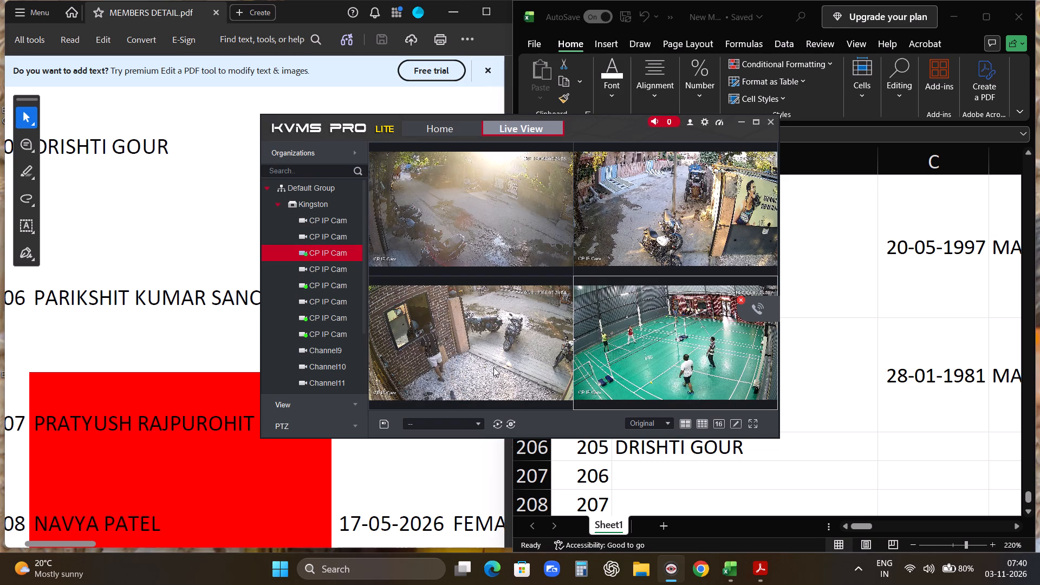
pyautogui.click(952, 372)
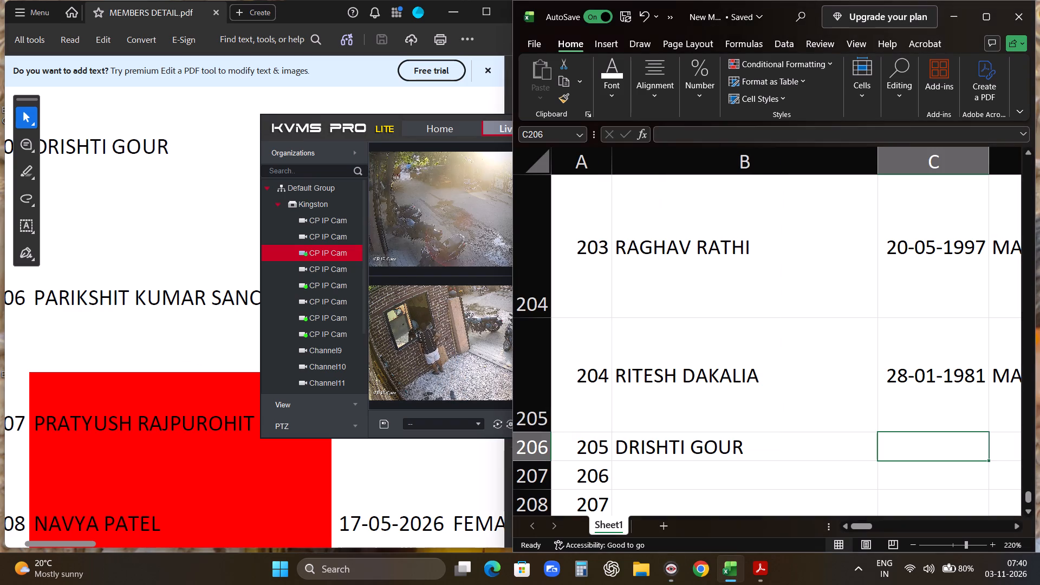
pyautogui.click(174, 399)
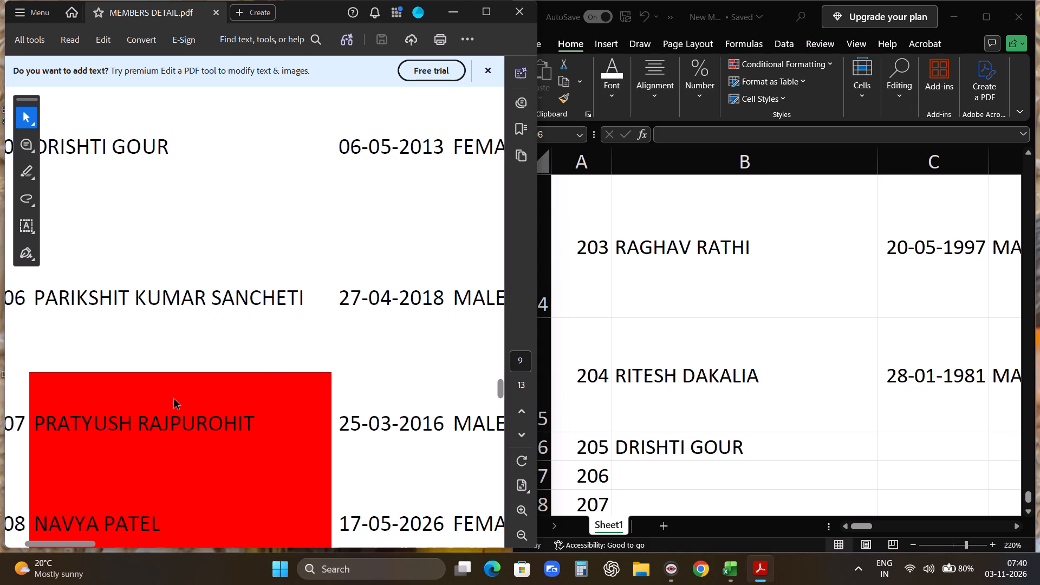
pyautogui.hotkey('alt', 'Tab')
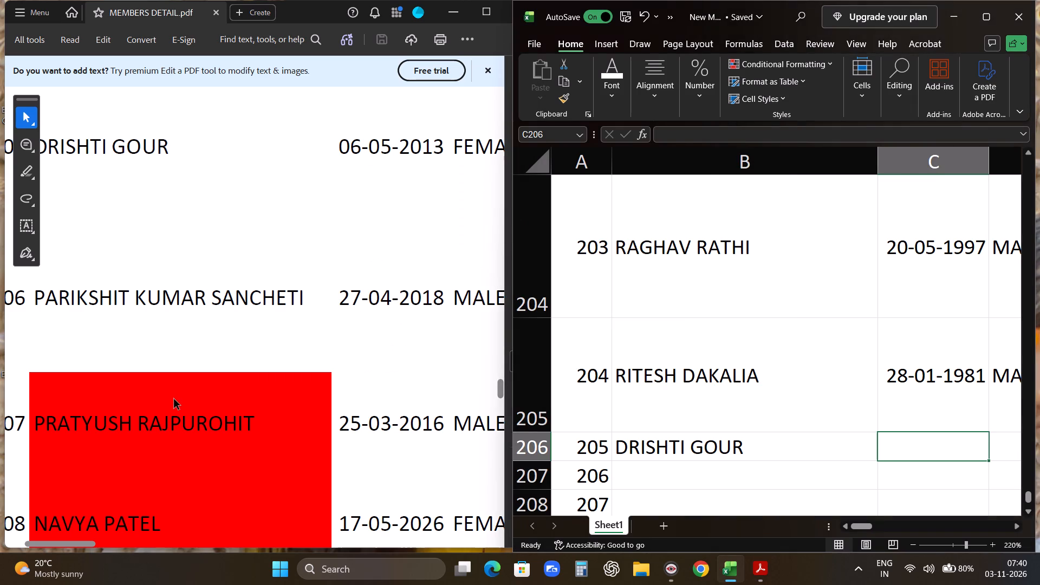
# Enter member 205's birth date from the PDF in C206 and the gender FEMALE in D206.
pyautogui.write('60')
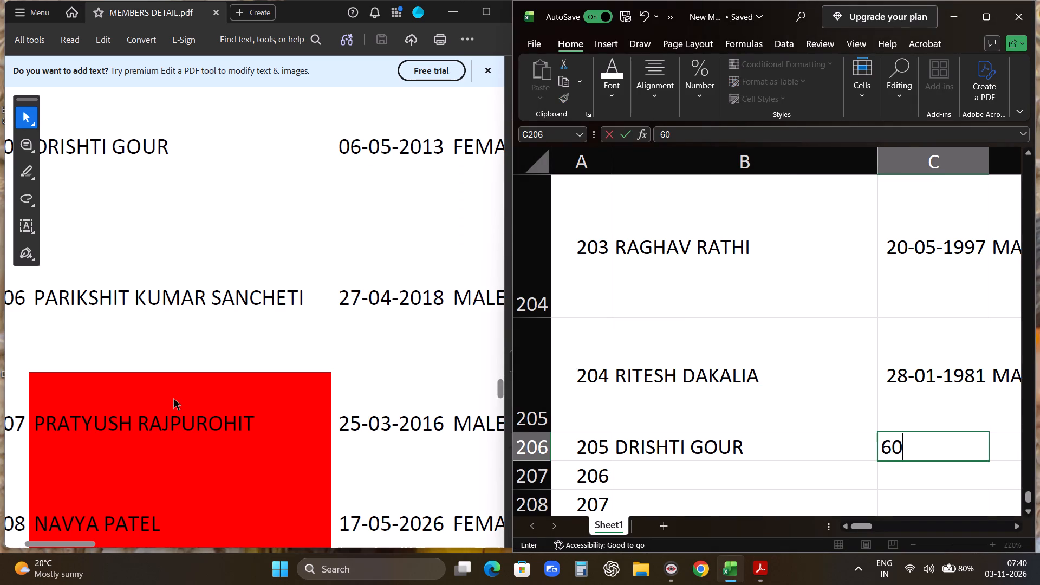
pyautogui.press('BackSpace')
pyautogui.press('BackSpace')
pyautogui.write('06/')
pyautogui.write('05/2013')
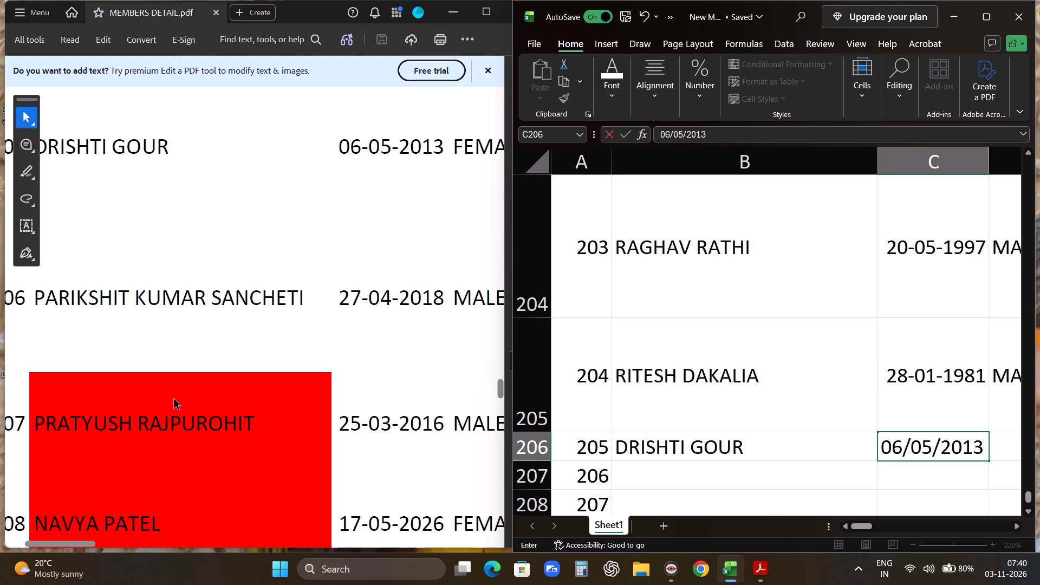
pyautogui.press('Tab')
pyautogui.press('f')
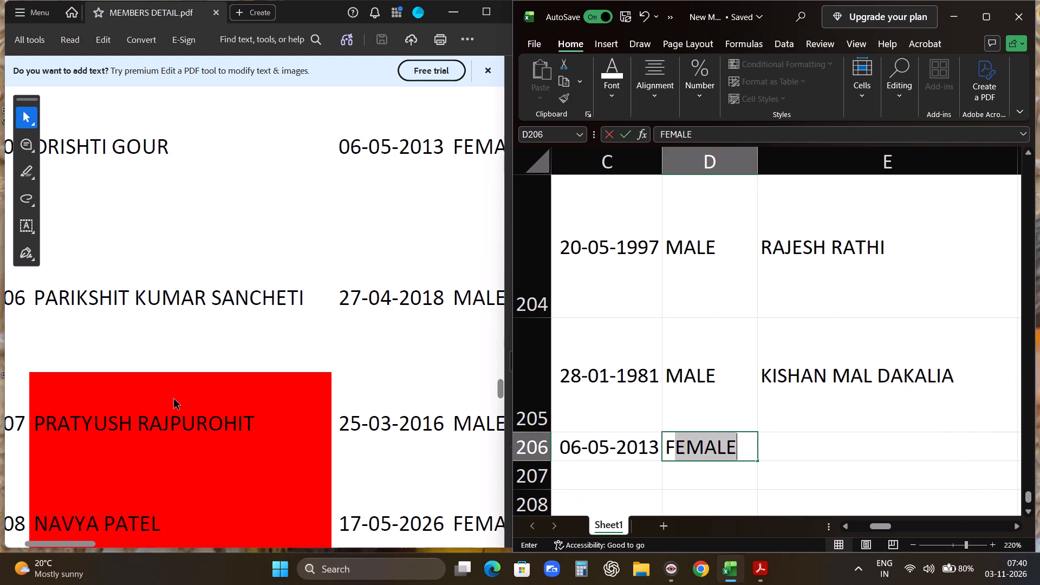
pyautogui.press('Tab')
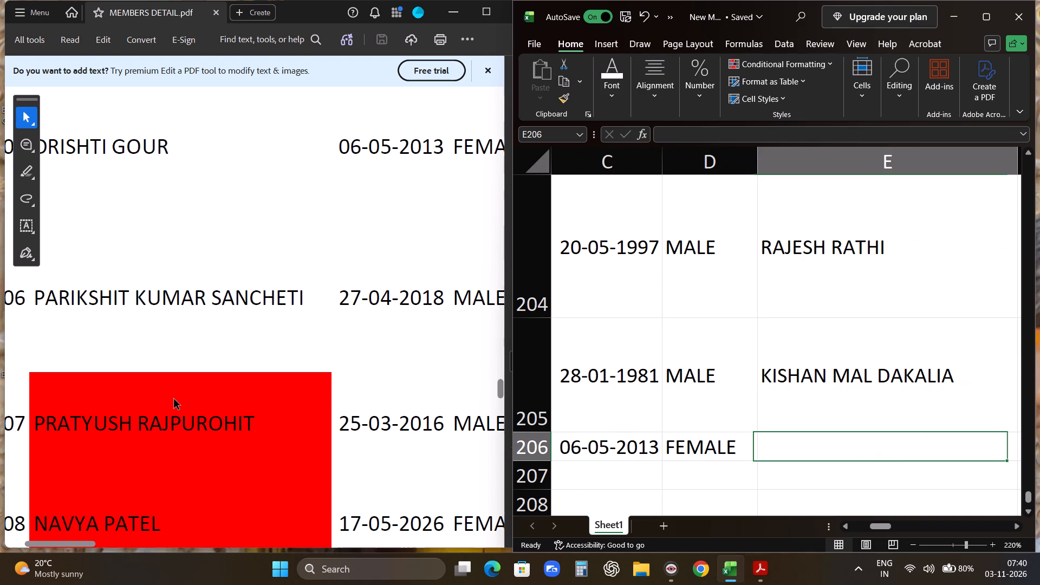
# Copy member 205's parents' names from the two PDF columns after gender into cells E206 and F206.
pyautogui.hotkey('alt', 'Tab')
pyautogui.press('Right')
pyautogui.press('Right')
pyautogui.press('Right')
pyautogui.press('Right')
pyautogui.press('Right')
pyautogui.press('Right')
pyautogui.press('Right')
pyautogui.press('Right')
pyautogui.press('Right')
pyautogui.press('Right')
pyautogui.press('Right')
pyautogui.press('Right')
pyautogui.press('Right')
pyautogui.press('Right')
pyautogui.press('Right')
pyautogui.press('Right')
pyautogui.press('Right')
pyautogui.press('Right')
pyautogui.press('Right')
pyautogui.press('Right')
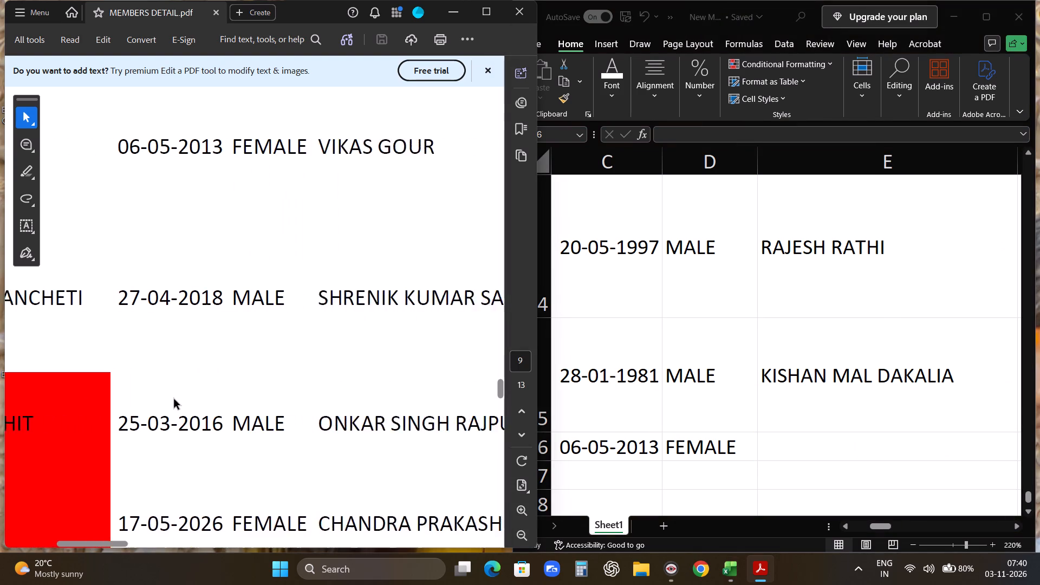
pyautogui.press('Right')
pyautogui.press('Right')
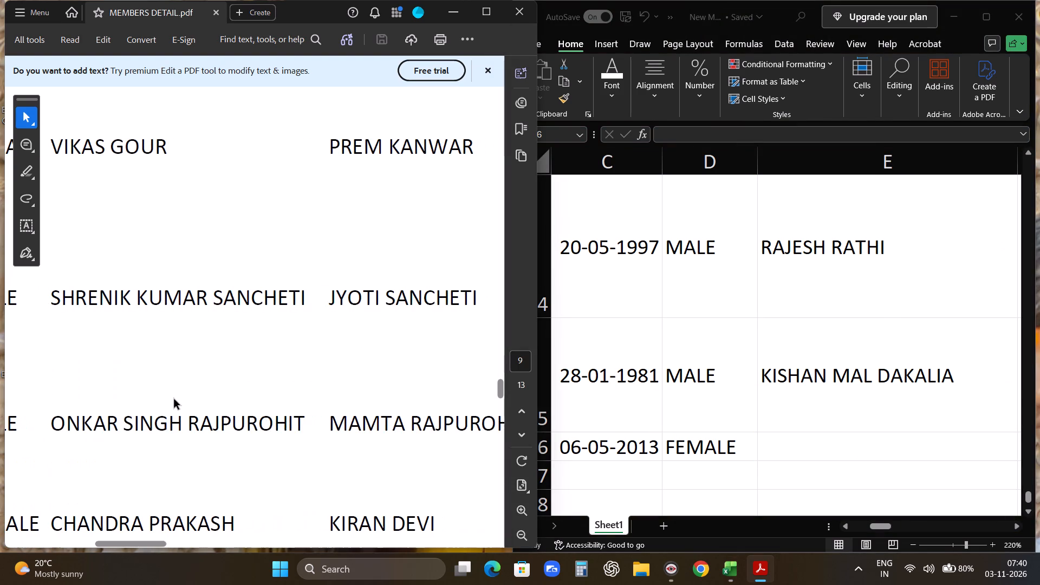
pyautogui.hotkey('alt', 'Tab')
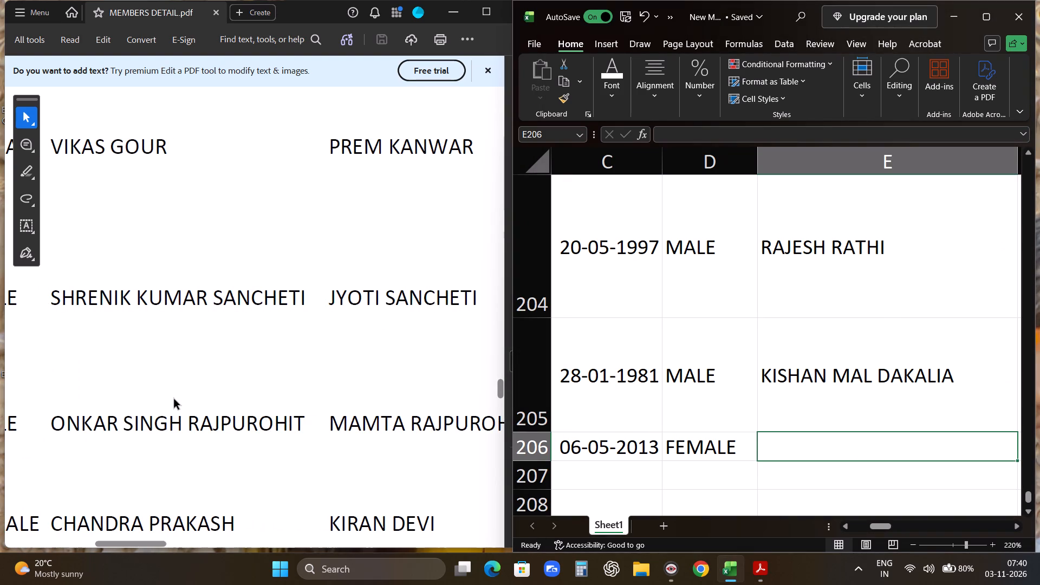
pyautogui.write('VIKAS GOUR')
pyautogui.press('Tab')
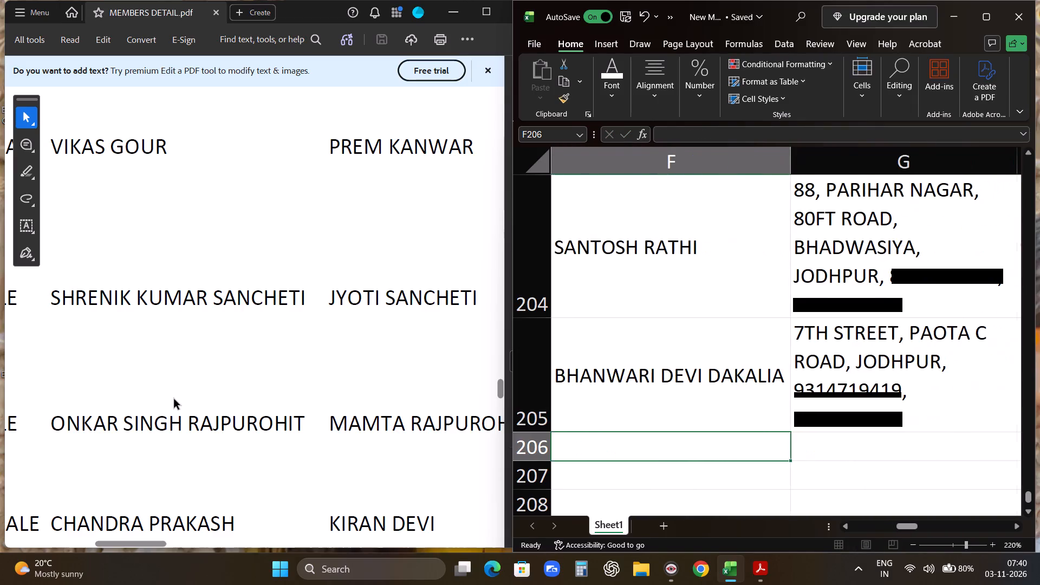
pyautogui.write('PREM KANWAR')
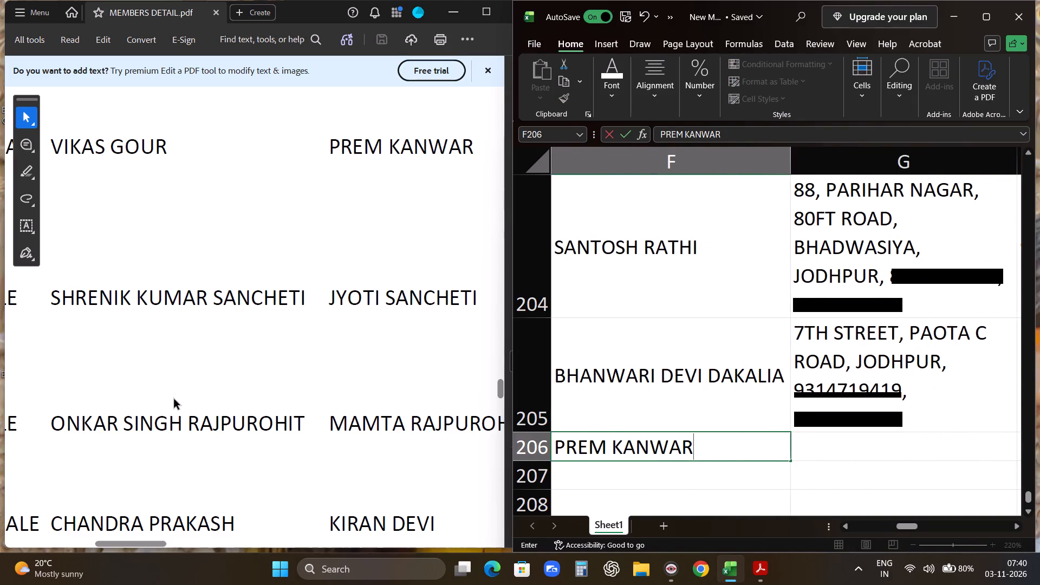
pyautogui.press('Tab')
# Copy member 205's address from the address and contact column of the MEMBERS DETAIL PDF into cell G206.
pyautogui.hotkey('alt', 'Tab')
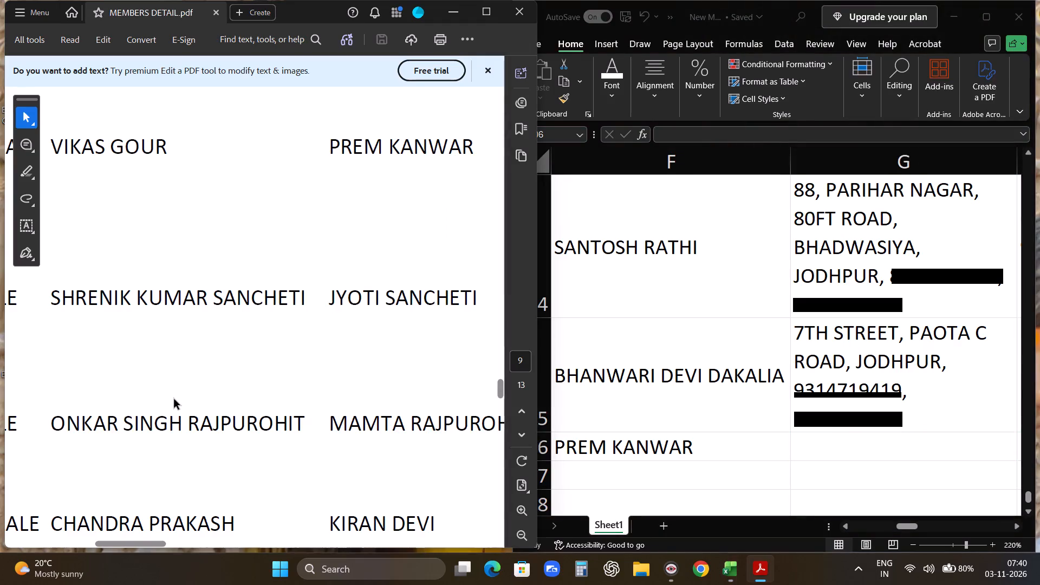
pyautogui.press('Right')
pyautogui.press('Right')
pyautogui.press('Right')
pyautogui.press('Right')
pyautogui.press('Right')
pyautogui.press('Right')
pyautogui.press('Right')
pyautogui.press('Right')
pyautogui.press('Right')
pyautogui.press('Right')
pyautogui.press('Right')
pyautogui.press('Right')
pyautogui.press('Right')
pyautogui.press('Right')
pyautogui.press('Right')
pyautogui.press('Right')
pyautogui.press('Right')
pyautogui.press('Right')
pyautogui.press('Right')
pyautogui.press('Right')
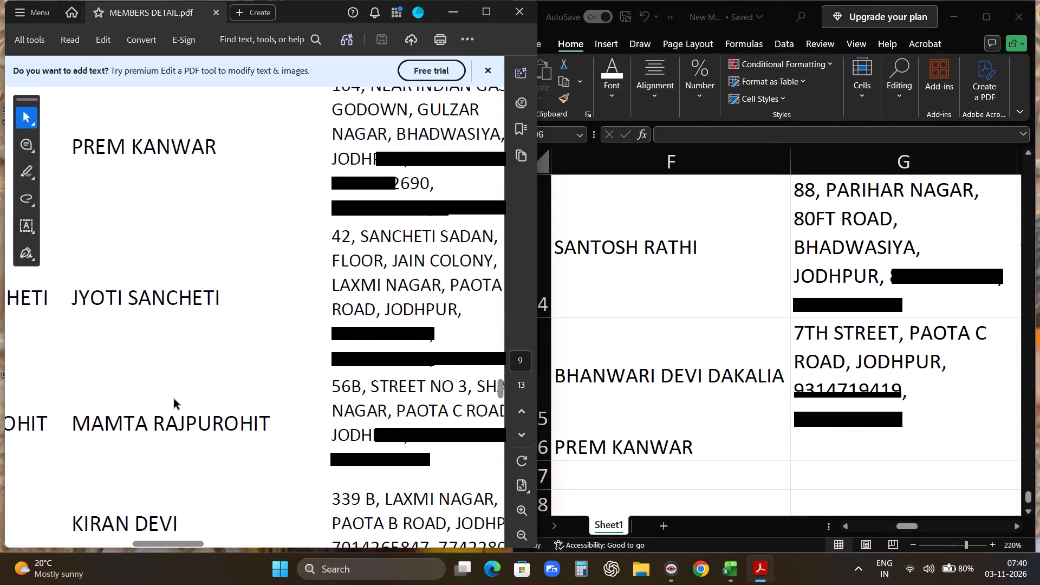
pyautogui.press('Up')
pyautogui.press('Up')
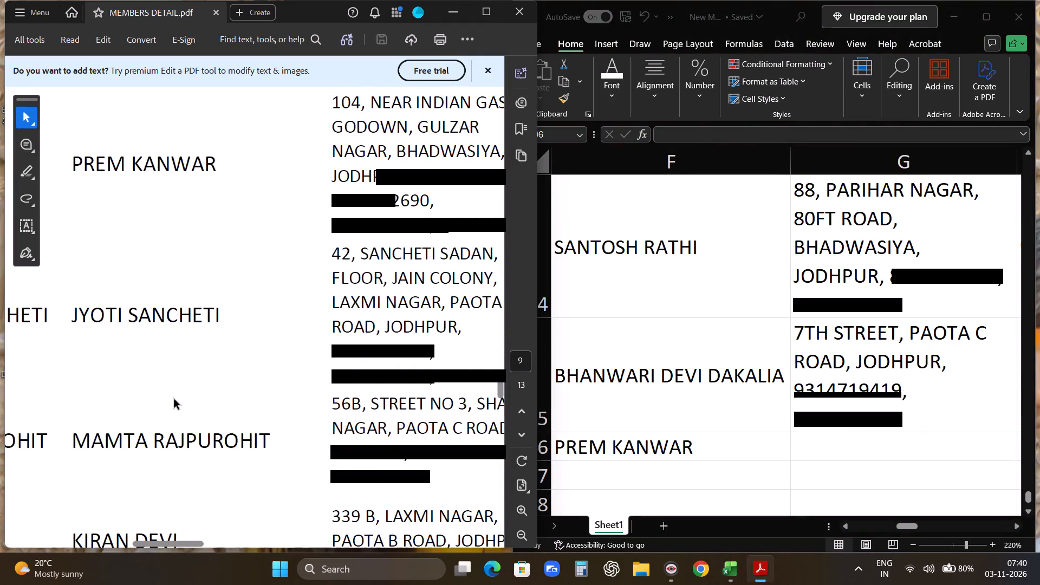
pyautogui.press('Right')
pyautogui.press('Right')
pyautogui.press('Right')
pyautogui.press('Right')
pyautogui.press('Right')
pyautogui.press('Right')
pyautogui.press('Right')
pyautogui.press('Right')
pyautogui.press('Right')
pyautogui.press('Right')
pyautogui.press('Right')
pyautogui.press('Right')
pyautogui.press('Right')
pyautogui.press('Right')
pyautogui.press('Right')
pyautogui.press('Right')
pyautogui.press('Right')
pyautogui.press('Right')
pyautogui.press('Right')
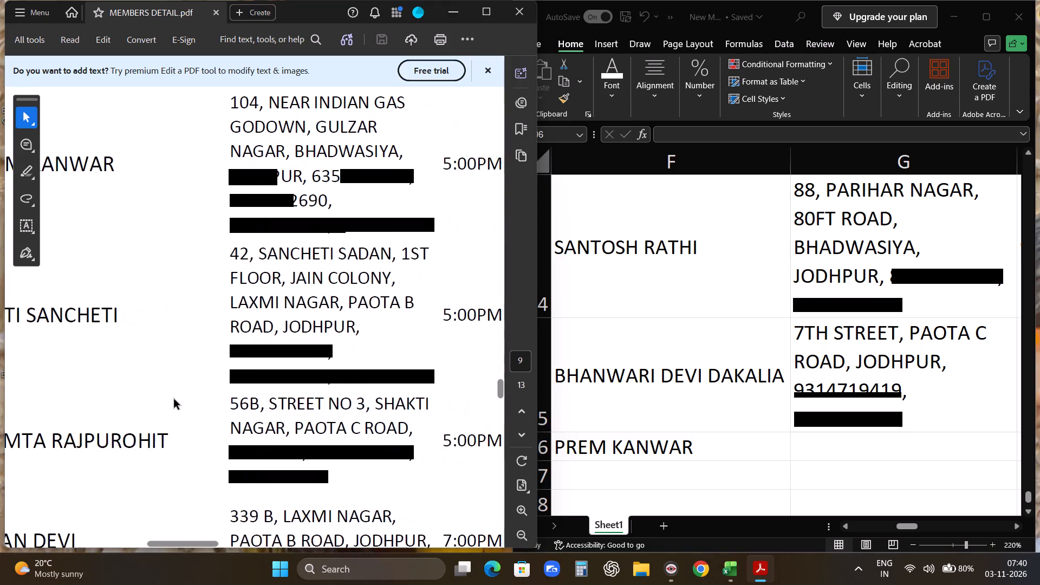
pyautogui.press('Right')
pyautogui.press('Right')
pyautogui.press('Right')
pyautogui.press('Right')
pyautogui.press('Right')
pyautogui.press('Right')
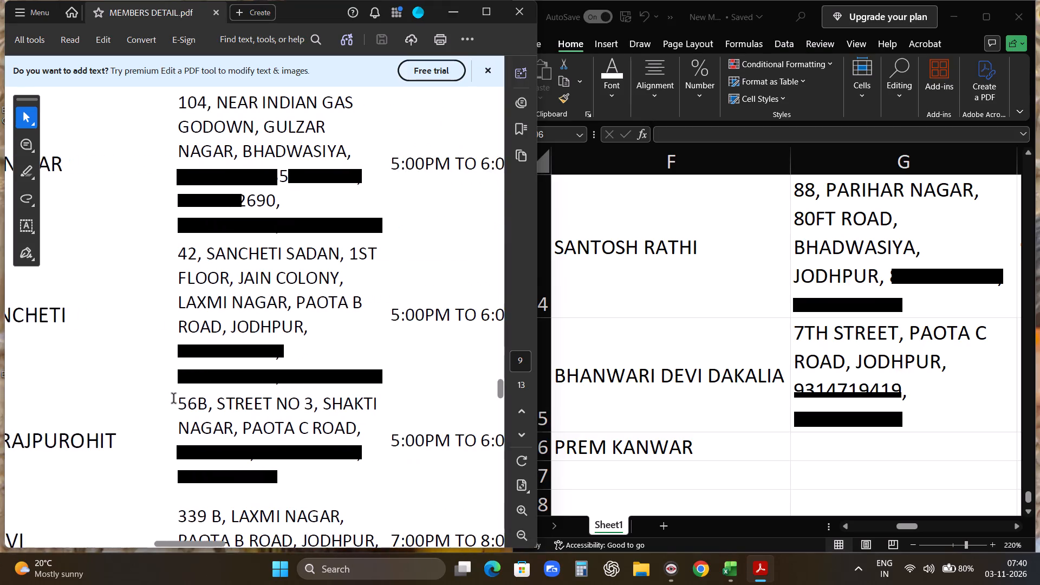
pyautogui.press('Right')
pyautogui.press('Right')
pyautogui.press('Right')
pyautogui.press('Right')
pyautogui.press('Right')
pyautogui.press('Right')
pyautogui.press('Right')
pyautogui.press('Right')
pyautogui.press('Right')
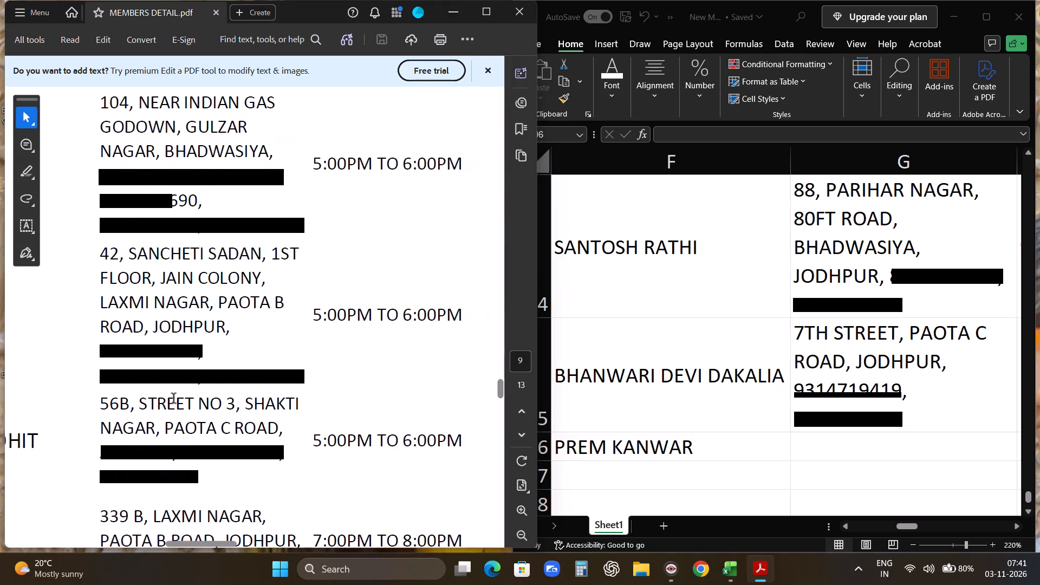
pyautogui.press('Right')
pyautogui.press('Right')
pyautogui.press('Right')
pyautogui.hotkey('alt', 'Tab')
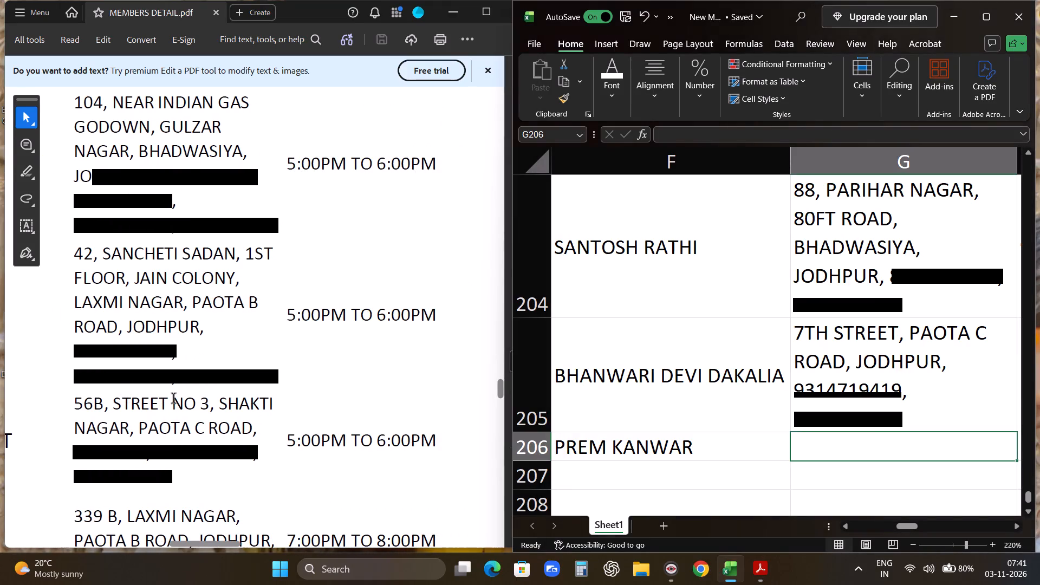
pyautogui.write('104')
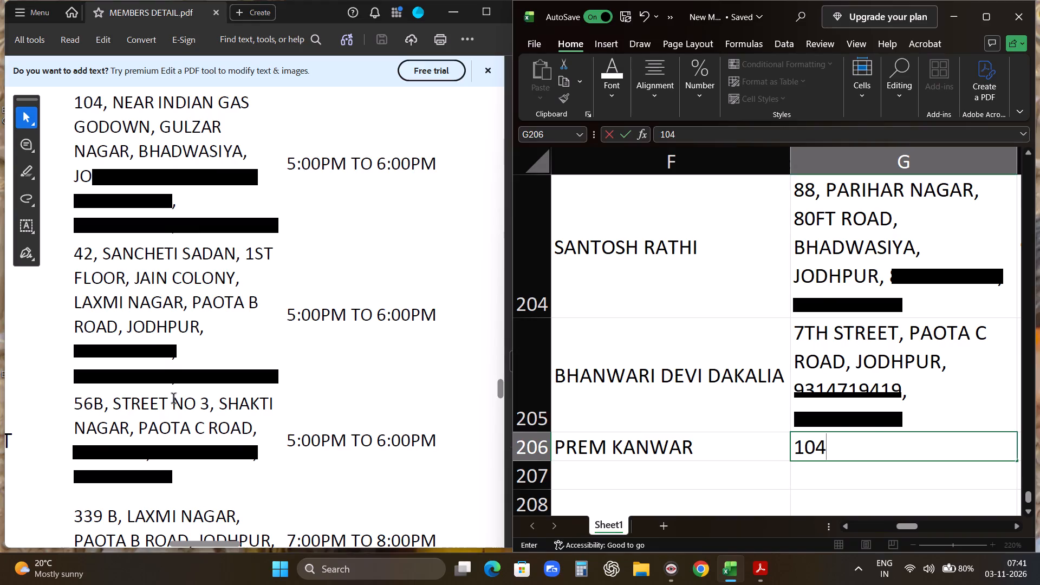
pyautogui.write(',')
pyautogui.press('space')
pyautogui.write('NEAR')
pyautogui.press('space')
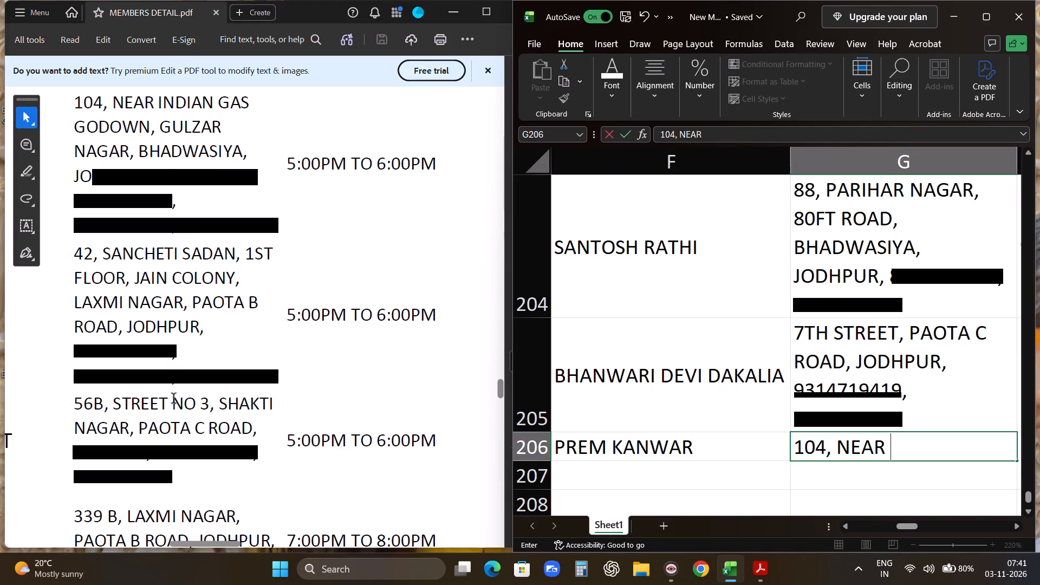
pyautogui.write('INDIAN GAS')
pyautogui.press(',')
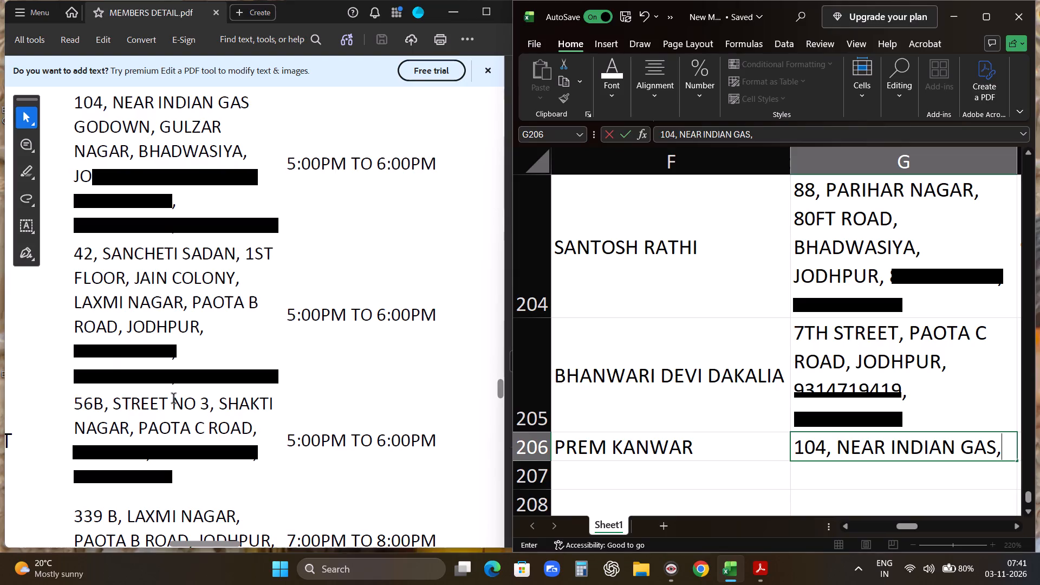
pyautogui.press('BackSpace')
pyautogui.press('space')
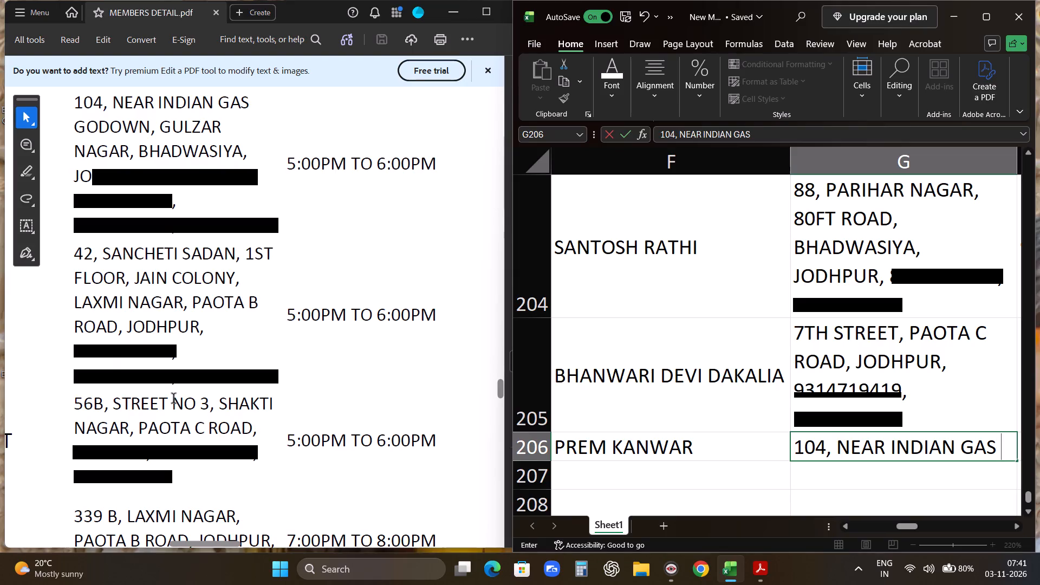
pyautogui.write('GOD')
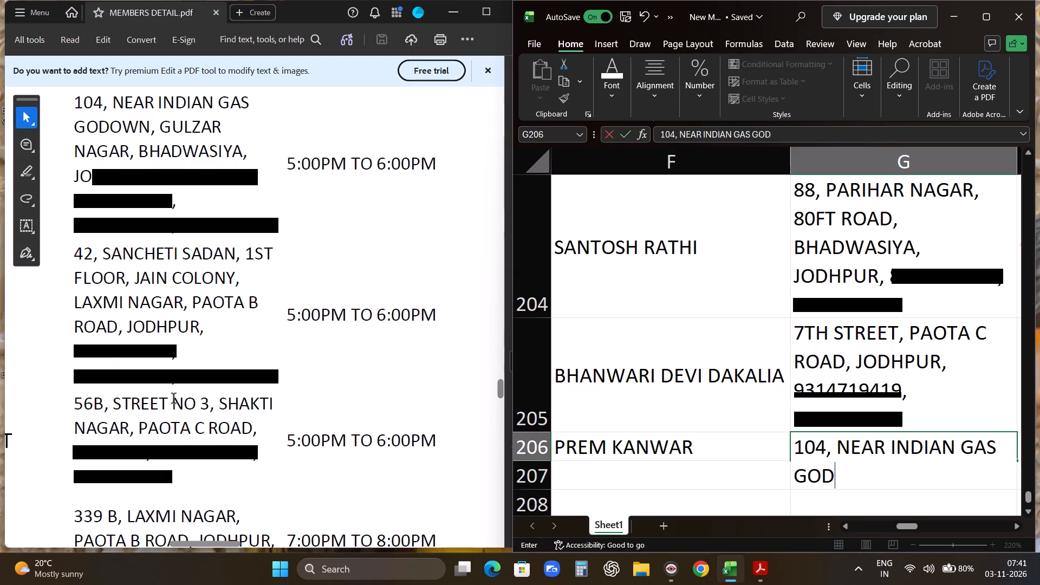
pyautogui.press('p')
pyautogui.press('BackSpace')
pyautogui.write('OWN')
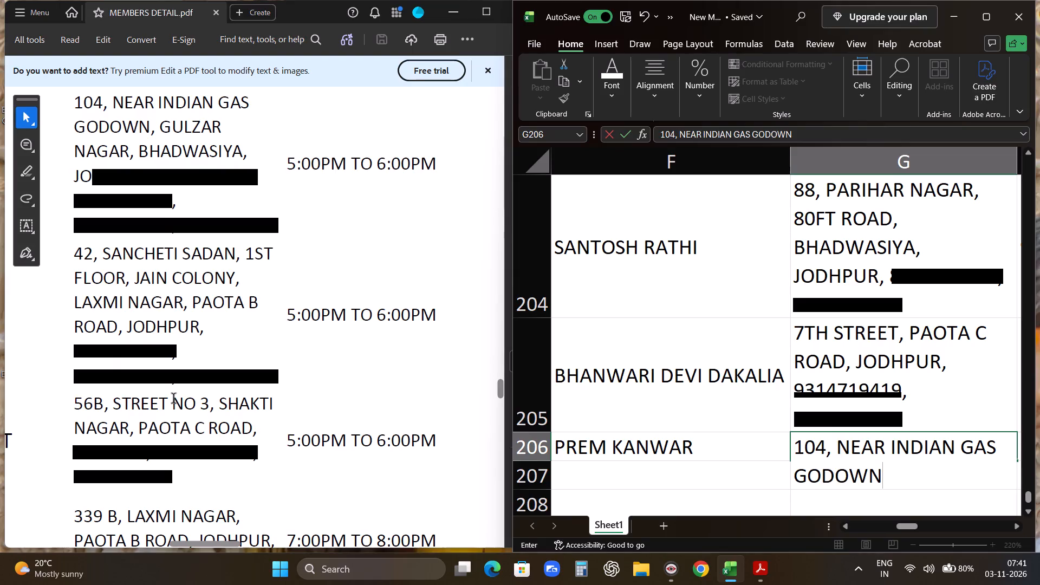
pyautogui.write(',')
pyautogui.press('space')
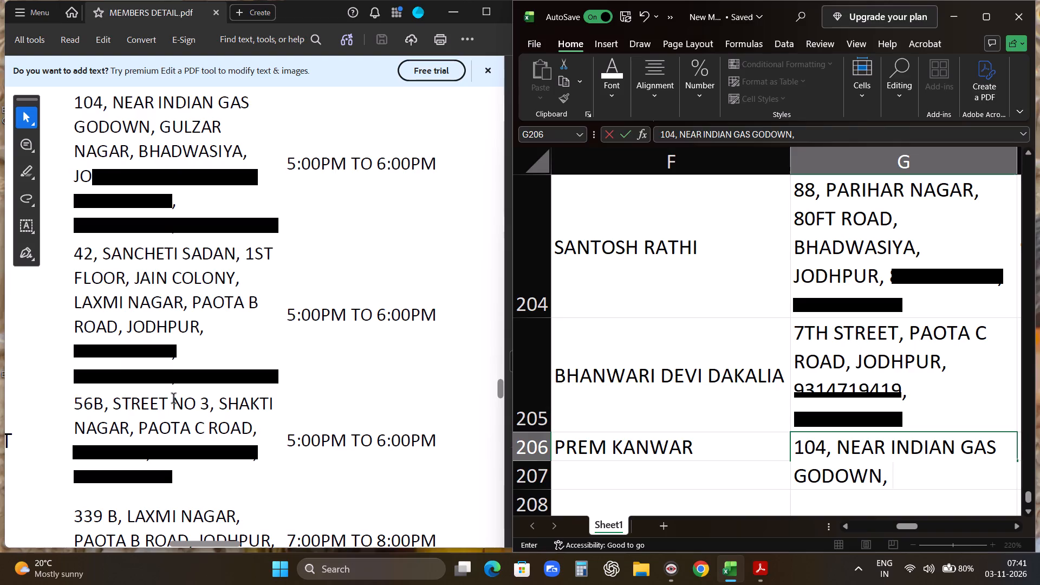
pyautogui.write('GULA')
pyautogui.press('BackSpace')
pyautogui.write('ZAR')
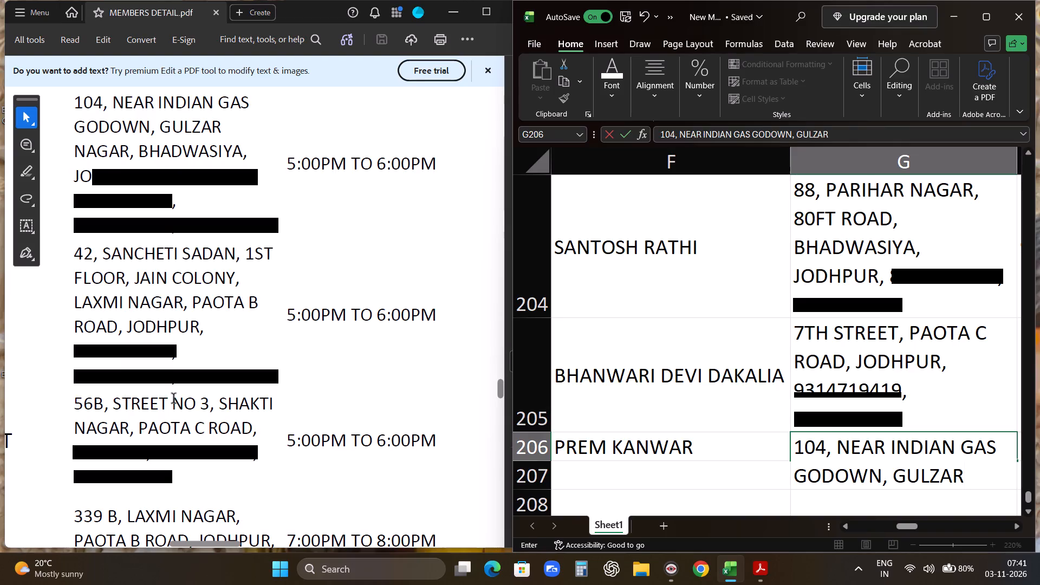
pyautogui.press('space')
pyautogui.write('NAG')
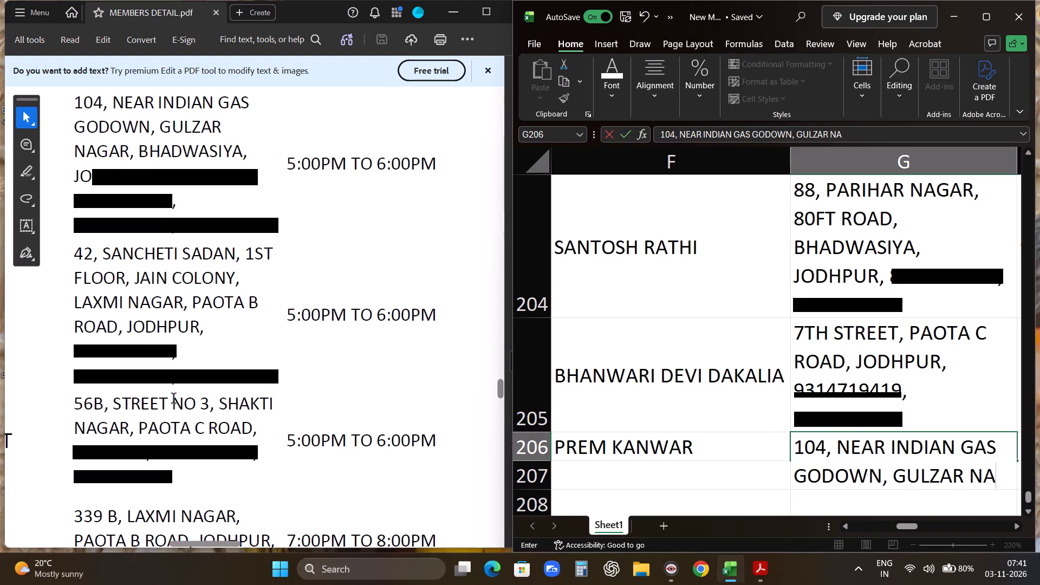
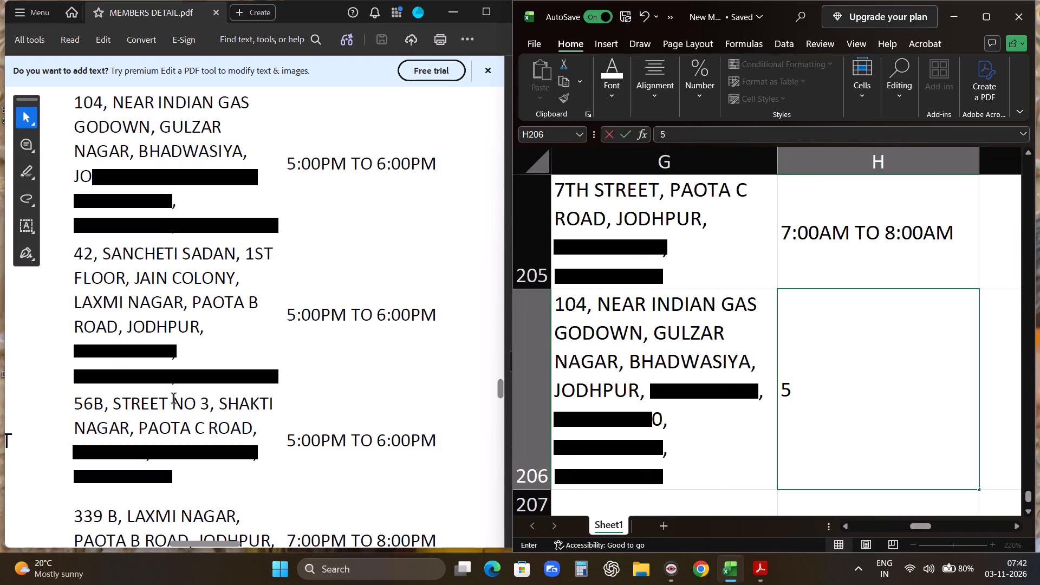
# Complete member 205's time slot in cell H206 as 5:00PM TO 6:00PM.
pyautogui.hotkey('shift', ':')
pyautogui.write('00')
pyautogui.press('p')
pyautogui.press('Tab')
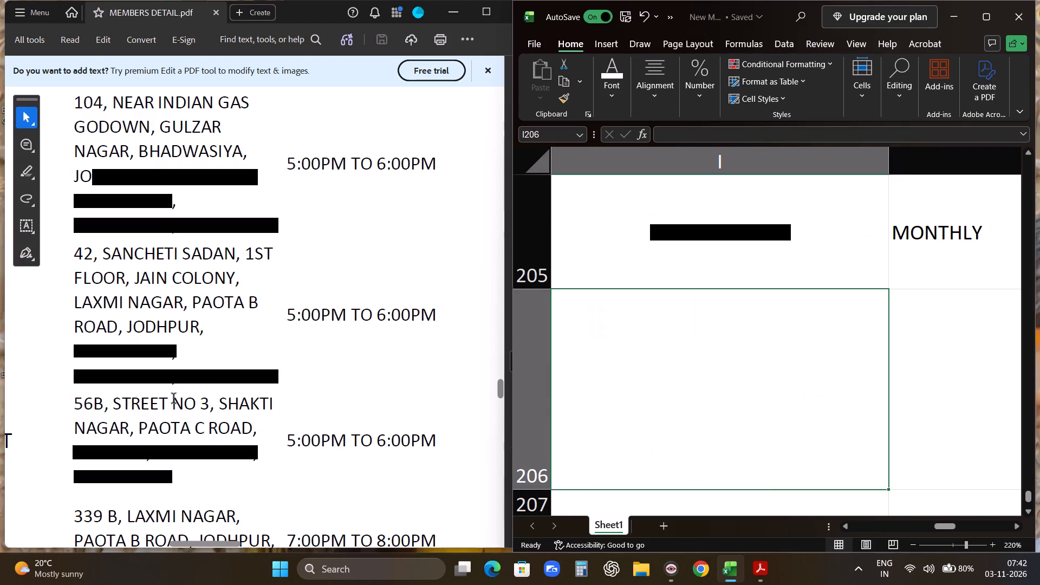
# Copy member 205's identification number from the PDF column after the time slot into cell I206.
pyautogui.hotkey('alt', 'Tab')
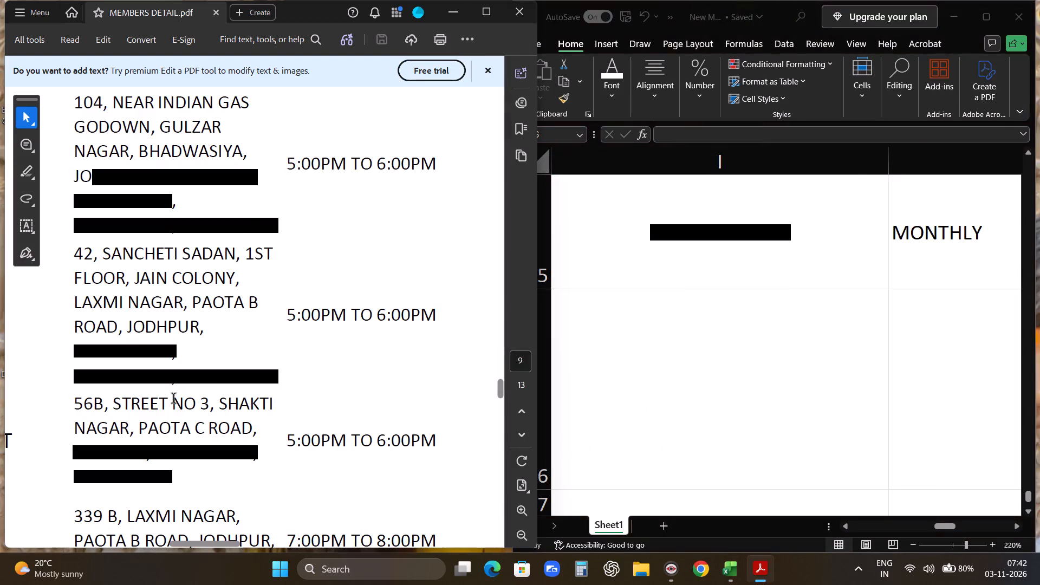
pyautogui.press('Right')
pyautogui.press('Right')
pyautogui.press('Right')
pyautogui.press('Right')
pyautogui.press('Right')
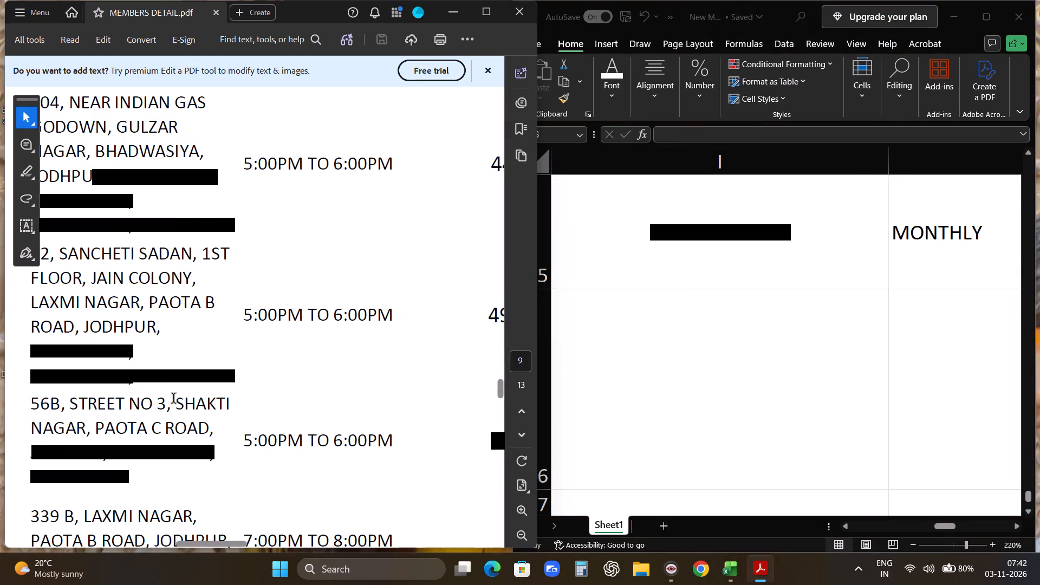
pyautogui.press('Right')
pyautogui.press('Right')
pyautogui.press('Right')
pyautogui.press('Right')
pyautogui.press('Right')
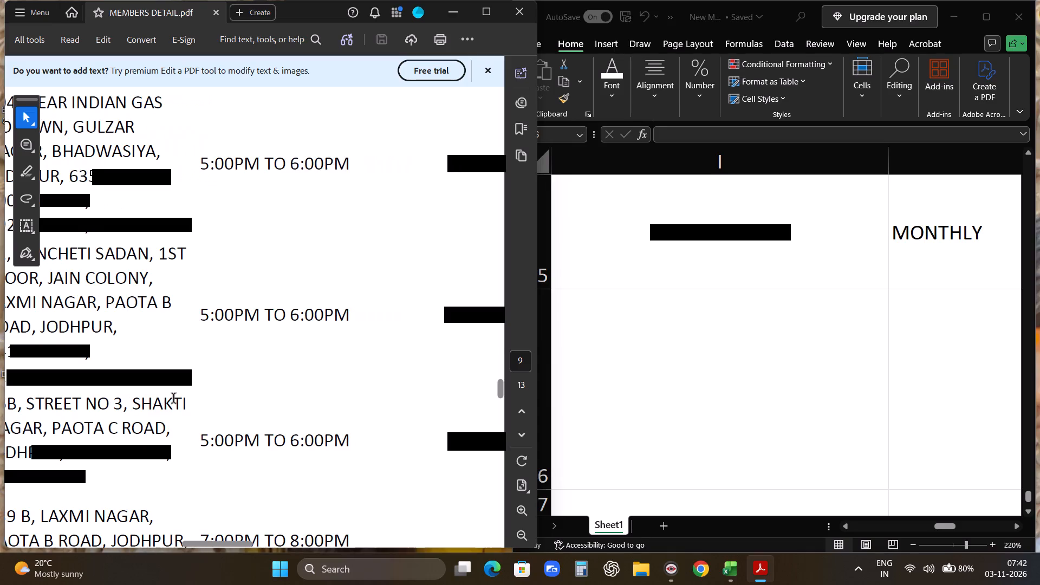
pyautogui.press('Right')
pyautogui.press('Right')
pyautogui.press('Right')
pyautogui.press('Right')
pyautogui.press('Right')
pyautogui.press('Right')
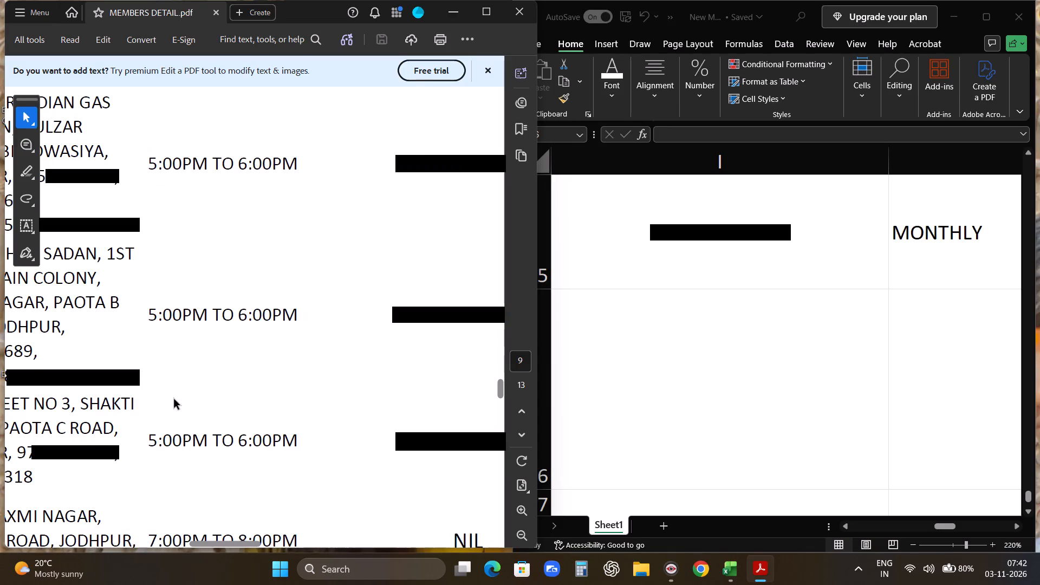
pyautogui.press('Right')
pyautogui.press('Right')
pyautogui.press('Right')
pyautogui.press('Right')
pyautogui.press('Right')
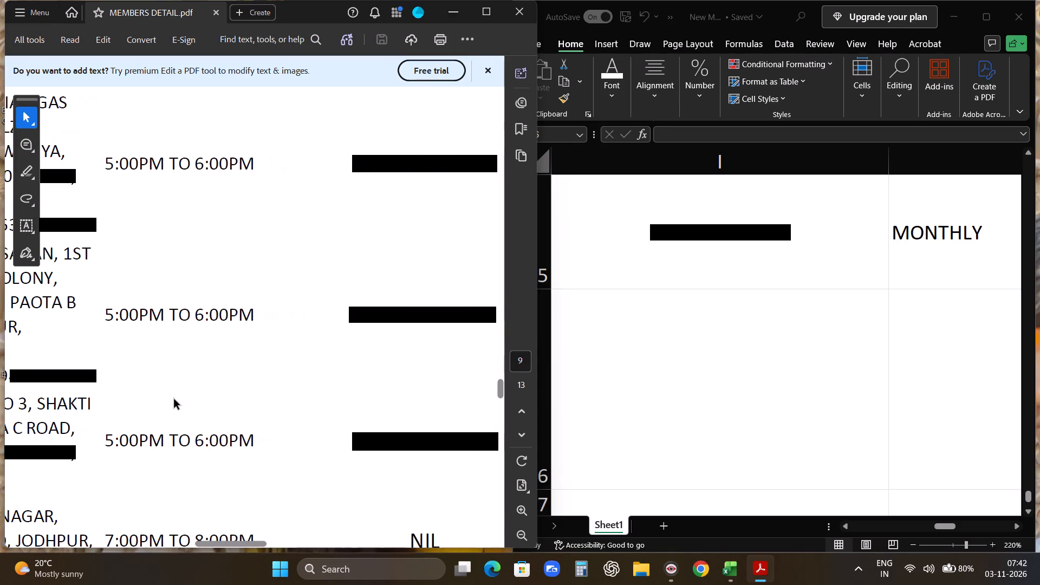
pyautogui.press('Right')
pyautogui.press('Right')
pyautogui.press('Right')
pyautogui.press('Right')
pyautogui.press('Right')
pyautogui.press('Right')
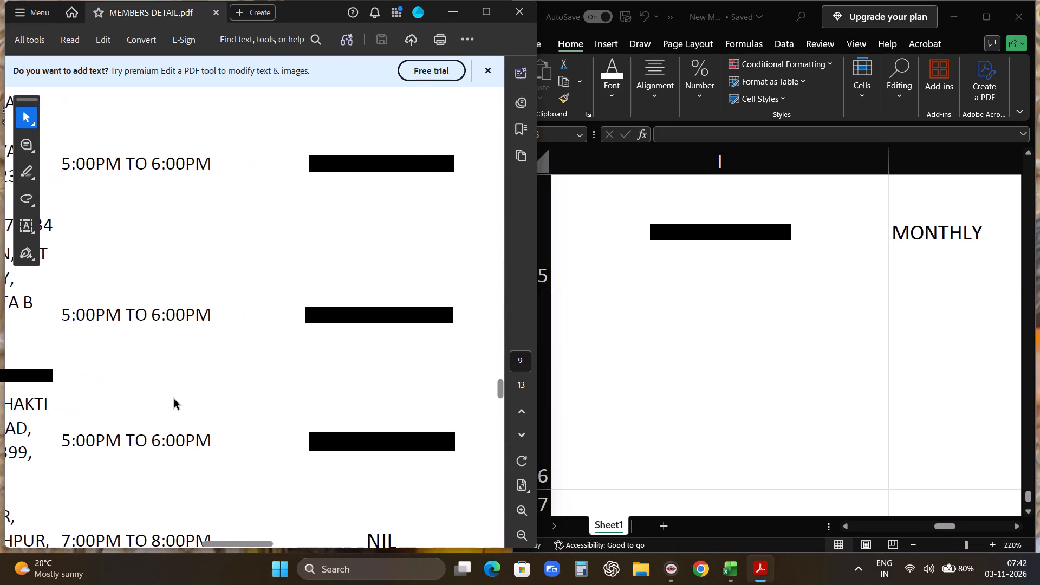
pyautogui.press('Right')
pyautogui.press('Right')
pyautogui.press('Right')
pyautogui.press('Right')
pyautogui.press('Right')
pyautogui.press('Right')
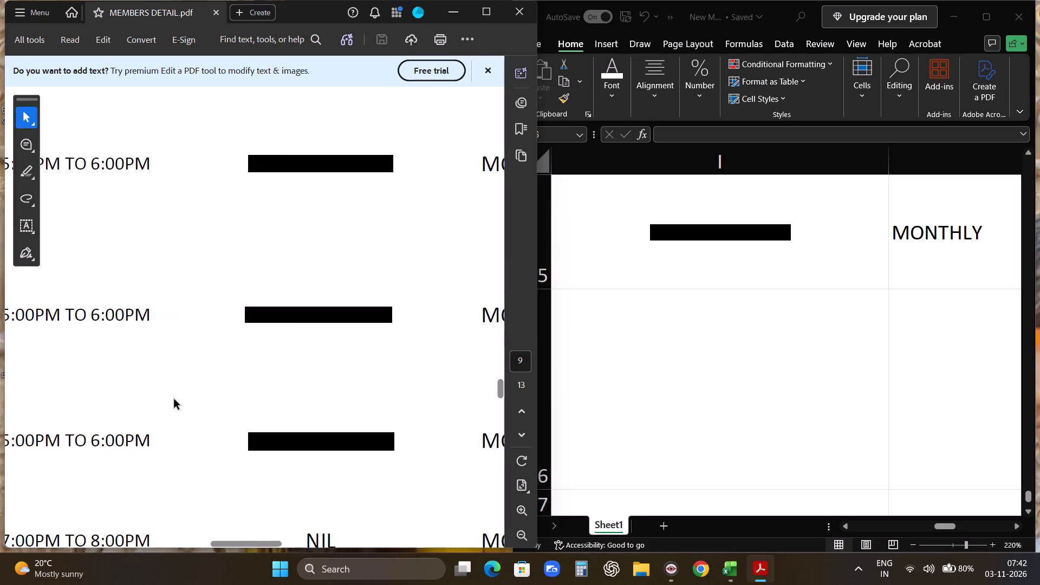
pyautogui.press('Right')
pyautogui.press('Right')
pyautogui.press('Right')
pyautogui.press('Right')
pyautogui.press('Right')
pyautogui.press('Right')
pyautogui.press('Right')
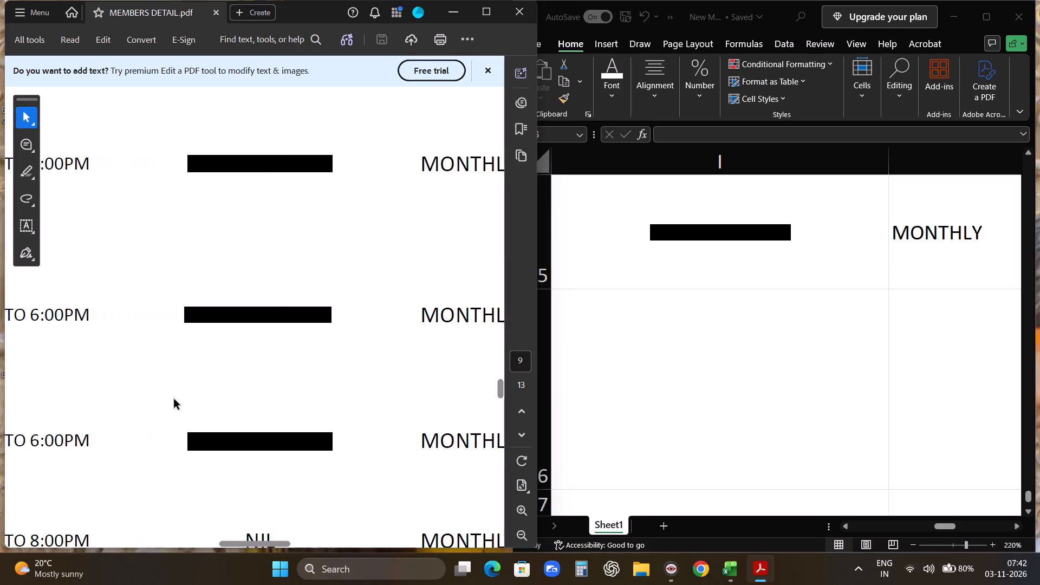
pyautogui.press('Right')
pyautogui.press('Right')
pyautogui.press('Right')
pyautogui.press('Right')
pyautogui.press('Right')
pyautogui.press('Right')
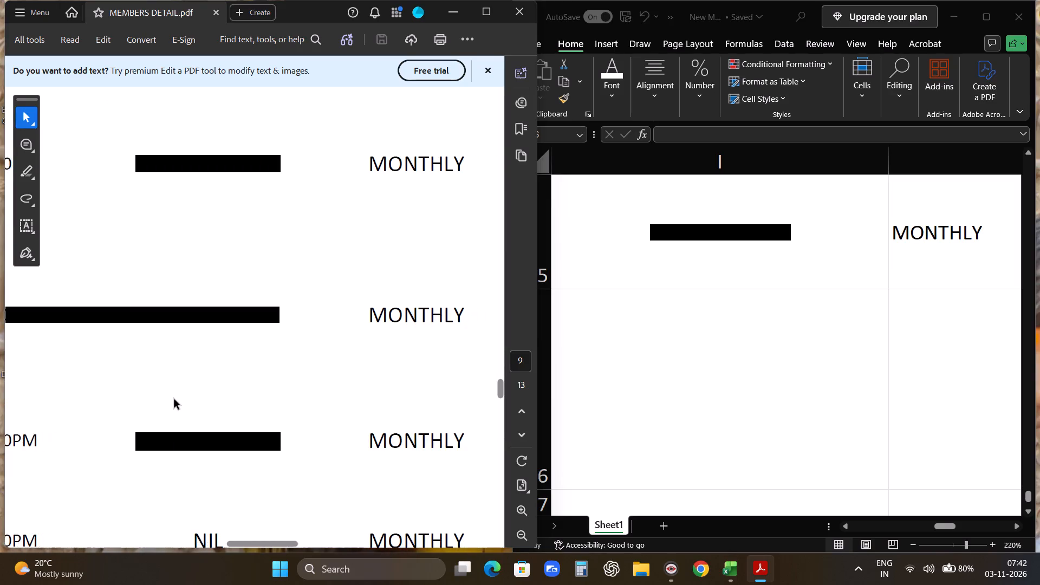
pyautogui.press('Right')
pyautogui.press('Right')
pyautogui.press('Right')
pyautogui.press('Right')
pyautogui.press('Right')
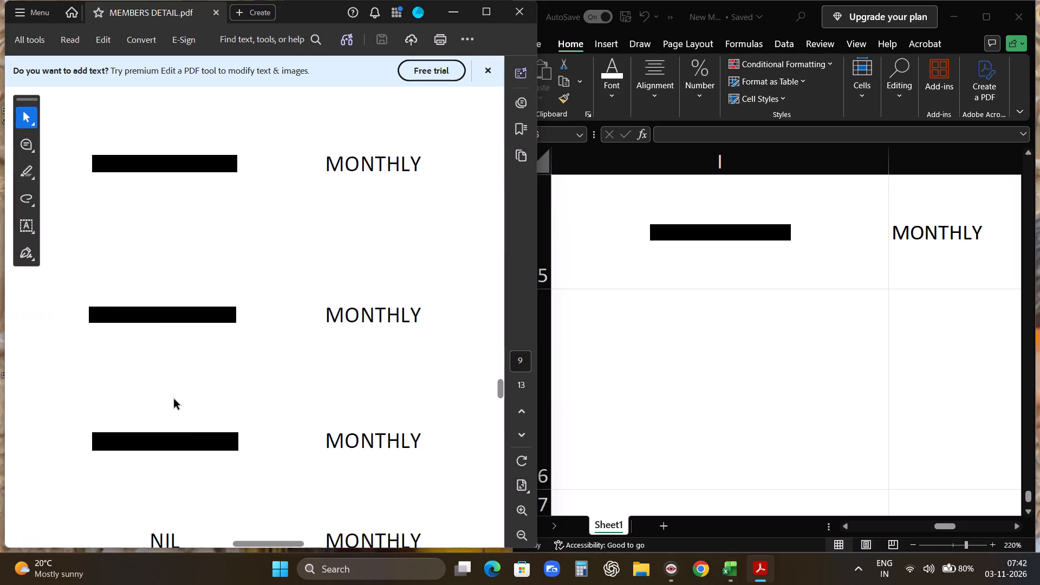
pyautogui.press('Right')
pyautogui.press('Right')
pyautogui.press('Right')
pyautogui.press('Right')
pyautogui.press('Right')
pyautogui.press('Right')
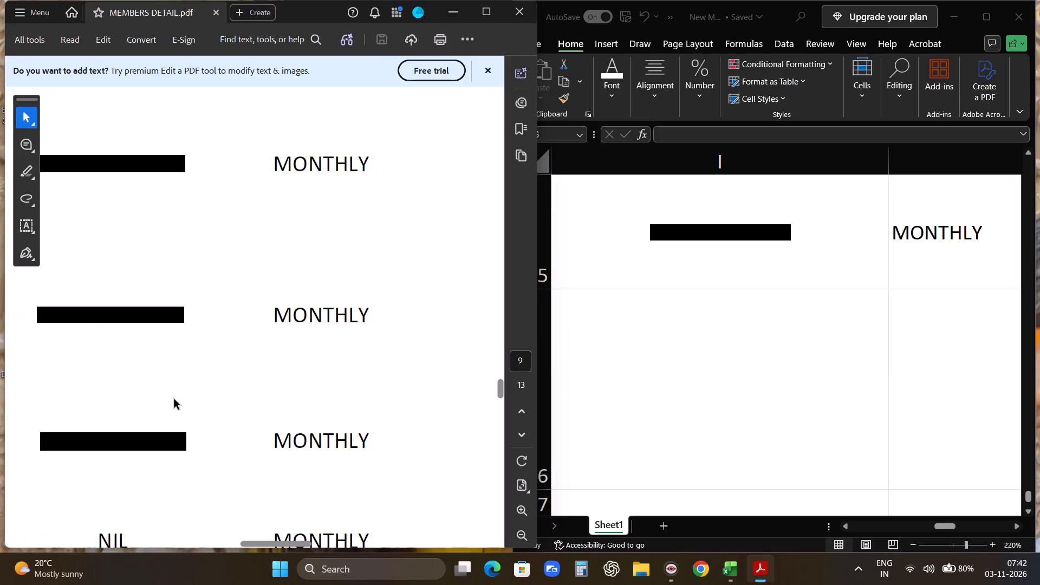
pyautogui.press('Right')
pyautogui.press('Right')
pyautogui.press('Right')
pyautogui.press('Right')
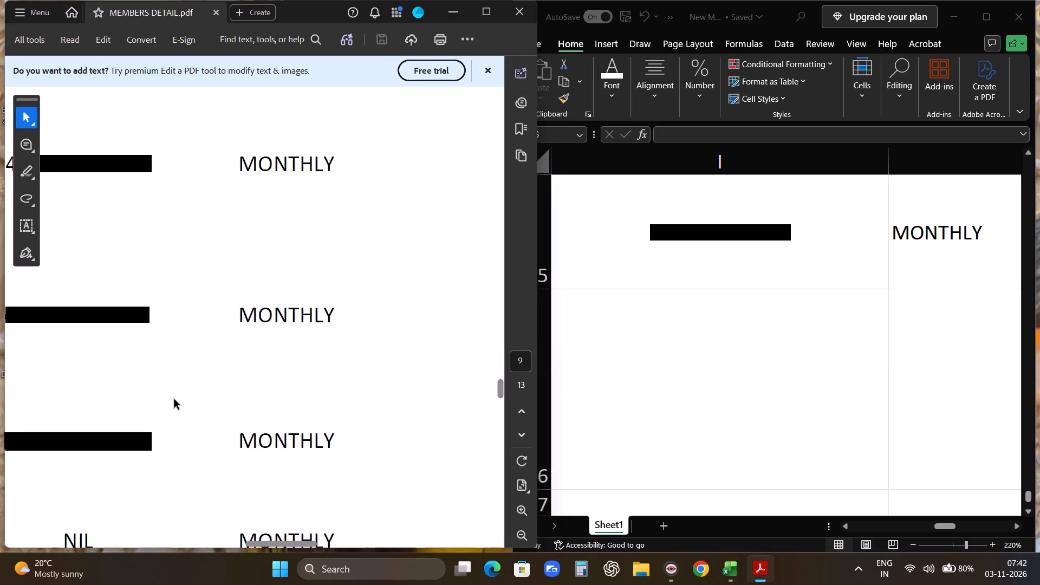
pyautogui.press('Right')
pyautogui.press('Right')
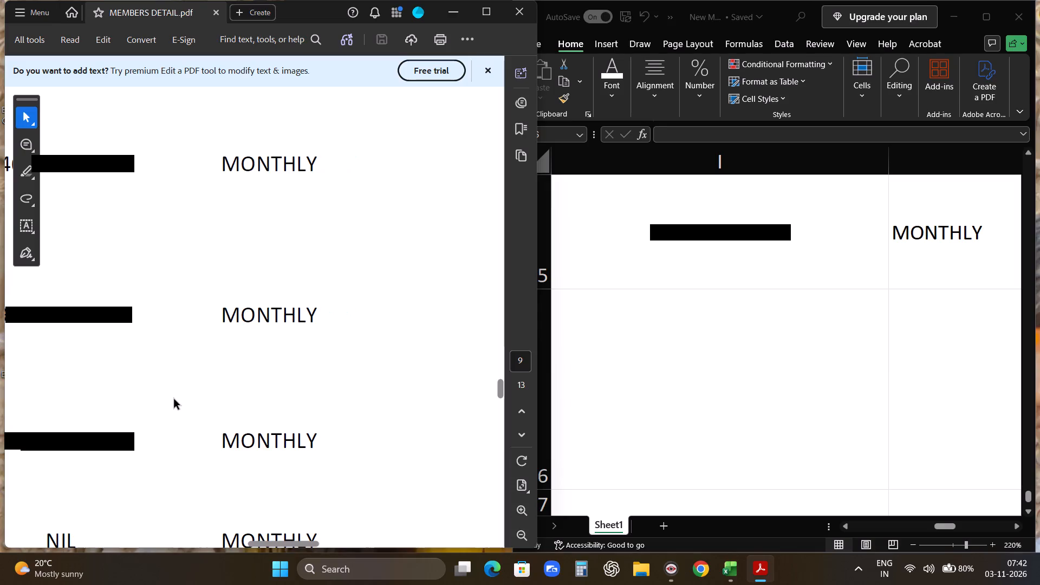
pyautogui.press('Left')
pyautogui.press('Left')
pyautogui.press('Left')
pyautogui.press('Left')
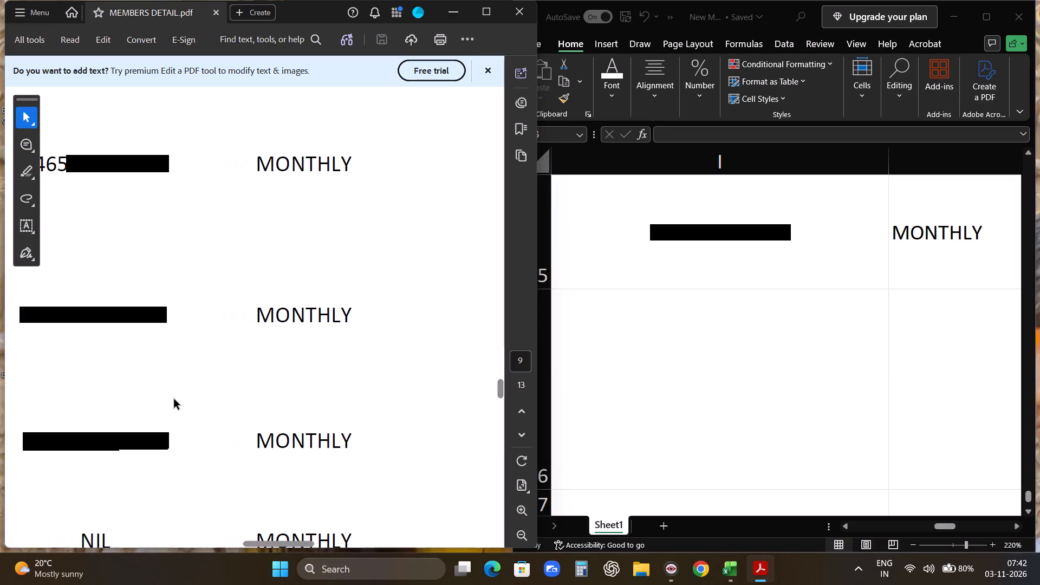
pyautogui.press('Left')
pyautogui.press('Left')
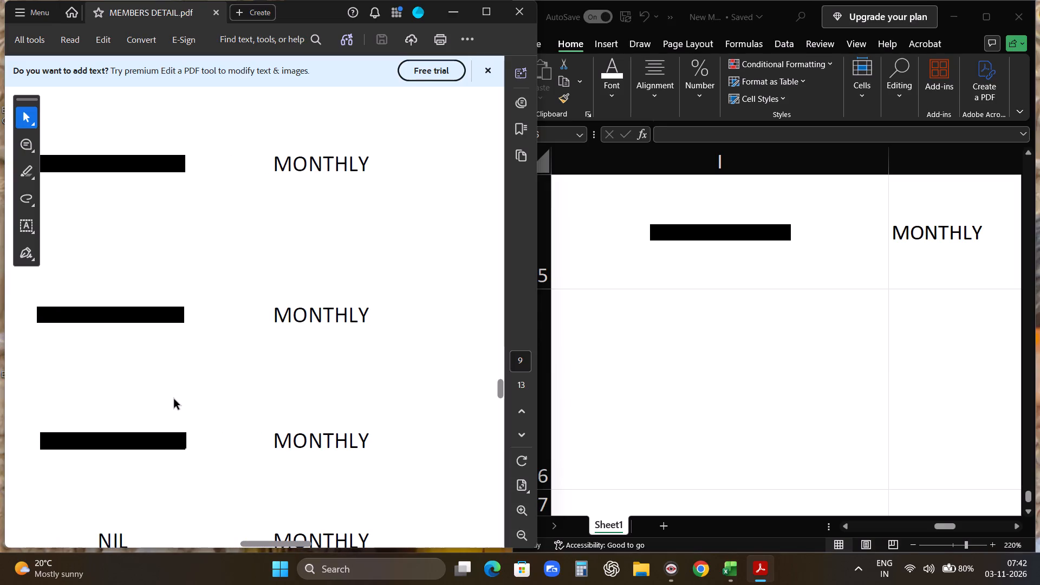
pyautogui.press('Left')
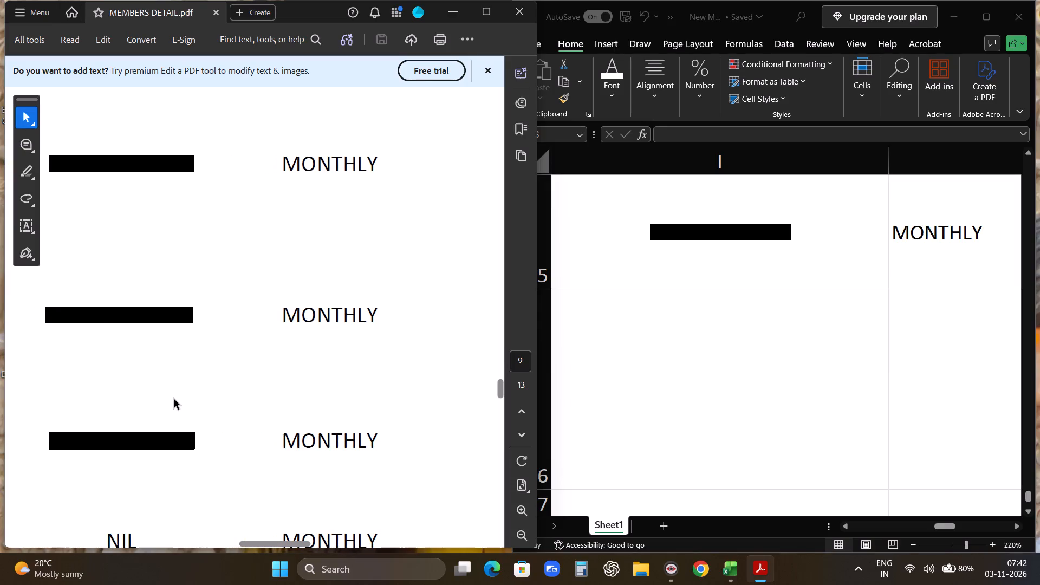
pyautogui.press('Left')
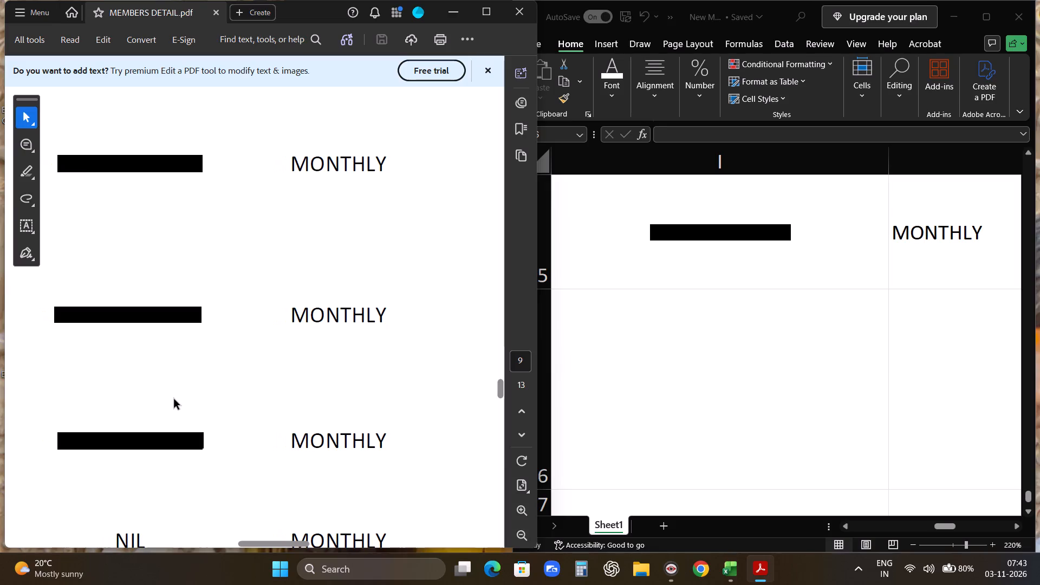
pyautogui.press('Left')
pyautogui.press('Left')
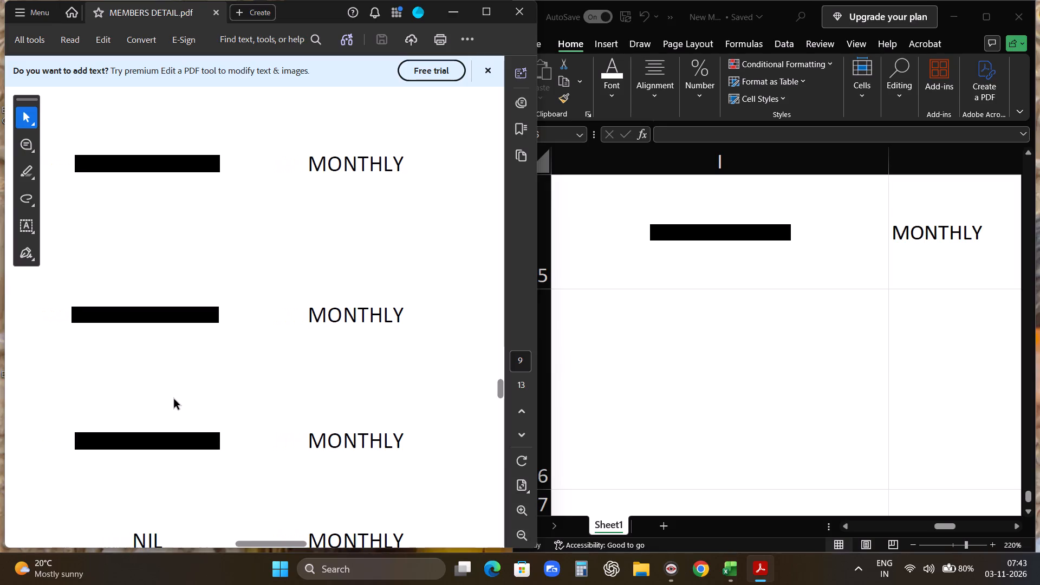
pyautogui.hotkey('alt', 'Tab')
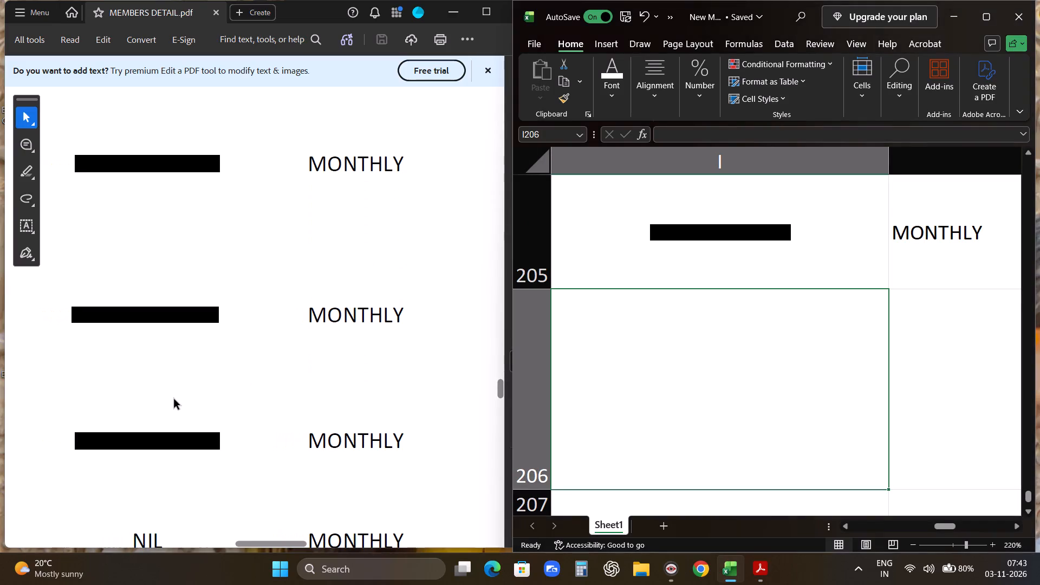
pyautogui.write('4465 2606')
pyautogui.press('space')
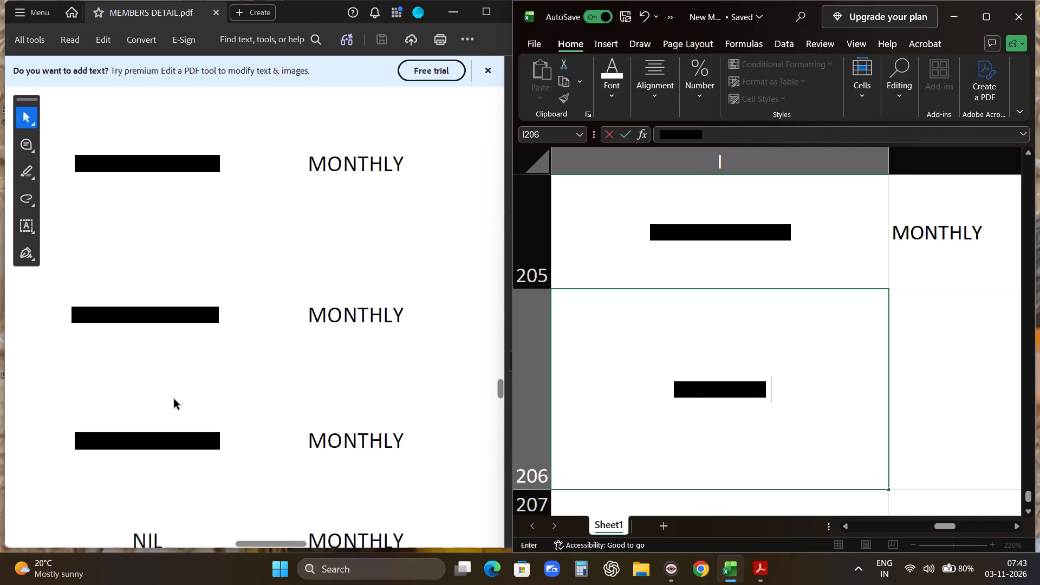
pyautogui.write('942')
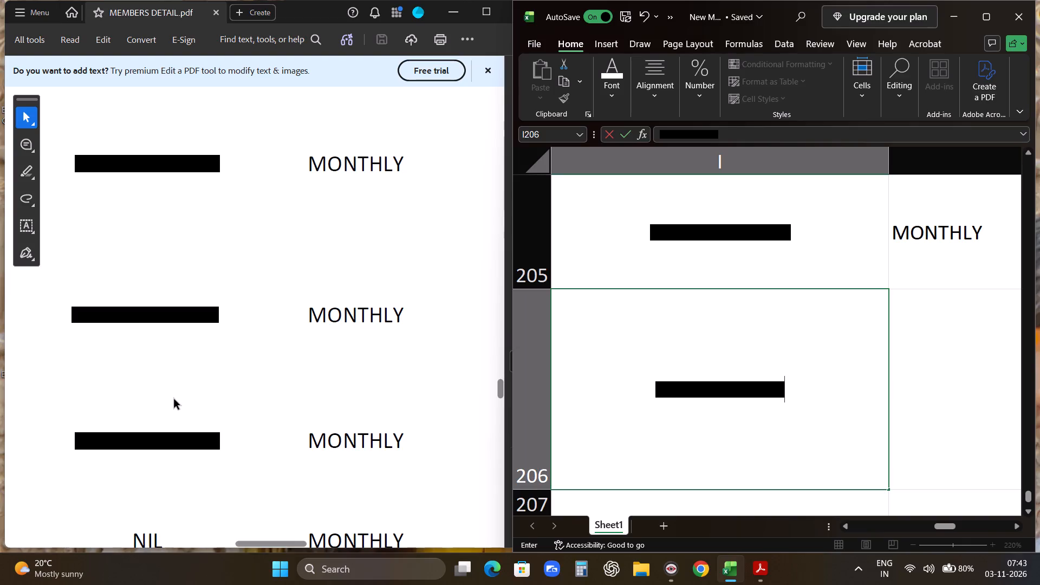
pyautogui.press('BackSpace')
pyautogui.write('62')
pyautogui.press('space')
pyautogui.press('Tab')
# Enter MONTHLY as member 205's payment plan in cell J206.
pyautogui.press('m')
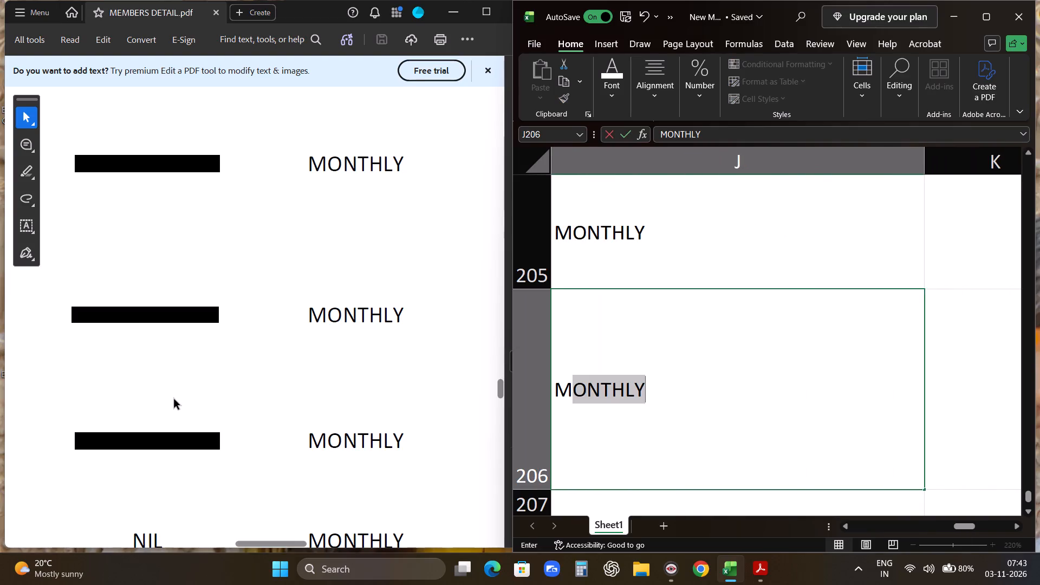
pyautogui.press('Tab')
# Read member 205's fee from the column after the payment plan in the PDF and enter 2500 in cell K206.
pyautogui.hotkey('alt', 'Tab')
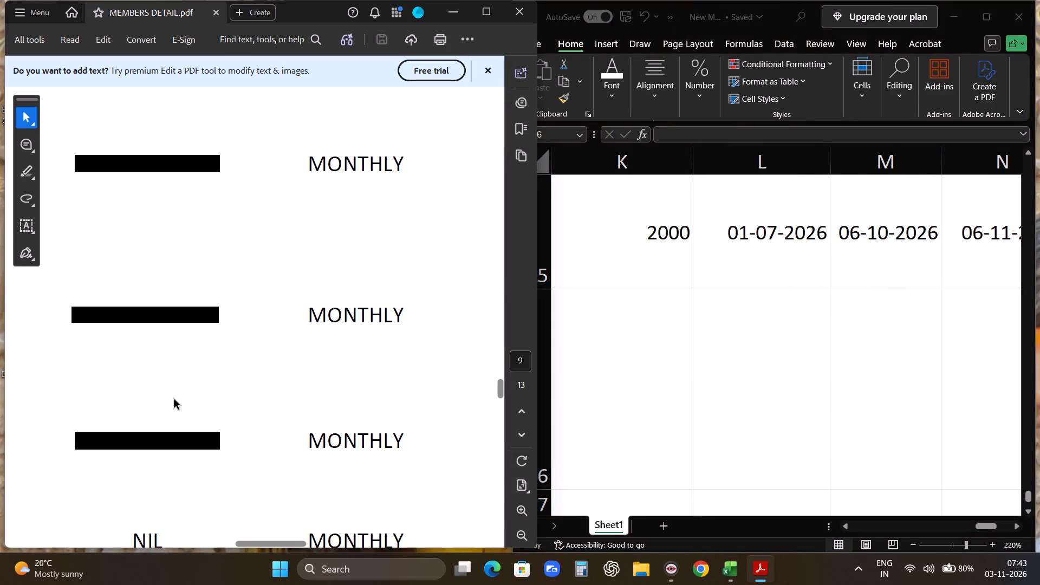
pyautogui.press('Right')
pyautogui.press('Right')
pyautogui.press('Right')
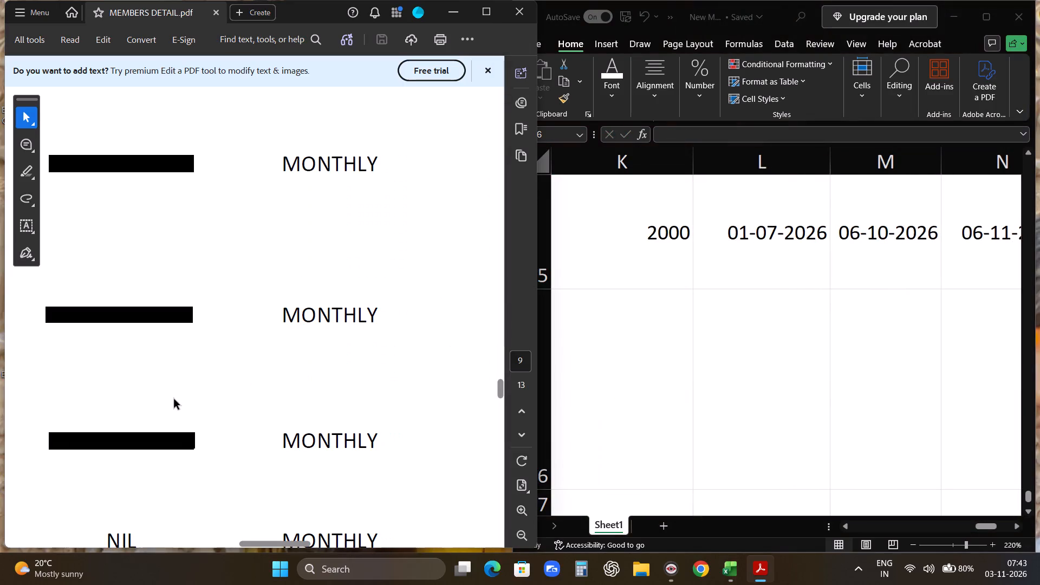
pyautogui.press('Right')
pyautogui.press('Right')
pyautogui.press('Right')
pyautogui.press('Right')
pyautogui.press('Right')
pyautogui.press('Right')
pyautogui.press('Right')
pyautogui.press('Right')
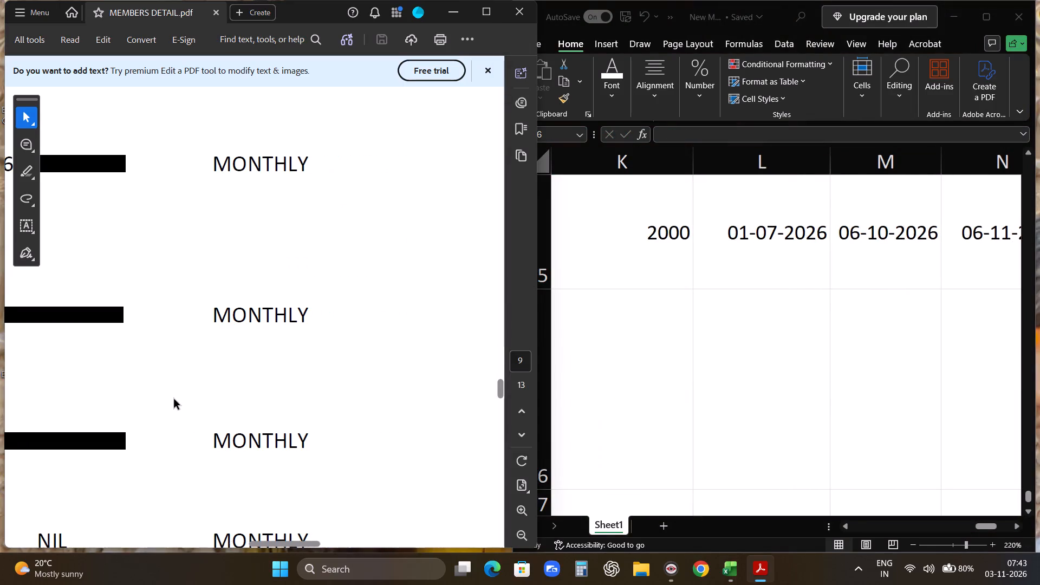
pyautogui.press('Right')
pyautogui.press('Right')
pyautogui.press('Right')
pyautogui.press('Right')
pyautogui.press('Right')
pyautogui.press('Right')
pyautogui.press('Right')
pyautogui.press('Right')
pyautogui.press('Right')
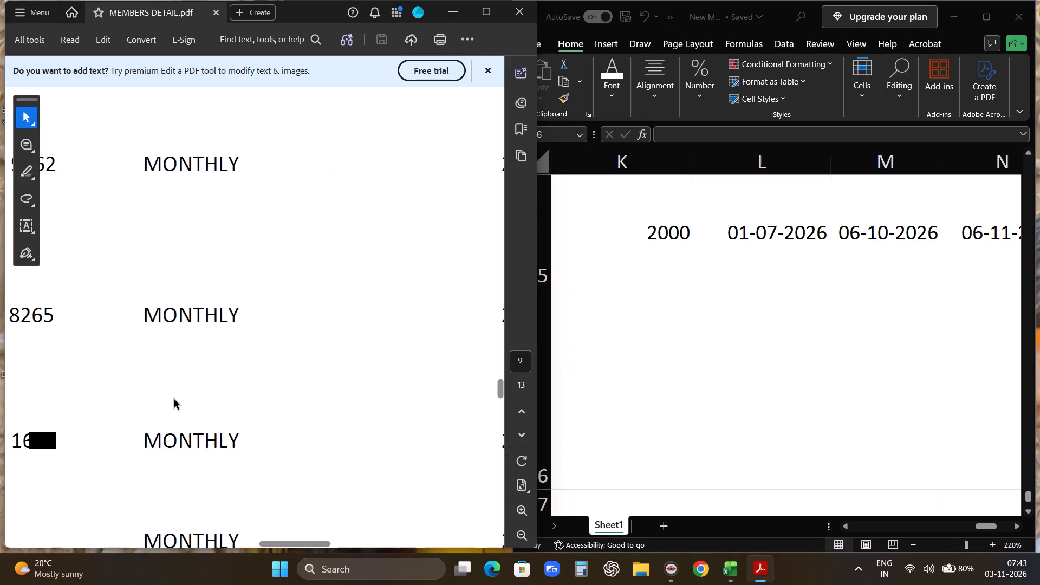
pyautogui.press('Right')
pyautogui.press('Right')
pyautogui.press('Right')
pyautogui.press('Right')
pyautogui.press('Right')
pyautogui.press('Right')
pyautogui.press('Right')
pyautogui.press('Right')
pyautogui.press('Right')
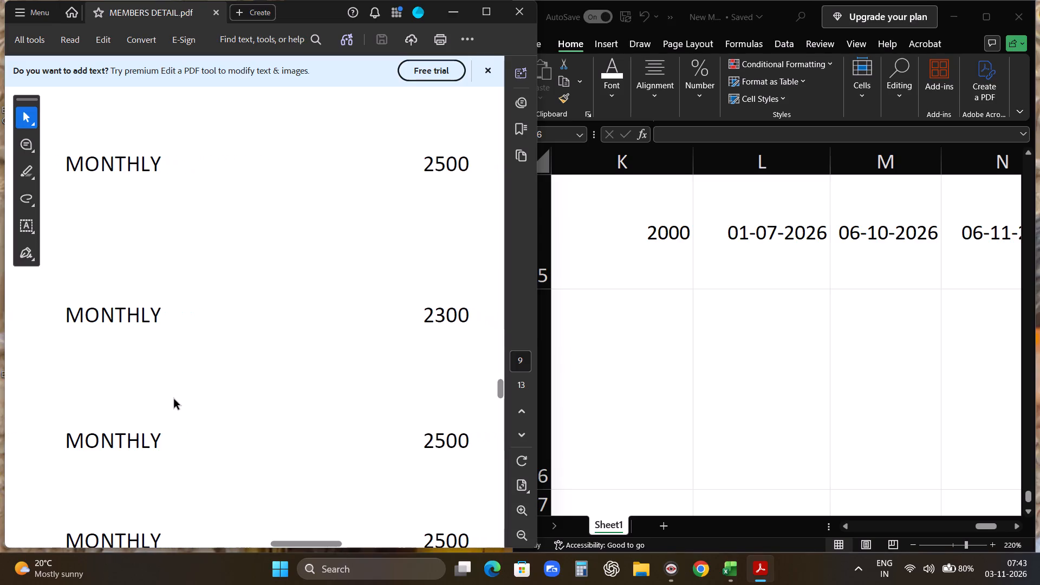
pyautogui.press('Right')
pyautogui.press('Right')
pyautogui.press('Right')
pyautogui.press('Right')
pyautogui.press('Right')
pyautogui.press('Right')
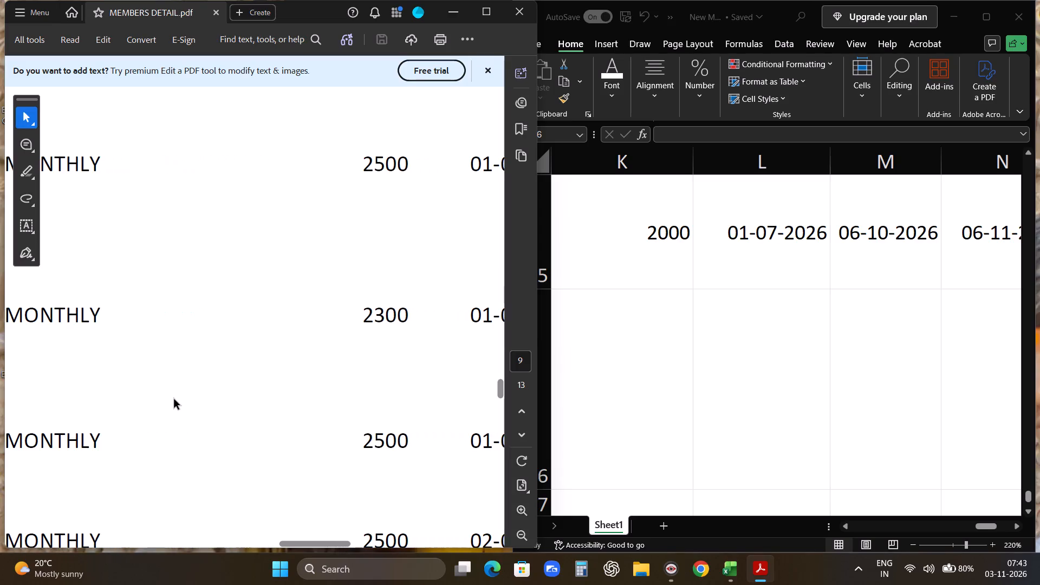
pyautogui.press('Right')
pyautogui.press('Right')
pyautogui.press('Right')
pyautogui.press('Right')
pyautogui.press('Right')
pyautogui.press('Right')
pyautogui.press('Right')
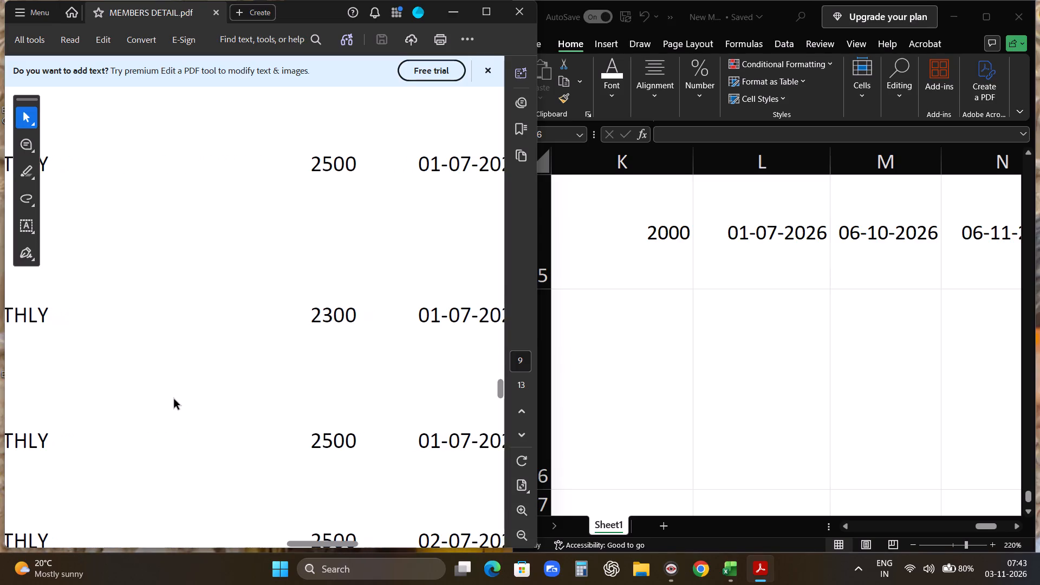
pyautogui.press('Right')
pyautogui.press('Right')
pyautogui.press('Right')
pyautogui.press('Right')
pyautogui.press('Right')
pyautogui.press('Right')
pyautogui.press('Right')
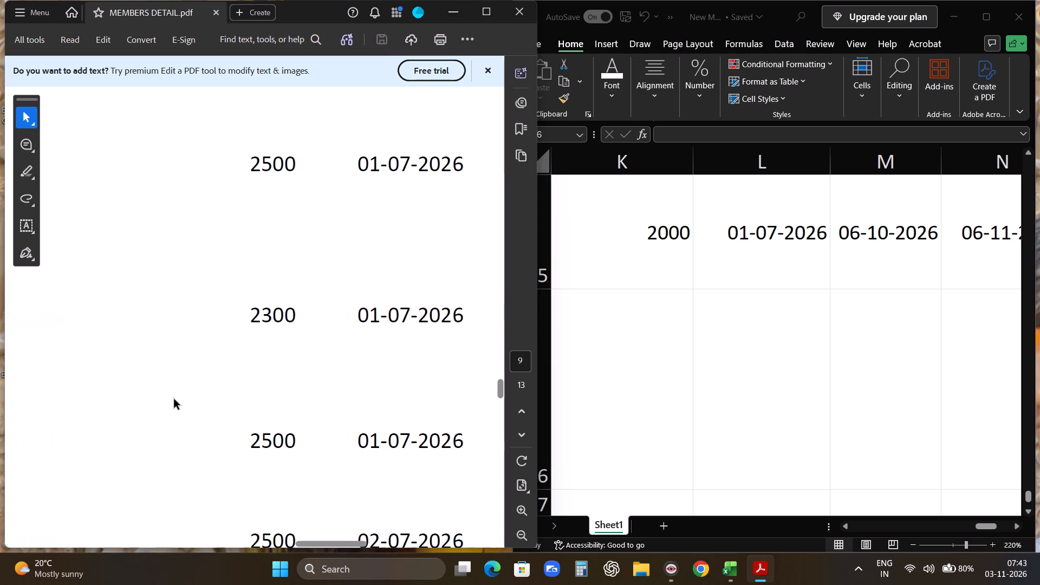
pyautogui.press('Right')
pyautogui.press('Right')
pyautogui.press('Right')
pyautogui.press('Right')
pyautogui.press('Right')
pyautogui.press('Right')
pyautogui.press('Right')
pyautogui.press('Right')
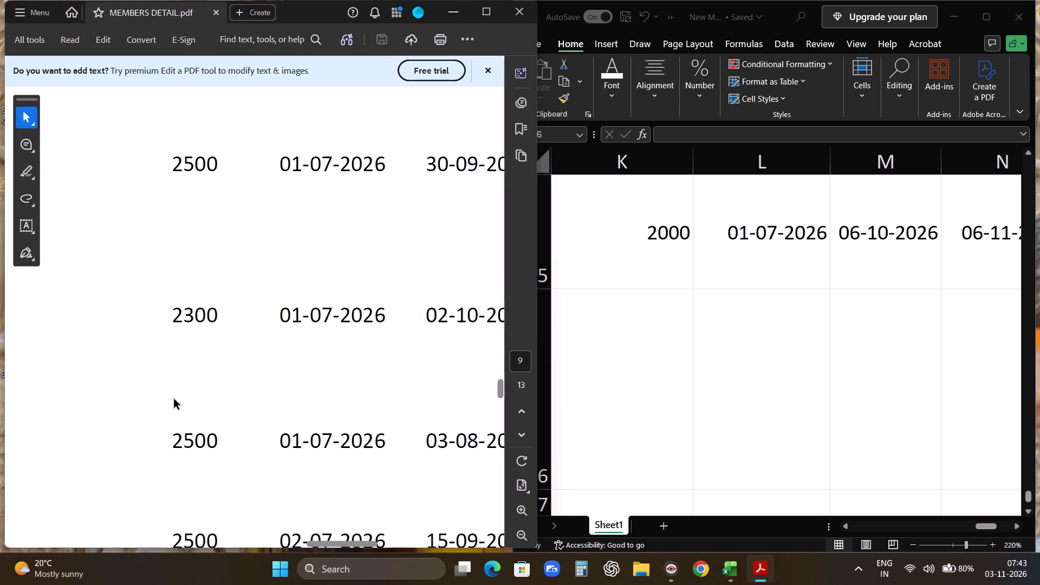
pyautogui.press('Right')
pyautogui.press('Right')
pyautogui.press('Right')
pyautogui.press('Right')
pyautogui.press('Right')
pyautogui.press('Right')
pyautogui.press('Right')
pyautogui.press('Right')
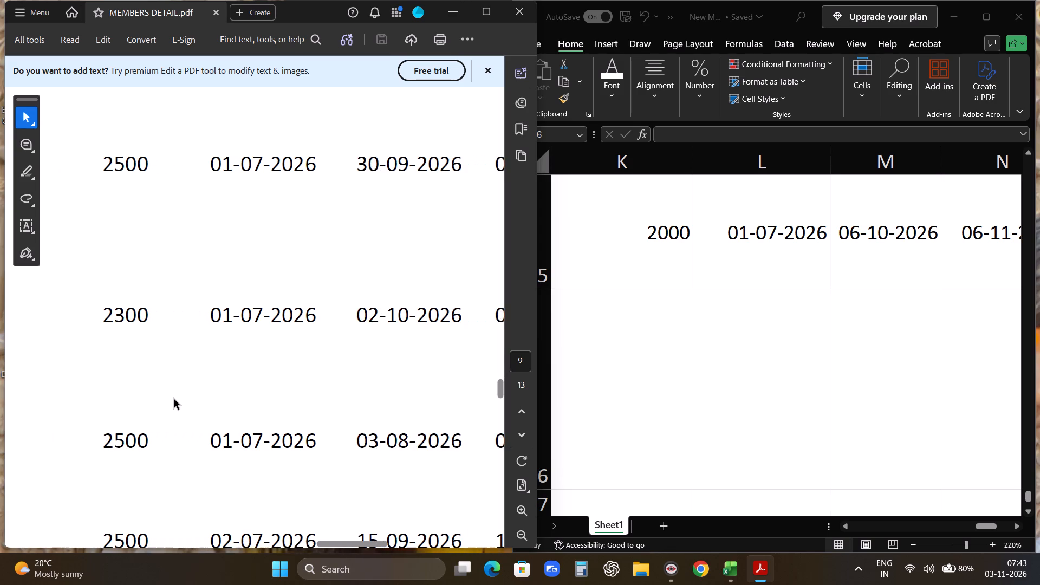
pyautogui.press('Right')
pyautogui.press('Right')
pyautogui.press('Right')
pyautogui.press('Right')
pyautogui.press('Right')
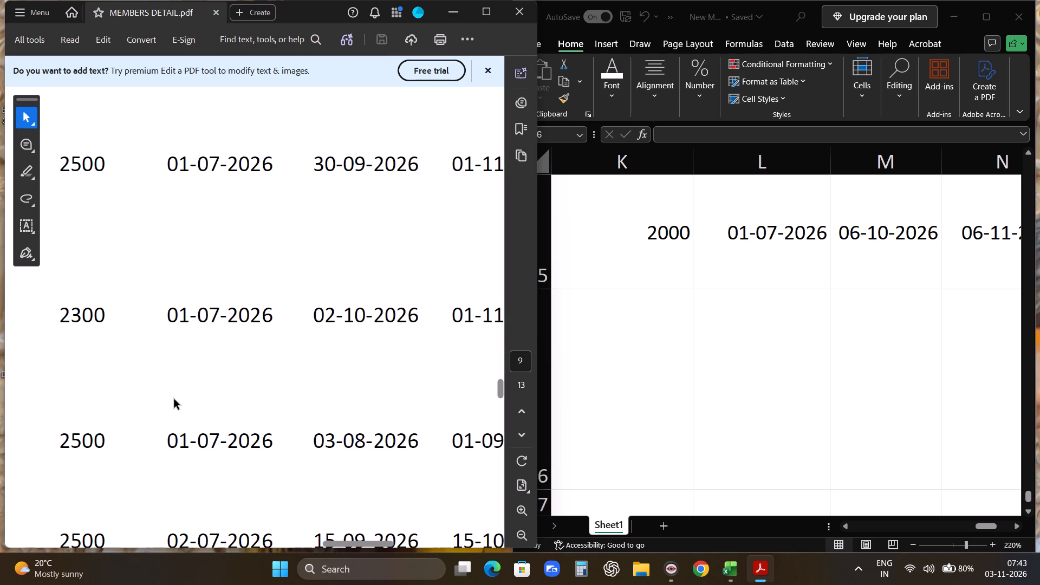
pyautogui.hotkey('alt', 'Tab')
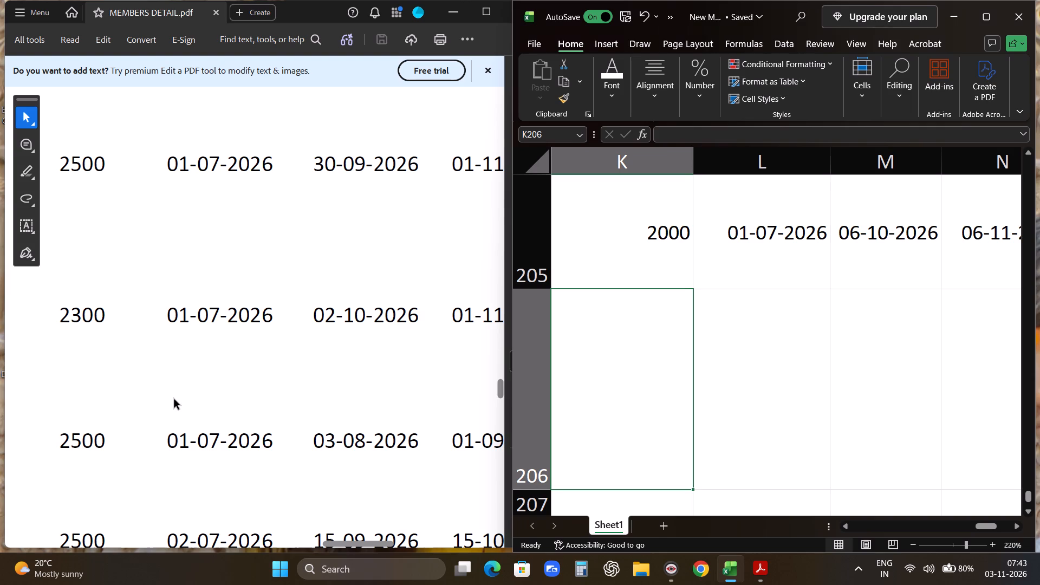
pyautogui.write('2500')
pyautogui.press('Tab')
# Enter 01/07/2026 as member 205's first date in cell L206.
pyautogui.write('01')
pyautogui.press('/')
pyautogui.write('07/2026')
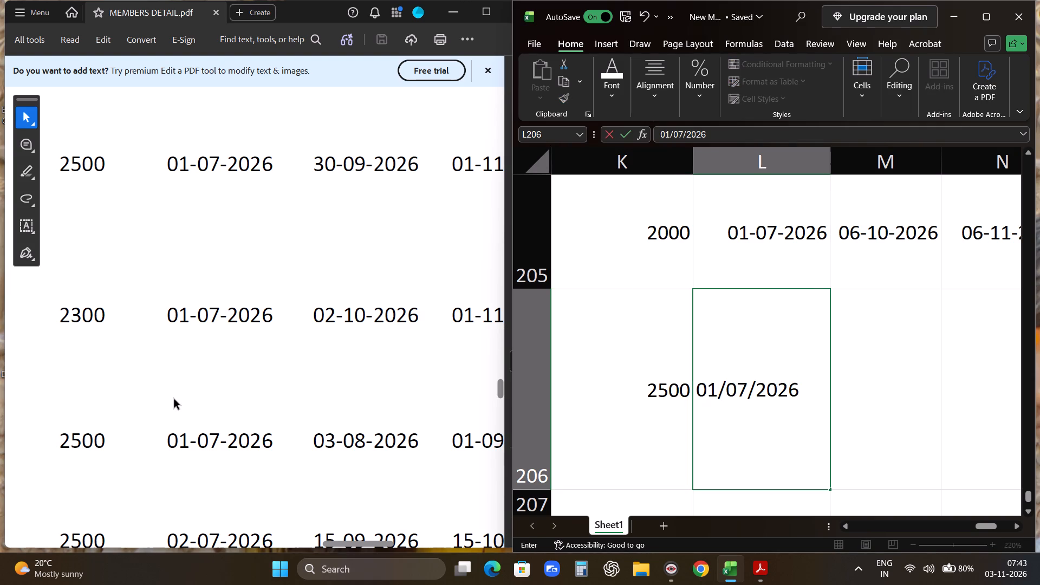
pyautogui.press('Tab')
# Enter 30/09/2026 as member 205's second date in cell M206.
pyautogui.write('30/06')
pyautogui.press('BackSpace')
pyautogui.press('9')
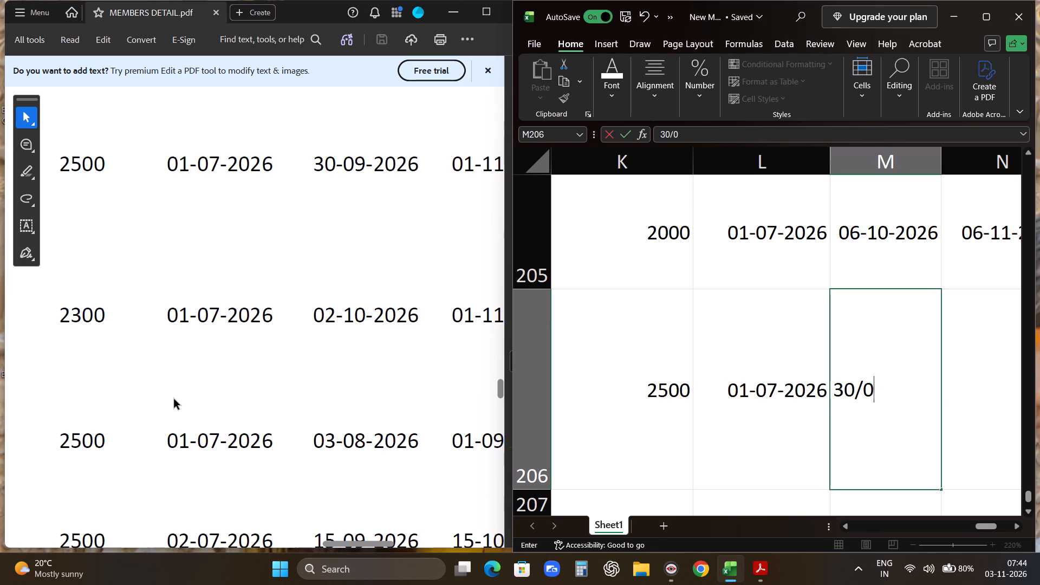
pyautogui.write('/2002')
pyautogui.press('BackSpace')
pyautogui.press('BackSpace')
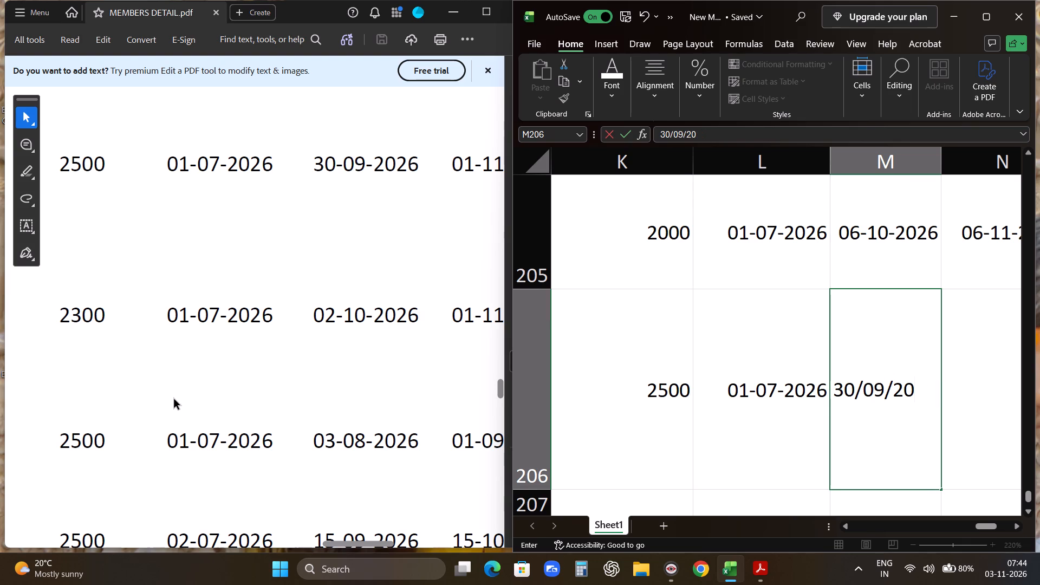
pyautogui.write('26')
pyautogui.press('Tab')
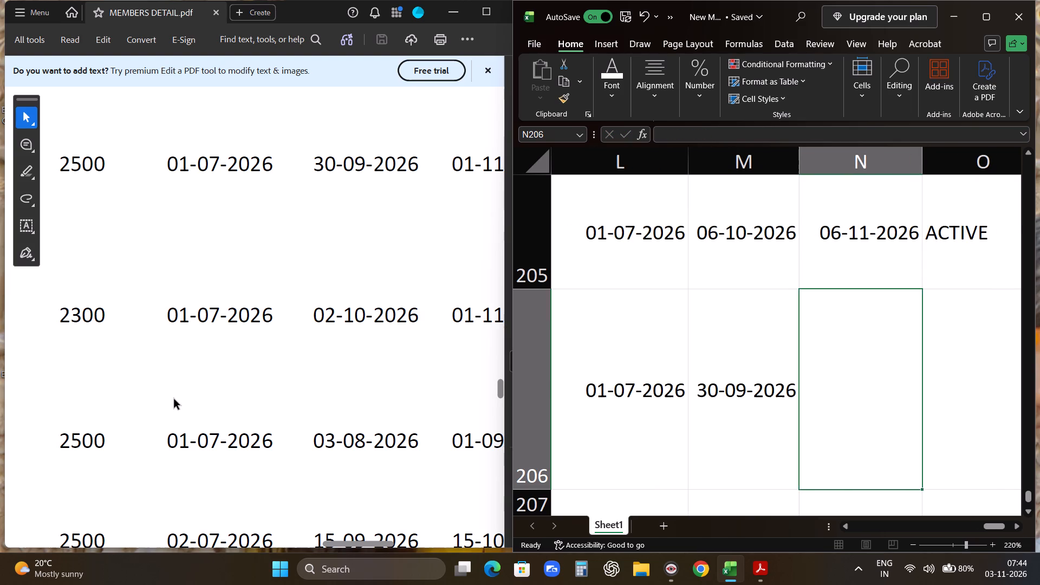
# Read member 205's third date from the PDF and enter 01/11/2026 in cell N206.
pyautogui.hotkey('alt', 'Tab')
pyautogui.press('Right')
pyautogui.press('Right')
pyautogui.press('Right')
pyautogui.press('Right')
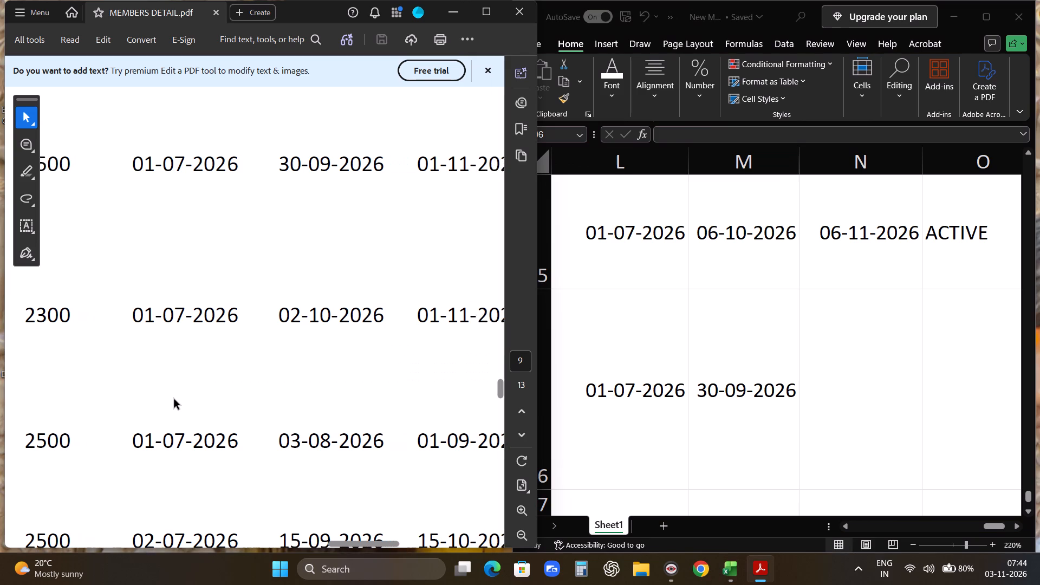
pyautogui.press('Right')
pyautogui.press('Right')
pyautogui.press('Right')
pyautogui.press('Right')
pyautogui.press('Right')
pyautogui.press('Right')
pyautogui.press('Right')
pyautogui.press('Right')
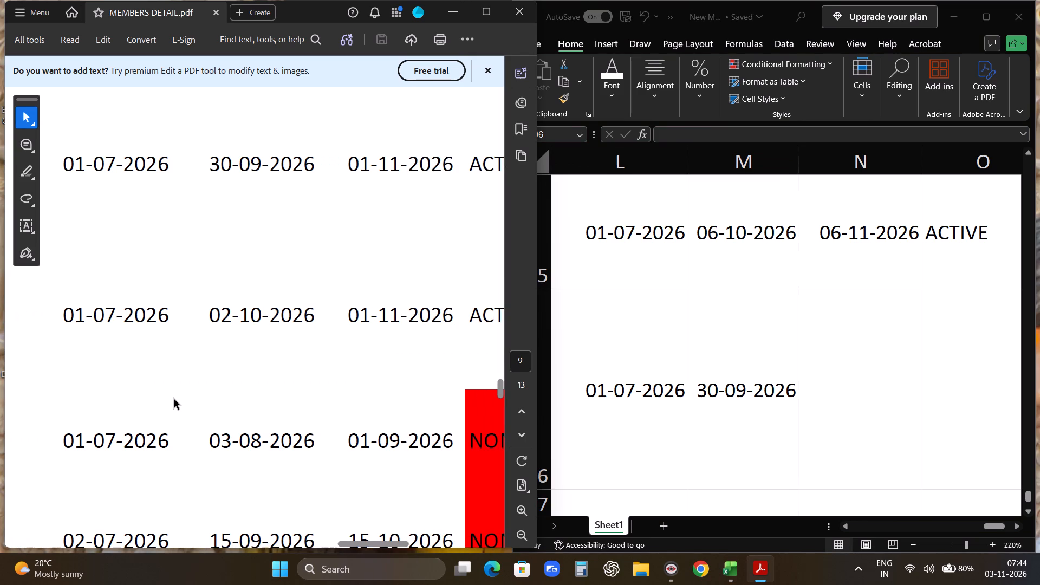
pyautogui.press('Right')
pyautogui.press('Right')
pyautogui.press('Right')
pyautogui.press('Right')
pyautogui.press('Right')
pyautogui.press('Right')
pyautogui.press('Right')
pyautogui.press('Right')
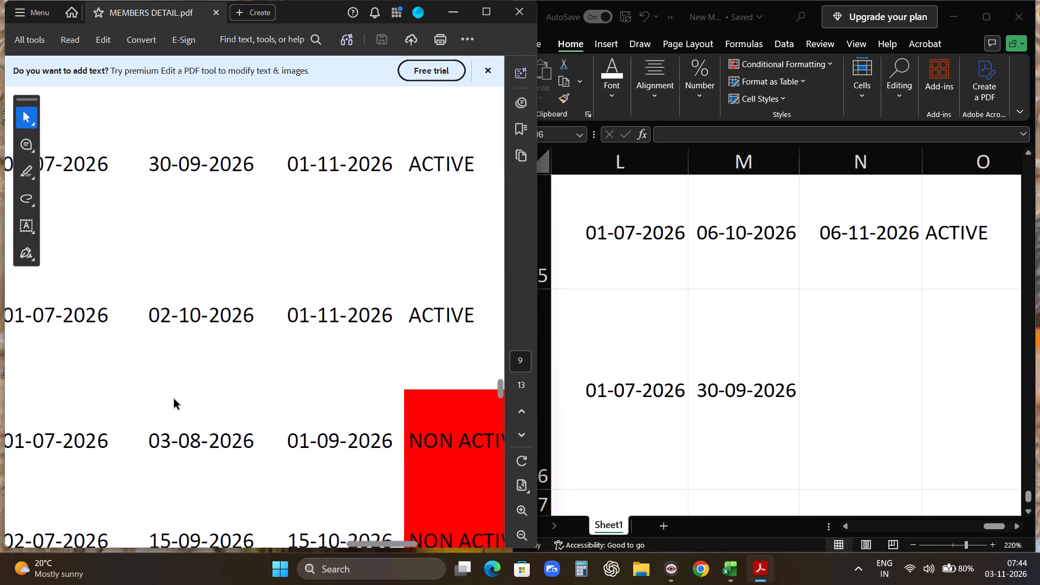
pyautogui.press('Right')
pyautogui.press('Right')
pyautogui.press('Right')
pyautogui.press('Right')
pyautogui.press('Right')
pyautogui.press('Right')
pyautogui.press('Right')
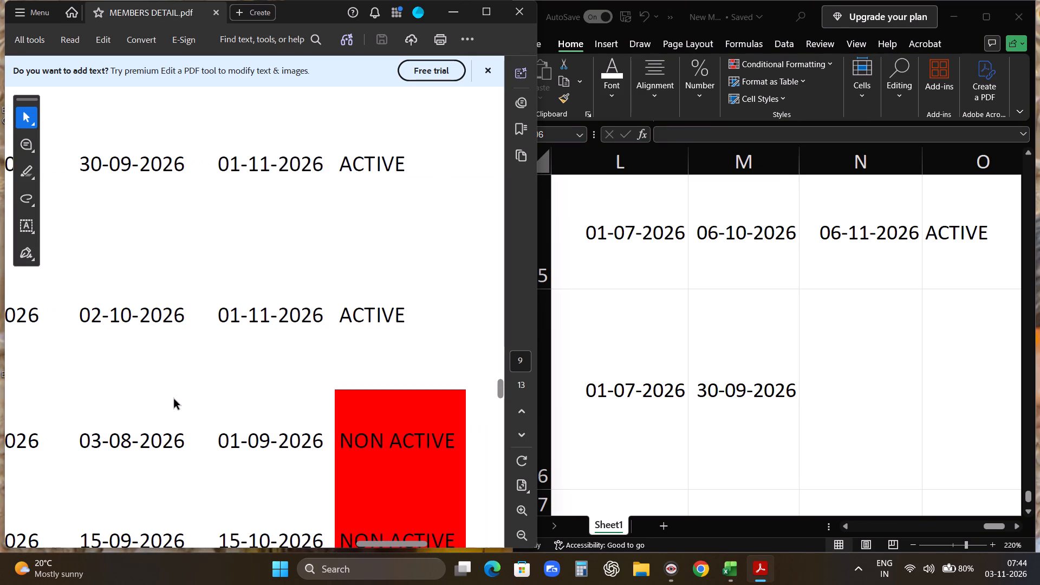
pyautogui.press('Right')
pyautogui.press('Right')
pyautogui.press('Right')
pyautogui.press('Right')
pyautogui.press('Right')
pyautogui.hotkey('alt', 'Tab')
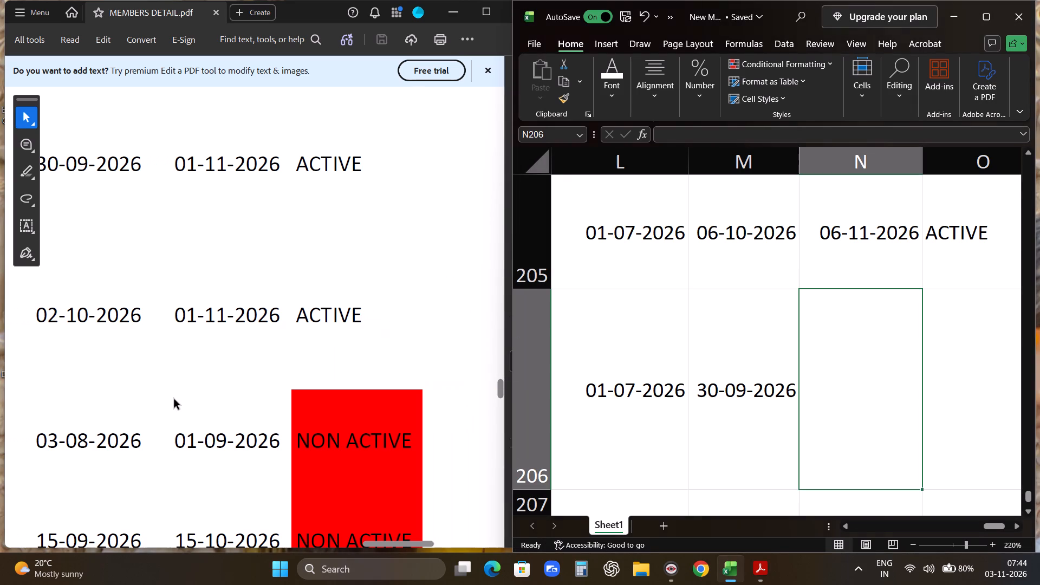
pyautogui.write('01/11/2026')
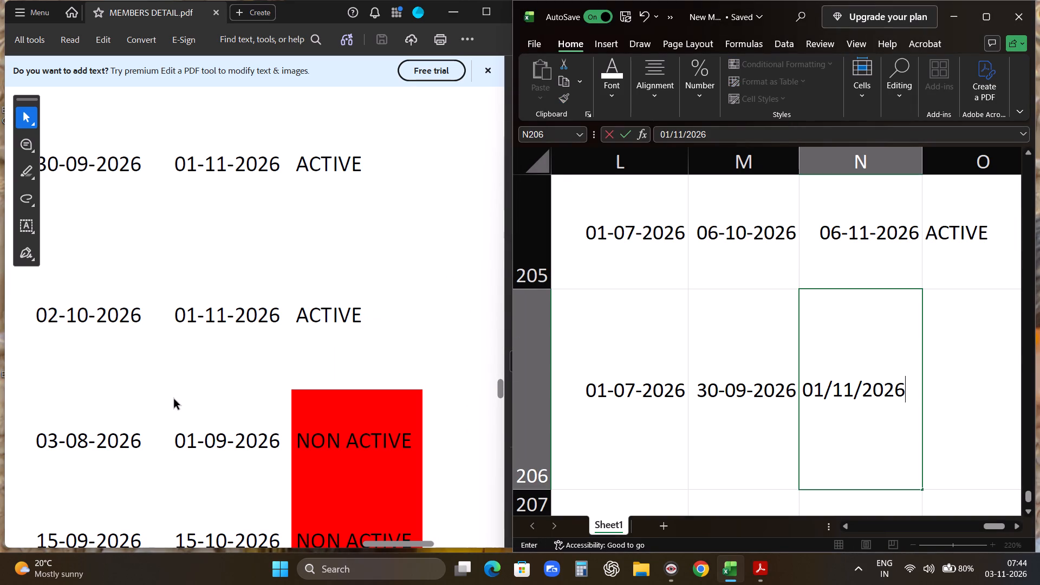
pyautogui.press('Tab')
# Enter ACTIVE as member 205's status in cell O206, completing the row.
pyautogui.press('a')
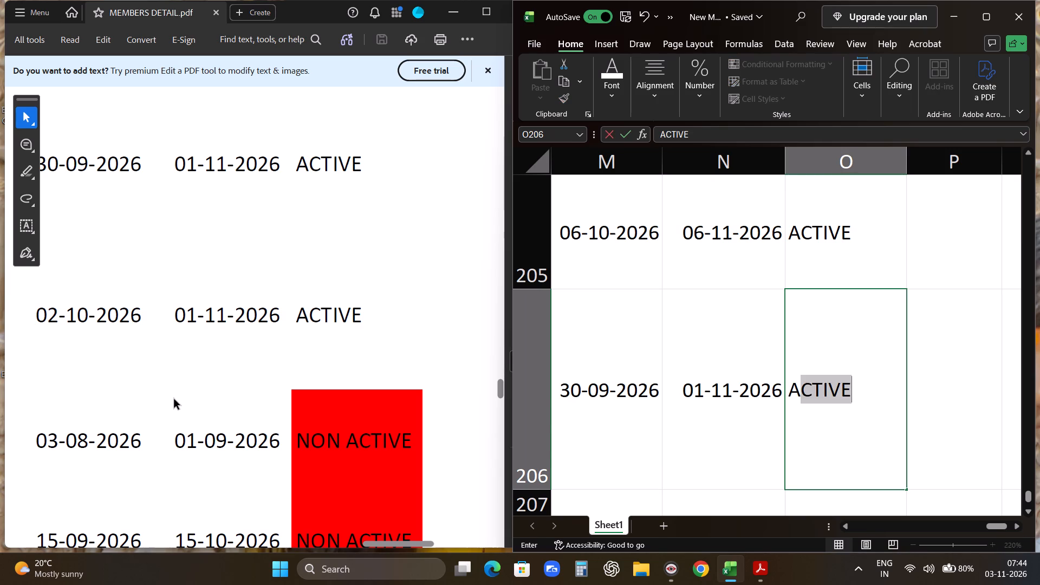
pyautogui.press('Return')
# Switch to the MEMBERS DETAIL PDF and go back across the next member's row, from the status and dates towards its opening details.
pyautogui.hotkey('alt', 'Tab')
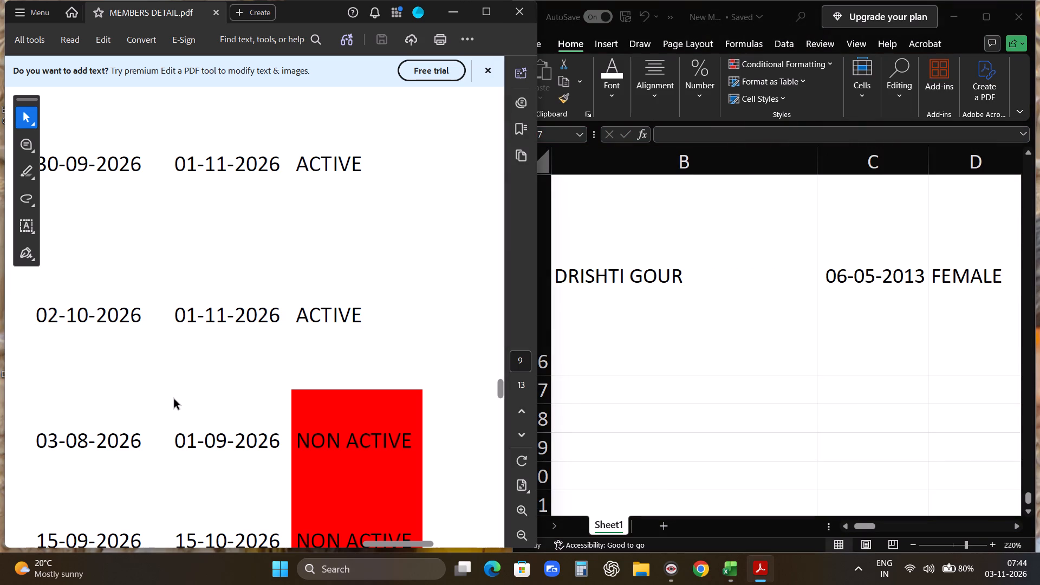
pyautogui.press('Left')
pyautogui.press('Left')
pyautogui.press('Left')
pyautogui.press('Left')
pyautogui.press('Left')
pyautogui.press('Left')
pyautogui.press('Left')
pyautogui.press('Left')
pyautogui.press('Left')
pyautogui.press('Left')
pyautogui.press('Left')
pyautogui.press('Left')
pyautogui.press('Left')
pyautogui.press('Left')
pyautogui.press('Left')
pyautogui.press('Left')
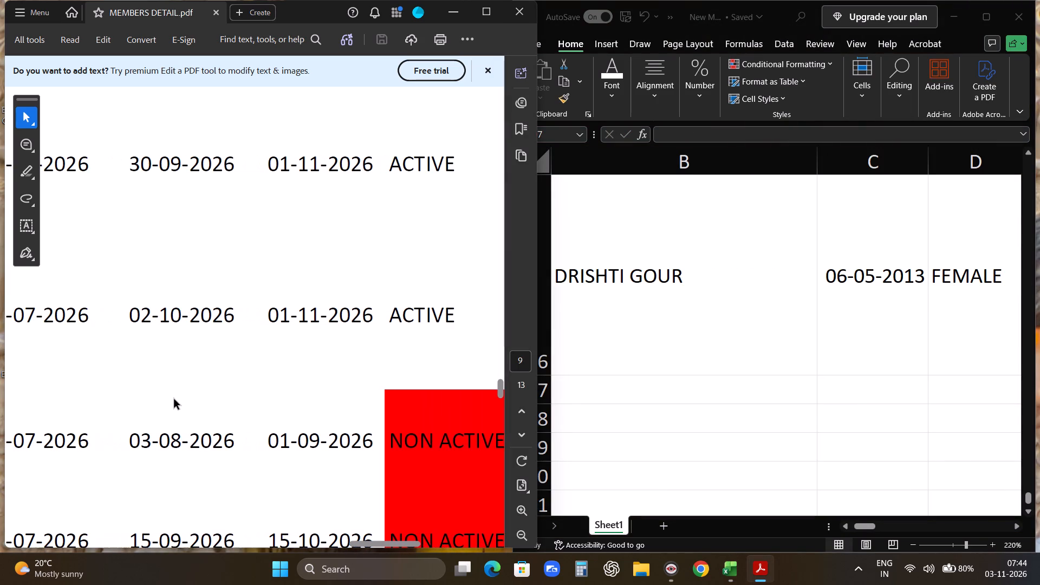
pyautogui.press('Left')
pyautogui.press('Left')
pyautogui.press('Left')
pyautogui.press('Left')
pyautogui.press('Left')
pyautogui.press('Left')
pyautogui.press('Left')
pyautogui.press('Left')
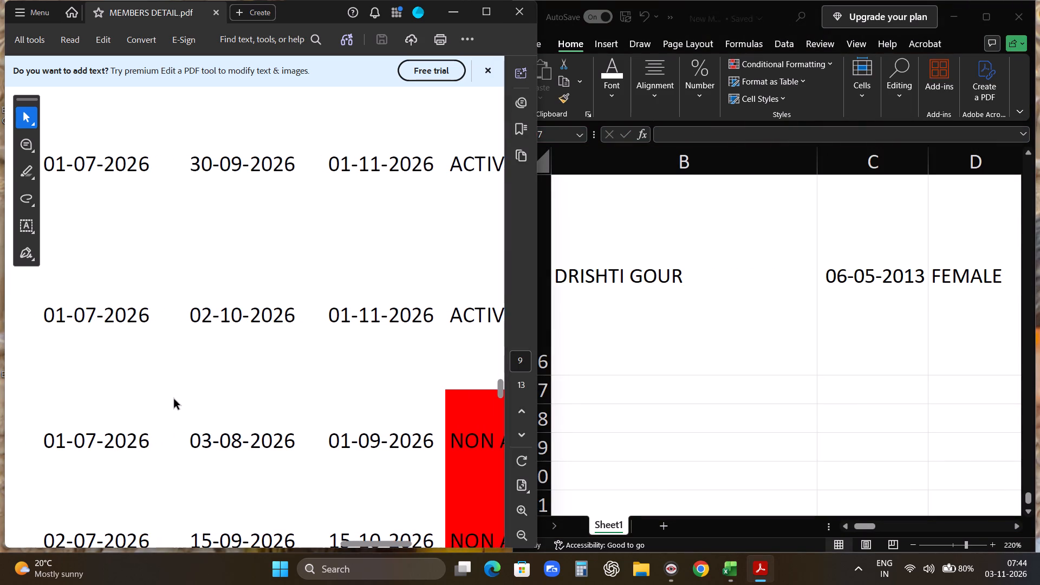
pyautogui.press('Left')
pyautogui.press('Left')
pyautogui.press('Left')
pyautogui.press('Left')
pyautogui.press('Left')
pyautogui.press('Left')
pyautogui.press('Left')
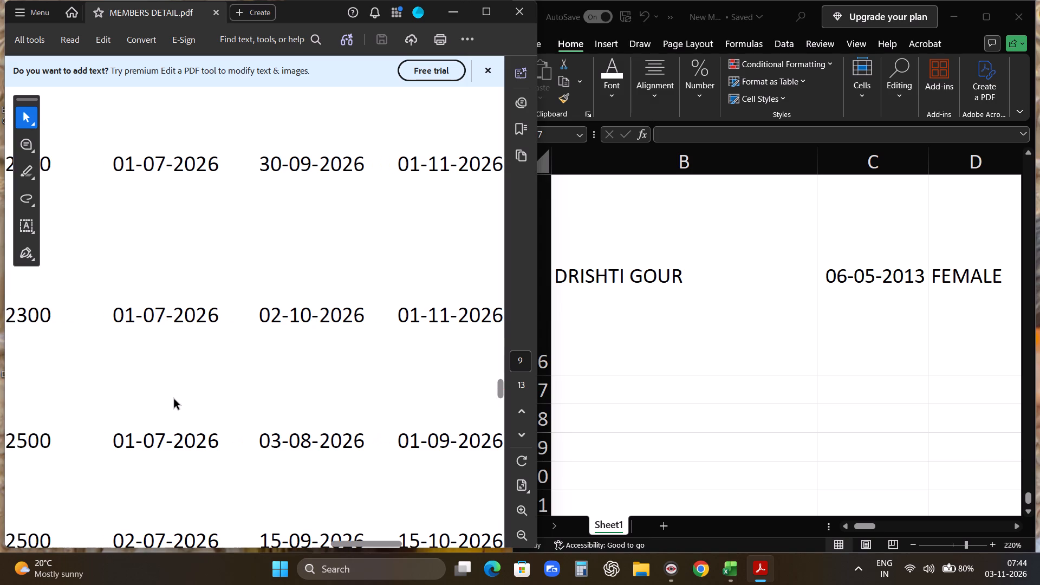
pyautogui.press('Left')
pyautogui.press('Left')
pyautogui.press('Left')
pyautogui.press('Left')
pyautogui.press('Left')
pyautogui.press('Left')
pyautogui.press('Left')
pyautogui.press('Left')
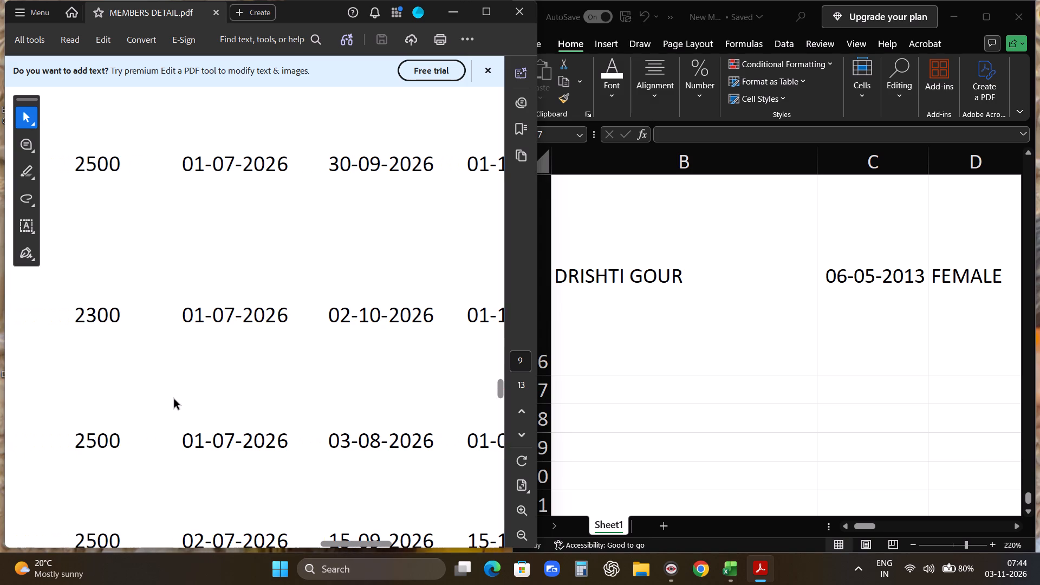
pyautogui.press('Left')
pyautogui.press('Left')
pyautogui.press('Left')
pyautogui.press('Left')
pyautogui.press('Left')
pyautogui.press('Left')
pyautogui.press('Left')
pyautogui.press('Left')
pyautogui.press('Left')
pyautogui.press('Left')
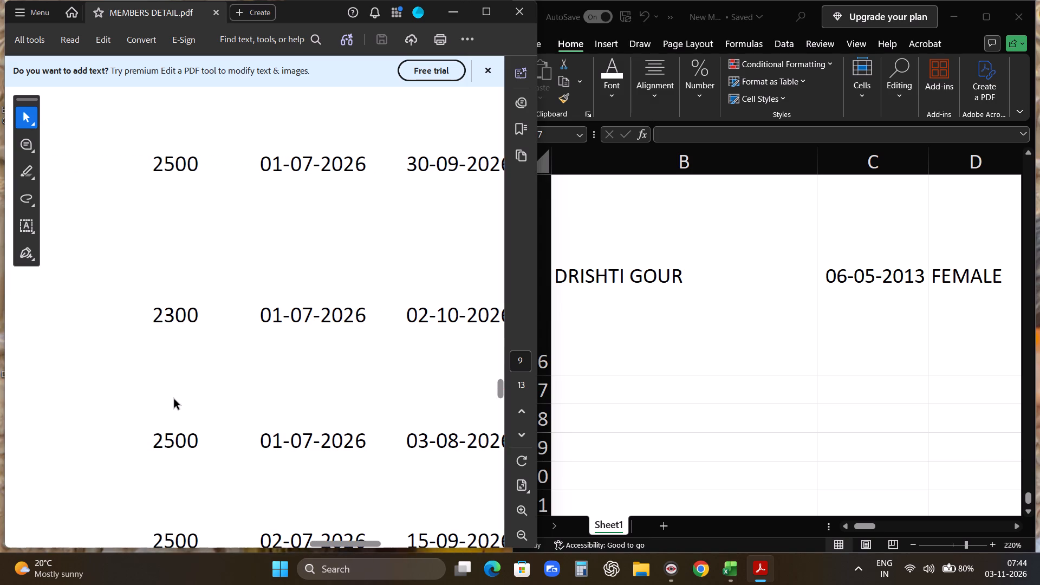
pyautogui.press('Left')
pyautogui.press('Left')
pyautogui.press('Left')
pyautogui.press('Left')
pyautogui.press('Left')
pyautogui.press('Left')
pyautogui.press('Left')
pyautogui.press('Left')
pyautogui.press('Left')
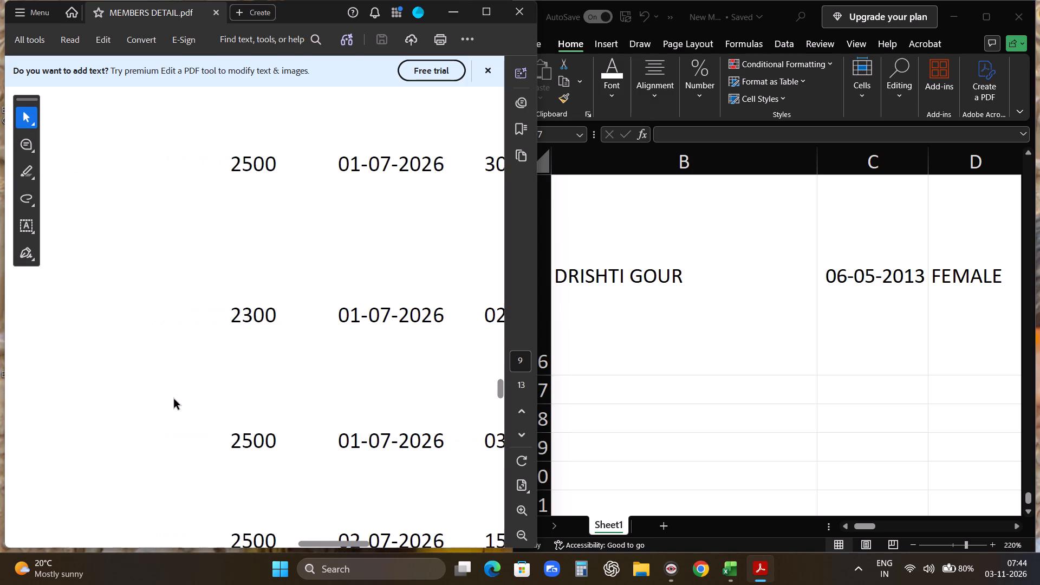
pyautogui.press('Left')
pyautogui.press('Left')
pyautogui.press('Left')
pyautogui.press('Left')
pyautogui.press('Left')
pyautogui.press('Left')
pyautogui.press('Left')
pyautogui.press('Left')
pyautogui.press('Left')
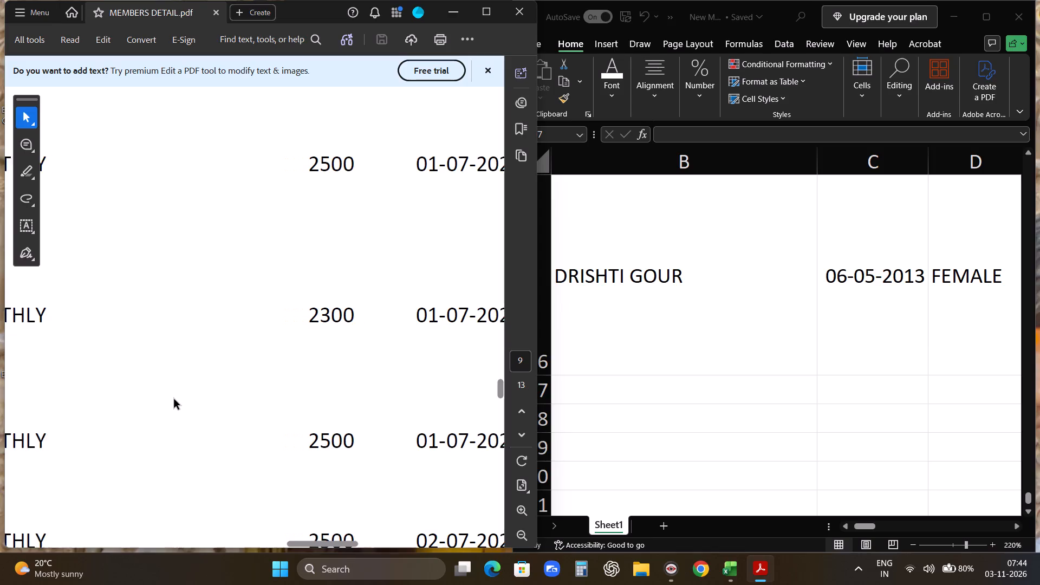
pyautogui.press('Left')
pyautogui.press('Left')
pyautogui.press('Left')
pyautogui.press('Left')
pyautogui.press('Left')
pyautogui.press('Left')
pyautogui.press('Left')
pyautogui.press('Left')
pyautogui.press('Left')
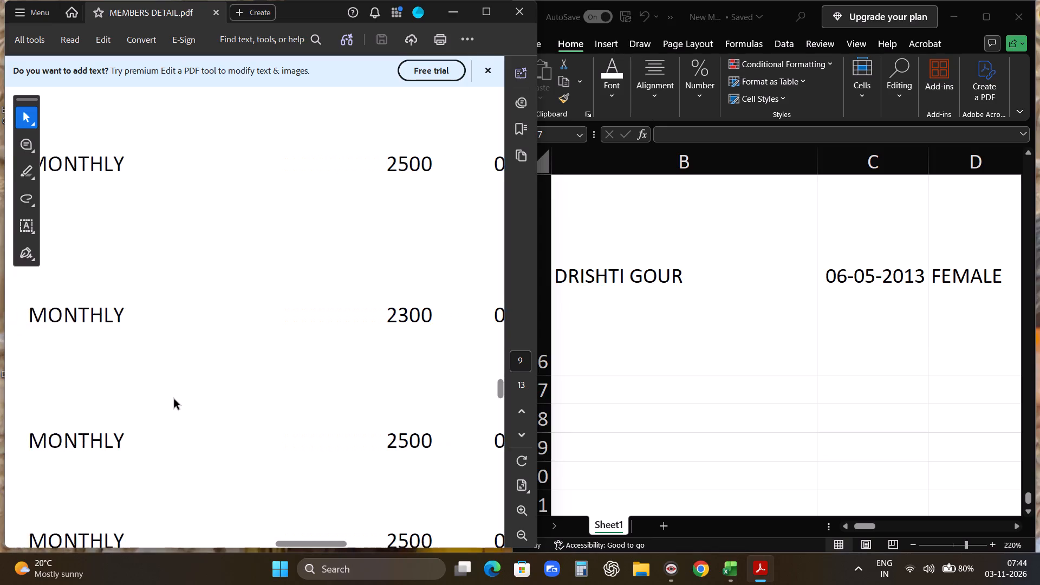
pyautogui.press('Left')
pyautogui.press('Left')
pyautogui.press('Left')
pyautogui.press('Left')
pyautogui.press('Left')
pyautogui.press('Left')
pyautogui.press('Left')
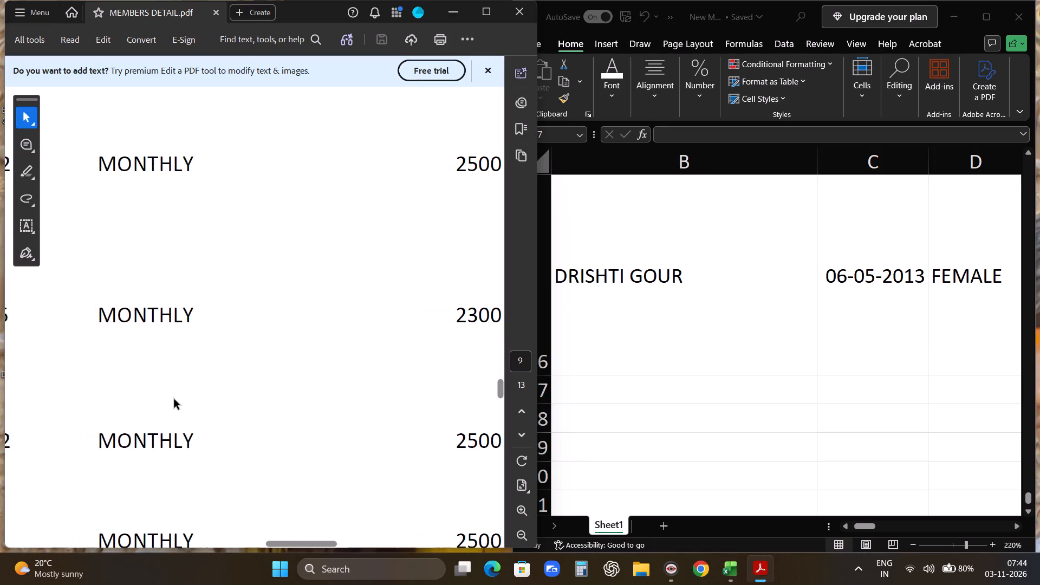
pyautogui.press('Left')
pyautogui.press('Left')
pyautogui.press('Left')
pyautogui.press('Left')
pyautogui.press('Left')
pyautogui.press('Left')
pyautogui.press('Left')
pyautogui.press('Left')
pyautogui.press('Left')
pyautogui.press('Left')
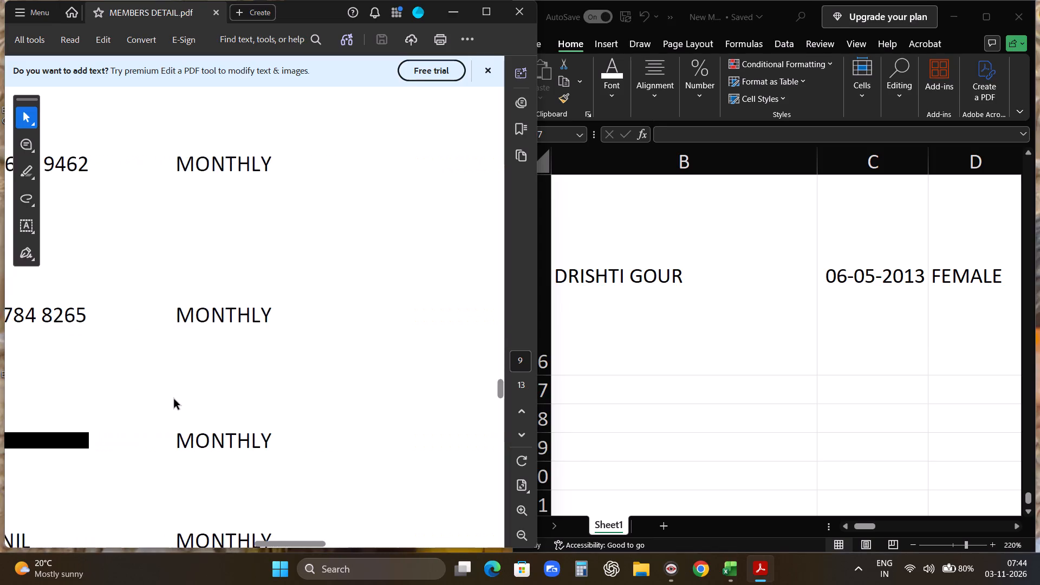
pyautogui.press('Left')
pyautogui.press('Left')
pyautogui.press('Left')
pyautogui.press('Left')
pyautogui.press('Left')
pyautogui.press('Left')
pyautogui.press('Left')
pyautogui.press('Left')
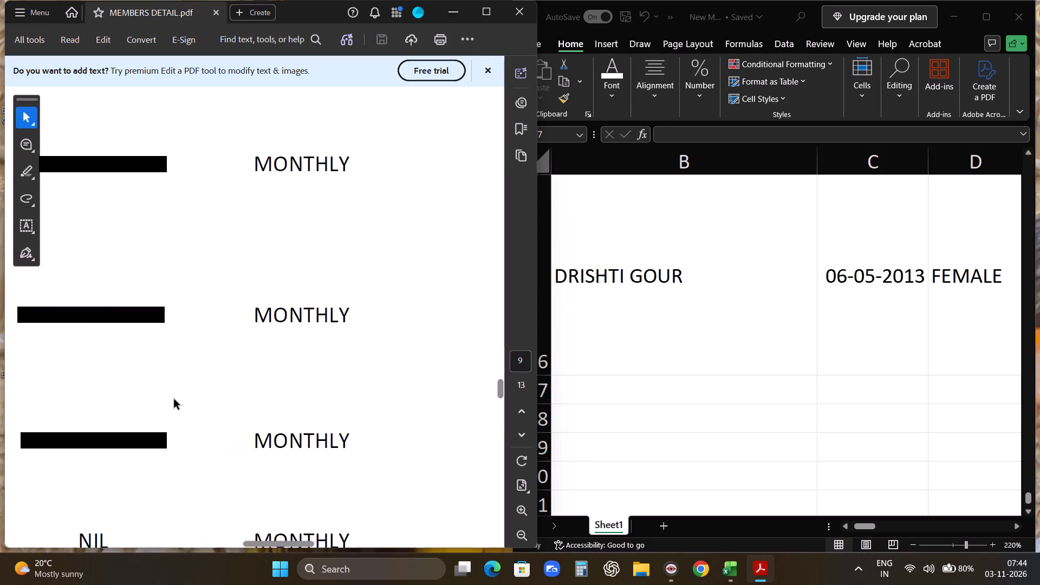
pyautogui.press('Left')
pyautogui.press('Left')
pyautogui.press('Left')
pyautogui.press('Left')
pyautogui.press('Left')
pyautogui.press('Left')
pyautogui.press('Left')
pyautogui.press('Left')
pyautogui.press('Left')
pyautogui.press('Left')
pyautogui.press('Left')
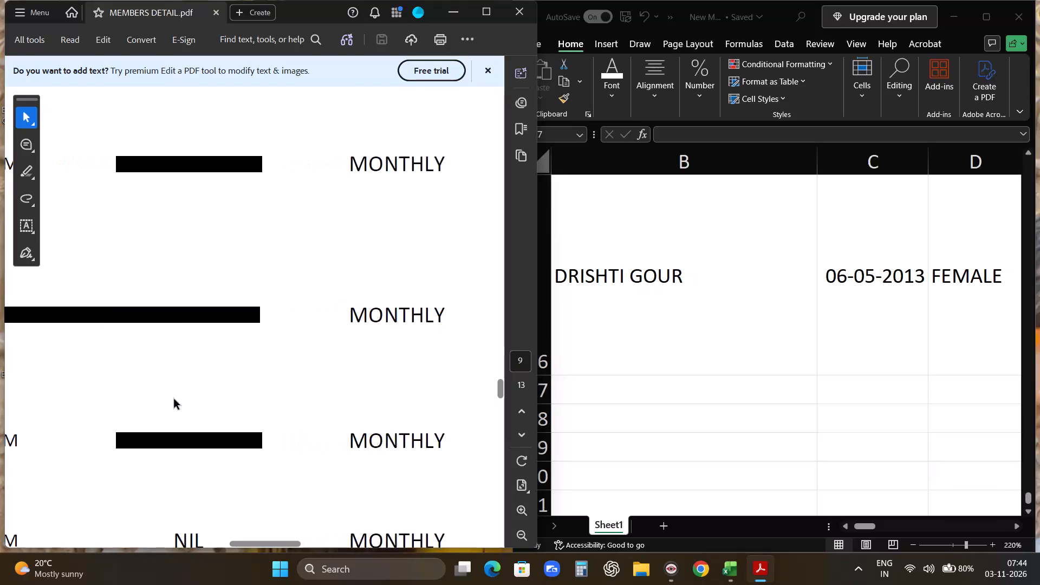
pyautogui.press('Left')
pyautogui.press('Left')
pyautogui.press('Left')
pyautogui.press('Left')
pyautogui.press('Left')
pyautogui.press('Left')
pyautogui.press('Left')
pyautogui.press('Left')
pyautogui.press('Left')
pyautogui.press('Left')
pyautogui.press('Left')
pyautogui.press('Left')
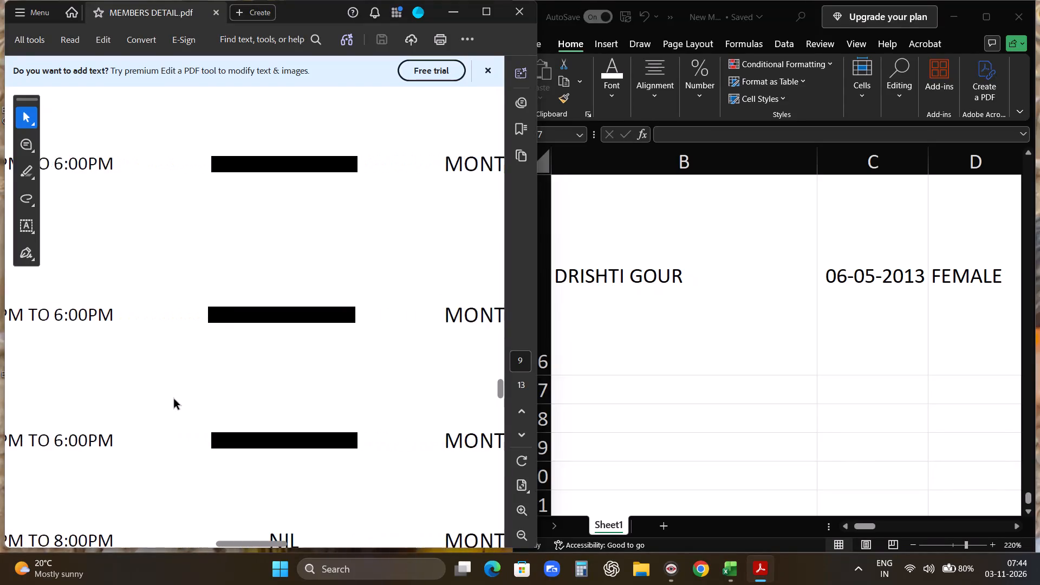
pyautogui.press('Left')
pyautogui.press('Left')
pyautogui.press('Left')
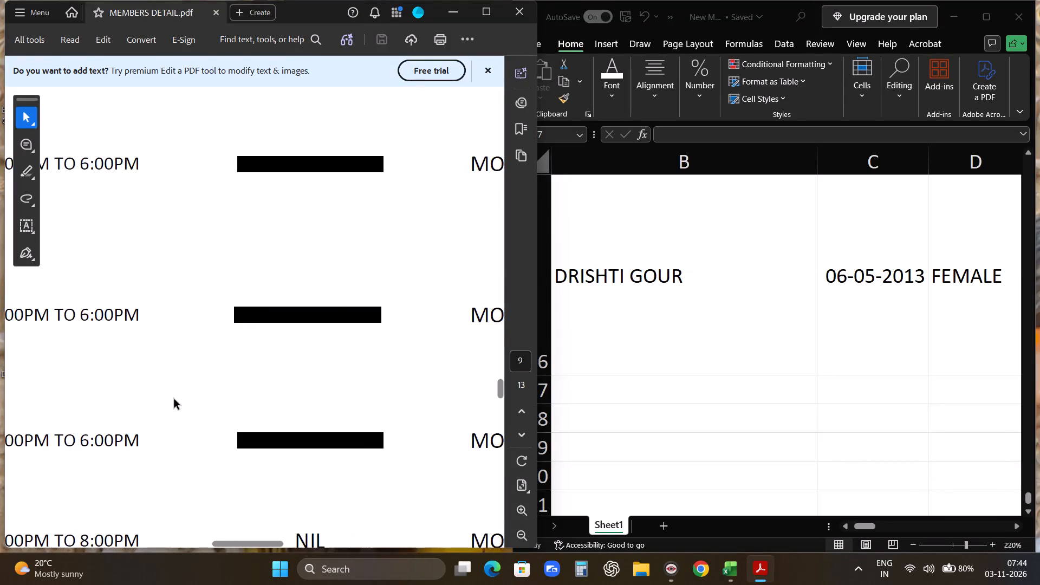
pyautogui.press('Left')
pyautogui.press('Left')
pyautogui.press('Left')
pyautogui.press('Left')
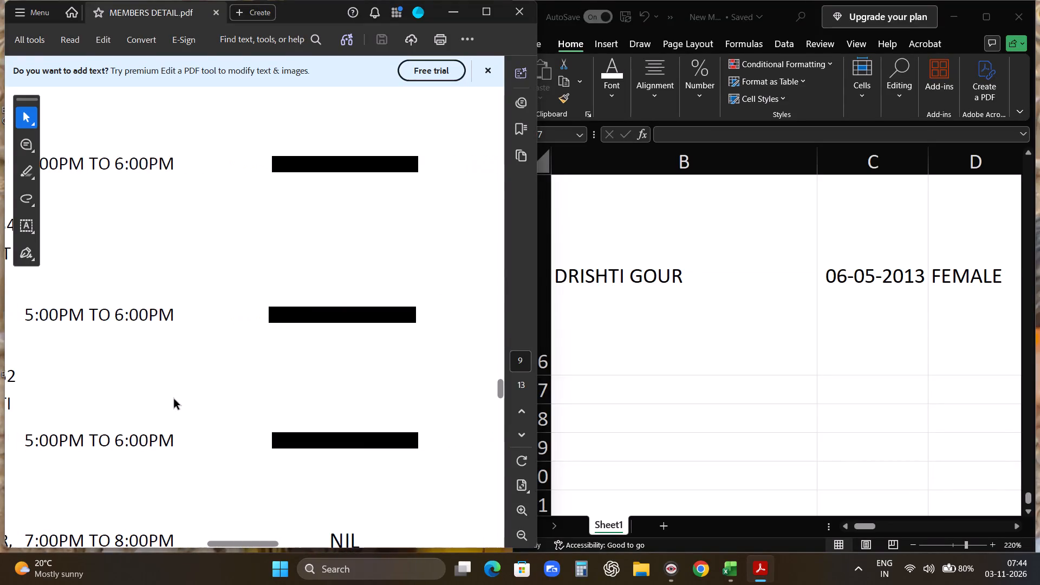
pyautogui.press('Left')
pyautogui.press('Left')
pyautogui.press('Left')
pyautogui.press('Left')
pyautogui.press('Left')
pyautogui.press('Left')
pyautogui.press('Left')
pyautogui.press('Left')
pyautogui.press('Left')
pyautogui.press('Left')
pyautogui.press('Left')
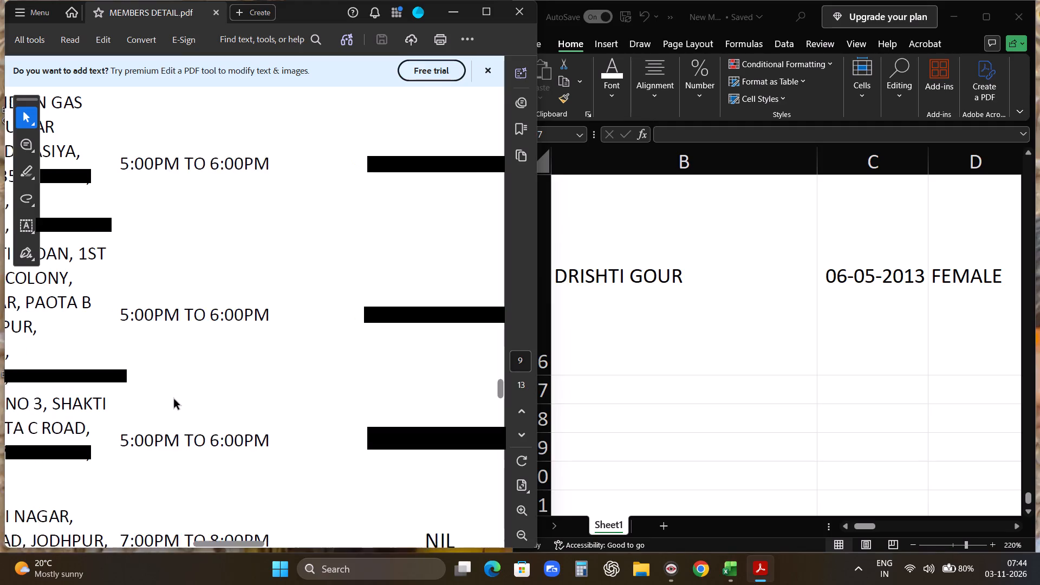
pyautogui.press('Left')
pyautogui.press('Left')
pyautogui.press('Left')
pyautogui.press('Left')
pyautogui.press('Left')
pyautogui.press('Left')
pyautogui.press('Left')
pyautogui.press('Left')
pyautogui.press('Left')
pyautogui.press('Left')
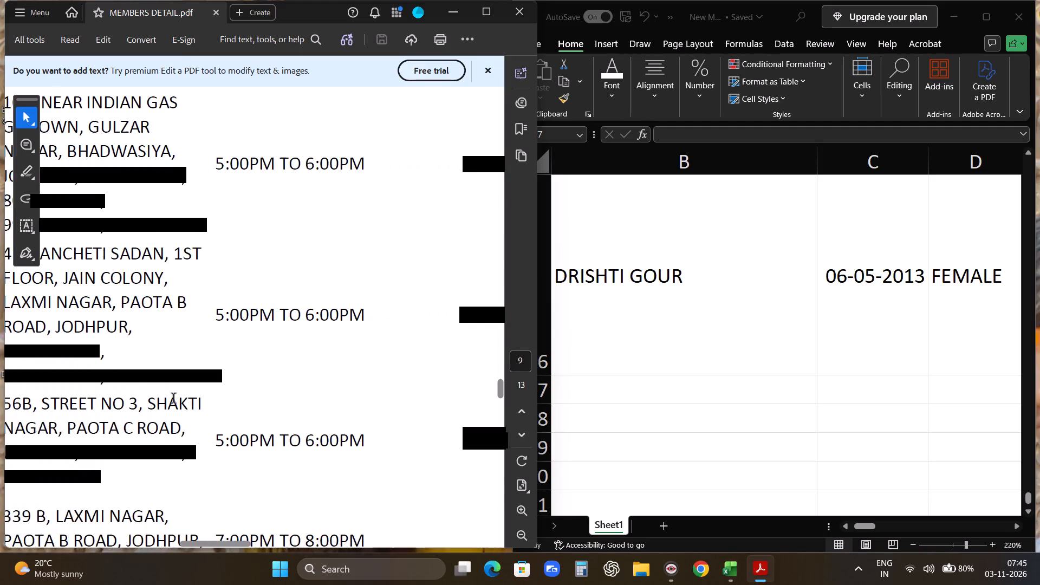
# Go back across member 206's row in the MEMBERS DETAIL PDF to examine its serial number, name and date of birth.
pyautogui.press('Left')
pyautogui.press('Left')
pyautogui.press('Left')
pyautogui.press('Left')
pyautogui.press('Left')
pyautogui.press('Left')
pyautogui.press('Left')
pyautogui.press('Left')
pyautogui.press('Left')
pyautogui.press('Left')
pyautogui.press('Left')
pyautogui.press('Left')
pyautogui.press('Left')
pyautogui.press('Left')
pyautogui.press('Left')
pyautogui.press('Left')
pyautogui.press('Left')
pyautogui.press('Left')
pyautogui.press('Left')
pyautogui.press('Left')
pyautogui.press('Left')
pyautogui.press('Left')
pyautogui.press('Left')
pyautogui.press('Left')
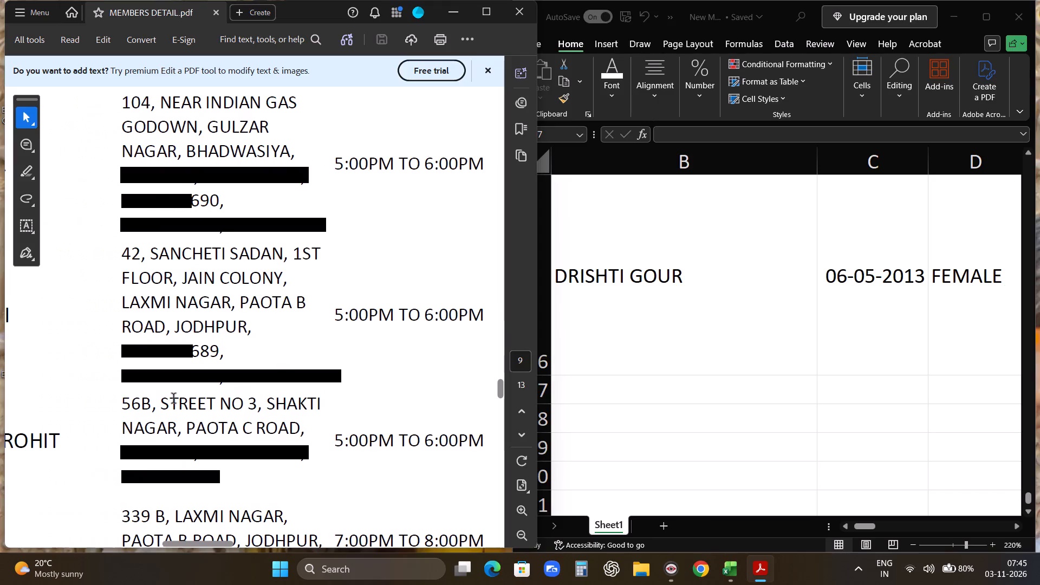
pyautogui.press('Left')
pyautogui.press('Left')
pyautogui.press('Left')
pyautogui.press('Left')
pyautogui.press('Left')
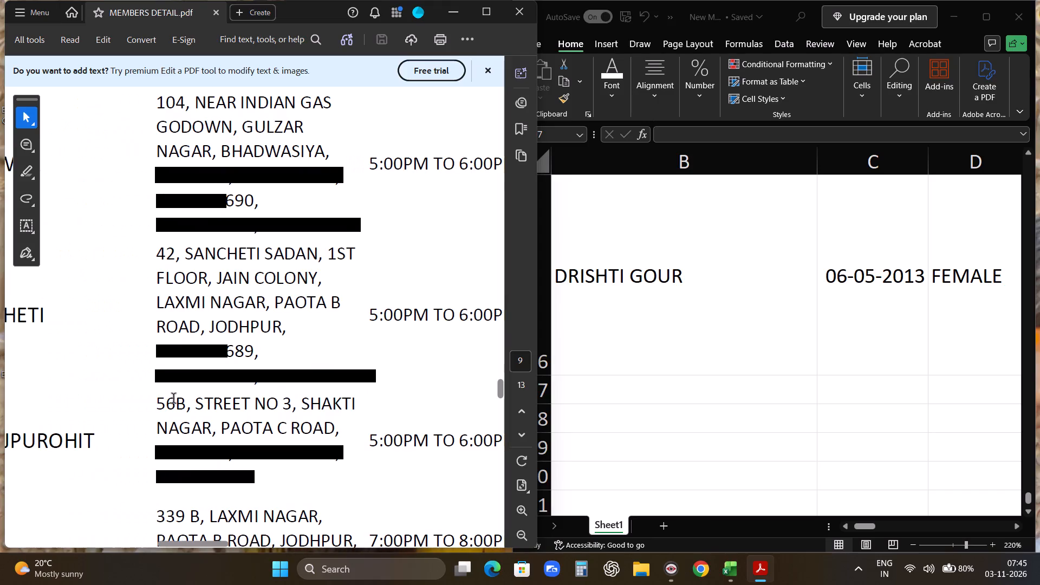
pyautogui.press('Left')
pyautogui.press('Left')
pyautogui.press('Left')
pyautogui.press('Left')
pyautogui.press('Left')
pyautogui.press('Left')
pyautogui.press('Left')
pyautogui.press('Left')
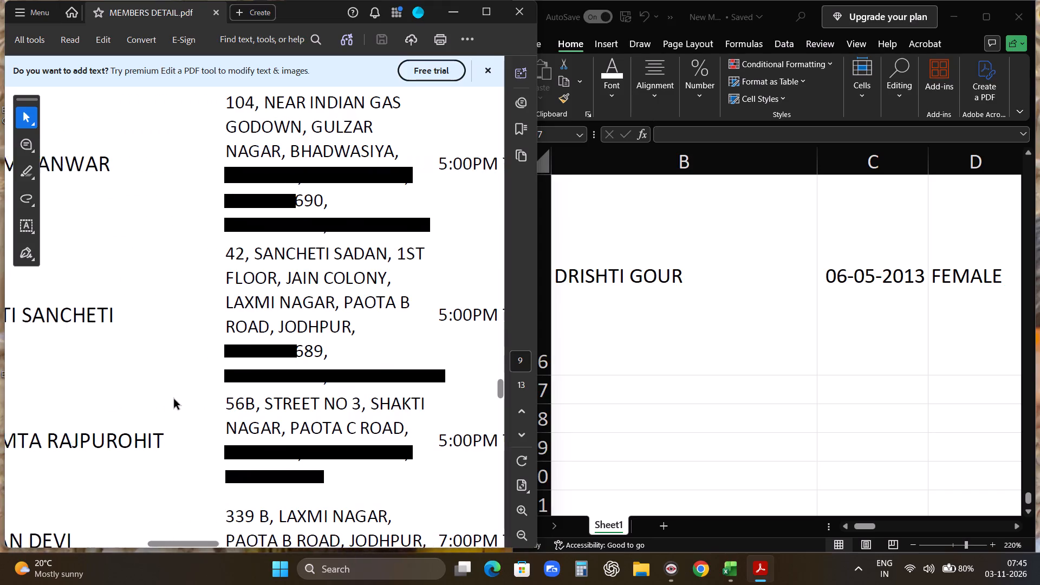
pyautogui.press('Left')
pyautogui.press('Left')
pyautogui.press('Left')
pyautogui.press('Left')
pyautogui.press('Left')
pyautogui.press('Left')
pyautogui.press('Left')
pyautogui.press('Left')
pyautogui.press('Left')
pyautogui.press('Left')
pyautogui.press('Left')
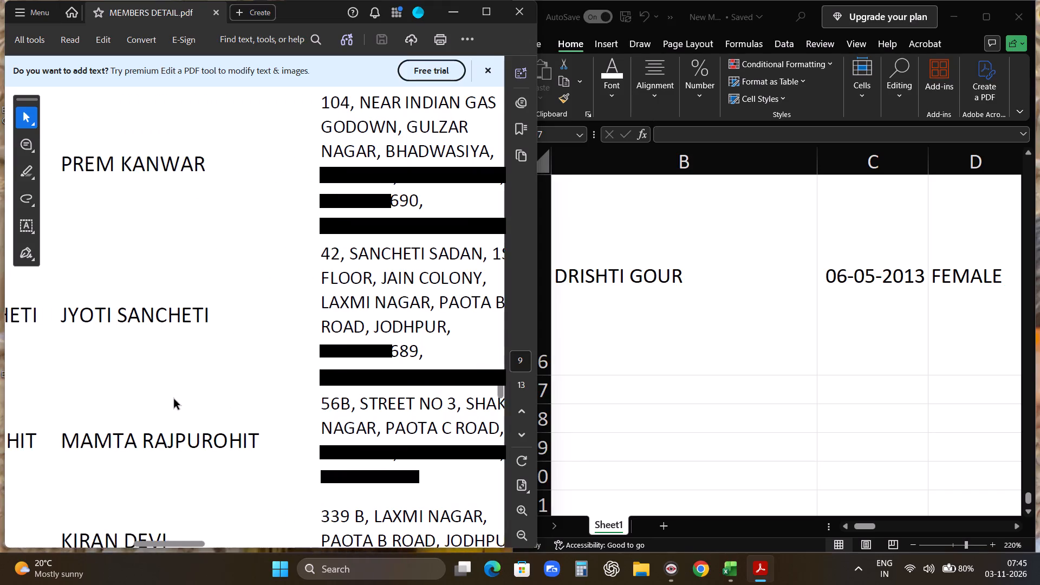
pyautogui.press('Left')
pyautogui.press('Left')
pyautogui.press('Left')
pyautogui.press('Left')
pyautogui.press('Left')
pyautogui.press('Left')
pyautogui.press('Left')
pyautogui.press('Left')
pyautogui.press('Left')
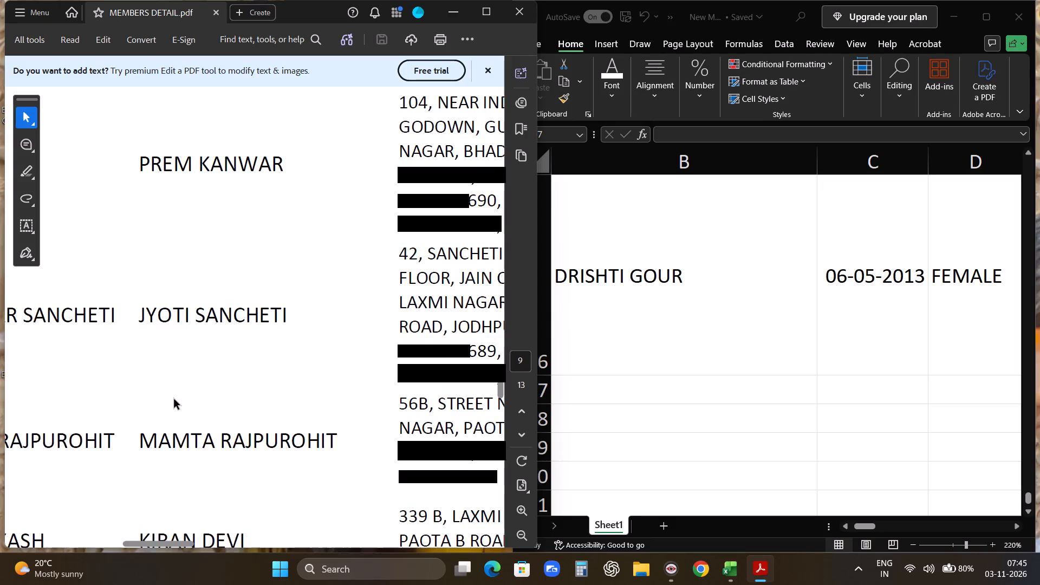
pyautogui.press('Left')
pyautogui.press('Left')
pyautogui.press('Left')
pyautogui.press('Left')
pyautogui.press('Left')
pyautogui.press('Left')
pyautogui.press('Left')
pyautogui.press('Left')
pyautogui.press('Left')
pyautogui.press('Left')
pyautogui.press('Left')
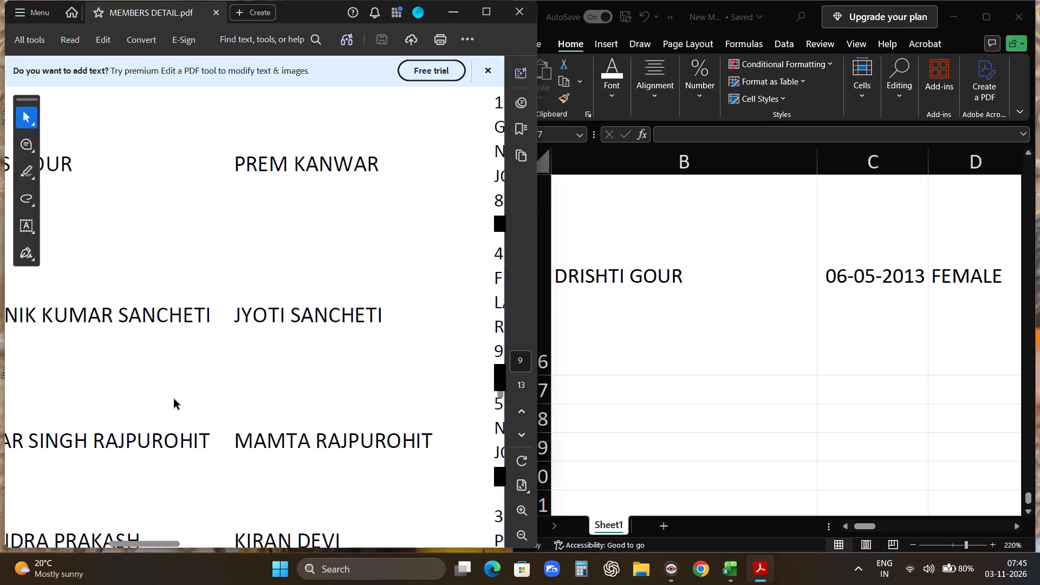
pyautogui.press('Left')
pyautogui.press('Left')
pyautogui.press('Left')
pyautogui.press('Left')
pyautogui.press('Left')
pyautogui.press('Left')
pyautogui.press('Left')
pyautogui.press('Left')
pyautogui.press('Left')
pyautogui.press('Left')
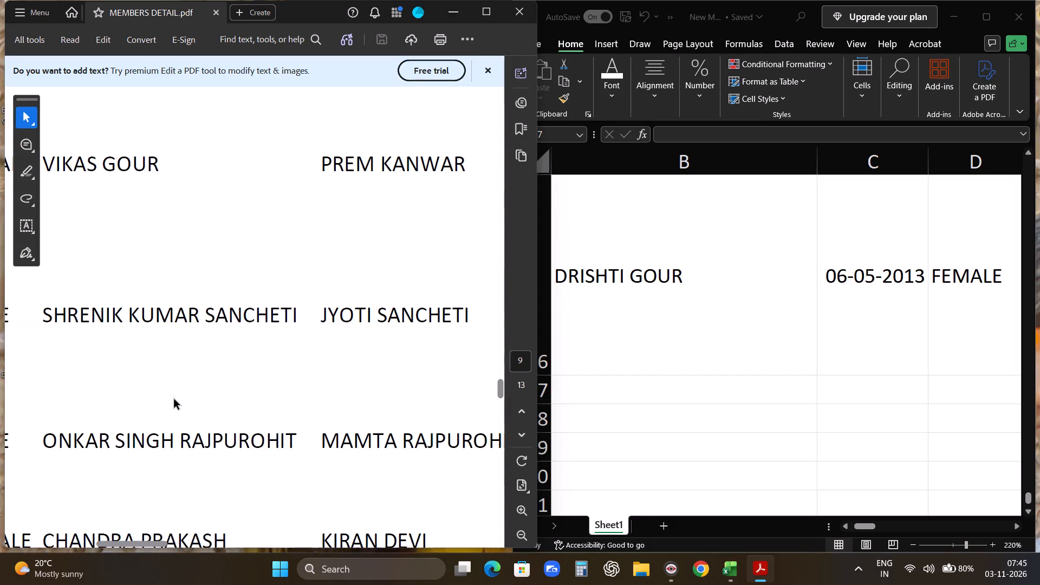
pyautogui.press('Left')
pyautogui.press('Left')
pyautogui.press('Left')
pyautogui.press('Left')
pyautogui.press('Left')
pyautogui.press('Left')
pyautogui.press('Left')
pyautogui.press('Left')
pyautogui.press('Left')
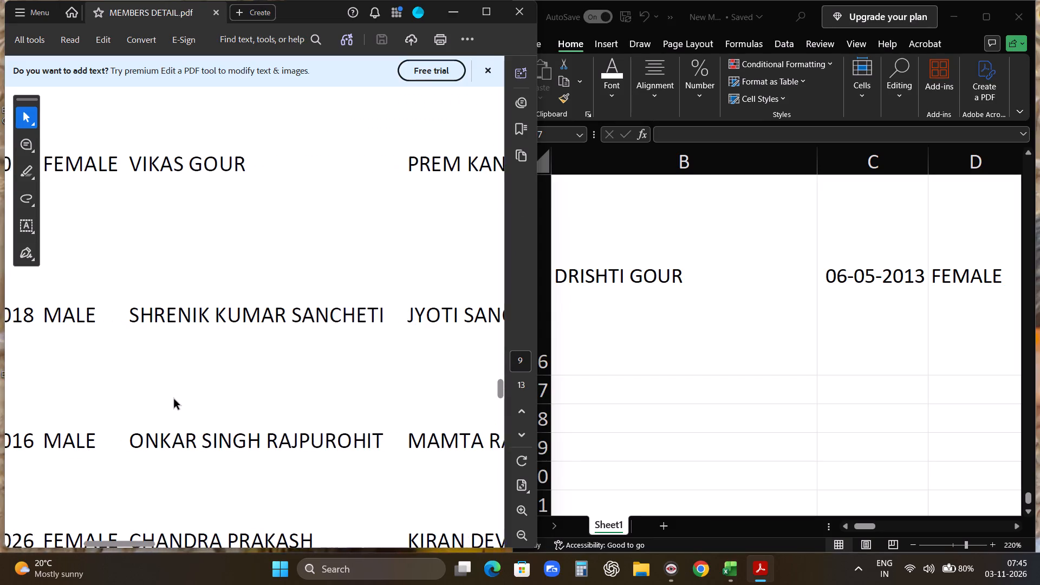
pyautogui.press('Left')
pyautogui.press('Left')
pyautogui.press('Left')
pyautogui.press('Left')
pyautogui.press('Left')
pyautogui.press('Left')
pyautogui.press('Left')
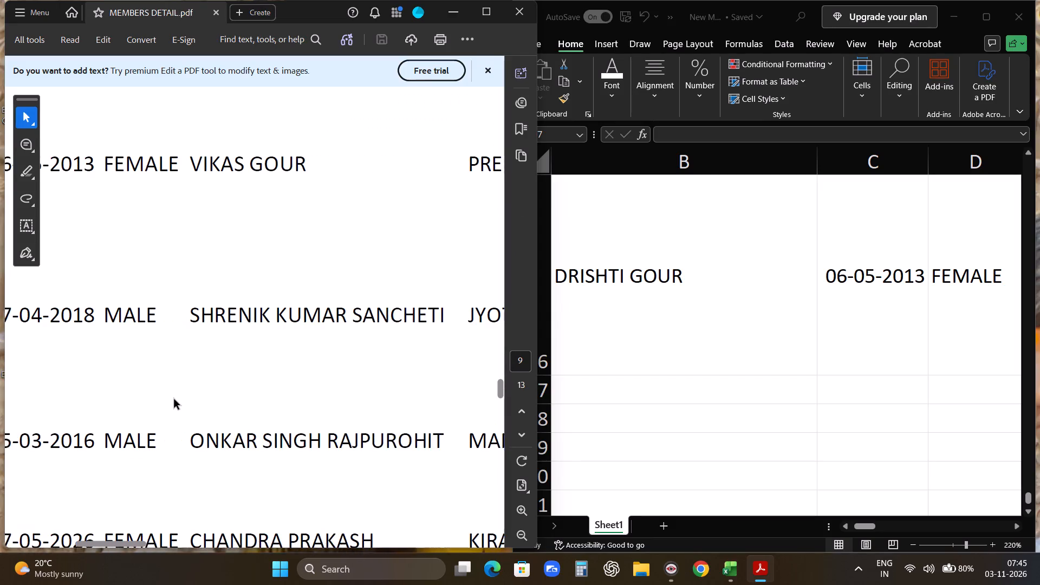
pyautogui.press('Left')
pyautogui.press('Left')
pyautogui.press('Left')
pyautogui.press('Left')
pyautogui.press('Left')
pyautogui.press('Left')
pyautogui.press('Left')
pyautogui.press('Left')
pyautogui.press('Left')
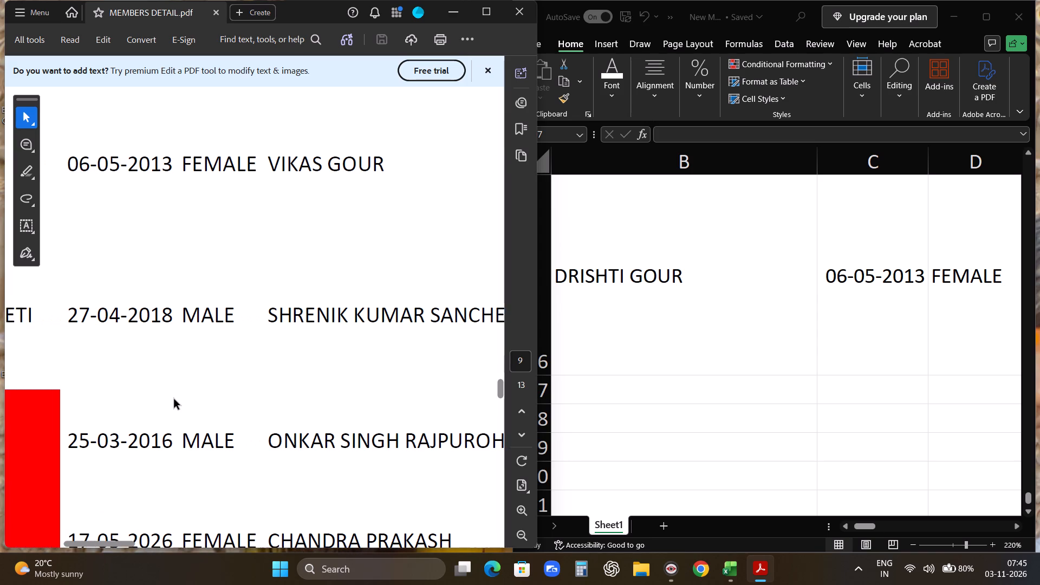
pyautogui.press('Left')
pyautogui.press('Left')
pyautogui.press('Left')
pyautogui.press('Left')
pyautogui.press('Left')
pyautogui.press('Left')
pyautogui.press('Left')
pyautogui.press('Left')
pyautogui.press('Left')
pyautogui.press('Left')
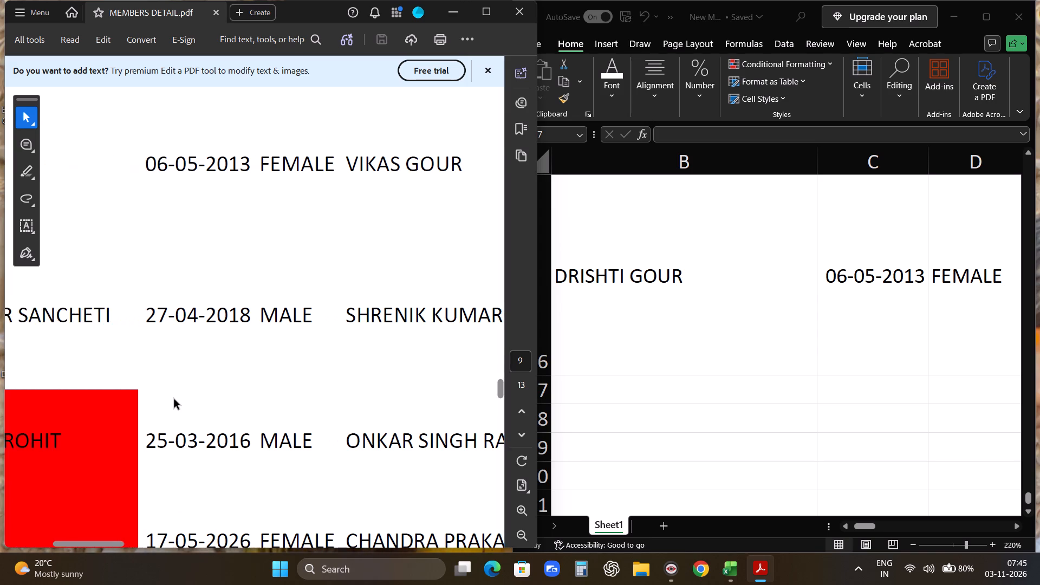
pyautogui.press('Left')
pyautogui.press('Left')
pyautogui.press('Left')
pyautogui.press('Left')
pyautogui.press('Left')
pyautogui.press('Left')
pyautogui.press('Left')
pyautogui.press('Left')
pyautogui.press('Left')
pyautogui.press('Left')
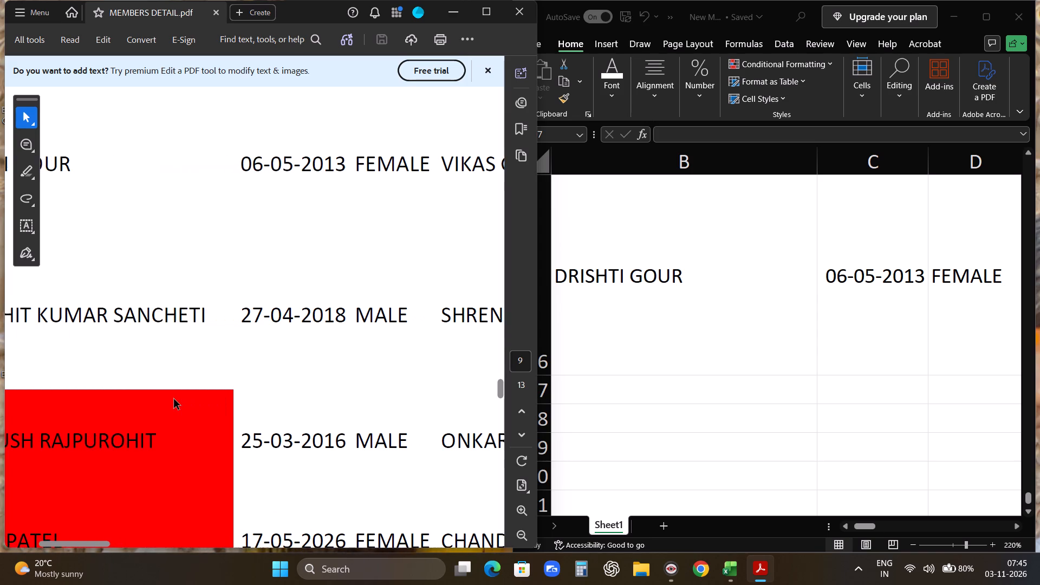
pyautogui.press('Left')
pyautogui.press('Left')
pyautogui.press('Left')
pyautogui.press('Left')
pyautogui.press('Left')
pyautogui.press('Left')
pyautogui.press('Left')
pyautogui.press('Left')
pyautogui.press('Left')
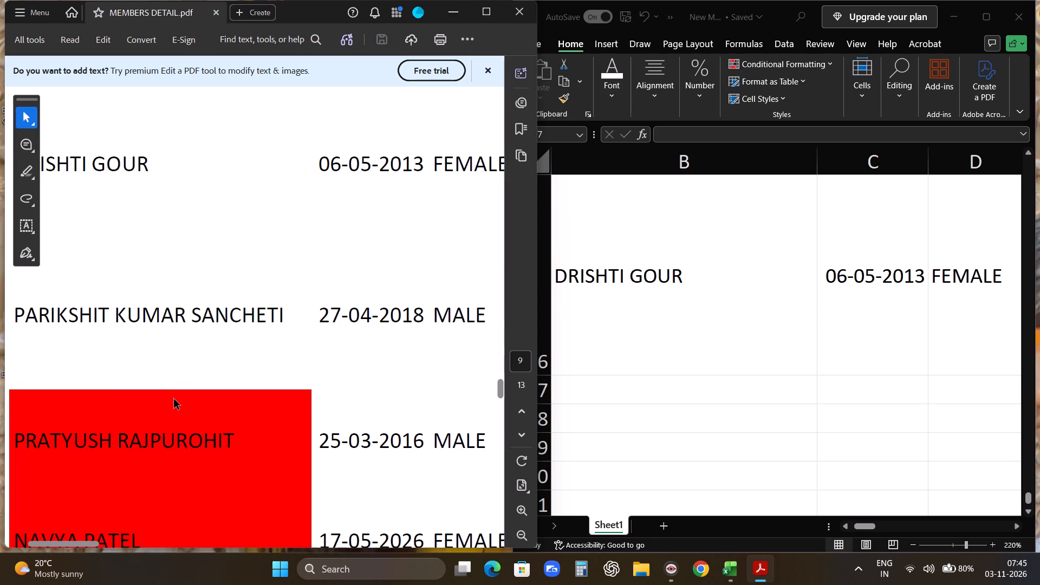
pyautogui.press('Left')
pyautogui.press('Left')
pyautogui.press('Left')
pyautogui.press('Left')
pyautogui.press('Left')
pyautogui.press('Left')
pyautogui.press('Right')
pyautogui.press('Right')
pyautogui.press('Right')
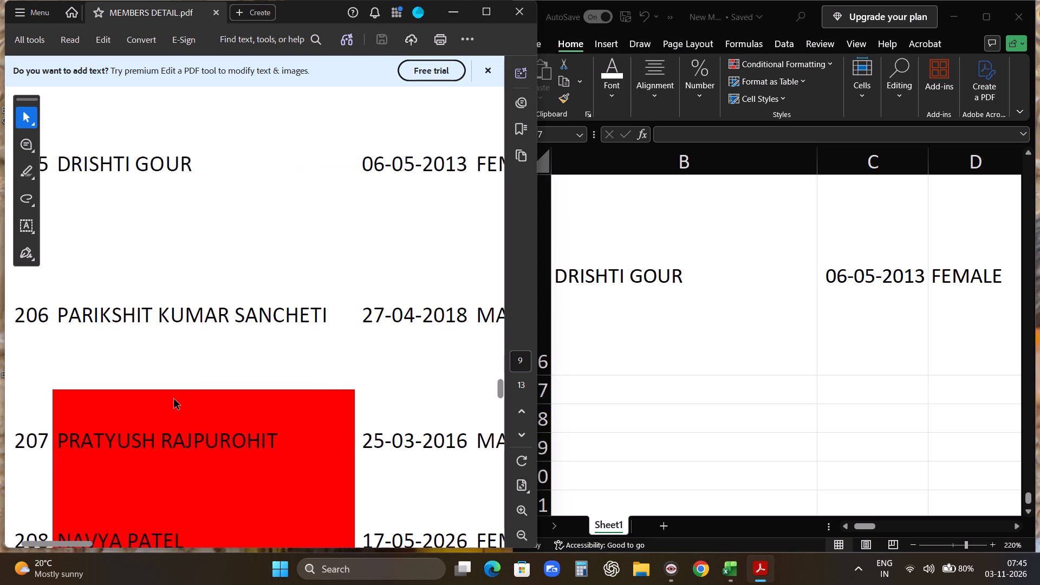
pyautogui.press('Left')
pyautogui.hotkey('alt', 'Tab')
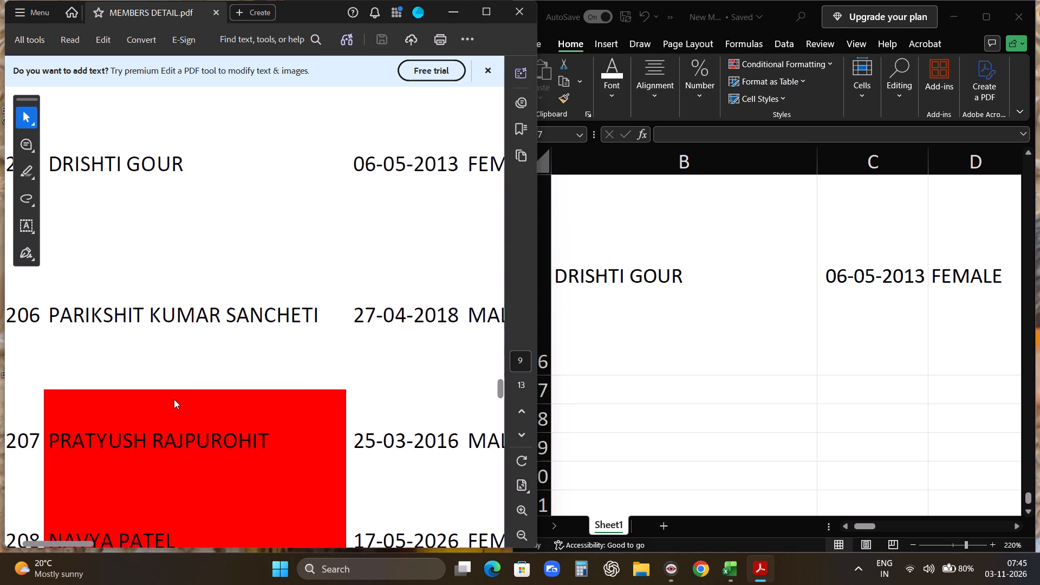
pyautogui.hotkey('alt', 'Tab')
# Go down page 9 of the MEMBERS DETAIL PDF to examine member 206's row and the member rows below it.
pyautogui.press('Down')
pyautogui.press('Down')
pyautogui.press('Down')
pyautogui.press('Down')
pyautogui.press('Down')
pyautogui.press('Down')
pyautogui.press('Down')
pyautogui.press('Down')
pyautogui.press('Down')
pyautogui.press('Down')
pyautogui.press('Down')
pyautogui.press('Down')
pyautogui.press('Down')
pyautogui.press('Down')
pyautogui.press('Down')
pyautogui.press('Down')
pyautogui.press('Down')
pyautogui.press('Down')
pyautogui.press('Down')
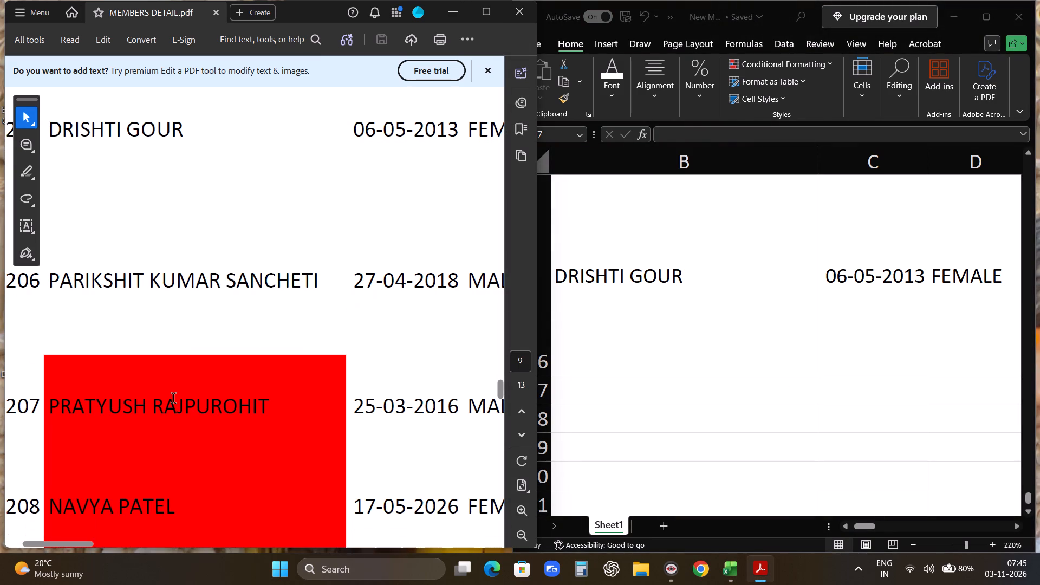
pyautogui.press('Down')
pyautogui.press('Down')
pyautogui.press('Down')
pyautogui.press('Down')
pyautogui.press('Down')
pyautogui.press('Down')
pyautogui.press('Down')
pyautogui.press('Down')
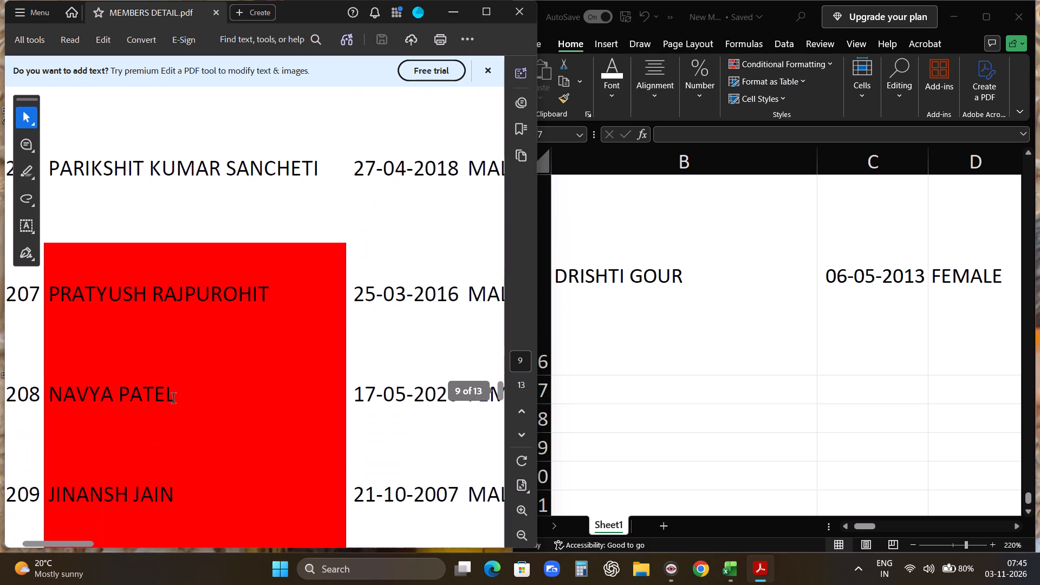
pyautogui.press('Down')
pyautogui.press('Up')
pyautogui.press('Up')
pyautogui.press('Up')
# Switch to Excel, check row 207's serial number in column A, and enter member 206's name from the PDF in cell B207.
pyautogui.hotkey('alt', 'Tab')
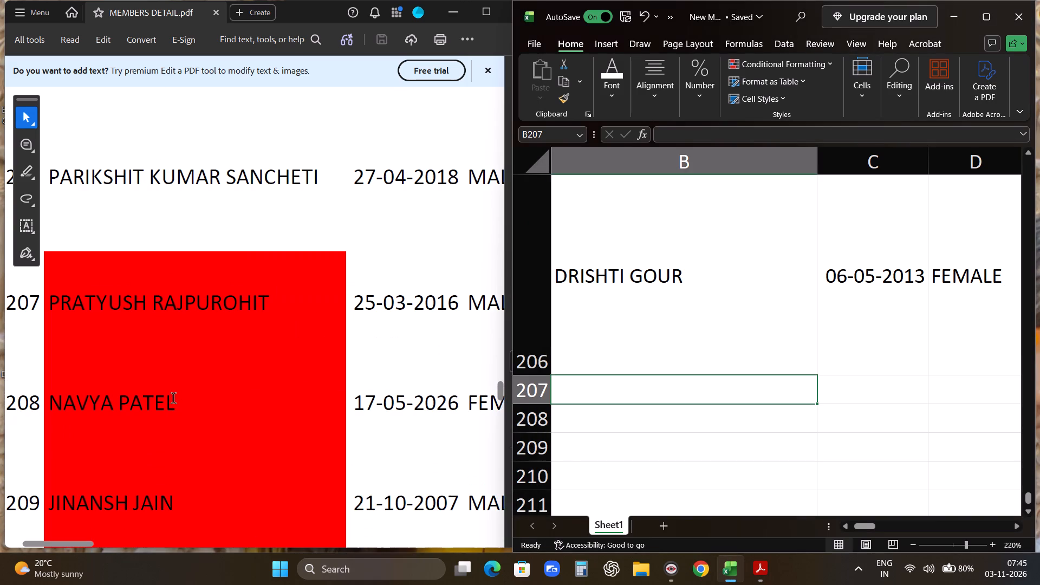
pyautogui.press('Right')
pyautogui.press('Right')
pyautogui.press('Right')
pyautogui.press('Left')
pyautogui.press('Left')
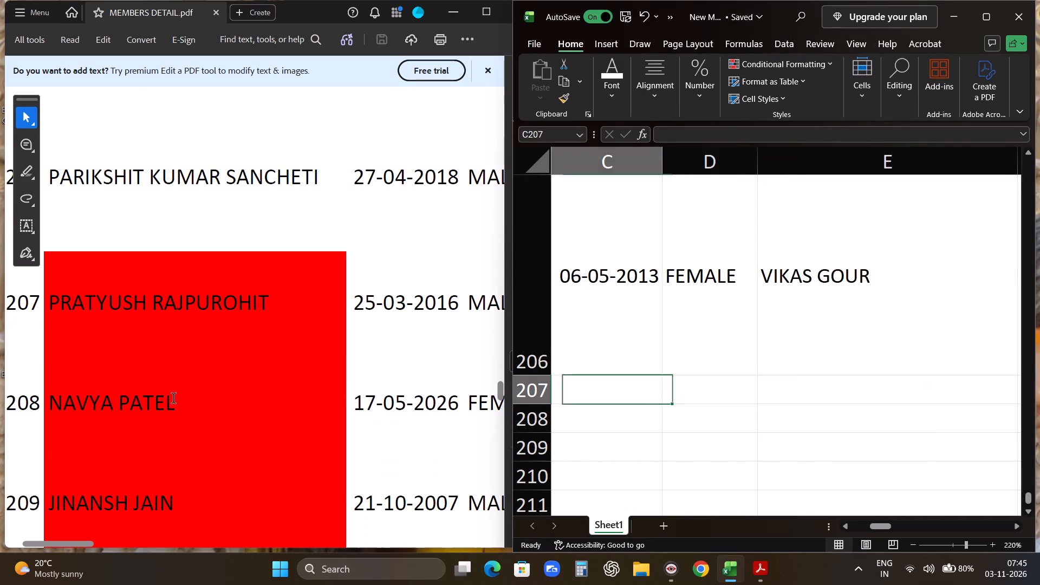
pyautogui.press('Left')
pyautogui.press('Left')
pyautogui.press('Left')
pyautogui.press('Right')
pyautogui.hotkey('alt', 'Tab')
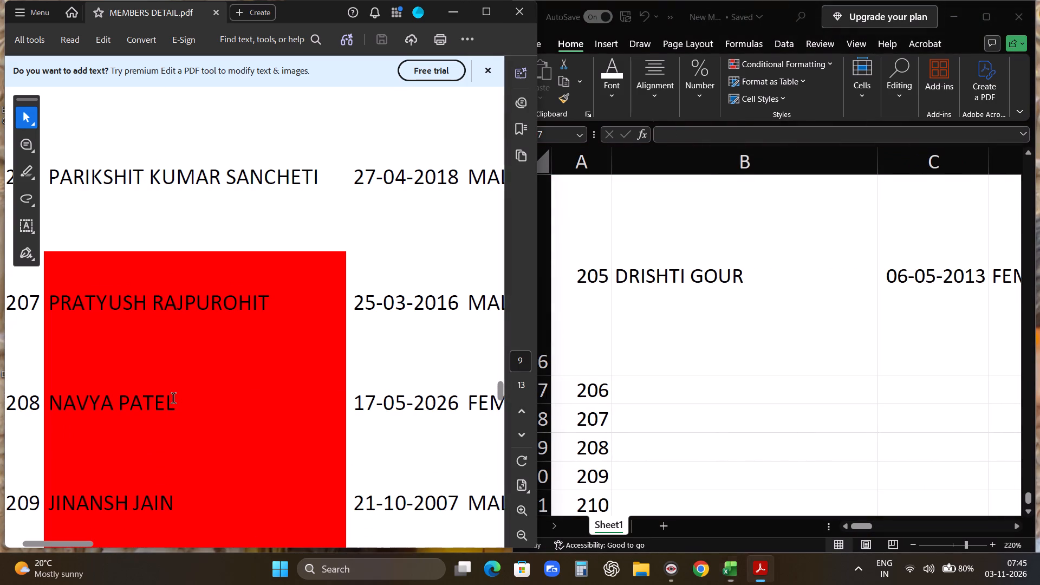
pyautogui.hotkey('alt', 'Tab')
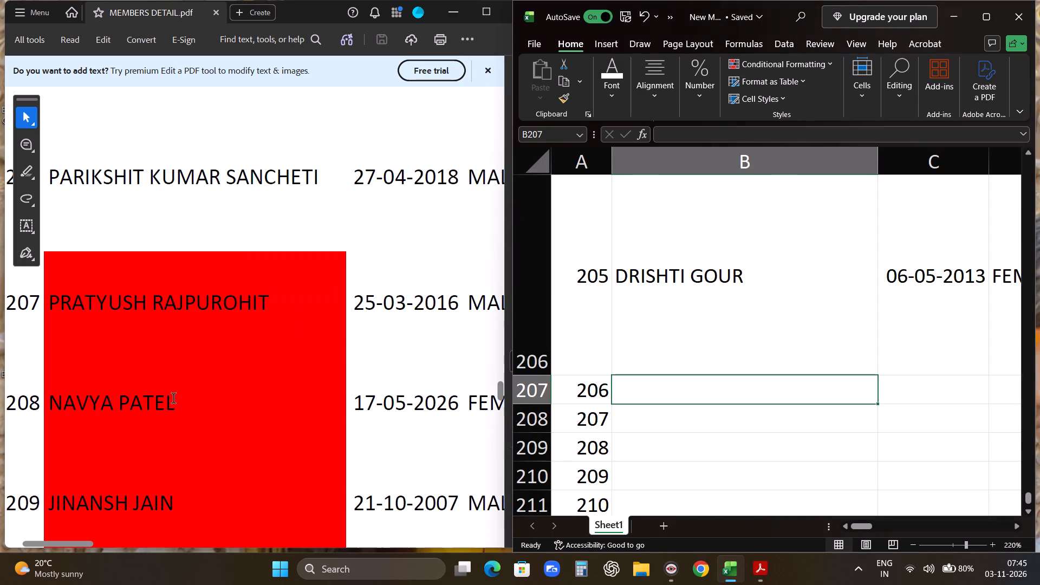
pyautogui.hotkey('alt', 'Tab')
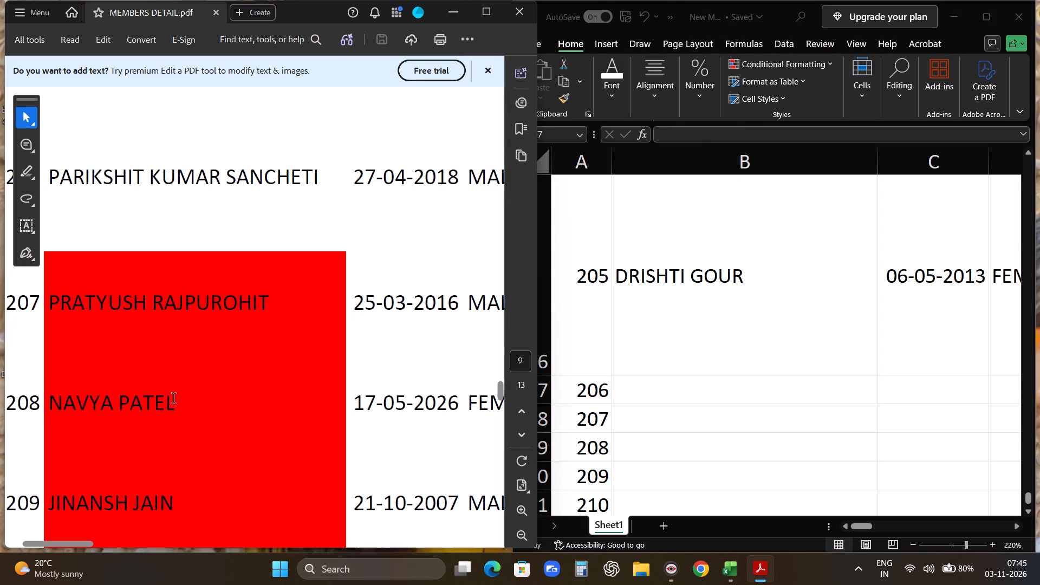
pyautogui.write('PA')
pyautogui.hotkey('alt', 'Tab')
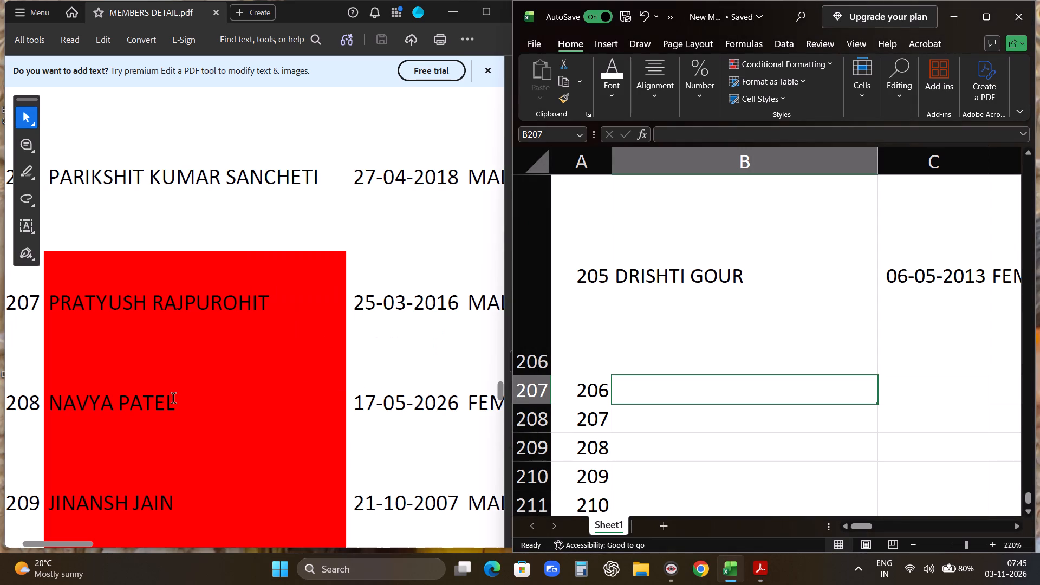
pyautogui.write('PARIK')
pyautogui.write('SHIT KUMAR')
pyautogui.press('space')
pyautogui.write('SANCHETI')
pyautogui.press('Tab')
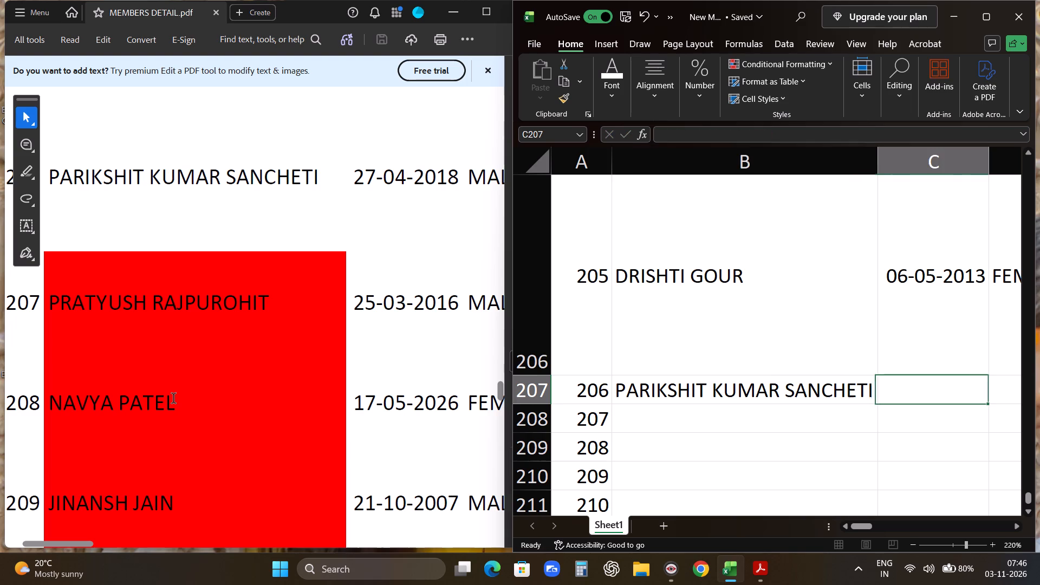
# Enter member 206's date of birth in cell C207 and MALE as the gender in cell D207.
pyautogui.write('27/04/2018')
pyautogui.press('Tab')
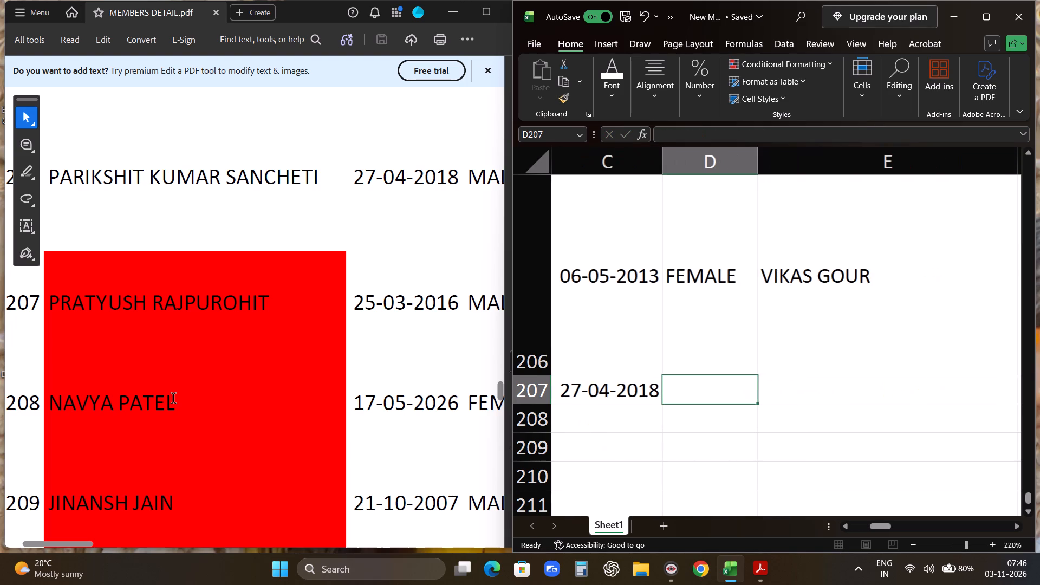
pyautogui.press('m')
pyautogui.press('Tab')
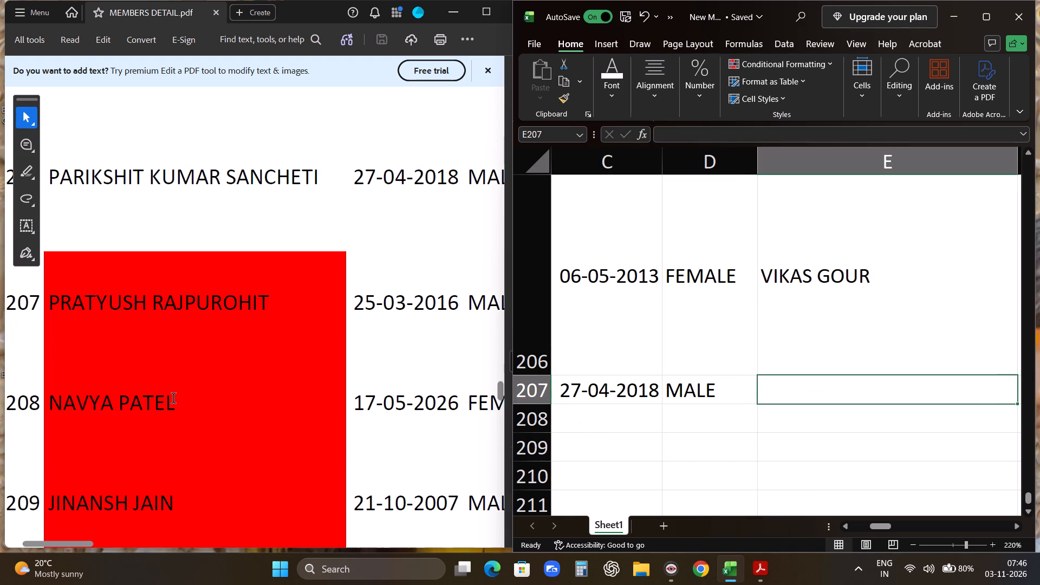
# Switch to the MEMBERS DETAIL PDF and go across member 206's row to read the parents' names after the gender.
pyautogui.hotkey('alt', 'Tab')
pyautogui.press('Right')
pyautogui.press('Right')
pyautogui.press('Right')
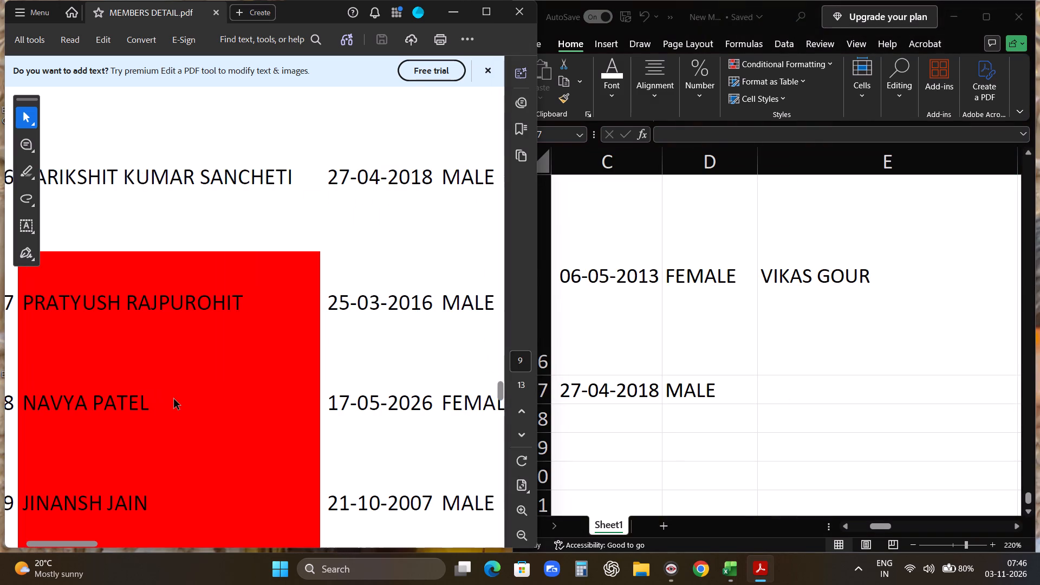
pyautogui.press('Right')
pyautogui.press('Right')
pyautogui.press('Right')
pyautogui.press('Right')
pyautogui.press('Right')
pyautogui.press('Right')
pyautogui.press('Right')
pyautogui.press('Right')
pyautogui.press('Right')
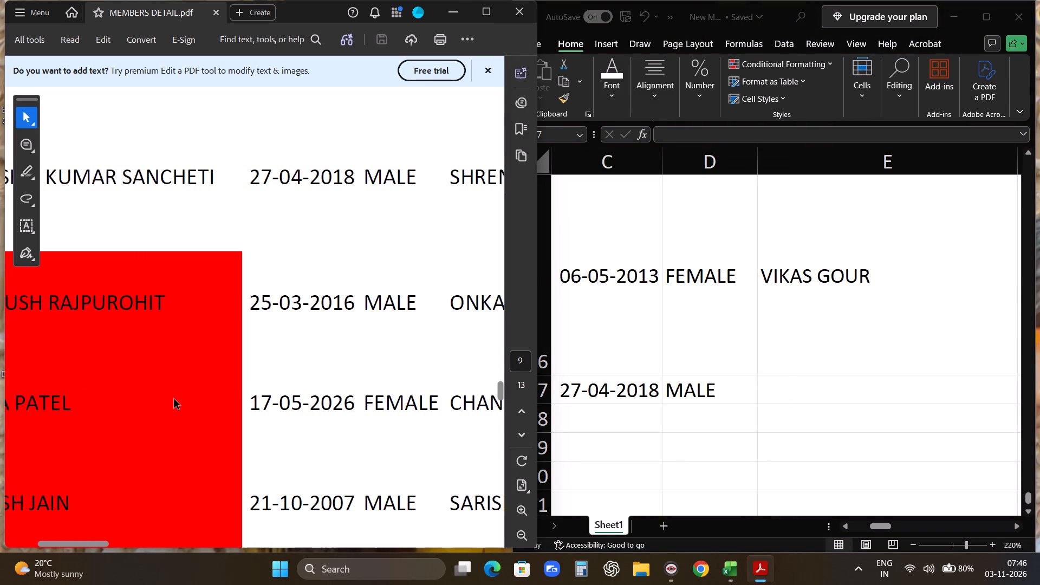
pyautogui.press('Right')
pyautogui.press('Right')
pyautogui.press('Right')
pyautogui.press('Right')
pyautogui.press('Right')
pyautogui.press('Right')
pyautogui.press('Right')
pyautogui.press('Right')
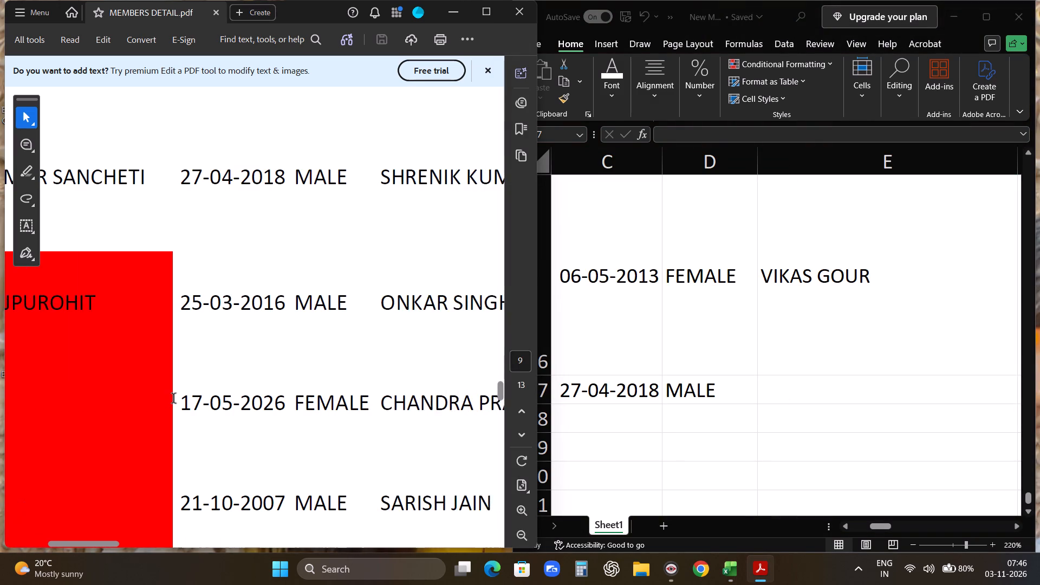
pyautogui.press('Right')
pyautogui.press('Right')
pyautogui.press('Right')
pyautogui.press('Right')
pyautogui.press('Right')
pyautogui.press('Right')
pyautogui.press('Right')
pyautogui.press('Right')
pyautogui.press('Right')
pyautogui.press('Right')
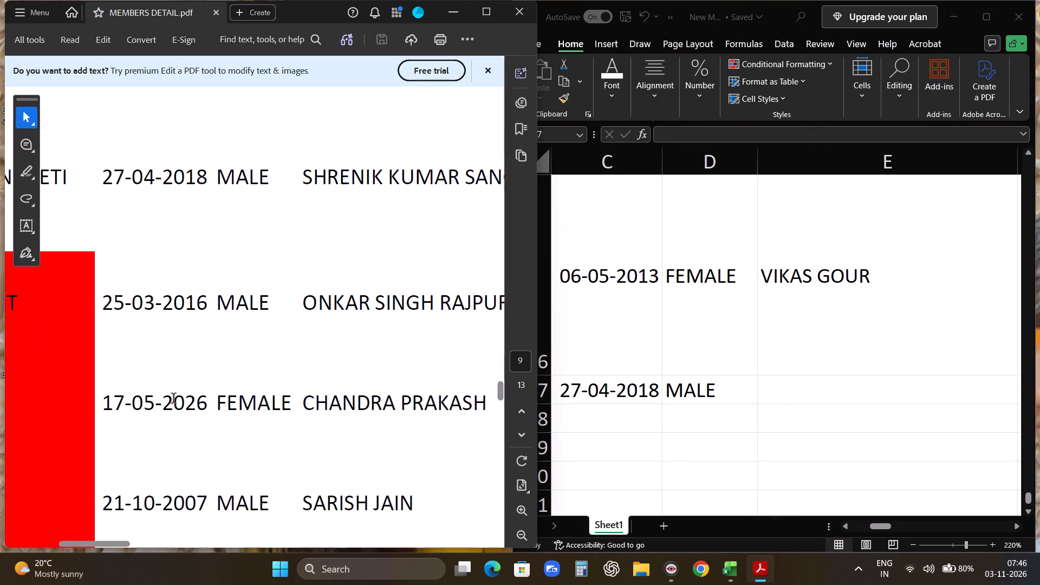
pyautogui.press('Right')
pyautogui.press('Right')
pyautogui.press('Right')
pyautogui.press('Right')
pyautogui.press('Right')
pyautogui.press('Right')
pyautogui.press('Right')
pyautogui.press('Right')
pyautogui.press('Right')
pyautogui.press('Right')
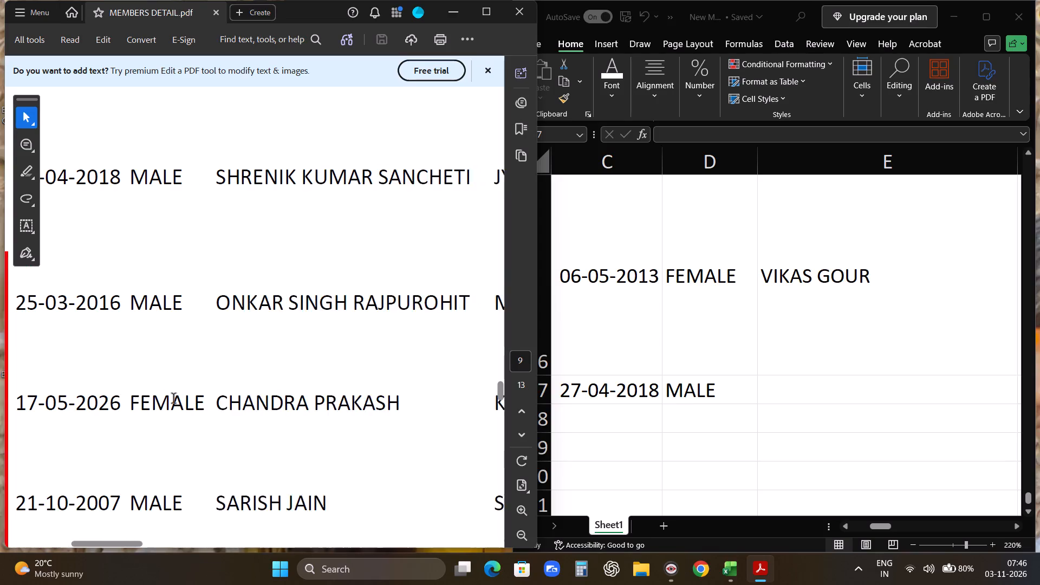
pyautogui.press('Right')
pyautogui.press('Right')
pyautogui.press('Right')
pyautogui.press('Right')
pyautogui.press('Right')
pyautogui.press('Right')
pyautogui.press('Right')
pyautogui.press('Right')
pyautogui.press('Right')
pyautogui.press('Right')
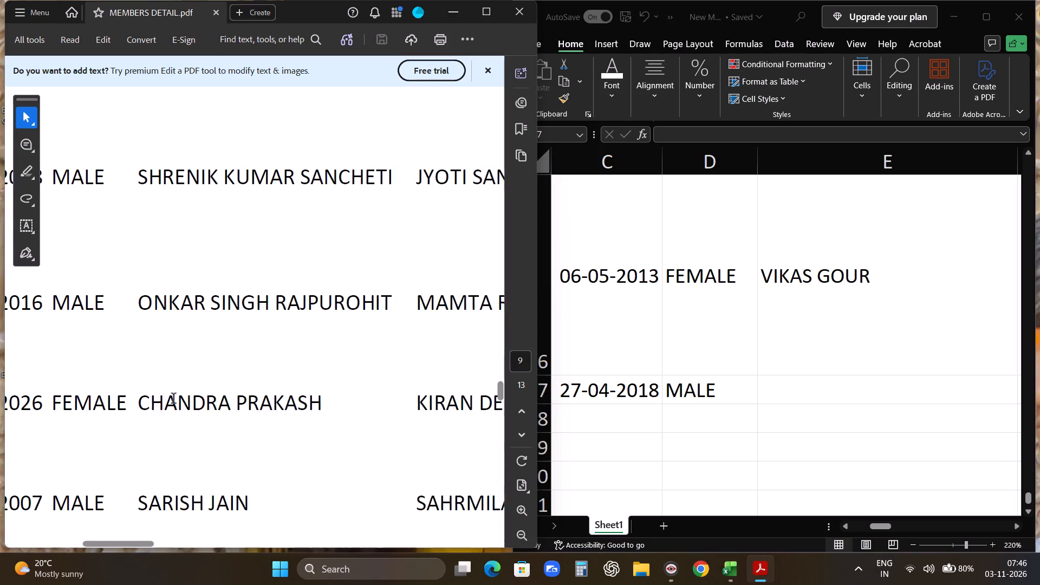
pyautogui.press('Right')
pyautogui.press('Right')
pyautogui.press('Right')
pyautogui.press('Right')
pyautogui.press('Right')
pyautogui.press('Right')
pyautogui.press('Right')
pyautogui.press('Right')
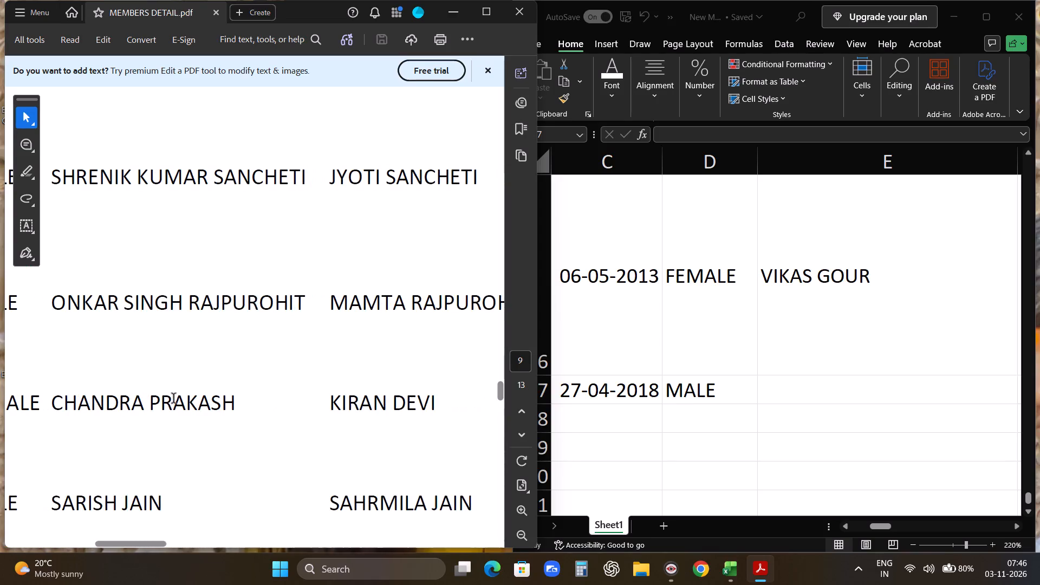
# Switch to Excel and enter the names of member 206's parents in cells E207 and F207.
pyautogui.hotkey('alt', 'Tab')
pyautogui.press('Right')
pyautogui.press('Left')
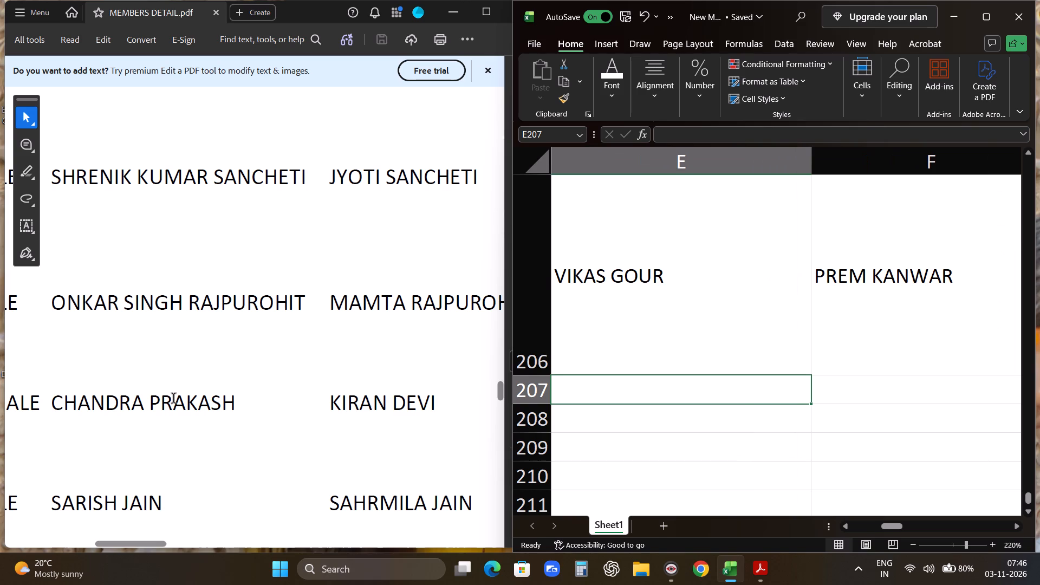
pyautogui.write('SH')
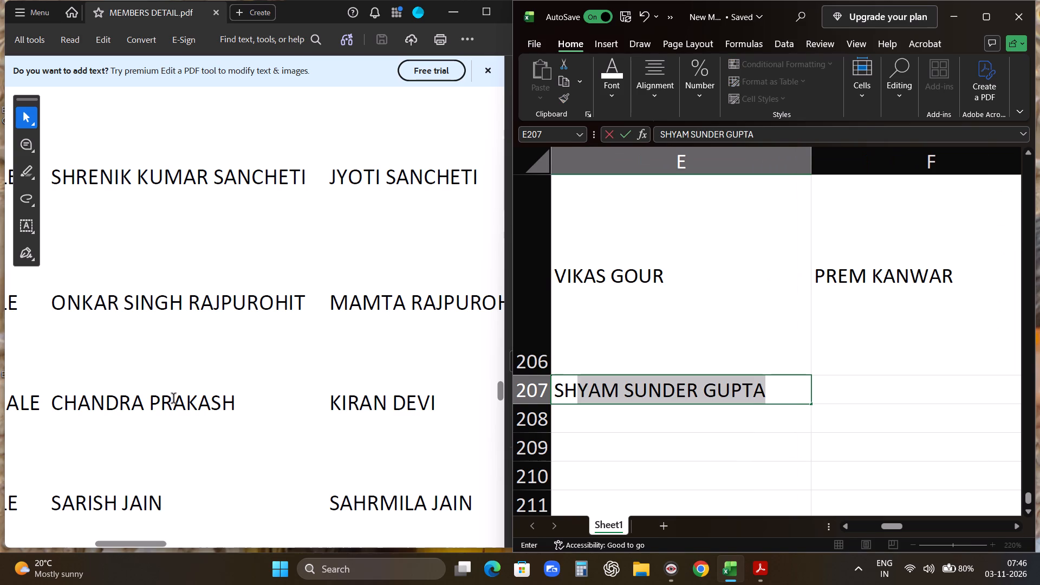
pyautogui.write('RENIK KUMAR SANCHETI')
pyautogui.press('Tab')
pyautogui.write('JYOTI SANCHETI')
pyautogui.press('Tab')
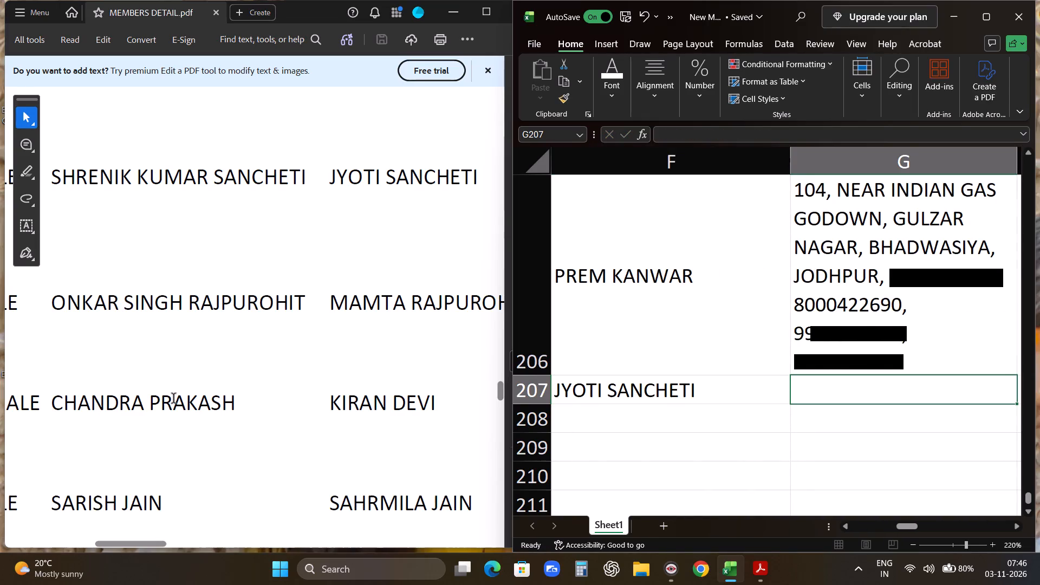
# Switch to the MEMBERS DETAIL PDF and go further across member 206's row to examine the address and contact details.
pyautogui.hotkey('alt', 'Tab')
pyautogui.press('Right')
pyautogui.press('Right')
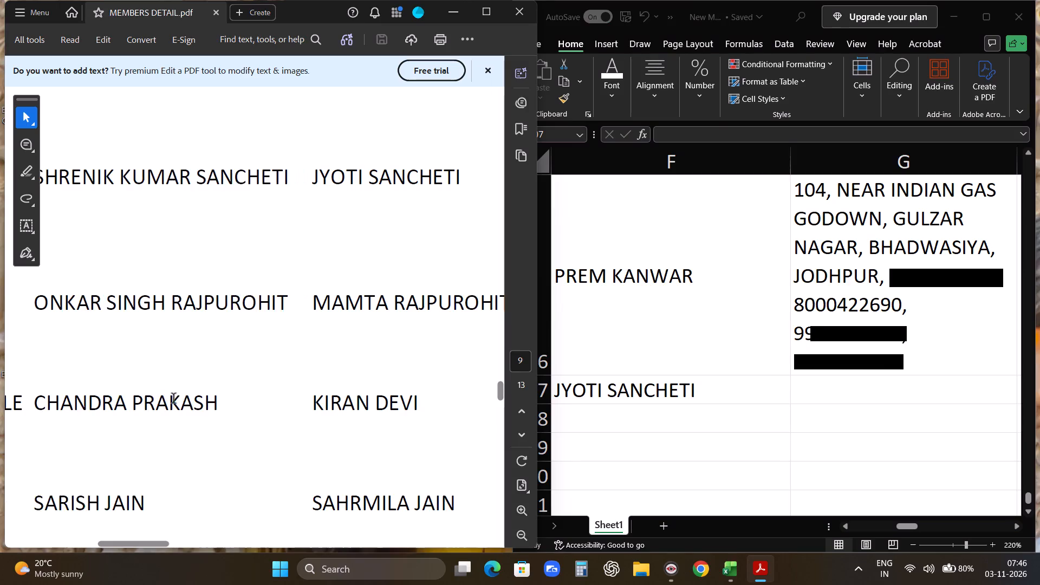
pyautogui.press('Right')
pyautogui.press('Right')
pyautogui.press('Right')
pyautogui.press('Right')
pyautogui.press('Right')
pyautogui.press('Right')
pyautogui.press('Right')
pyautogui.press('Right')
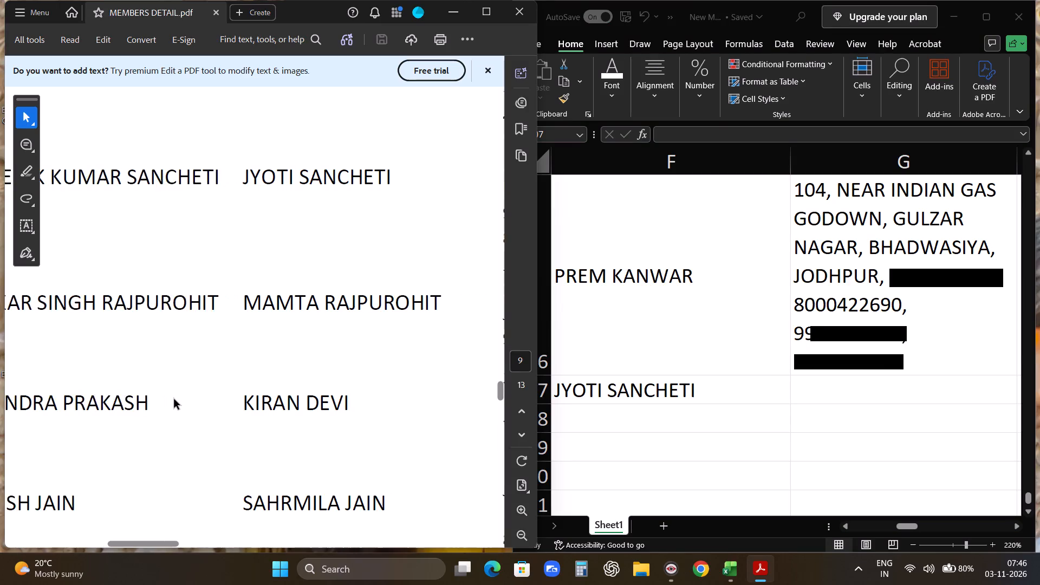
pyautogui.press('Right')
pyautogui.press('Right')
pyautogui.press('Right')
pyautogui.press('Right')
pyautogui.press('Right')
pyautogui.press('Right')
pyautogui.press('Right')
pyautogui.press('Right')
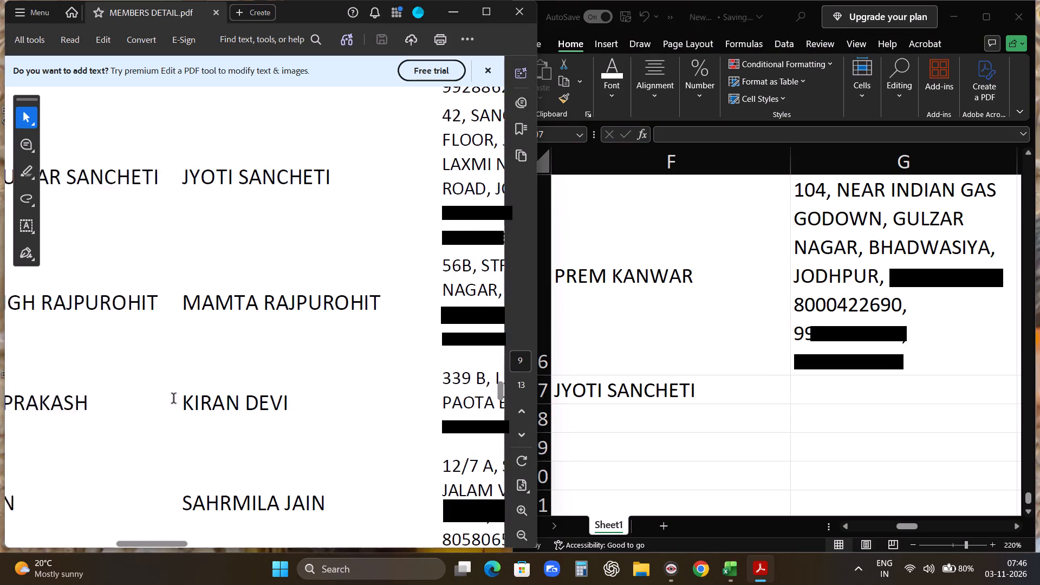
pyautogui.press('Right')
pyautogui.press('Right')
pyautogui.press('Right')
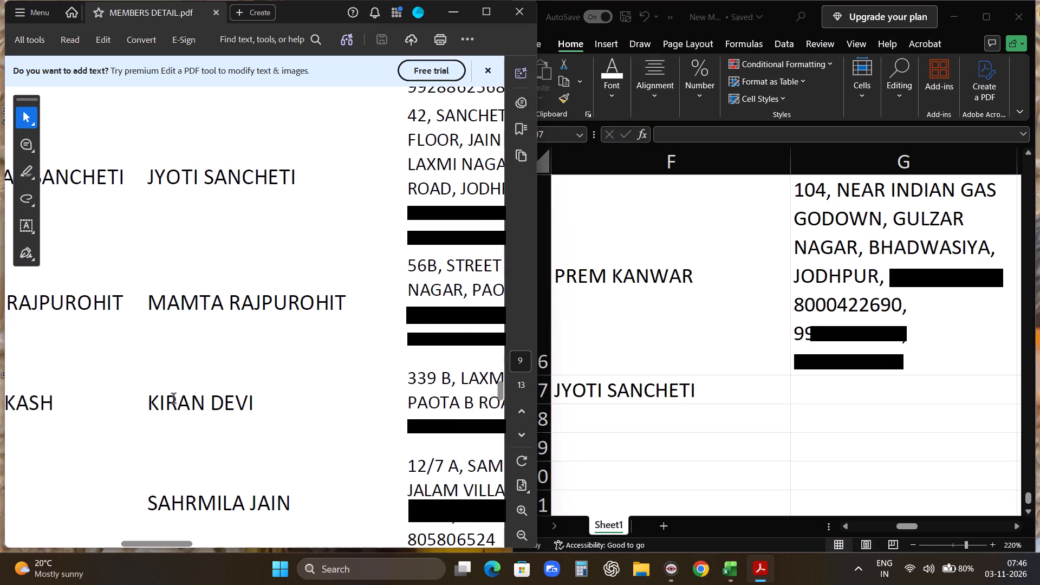
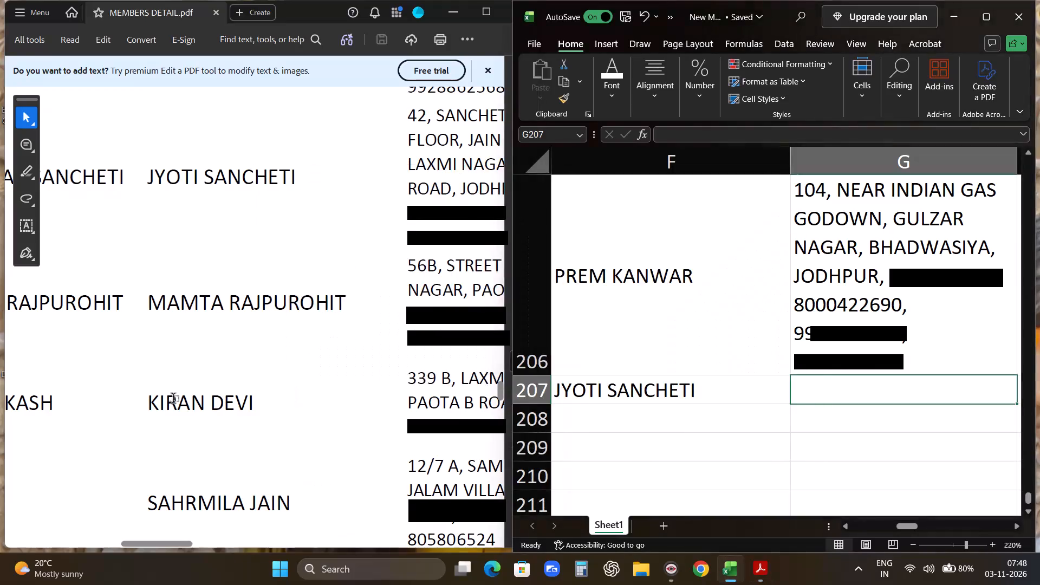
# Continue across member 206's row in the PDF to examine the full address, contact details and time slot.
pyautogui.press('Right')
pyautogui.press('Right')
pyautogui.press('Right')
pyautogui.press('Right')
pyautogui.press('Right')
pyautogui.press('Right')
pyautogui.press('Right')
pyautogui.press('Right')
pyautogui.press('Right')
pyautogui.press('Right')
pyautogui.press('Right')
pyautogui.press('Right')
pyautogui.press('Right')
pyautogui.press('Right')
pyautogui.press('Right')
pyautogui.press('Right')
pyautogui.press('Right')
pyautogui.press('Right')
pyautogui.press('Right')
pyautogui.press('Right')
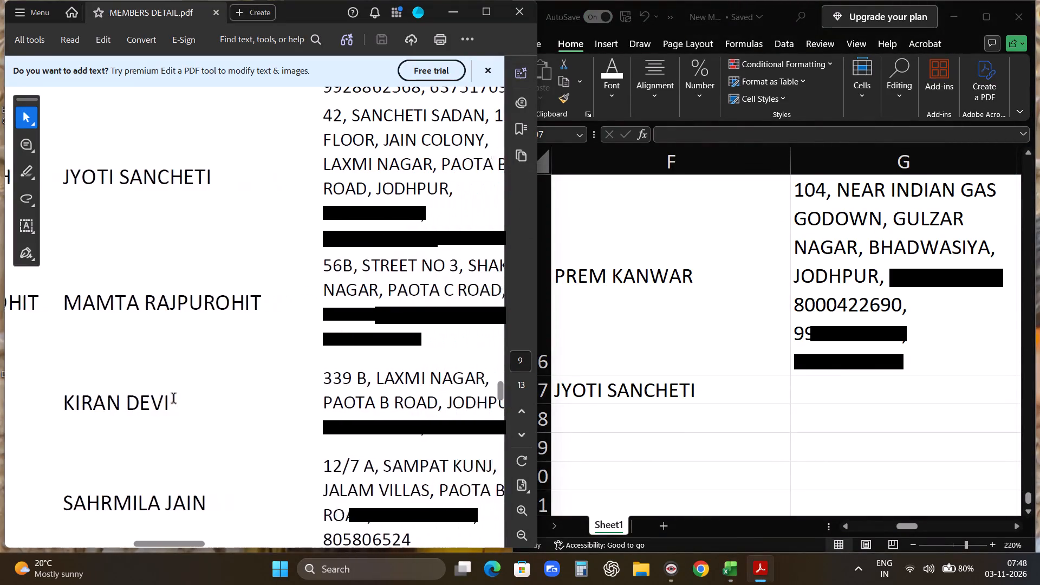
pyautogui.press('Right')
pyautogui.press('Right')
pyautogui.press('Right')
pyautogui.press('Right')
pyautogui.press('Right')
pyautogui.press('Right')
pyautogui.press('Right')
pyautogui.press('Right')
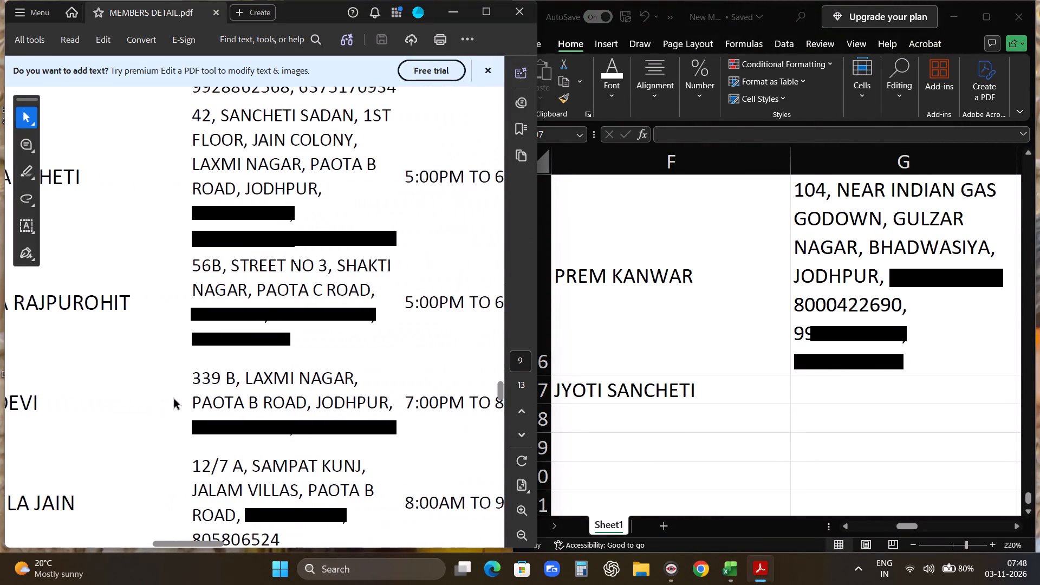
pyautogui.press('Right')
pyautogui.press('Right')
pyautogui.press('Right')
pyautogui.press('Right')
pyautogui.press('Right')
pyautogui.press('Down')
pyautogui.press('Right')
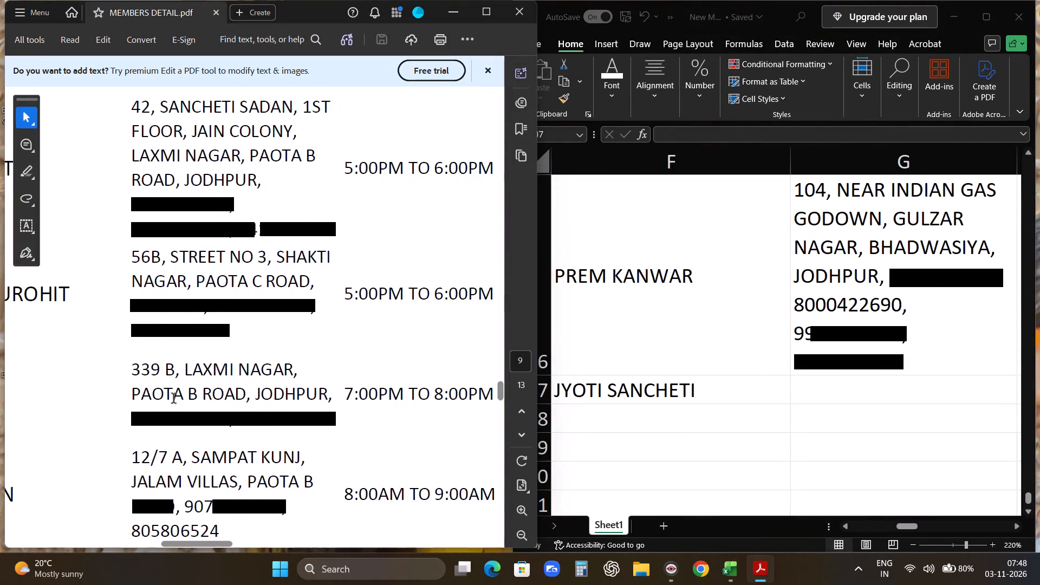
pyautogui.press('Right')
pyautogui.press('Right')
pyautogui.press('Right')
pyautogui.press('Right')
pyautogui.press('Right')
pyautogui.press('Right')
pyautogui.press('Right')
pyautogui.press('Right')
# Switch to Excel and enter member 206's postal address, from the house number through the city, in cell G207.
pyautogui.hotkey('alt', 'Tab')
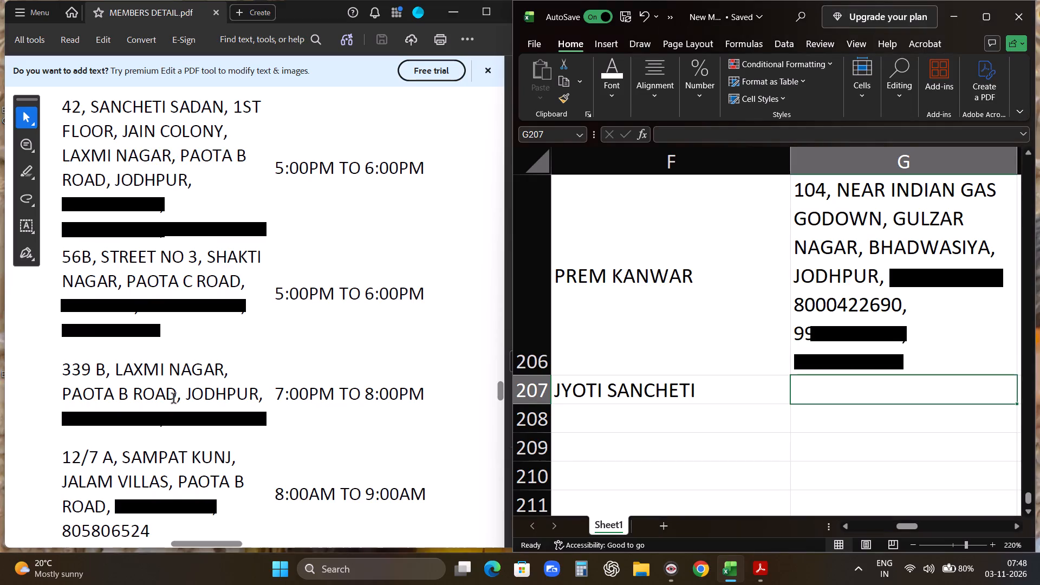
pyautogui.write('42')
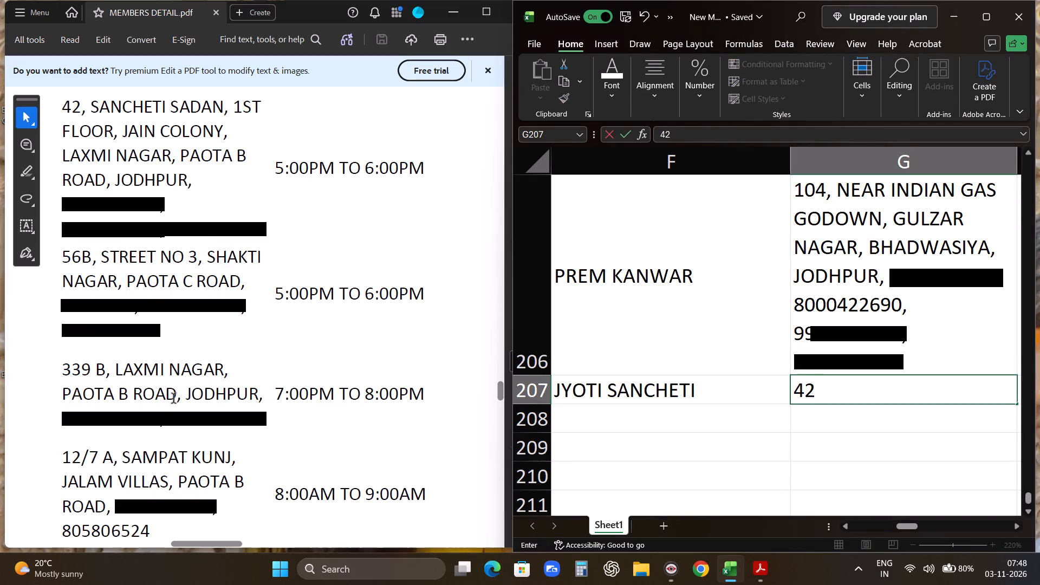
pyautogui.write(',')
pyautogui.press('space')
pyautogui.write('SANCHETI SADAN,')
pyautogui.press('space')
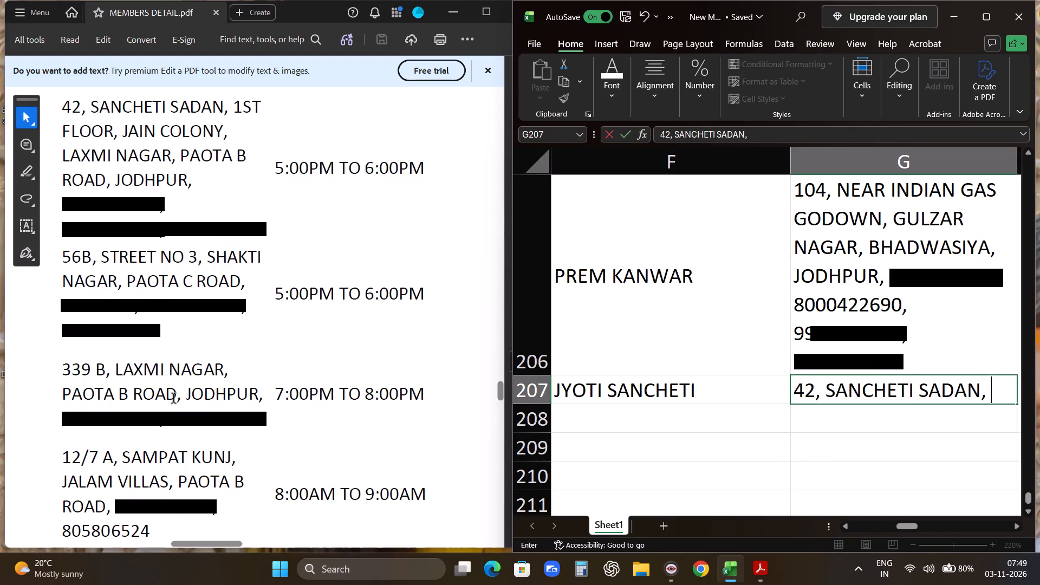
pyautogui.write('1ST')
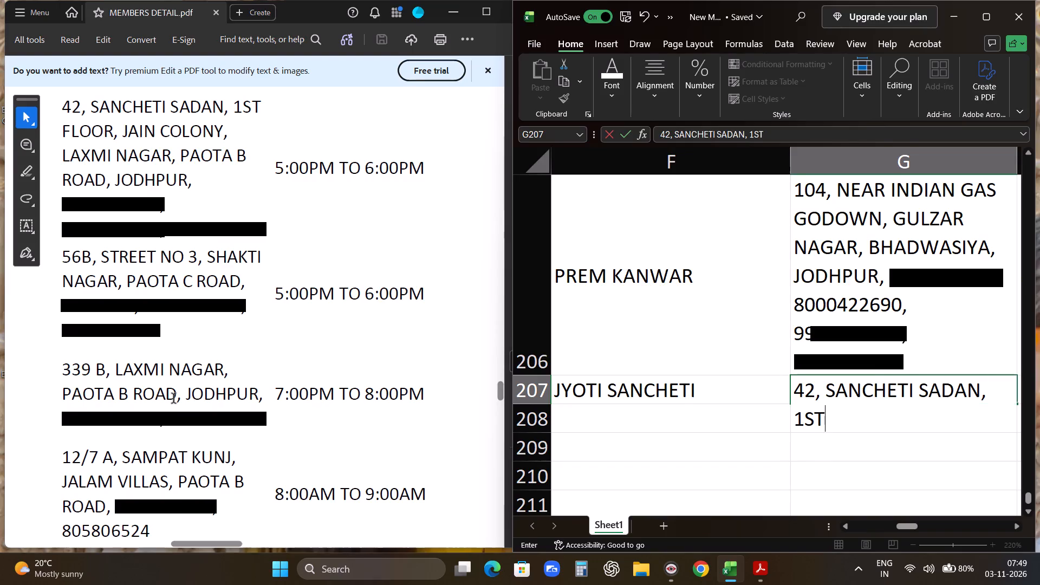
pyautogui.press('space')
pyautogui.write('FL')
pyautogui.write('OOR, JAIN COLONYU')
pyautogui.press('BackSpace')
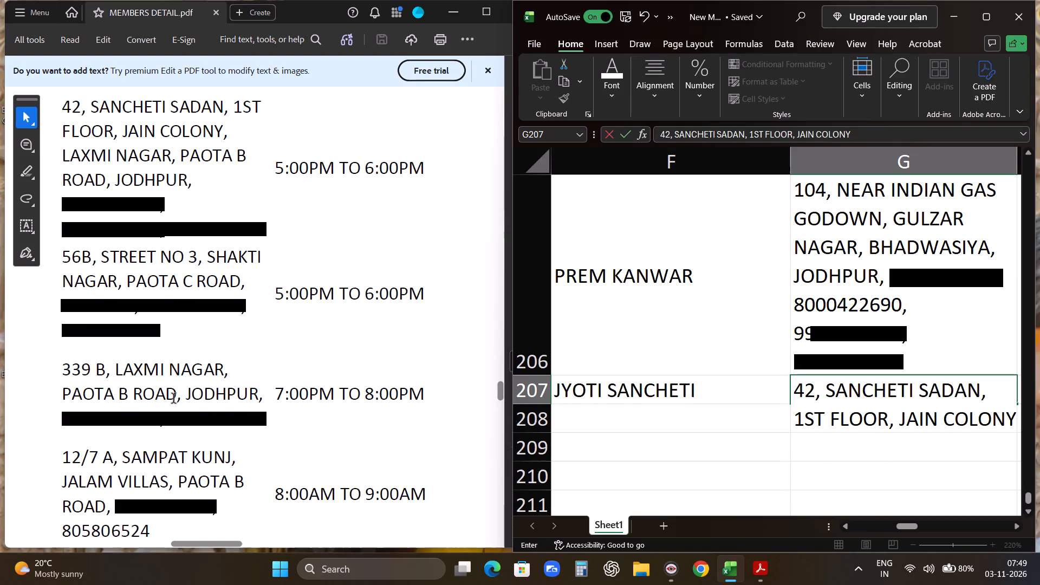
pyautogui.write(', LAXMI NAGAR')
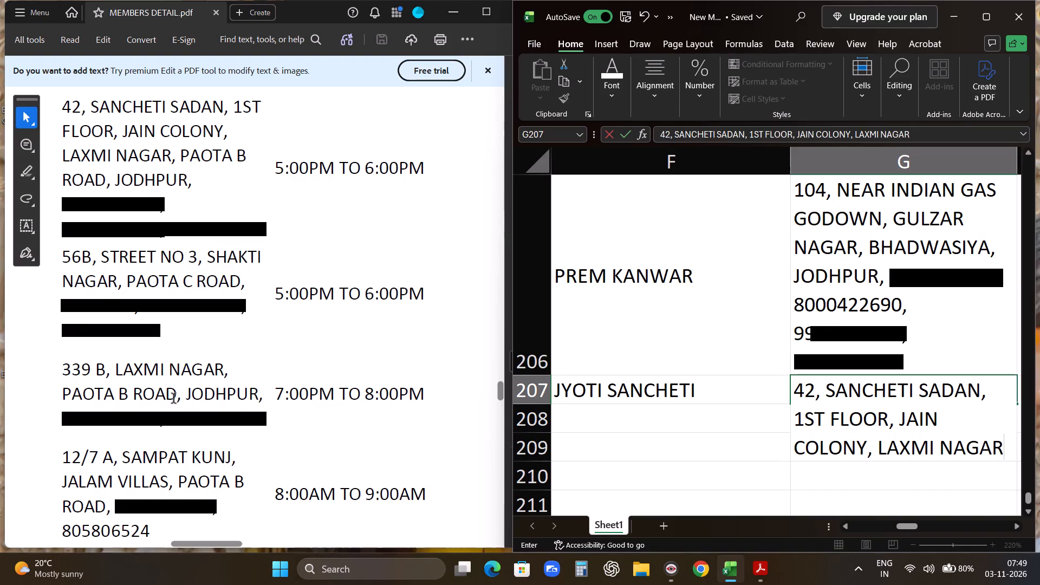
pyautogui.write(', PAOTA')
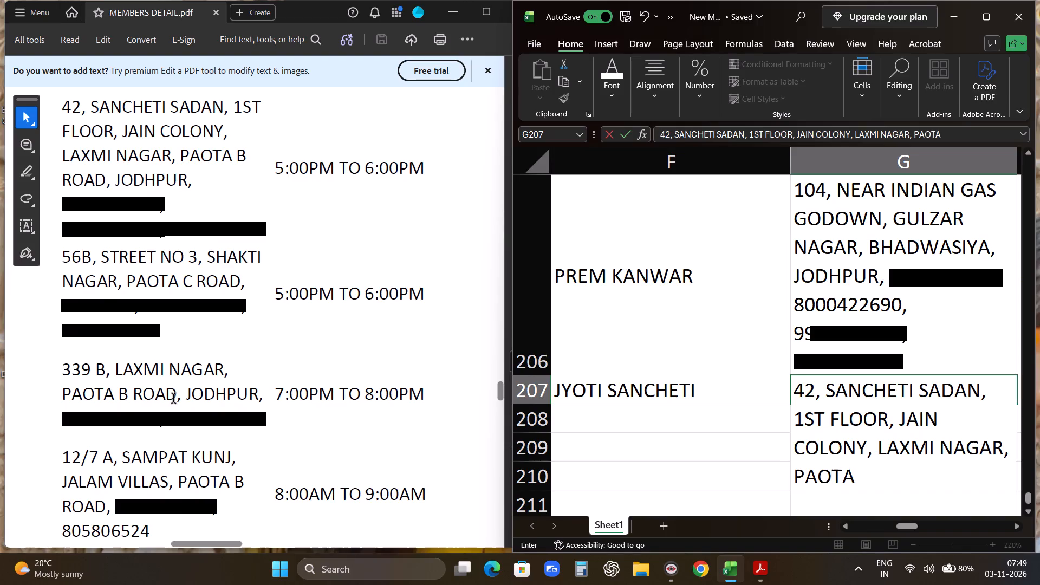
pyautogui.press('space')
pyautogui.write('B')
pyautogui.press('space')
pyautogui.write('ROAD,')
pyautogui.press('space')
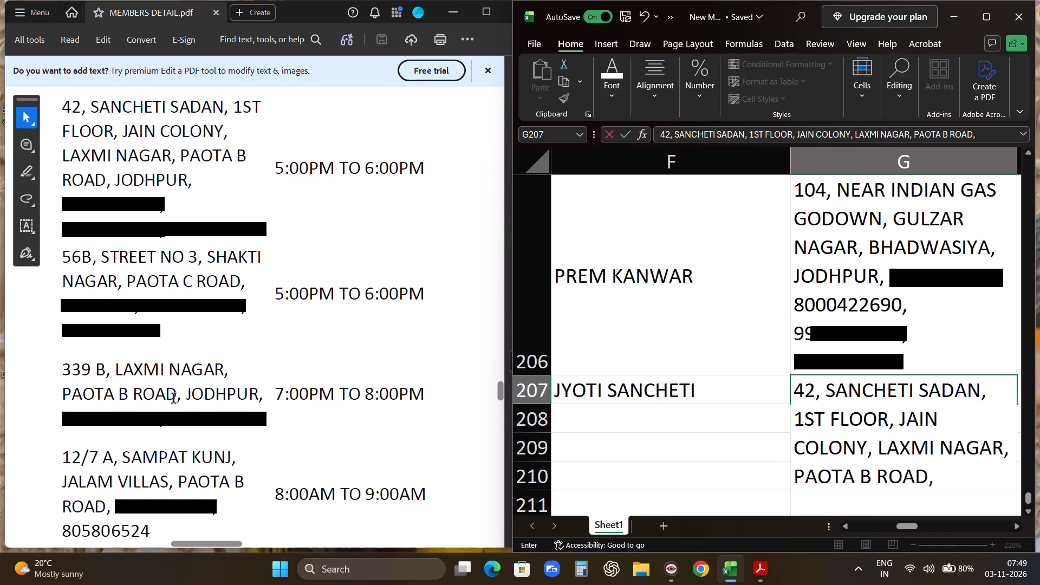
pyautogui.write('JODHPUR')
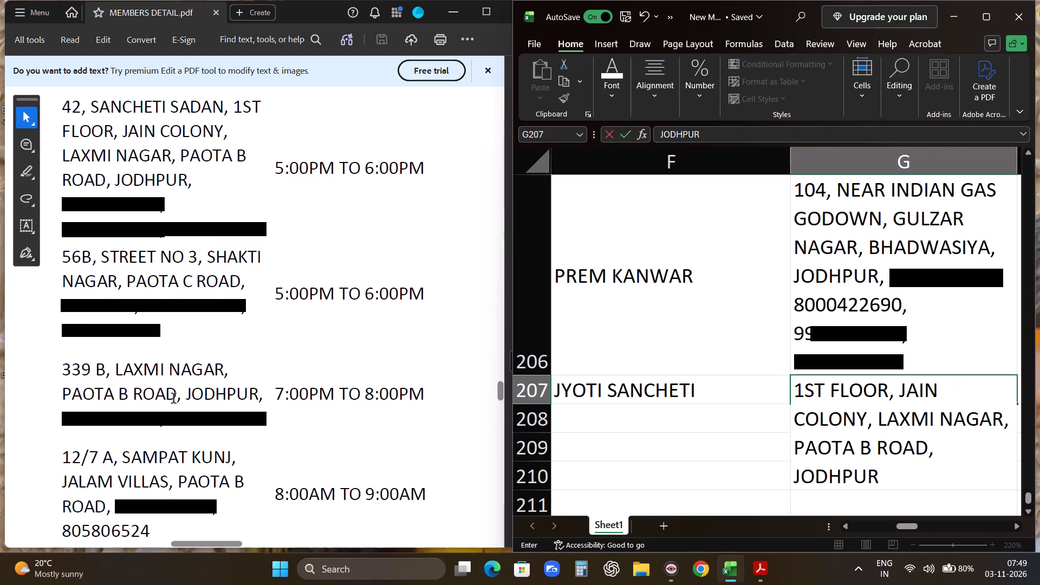
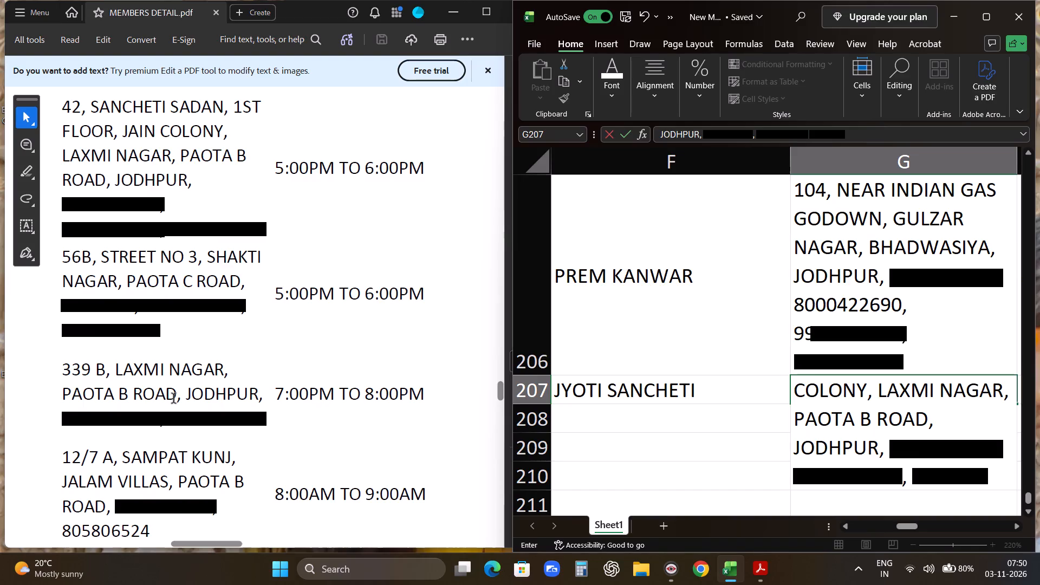
# Complete the contact numbers at the end of member 206's address in cell G207.
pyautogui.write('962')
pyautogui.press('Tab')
# Enter member 206's time slot as 5:00PM TO 6:00PM in cell H207.
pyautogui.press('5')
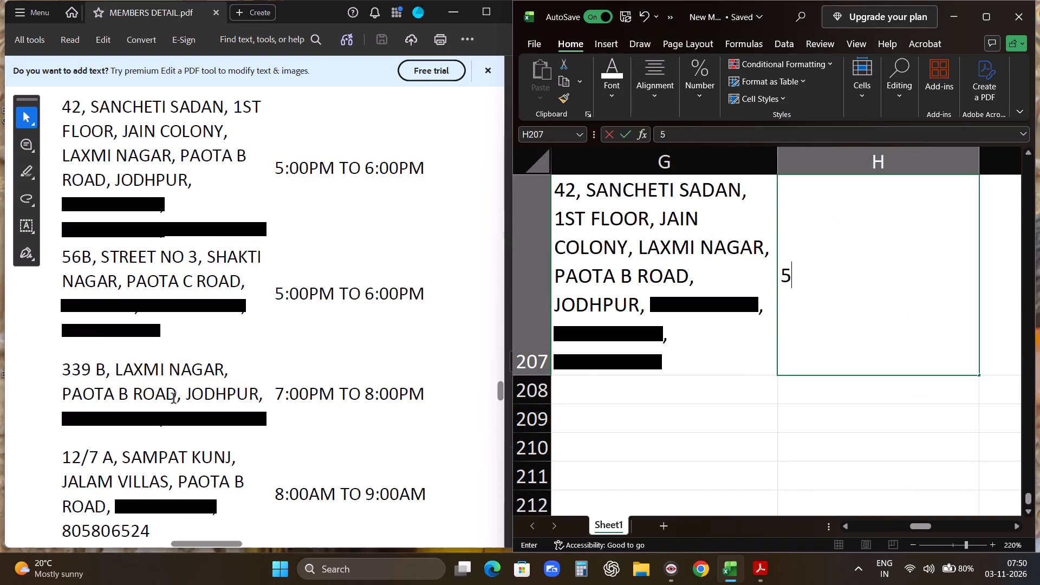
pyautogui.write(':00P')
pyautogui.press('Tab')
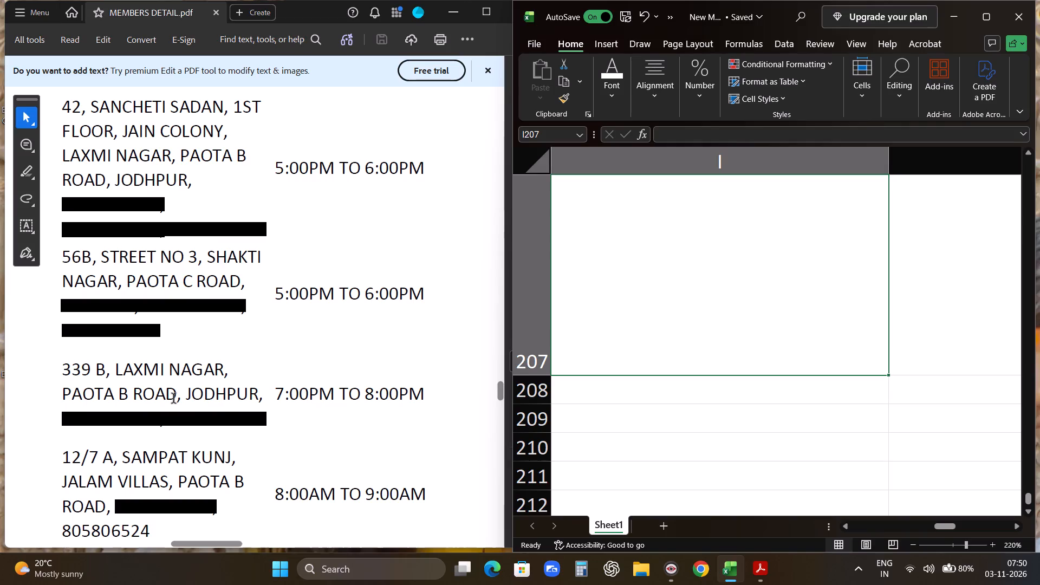
# Switch to the MEMBERS DETAIL PDF and examine the columns following the time slot in member 206's row.
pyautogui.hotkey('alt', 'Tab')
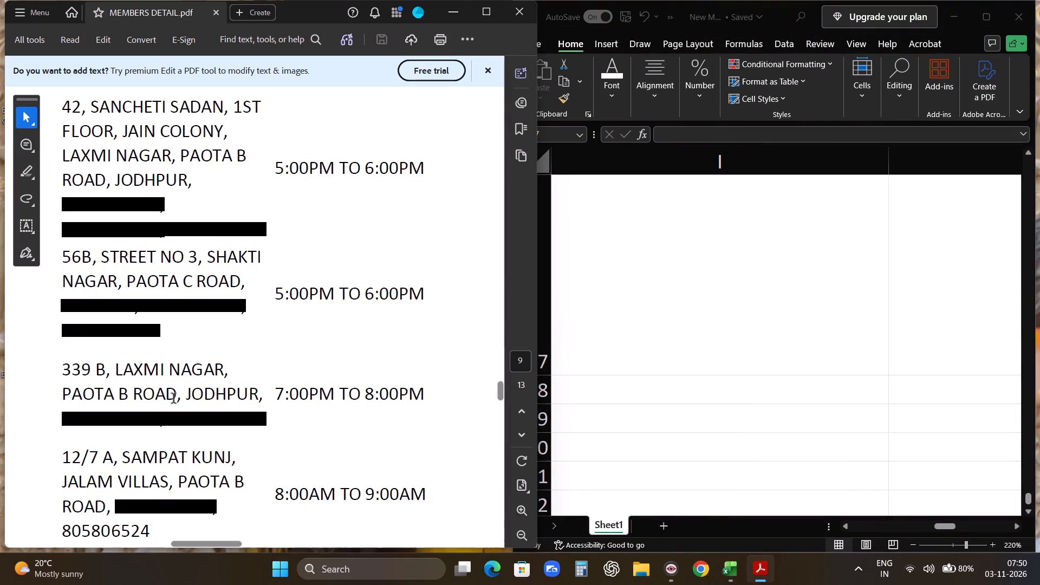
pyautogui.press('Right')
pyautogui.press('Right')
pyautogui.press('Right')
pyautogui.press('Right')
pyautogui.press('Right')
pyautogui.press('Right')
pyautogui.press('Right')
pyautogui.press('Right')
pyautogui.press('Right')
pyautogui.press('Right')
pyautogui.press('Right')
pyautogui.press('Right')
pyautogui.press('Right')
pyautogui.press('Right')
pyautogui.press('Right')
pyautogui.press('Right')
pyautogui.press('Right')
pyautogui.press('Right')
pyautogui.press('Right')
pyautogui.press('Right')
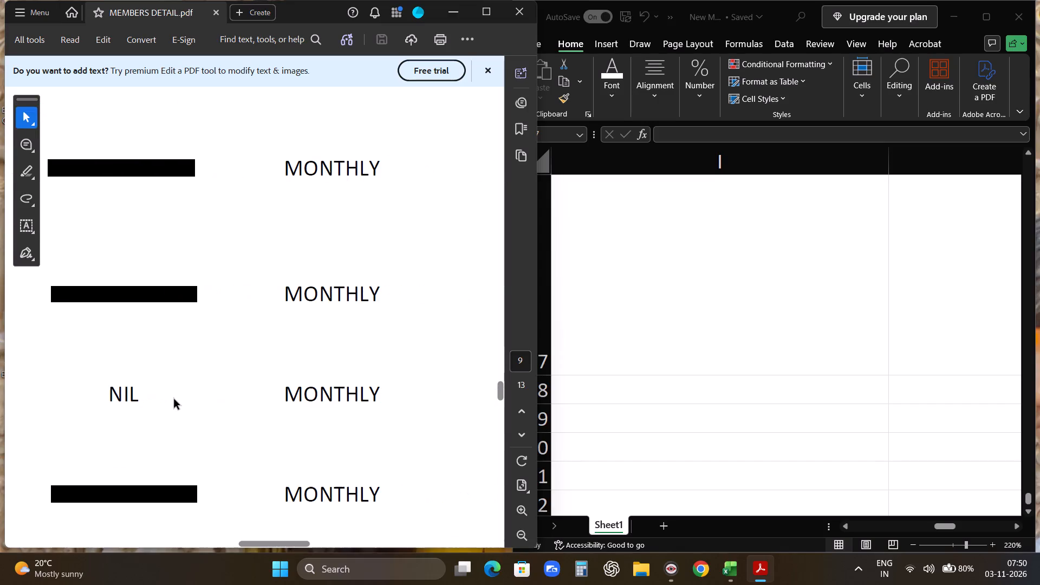
# Return to the Excel worksheet to continue member 206's record at cell I207.
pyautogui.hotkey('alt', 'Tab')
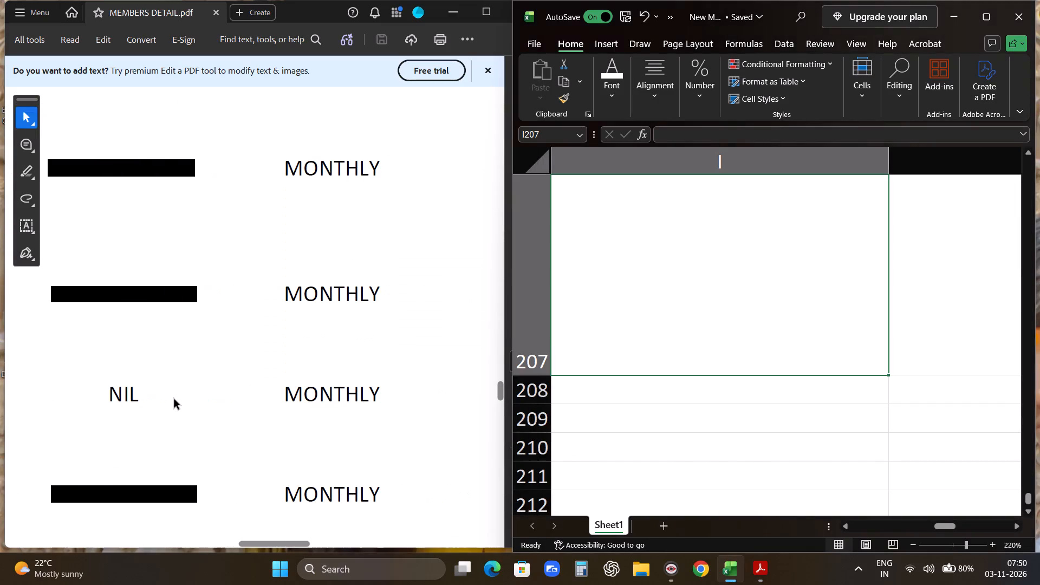
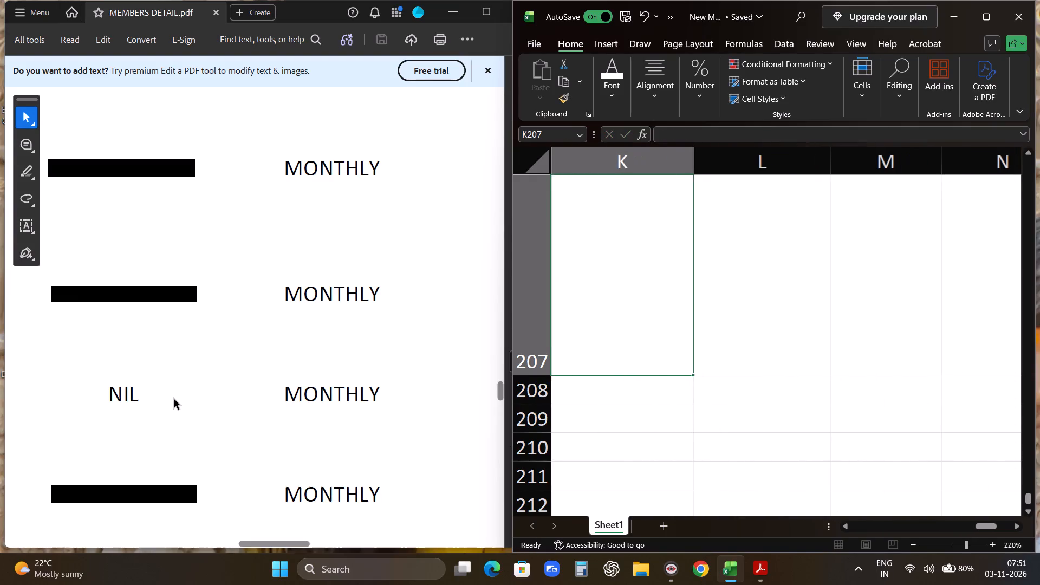
pyautogui.hotkey('alt', 'Tab')
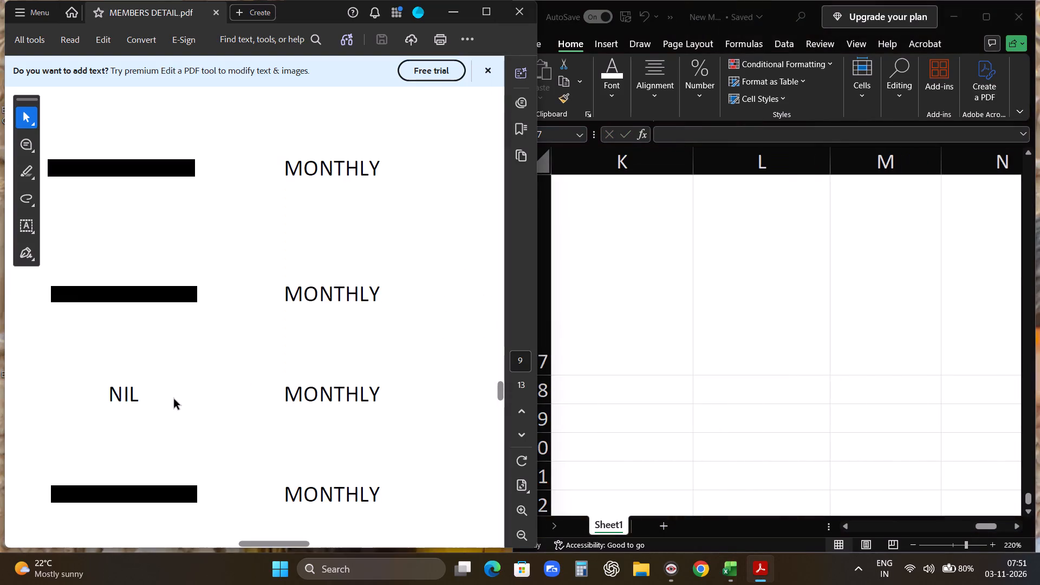
pyautogui.hotkey('alt', 'Tab')
pyautogui.press('Left')
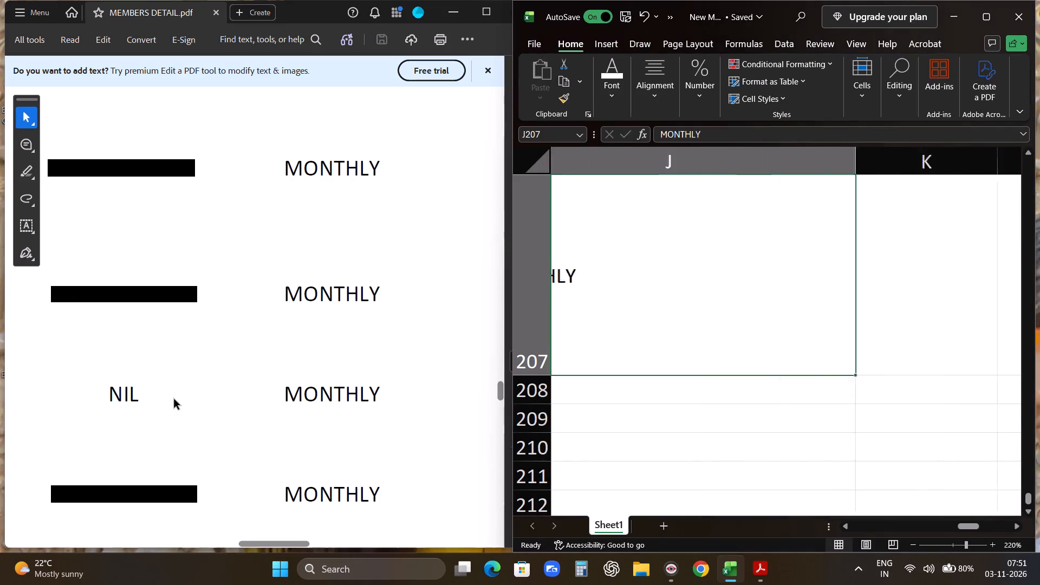
pyautogui.press('Right')
pyautogui.hotkey('alt', 'Tab')
pyautogui.press('Right')
pyautogui.press('Right')
pyautogui.press('Right')
pyautogui.press('Right')
pyautogui.press('Right')
pyautogui.press('Right')
pyautogui.press('Right')
pyautogui.press('Right')
pyautogui.press('Right')
pyautogui.press('Right')
pyautogui.press('Right')
pyautogui.press('Right')
pyautogui.press('Right')
pyautogui.press('Right')
pyautogui.press('Right')
pyautogui.press('Right')
pyautogui.press('Right')
pyautogui.press('Right')
pyautogui.press('Right')
pyautogui.press('Right')
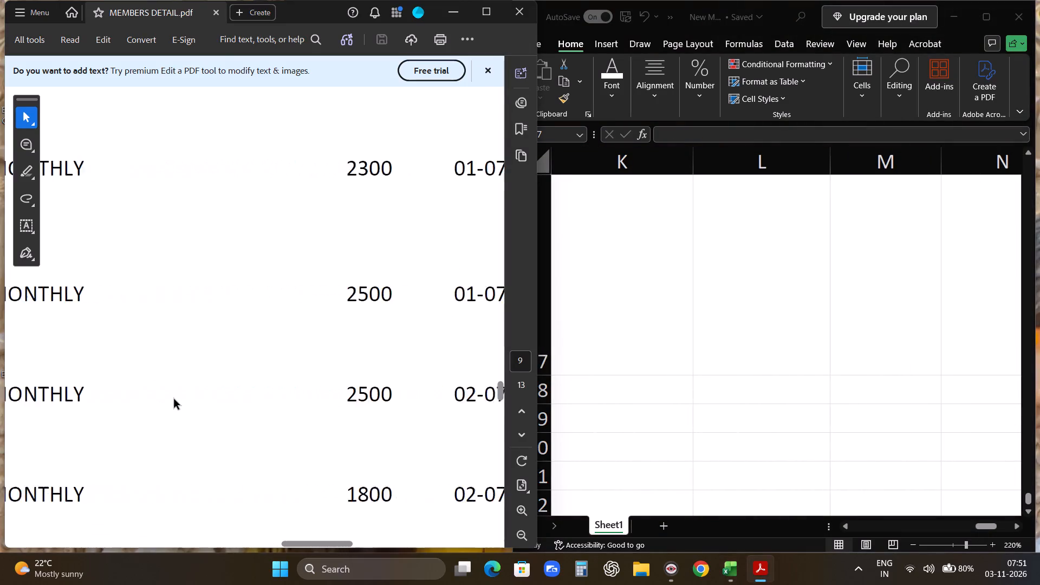
pyautogui.press('Right')
pyautogui.press('Right')
pyautogui.press('Right')
pyautogui.press('Right')
pyautogui.press('Right')
pyautogui.press('Right')
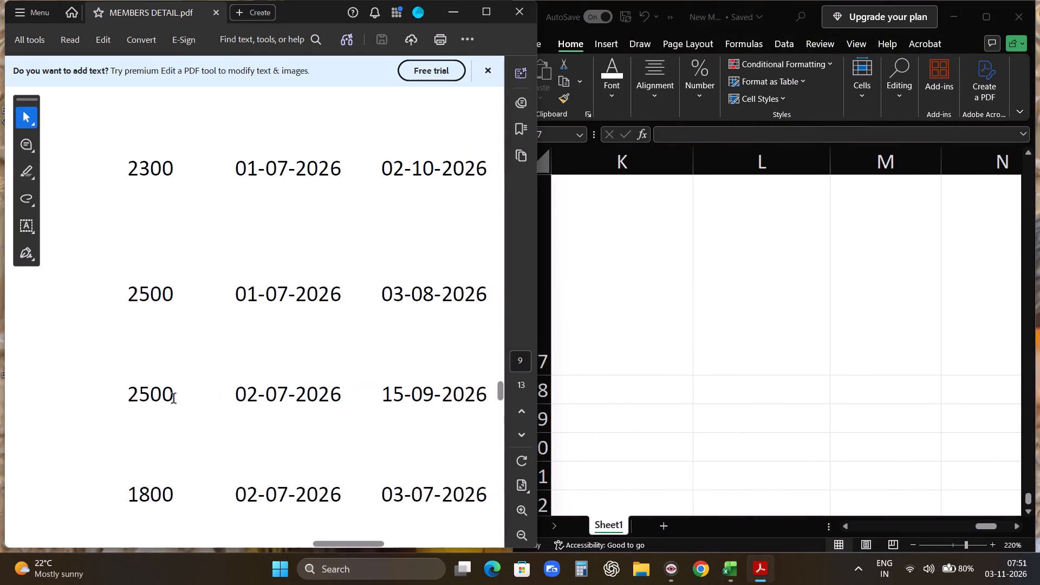
pyautogui.press('Right')
pyautogui.press('Right')
pyautogui.press('Right')
pyautogui.press('Right')
pyautogui.press('Right')
pyautogui.press('Right')
pyautogui.press('Right')
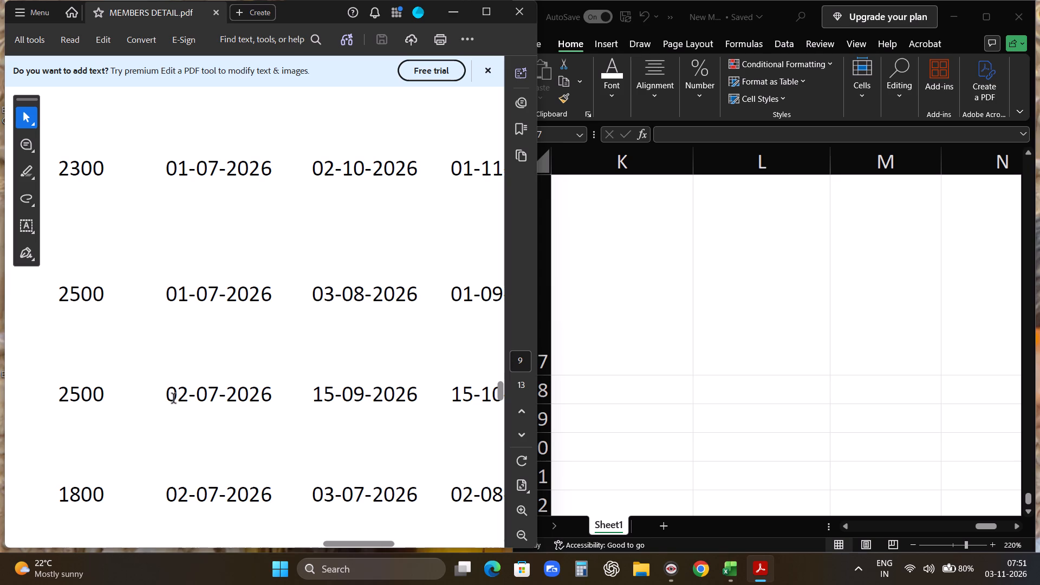
# Return to the Excel worksheet and enter member 206's fee 2300 in cell K207 and the date 01/07/2026 in L207.
pyautogui.hotkey('alt', 'Tab')
pyautogui.write('2300')
pyautogui.press('Tab')
pyautogui.write('01')
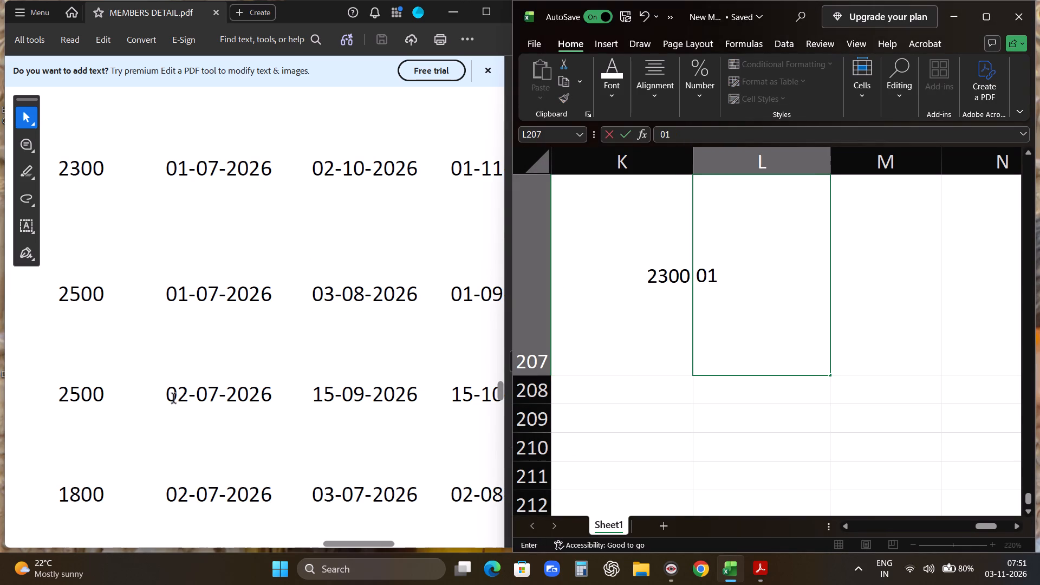
pyautogui.write('/07/2026')
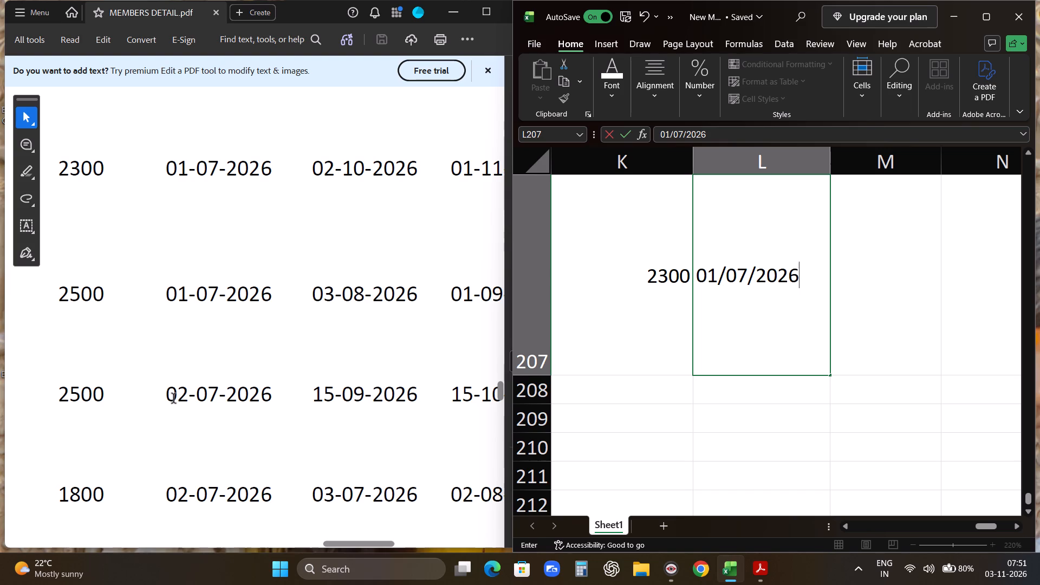
pyautogui.press('Tab')
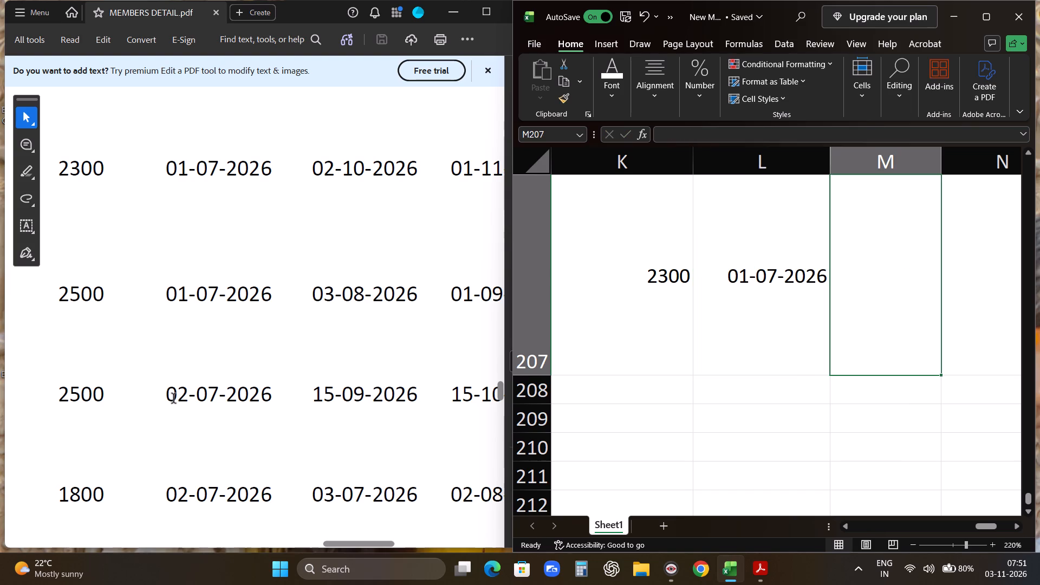
# Enter member 206's date 02/10/2026 in cell M207 and begin the following date with 01/11/ in N207.
pyautogui.write('02/10/')
pyautogui.write('2026')
pyautogui.press('Tab')
pyautogui.write('01/')
pyautogui.write('11/')
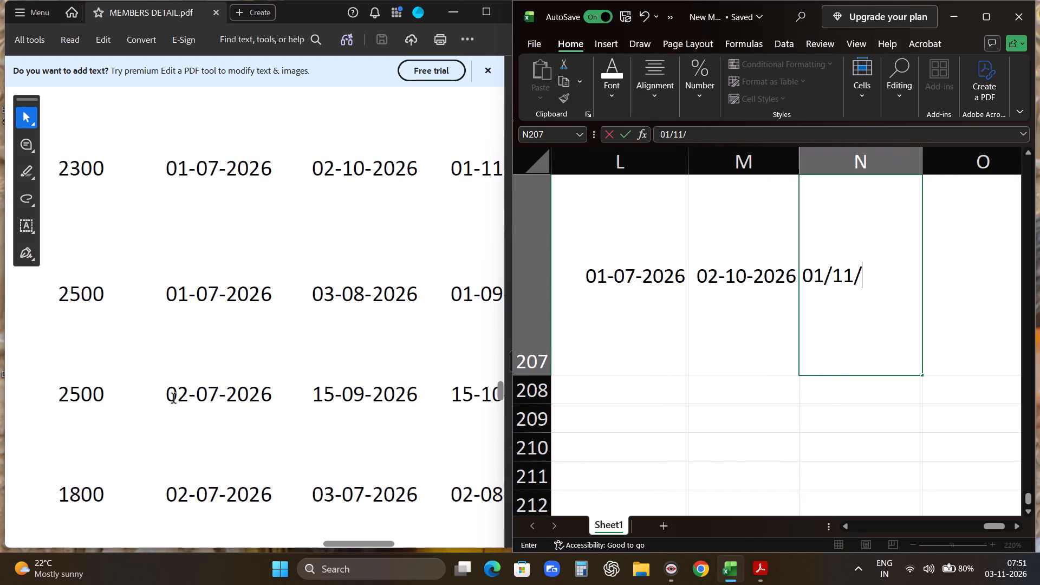
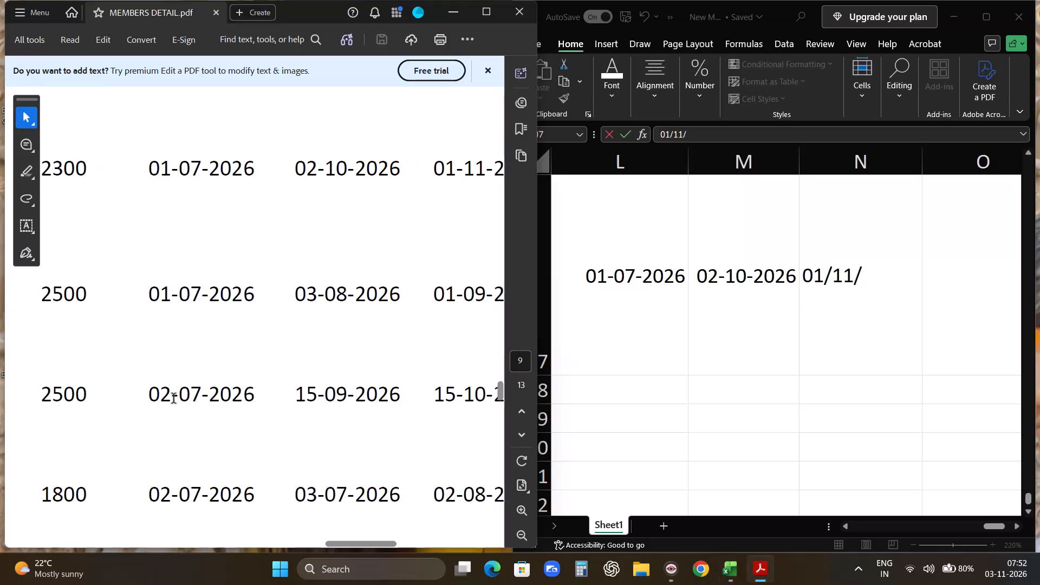
# Check the full last date in member 206's PDF row and complete cell N207 in Excel as 01/11/2026.
pyautogui.press('Right')
pyautogui.press('Right')
pyautogui.press('Right')
pyautogui.press('Right')
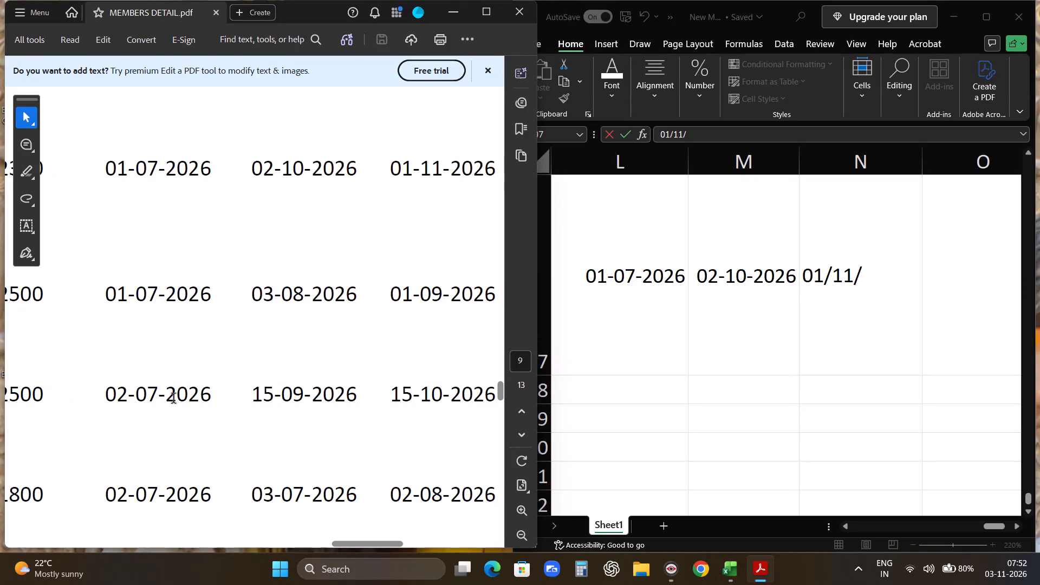
pyautogui.hotkey('alt', 'Tab')
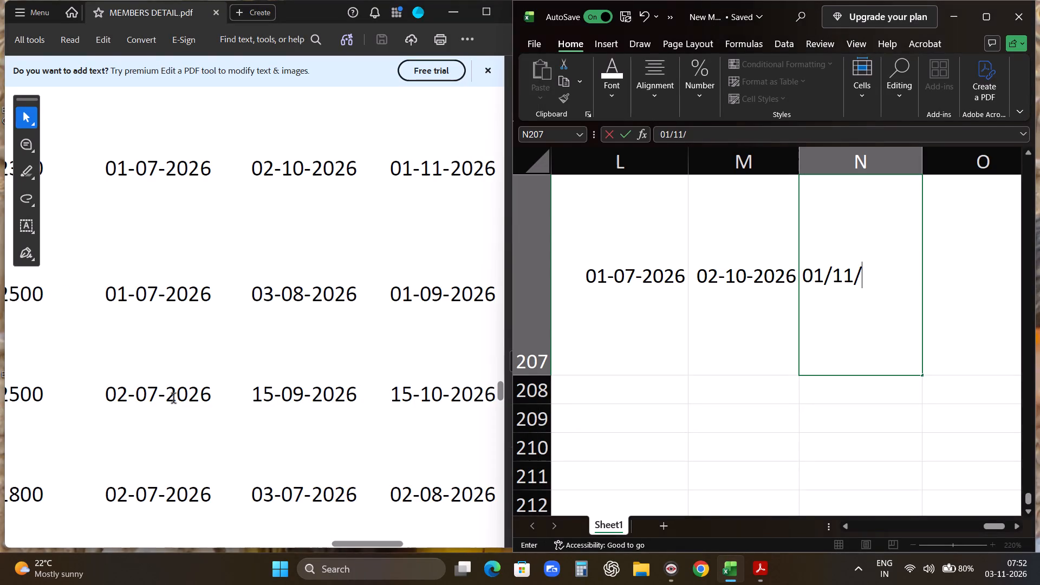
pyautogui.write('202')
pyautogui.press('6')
# Check member 206's status in the PDF and enter ACTIVE in cell O207 of the Excel worksheet.
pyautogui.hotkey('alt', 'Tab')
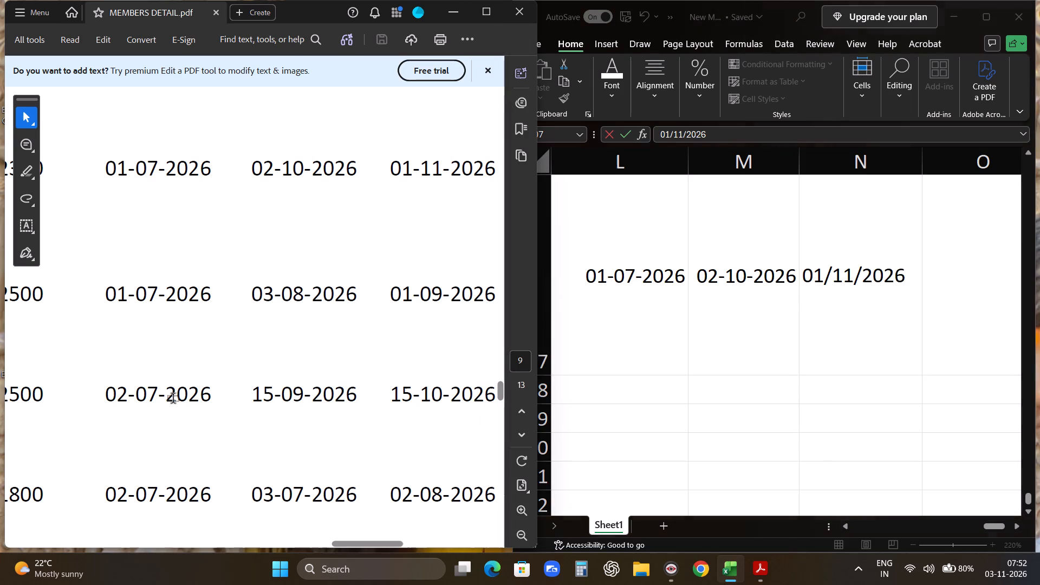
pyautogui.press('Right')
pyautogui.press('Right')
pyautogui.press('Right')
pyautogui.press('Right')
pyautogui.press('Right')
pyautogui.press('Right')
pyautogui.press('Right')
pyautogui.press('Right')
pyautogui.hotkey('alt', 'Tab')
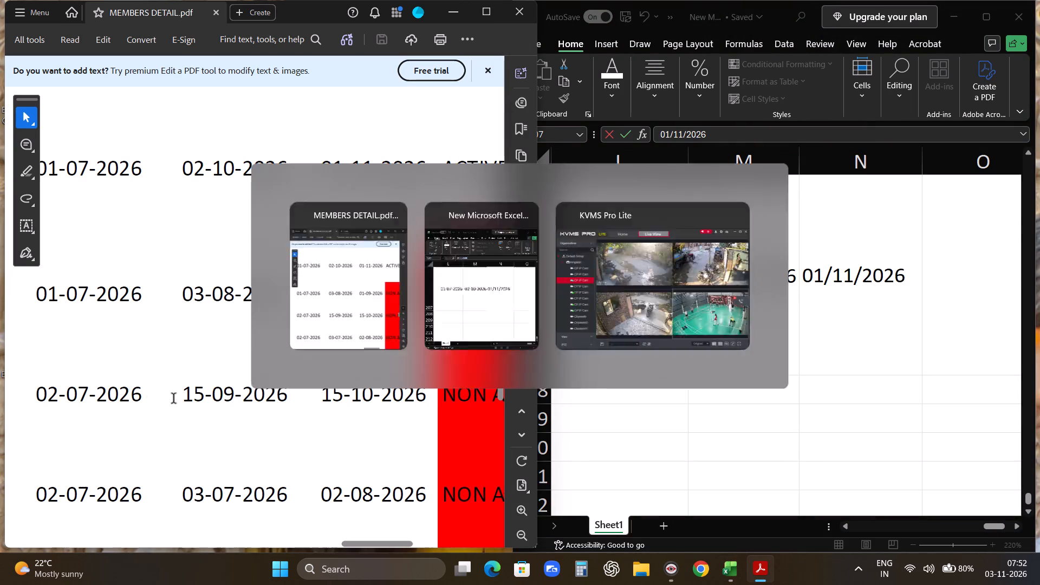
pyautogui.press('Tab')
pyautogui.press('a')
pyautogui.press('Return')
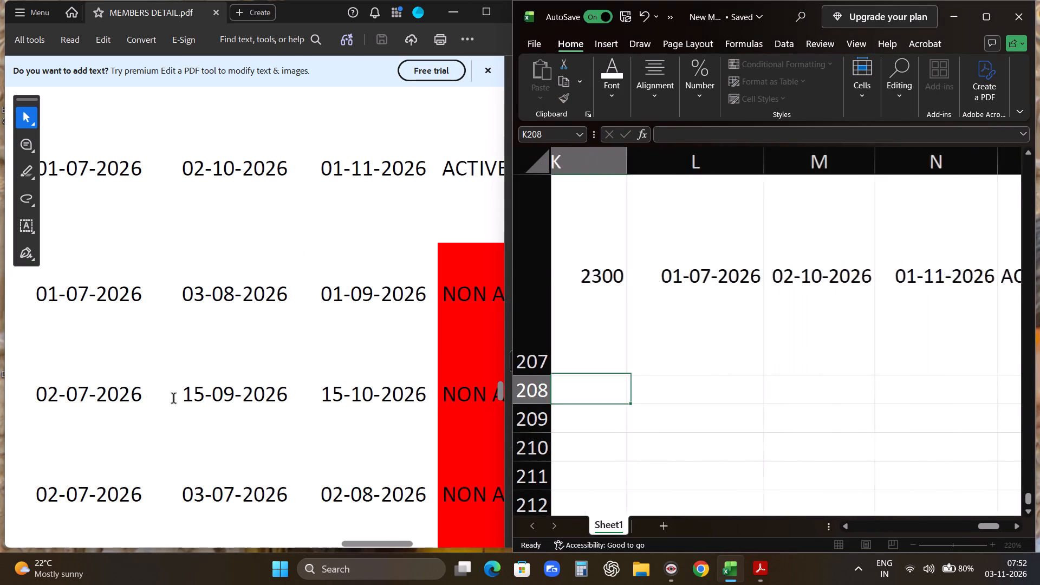
# Return to the MEMBERS DETAIL PDF and examine the serial number and name columns at the start of member 207's row.
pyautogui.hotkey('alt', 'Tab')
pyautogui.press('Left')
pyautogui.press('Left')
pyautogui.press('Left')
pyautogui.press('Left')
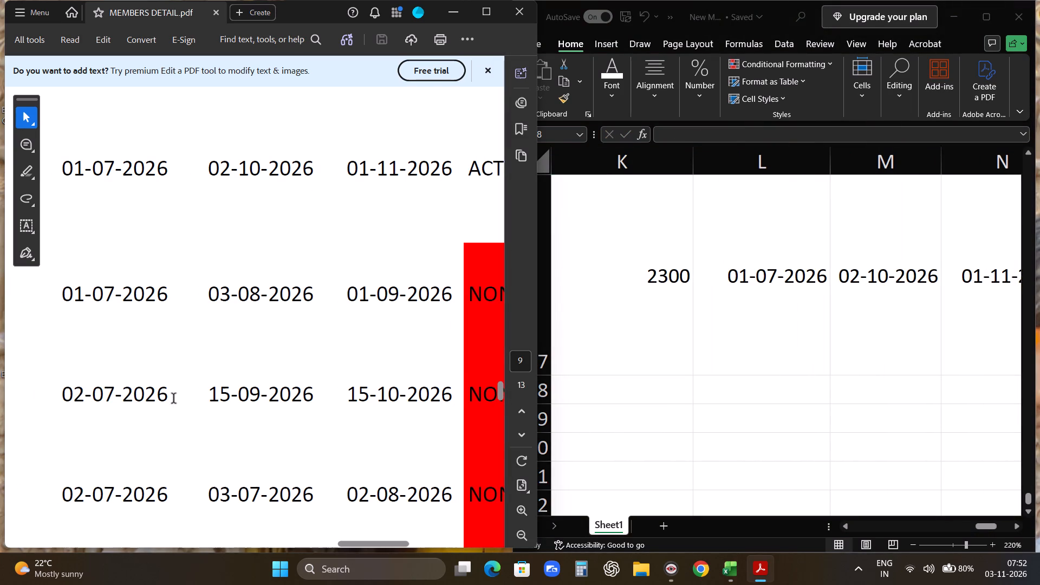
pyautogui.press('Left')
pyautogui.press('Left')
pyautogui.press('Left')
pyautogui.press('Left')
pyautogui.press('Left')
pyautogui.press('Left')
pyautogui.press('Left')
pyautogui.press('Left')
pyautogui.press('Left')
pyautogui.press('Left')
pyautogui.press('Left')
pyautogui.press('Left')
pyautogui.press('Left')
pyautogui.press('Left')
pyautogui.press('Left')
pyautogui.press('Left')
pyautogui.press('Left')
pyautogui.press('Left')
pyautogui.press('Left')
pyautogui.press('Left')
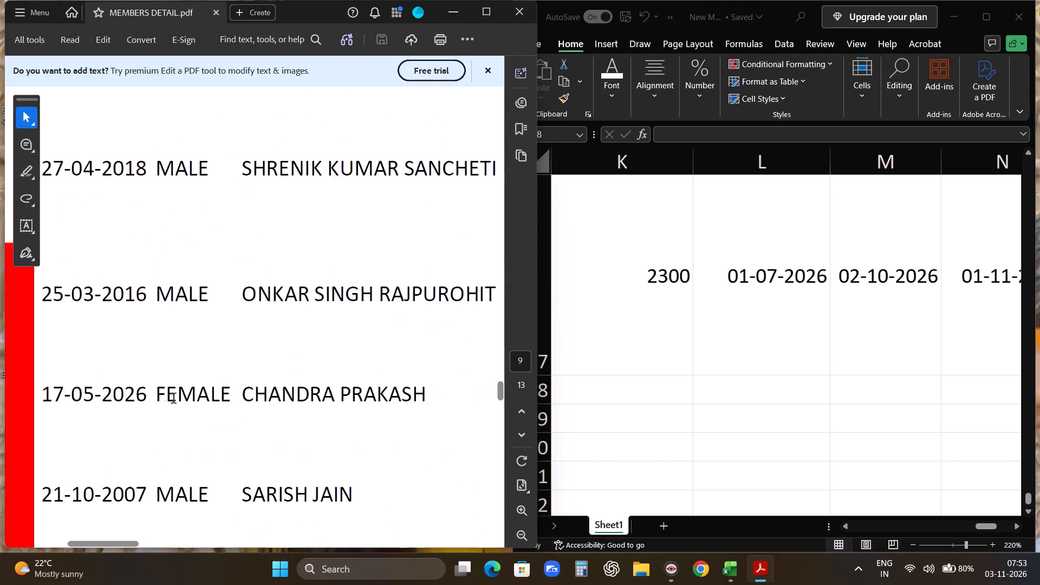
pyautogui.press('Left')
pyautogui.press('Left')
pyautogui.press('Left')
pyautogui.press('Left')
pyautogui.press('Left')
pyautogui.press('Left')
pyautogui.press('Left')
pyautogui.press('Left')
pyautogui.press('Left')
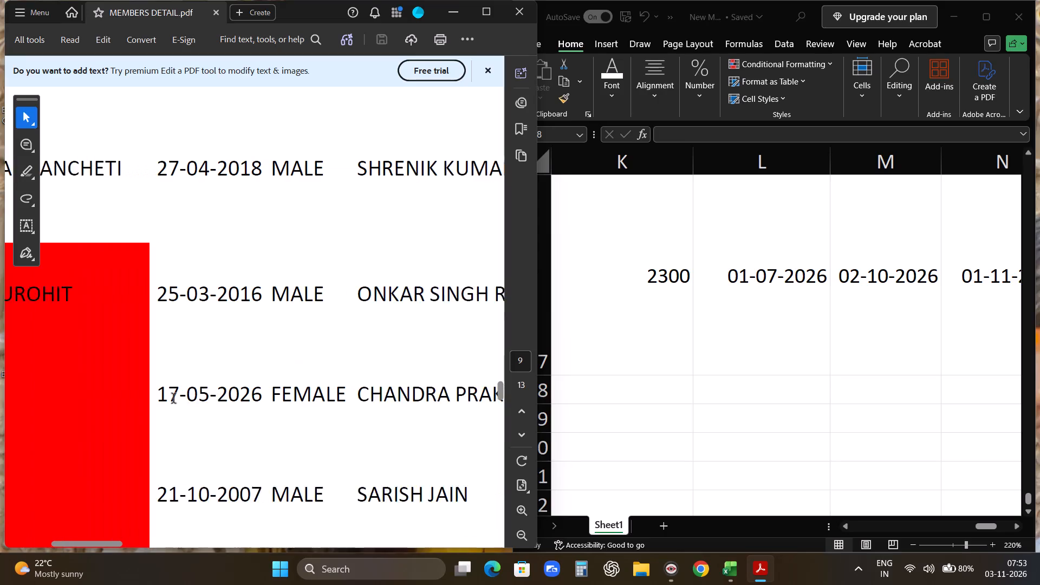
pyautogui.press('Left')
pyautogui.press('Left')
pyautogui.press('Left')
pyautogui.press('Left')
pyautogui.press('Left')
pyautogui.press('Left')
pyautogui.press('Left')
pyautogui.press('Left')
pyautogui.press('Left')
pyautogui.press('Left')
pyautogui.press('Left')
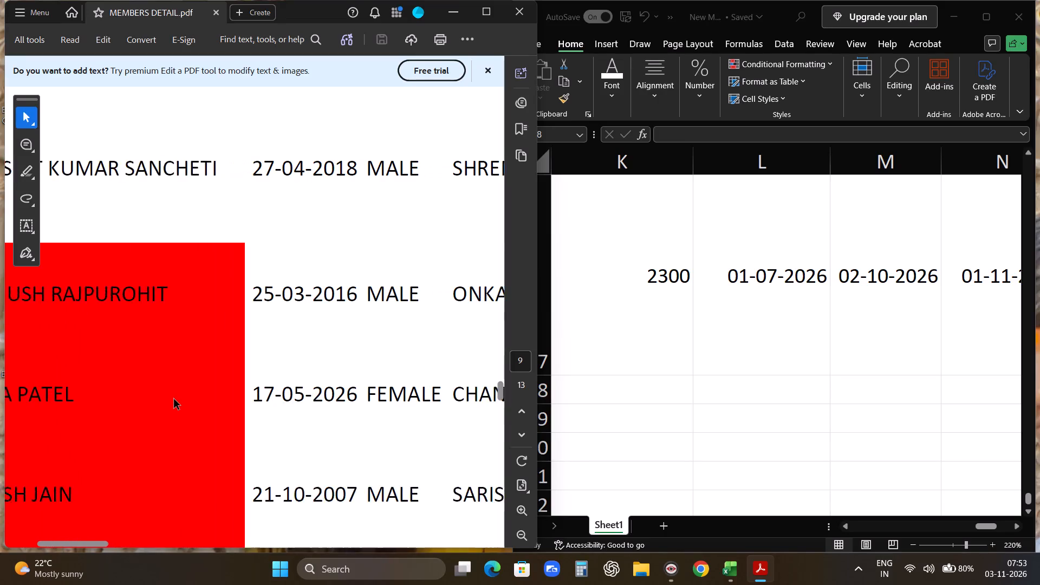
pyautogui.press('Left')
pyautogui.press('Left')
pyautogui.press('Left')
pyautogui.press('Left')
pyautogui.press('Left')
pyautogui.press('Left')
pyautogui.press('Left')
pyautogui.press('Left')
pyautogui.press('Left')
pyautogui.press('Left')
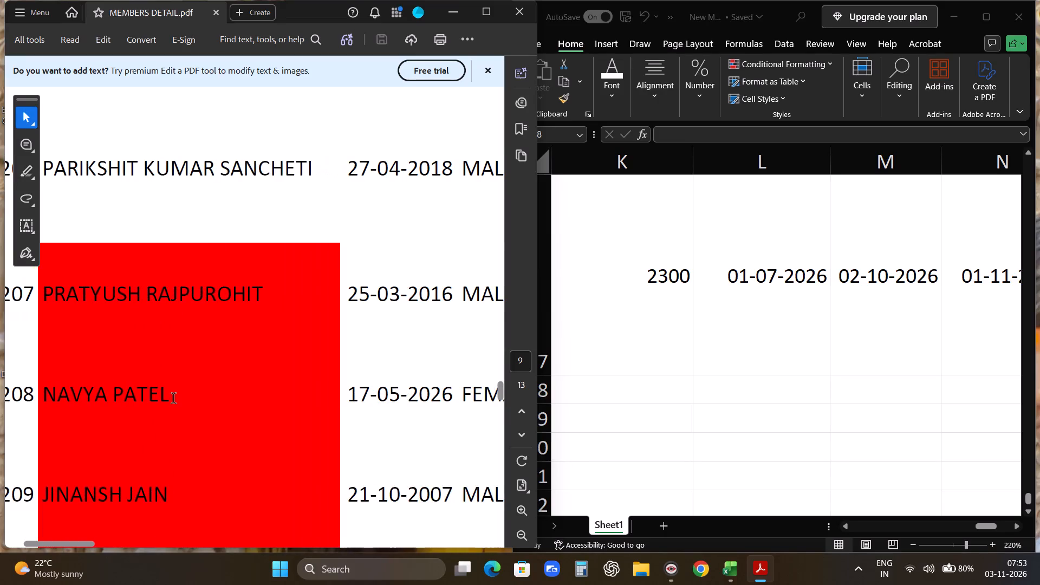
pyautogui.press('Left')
# Switch to the Excel worksheet and go to the name cell B208 in member 207's row.
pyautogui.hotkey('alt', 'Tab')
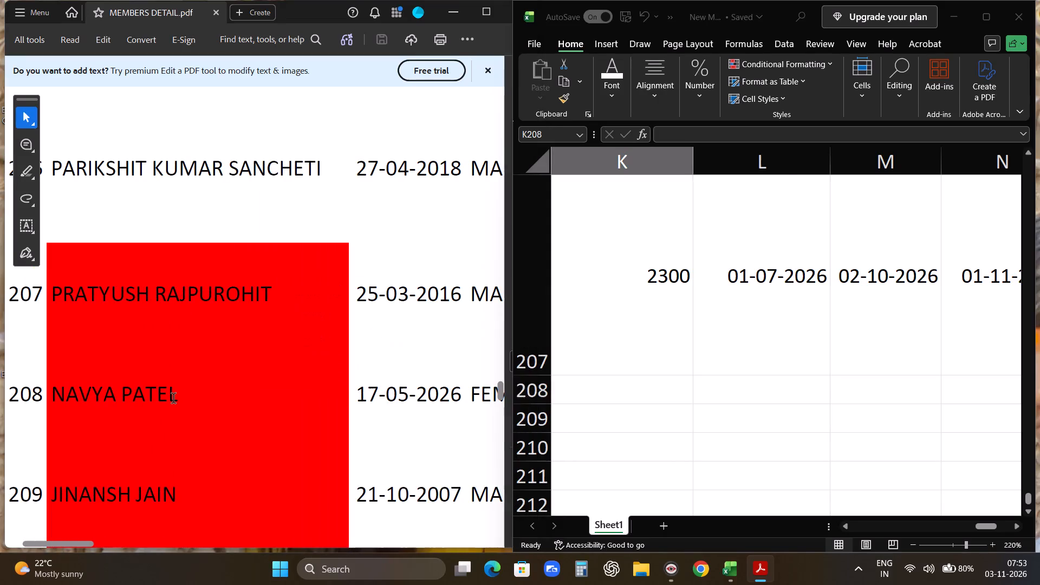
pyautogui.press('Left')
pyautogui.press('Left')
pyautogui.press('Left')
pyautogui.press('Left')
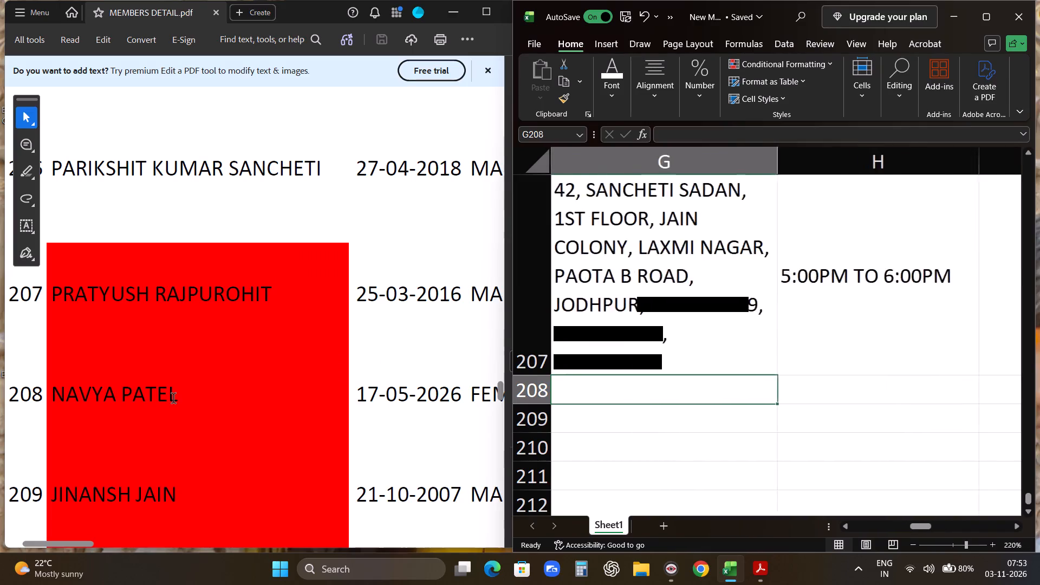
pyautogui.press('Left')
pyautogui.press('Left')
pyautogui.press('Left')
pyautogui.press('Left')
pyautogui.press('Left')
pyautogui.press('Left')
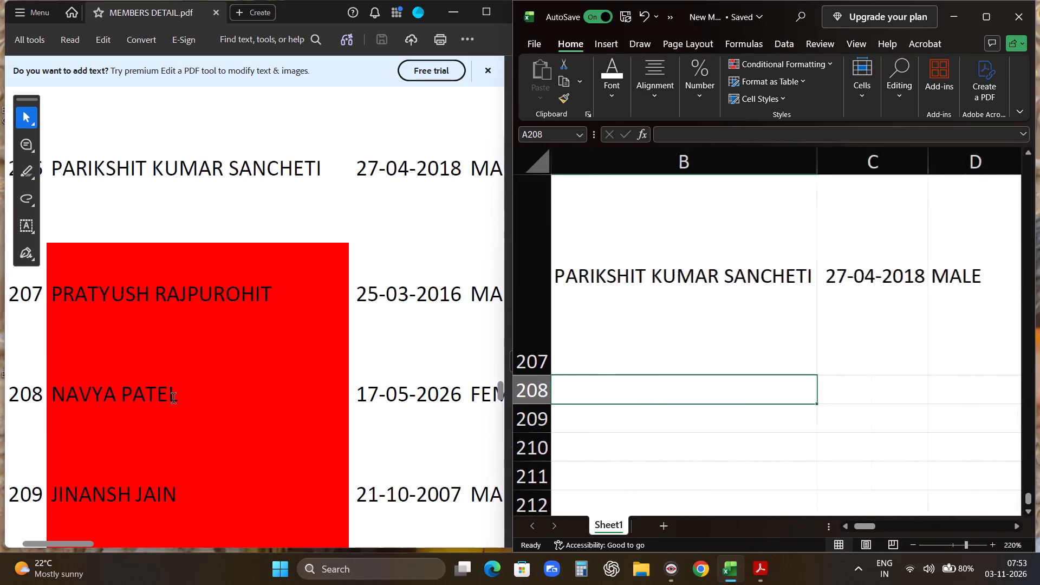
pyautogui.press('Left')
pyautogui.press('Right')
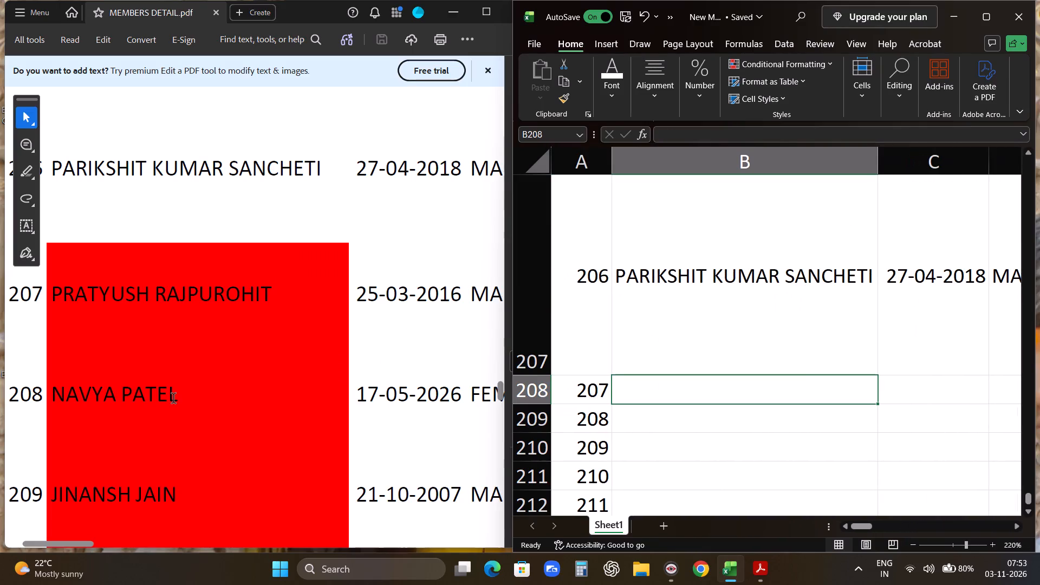
# Switch to the MEMBERS DETAIL PDF and examine the name and birth date in member 207's row and the records below it.
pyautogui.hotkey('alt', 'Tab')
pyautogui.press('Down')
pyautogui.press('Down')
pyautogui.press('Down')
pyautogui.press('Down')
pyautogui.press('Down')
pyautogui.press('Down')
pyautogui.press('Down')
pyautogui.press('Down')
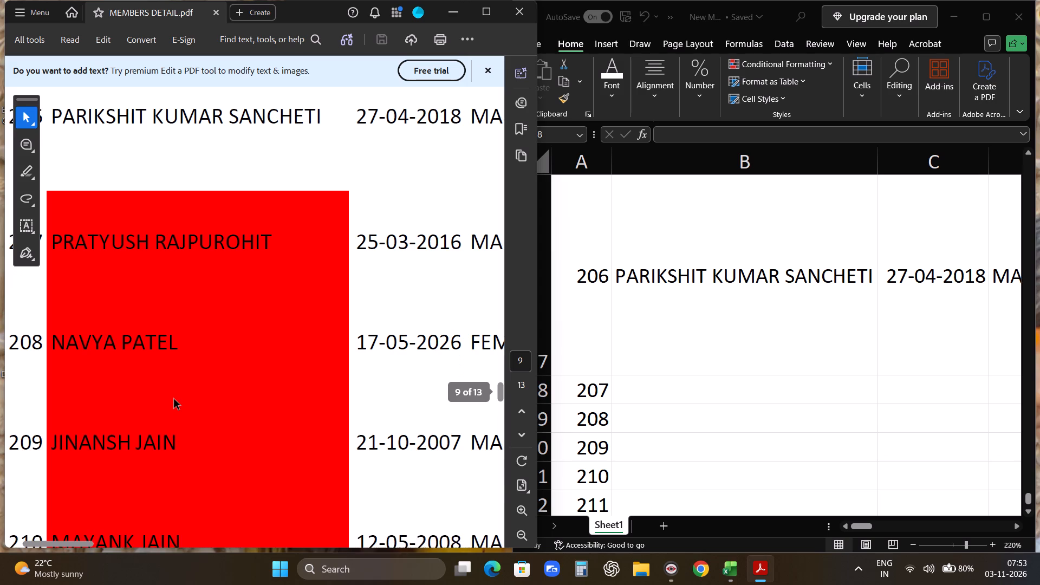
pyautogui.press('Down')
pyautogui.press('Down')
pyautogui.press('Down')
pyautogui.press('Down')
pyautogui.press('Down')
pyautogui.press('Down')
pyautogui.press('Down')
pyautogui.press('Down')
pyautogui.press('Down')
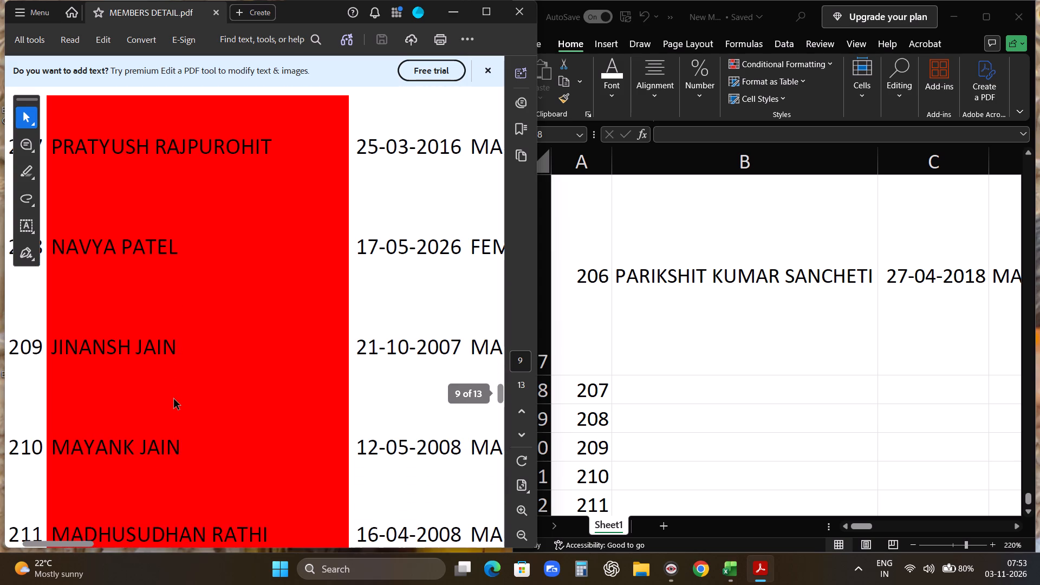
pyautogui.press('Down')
# Return to the Excel worksheet and enter member 207's full name in cell B208.
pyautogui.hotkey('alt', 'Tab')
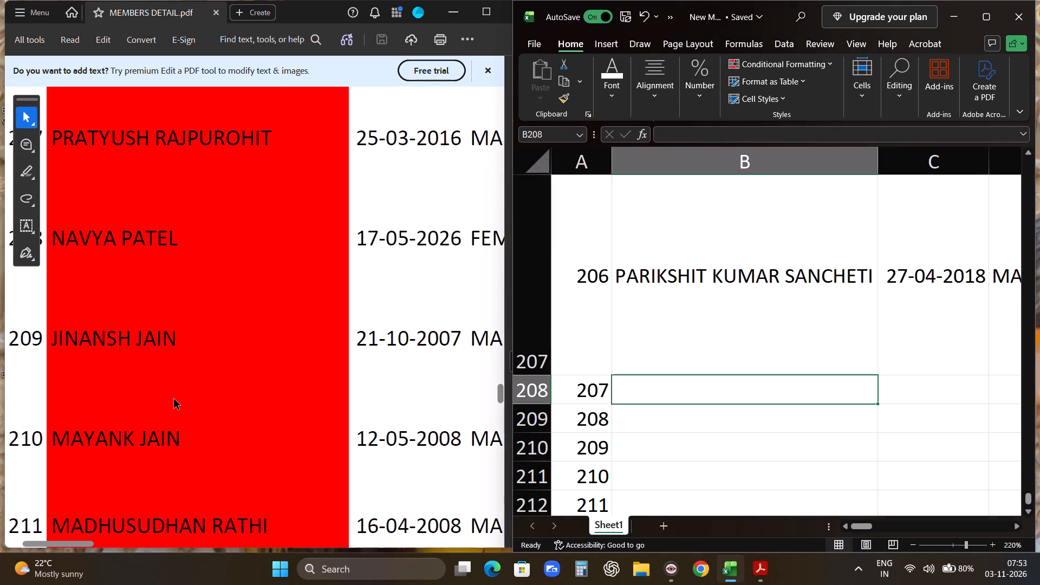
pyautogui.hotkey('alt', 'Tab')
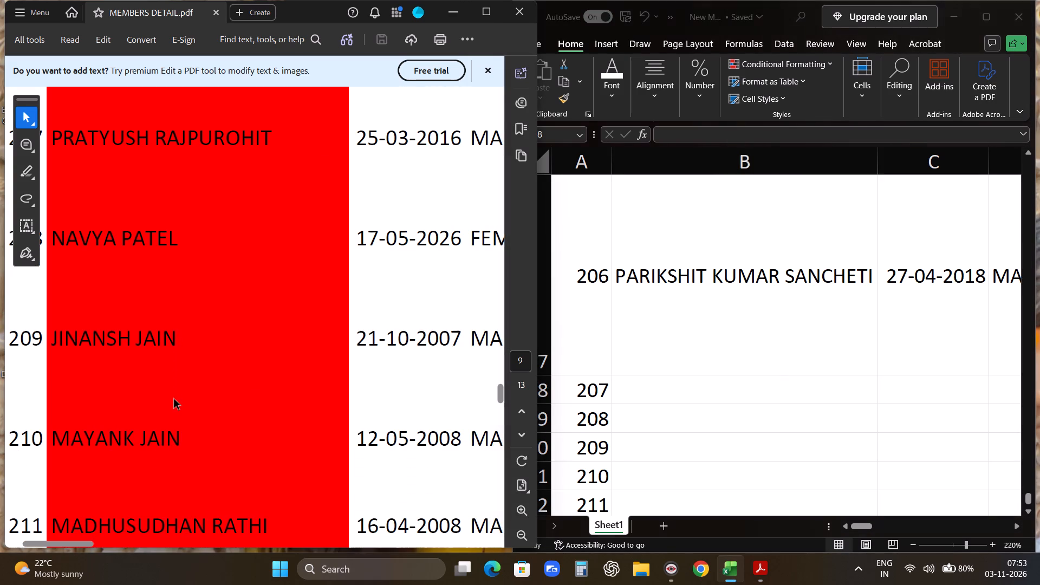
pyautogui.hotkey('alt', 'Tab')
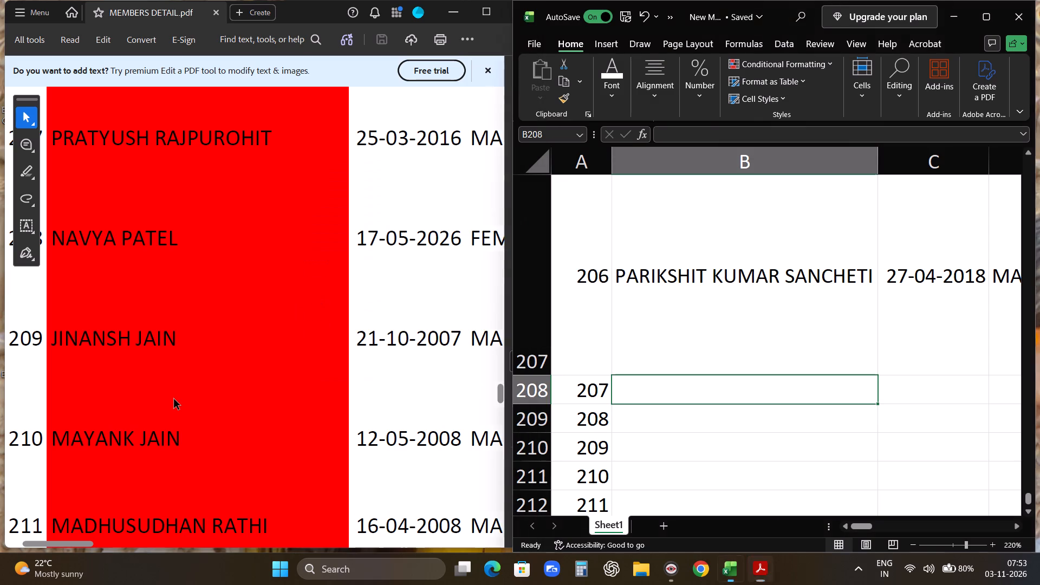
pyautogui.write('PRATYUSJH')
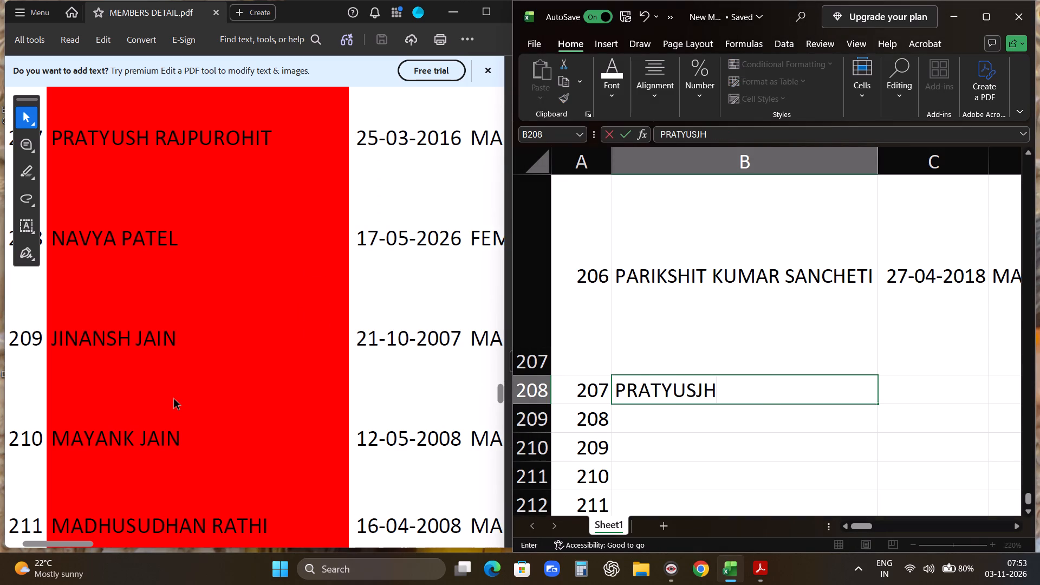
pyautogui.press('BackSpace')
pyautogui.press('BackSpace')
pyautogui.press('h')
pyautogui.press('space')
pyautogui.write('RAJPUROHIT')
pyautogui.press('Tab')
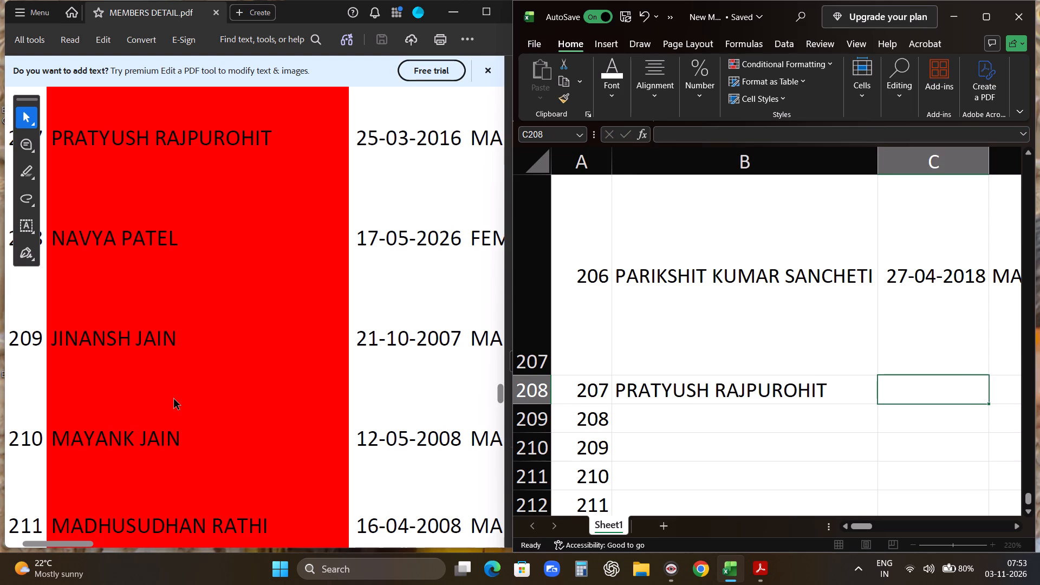
# Enter member 207's date of birth in cell C208 and the gender MALE in D208.
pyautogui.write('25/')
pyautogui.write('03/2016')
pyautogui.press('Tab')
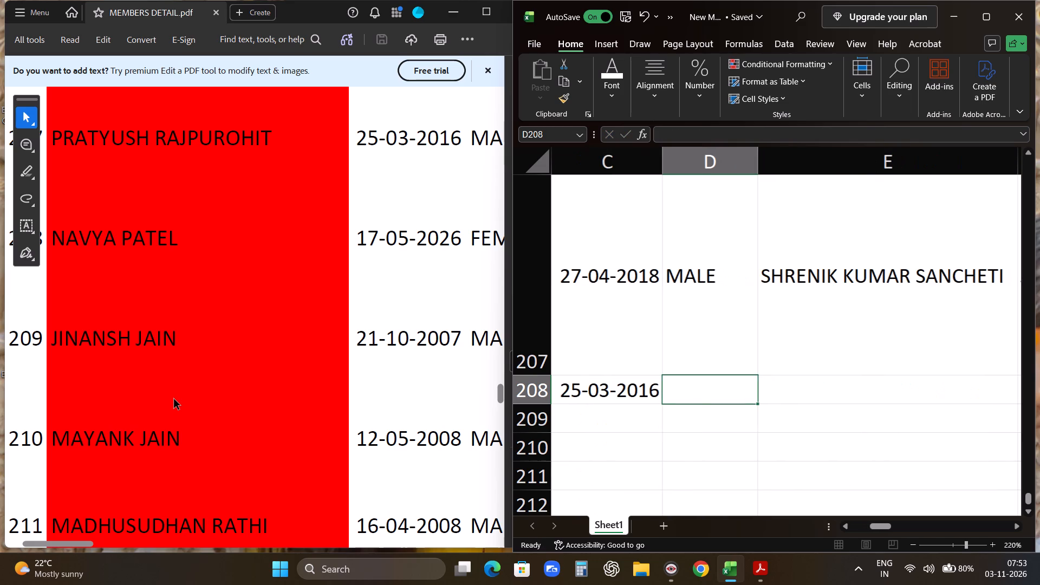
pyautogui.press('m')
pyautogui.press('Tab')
# Switch to the MEMBERS DETAIL PDF and examine the father's and mother's names in member 207's row.
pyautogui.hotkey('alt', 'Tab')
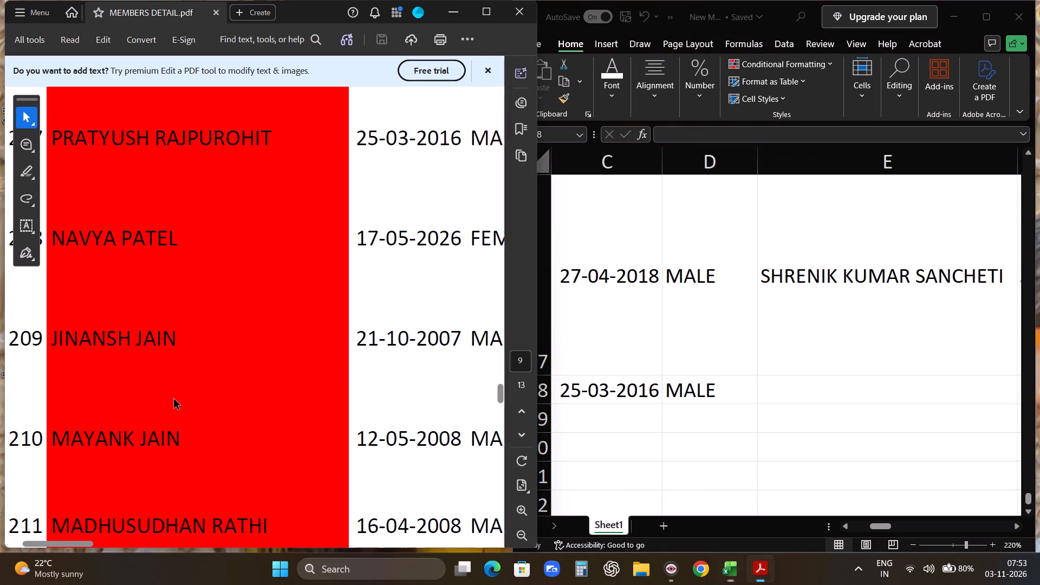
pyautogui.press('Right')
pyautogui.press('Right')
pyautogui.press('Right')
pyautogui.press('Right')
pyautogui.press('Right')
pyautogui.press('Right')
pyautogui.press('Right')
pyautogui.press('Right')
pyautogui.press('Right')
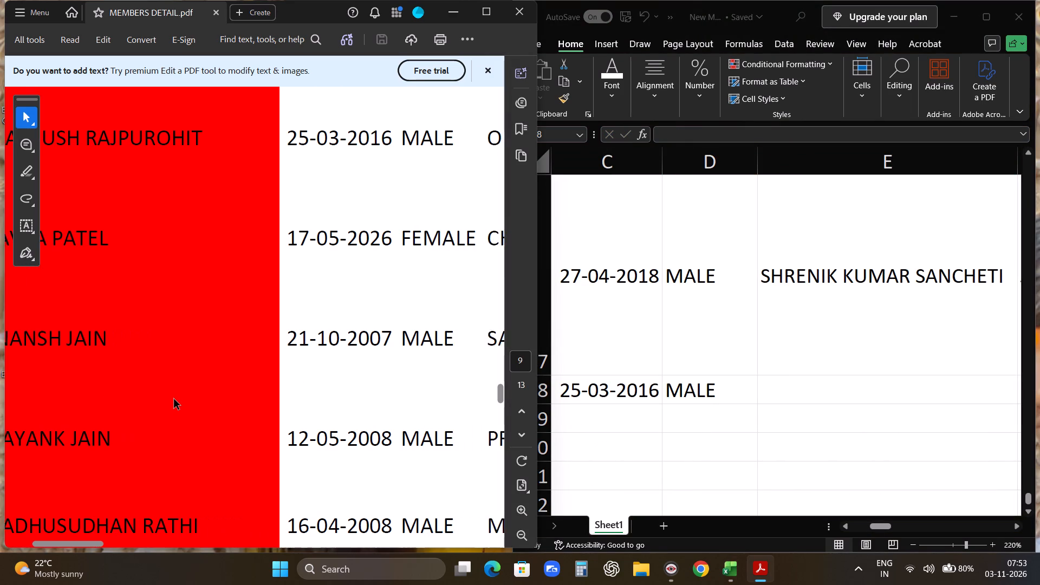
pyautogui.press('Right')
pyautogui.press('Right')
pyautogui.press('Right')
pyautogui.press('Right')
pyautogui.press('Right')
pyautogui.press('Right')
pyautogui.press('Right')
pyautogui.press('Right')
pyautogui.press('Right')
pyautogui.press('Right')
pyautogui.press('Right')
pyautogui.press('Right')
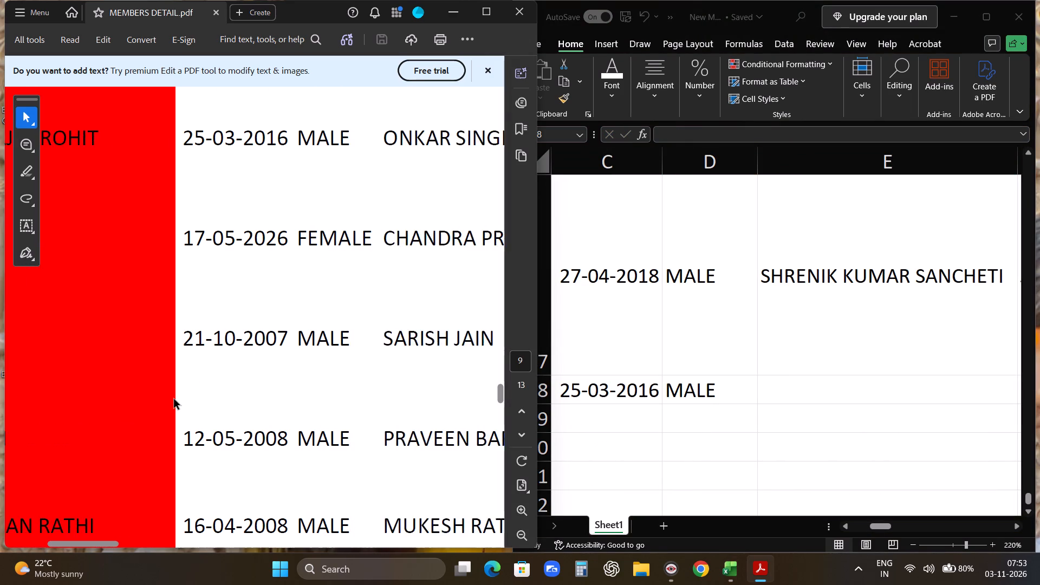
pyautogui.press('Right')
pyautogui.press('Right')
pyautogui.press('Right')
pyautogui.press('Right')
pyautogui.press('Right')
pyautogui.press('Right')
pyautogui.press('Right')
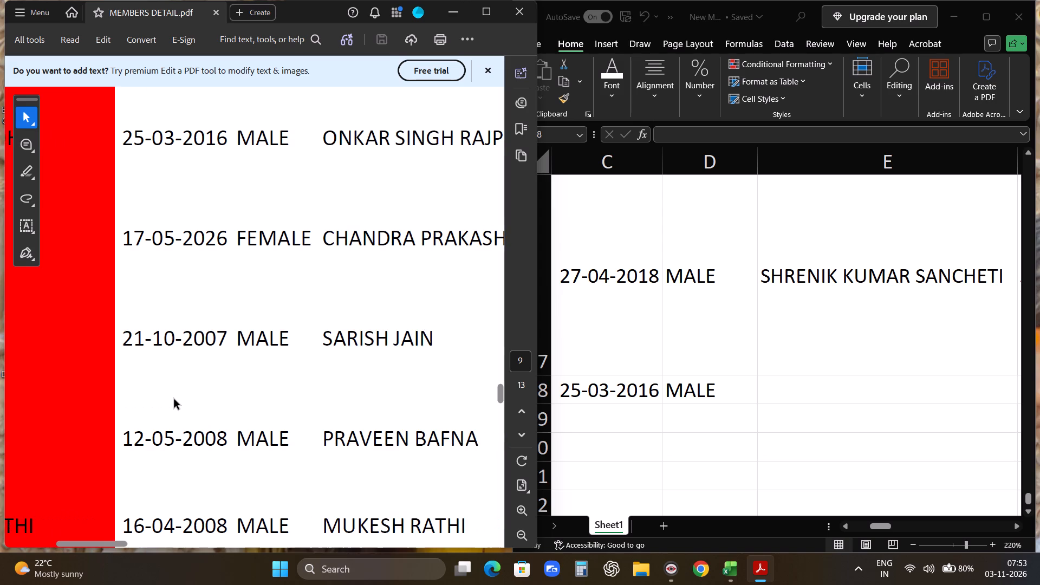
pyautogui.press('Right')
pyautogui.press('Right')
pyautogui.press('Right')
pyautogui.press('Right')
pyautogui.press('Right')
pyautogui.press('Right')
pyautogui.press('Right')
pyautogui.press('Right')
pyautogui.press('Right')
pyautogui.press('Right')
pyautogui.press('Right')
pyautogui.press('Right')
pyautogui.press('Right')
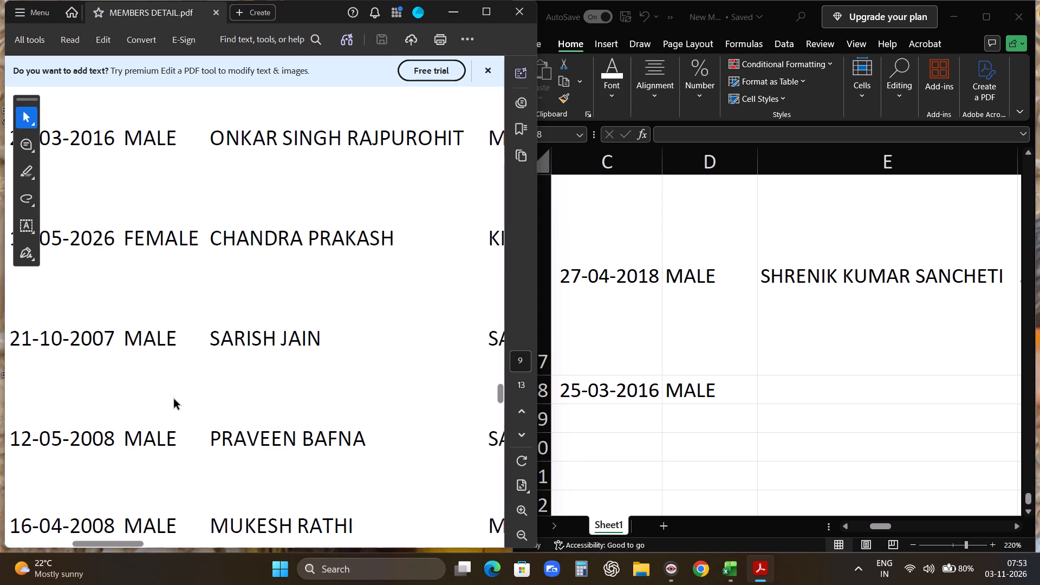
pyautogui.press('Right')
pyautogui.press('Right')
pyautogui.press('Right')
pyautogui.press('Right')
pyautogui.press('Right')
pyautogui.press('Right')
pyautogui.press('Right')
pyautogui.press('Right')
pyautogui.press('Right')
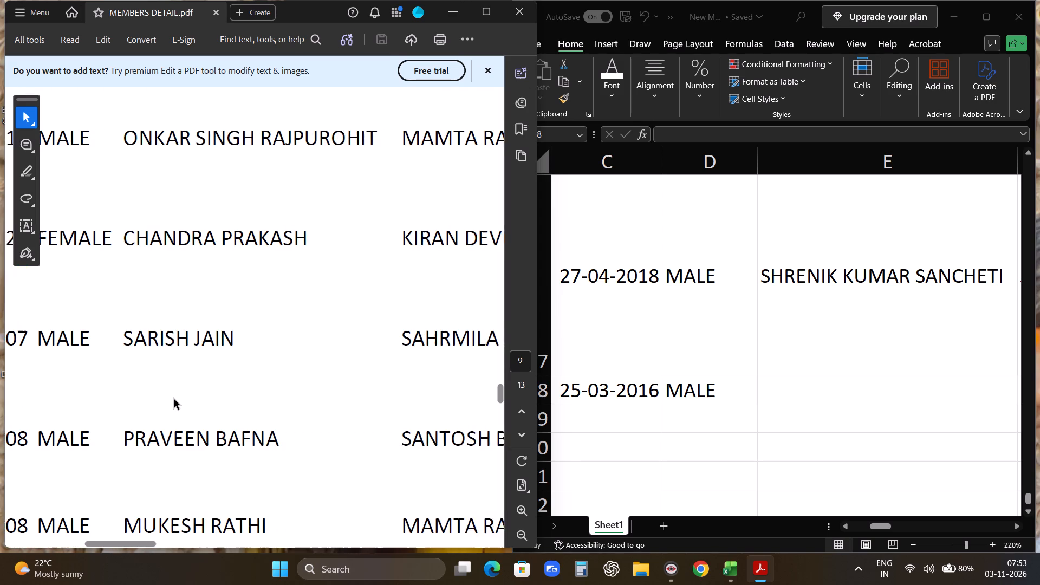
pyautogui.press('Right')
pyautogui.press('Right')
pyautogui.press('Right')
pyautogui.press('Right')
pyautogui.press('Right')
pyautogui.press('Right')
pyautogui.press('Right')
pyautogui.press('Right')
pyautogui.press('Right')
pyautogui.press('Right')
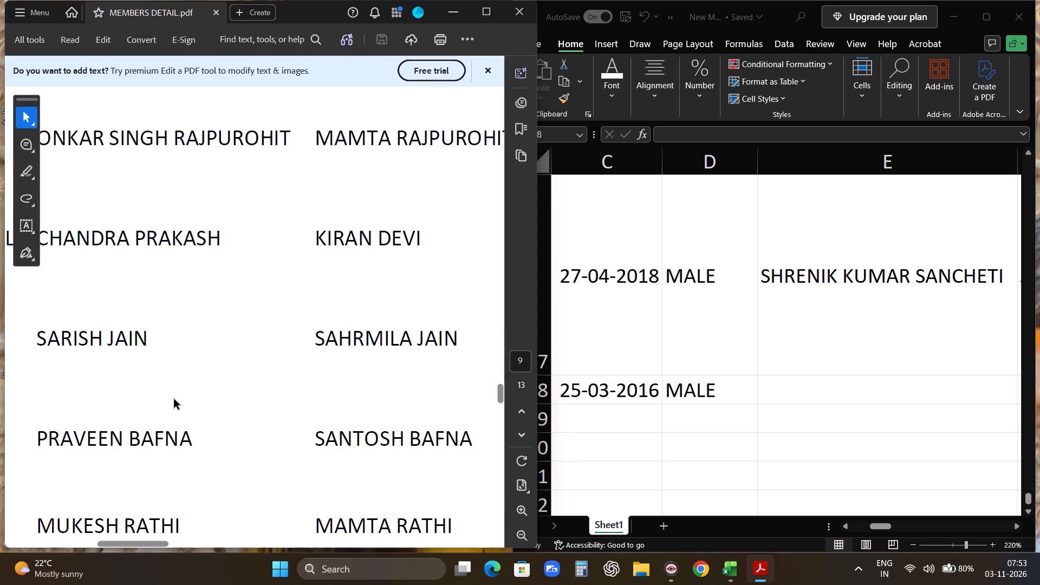
# Return to the Excel worksheet and enter the father's full name from member 207's record in cell E208.
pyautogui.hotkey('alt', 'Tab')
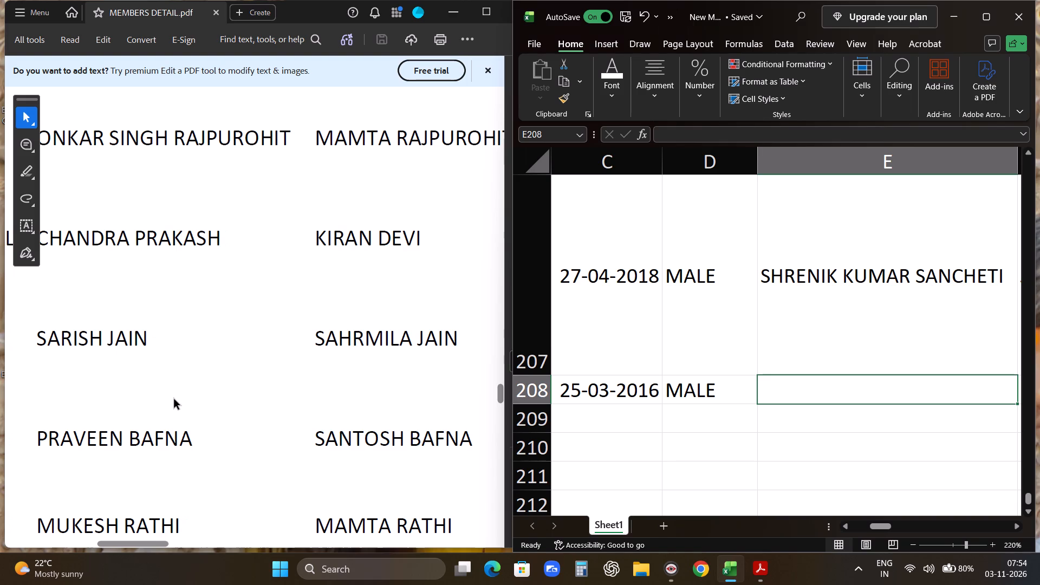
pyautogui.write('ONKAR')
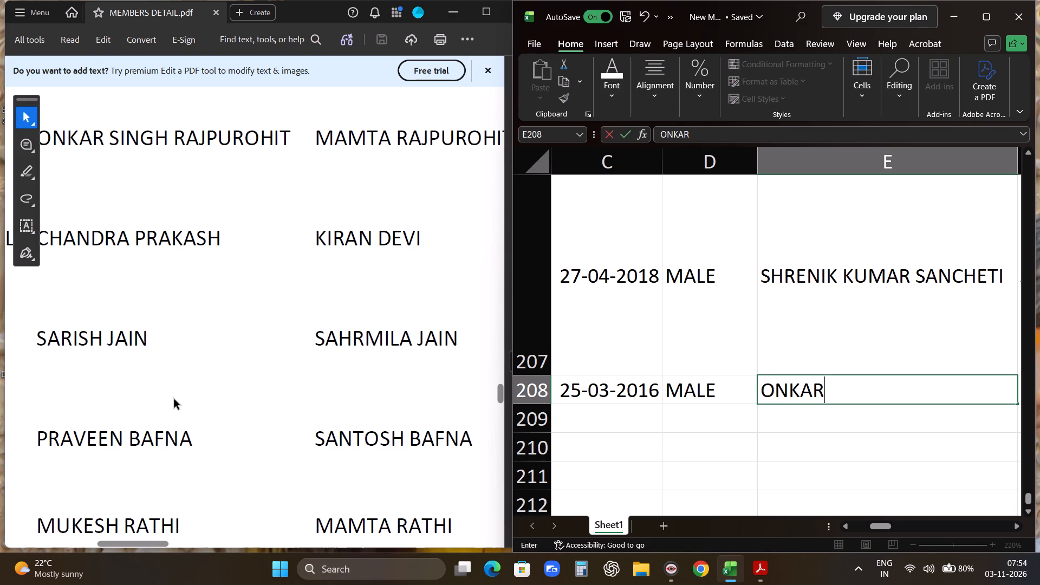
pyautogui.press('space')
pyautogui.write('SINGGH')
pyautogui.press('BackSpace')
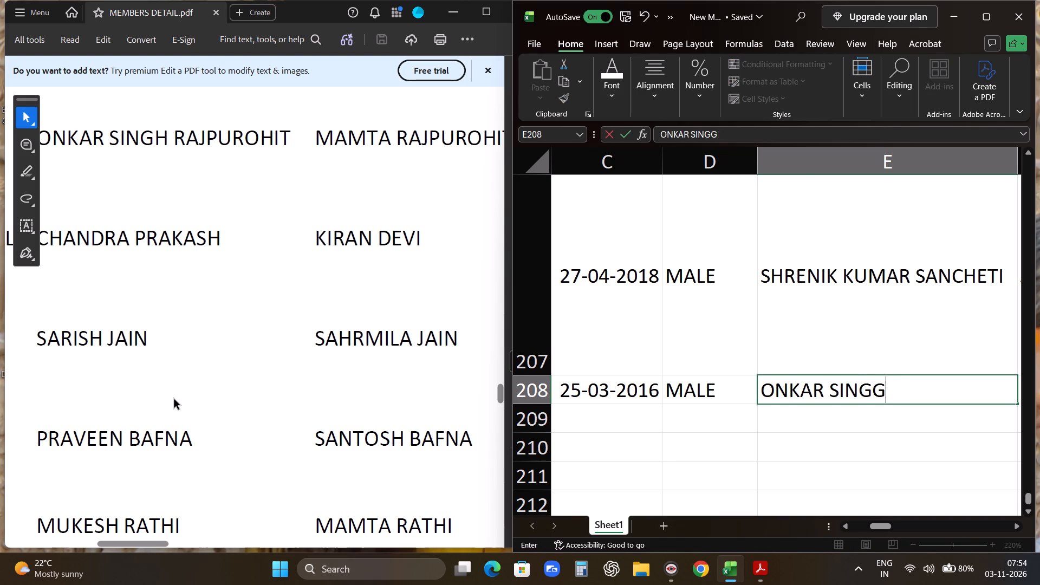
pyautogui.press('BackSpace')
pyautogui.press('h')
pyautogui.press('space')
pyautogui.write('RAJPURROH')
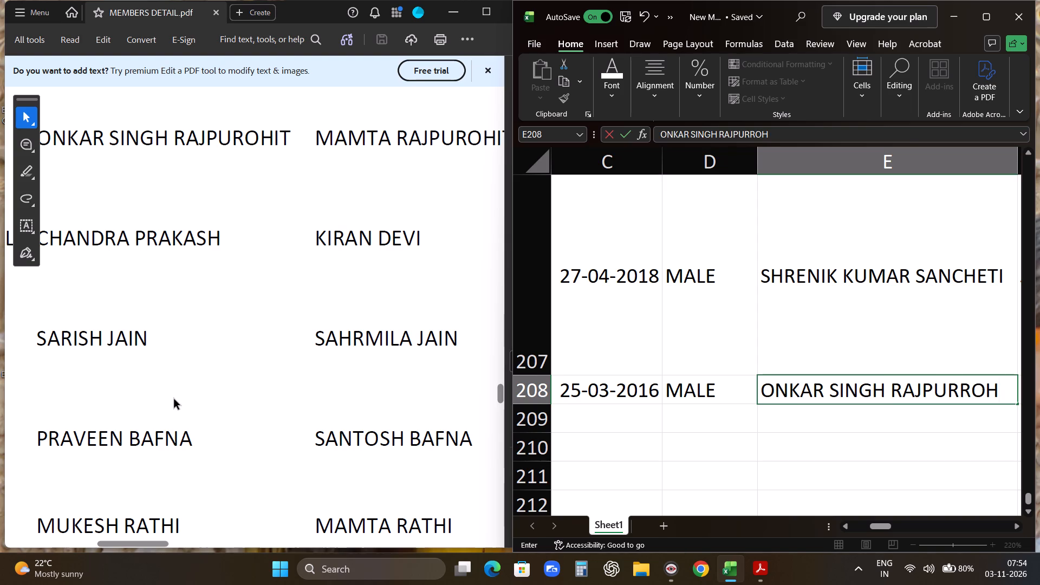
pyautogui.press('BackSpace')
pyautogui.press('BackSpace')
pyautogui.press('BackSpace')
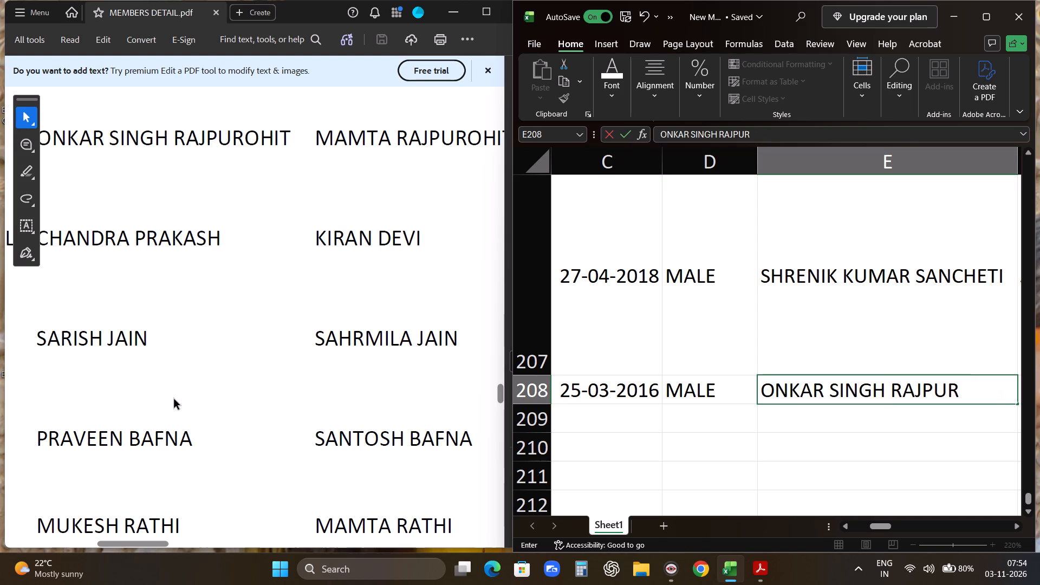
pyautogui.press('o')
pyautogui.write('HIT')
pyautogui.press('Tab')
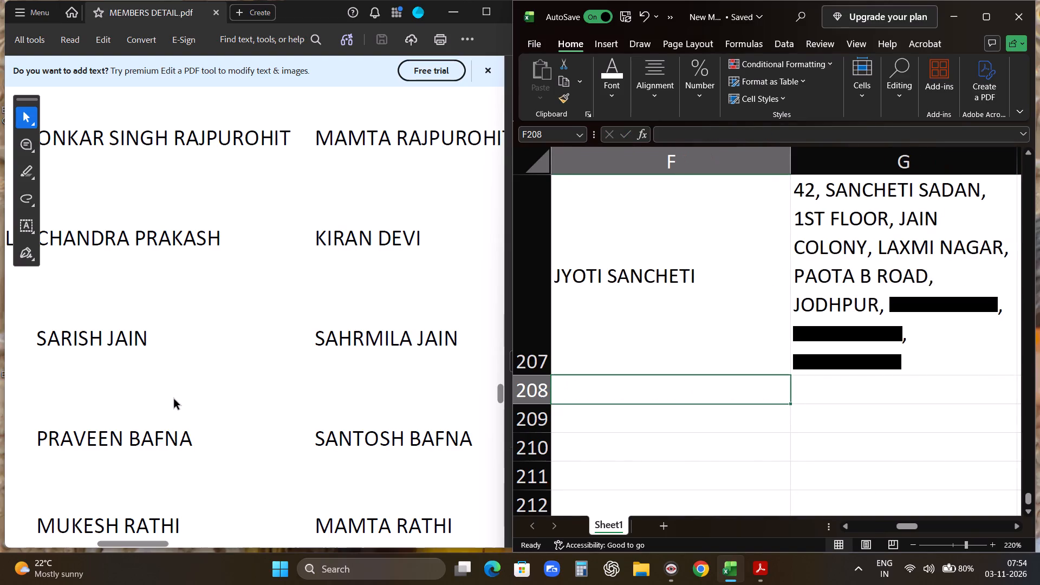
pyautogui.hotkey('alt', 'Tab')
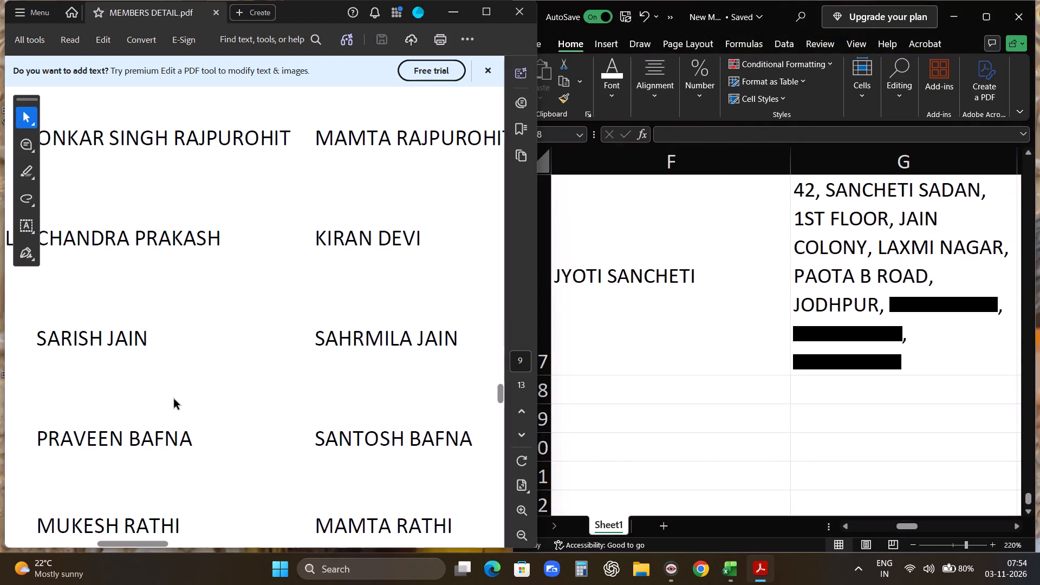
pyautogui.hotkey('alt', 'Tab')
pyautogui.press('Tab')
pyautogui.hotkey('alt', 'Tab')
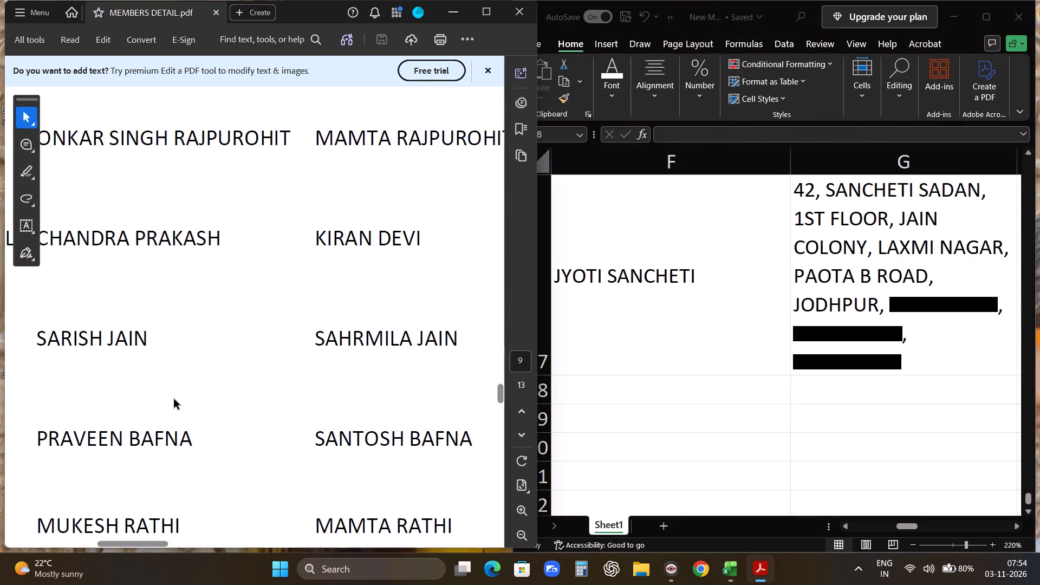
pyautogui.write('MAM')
# Return to the Excel worksheet and enter the mother's full name from member 207's record in cell F208.
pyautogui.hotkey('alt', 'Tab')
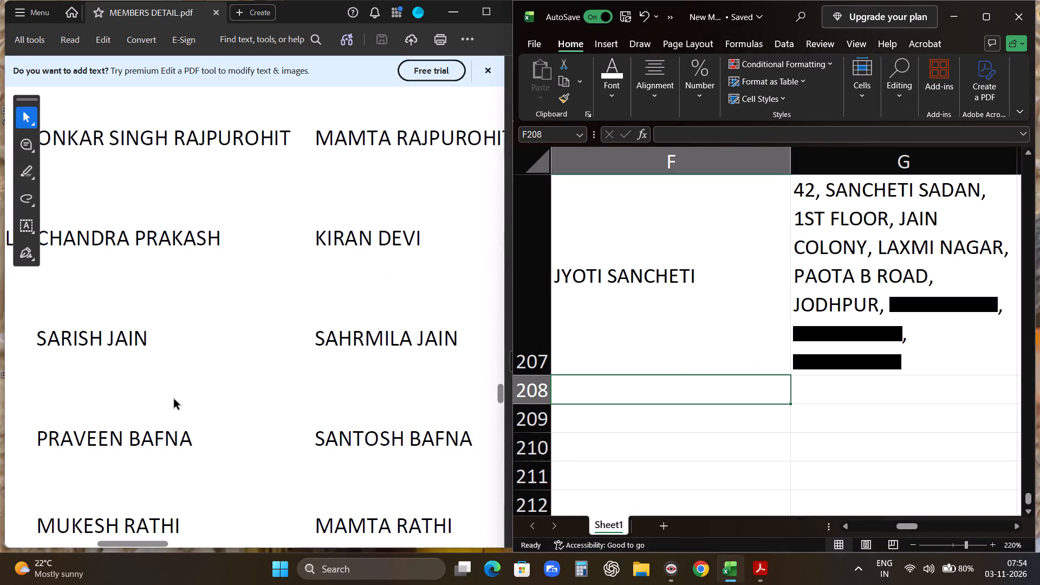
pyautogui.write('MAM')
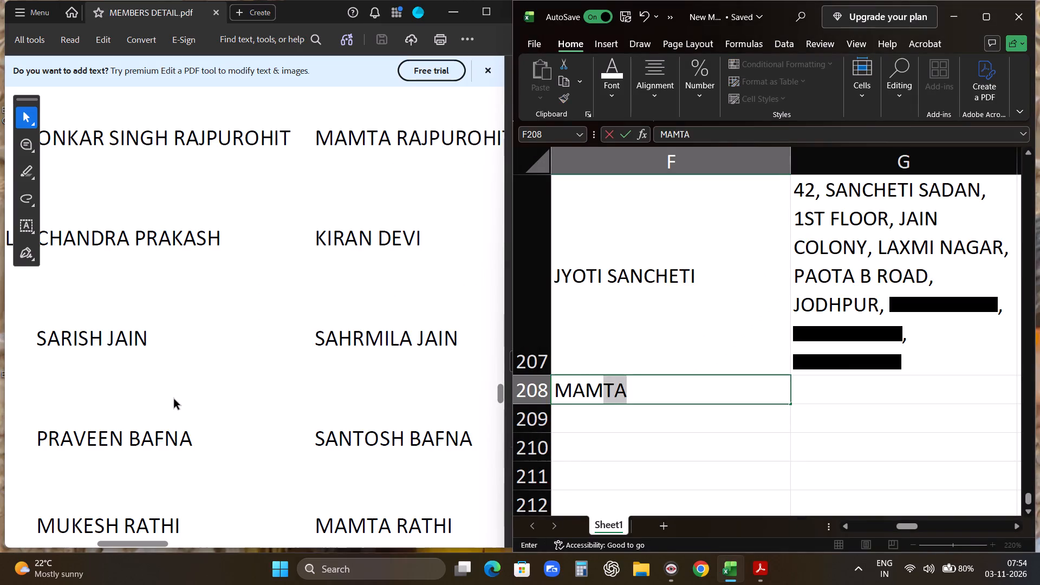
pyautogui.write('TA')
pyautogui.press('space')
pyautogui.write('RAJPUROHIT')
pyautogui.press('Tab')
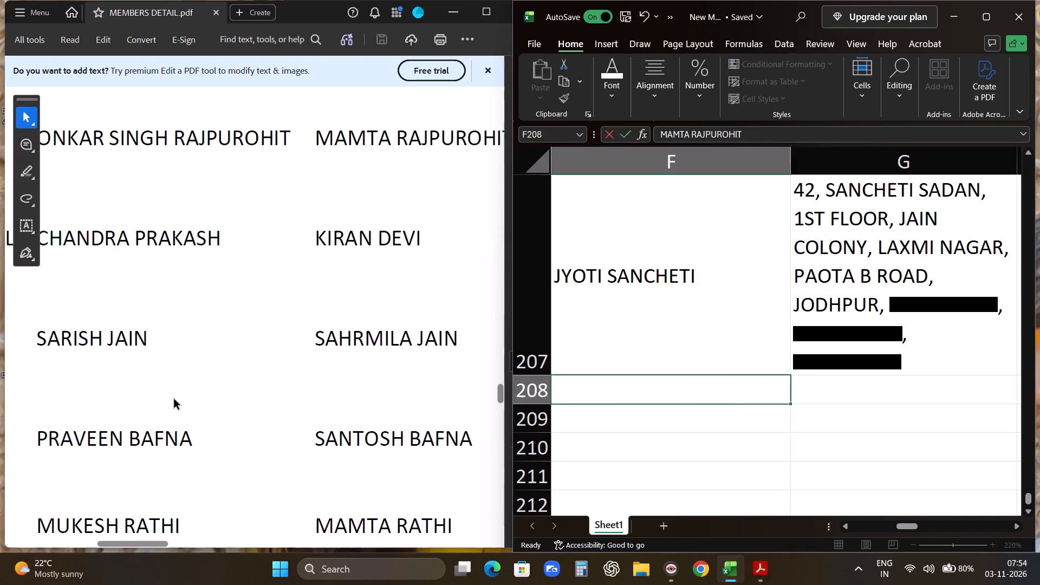
# Switch to the MEMBERS DETAIL PDF and examine the address and time slot in member 207's row.
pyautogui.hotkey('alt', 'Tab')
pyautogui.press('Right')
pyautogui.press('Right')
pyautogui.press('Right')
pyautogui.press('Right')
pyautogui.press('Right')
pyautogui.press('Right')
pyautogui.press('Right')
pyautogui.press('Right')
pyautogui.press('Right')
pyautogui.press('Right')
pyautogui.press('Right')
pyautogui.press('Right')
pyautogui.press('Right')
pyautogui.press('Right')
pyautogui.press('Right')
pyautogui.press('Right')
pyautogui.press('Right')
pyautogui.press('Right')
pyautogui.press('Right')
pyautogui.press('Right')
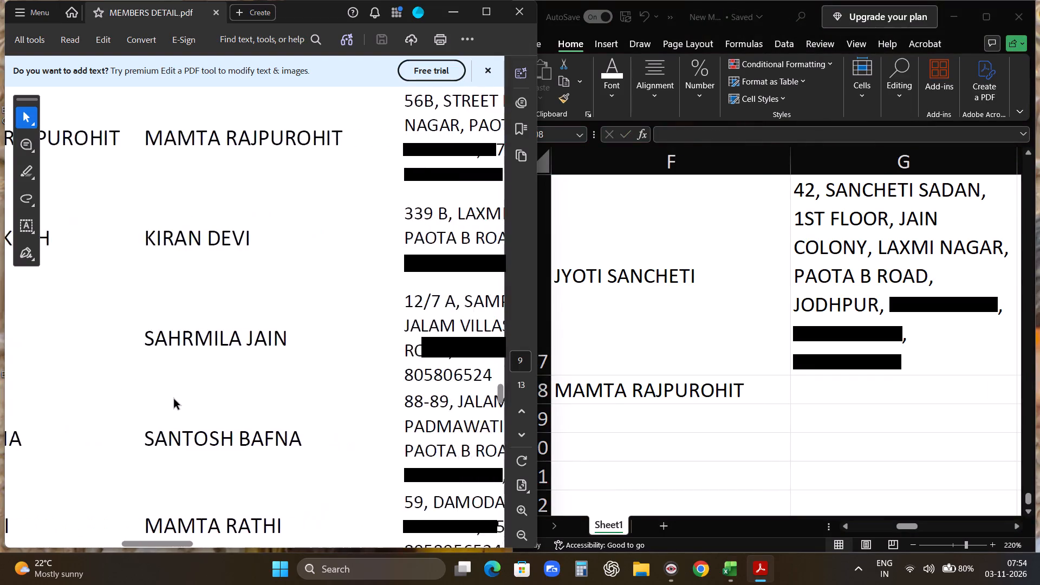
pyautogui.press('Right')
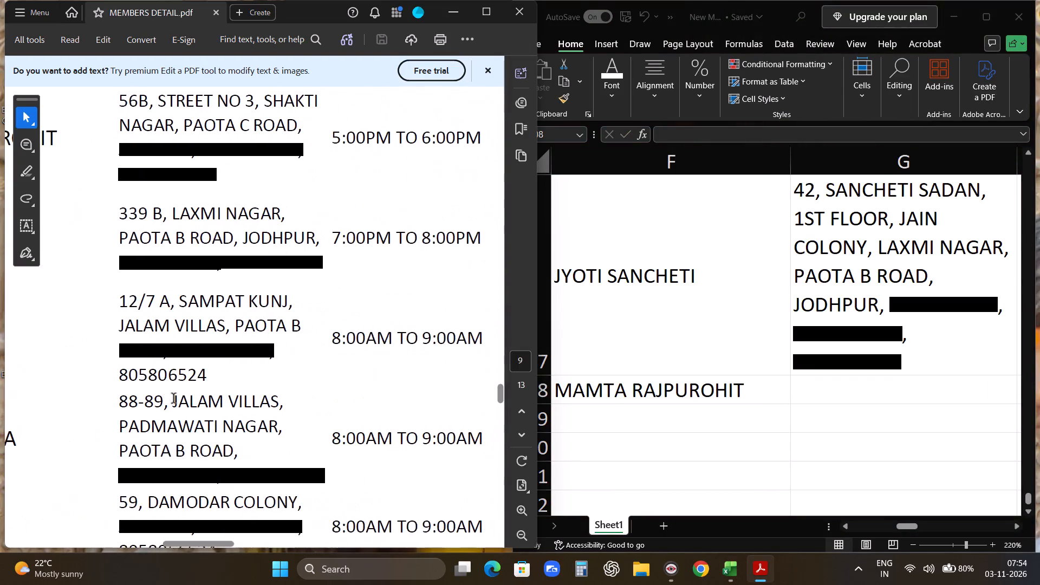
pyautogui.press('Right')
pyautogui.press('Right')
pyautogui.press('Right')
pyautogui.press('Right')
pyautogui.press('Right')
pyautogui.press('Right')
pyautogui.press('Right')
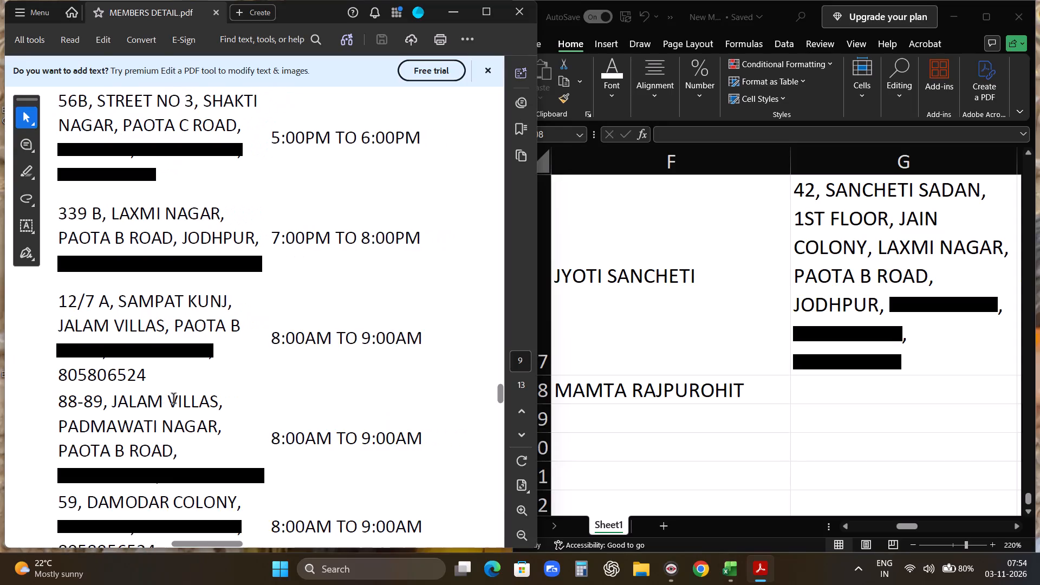
# Return to the Excel worksheet and enter member 207's address from the PDF in cell G208.
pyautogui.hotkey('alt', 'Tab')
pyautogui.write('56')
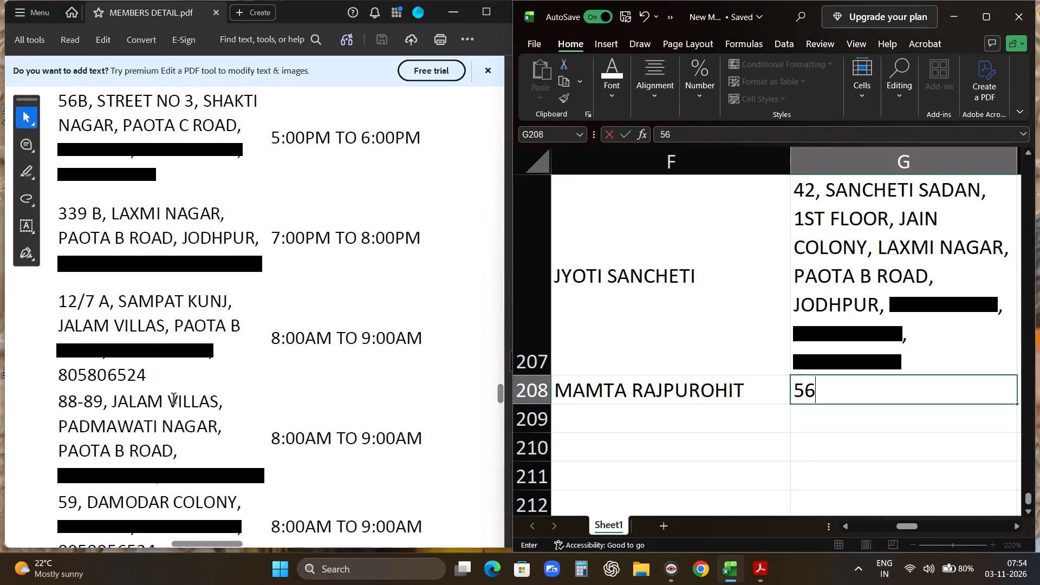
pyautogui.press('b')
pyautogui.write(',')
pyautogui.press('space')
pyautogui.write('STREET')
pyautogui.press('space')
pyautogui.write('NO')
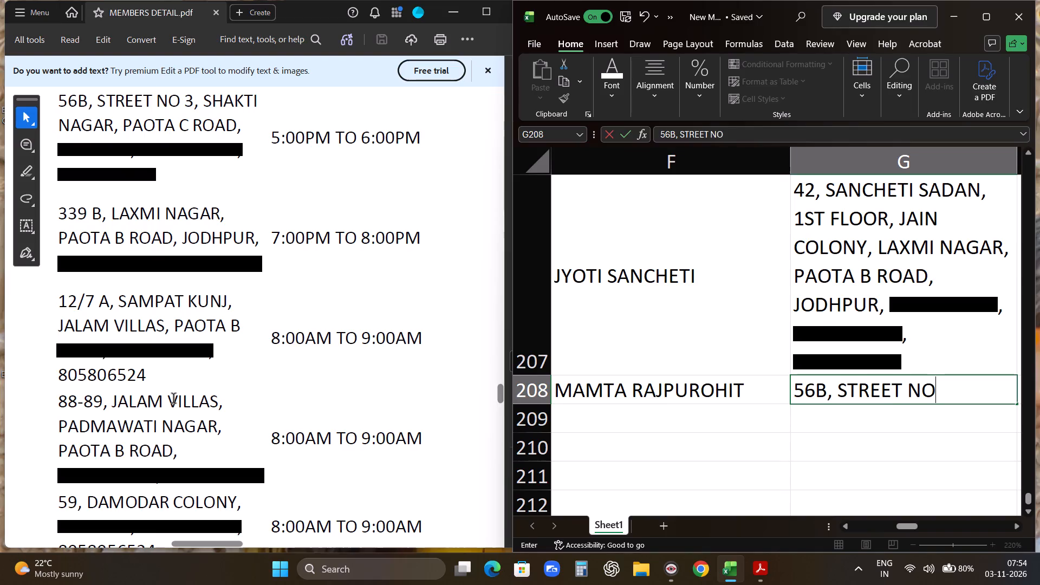
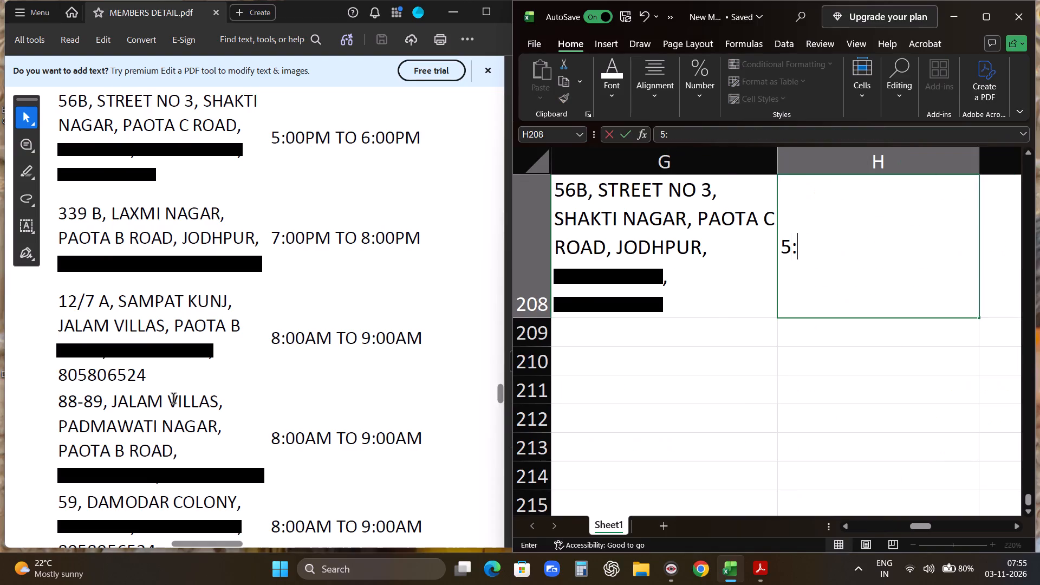
# Finish entering member 207's time slot, 5:00PM TO 6:00PM, in cell H208.
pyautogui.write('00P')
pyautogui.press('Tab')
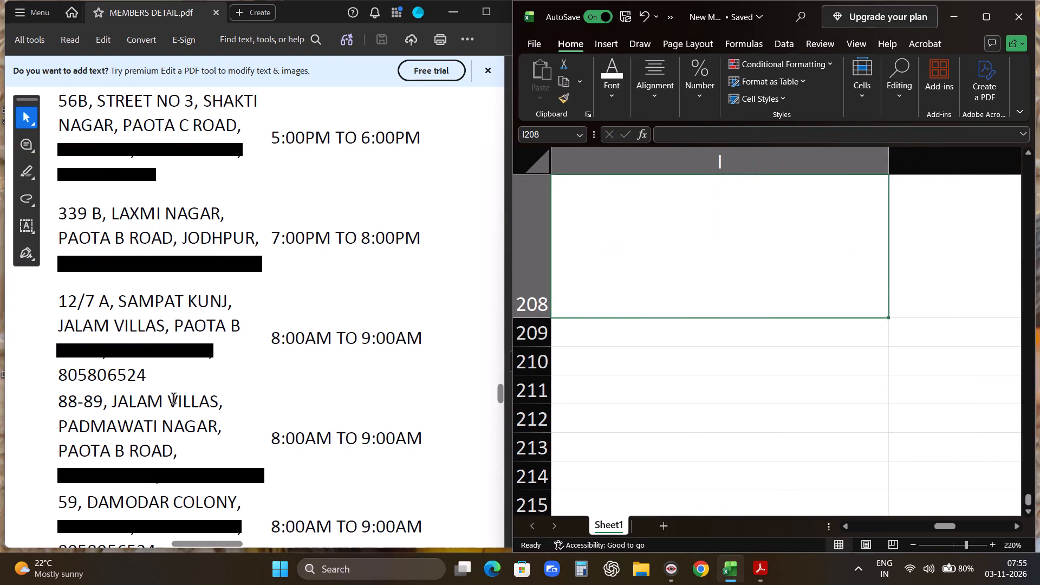
# Switch to the MEMBERS DETAIL PDF and examine the ID number and payment plan in member 207's row.
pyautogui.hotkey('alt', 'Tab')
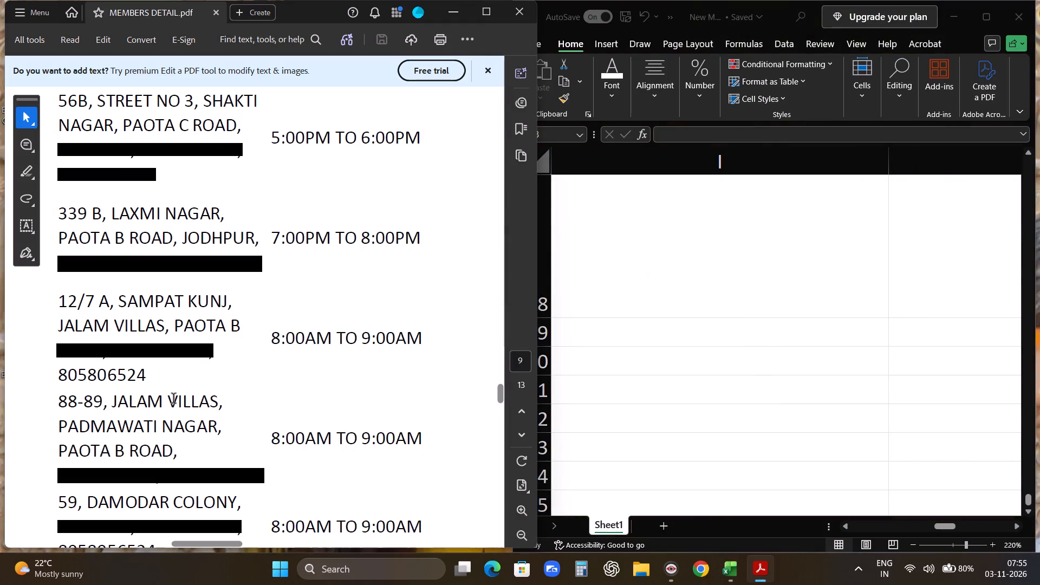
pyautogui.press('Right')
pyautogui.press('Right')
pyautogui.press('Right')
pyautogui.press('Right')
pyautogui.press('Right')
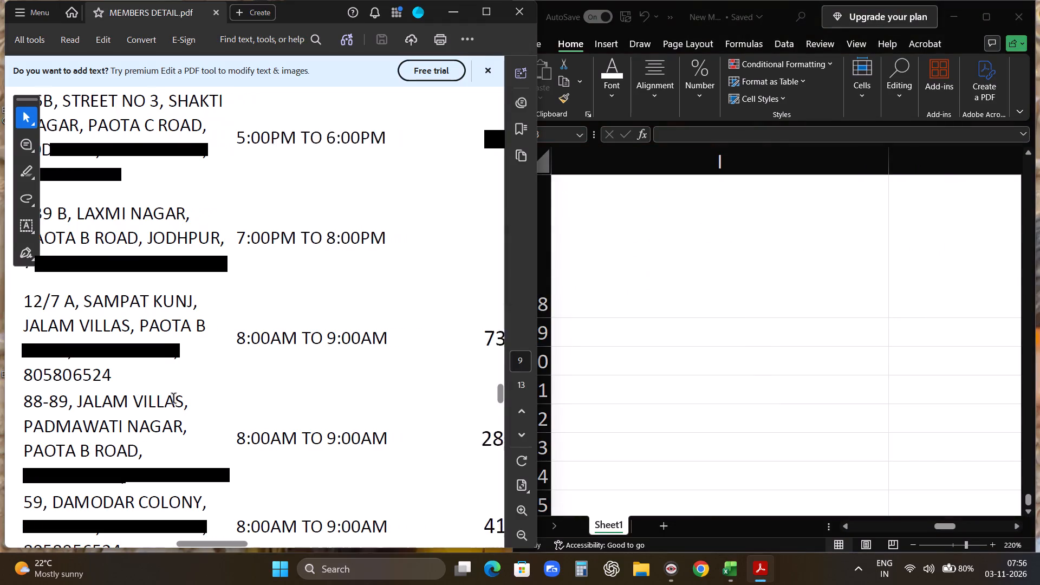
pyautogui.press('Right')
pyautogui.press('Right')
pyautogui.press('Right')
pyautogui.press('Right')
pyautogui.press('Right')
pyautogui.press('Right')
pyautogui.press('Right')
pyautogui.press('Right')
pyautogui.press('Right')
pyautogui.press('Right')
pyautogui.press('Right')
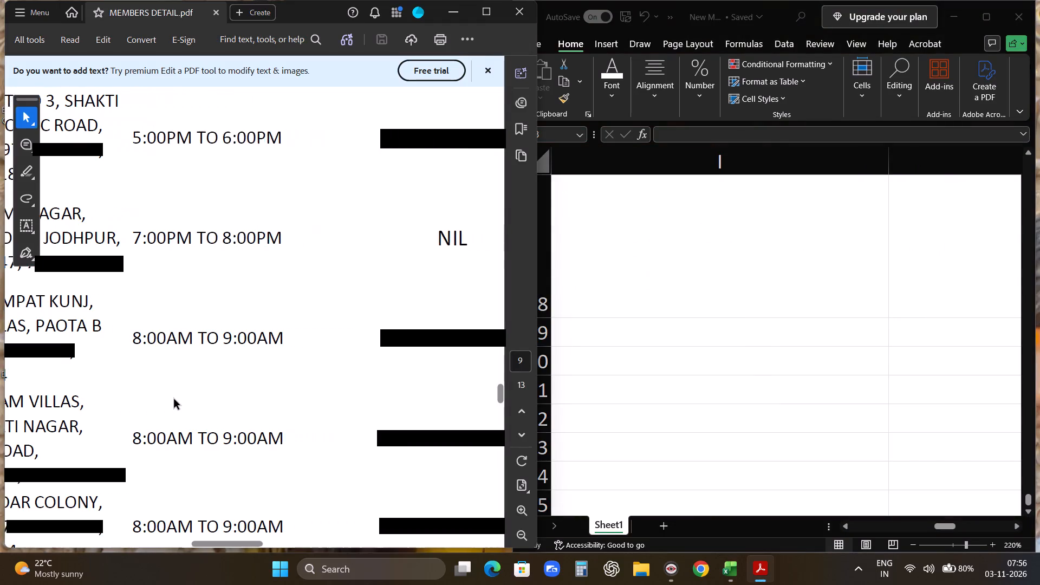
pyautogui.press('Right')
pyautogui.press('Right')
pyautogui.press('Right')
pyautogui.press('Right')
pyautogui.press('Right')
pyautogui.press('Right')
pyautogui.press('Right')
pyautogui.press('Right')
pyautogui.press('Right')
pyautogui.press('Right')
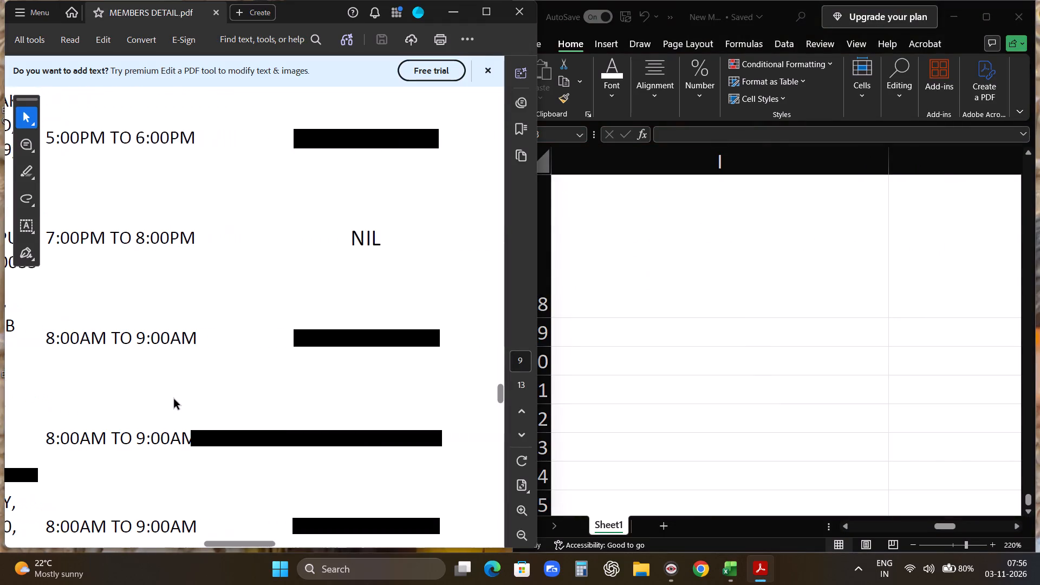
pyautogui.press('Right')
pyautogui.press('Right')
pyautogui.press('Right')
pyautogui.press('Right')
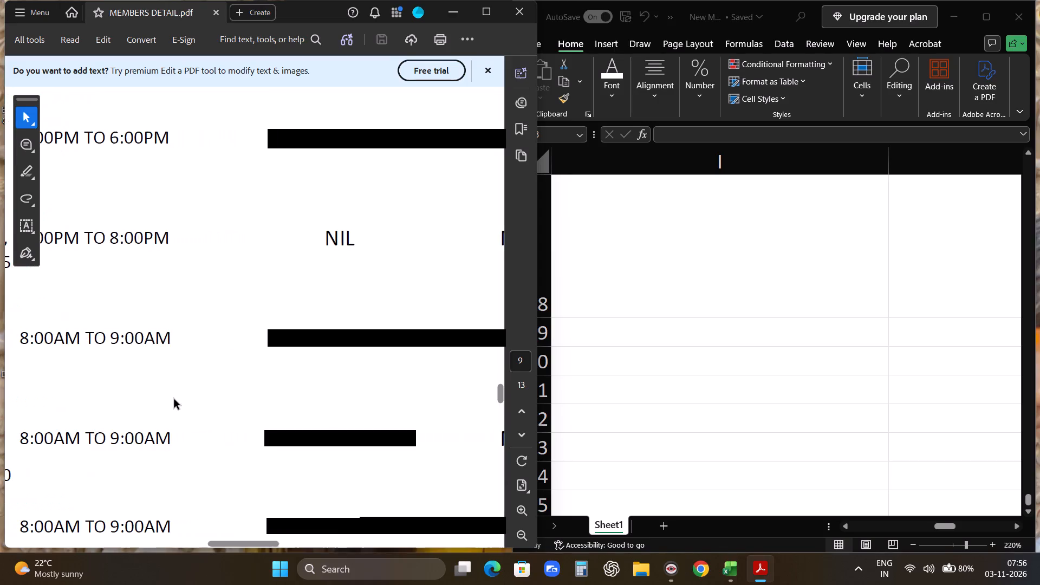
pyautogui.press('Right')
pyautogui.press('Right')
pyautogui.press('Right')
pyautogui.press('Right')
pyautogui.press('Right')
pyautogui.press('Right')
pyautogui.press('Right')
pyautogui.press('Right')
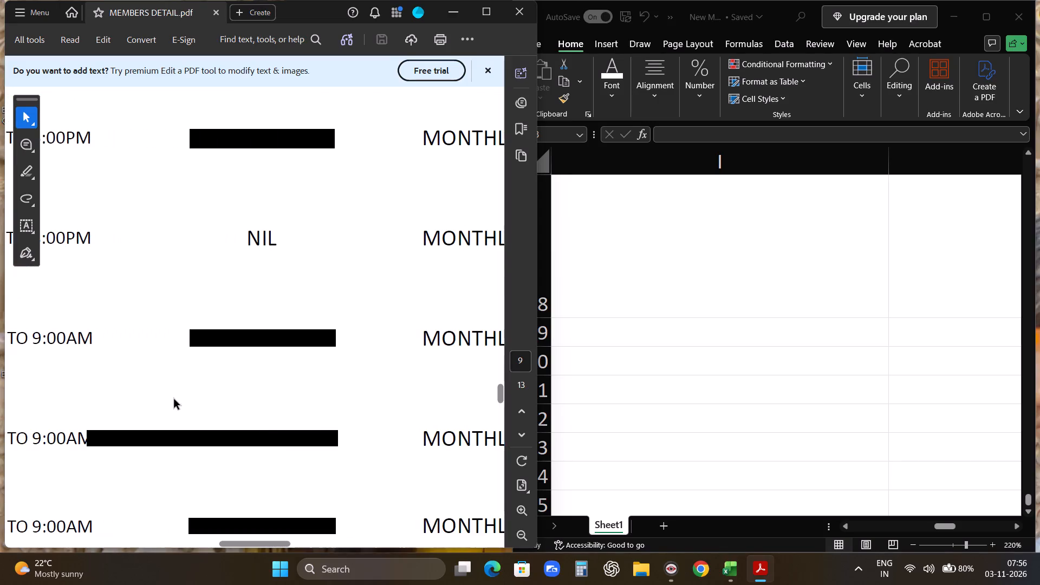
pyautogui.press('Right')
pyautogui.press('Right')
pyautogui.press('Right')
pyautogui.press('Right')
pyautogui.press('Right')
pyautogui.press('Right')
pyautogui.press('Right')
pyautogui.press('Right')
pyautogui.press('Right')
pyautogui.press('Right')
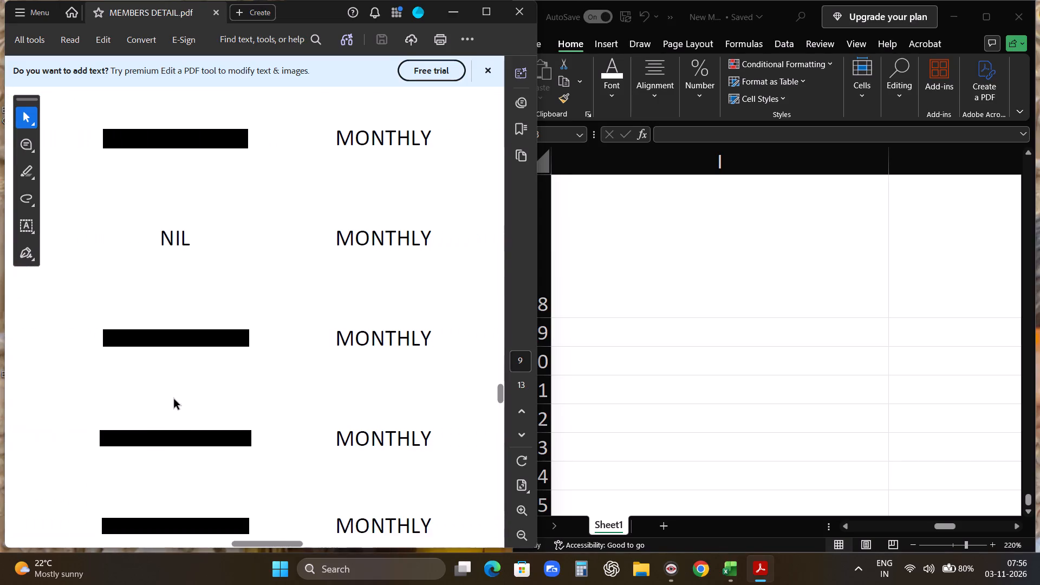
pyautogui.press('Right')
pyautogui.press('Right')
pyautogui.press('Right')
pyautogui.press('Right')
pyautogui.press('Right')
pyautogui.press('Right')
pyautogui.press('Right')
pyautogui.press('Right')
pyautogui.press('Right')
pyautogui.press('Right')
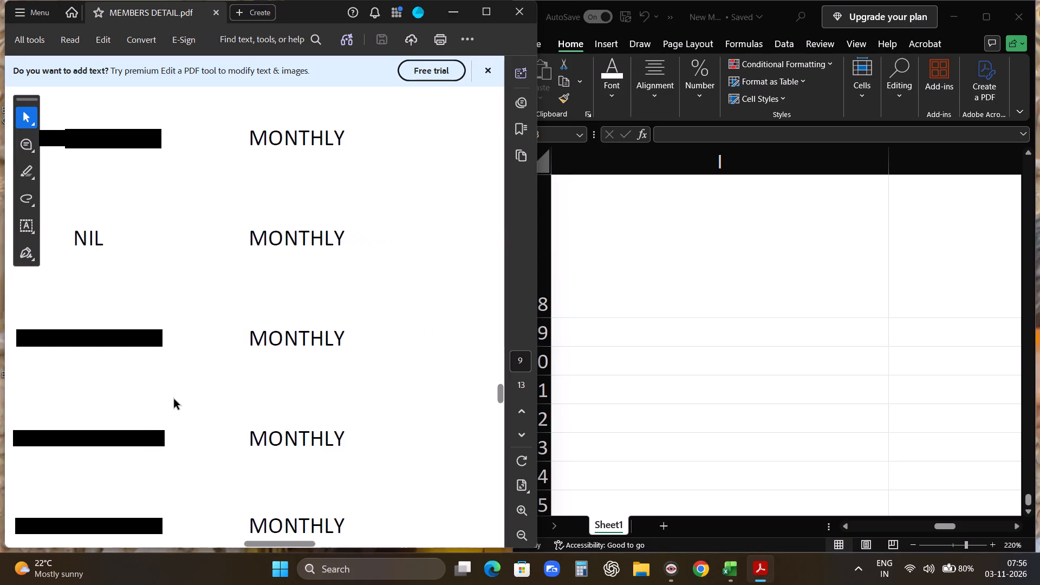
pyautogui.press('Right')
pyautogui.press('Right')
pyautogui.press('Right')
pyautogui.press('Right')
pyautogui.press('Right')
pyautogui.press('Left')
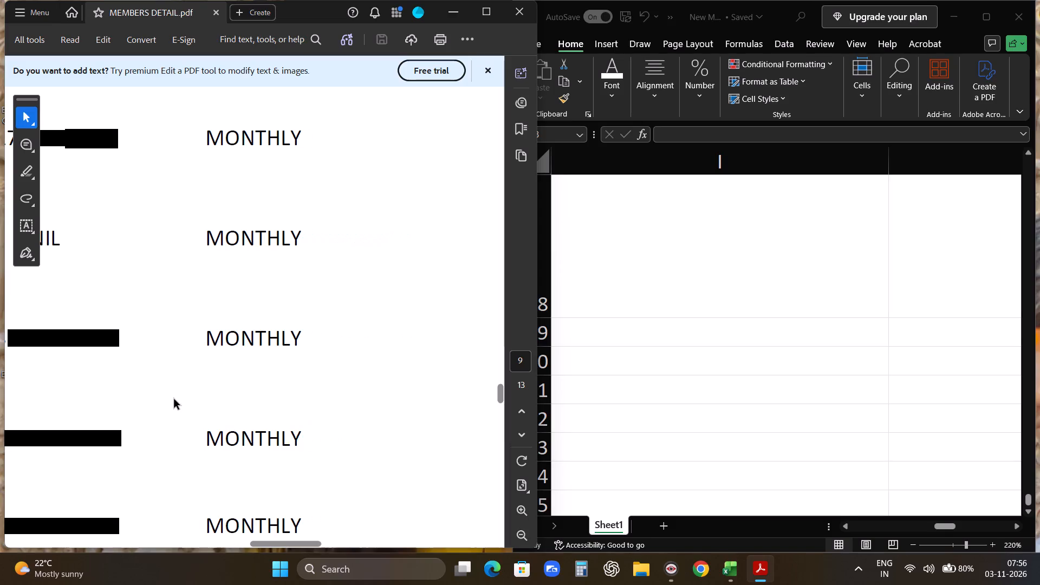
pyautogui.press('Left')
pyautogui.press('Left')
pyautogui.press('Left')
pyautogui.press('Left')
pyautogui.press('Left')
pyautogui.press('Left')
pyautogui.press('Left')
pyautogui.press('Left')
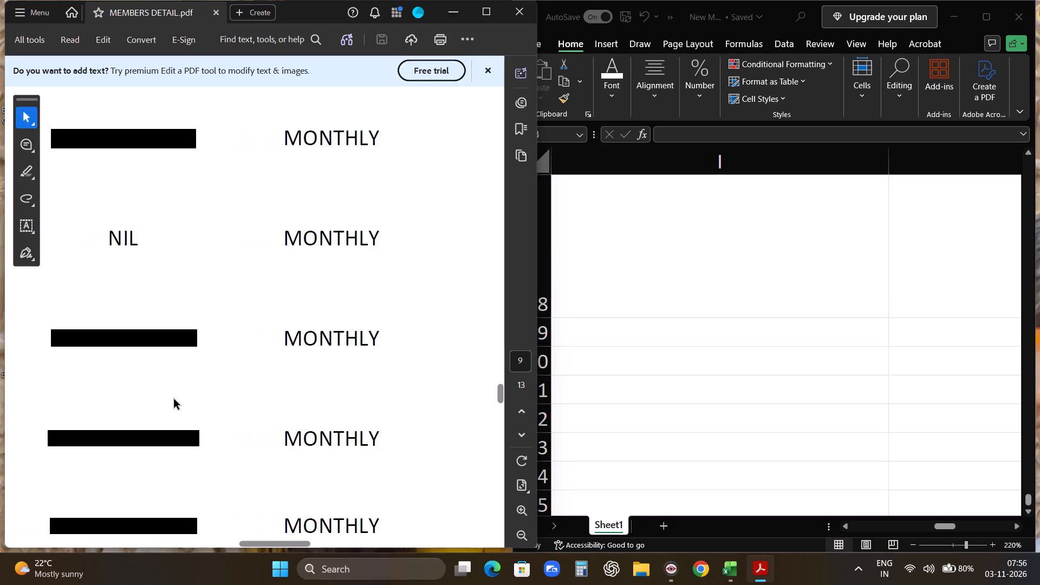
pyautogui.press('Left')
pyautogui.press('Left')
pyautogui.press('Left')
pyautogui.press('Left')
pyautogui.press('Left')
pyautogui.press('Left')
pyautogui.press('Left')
# Return to the Excel worksheet and enter member 207's ID number from the PDF in cell I208.
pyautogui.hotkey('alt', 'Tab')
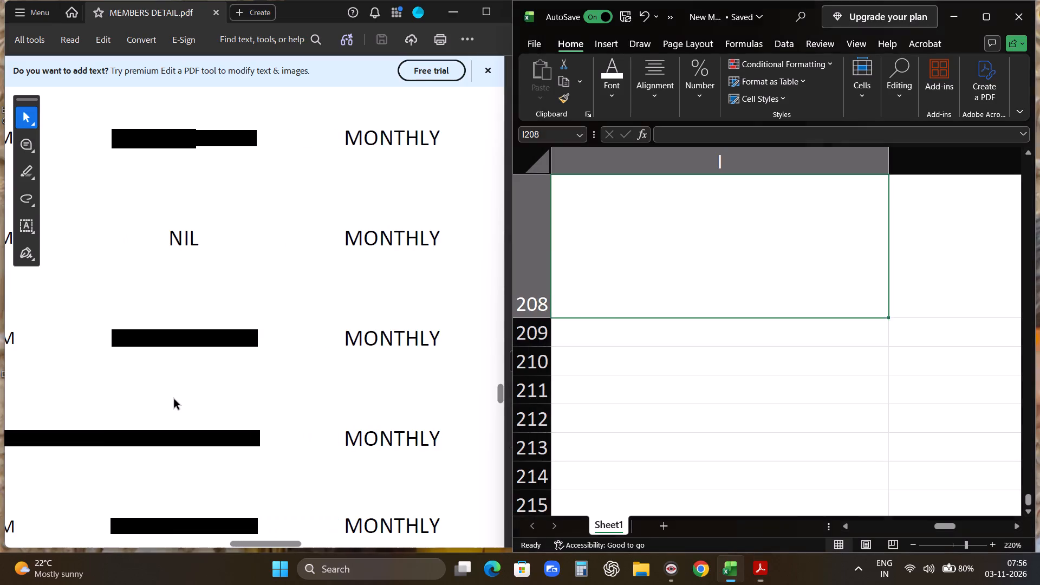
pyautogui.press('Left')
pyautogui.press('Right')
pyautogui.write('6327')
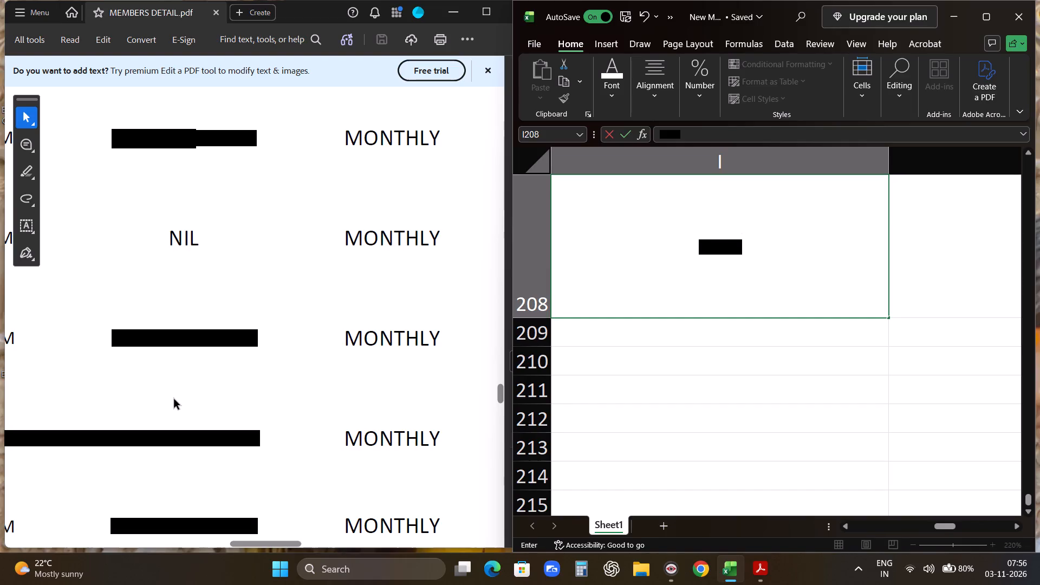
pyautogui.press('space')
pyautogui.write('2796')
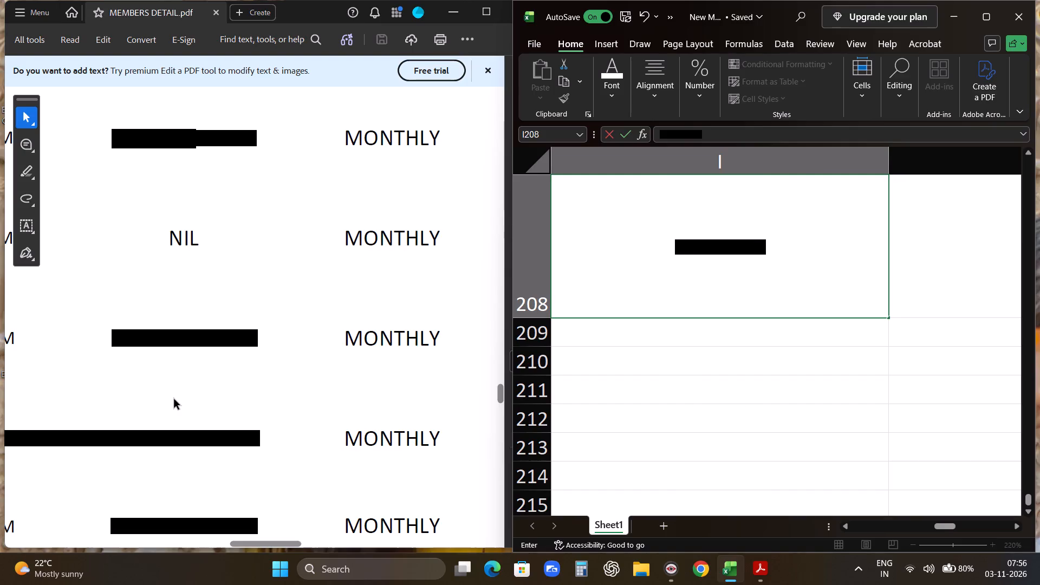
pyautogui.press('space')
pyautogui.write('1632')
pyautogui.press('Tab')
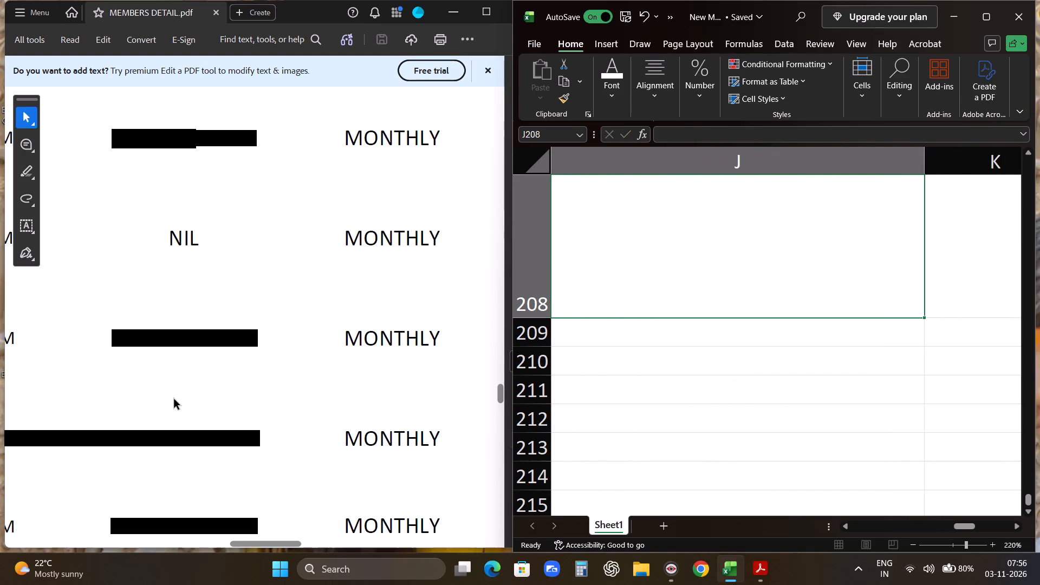
# Enter MONTHLY as member 207's payment plan in cell J208.
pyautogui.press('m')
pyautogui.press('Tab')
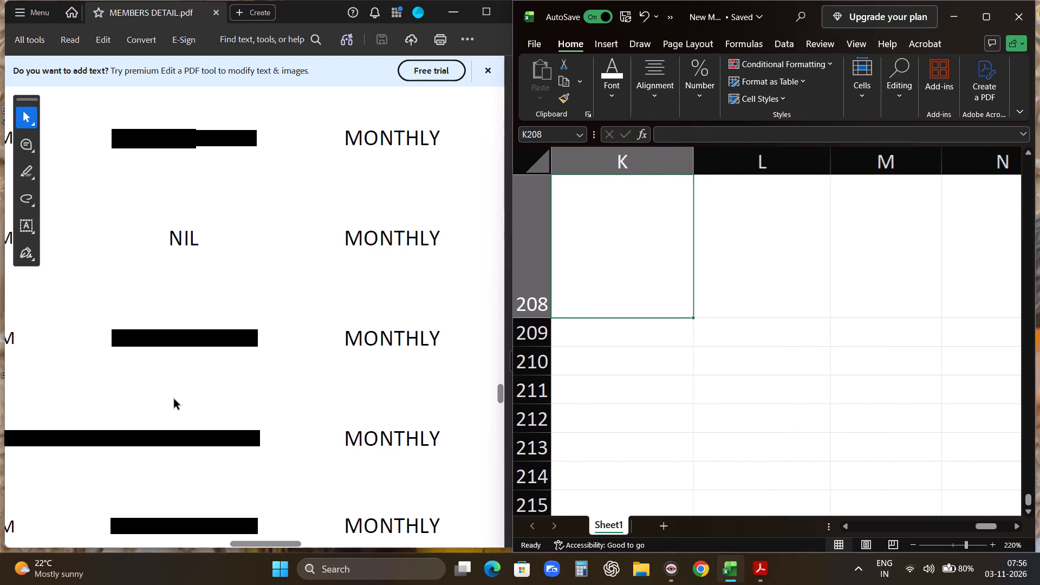
# Switch to the MEMBERS DETAIL PDF and examine the fee amount and the two dates in member 207's row.
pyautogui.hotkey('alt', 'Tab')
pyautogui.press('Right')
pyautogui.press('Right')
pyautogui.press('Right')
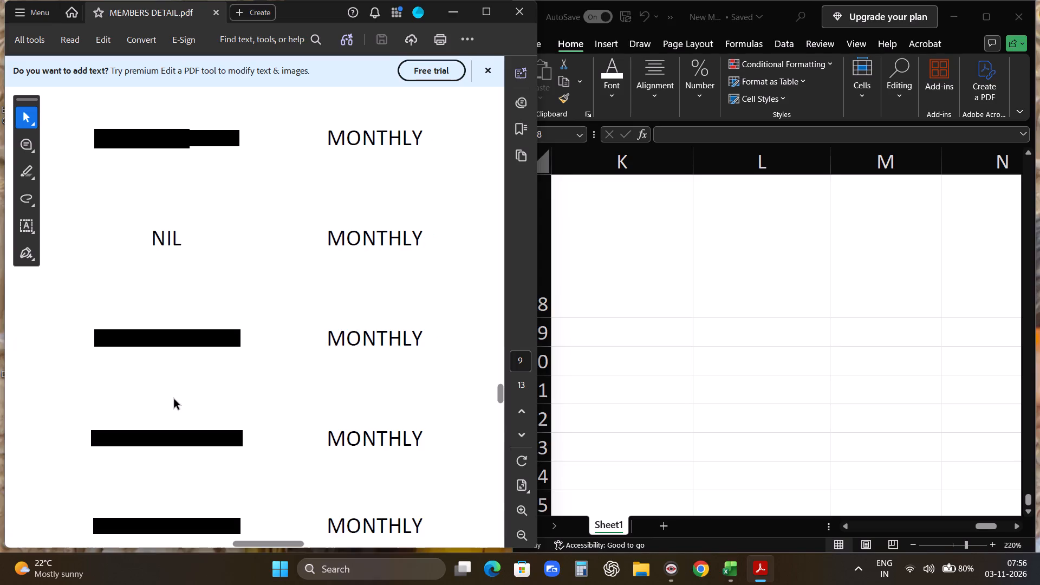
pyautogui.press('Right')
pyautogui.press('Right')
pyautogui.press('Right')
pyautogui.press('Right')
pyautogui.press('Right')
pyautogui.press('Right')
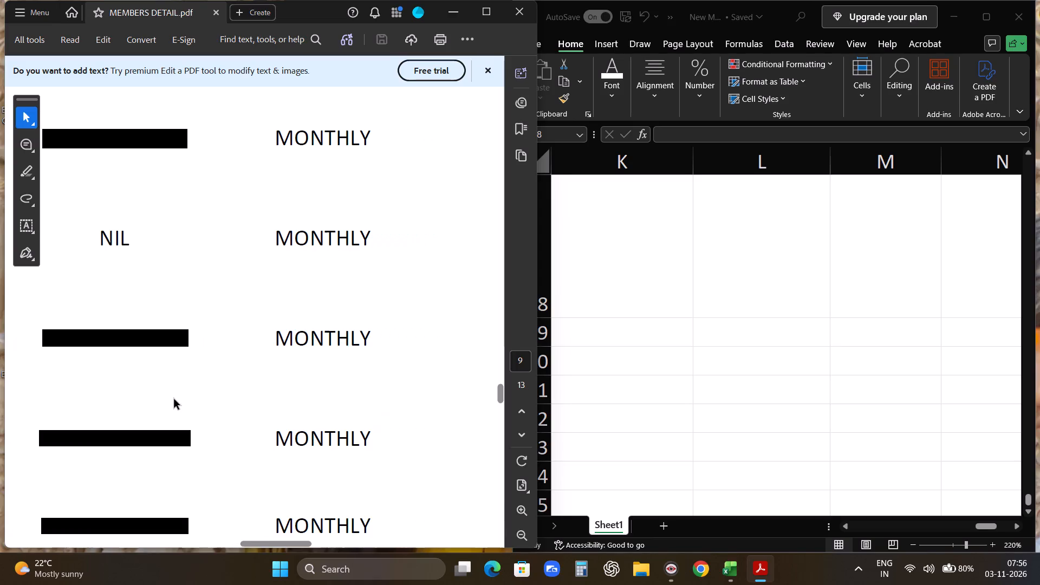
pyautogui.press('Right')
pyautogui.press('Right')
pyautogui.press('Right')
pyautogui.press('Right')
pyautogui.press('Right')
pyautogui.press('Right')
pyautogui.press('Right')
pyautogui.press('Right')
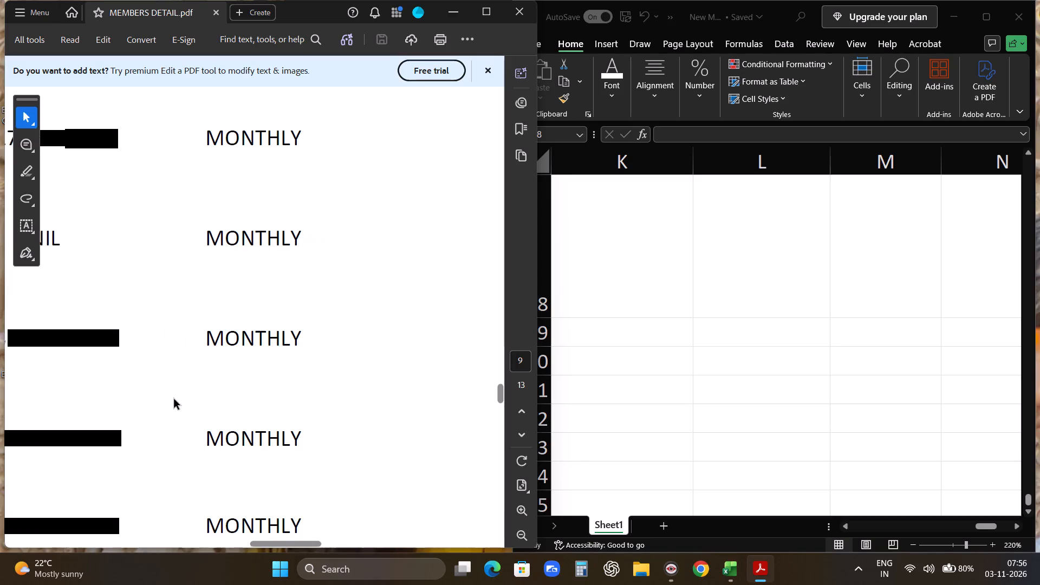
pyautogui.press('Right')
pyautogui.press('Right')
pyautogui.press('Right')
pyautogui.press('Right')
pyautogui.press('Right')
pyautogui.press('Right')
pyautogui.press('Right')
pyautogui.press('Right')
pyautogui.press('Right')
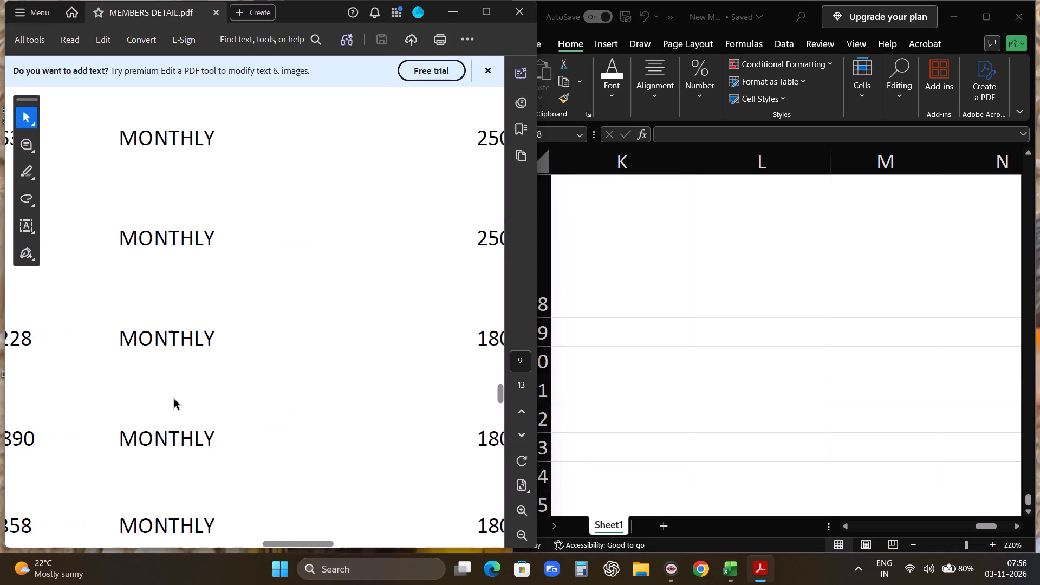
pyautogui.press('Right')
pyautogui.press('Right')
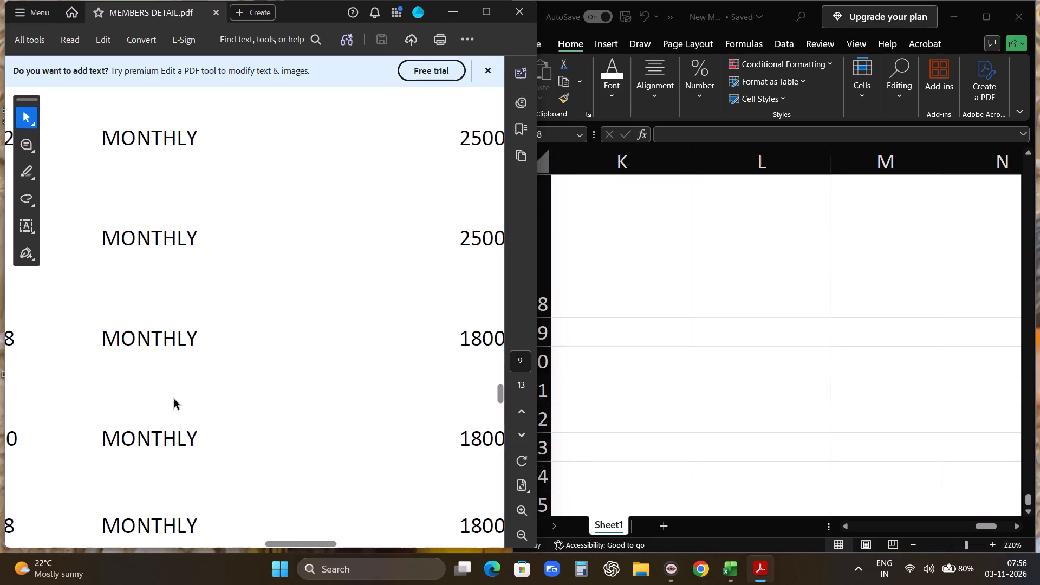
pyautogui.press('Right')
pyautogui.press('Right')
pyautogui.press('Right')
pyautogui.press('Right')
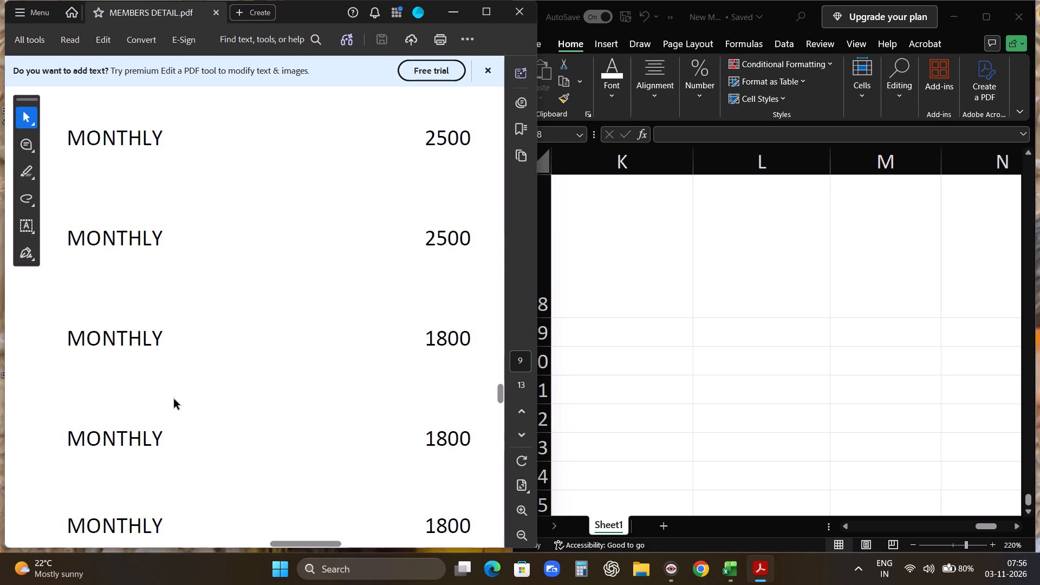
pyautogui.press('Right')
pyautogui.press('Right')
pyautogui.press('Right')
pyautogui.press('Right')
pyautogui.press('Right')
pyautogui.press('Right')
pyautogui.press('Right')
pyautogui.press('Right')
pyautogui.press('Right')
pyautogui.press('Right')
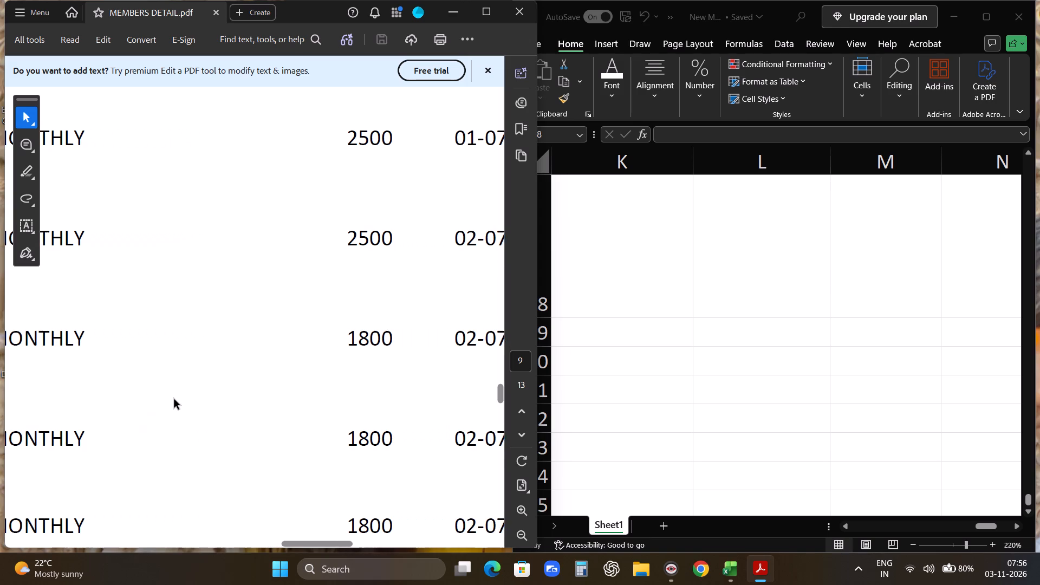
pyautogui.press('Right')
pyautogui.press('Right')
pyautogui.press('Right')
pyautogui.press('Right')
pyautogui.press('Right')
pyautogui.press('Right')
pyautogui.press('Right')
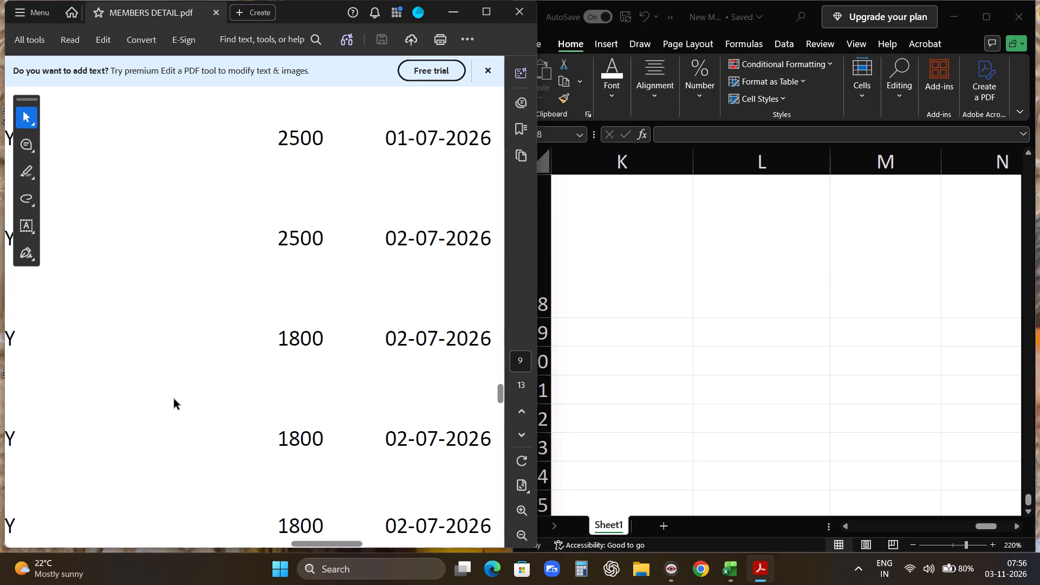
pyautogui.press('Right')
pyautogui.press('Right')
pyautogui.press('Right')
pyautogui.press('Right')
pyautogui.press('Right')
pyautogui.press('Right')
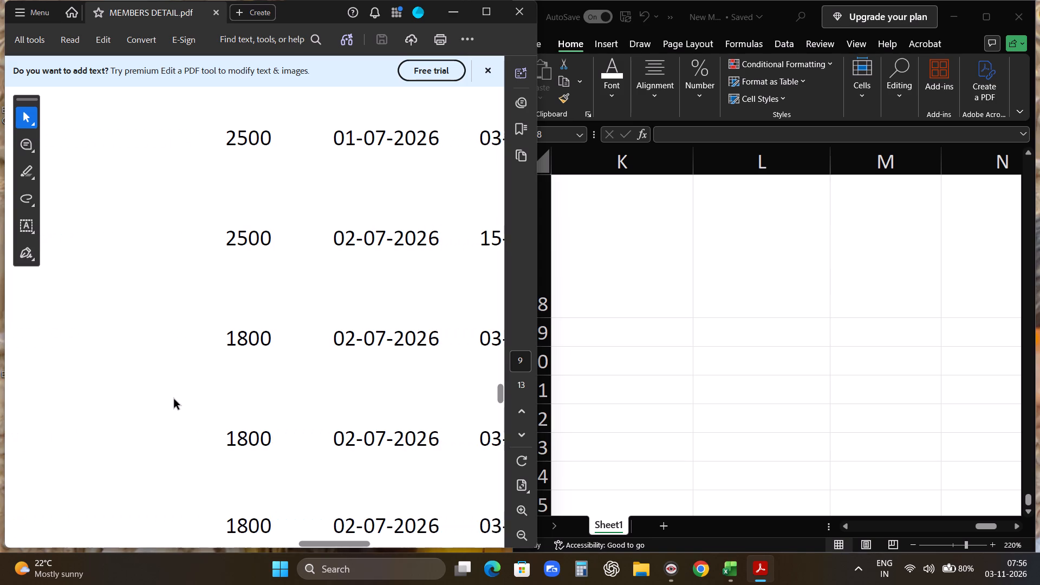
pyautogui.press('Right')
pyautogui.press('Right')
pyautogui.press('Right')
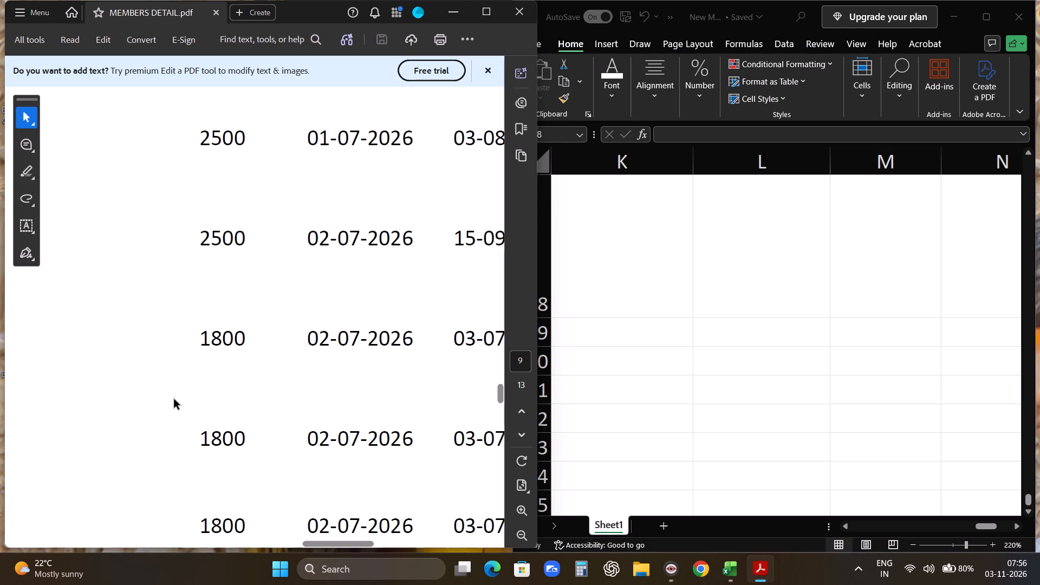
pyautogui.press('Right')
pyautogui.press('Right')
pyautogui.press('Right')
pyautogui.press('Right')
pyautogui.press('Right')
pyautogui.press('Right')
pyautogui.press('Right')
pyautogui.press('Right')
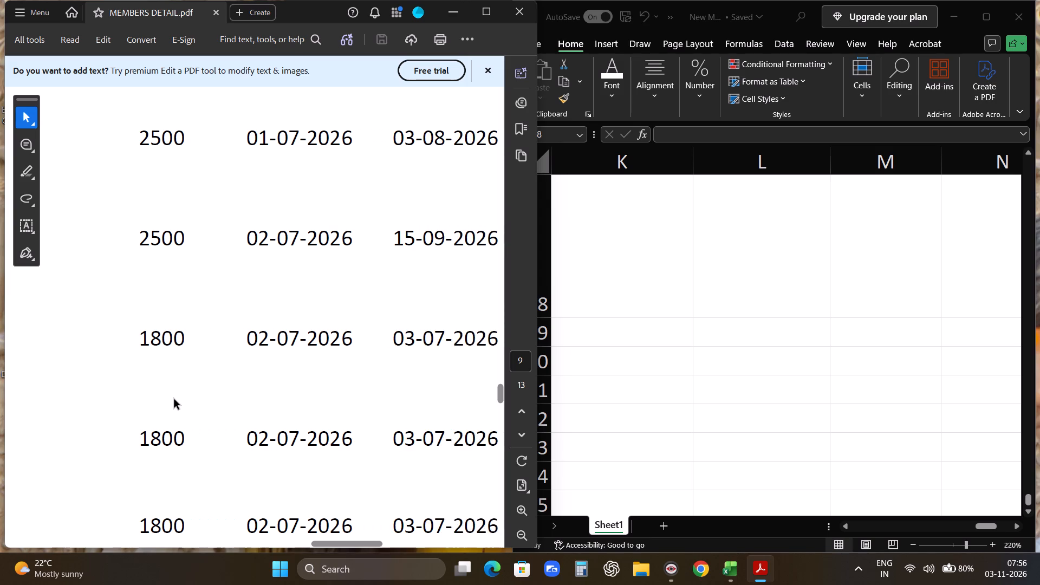
# Return to the Excel worksheet and enter 2500 as member 207's fee in cell K208.
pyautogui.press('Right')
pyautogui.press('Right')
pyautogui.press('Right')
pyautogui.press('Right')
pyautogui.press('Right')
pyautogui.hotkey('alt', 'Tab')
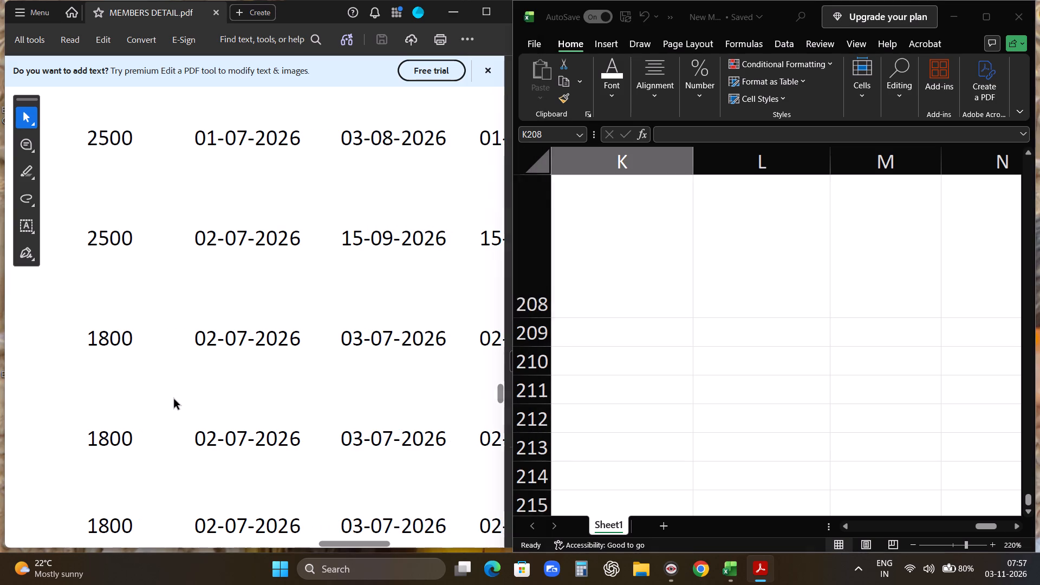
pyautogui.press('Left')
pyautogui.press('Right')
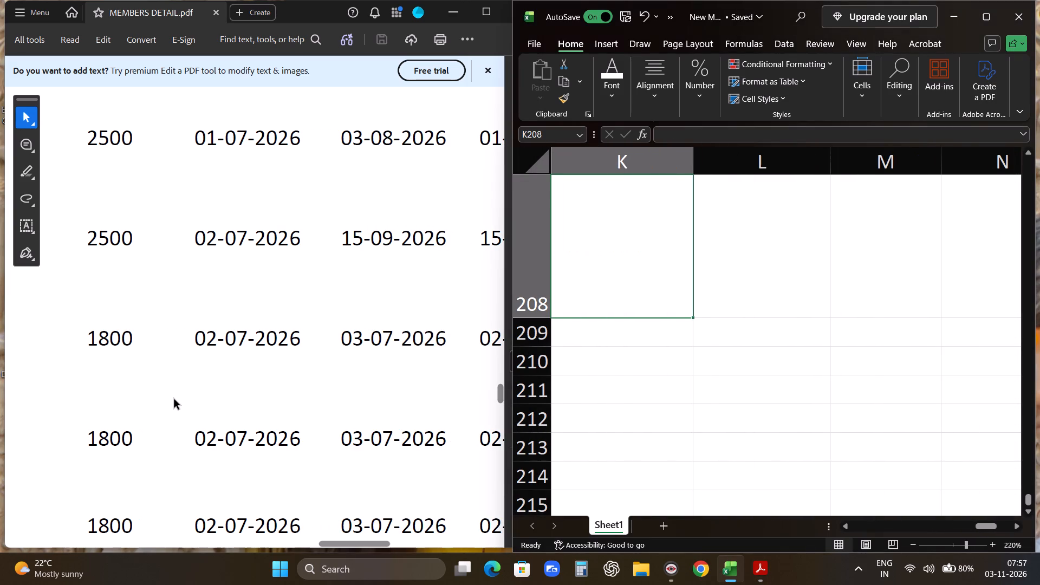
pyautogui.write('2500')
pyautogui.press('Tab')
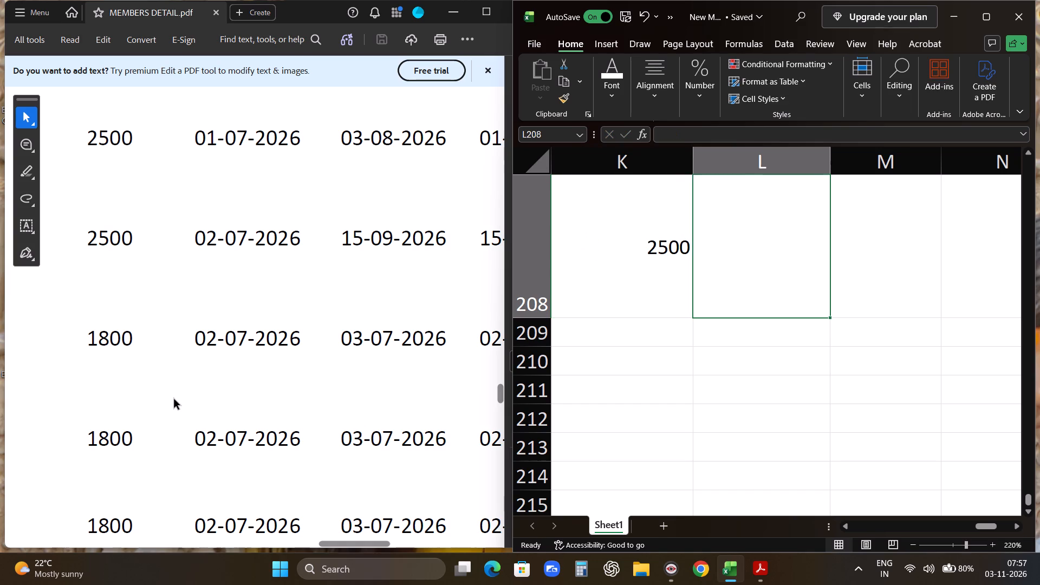
# Enter member 207's first two membership dates, 01/07/2026 in cell L208 and 03/08/2026 in cell M208.
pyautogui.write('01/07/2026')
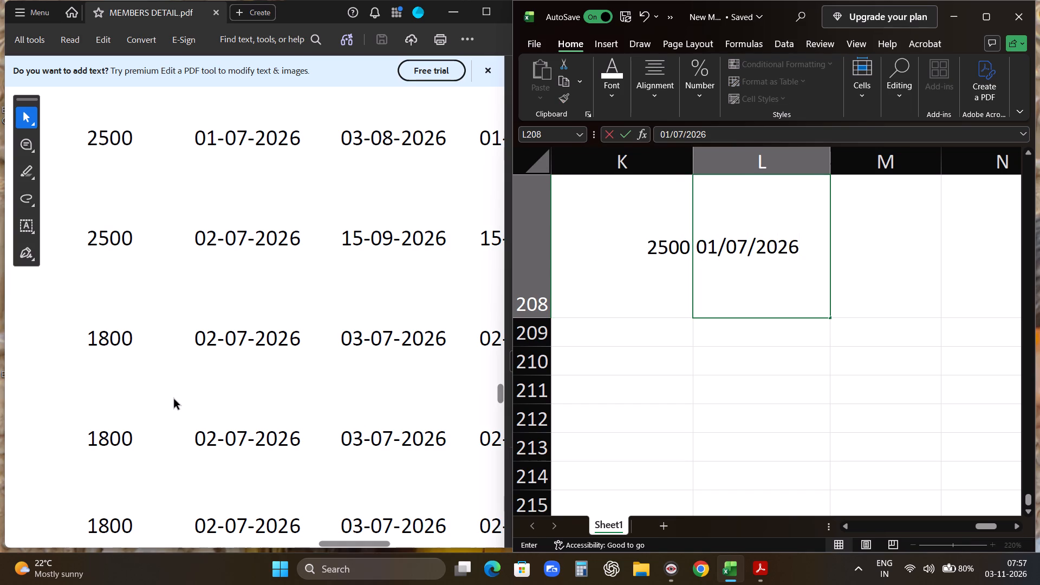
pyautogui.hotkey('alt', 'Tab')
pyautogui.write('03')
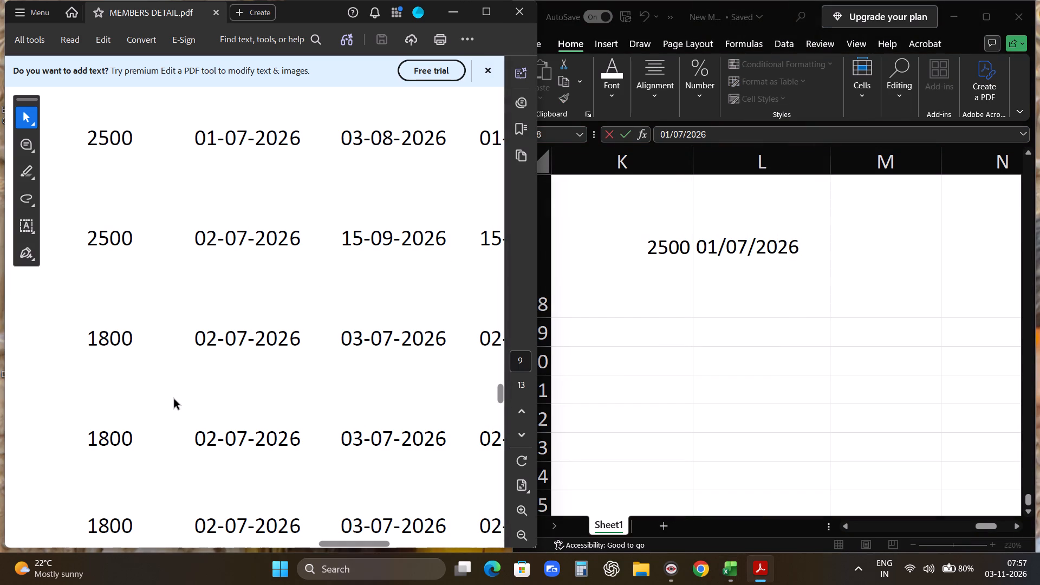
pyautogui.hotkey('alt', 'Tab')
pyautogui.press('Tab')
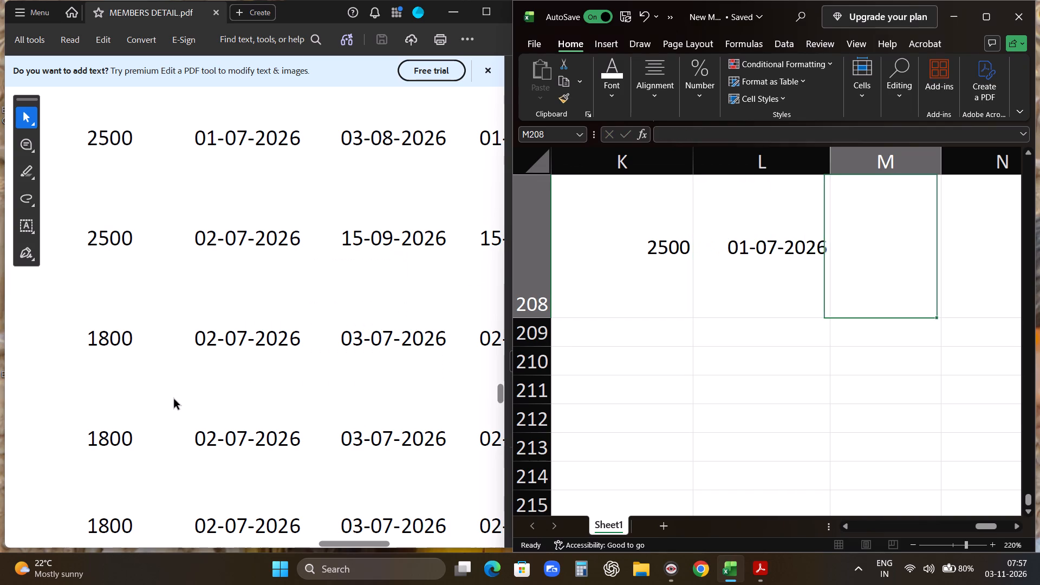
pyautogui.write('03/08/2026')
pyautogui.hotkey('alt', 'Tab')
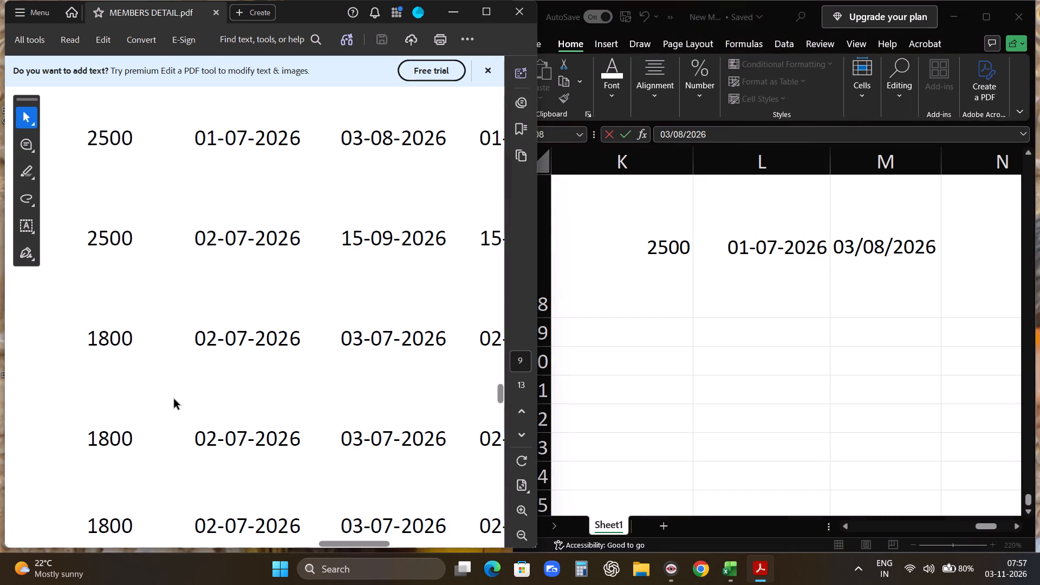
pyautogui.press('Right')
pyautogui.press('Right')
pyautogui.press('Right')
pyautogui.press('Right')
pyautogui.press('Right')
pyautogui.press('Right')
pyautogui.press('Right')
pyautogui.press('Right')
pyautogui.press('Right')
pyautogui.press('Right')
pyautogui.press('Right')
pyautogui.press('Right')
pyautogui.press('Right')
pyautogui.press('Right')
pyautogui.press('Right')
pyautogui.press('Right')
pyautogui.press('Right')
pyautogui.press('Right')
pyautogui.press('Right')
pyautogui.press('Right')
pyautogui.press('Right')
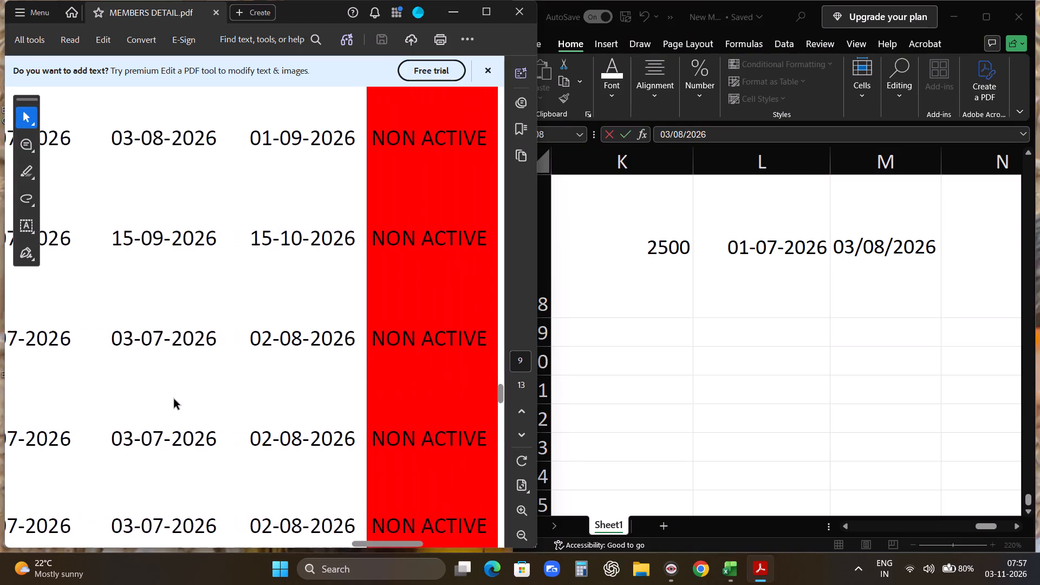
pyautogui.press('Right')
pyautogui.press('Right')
# Return to the Excel worksheet and complete member 207's row with 01/09/2026 in N208 and NON ACTIVE in O208.
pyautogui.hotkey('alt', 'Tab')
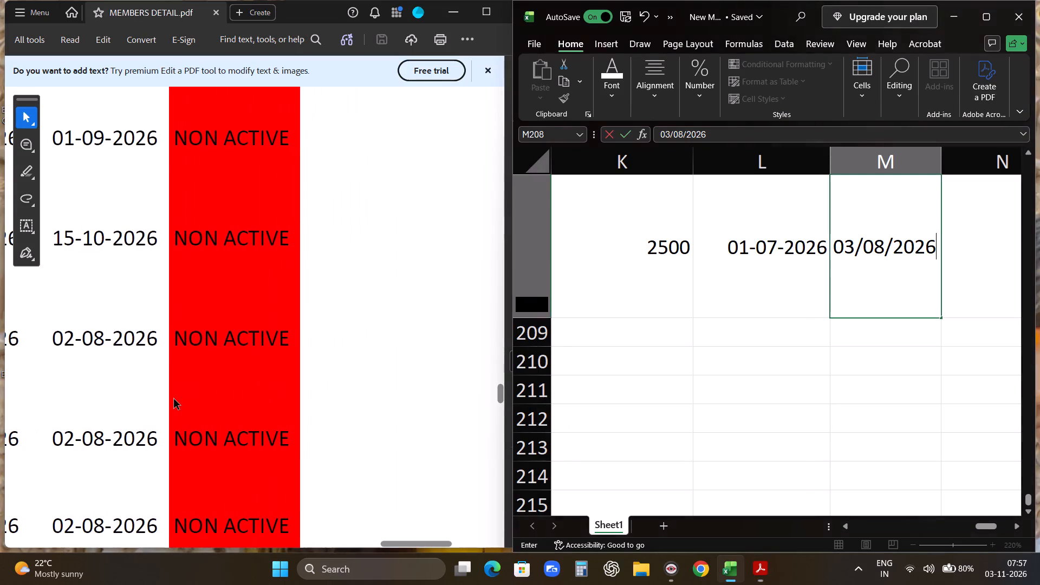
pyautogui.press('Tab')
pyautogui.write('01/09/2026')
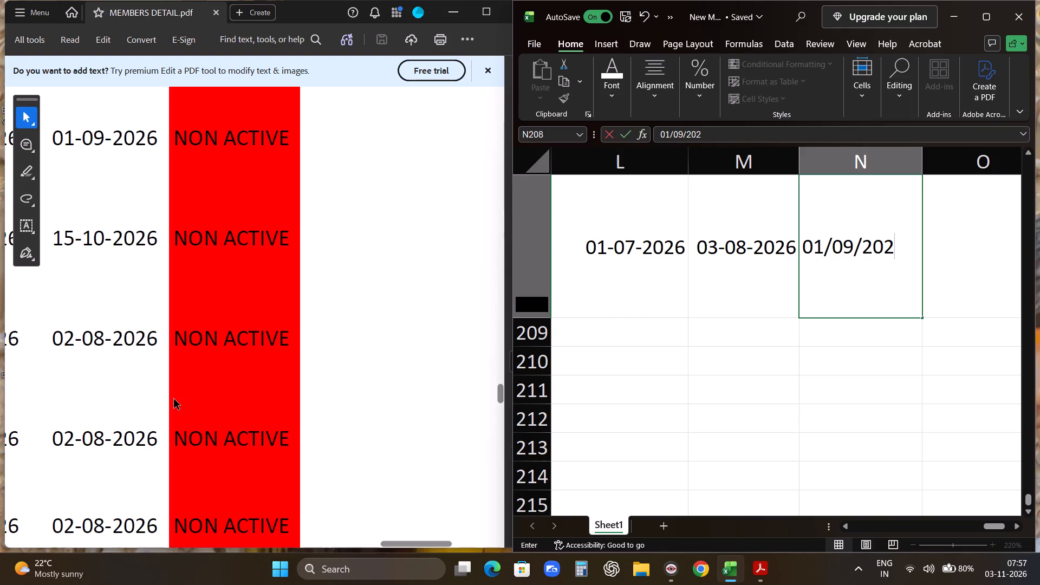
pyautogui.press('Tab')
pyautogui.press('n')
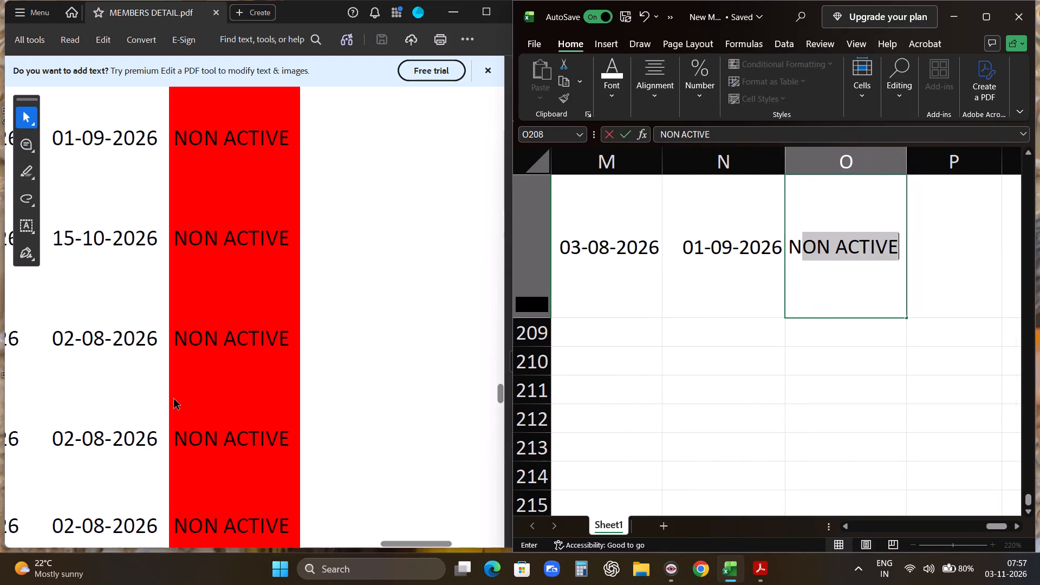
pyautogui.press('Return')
# Select the empty name cell B209 in member 208's row.
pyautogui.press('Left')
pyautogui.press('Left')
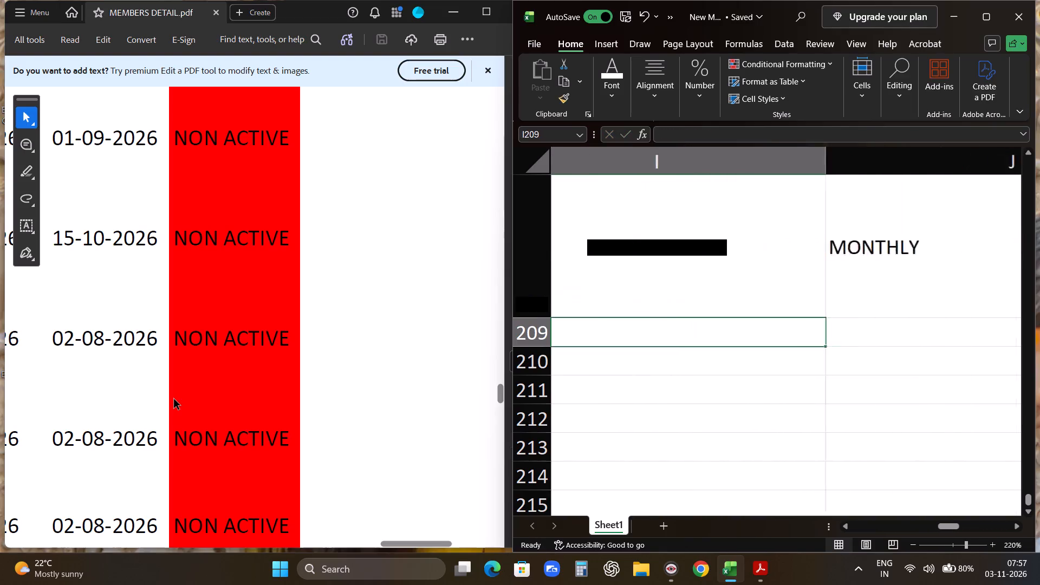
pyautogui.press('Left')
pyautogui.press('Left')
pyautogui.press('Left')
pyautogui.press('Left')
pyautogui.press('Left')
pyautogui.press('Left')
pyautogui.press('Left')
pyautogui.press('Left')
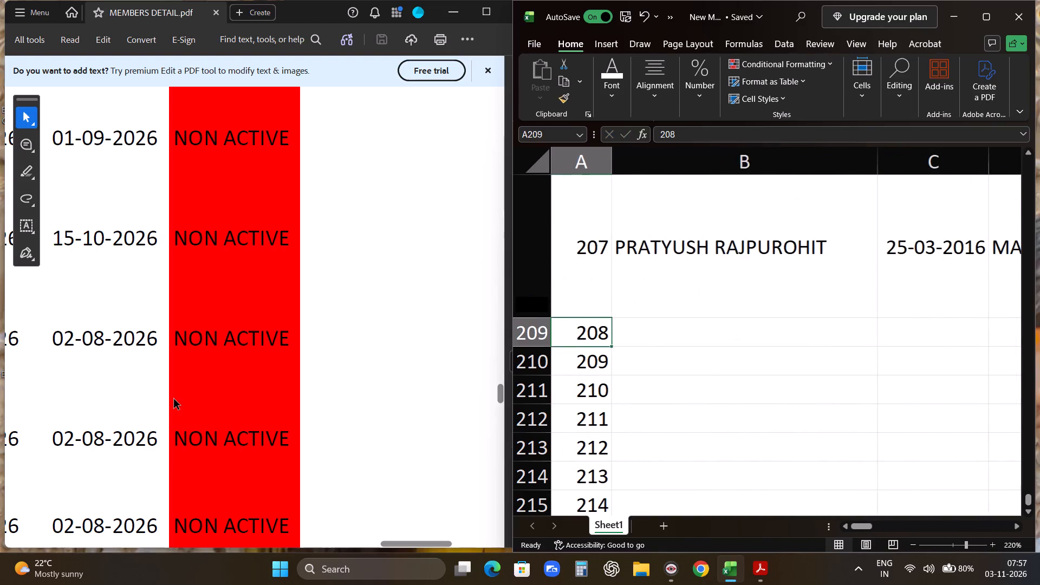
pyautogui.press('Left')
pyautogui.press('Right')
# Switch to the MEMBERS DETAIL PDF and examine member 208's row from the status column back towards the name column.
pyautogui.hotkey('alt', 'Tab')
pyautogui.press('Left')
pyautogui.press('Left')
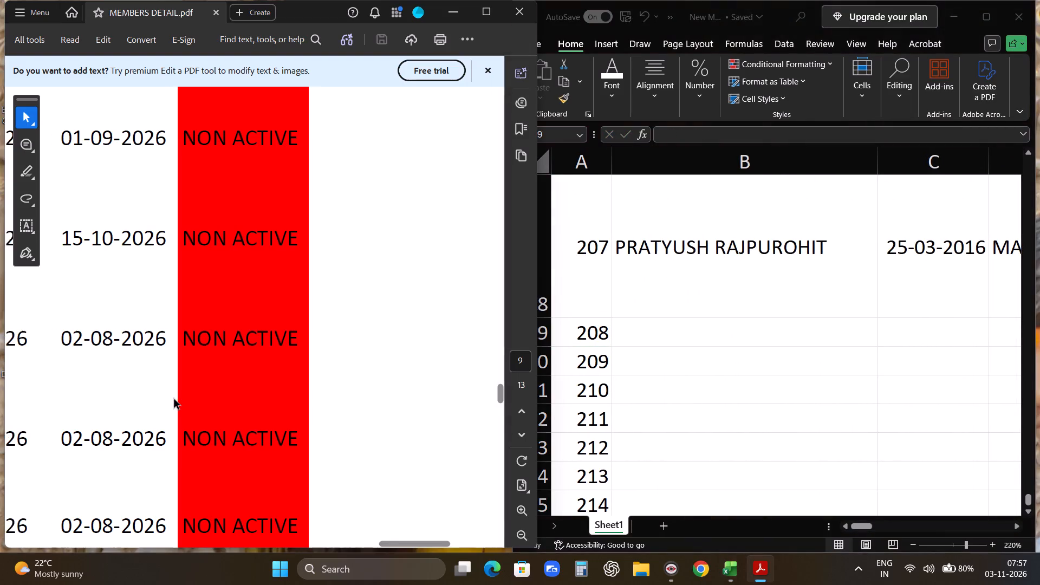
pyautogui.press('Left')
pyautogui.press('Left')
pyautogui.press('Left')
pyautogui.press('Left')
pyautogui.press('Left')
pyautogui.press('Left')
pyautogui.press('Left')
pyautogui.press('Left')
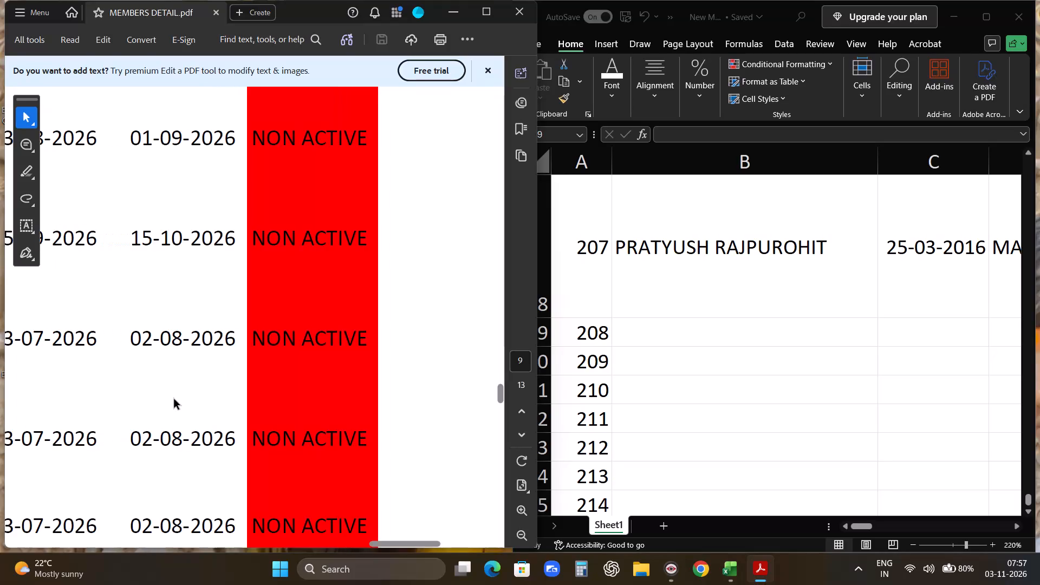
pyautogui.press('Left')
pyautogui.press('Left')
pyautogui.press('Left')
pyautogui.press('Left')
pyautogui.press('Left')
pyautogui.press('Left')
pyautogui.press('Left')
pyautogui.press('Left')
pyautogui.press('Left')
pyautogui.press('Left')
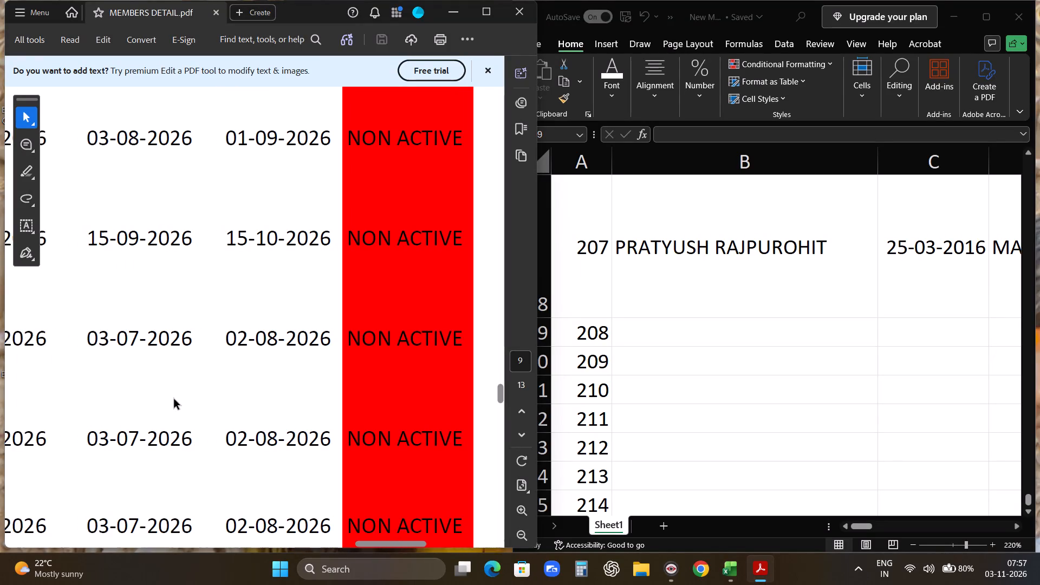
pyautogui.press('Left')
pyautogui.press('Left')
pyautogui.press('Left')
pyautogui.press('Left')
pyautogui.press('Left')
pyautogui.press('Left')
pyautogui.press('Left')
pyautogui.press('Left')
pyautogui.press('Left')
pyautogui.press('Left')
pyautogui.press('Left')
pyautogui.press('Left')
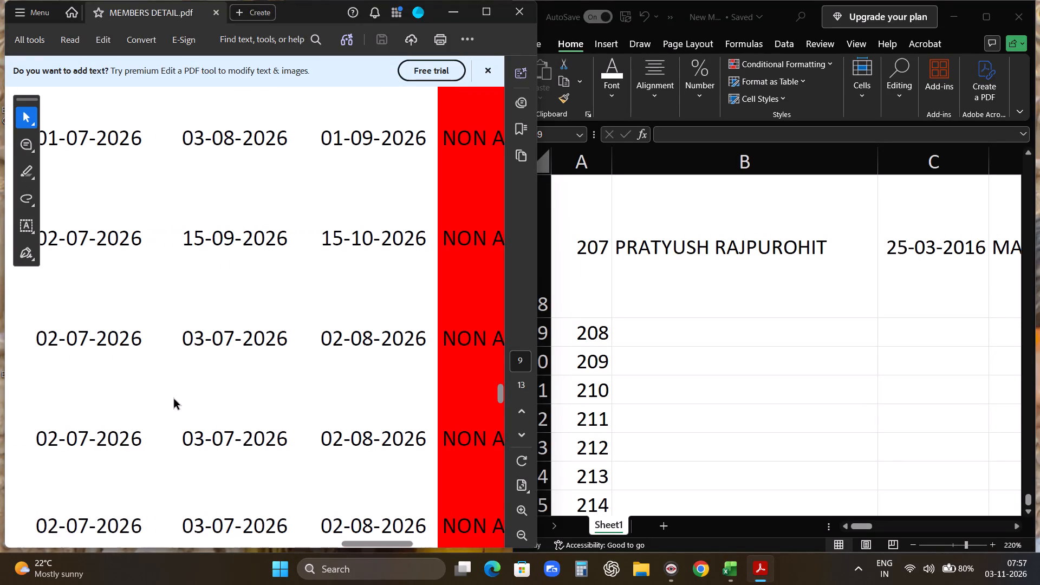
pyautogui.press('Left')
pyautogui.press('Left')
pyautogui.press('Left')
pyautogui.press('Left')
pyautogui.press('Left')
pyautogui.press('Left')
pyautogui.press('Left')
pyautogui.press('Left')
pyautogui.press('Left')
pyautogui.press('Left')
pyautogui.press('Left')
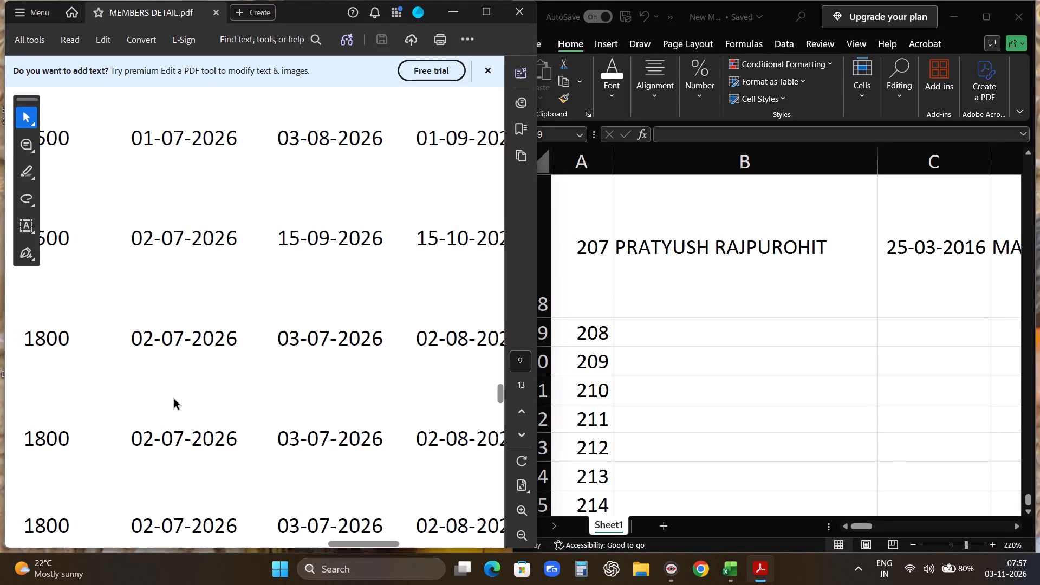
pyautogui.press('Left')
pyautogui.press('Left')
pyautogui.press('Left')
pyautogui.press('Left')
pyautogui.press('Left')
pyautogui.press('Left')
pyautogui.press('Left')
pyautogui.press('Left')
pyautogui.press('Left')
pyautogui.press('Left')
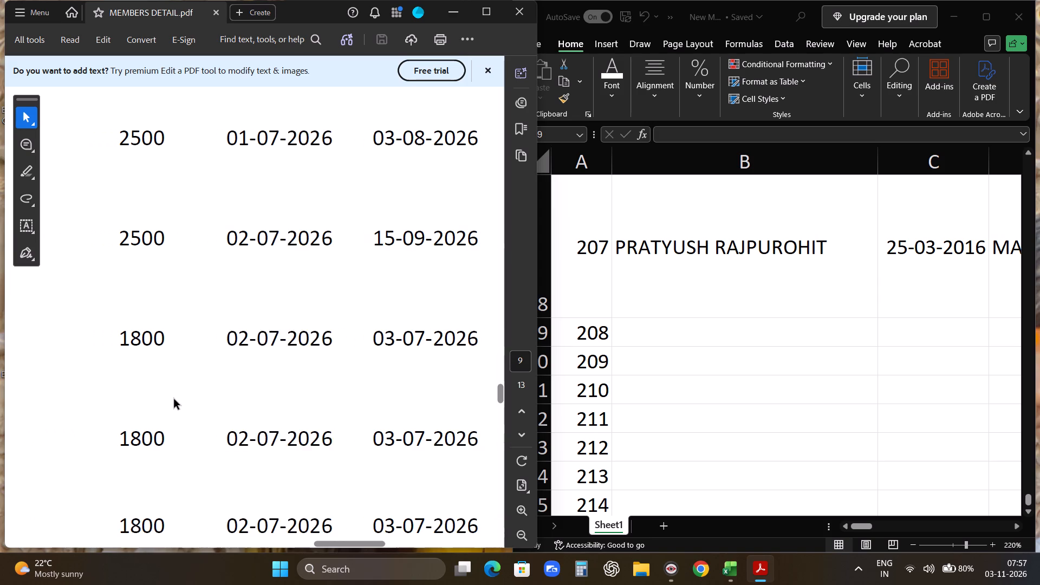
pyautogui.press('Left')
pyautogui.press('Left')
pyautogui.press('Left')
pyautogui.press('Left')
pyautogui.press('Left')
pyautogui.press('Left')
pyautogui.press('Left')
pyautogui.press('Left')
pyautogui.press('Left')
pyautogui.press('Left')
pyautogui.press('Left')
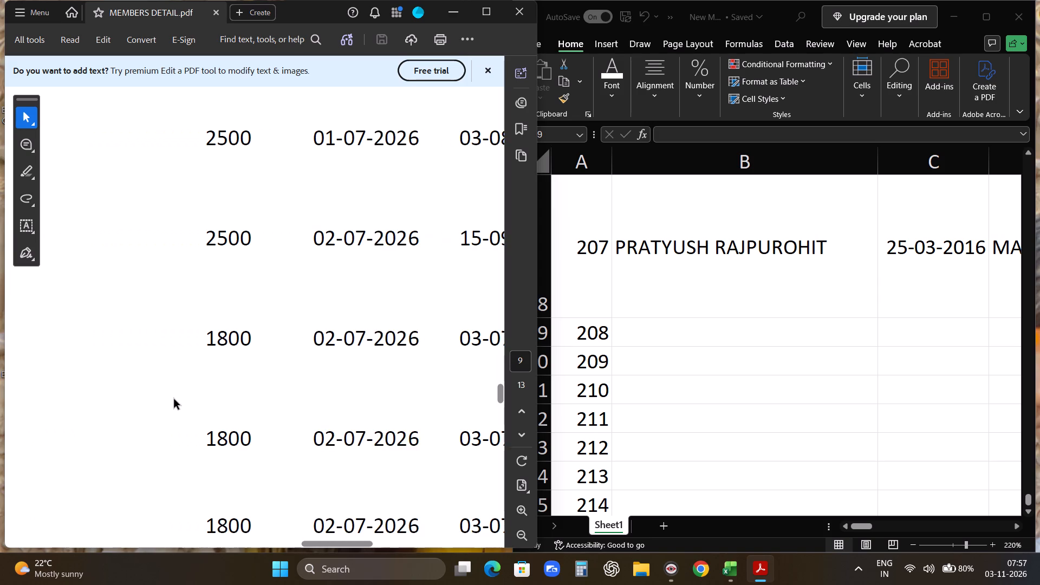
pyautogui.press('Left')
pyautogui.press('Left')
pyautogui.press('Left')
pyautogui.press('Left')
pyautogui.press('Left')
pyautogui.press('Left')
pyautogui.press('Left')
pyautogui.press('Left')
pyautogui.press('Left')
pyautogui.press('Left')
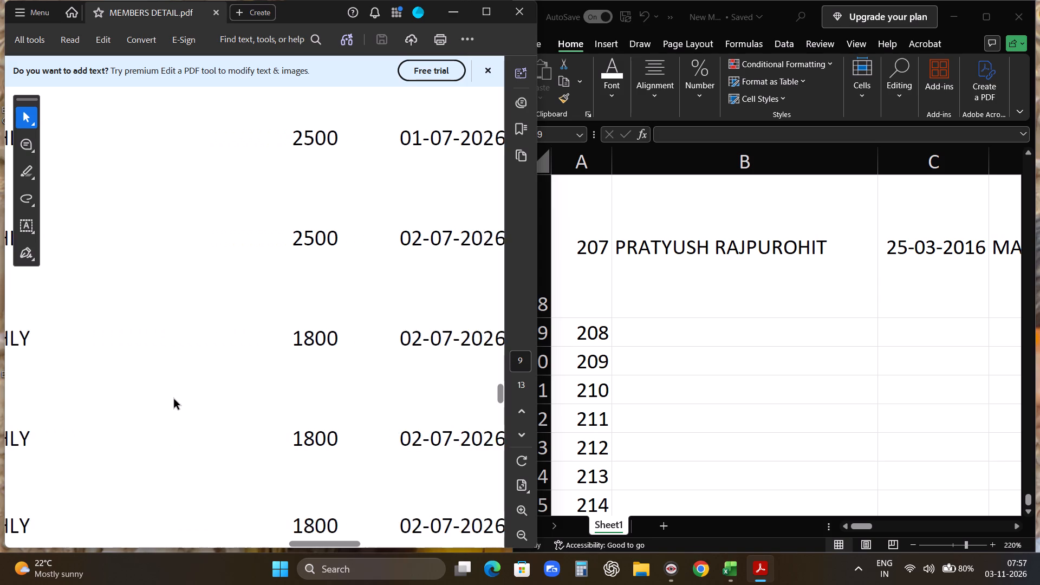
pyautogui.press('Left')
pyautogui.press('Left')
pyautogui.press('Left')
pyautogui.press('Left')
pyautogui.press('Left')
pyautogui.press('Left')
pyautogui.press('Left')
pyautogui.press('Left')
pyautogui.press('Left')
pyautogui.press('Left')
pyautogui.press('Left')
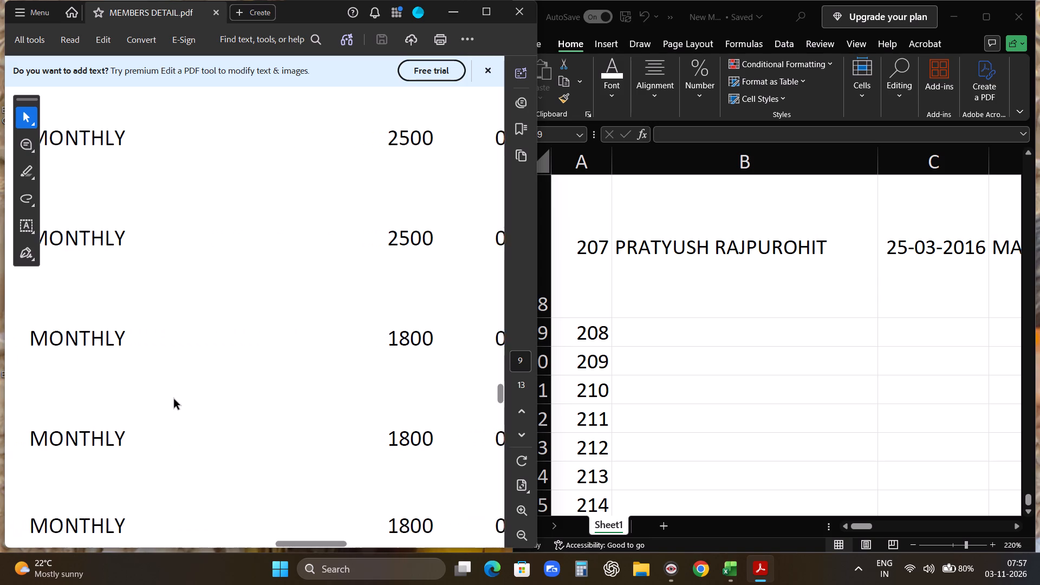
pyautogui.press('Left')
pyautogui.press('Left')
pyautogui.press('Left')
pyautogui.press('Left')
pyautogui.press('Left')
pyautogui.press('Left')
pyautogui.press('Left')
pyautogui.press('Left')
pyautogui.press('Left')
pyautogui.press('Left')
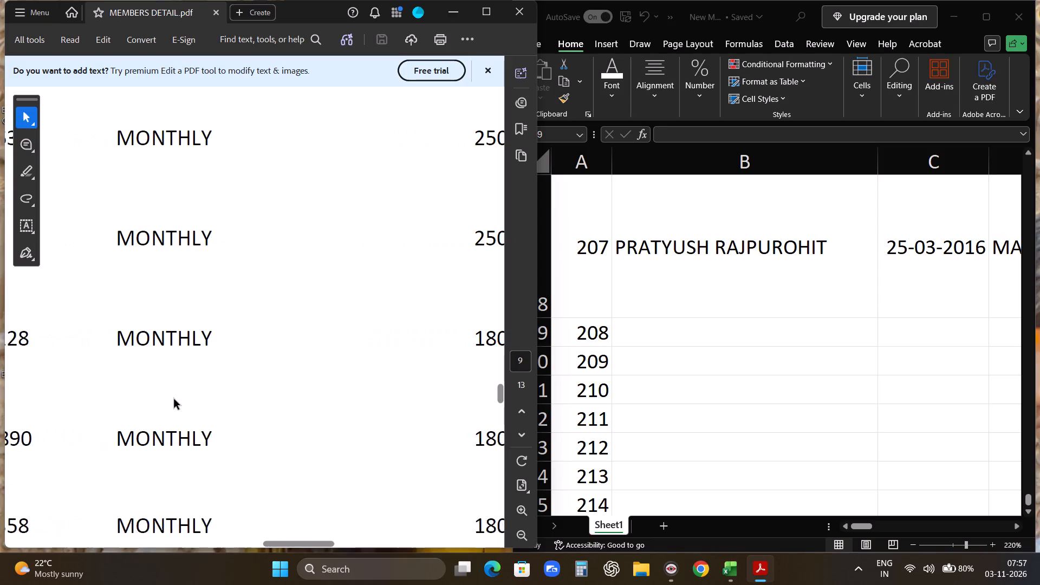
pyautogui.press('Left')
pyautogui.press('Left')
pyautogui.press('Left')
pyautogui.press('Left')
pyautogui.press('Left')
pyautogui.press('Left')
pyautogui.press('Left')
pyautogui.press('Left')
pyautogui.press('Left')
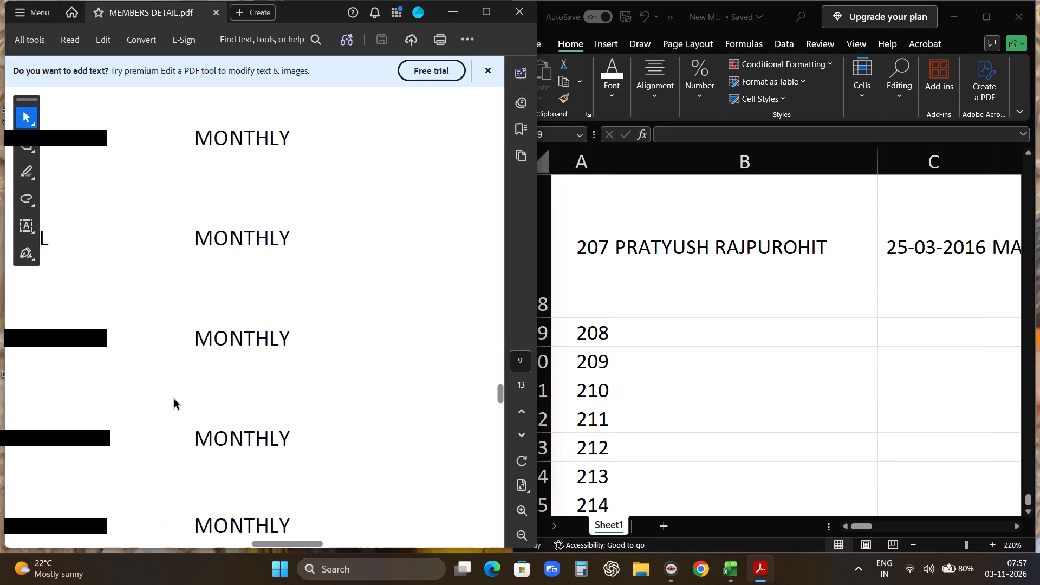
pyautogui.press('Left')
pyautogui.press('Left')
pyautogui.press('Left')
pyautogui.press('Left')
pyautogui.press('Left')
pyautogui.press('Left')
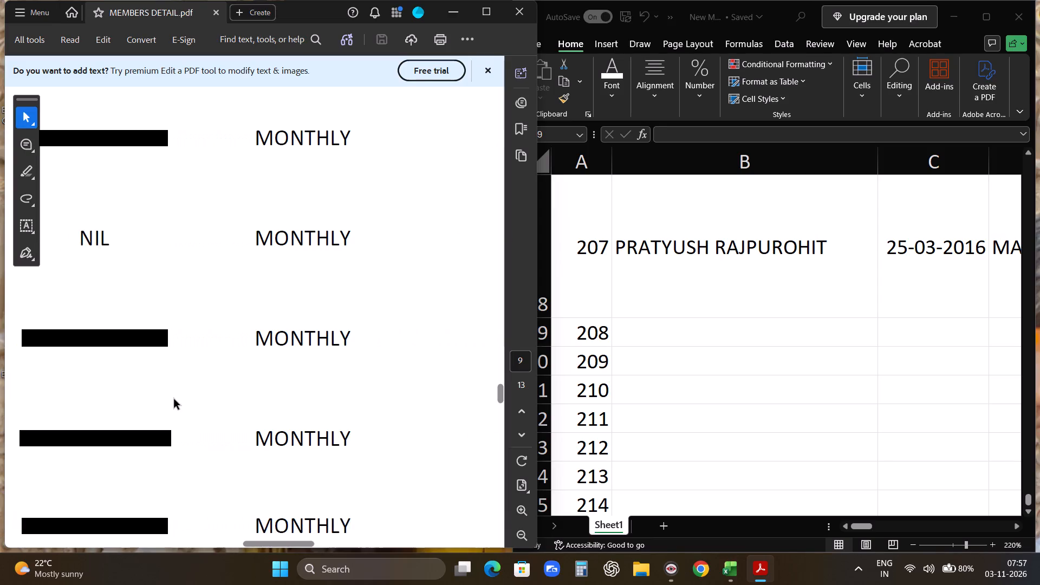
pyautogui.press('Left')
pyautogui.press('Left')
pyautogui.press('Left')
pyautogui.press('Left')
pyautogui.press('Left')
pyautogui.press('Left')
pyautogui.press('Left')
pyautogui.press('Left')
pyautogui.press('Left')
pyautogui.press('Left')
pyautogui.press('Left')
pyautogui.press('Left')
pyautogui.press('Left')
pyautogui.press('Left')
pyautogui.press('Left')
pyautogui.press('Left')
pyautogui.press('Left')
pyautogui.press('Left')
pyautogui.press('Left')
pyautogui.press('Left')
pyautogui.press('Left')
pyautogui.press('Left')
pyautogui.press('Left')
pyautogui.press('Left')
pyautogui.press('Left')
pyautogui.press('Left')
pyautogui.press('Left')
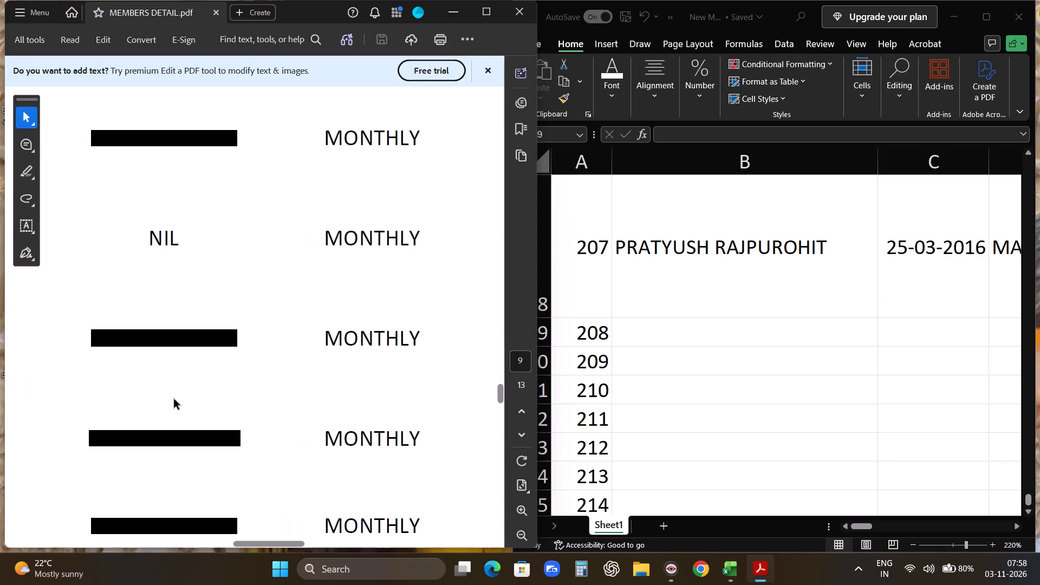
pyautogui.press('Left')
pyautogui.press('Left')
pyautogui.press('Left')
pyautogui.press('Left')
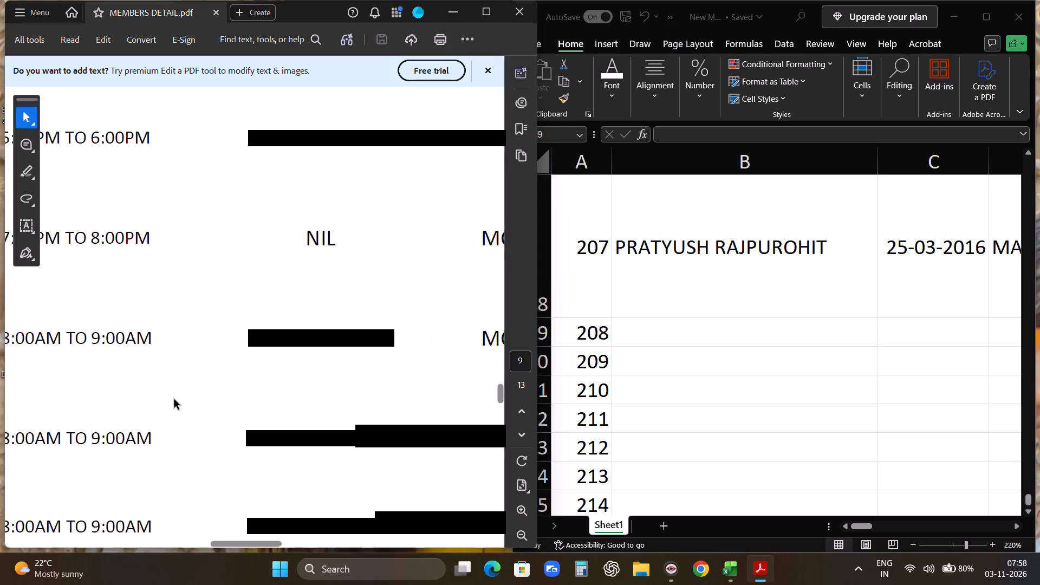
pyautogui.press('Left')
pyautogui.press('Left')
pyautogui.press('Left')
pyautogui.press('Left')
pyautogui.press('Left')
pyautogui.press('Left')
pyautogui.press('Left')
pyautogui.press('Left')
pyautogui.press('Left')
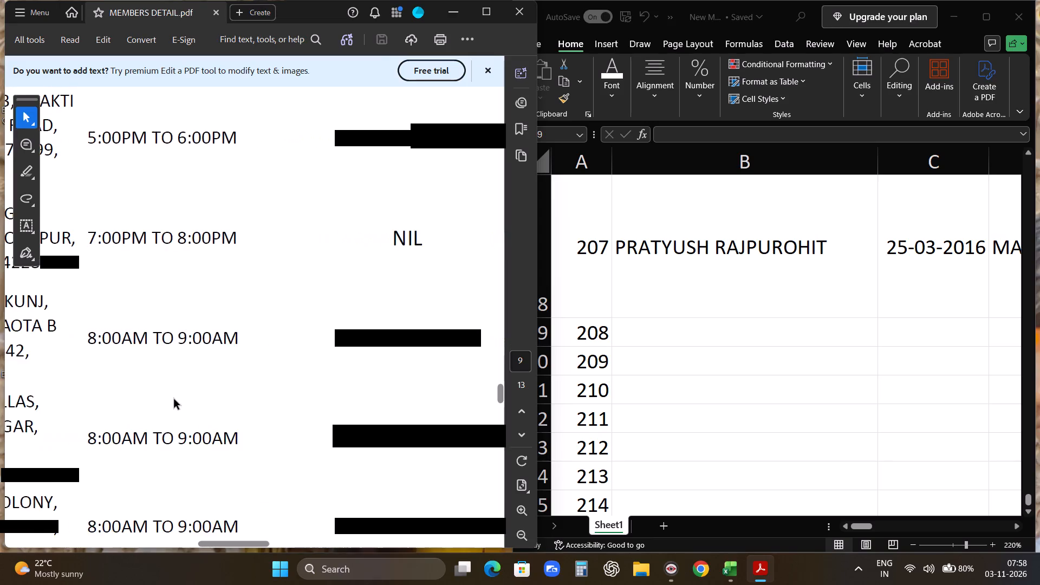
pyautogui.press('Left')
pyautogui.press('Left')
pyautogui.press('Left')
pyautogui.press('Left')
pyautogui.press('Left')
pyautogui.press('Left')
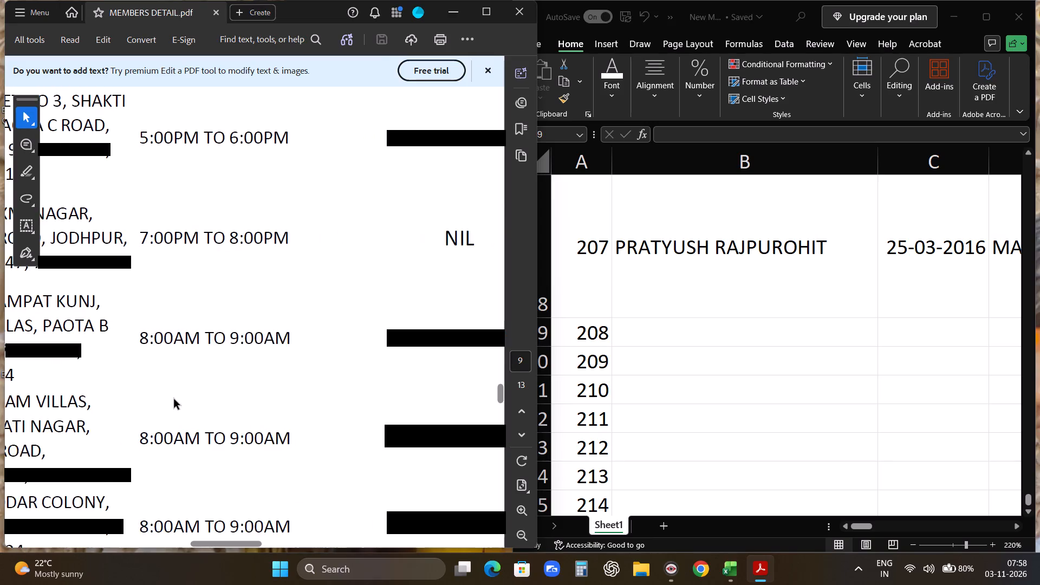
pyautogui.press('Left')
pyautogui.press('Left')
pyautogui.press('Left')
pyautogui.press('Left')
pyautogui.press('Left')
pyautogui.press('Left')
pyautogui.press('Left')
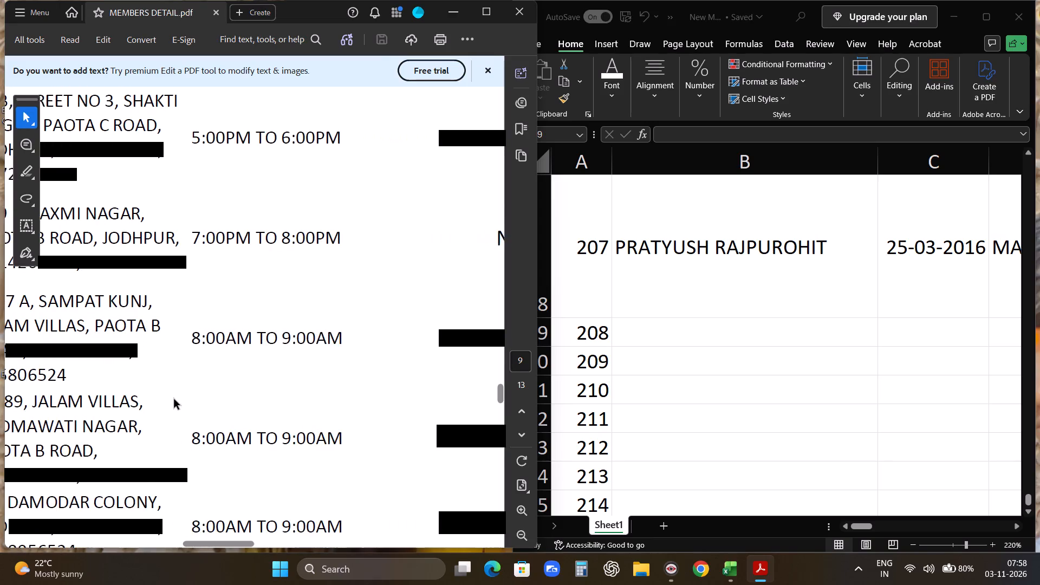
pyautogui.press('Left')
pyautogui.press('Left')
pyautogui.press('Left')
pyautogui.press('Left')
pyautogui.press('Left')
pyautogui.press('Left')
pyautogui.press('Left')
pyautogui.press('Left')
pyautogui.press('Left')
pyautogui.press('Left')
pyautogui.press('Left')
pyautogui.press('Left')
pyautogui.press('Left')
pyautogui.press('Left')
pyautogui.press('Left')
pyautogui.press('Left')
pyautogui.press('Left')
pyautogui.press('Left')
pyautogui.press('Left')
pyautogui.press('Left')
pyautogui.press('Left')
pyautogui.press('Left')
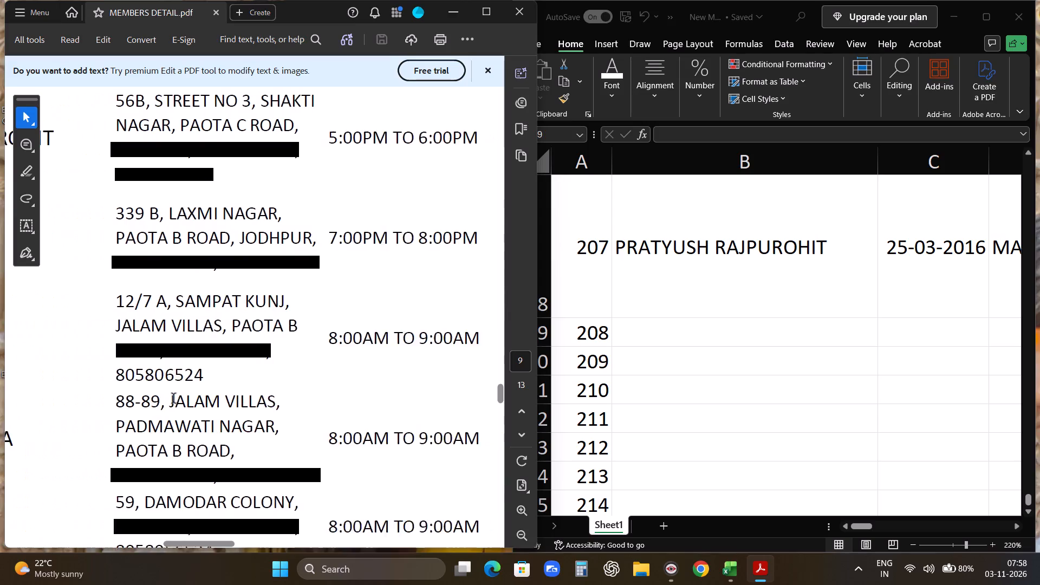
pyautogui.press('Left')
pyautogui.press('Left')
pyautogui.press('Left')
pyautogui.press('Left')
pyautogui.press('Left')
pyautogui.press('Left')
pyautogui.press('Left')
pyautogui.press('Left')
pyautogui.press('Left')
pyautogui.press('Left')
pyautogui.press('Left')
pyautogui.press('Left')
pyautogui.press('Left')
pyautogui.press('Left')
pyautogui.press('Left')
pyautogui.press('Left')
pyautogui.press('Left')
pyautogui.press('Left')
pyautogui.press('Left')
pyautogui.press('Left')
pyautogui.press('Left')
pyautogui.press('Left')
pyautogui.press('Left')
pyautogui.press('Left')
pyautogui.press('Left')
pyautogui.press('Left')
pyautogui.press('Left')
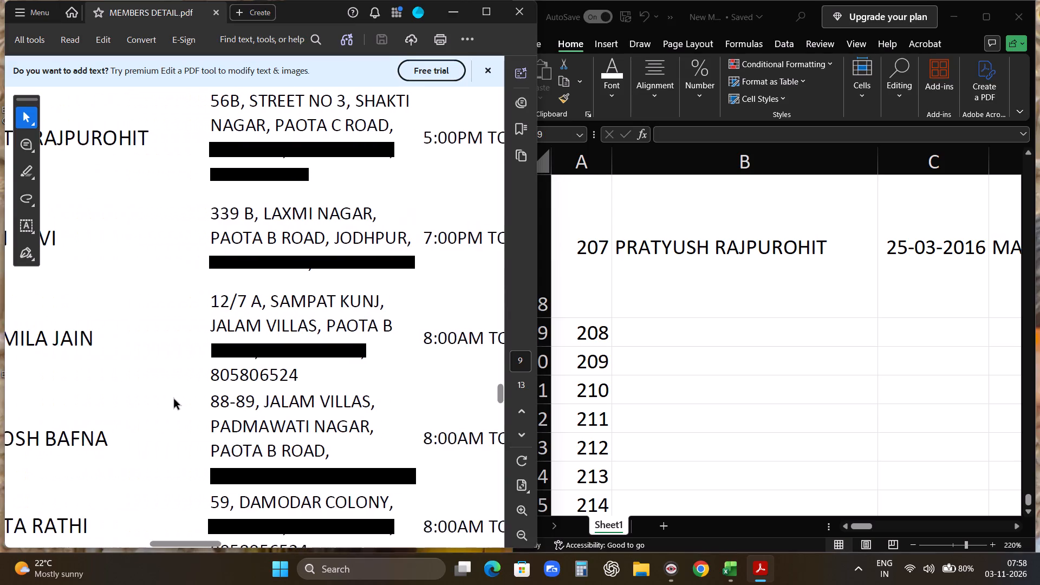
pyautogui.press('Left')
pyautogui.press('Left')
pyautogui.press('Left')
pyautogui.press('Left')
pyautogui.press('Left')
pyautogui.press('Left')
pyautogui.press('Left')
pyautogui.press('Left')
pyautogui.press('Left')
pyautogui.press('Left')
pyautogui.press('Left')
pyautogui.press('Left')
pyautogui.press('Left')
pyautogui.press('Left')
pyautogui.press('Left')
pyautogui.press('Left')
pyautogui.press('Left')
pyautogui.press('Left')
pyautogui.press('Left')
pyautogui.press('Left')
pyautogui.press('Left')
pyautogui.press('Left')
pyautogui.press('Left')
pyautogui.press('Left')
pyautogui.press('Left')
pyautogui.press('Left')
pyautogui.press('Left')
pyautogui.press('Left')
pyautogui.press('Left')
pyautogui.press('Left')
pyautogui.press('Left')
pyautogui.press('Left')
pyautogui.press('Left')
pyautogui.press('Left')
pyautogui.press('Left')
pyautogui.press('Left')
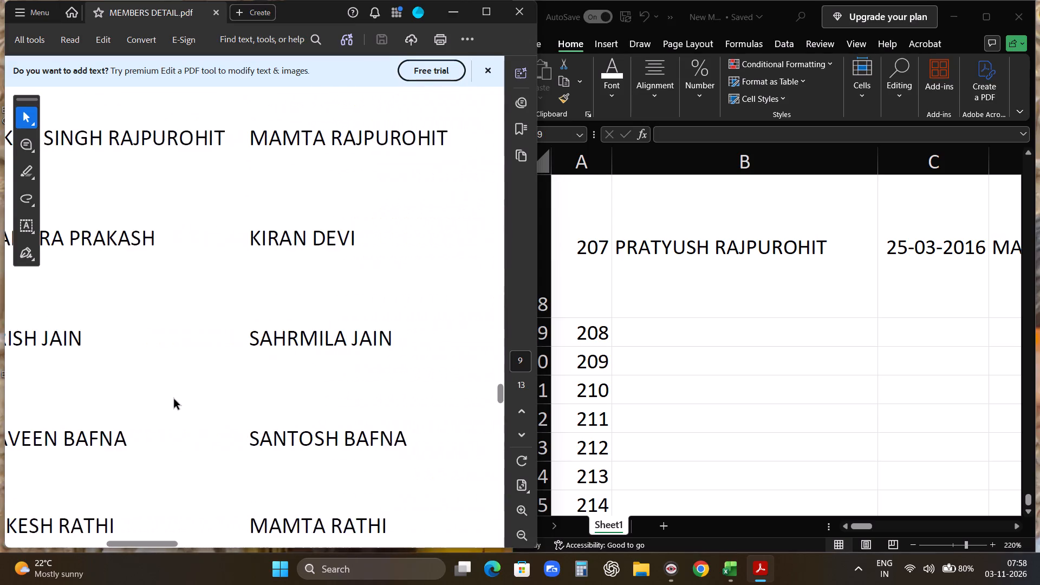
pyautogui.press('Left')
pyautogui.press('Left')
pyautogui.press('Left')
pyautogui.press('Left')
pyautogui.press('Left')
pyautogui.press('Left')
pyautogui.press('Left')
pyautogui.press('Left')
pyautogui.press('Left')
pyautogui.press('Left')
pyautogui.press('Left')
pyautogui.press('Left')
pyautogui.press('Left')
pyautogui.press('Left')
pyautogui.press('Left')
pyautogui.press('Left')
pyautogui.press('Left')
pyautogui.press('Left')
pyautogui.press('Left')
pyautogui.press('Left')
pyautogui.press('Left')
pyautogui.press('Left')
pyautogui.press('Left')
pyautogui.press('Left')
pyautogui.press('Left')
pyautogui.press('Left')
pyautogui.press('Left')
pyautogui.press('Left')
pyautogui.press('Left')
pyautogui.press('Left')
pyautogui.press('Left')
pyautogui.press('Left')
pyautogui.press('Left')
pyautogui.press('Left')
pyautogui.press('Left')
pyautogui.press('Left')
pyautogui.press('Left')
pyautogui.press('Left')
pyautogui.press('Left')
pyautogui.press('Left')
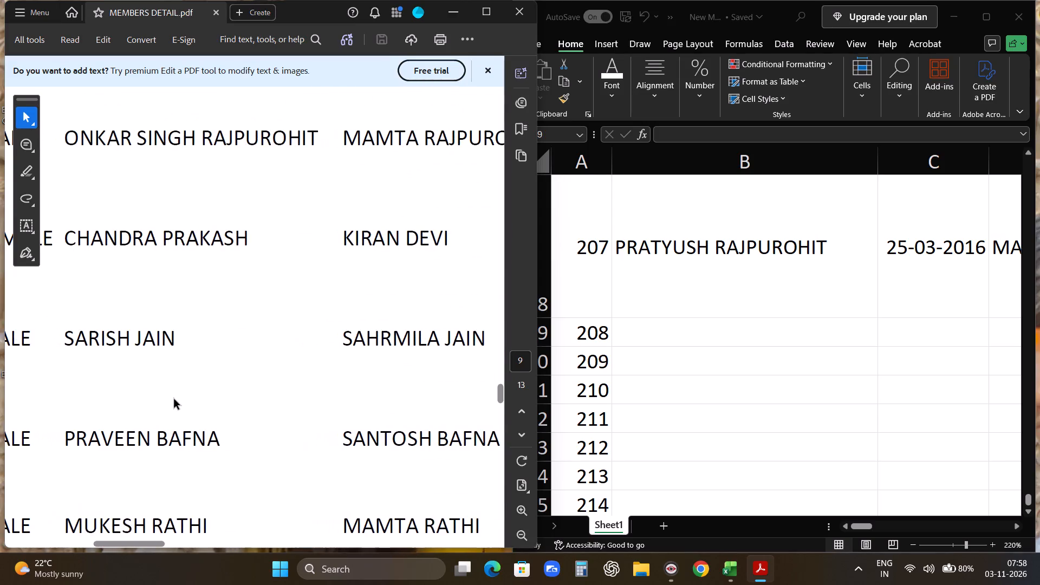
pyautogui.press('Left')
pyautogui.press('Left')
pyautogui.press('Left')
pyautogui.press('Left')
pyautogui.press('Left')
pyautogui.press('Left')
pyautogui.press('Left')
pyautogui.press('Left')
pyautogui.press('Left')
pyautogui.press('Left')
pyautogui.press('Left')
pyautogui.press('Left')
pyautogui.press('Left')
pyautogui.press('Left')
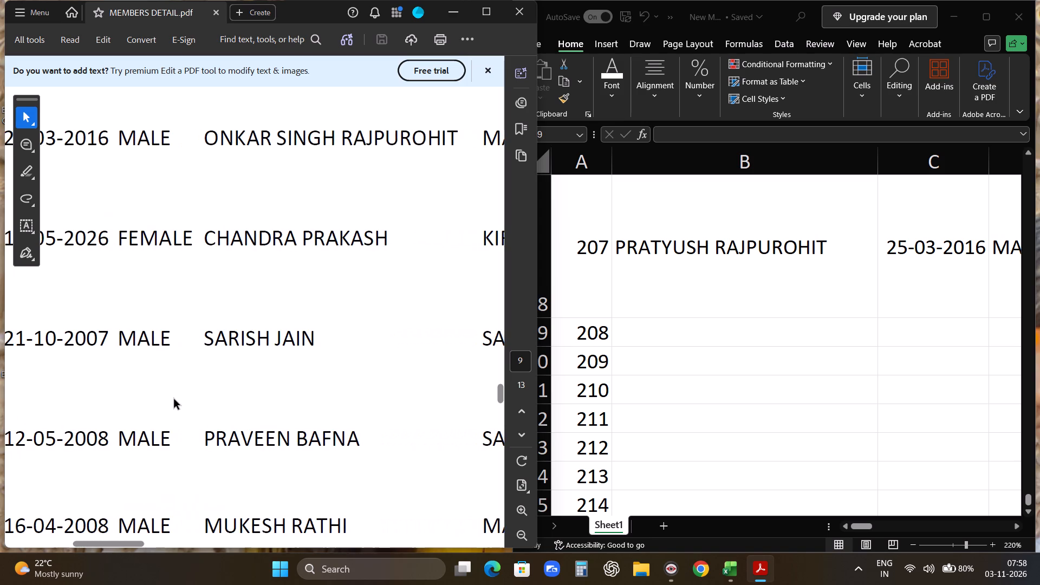
# Examine member 208's row in the PDF from the father's name back to the member's name and serial number.
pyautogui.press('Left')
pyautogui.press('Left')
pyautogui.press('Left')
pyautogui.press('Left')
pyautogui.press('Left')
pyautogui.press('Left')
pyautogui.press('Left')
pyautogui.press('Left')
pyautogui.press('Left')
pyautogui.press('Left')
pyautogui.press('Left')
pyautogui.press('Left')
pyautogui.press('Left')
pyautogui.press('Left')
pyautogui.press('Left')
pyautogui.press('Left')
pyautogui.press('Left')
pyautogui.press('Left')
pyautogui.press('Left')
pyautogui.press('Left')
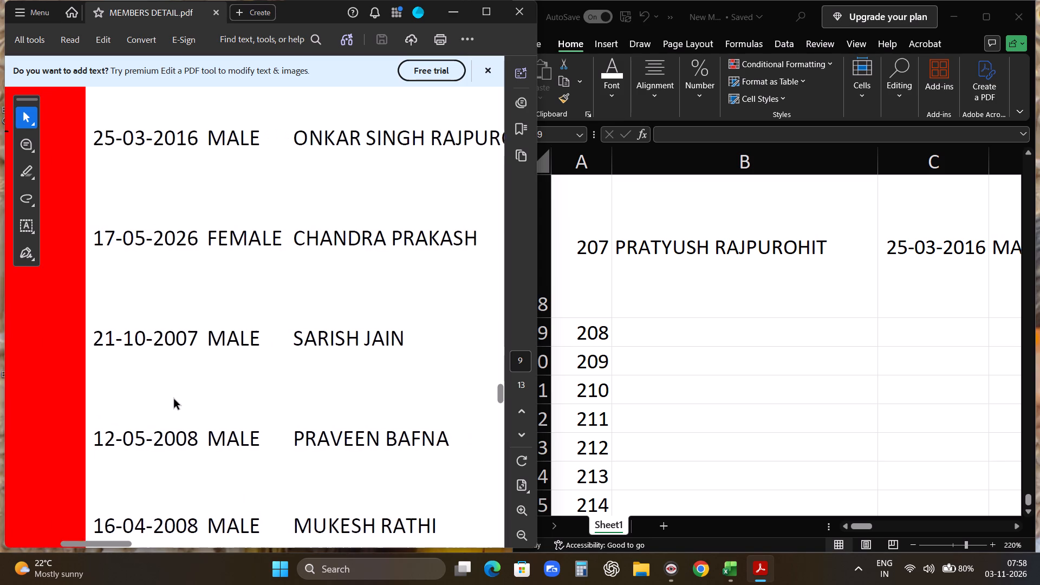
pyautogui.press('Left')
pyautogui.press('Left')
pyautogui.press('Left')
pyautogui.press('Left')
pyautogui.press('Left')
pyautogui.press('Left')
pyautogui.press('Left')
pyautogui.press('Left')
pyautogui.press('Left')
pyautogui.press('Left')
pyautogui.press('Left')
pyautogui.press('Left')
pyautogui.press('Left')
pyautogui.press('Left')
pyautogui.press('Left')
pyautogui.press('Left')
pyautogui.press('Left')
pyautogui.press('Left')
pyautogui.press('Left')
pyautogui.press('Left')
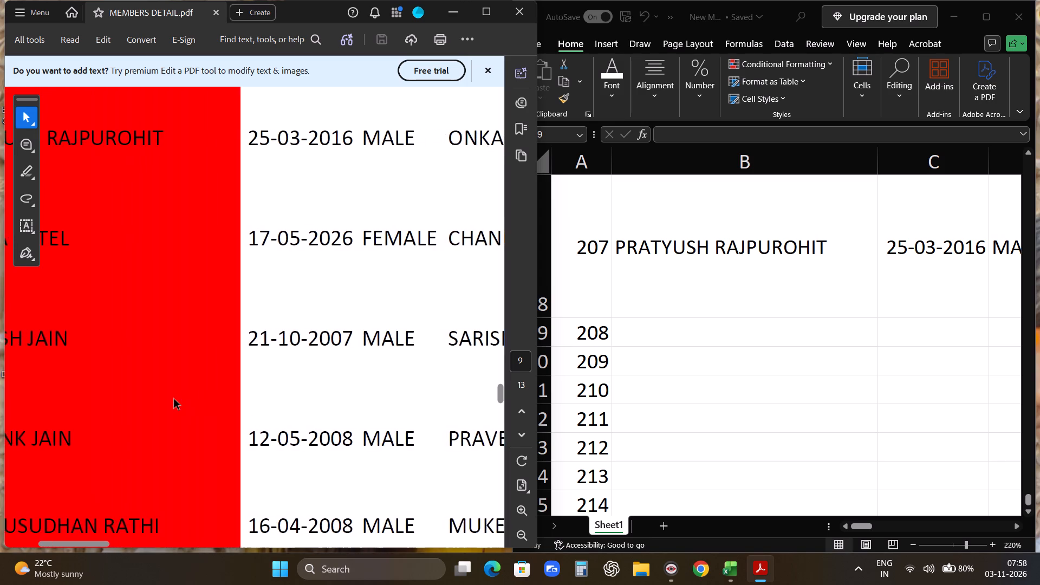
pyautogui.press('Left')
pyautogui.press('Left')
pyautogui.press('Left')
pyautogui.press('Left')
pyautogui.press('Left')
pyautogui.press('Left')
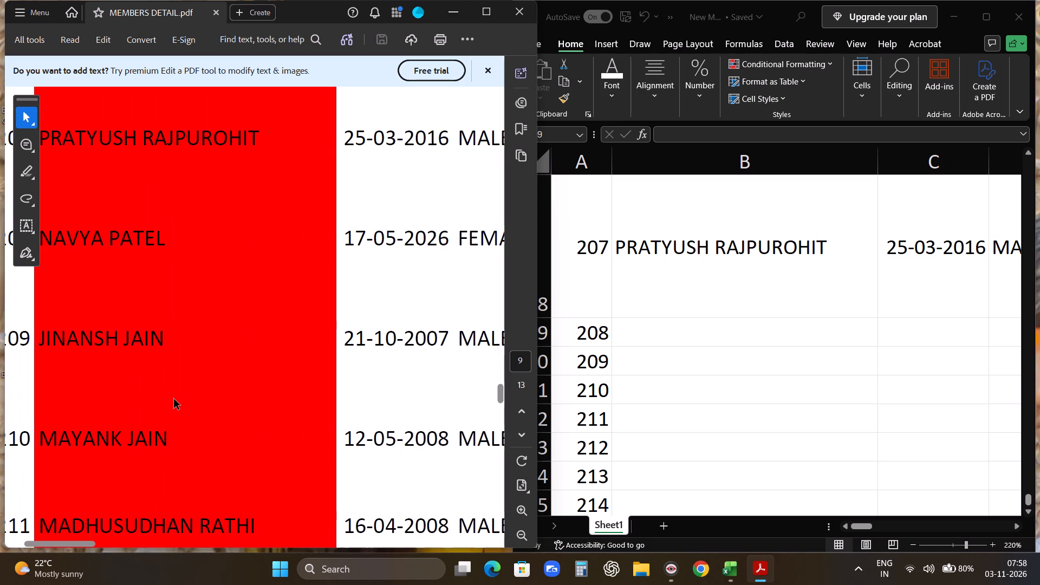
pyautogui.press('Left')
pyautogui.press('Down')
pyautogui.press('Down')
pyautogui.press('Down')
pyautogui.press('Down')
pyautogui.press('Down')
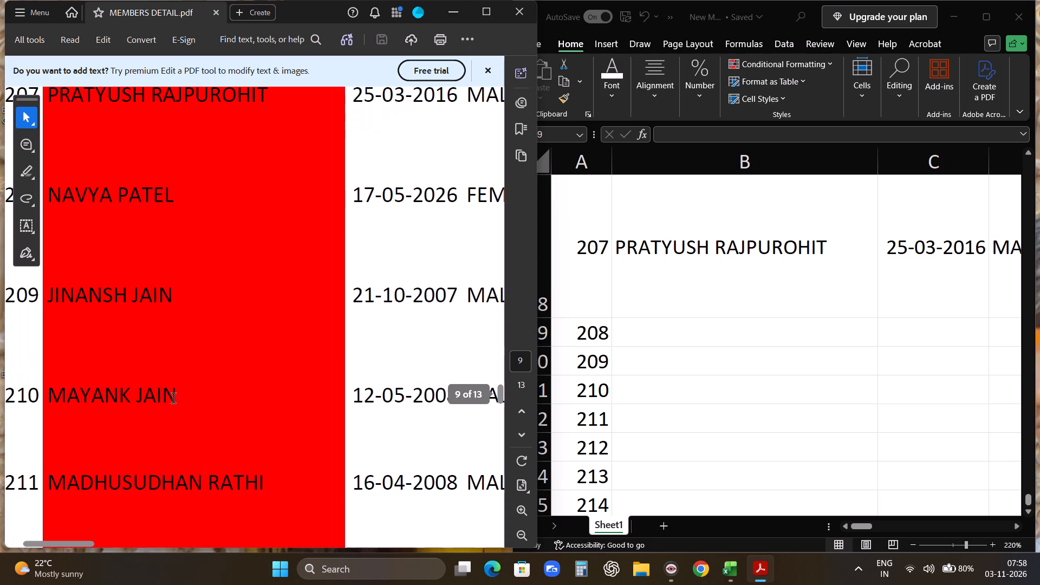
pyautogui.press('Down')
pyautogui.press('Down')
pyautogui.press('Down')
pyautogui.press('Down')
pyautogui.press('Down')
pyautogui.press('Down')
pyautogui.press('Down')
# Switch to the Excel worksheet and enter member 208's name in B209, date of birth in C209 and FEMALE in D209.
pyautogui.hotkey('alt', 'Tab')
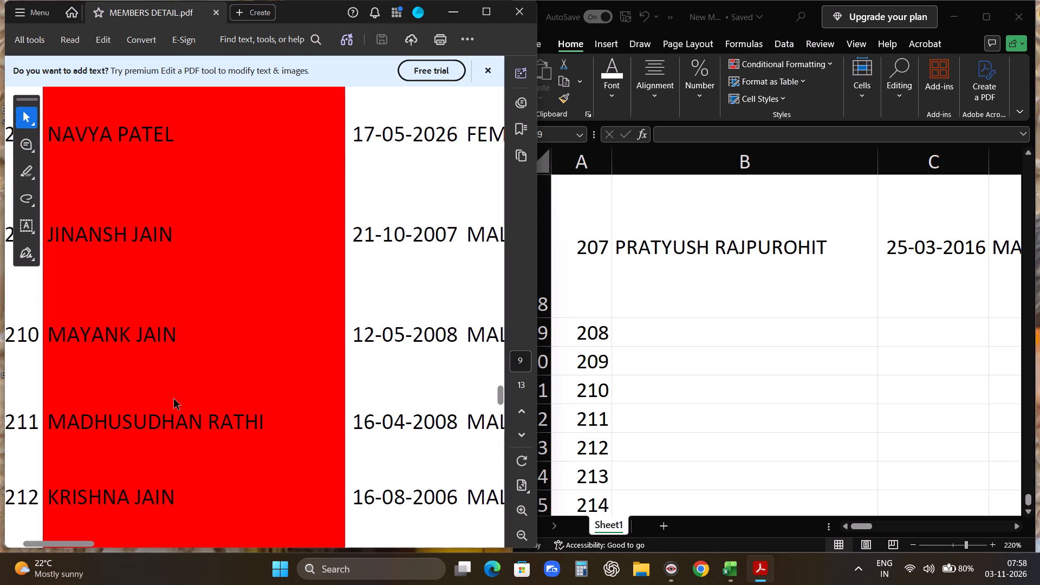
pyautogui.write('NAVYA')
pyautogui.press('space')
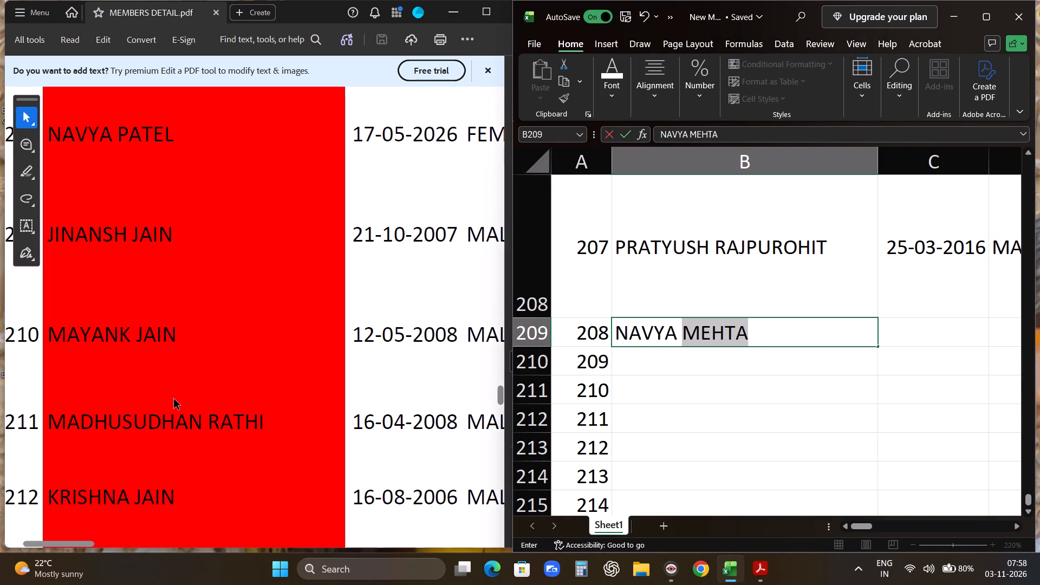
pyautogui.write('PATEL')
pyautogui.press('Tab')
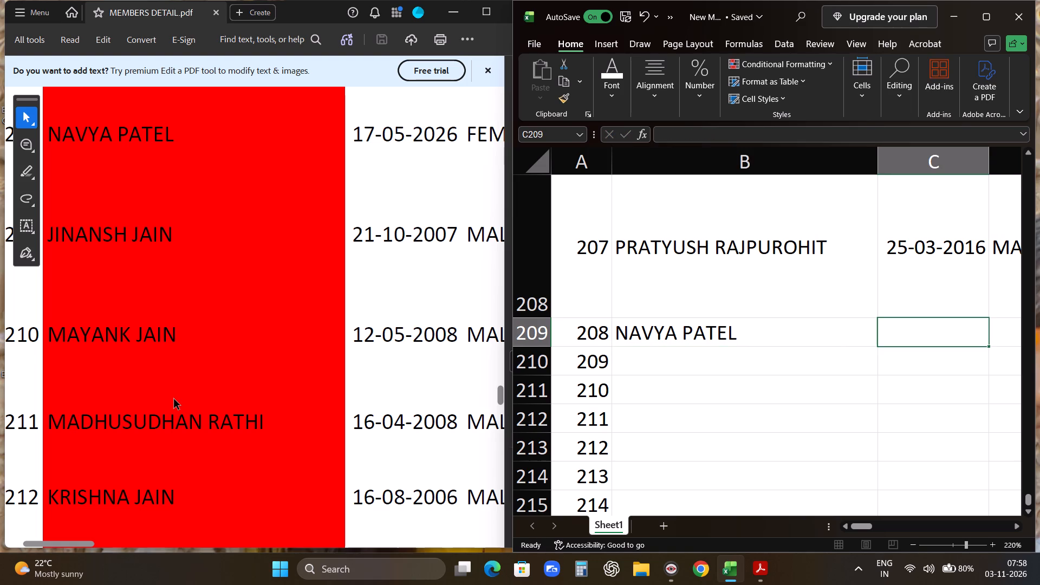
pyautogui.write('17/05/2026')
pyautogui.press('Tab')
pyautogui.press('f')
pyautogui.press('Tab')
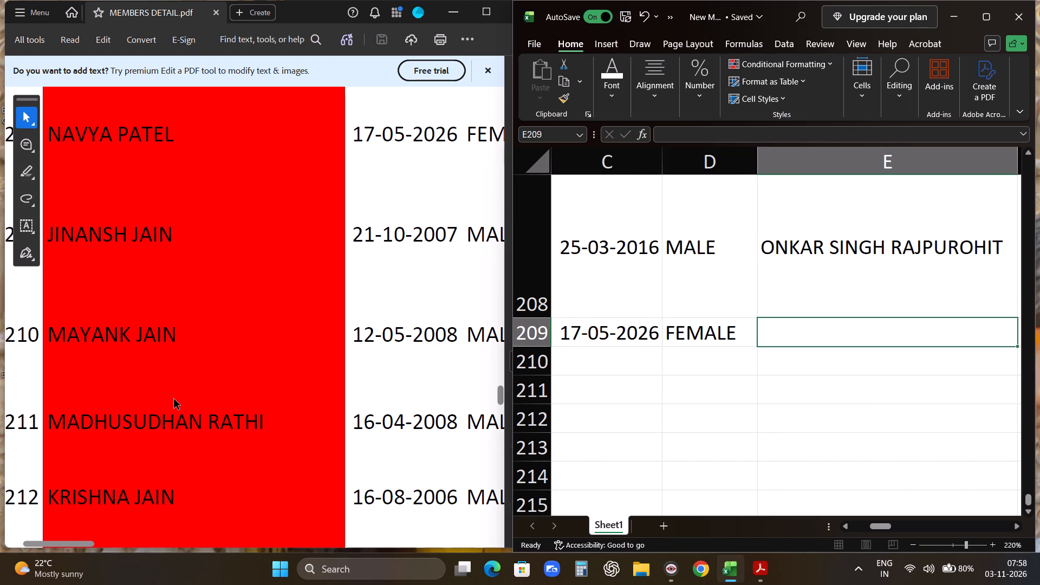
# Switch to the MEMBERS DETAIL PDF and examine the father's and mother's names in member 208's row.
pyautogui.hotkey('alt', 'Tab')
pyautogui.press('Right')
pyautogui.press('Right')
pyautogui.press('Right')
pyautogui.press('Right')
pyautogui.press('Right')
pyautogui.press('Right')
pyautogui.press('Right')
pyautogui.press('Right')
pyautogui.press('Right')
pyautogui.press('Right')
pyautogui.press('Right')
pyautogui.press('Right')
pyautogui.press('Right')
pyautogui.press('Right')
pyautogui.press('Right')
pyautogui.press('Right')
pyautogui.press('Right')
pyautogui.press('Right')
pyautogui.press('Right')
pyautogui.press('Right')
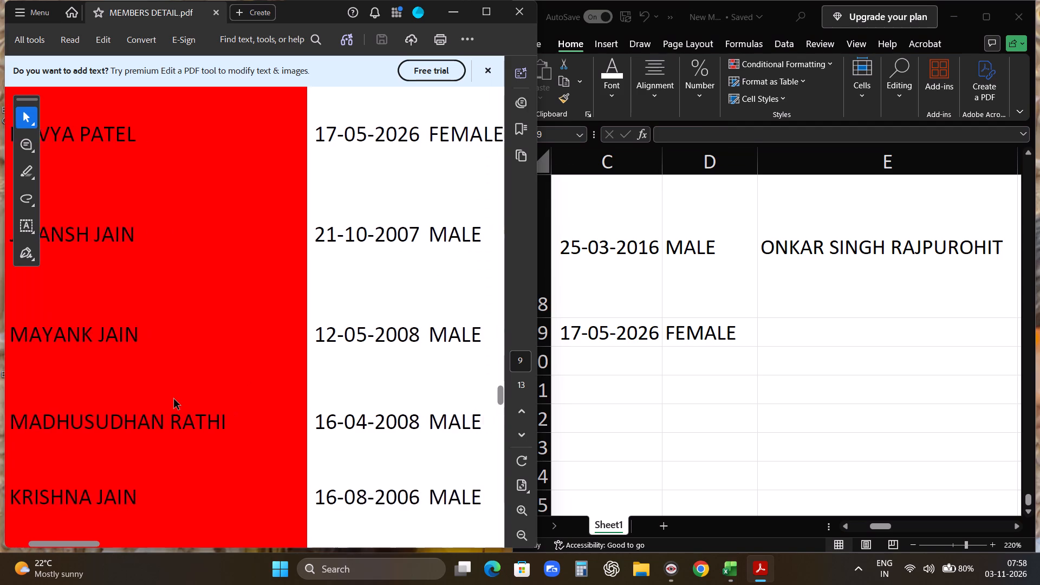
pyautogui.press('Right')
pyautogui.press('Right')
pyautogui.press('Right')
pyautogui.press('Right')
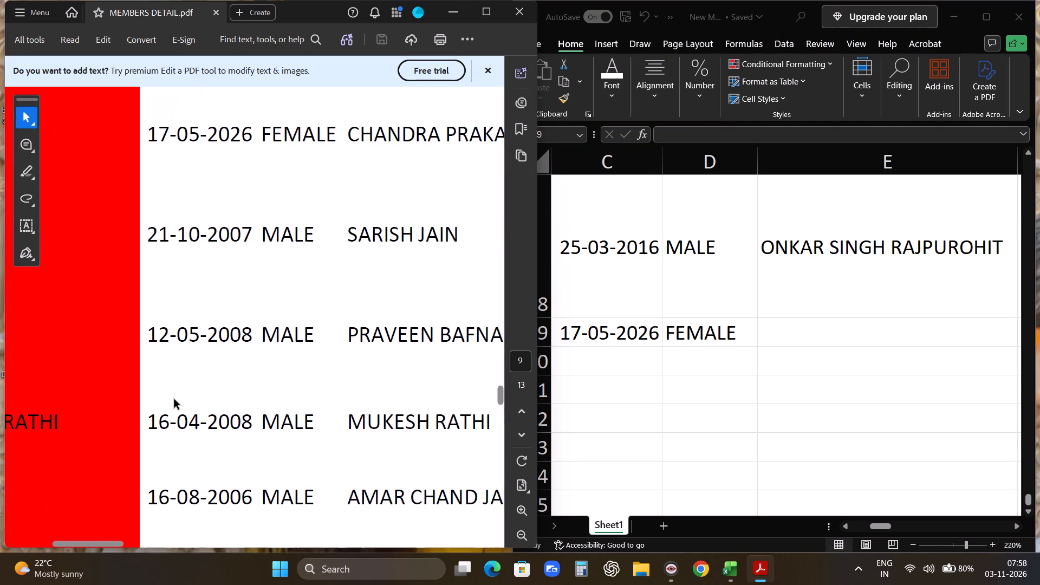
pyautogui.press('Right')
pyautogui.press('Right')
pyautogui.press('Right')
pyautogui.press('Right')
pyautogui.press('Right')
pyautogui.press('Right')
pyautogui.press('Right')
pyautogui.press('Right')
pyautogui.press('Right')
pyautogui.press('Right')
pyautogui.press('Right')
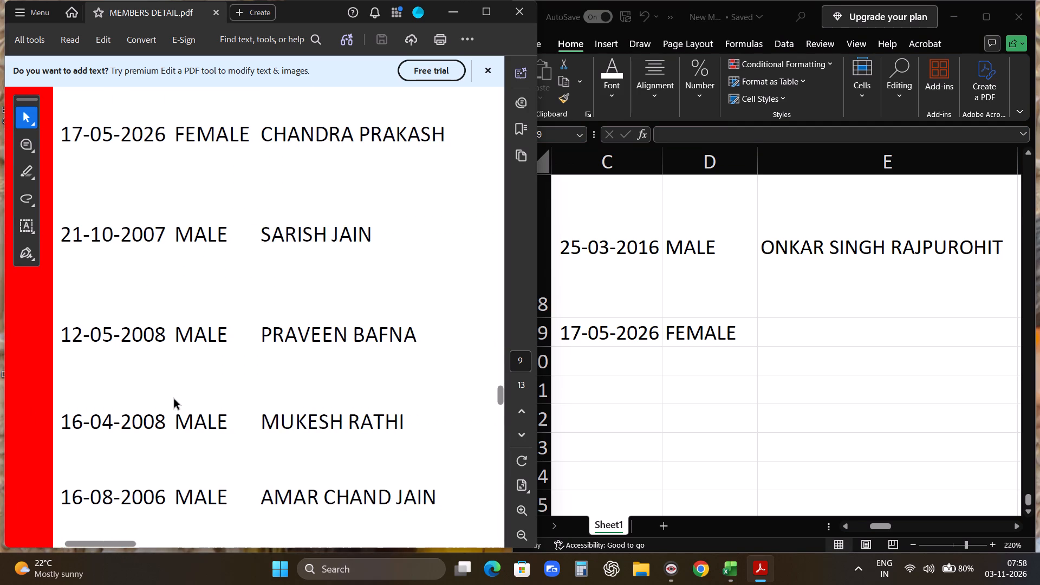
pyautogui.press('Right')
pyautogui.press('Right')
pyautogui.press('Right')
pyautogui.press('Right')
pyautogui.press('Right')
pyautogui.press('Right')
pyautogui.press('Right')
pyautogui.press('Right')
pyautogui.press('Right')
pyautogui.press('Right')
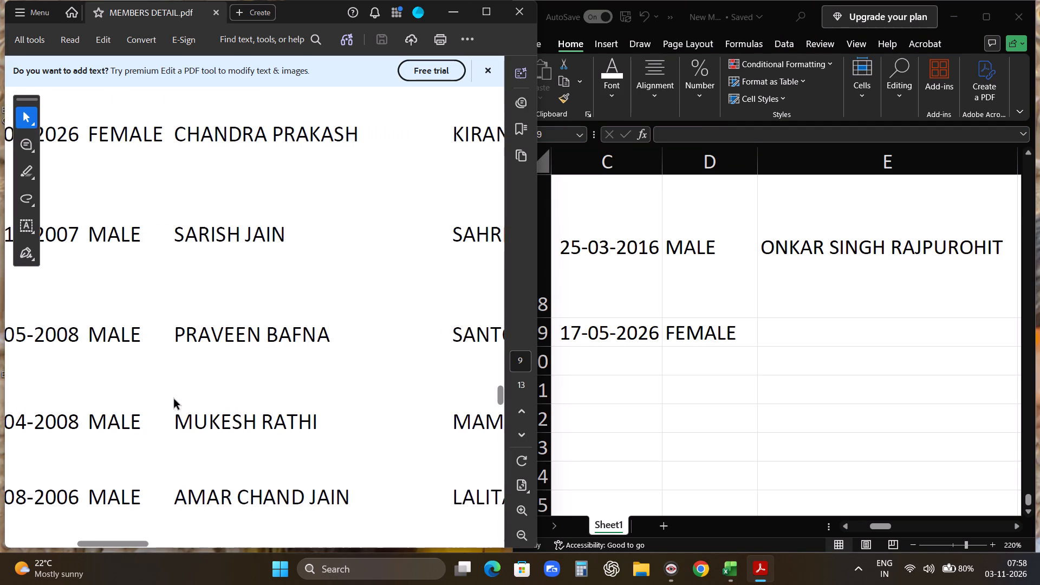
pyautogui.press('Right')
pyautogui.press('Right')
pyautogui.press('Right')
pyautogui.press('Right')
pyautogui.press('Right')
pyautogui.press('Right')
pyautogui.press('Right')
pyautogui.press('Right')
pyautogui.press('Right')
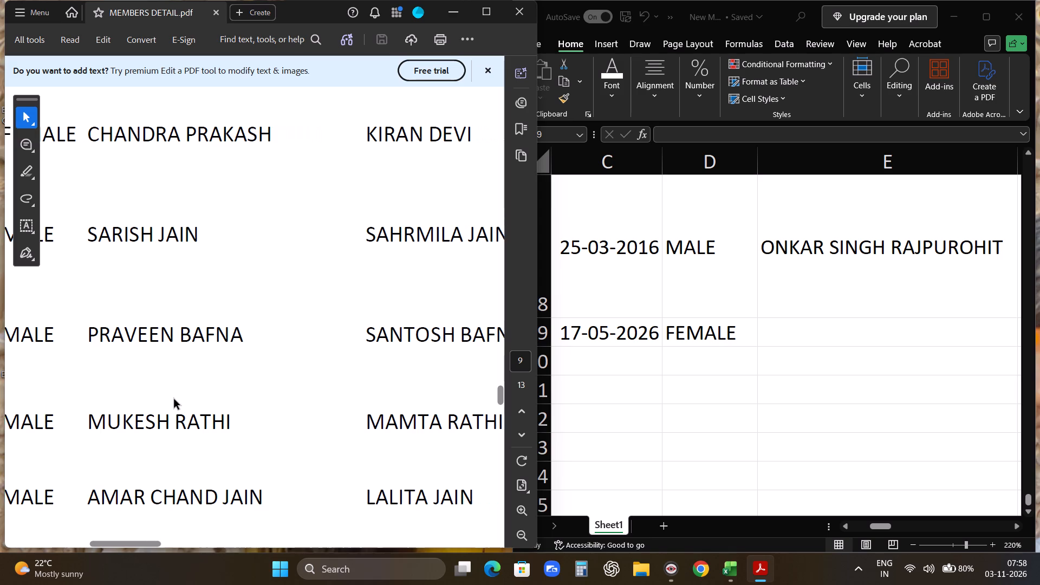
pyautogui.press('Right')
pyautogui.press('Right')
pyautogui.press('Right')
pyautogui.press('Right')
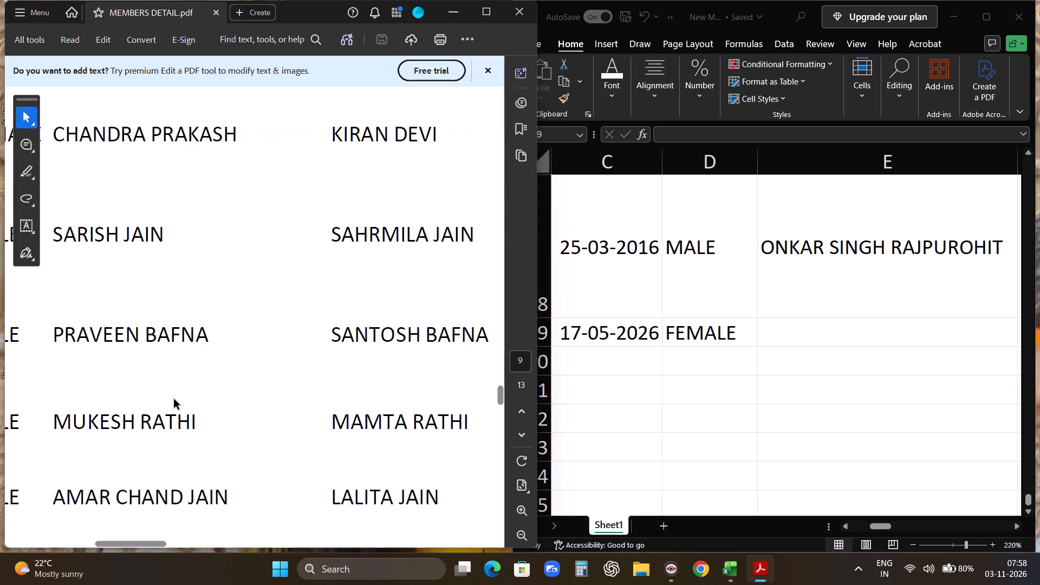
# Return to the Excel worksheet and enter member 208's father's name in E209 and mother's name in F209.
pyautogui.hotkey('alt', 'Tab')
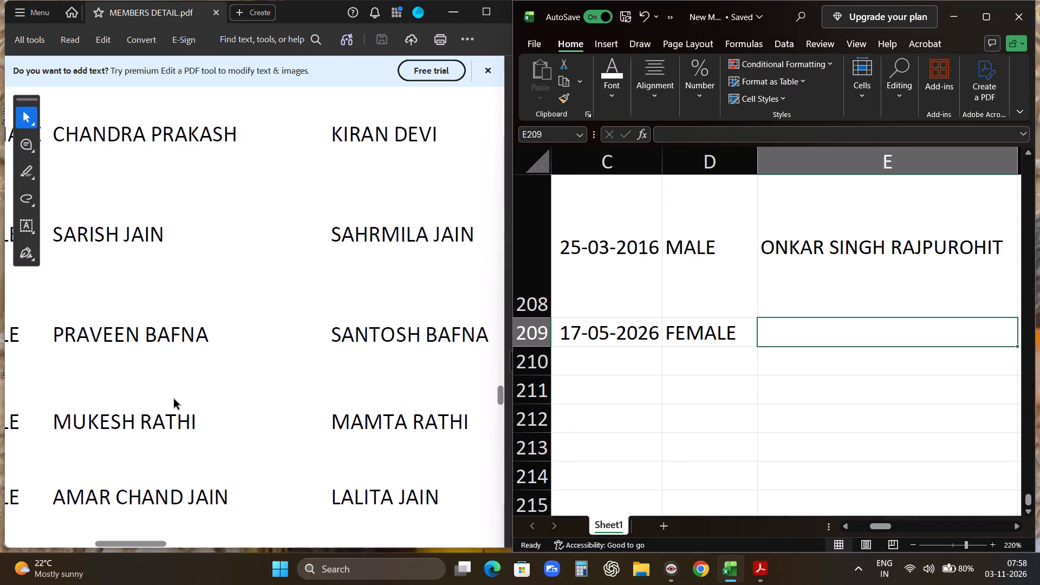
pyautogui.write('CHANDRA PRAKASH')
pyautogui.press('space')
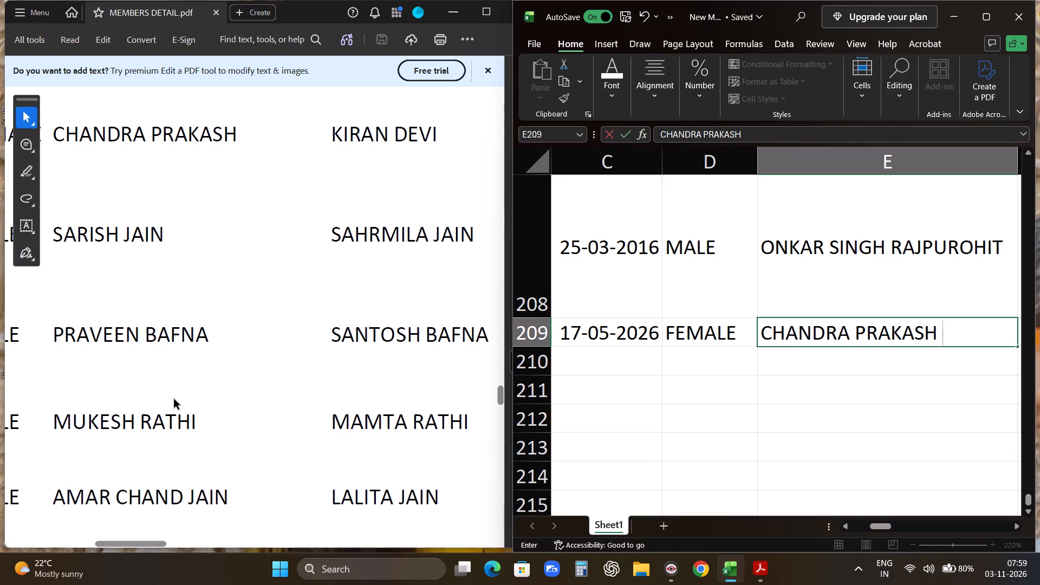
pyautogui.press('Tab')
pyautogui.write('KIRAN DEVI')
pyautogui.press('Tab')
# Switch to the MEMBERS DETAIL PDF and examine the address in member 208's row, beyond the mother's name.
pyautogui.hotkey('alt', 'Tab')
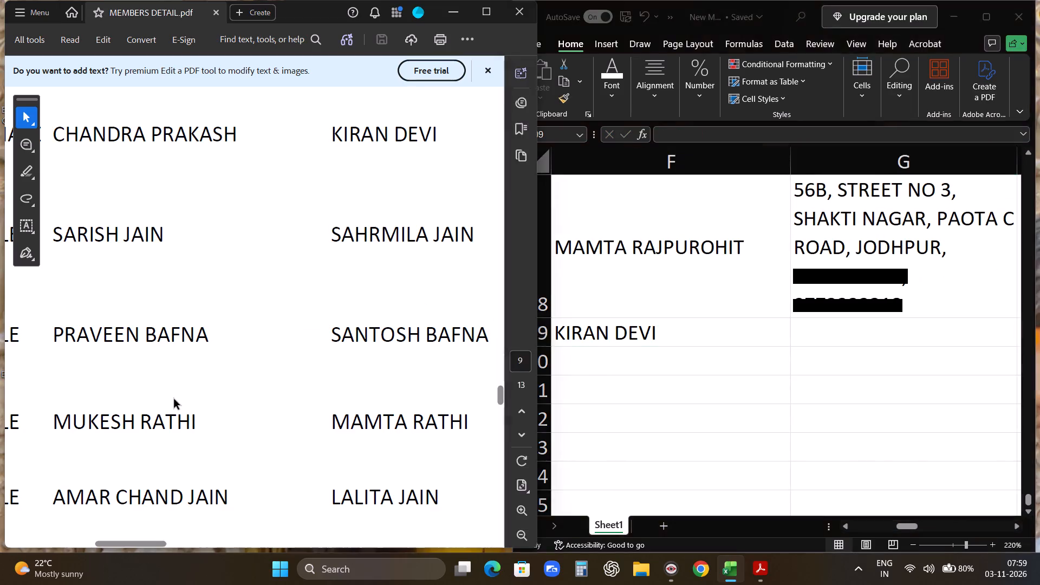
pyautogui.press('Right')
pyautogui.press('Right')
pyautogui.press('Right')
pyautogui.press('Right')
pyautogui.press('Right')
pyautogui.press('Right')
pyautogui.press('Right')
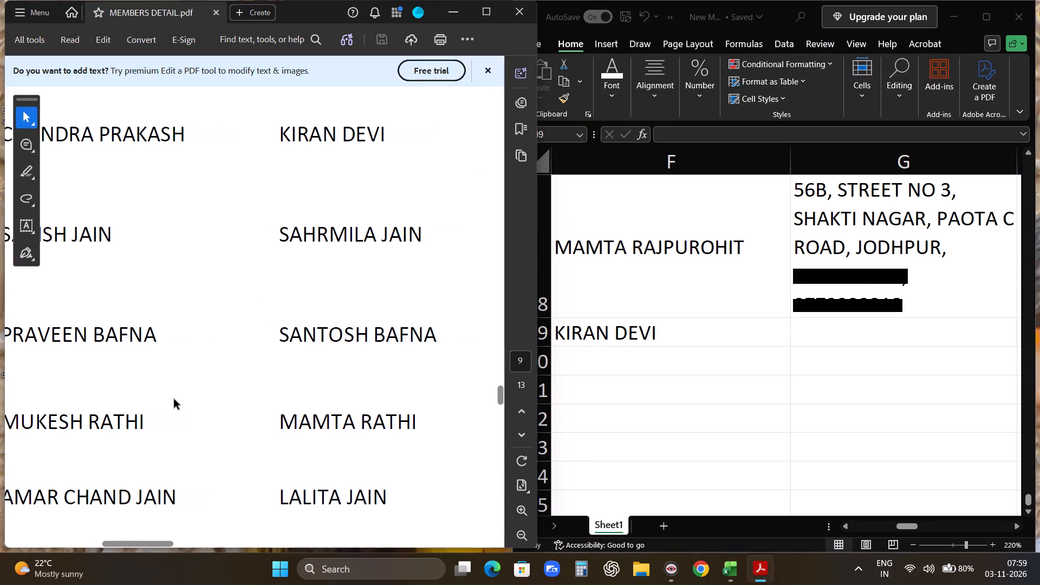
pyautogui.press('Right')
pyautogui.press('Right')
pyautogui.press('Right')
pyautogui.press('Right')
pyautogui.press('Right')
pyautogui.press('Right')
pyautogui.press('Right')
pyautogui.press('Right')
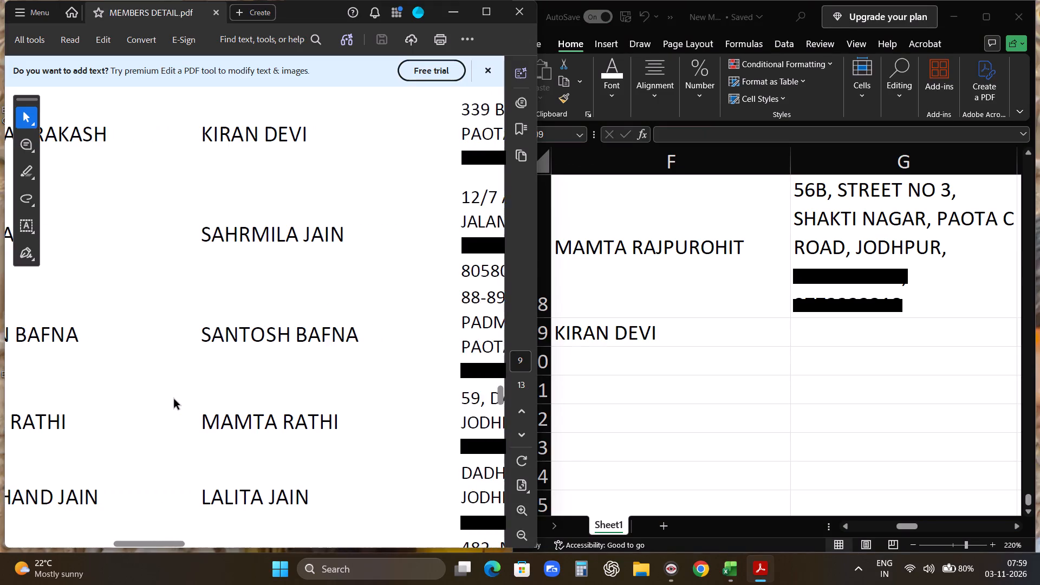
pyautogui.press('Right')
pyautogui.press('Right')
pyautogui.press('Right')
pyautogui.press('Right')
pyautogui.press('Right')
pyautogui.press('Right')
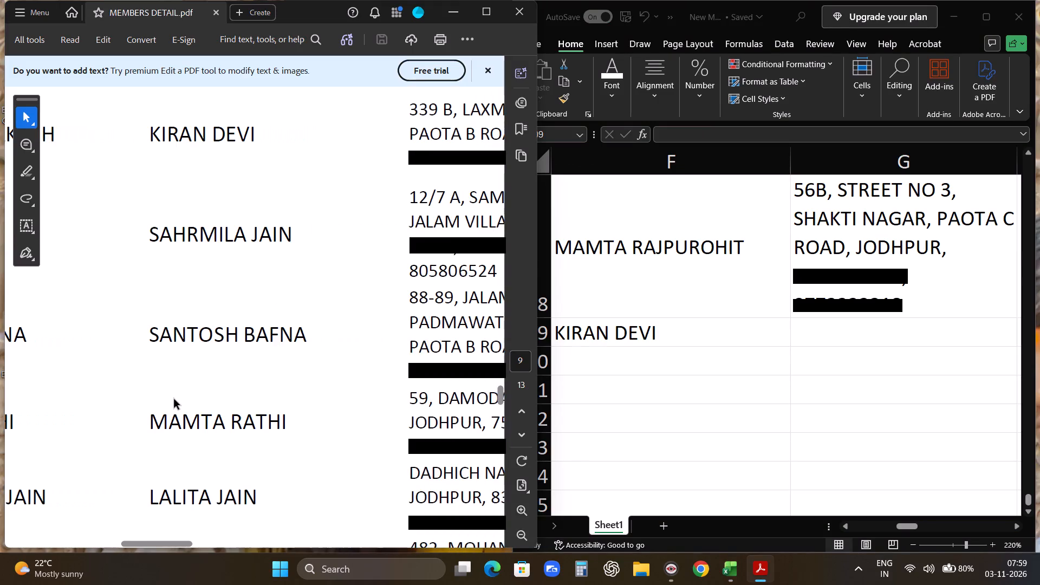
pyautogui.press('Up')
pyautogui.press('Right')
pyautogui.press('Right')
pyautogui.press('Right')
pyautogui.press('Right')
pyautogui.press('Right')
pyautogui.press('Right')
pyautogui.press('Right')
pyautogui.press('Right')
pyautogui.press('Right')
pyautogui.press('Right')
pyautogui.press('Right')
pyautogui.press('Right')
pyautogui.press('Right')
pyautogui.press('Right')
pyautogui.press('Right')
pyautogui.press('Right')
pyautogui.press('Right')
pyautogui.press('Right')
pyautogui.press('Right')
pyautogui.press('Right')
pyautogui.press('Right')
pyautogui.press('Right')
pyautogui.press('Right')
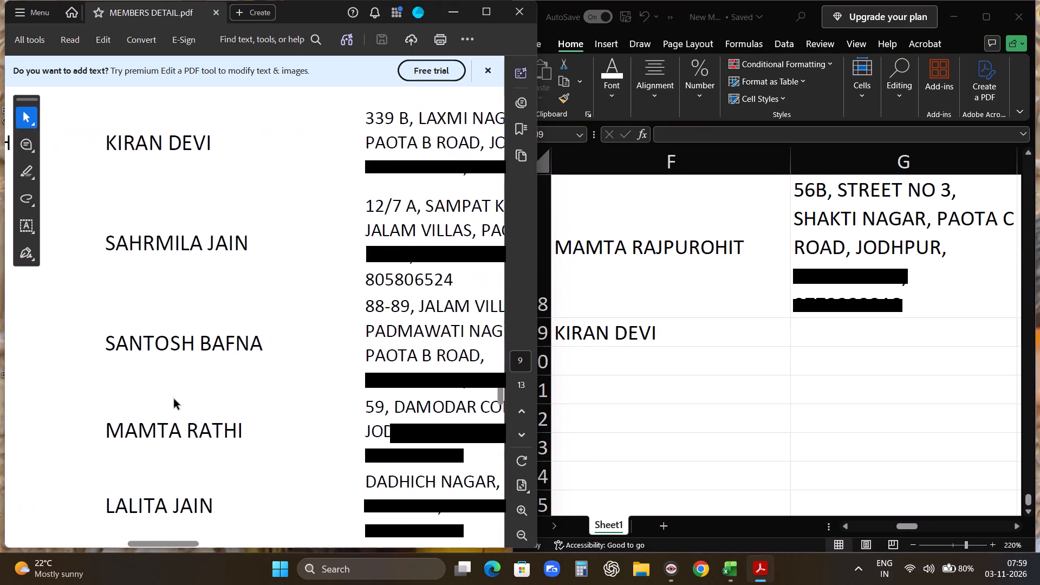
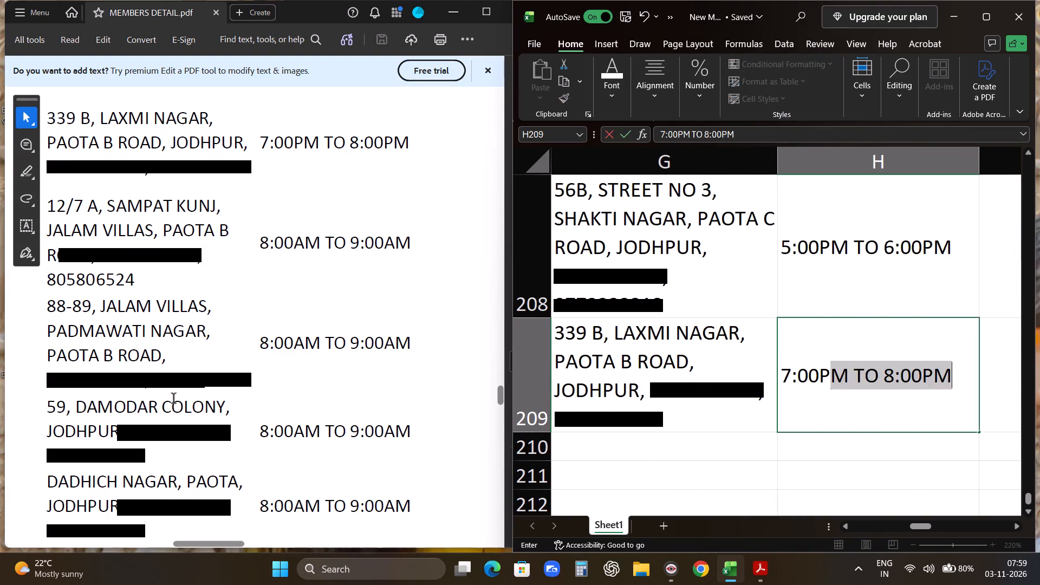
# Complete member 208's time slot entry of 7:00PM TO 8:00PM in H209.
pyautogui.press('Tab')
# Switch to the MEMBERS DETAIL PDF and examine the two entries following the time slot in member 208's row.
pyautogui.hotkey('alt', 'Tab')
pyautogui.press('Right')
pyautogui.press('Right')
pyautogui.press('Right')
pyautogui.press('Right')
pyautogui.press('Right')
pyautogui.press('Right')
pyautogui.press('Right')
pyautogui.press('Right')
pyautogui.press('Right')
pyautogui.press('Right')
pyautogui.press('Right')
pyautogui.press('Right')
pyautogui.press('Right')
pyautogui.press('Right')
pyautogui.press('Right')
pyautogui.press('Right')
pyautogui.press('Right')
pyautogui.press('Right')
pyautogui.press('Right')
pyautogui.press('Right')
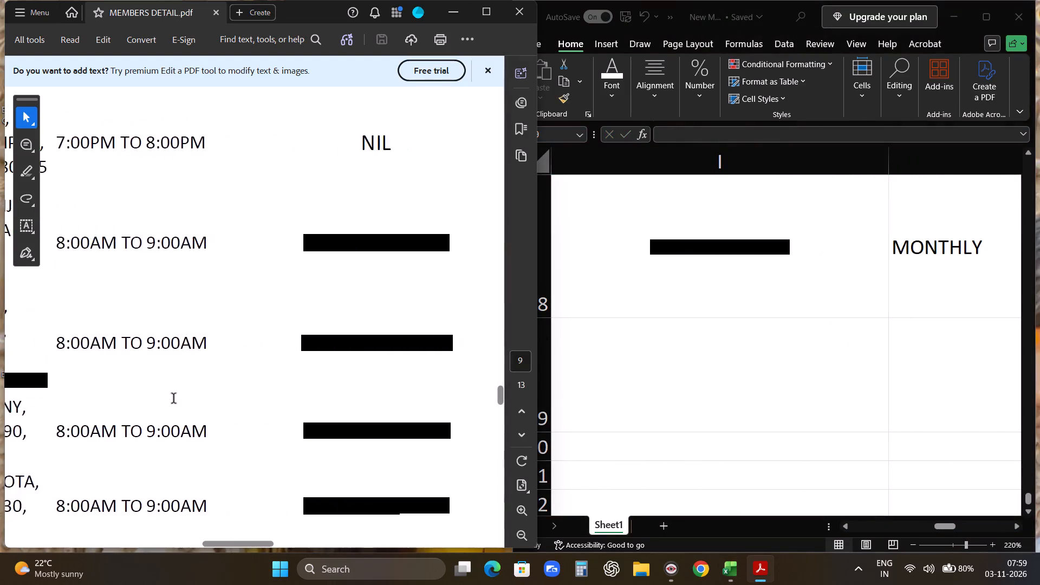
# Return to the Excel worksheet and enter NIL in I209 and MONTHLY in J209 for member 208.
pyautogui.hotkey('alt', 'Tab')
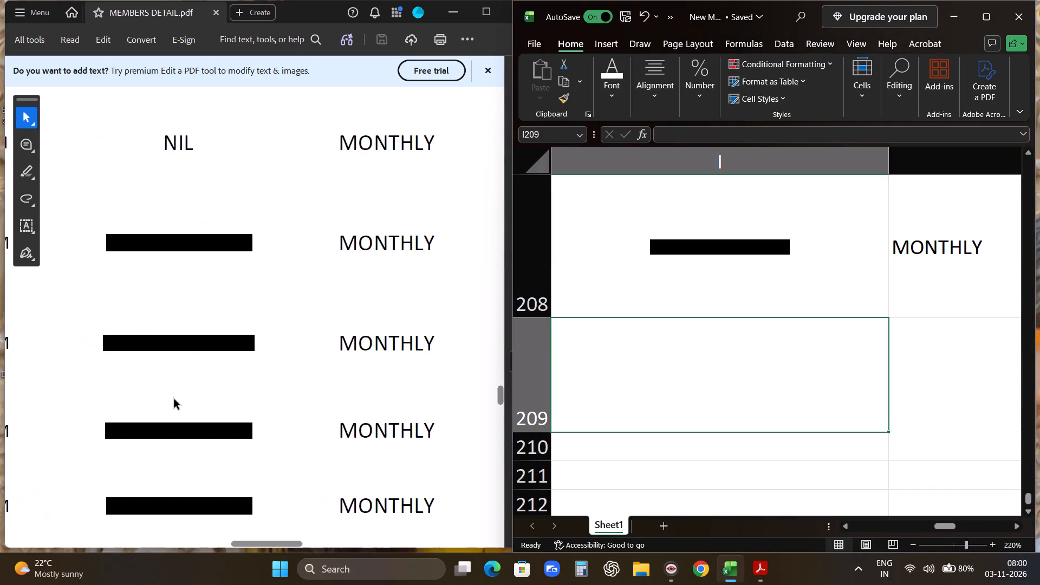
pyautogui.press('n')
pyautogui.press('Tab')
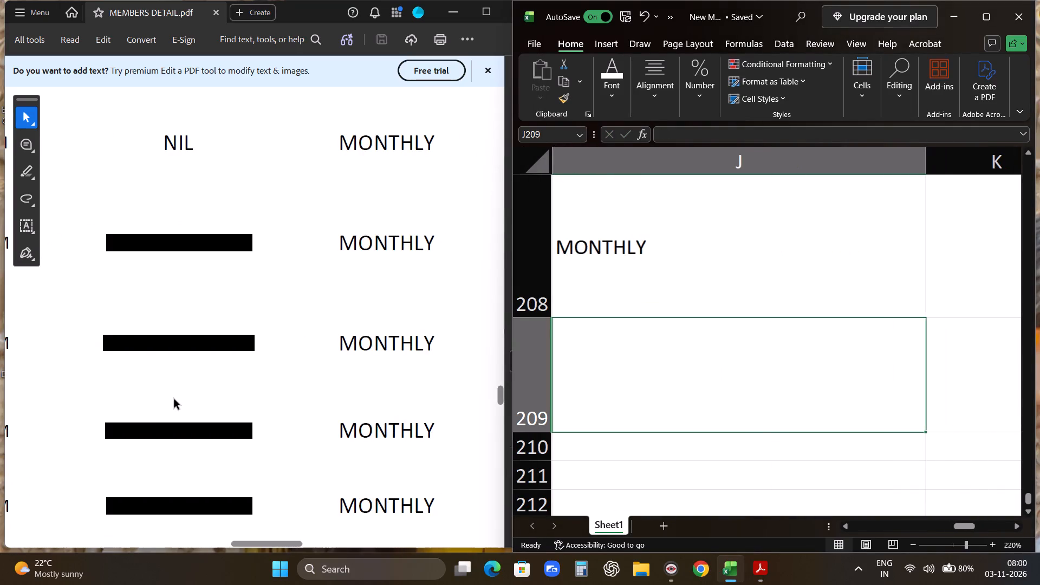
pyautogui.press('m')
pyautogui.press('Tab')
# Switch to the MEMBERS DETAIL PDF and examine the fee amount and the first two dates in member 208's row.
pyautogui.hotkey('alt', 'Tab')
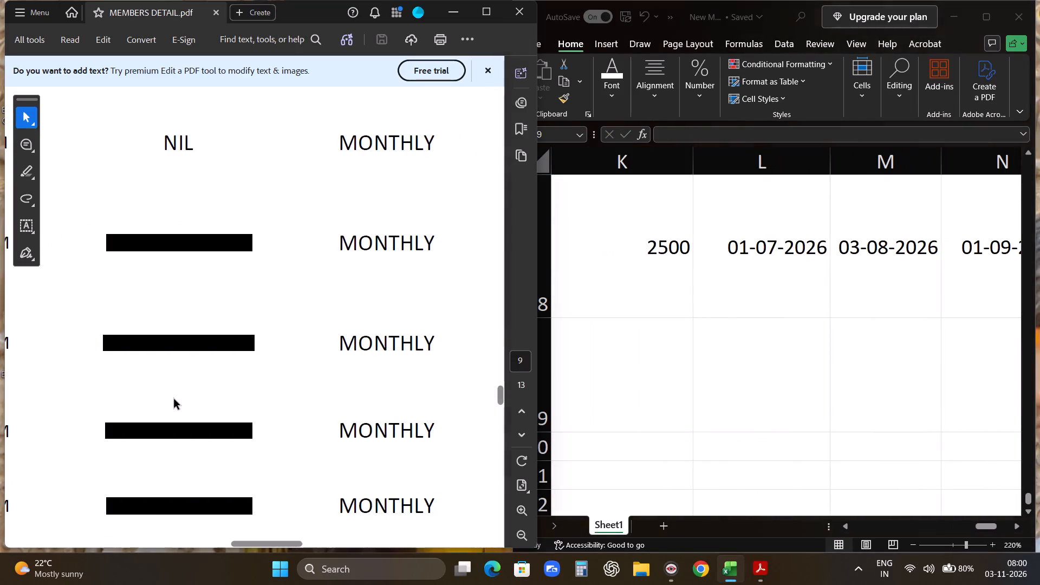
pyautogui.press('Right')
pyautogui.press('Right')
pyautogui.press('Right')
pyautogui.press('Right')
pyautogui.press('Right')
pyautogui.press('Right')
pyautogui.press('Right')
pyautogui.press('Right')
pyautogui.press('Right')
pyautogui.press('Right')
pyautogui.press('Right')
pyautogui.press('Right')
pyautogui.press('Right')
pyautogui.press('Right')
pyautogui.press('Right')
pyautogui.press('Right')
pyautogui.press('Right')
pyautogui.press('Right')
pyautogui.press('Right')
pyautogui.press('Right')
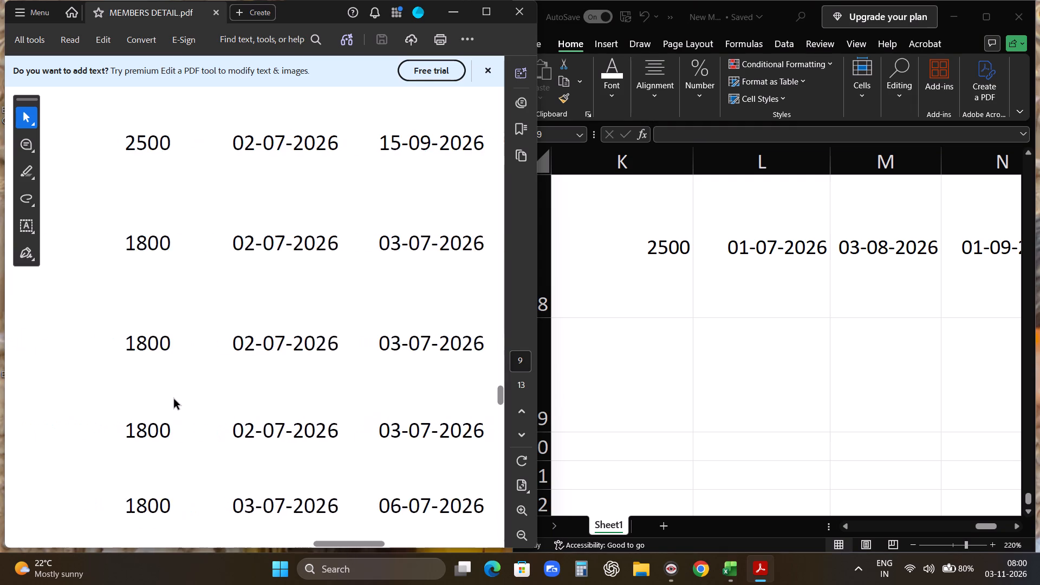
# Return to the Excel worksheet and enter 2500 in K209, 02/07/2026 in L209 and 15/09/2026 in M209.
pyautogui.hotkey('alt', 'Tab')
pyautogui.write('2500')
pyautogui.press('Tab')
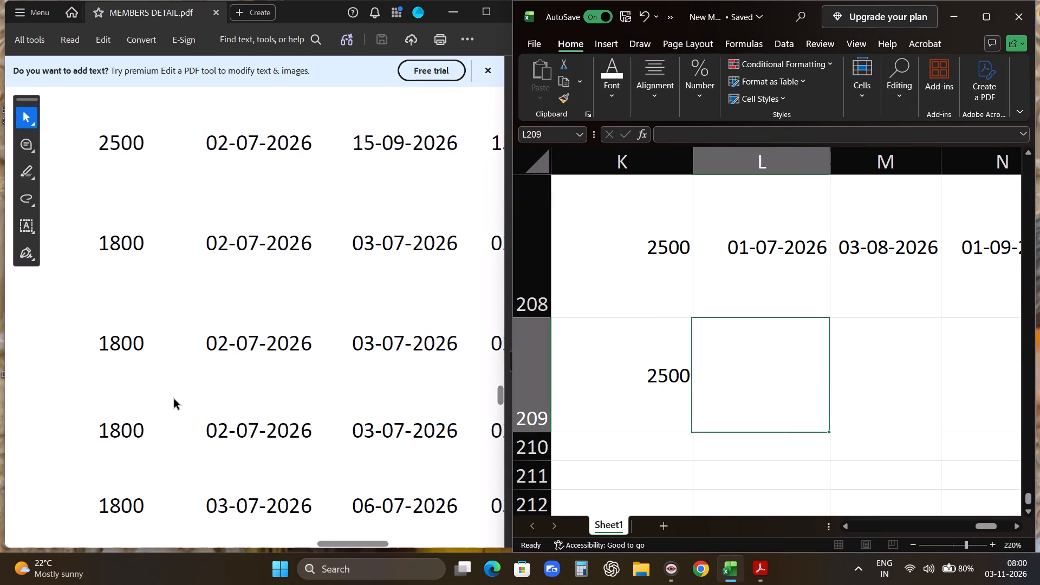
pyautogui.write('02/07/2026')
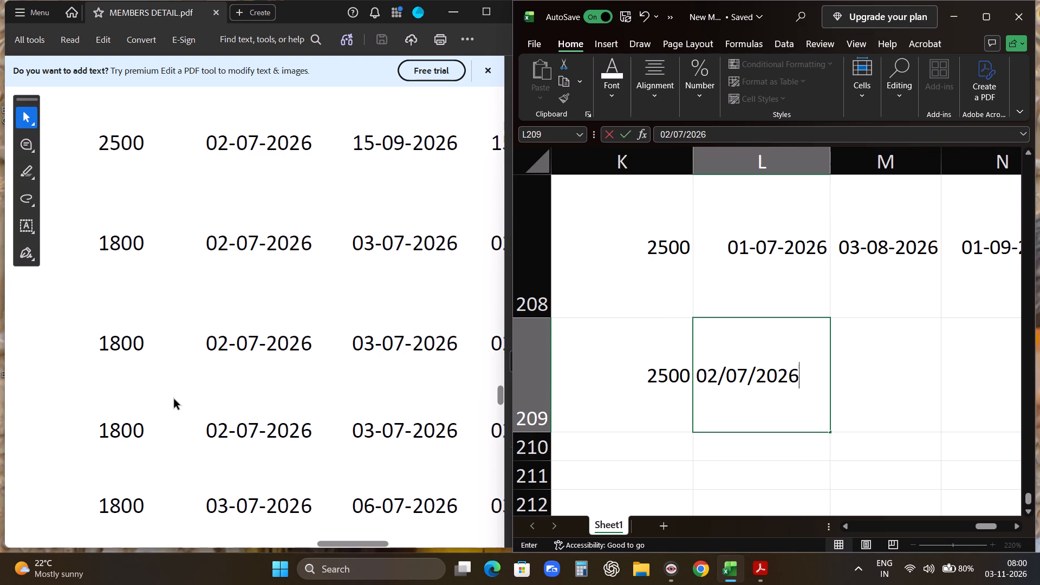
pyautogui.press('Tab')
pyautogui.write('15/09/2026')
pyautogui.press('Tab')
# Switch to the MEMBERS DETAIL PDF and examine the last date and the activity status in member 208's row.
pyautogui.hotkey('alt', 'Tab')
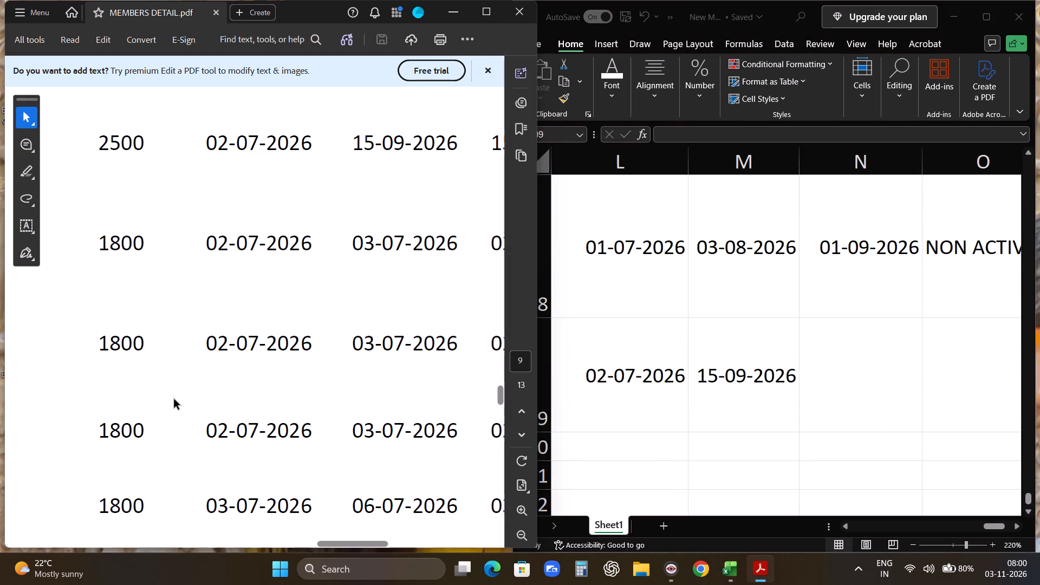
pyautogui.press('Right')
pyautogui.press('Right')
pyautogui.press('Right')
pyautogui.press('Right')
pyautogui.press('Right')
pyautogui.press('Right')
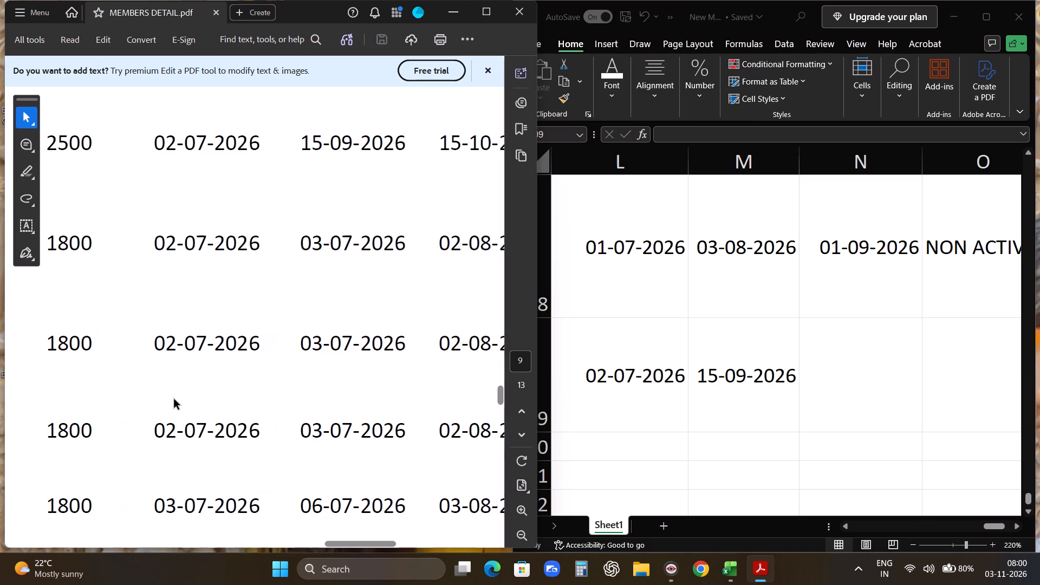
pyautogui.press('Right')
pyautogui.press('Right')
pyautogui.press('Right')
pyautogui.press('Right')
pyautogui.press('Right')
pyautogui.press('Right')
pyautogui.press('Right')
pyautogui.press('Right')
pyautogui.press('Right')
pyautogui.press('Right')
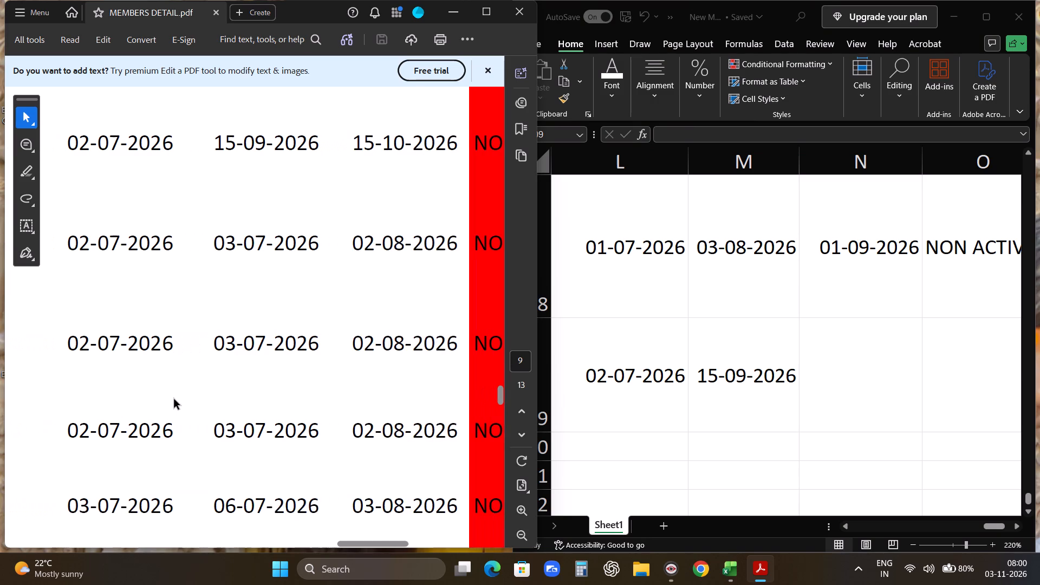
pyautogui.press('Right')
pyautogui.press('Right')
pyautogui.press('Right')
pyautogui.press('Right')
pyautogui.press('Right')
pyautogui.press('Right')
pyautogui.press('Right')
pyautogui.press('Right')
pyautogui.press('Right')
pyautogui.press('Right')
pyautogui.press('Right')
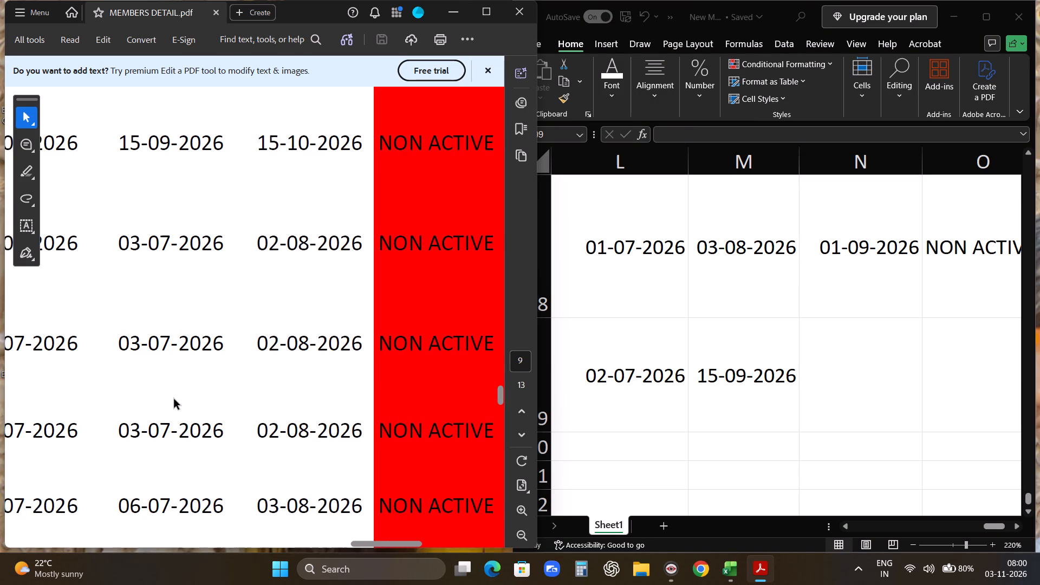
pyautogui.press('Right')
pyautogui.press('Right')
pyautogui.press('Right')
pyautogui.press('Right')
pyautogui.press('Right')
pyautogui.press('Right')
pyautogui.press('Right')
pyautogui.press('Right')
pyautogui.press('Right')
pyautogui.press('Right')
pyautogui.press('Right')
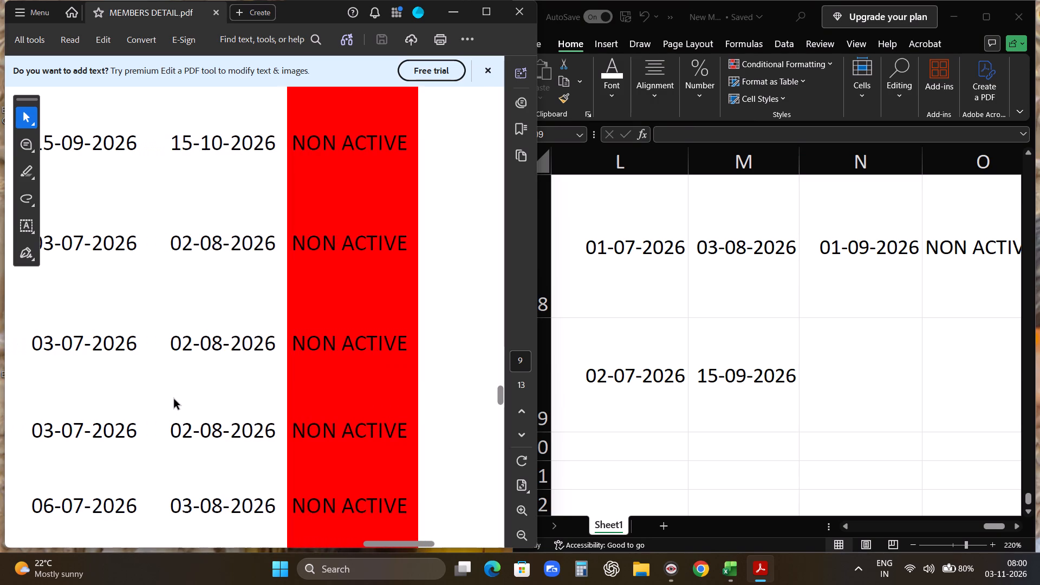
# Return to the Excel worksheet and finish member 208's row with 15/10/2026 in N209 and NON ACTIVE in O209.
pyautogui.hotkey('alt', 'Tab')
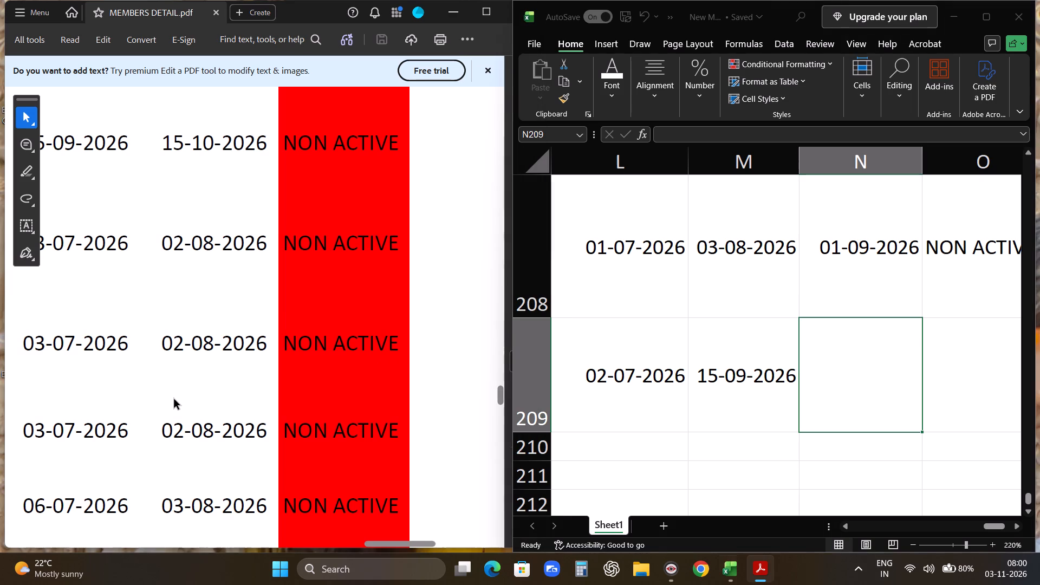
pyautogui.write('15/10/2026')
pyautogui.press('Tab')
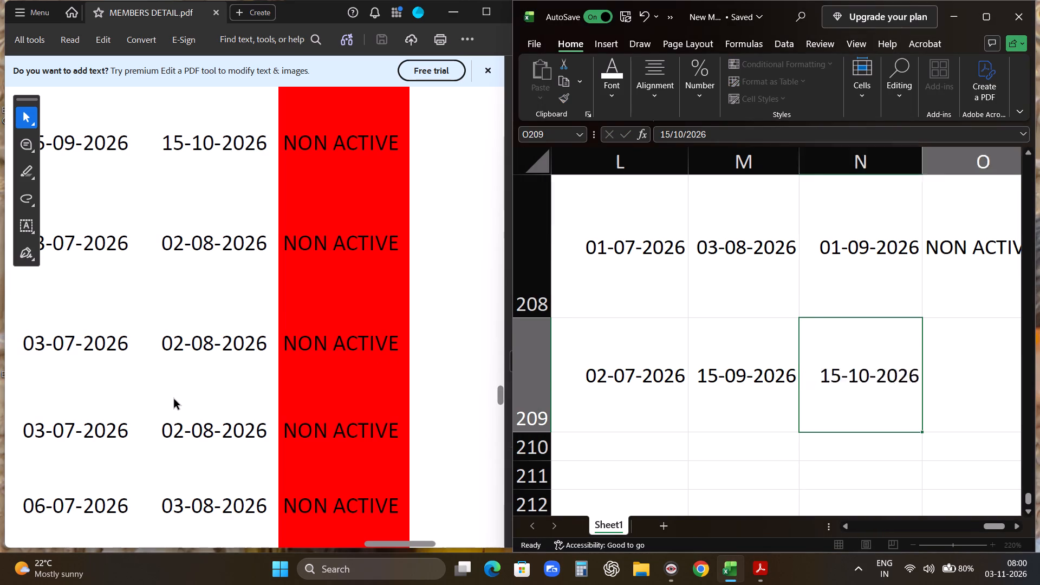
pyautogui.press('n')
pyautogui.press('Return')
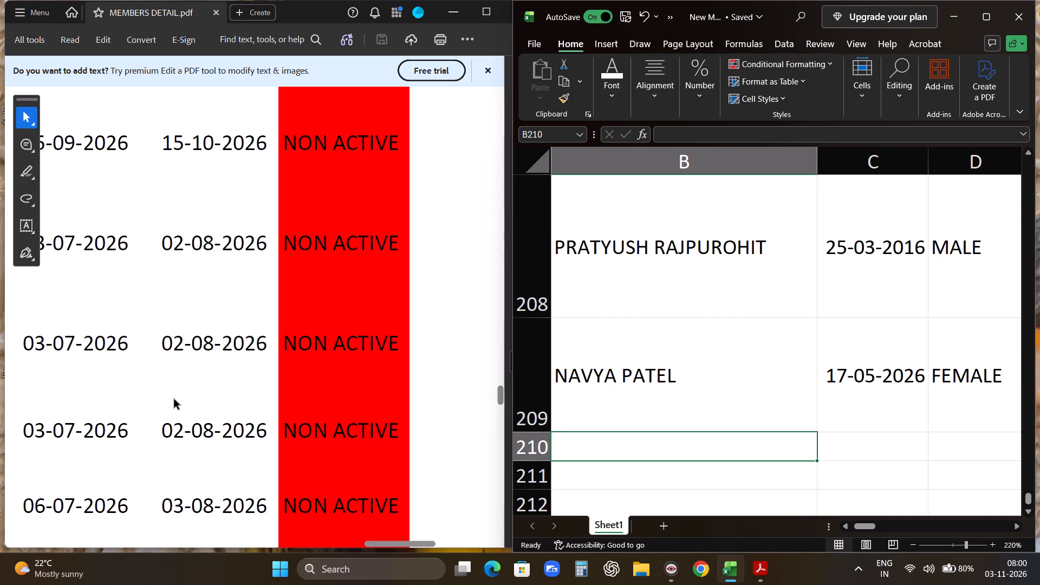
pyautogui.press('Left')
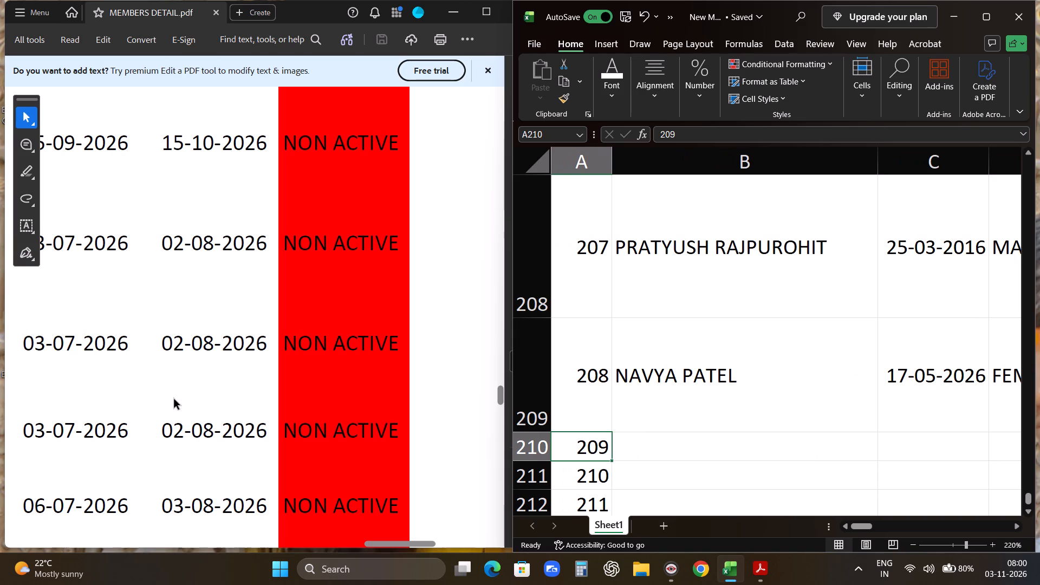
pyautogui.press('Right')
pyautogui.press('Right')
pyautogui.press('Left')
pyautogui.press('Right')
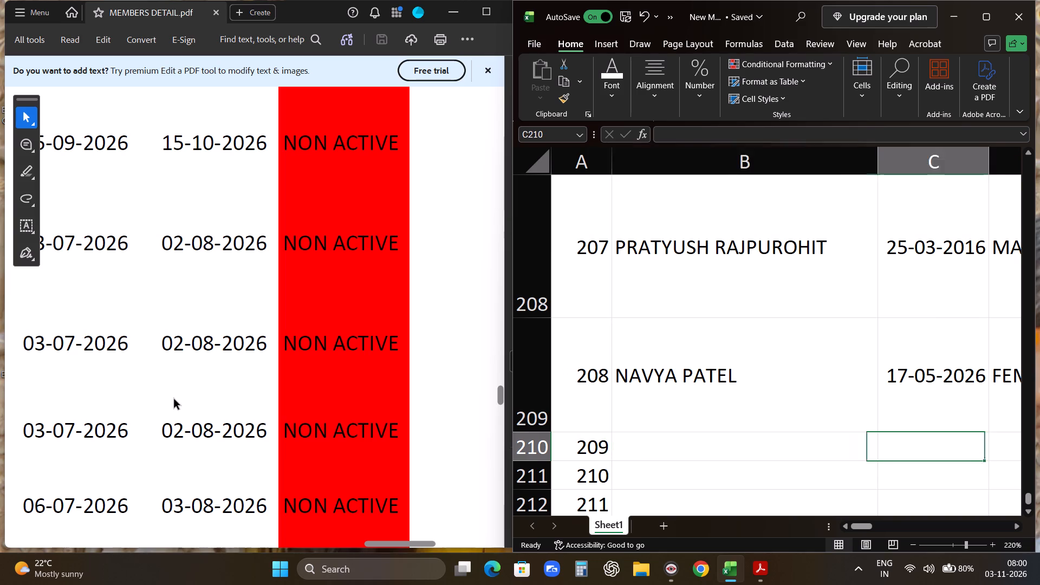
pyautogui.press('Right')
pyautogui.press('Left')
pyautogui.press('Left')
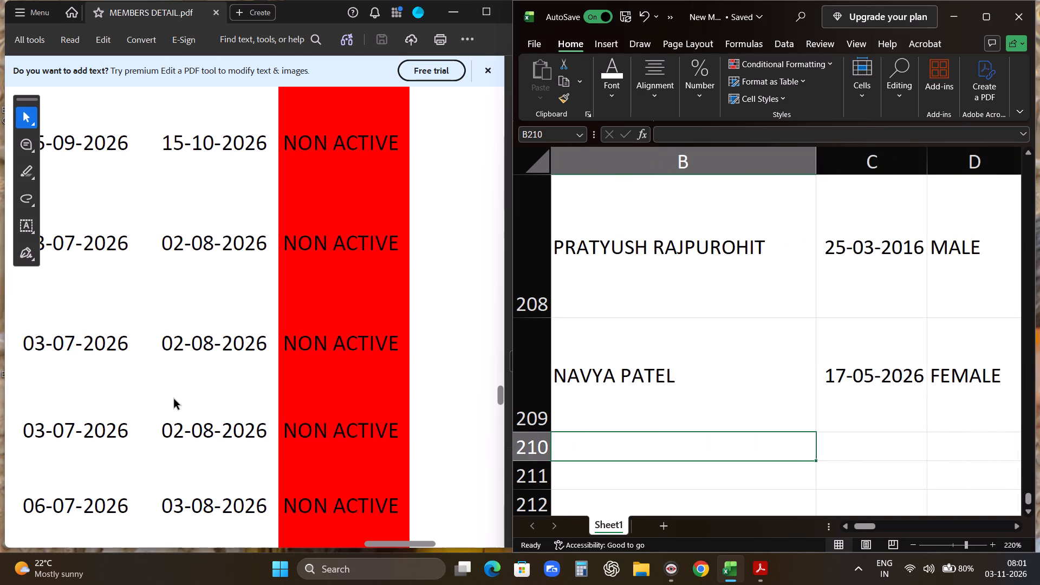
# Switch to the MEMBERS DETAIL PDF and go back across the record rows toward the first columns to look up member 209's details.
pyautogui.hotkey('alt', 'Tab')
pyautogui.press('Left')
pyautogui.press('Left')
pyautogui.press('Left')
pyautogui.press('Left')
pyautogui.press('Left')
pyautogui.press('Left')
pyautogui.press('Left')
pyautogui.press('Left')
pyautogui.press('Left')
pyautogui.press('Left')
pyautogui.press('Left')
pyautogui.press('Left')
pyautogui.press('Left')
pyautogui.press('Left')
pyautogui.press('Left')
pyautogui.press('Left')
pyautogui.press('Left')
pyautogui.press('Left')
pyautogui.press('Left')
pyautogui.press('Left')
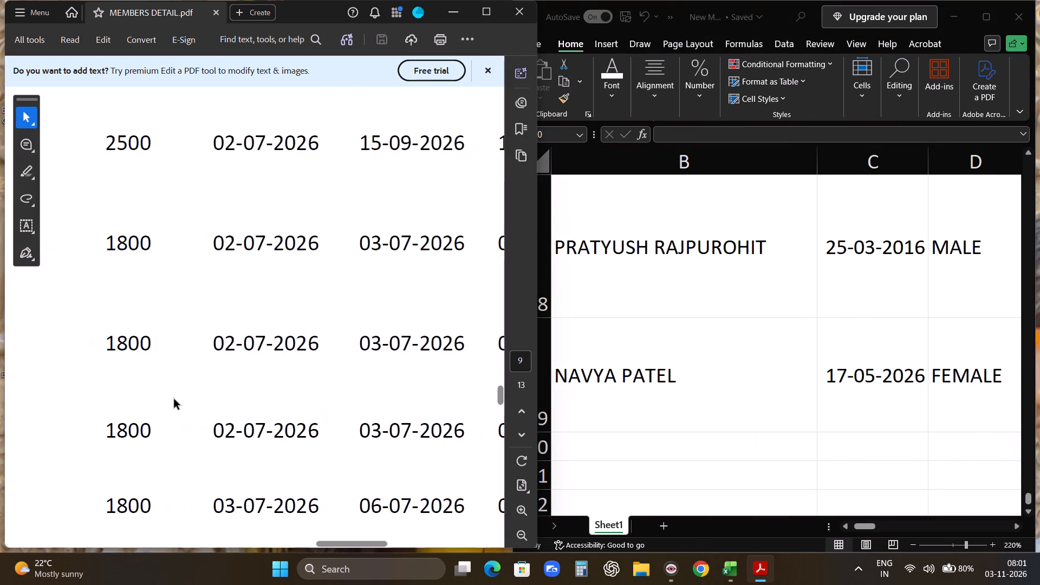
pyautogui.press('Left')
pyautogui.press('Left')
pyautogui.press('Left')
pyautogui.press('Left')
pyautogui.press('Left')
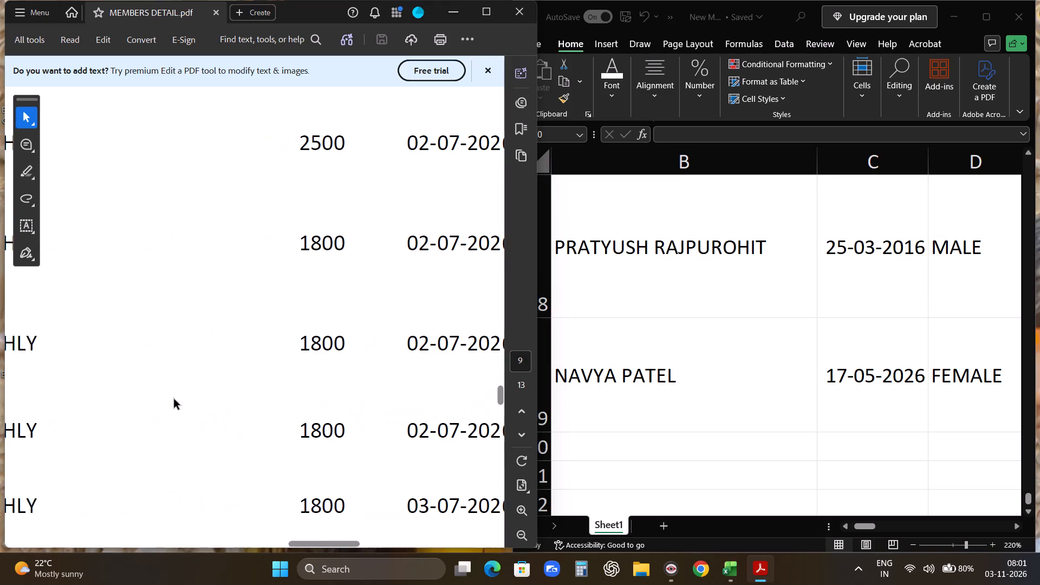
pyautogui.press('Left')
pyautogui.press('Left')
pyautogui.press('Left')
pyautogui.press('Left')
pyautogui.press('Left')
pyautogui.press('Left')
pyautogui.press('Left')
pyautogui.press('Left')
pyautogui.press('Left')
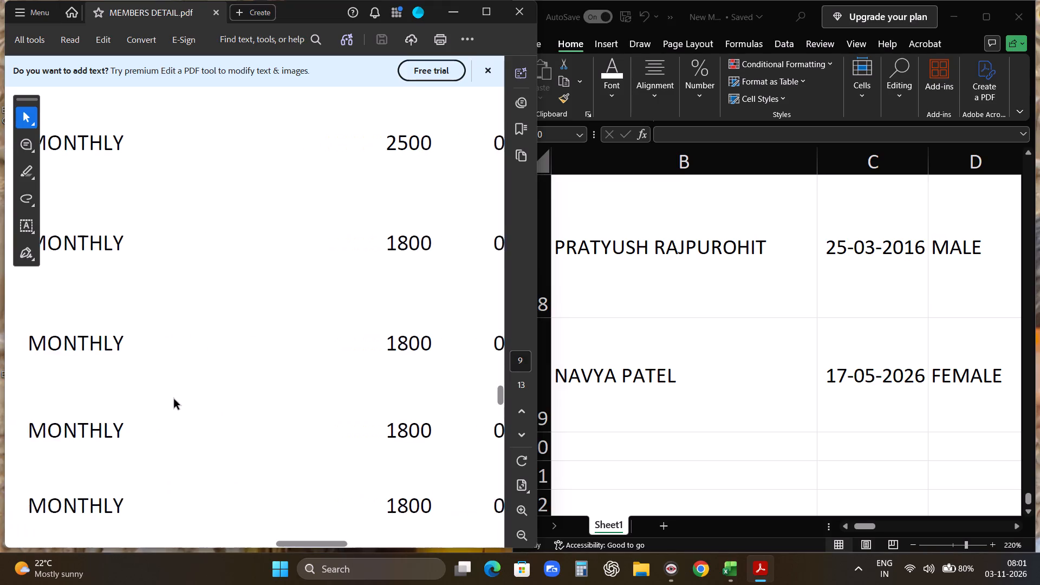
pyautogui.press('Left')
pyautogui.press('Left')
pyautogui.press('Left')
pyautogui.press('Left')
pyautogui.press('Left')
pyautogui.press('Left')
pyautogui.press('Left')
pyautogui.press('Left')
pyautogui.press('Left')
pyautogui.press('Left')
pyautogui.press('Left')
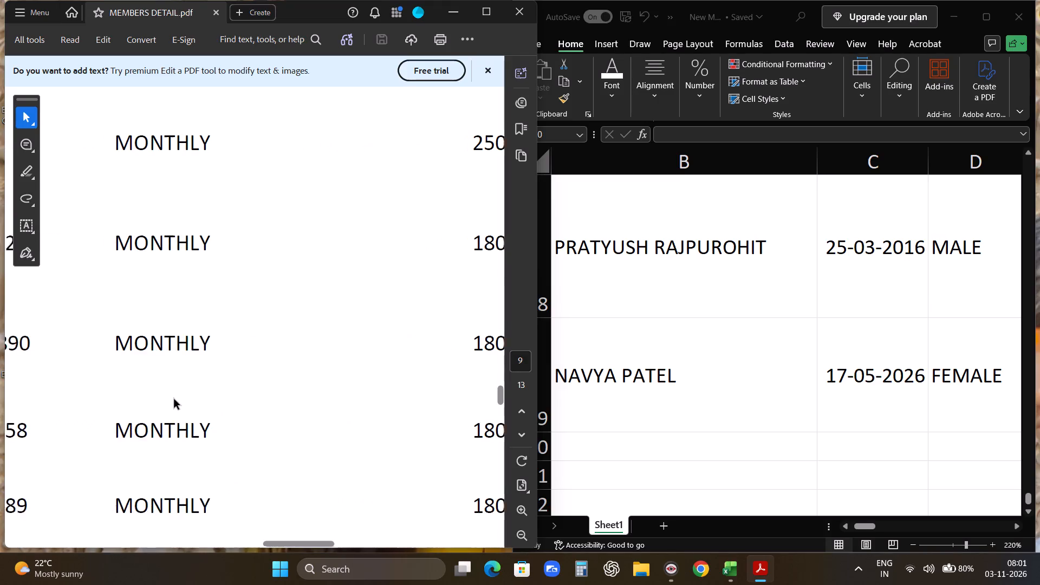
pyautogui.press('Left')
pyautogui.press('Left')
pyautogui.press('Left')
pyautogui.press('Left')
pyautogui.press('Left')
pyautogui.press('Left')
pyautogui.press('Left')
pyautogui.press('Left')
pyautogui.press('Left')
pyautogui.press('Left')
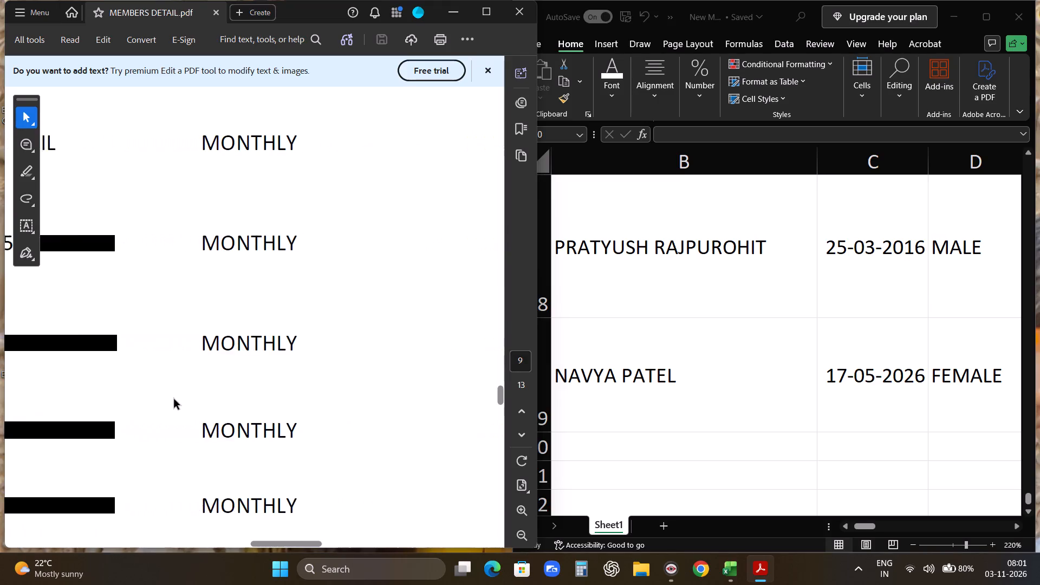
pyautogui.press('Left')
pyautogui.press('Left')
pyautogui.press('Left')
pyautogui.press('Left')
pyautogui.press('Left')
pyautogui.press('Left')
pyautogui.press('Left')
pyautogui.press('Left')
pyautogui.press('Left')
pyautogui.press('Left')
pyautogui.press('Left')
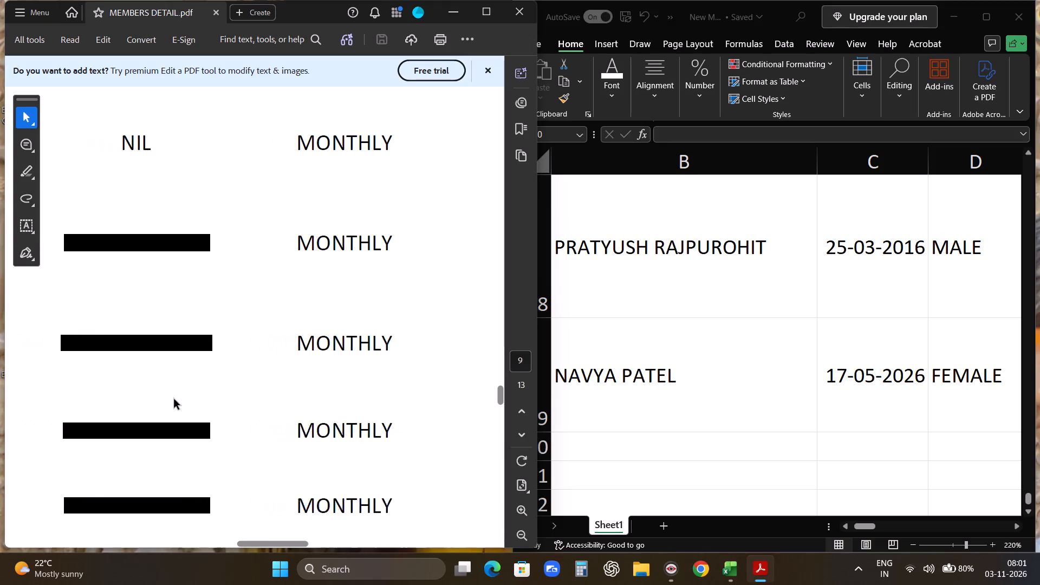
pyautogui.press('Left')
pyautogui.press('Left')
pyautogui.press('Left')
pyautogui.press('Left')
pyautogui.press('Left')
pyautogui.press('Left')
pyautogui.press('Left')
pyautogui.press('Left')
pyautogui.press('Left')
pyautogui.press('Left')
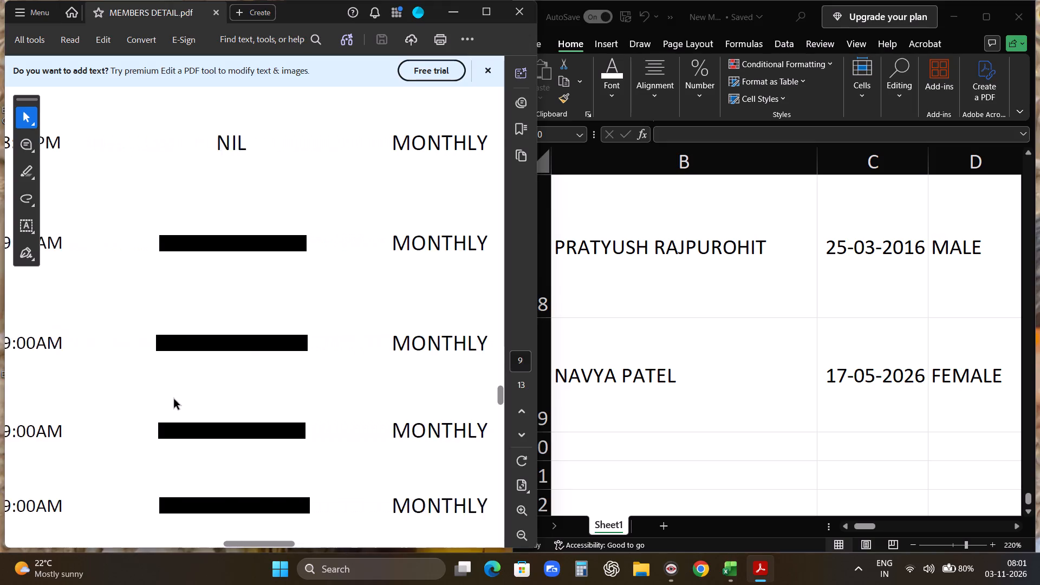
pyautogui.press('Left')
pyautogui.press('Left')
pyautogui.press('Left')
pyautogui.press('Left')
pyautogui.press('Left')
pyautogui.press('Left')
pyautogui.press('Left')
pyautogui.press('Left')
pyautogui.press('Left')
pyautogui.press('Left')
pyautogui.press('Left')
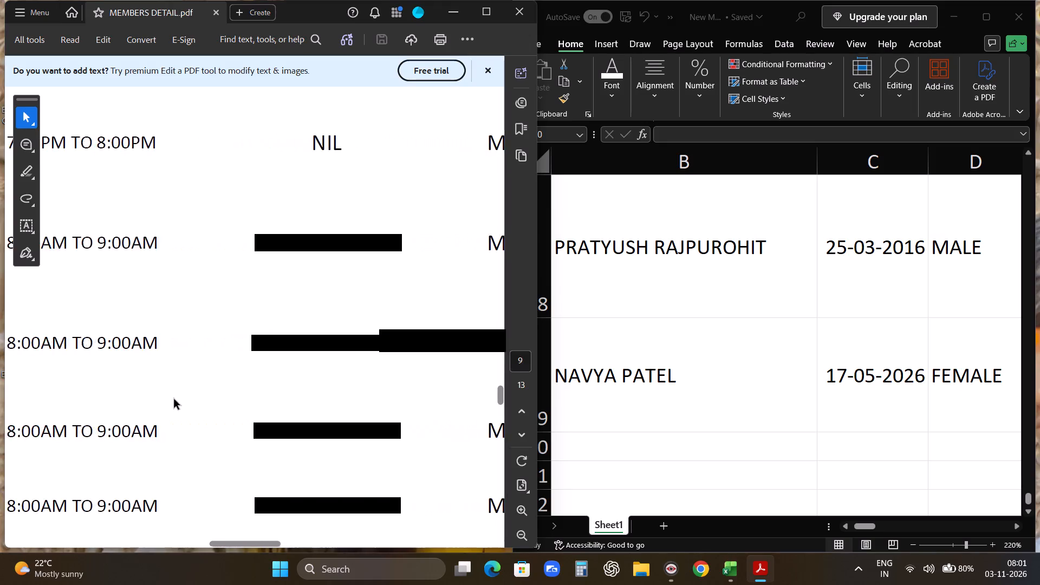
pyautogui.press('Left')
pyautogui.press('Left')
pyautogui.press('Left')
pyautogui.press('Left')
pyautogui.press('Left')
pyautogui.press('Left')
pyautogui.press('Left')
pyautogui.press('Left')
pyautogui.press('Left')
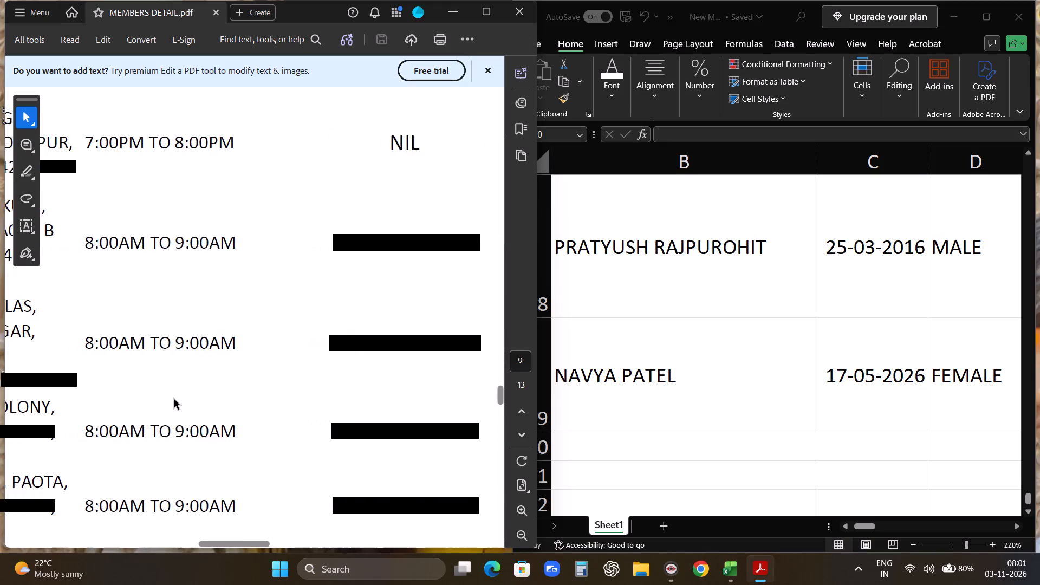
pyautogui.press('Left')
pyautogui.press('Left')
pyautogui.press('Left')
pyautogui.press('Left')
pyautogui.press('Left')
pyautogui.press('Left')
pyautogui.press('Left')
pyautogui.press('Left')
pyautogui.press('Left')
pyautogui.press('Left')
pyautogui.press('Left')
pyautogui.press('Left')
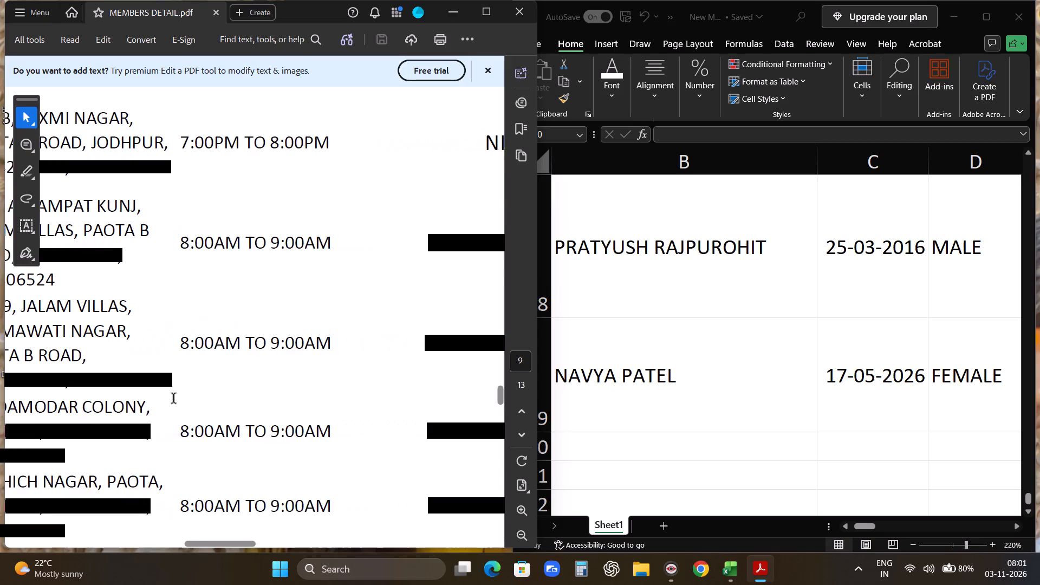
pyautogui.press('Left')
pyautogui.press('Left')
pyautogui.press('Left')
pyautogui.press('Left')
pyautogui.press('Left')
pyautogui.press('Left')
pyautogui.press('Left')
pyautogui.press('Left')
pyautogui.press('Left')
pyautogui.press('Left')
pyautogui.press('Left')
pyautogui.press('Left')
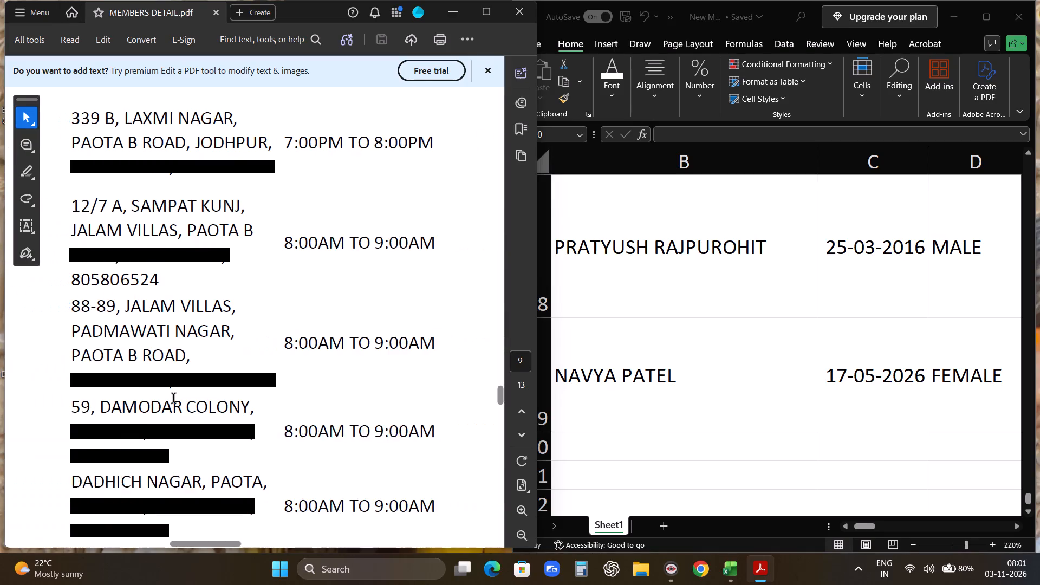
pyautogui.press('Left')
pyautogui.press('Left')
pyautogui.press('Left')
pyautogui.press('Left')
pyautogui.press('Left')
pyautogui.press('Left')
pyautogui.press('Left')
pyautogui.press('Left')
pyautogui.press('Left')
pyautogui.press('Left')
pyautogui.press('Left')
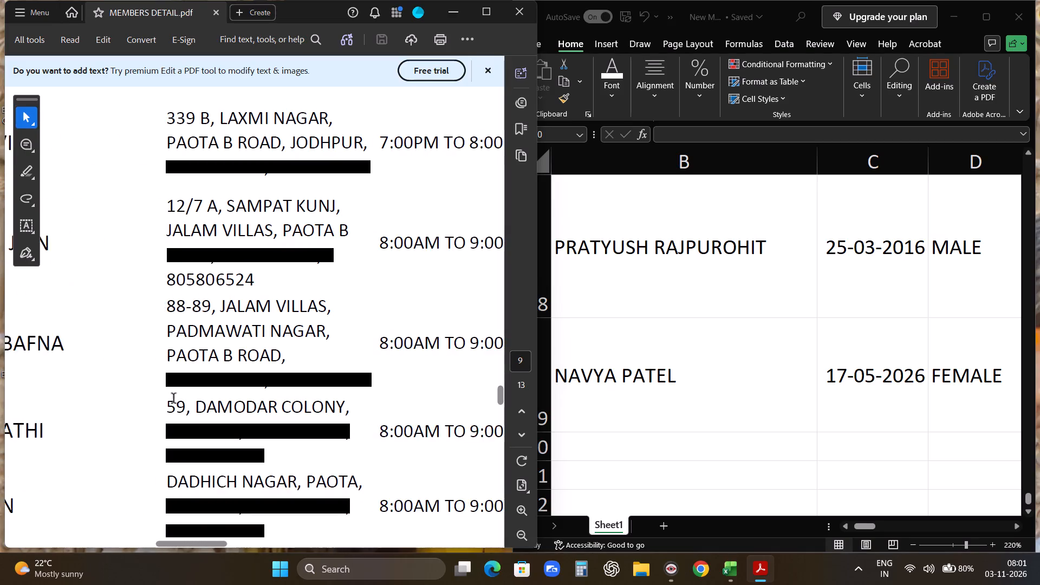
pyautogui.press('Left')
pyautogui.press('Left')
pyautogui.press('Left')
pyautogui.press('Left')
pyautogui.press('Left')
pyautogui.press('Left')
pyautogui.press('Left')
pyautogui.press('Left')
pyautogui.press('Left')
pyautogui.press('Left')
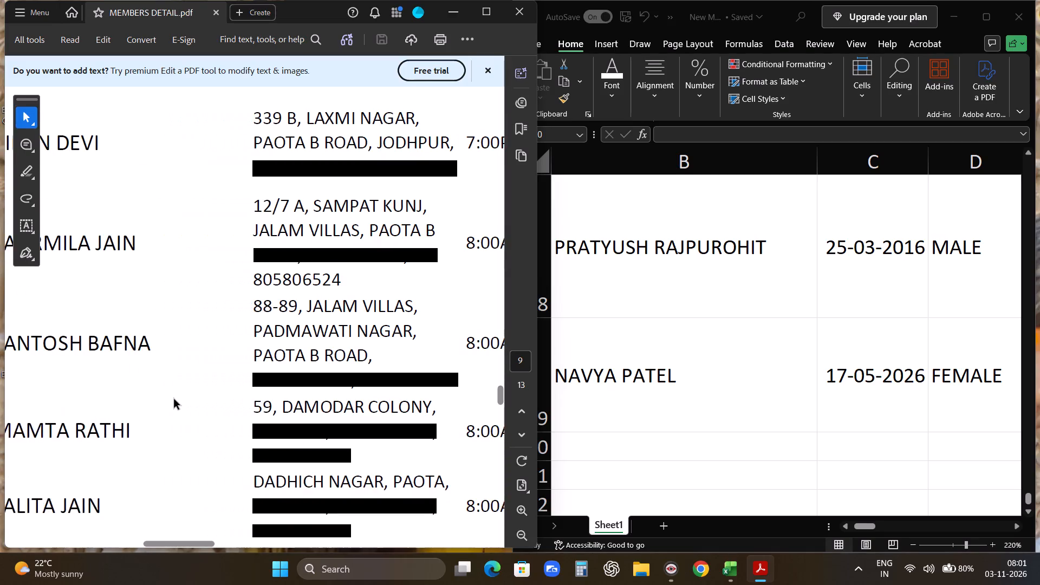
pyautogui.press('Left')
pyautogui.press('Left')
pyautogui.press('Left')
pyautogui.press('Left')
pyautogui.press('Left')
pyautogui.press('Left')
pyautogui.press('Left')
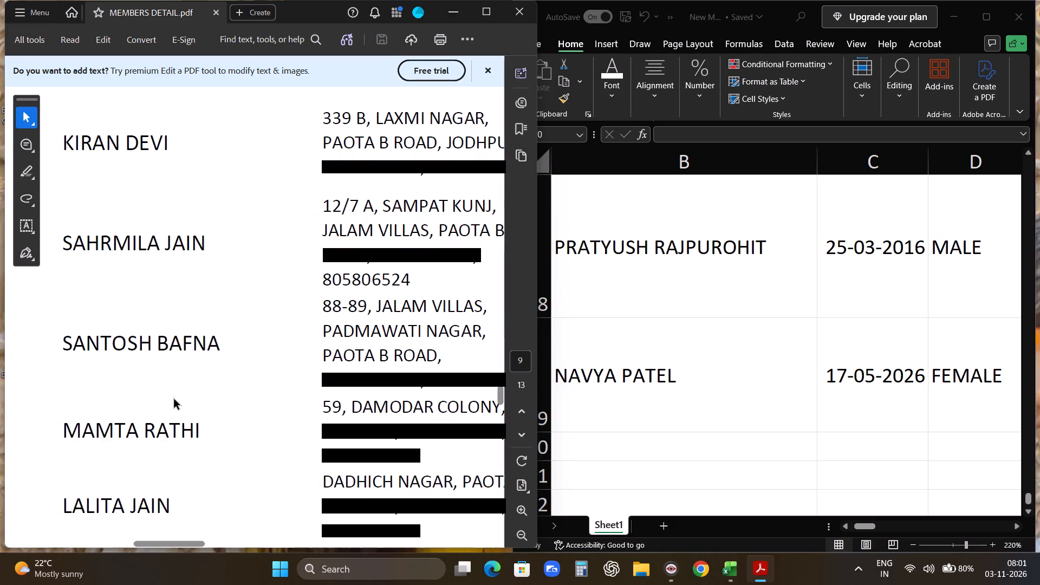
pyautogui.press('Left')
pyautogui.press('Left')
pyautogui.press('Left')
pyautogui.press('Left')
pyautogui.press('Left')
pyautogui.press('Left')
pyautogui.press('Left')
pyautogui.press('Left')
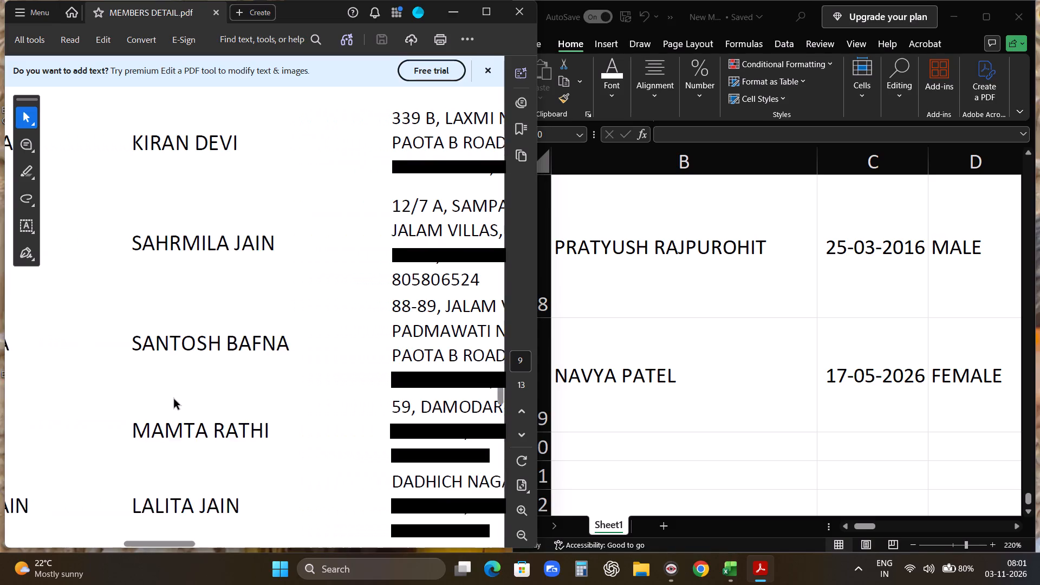
# Continue back across the PDF's record rows to the serial number and name columns and examine member 209's first details.
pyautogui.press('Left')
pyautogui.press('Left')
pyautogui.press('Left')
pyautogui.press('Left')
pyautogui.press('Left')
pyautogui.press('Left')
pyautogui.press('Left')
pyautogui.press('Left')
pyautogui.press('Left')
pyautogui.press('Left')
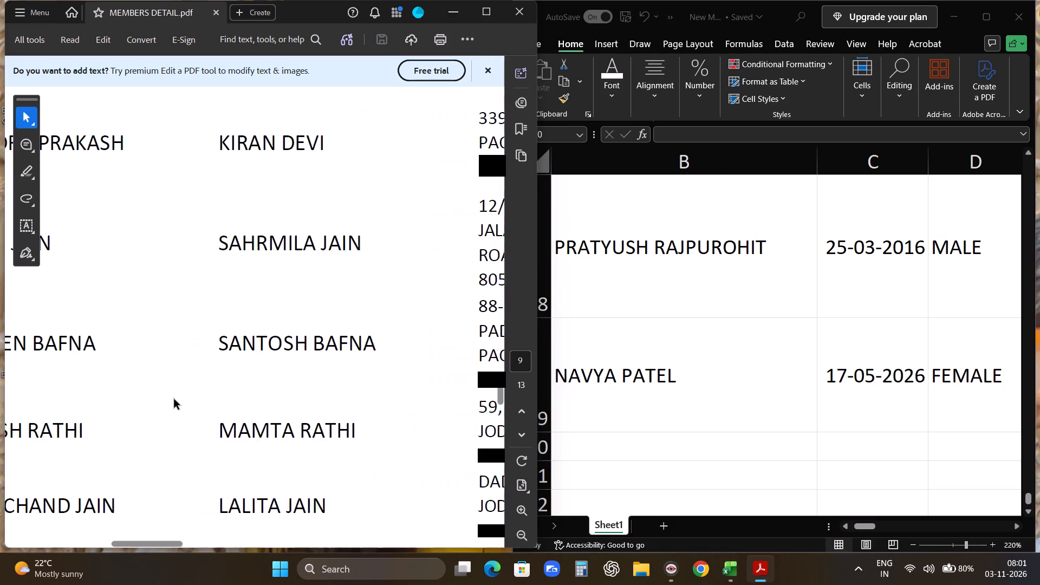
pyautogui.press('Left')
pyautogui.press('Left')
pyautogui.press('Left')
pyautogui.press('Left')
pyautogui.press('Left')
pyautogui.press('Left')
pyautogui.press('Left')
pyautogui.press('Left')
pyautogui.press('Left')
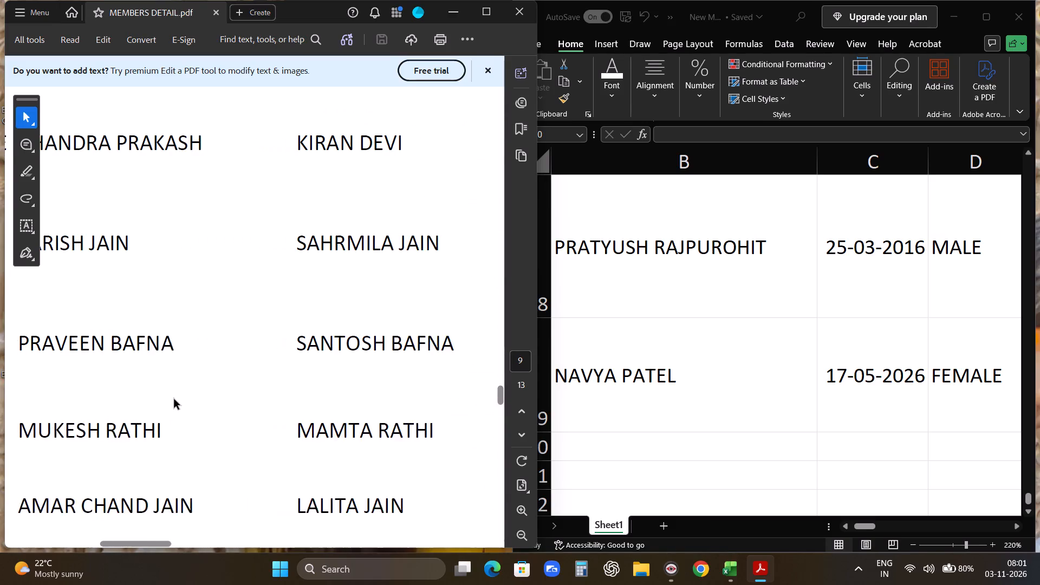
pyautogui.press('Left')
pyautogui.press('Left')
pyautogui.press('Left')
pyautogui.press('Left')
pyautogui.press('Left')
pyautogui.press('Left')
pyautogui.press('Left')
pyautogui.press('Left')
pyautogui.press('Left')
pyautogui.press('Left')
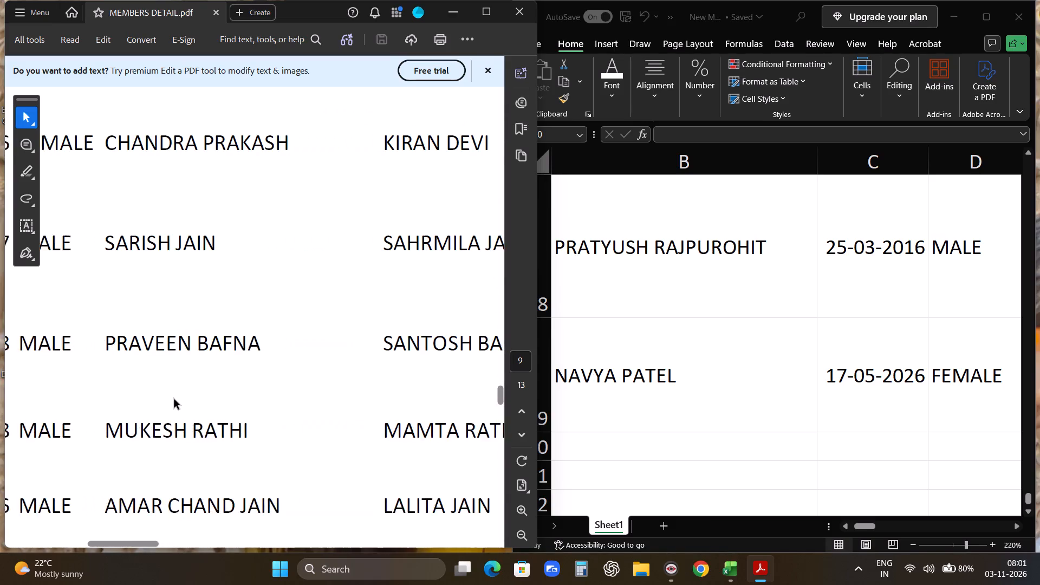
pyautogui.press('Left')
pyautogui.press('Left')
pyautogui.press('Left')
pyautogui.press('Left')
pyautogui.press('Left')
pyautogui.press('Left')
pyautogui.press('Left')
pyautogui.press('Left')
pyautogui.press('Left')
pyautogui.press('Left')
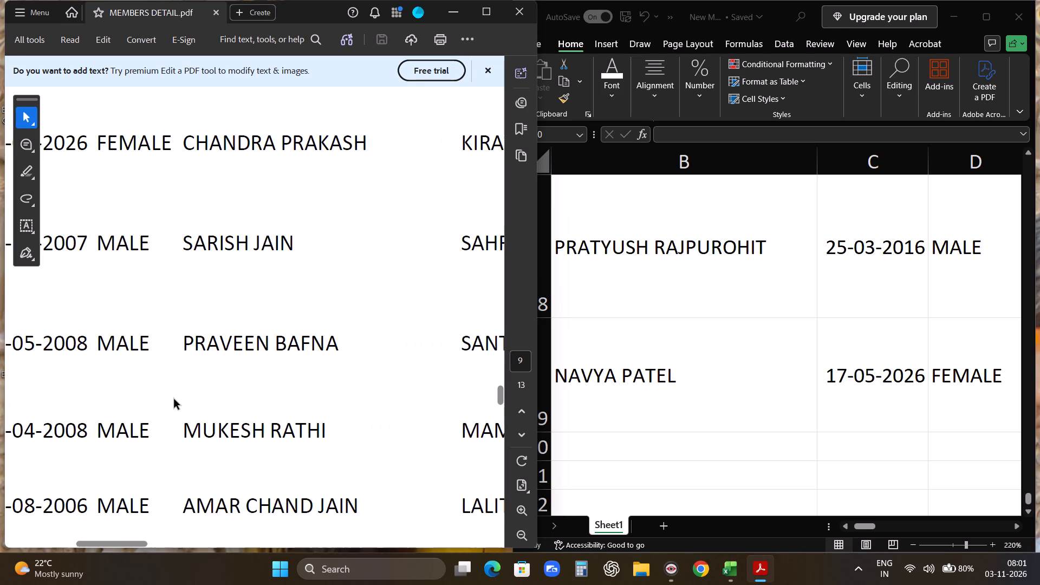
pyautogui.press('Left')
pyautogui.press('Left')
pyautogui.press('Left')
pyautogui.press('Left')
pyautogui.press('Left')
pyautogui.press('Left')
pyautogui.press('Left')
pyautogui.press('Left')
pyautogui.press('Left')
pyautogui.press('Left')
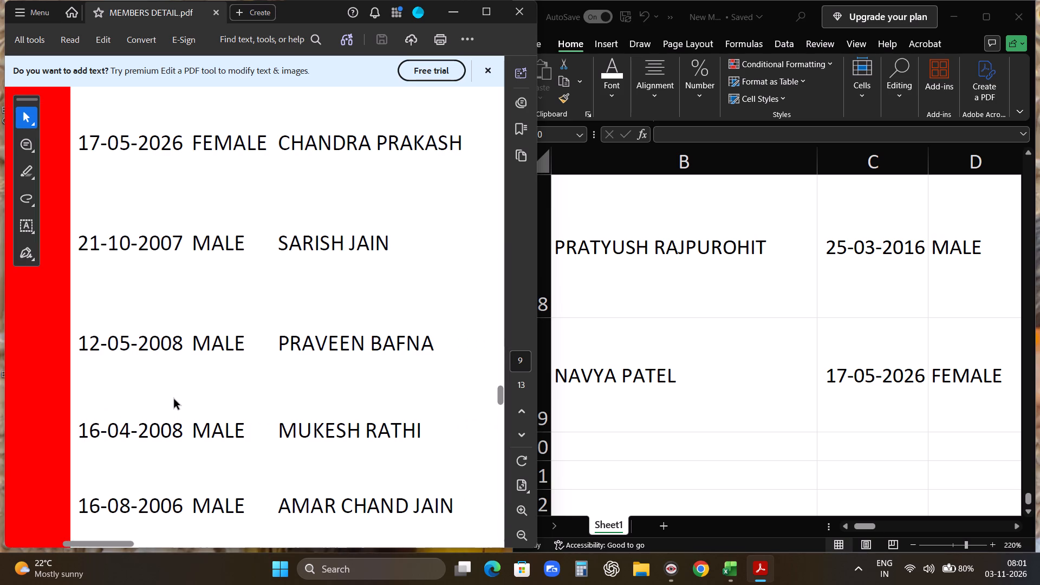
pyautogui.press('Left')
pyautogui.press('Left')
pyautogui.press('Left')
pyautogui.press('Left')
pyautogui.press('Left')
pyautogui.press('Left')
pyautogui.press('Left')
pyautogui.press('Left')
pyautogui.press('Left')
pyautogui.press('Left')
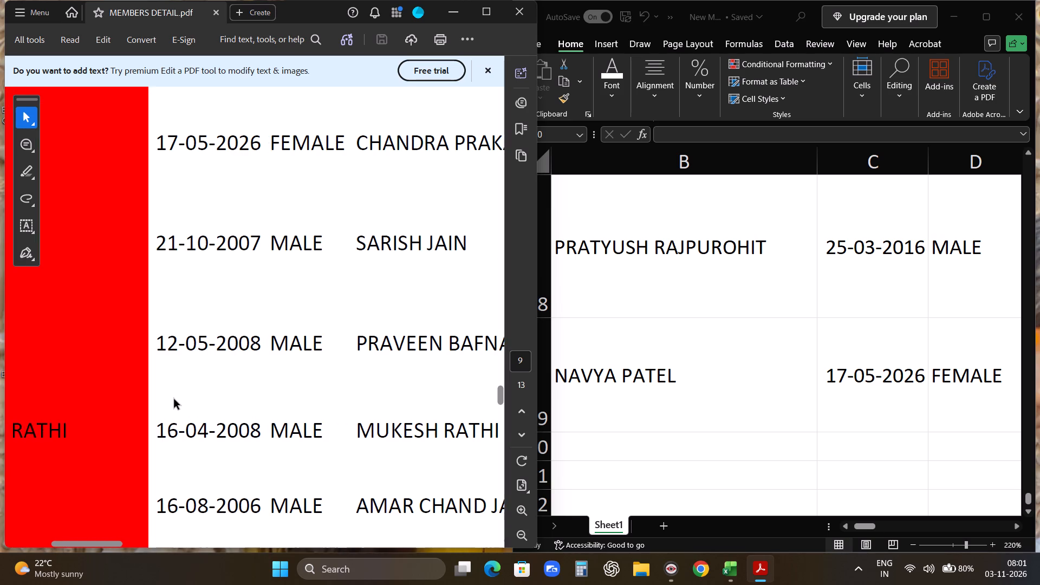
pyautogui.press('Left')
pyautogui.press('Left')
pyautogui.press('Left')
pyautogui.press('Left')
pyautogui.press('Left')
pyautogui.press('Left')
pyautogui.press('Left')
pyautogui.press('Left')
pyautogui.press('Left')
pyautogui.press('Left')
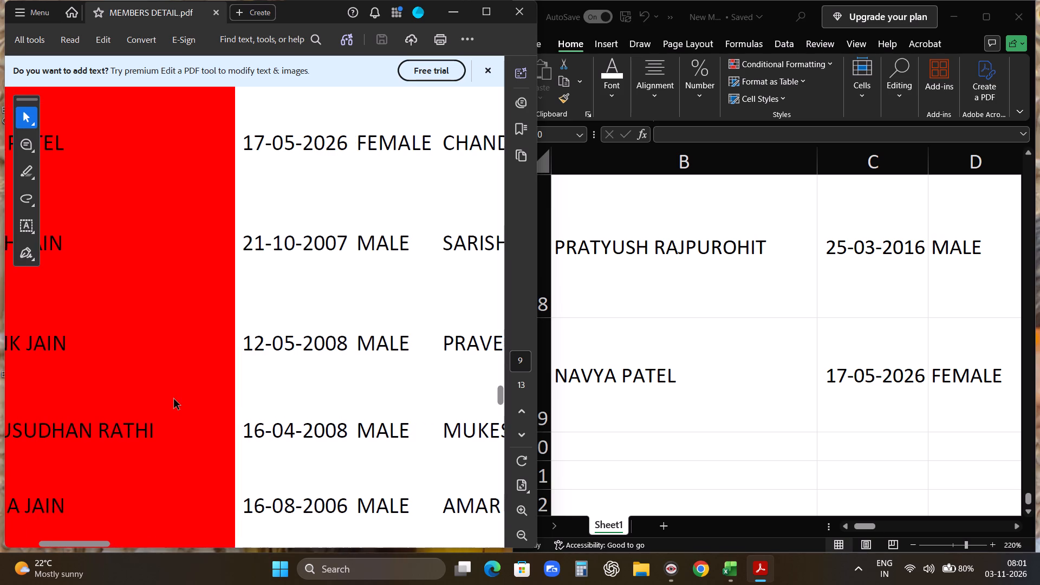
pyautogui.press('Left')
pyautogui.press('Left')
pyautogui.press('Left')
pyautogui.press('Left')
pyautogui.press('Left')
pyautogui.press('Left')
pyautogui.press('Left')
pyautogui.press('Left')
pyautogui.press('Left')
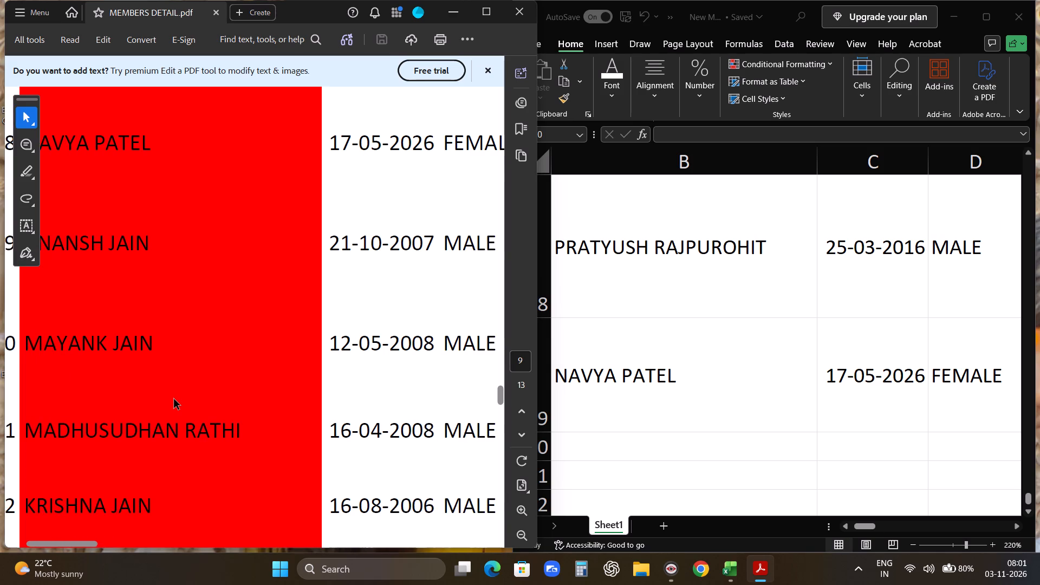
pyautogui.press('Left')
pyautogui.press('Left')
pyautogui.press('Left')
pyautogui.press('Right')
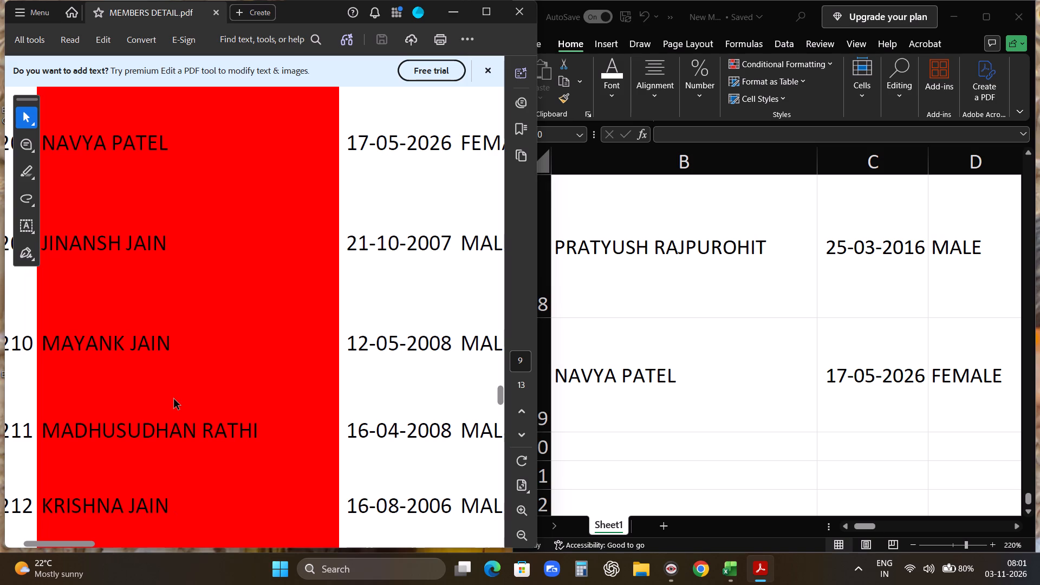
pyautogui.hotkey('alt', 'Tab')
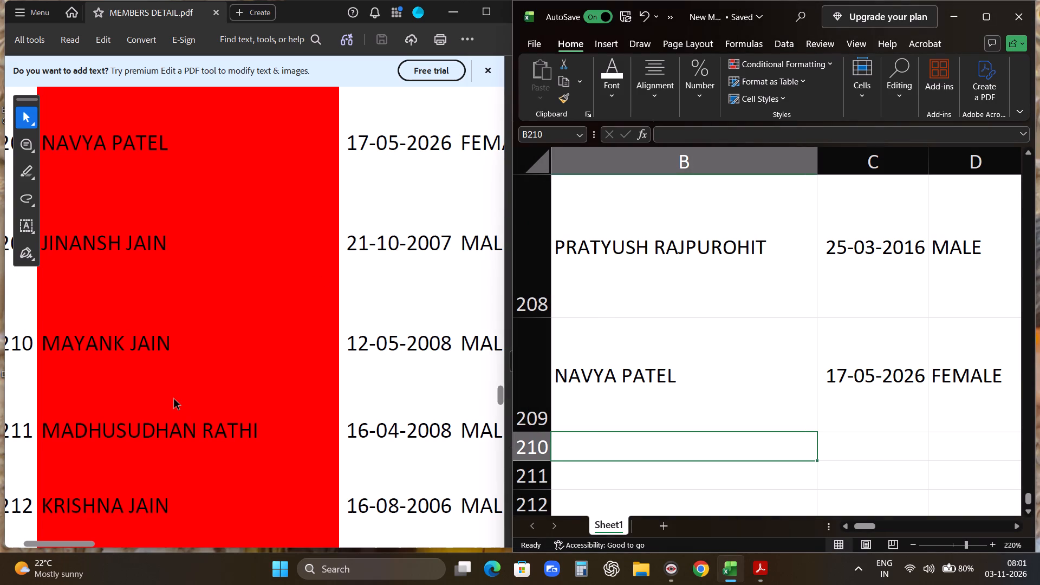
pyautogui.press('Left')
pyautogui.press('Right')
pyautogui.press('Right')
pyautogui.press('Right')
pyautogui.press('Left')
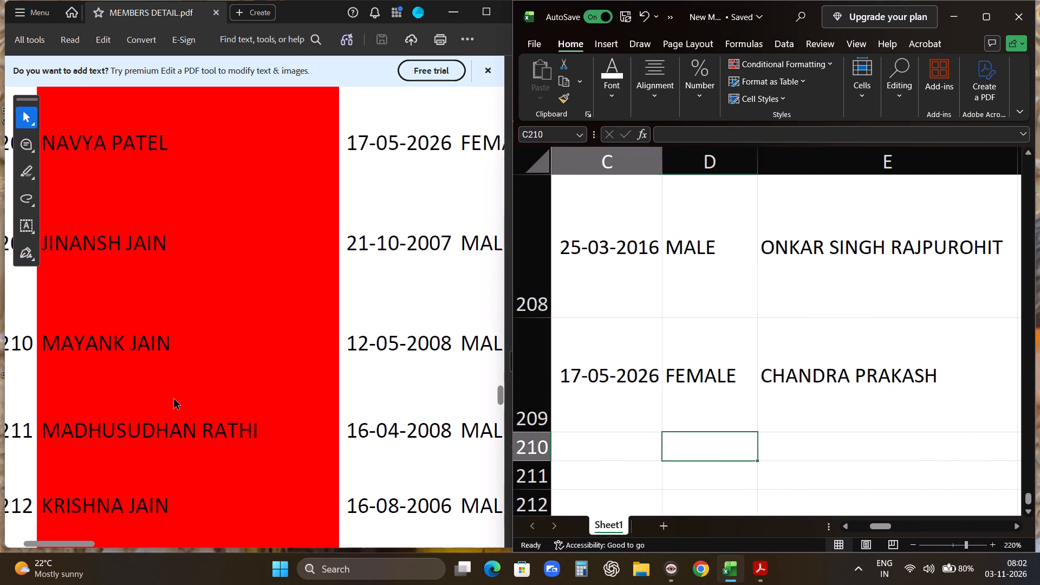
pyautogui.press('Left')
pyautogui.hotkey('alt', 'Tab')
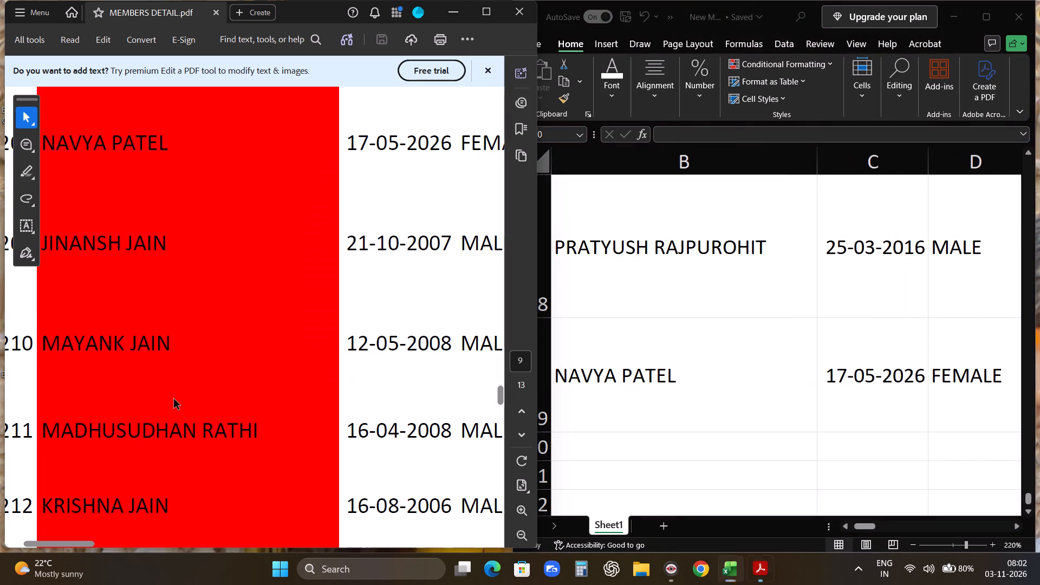
# Move down the PDF's record rows and examine member 209's name, date of birth and gender.
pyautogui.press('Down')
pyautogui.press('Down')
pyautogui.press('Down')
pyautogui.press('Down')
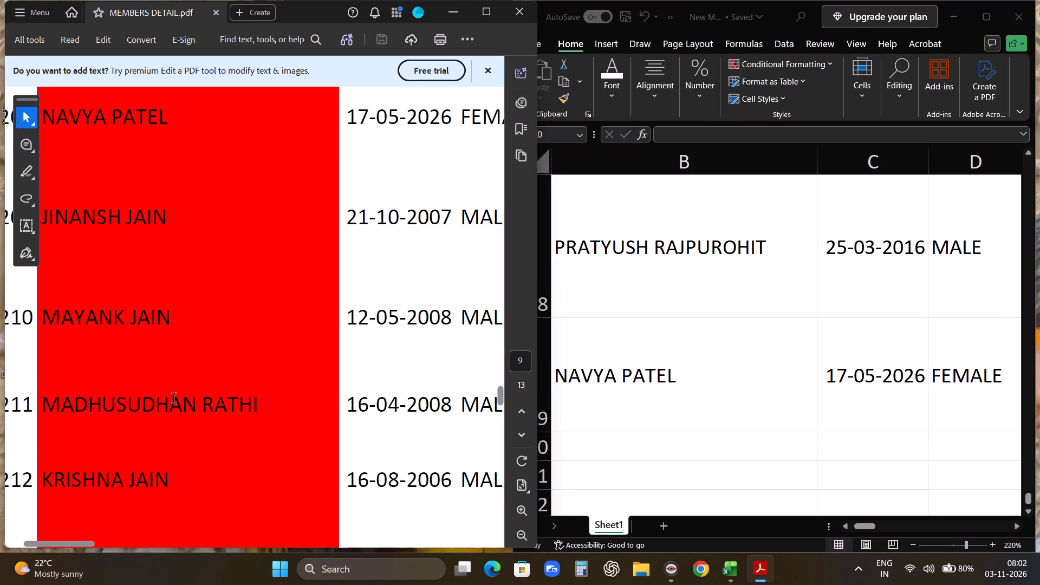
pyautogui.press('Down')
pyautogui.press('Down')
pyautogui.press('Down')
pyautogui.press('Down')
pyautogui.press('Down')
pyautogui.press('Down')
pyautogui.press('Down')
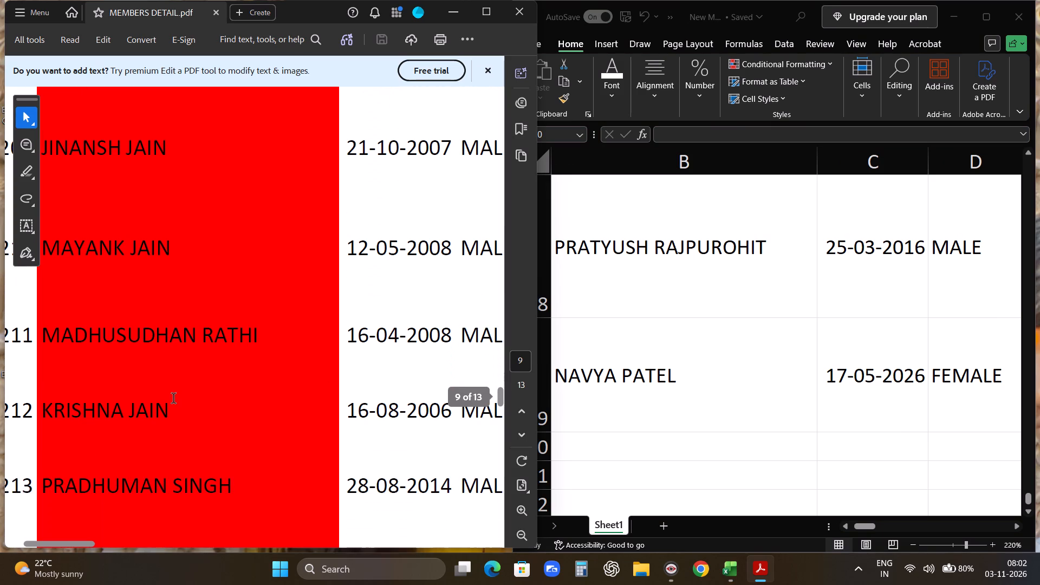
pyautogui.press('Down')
# Return to the Excel worksheet and enter member 209's name in B210, date of birth in C210 and MALE in D210.
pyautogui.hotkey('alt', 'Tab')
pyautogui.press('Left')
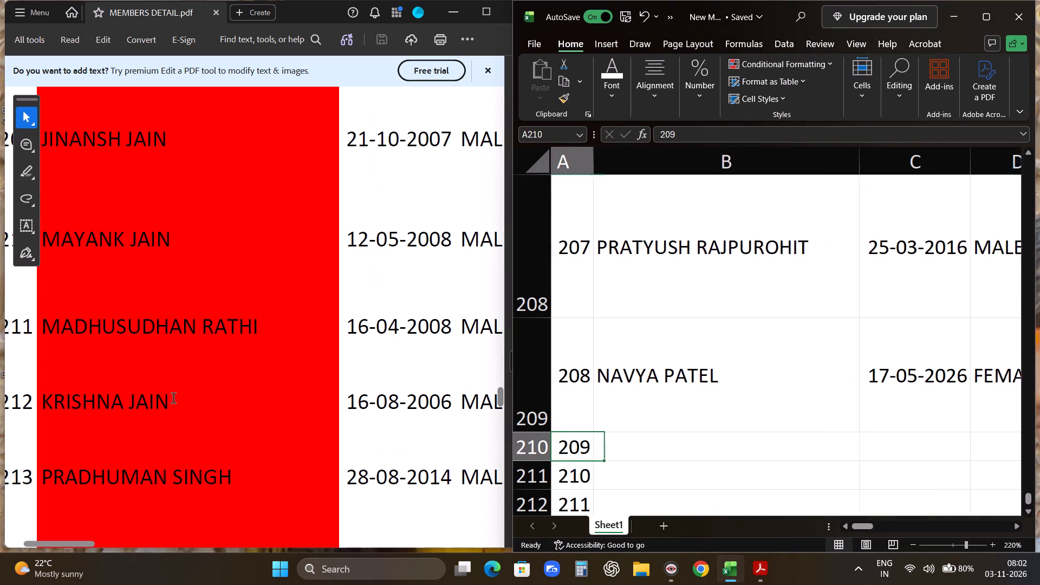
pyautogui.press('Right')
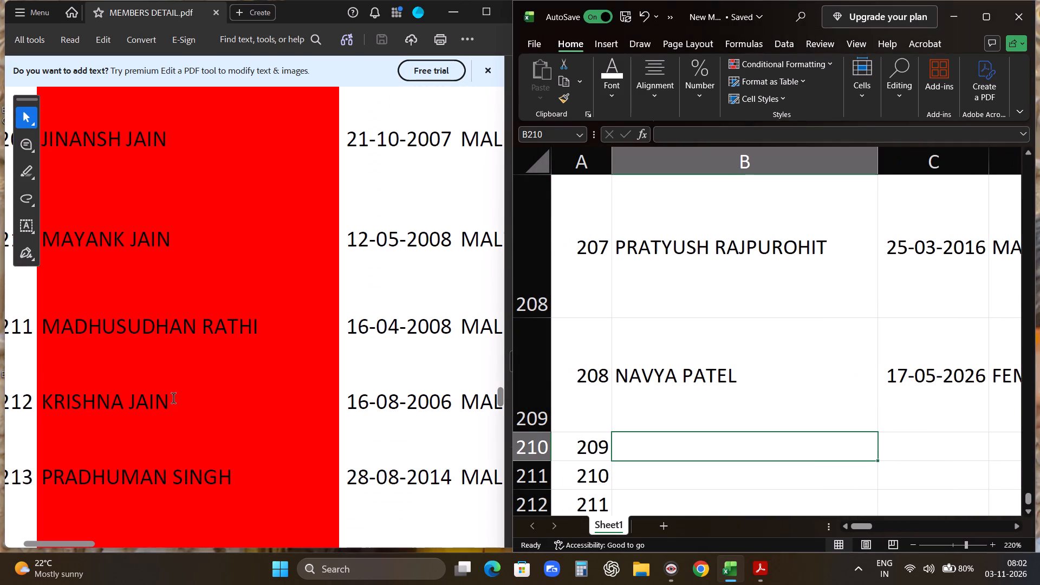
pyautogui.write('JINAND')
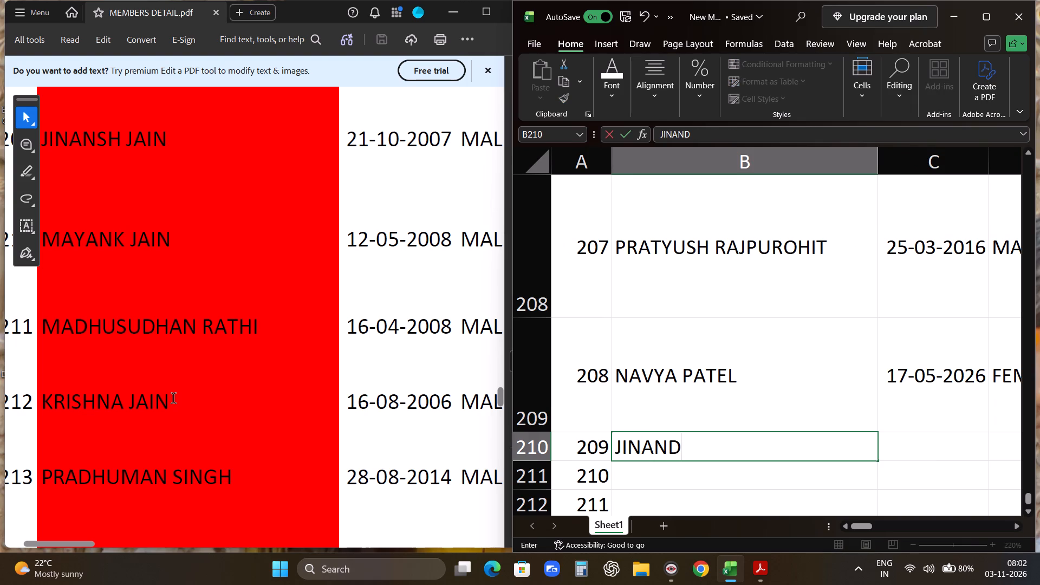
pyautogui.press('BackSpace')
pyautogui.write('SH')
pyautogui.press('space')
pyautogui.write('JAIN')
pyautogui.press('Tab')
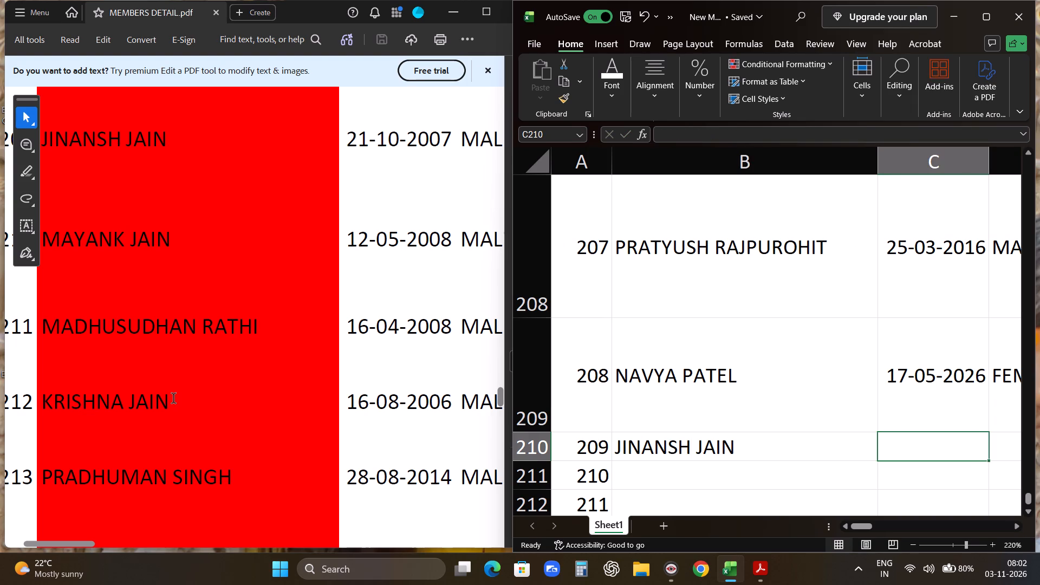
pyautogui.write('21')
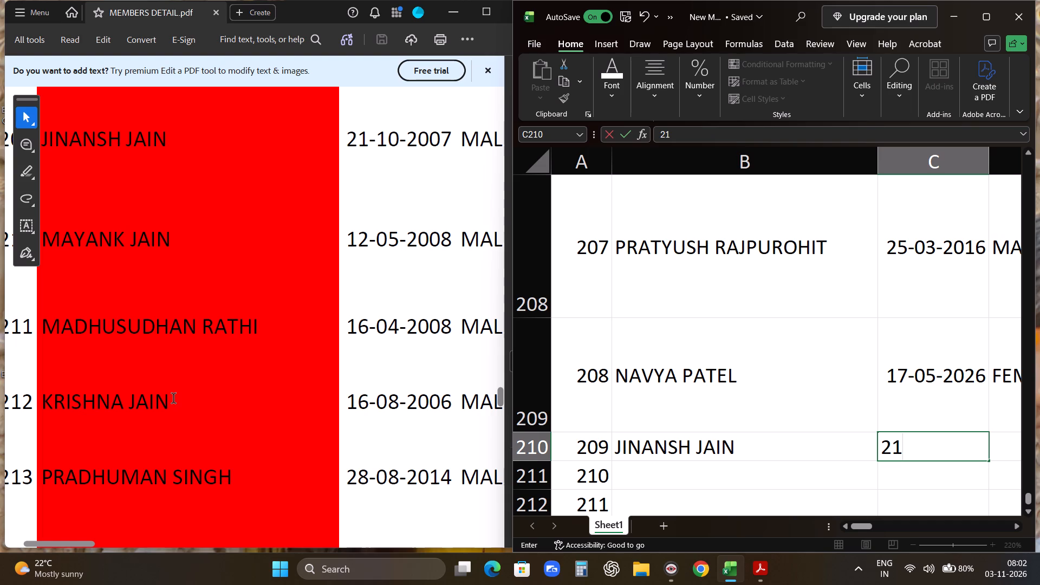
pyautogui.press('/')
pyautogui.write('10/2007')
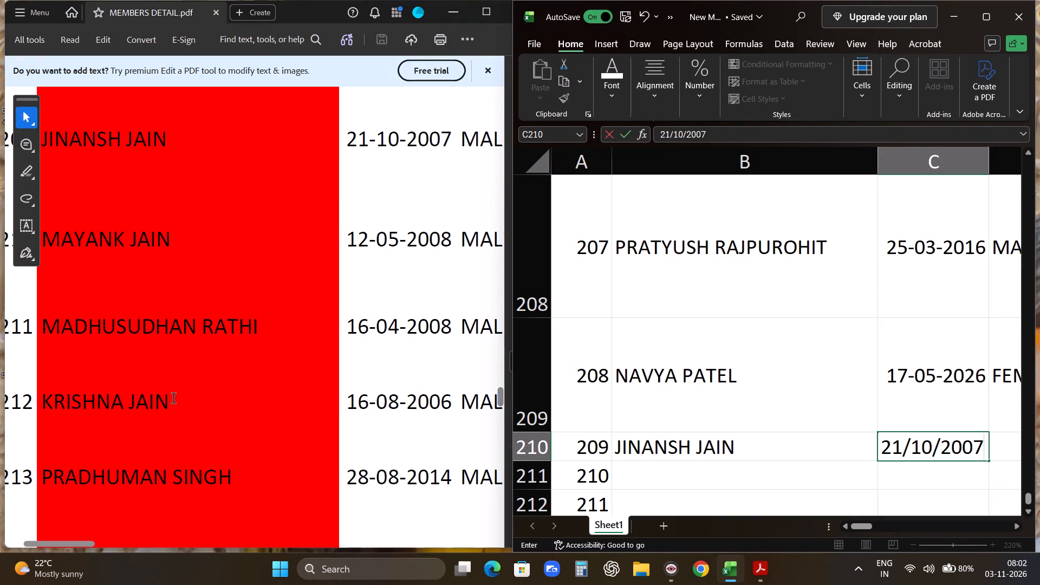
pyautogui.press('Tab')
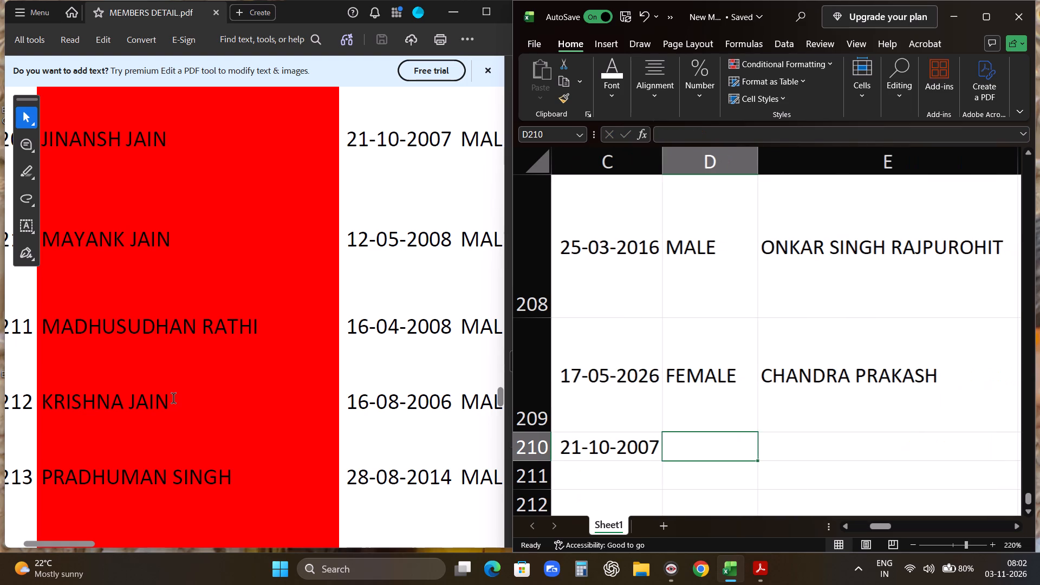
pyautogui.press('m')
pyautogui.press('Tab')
# Switch to the MEMBERS DETAIL PDF and move across member 209's record from the name column to the father's name column.
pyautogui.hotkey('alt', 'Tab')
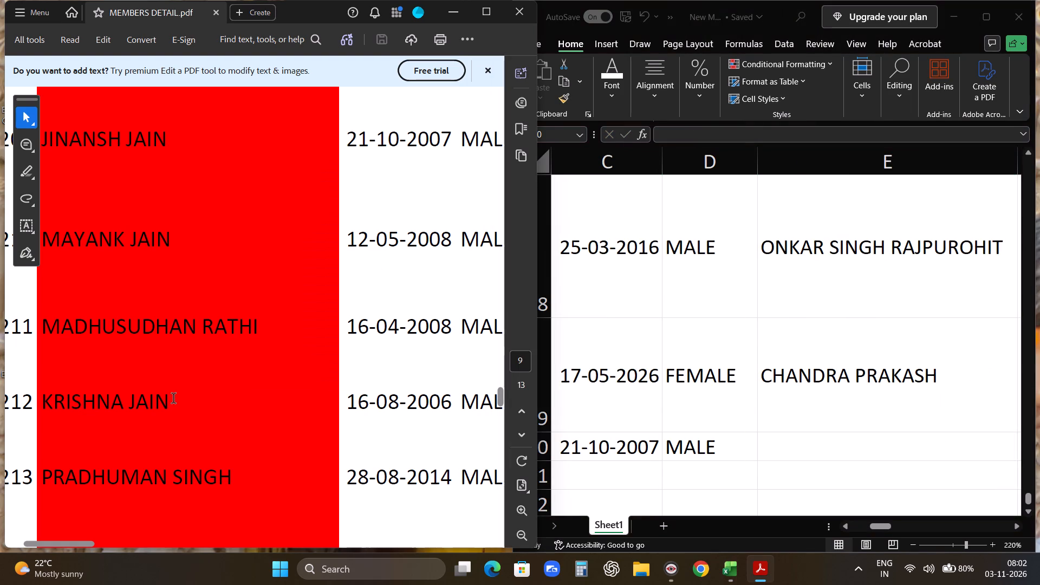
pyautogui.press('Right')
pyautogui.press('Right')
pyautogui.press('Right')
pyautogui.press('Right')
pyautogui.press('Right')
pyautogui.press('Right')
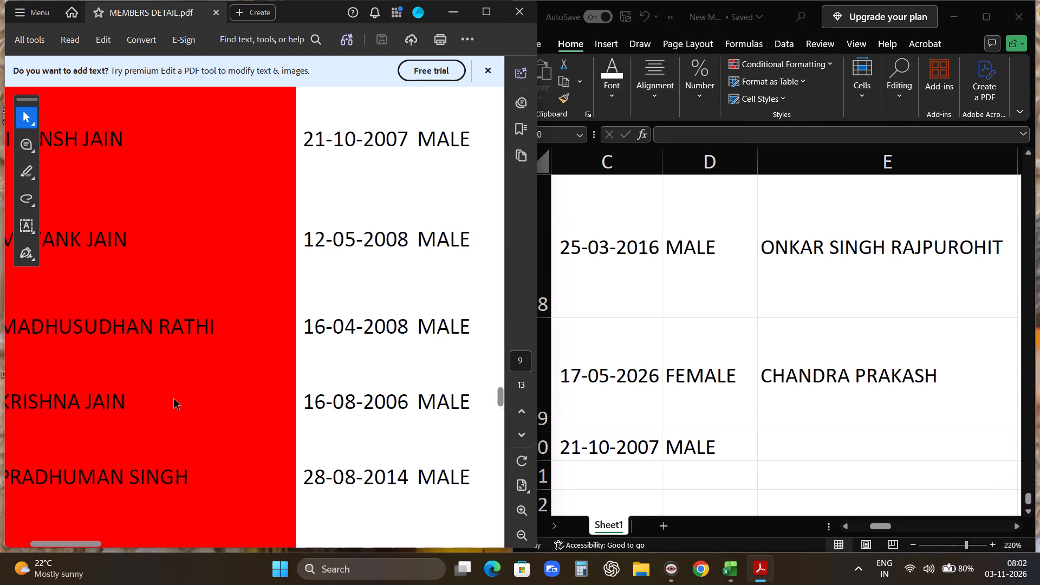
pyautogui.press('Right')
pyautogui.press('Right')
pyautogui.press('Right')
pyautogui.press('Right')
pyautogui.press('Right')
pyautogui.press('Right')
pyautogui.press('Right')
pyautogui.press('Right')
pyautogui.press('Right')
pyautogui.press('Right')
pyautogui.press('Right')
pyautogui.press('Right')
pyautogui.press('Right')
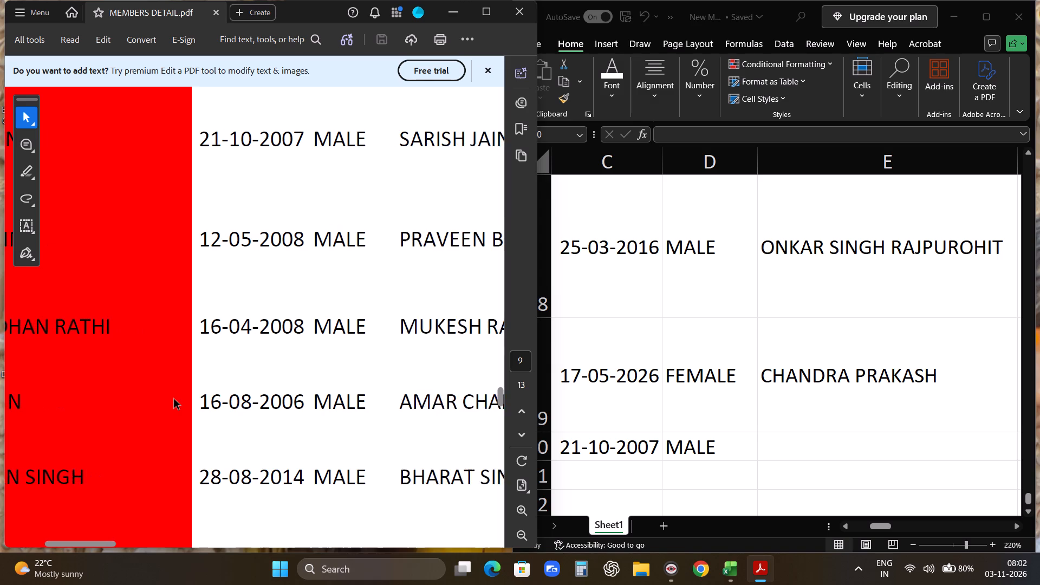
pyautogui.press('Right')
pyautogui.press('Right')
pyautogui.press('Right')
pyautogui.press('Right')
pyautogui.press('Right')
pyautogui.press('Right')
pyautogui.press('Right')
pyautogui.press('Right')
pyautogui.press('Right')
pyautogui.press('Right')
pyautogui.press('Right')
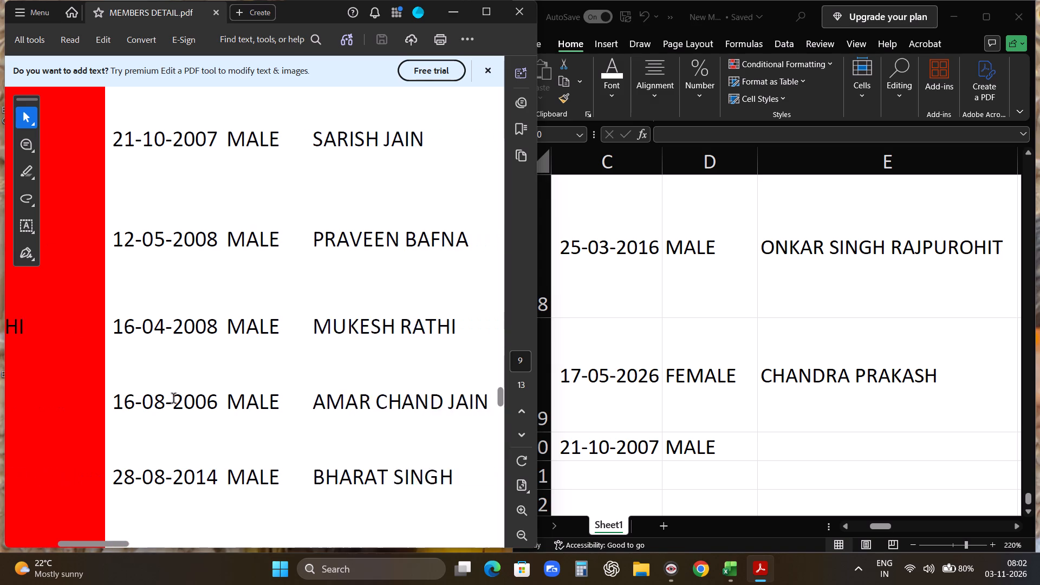
# Continue across the PDF's record rows and examine member 209's father's and mother's names together.
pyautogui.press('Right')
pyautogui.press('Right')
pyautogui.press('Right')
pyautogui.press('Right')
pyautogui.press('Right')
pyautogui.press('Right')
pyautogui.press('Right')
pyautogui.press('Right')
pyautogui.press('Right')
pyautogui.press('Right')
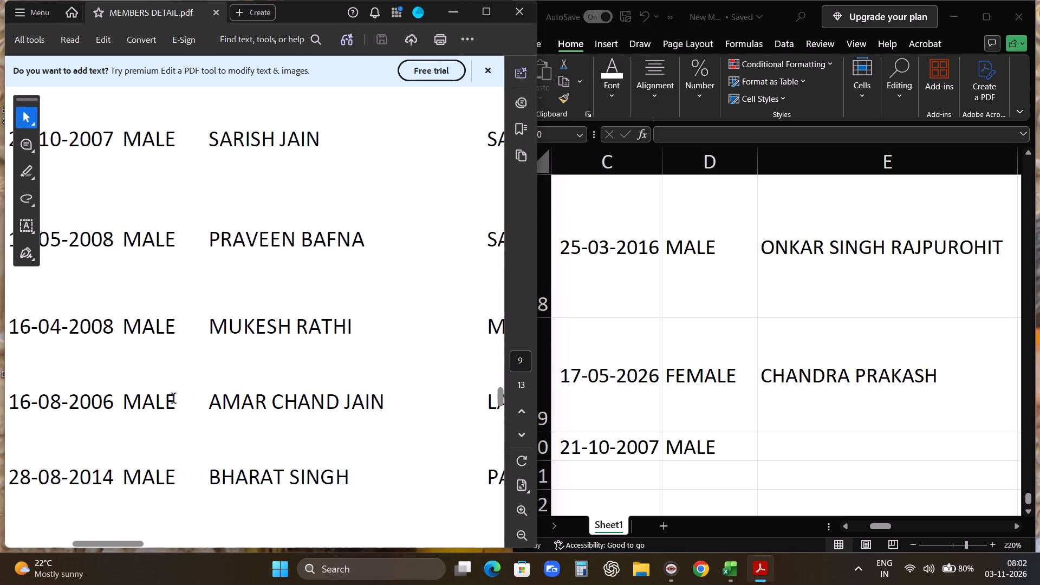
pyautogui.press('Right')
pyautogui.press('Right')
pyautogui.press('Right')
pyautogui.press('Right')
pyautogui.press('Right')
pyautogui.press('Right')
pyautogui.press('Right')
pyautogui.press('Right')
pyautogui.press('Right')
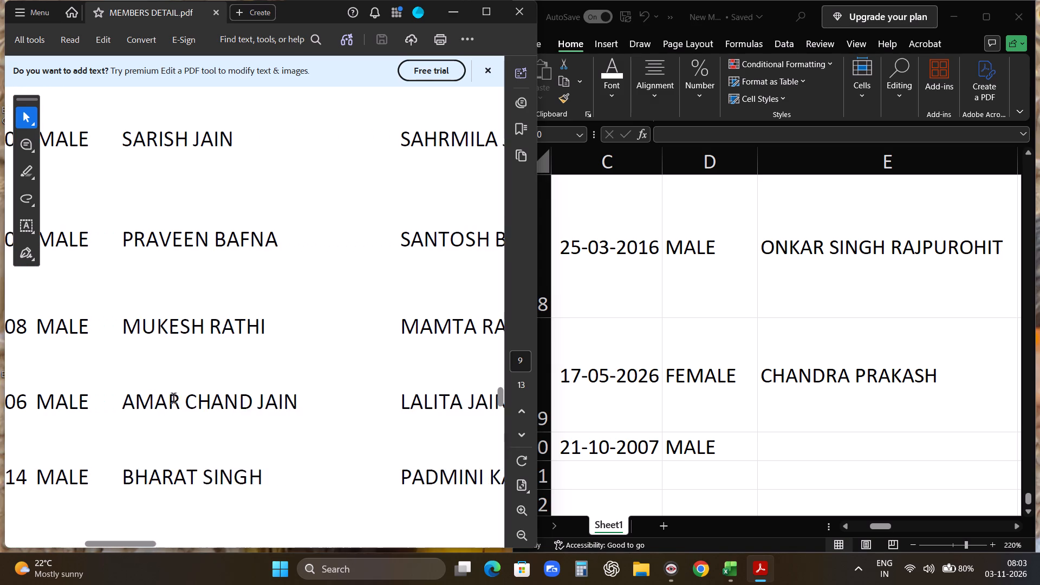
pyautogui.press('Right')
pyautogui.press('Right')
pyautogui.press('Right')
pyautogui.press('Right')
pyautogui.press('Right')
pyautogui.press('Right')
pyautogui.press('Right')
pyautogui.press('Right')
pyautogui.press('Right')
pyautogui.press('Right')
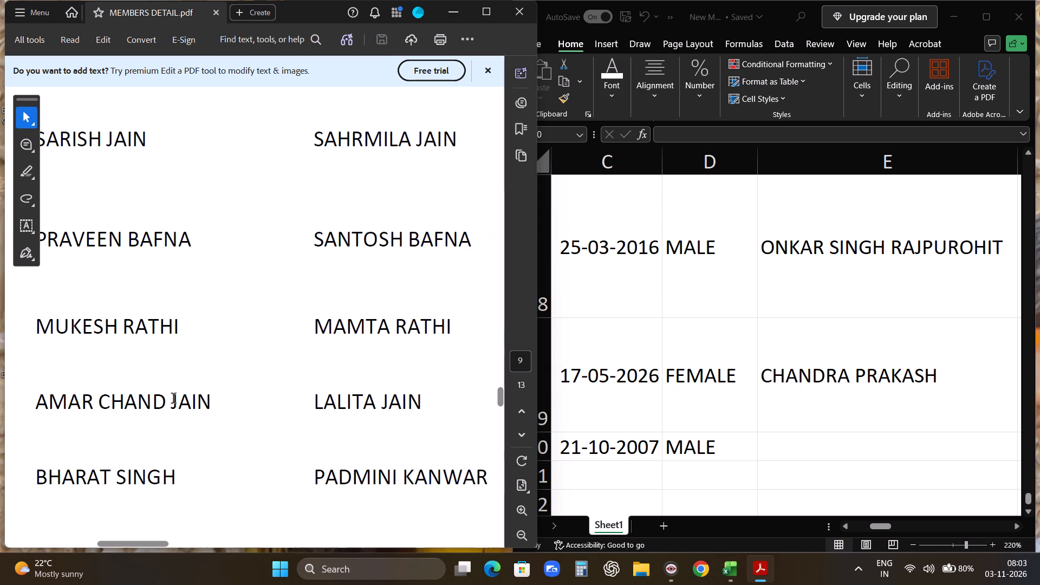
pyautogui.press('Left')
# Return to the Excel worksheet and enter member 209's father's name in E210 and mother's name in F210.
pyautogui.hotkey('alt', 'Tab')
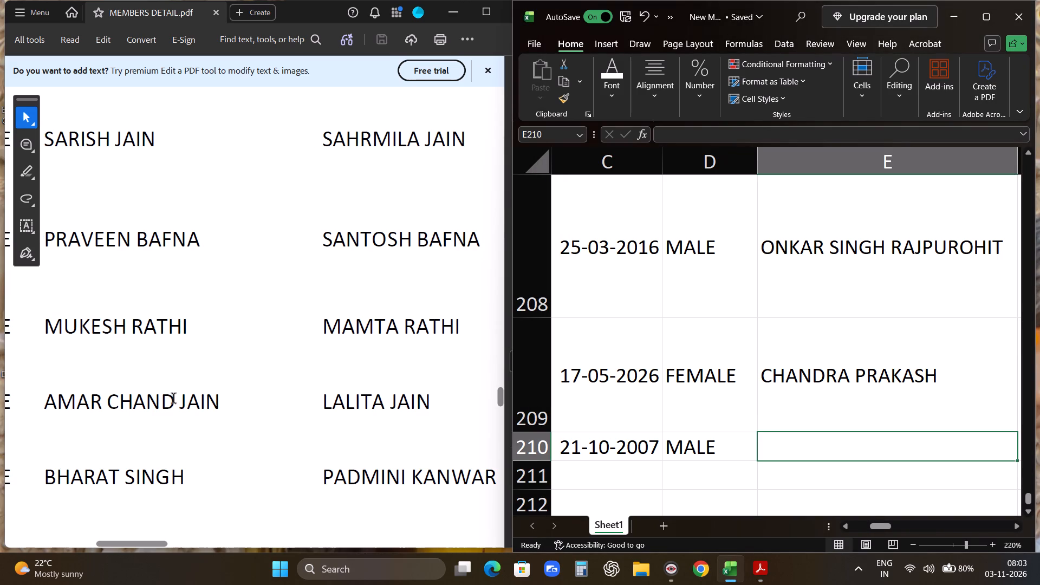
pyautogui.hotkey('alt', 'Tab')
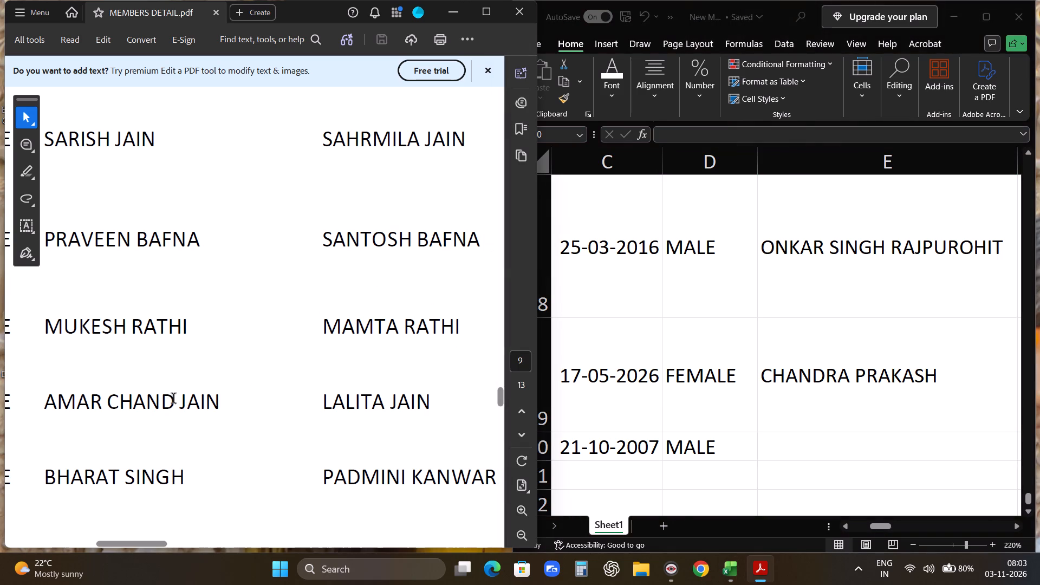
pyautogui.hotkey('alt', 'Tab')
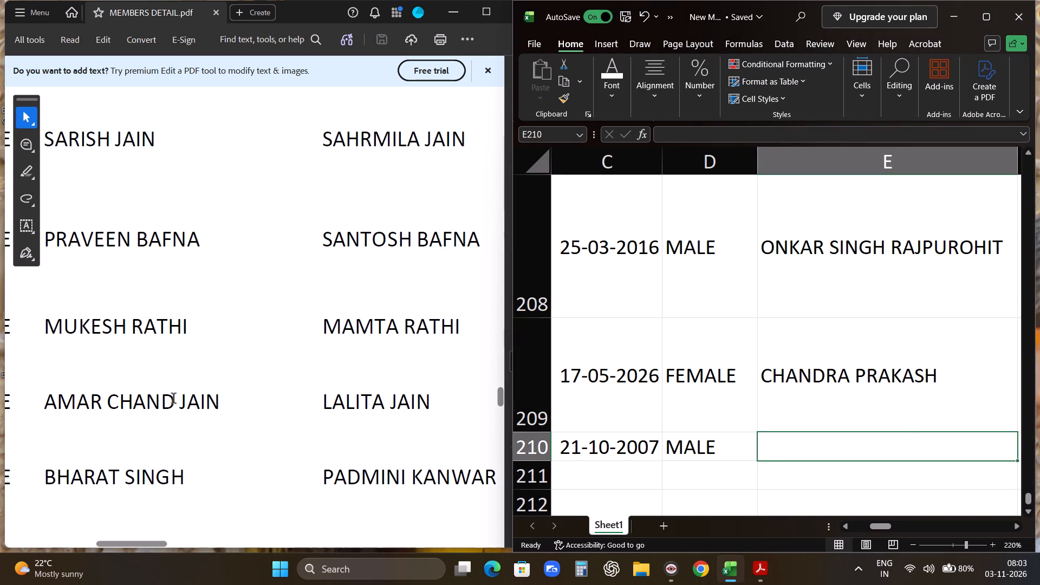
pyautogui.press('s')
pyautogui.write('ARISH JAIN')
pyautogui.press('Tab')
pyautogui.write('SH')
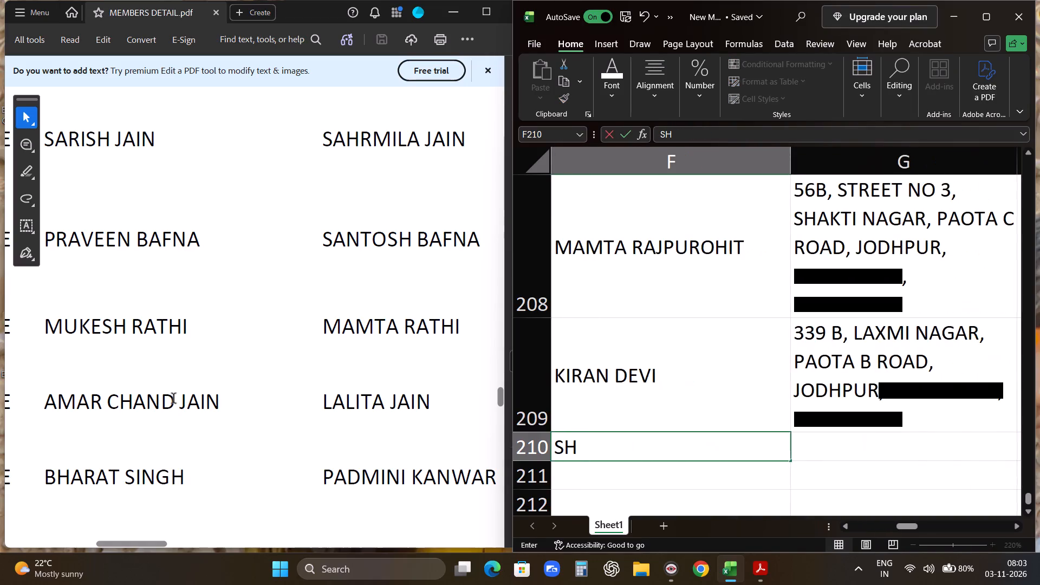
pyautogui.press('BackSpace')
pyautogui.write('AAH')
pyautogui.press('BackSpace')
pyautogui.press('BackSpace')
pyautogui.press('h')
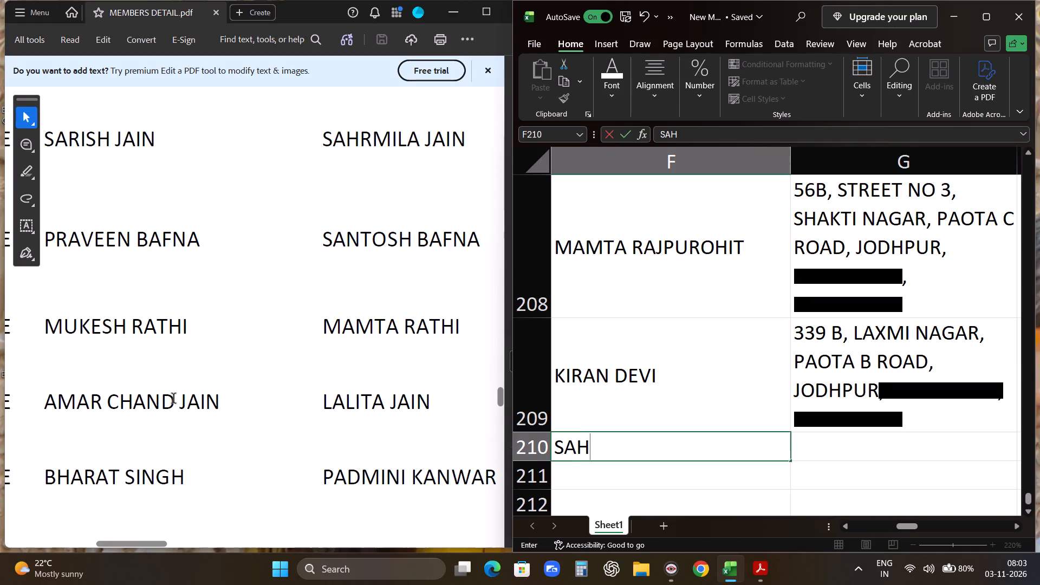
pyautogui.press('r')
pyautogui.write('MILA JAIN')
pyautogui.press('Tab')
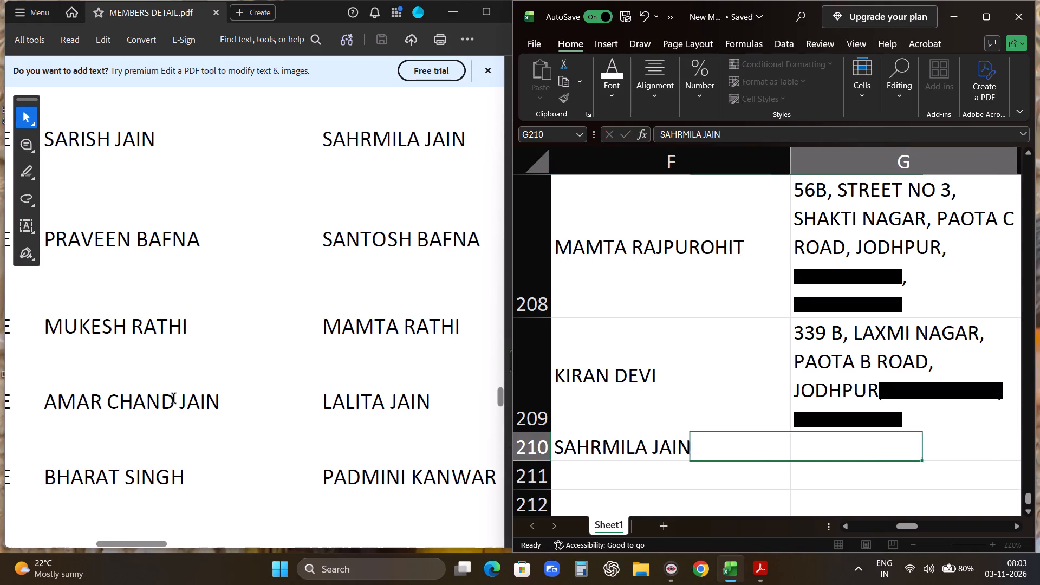
# Switch to the MEMBERS DETAIL PDF and move across to the address and timing columns to examine member 209's address.
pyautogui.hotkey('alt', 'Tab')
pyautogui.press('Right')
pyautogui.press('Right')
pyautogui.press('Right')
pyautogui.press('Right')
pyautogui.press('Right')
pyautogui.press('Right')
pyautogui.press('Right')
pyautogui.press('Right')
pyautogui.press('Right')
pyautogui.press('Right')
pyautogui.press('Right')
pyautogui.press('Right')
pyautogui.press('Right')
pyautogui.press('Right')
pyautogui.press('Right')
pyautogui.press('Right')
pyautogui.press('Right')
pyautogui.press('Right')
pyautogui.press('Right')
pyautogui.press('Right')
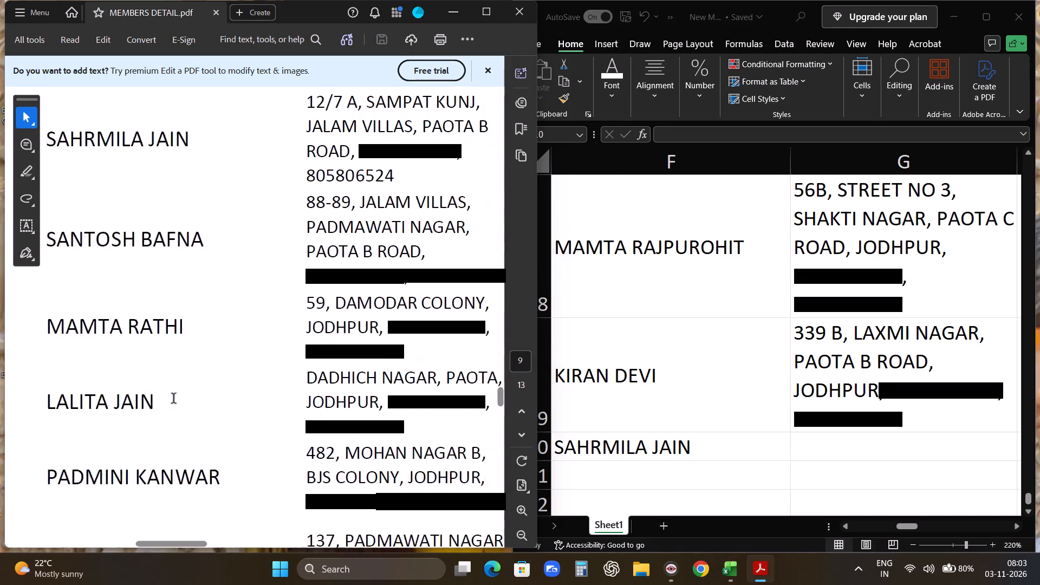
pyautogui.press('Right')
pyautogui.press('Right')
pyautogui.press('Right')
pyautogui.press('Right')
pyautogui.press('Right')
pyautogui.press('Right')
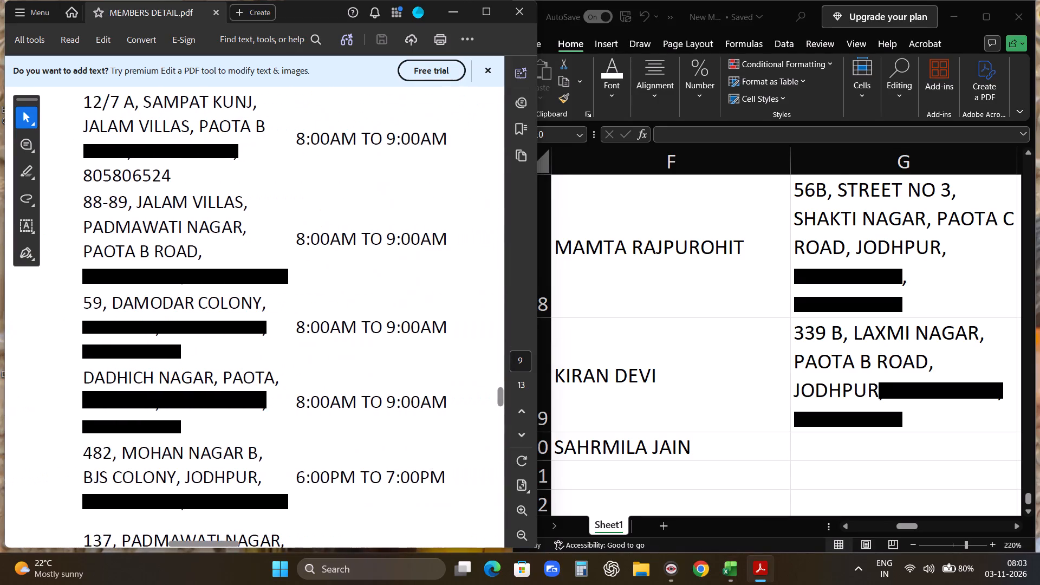
# Return to the Excel worksheet and enter member 209's postal address in G210.
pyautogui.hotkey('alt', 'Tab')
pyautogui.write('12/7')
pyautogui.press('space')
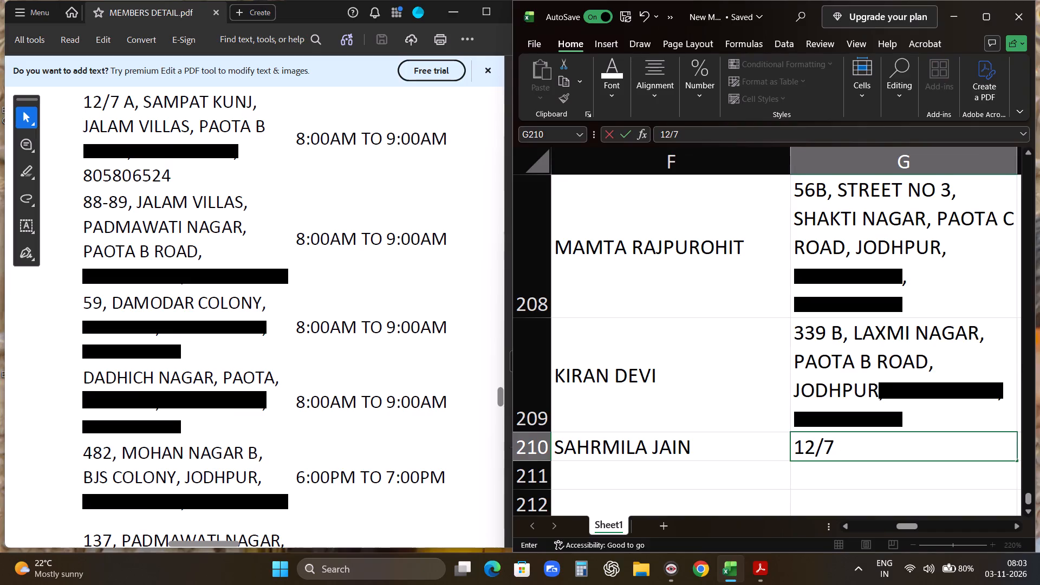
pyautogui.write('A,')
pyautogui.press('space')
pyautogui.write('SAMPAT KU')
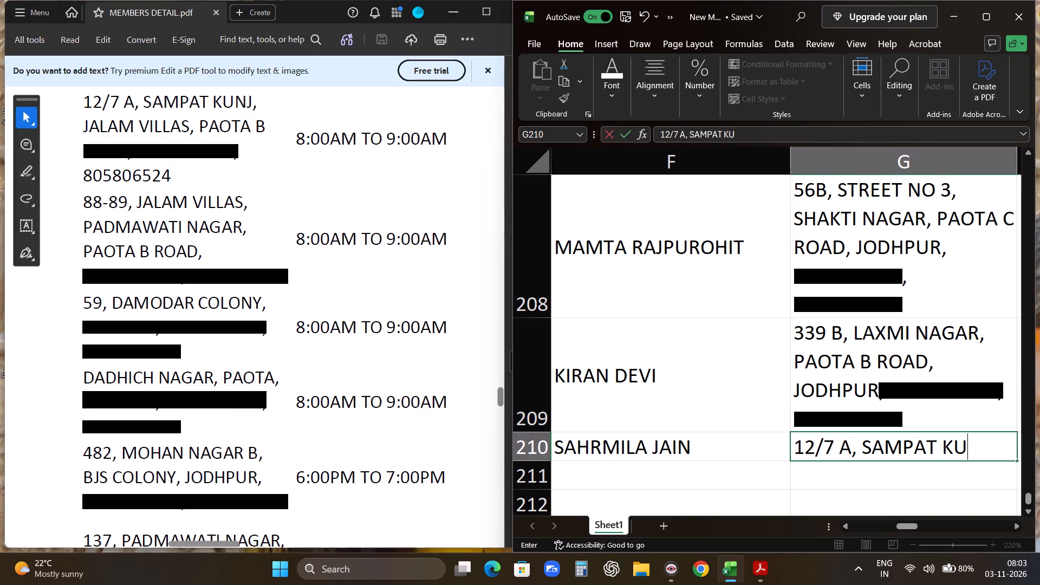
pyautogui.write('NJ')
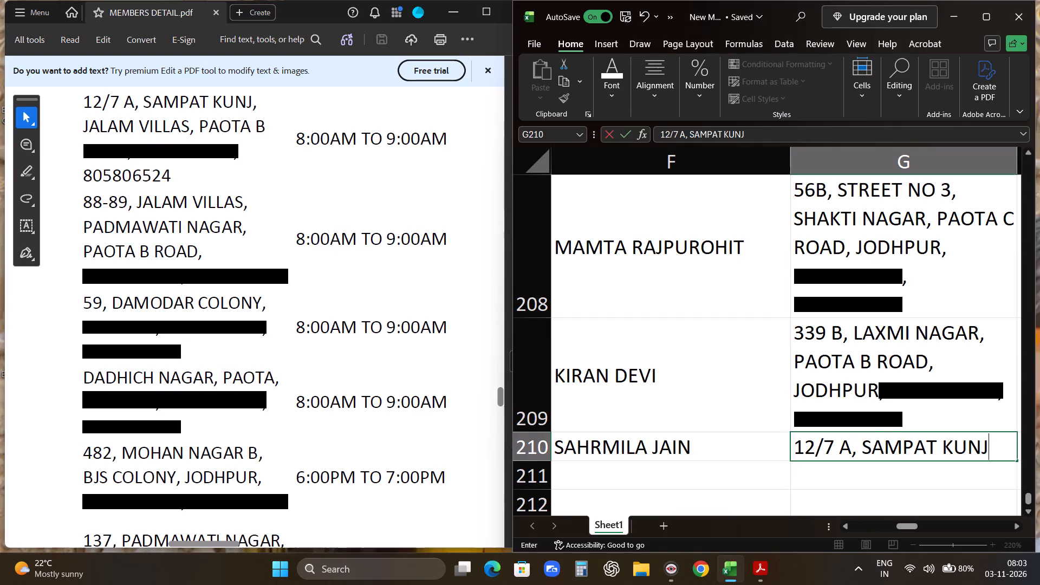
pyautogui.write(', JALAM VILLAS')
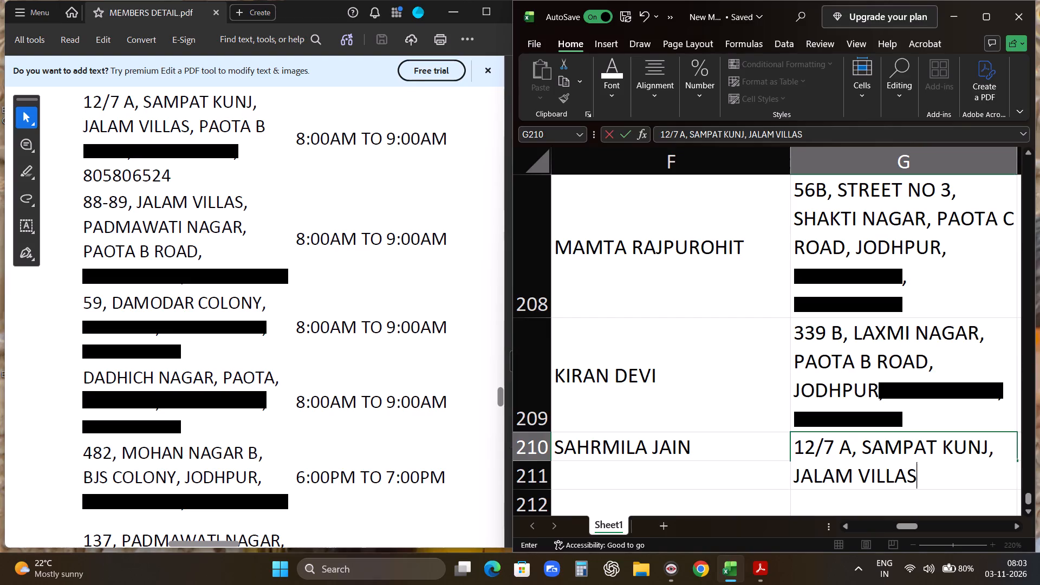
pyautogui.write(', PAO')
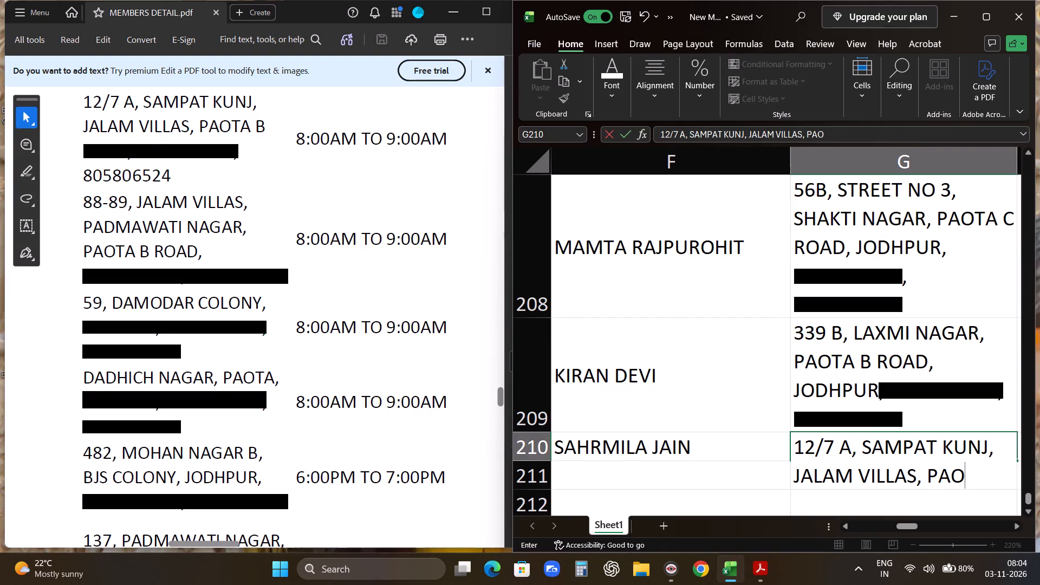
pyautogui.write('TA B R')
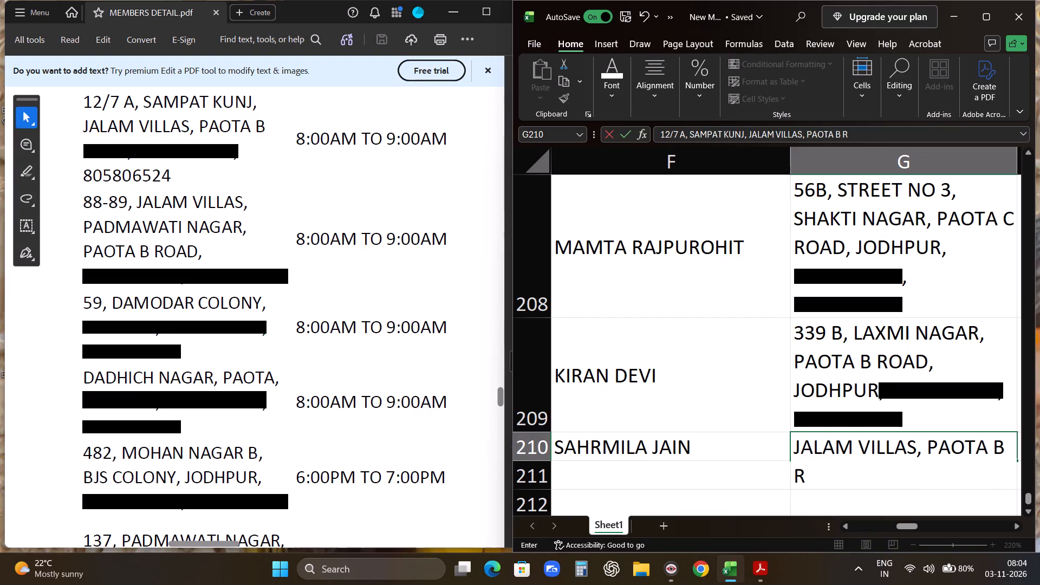
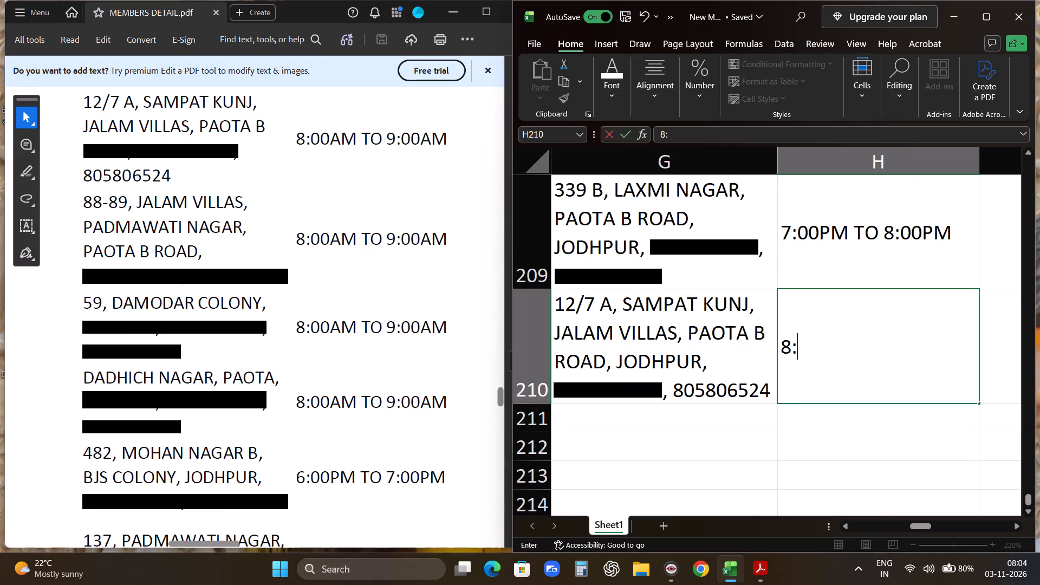
# Complete member 209's timing in H210 as 8:00AM TO 9:00AM.
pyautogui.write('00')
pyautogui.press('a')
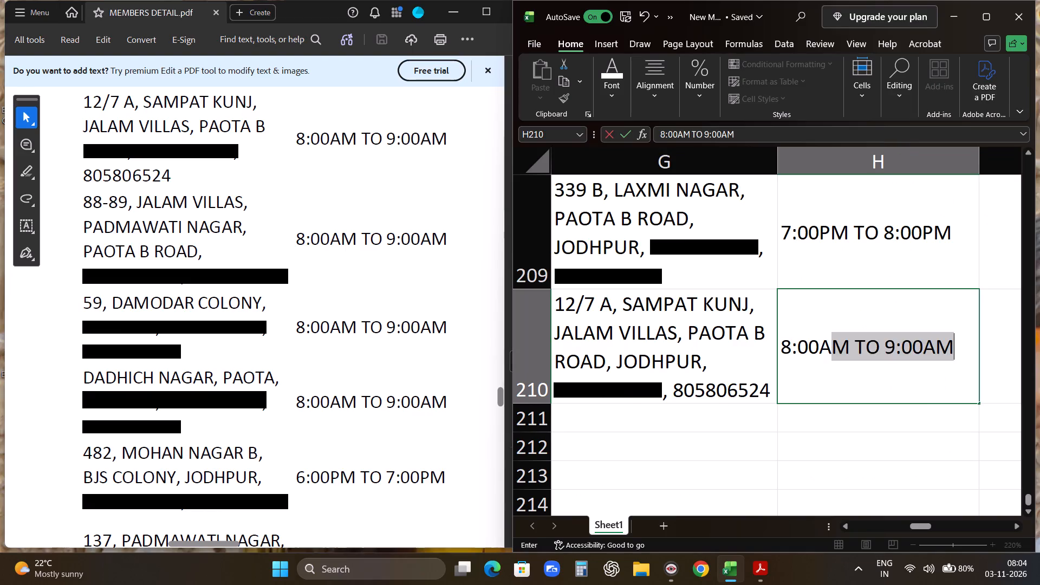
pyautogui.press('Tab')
# Switch to the MEMBERS DETAIL PDF and examine member 209's identification number and payment plan in the columns after the timing.
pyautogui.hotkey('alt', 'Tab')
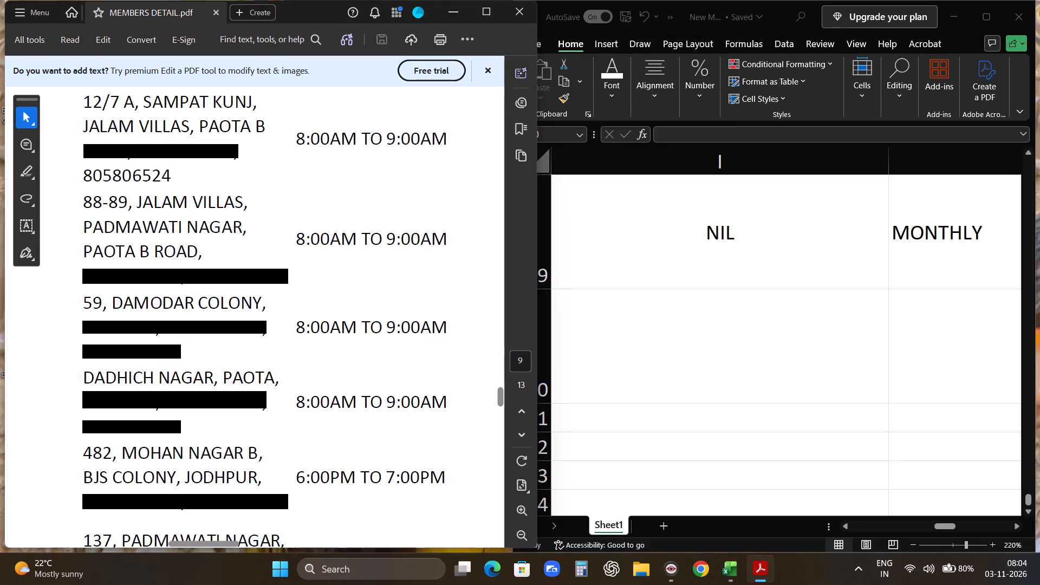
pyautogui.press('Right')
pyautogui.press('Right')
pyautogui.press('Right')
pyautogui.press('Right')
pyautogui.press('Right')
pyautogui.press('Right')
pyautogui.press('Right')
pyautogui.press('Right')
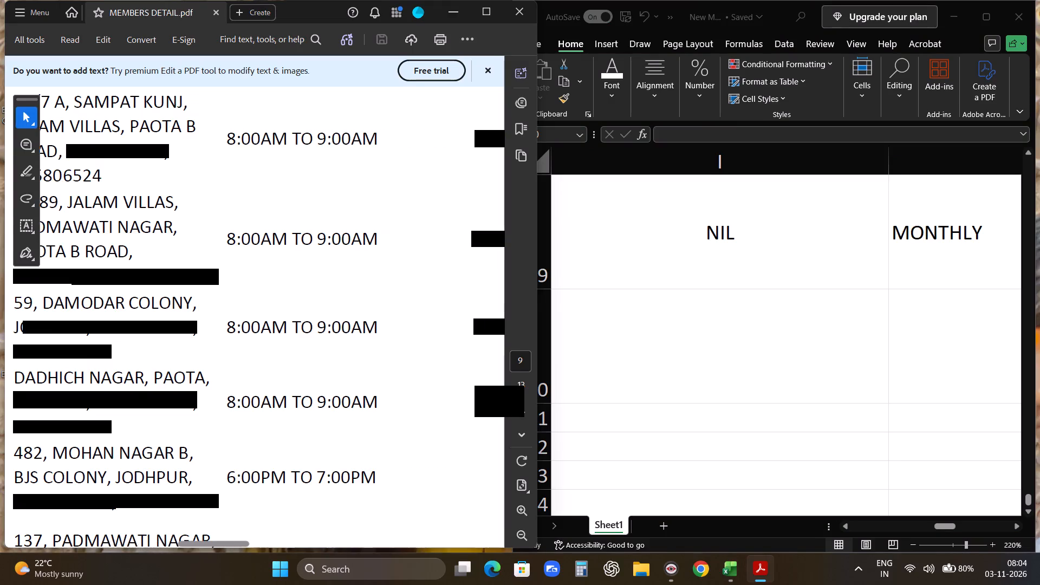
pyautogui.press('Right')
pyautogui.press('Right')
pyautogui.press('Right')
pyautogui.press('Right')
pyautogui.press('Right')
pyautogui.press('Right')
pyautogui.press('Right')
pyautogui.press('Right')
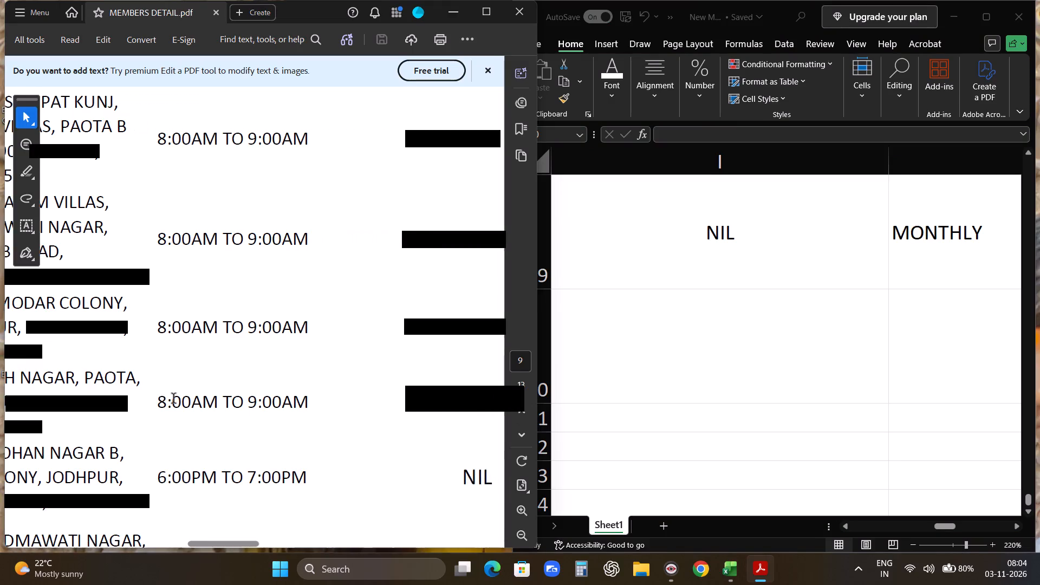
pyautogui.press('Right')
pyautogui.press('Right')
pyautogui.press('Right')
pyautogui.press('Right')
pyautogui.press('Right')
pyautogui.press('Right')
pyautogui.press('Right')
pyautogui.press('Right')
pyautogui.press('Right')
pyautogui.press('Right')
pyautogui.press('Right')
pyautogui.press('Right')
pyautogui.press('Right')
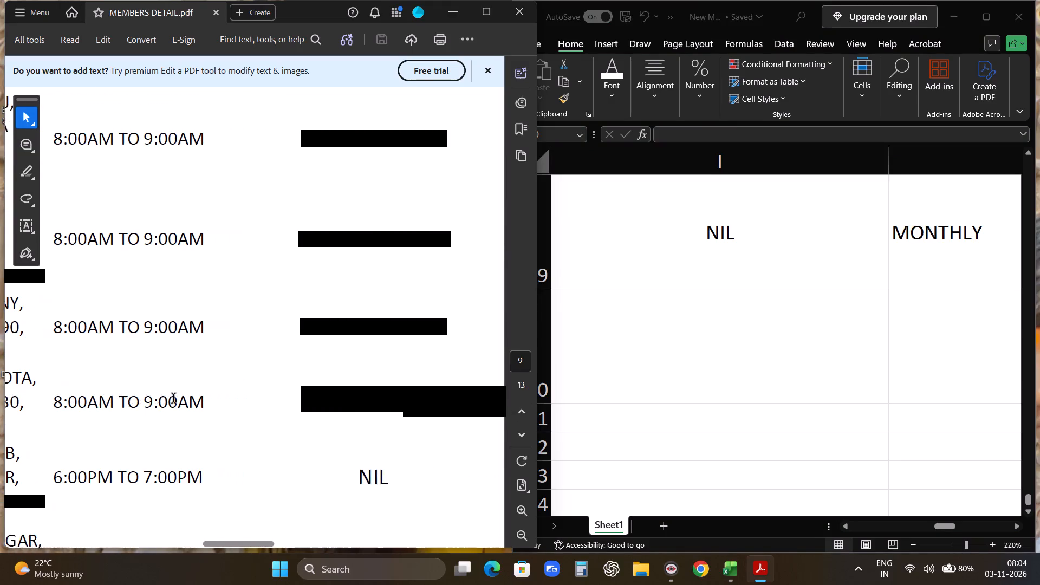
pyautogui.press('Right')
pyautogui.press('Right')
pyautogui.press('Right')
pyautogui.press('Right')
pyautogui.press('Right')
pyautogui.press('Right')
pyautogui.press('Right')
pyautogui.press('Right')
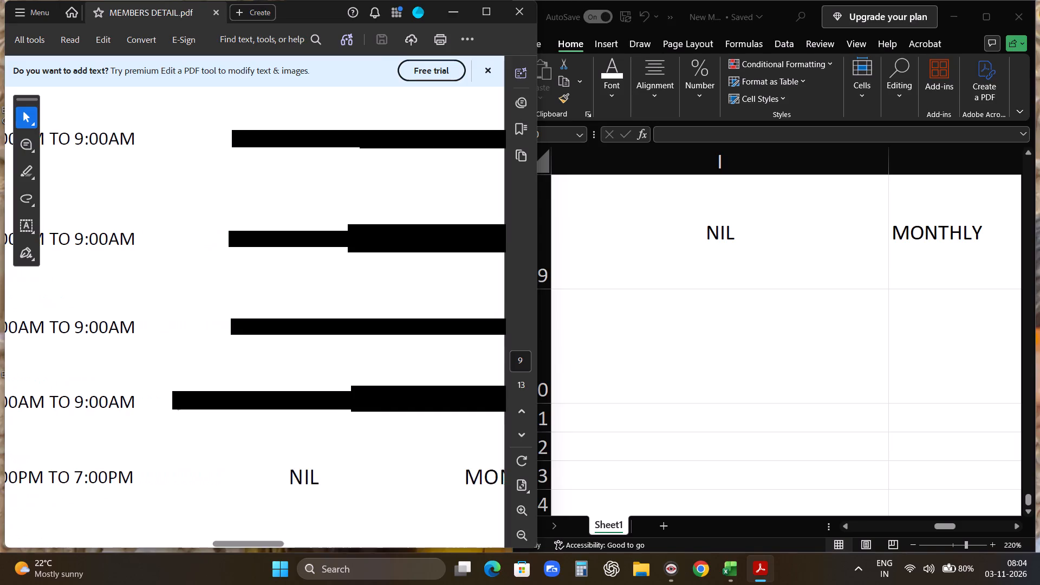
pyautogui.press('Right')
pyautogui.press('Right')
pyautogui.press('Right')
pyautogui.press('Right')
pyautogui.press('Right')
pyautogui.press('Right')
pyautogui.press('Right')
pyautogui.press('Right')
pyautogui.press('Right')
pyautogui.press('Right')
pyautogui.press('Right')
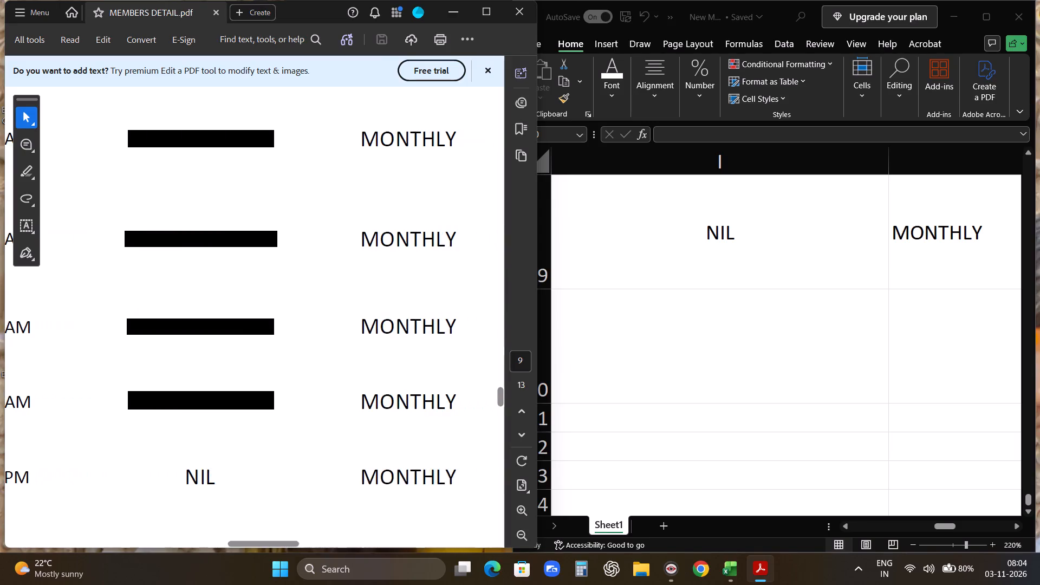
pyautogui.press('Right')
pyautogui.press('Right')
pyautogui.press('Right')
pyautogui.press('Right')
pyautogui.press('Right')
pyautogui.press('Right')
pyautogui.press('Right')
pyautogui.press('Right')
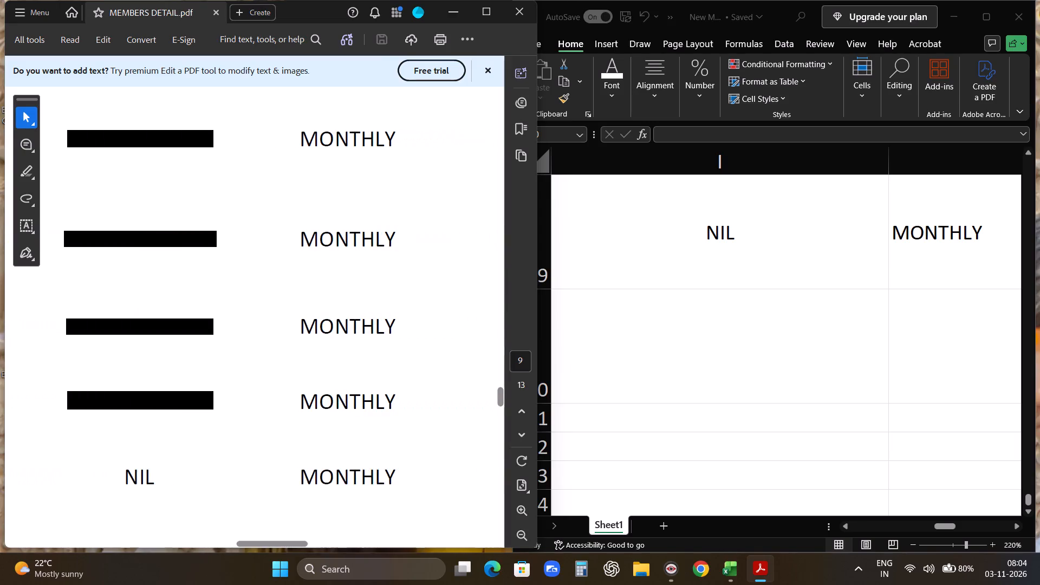
# Return to the Excel worksheet and enter member 209's identification number in I210 and MONTHLY in J210.
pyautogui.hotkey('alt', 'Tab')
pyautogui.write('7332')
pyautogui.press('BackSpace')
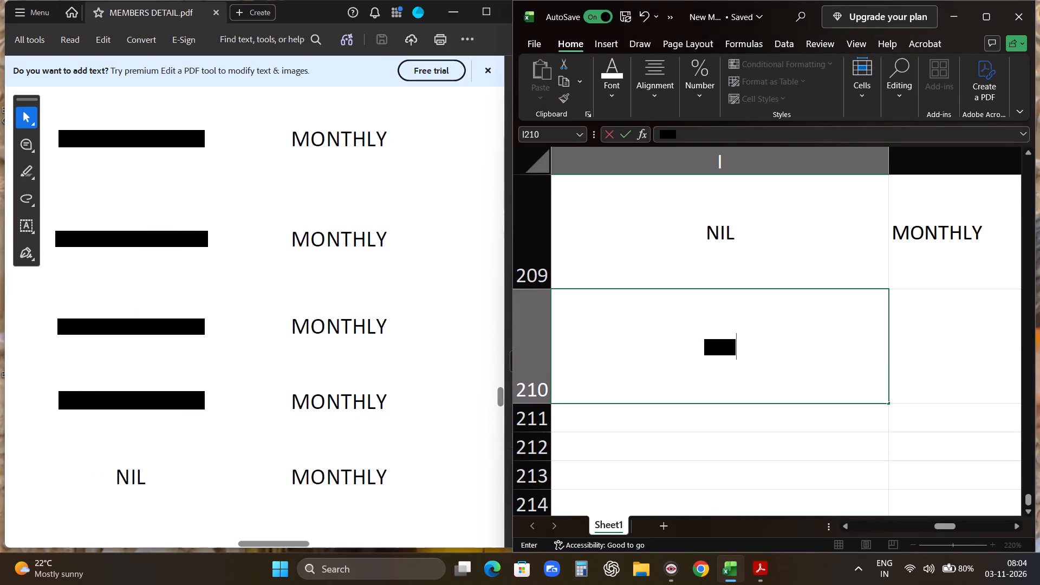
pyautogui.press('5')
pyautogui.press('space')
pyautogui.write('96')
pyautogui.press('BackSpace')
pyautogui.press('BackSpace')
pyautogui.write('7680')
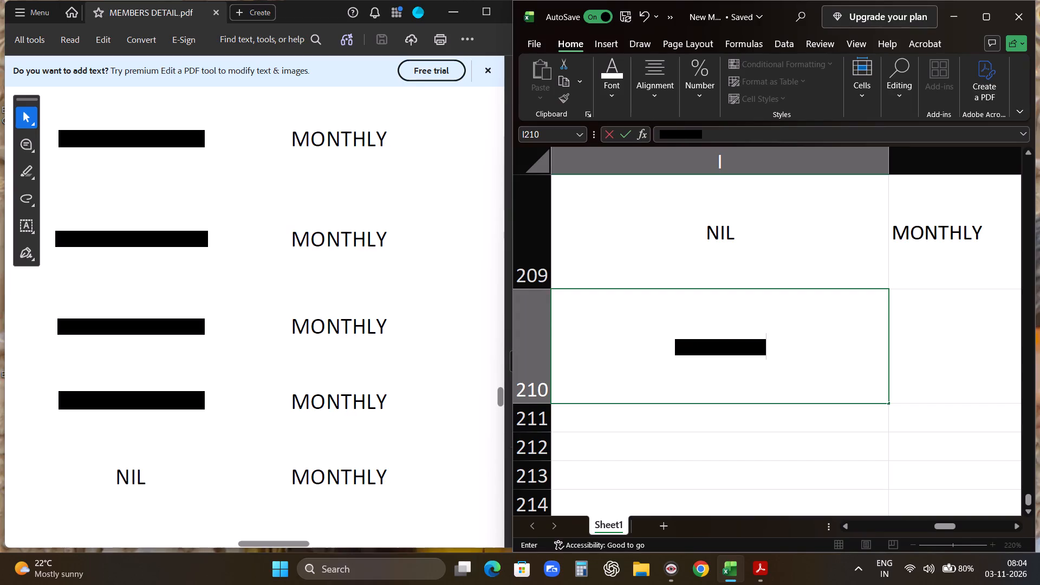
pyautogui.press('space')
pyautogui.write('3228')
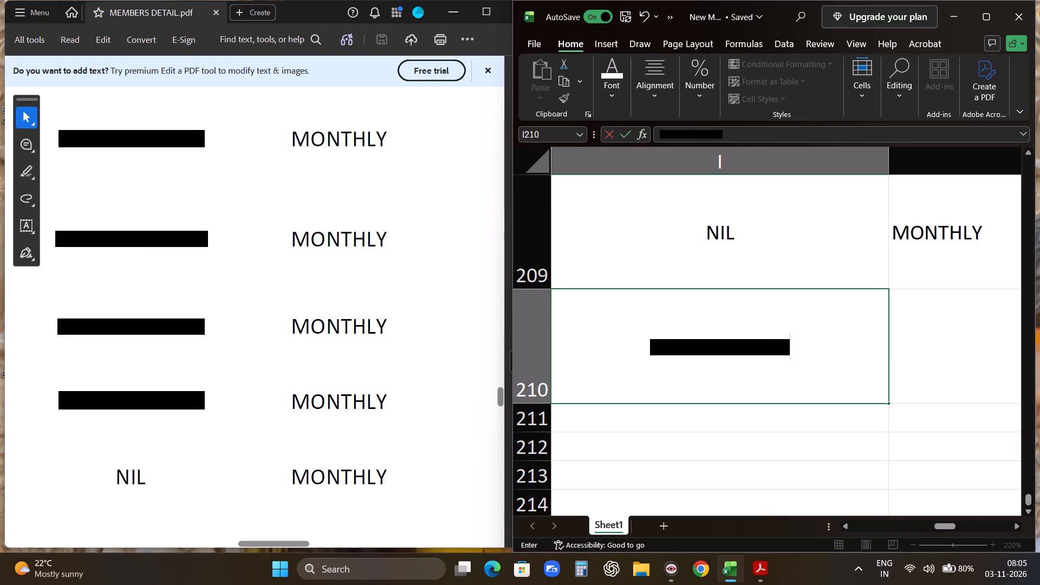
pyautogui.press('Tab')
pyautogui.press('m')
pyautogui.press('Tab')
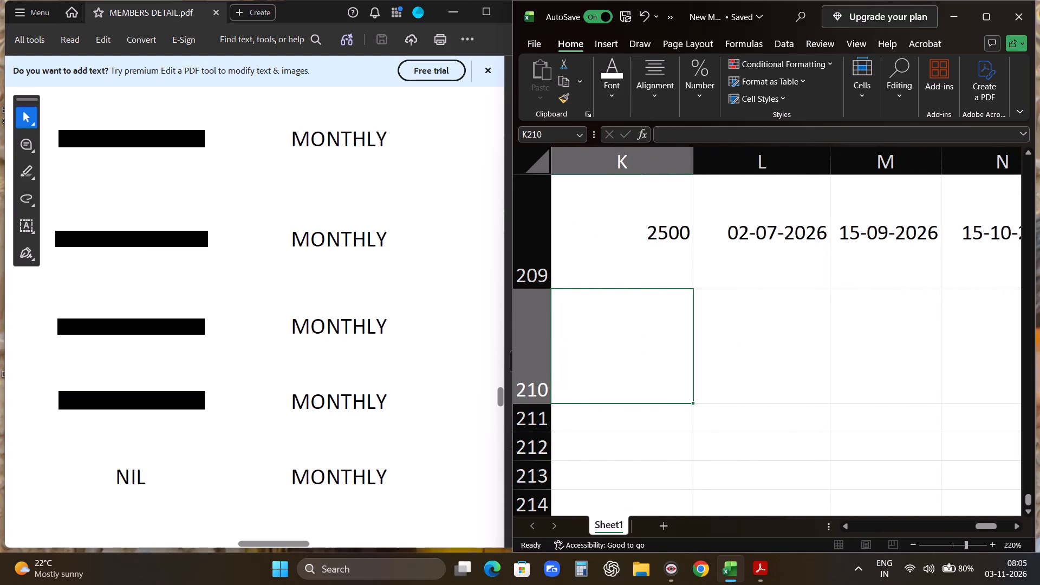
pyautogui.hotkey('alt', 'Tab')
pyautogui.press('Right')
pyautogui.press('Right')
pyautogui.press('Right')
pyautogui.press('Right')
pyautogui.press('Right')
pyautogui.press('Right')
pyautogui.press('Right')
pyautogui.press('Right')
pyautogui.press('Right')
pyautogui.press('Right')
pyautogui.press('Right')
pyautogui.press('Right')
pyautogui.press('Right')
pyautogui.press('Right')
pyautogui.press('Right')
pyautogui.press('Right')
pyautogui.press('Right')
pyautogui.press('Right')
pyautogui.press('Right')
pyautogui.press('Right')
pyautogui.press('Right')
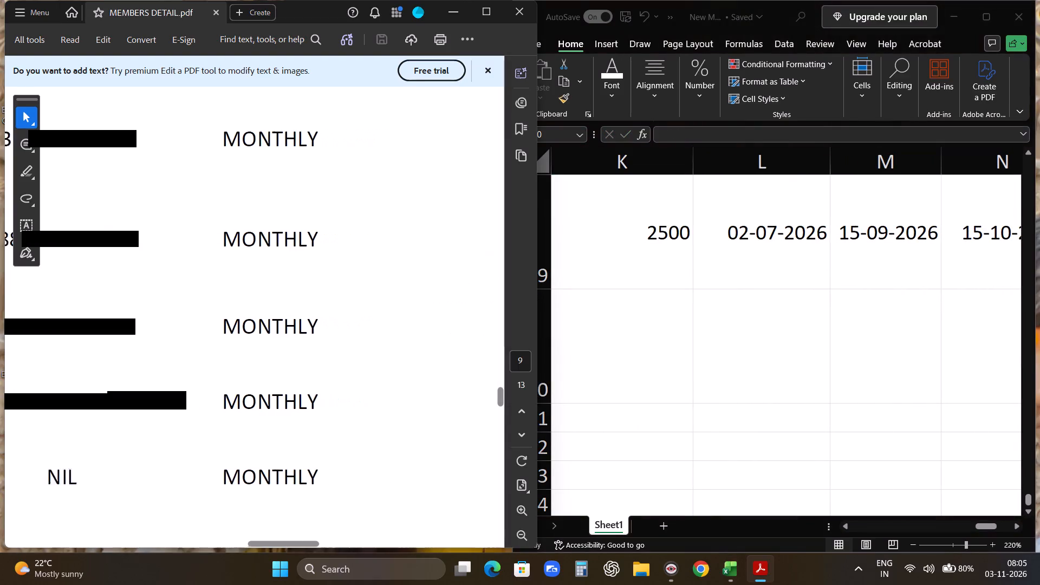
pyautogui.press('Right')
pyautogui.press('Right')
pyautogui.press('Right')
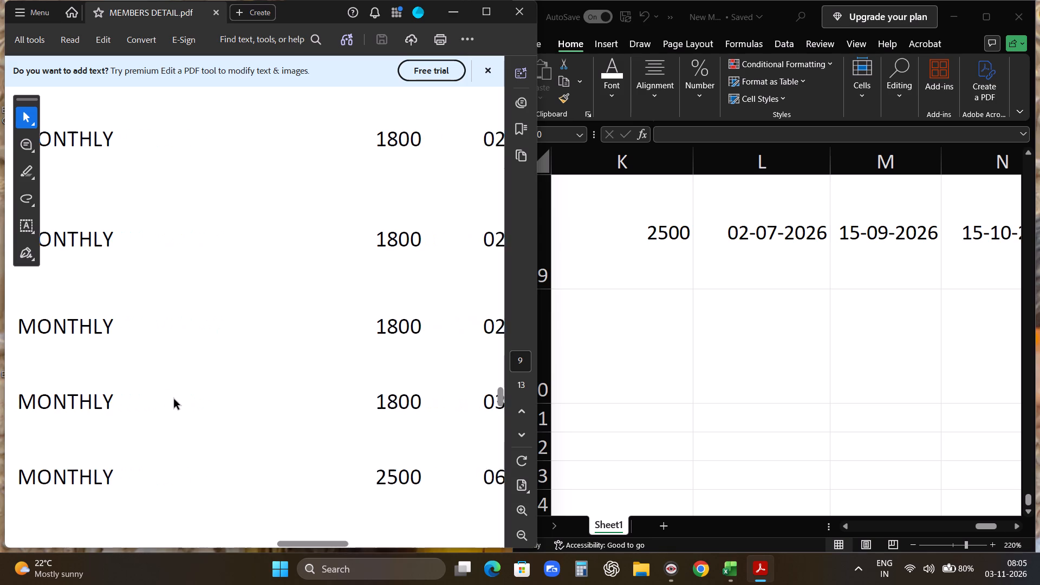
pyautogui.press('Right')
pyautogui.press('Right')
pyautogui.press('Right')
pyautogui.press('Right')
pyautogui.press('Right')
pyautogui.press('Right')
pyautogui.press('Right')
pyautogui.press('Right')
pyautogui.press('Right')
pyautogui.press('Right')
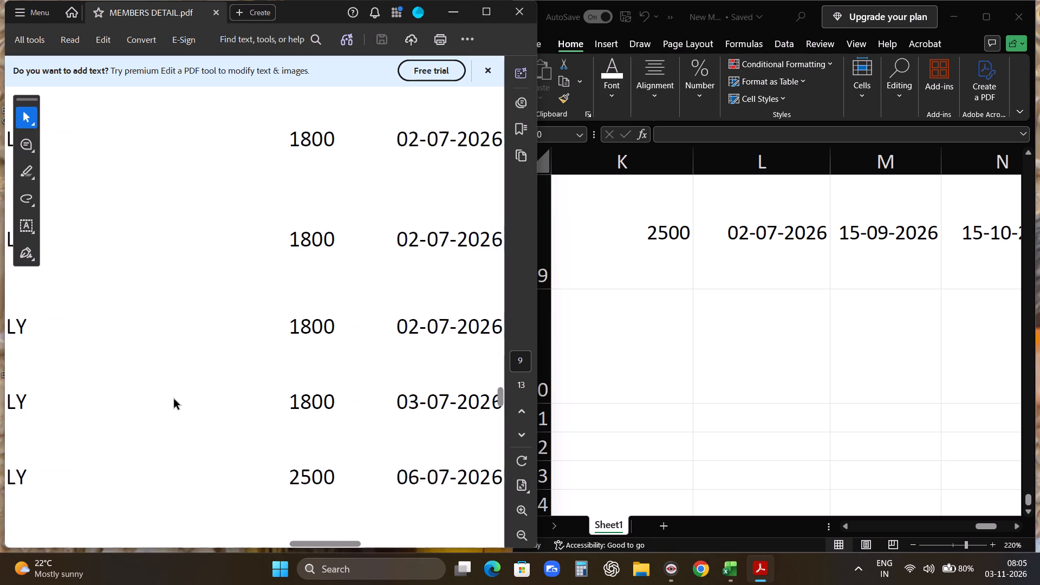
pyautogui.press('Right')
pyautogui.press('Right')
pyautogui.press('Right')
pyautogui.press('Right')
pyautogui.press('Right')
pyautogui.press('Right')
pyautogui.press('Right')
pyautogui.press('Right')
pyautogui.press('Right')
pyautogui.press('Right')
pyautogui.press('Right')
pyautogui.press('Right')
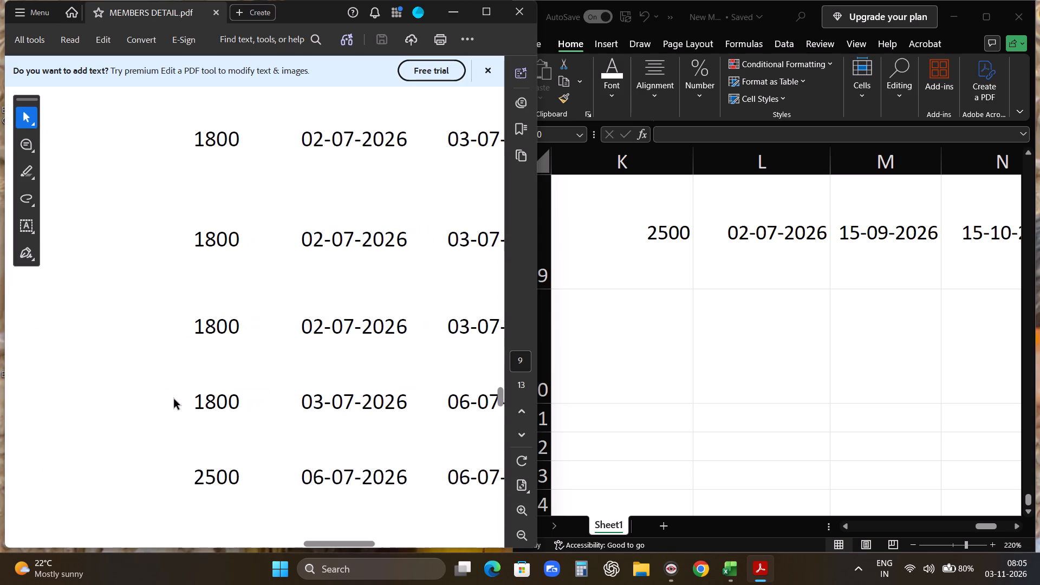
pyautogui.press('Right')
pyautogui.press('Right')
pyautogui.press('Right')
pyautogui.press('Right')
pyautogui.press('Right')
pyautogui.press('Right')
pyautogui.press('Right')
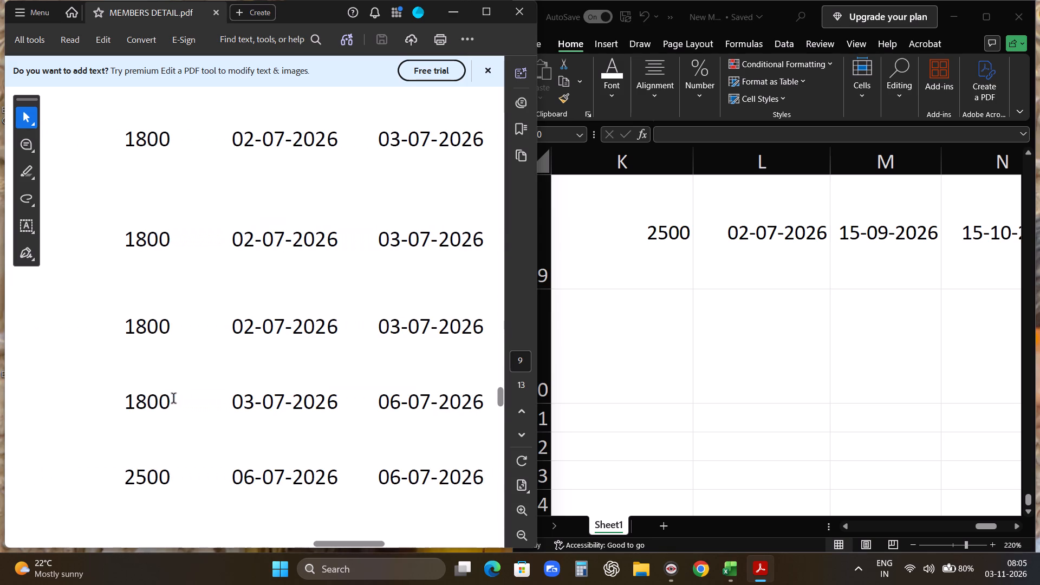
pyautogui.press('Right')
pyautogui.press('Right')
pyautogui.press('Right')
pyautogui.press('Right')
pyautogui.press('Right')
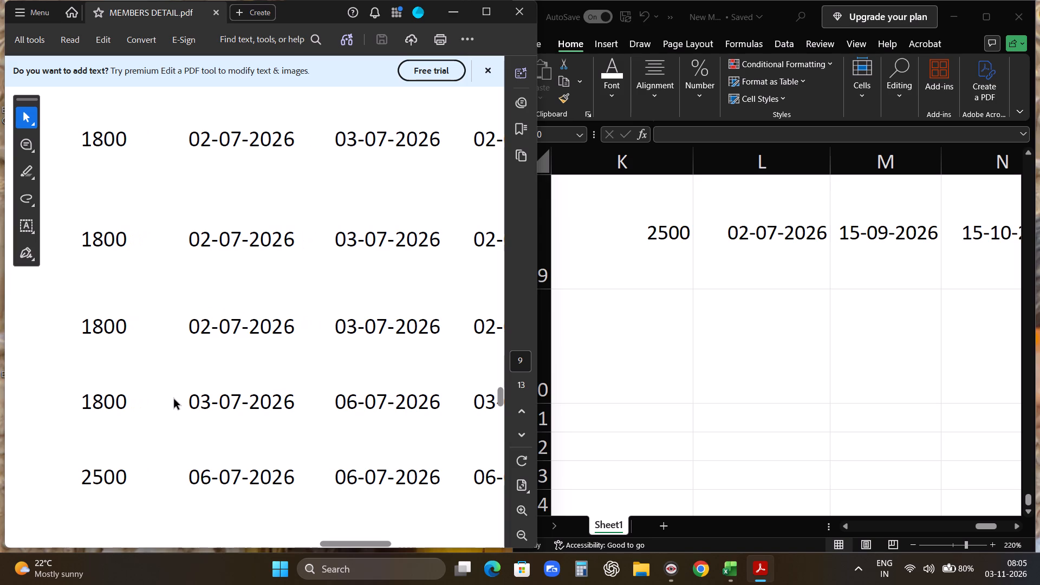
# Return to the Excel worksheet and enter 1800 in K210, 02-07-2026 in L210 and 03-07-2026 in M210.
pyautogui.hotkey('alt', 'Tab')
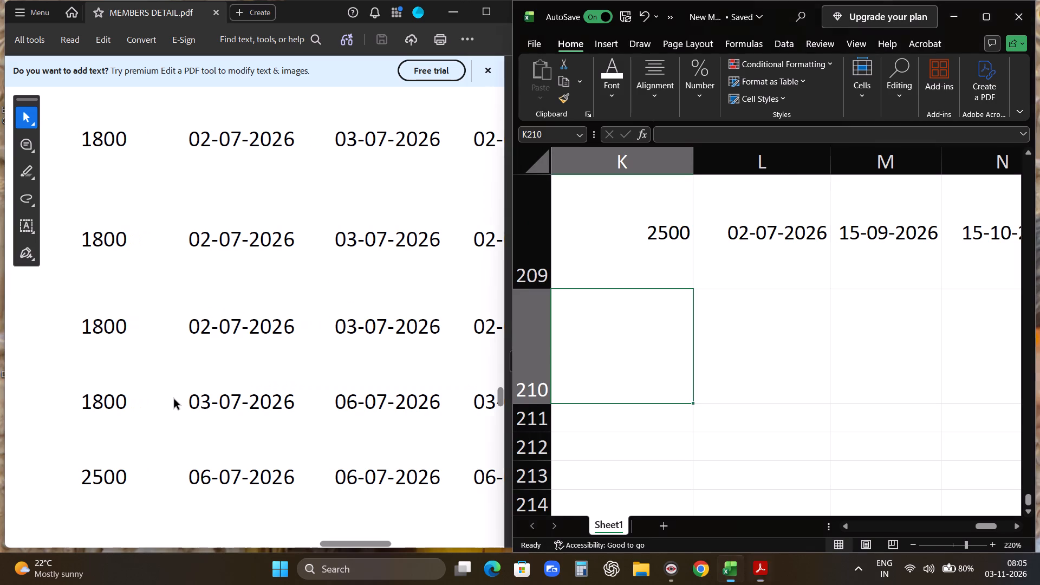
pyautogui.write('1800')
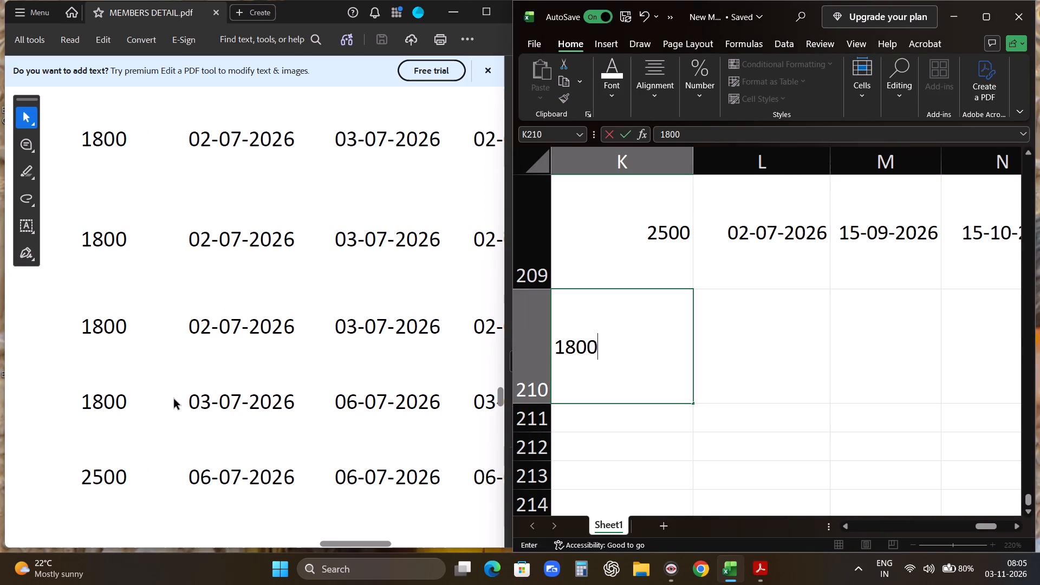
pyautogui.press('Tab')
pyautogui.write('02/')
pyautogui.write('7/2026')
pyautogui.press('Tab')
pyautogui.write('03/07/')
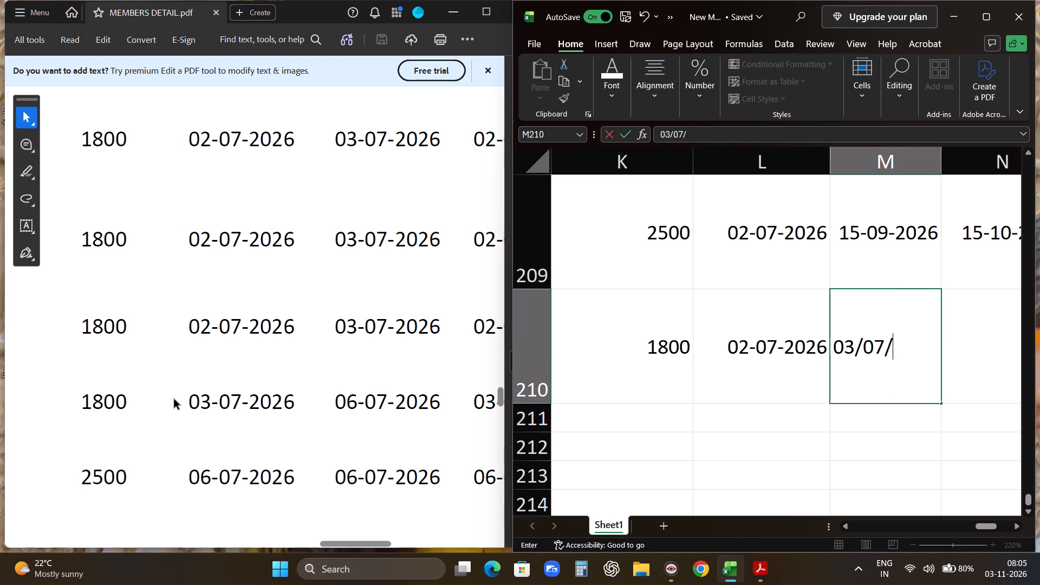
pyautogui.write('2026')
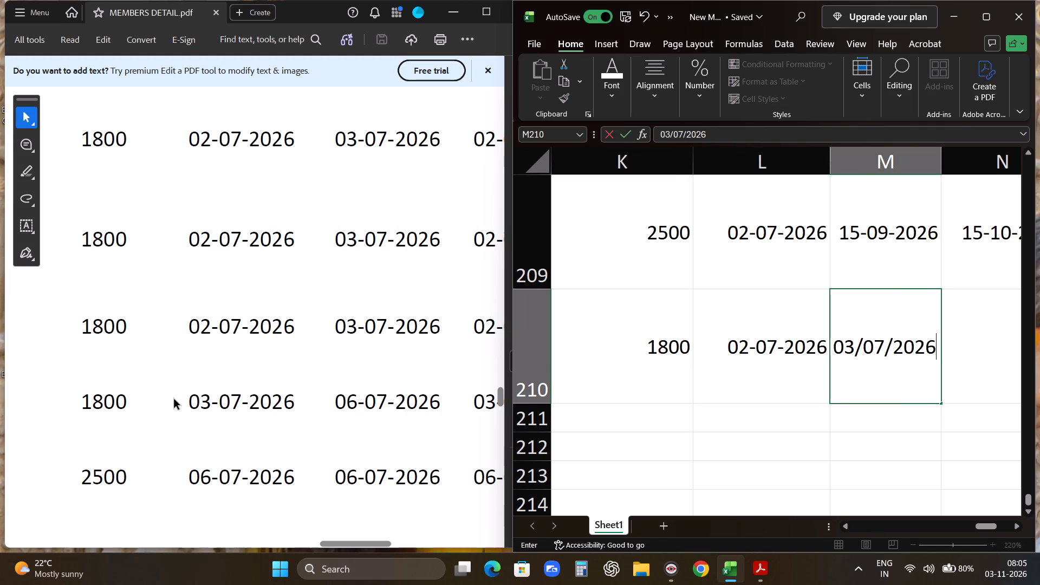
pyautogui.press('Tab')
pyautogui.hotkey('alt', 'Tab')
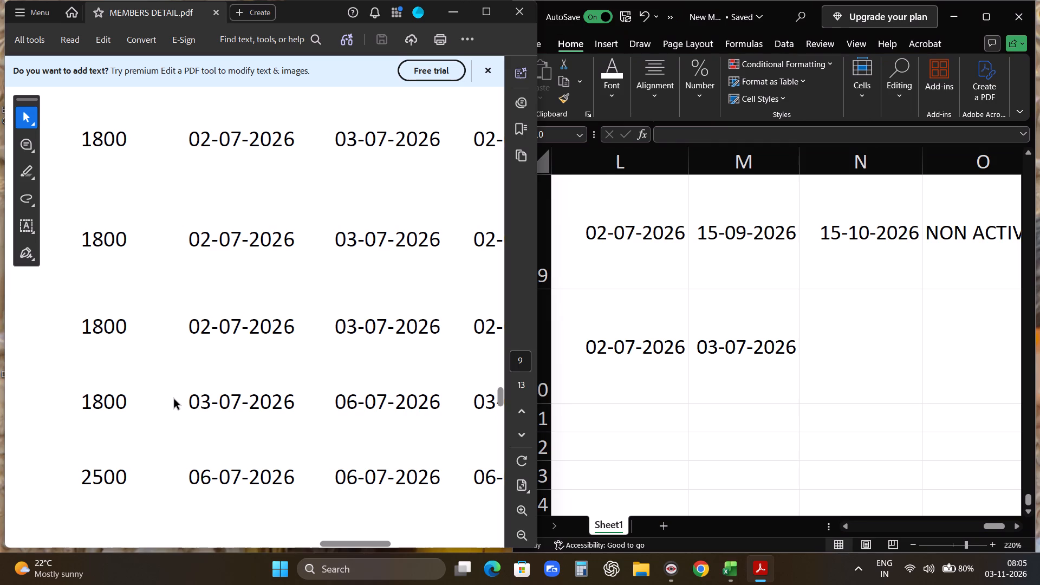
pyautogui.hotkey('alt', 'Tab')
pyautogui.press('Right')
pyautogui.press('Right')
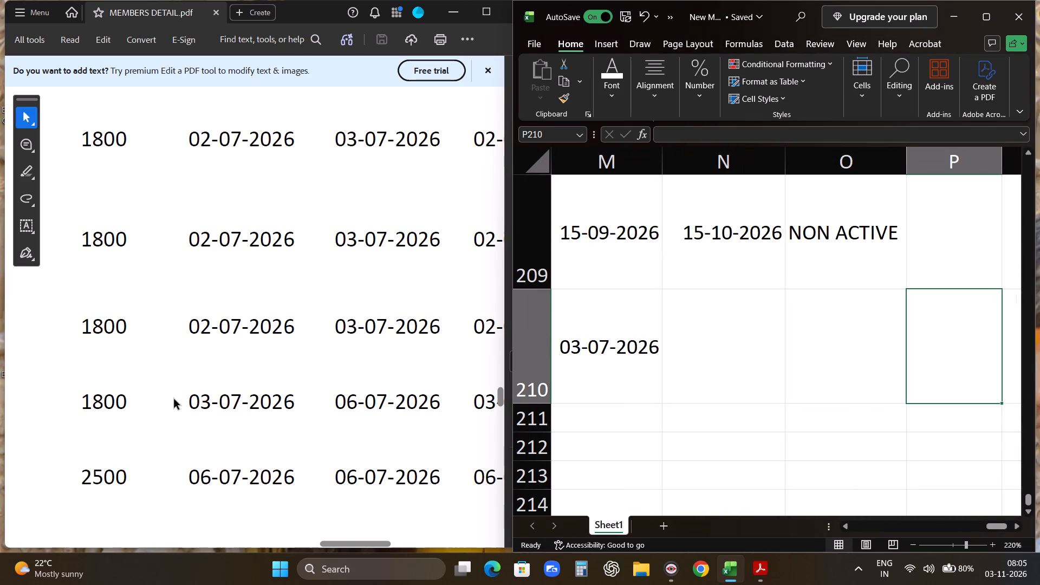
# Select N210, switch to the MEMBERS DETAIL PDF and examine member 209's final date and status columns.
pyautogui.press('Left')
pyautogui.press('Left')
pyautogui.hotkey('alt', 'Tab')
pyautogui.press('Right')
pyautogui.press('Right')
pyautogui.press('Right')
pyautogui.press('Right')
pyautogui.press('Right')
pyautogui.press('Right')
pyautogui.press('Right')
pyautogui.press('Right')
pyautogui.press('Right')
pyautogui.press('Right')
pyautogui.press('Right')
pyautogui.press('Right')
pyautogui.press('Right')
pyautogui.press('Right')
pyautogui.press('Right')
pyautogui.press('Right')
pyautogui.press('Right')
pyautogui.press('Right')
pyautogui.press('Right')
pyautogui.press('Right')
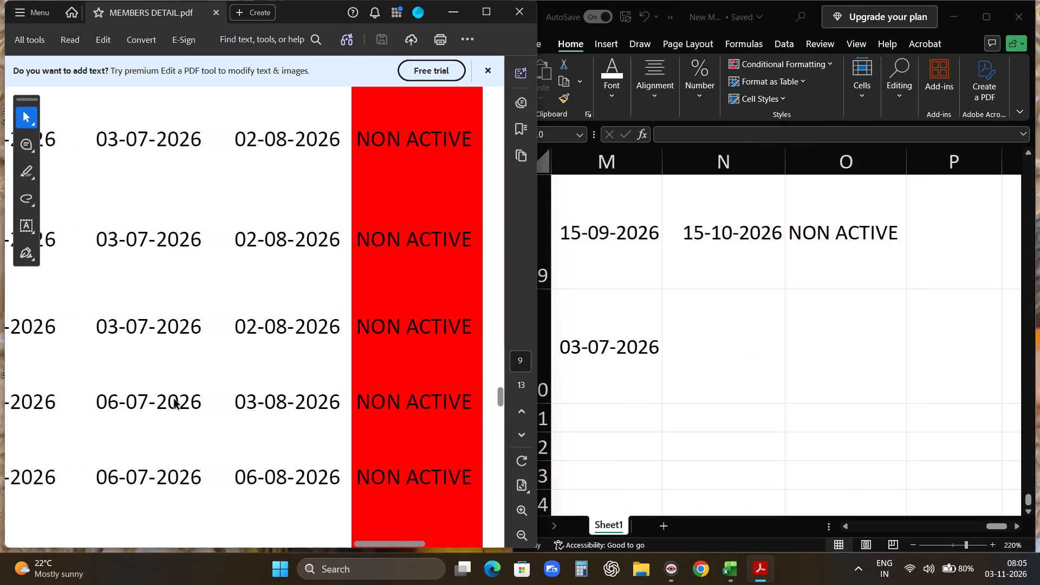
# Return to the Excel worksheet and enter 02-08-2026 in N210 and NON ACTIVE in O210.
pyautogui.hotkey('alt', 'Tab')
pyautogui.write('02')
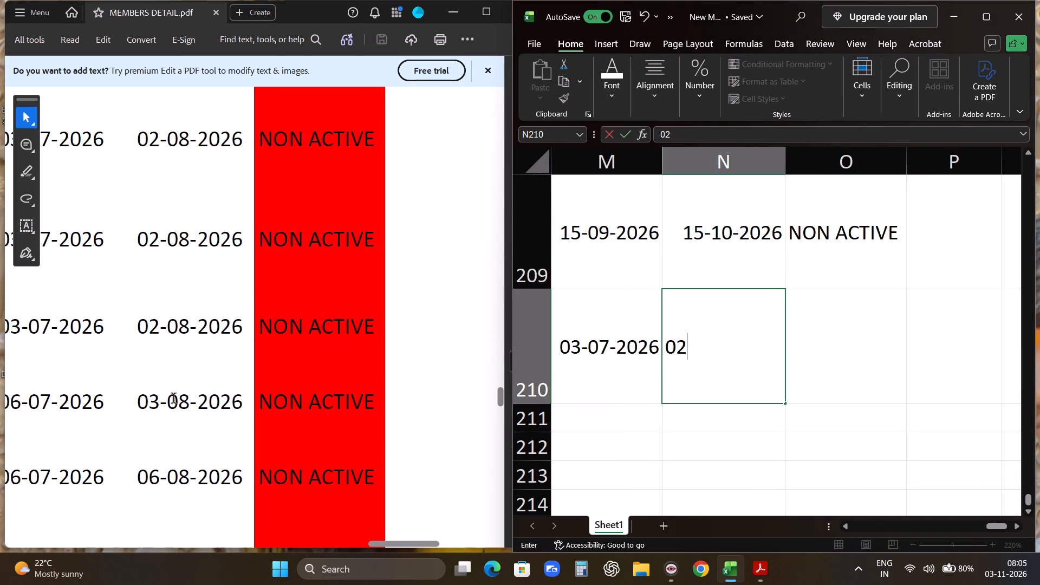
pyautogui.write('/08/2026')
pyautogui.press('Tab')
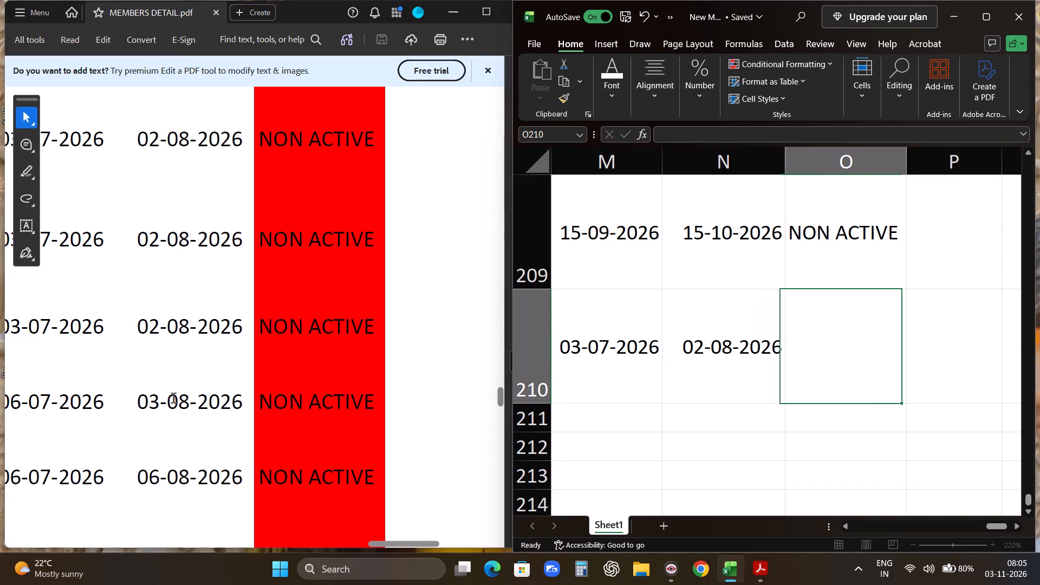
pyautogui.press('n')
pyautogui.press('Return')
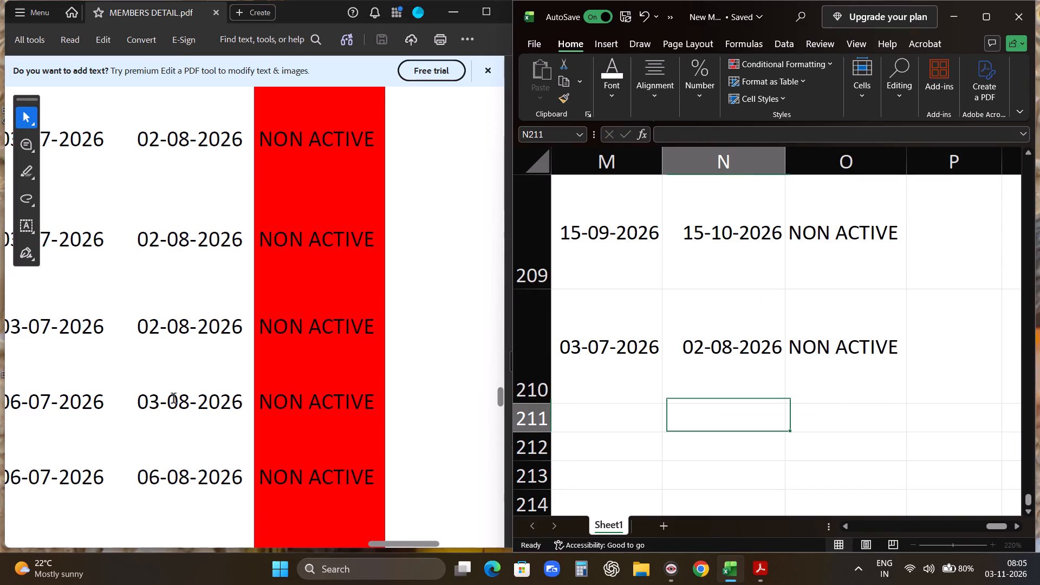
# Go to the start of member 210's worksheet row, switch to the MEMBERS DETAIL PDF and examine that member's name, birth date and gender.
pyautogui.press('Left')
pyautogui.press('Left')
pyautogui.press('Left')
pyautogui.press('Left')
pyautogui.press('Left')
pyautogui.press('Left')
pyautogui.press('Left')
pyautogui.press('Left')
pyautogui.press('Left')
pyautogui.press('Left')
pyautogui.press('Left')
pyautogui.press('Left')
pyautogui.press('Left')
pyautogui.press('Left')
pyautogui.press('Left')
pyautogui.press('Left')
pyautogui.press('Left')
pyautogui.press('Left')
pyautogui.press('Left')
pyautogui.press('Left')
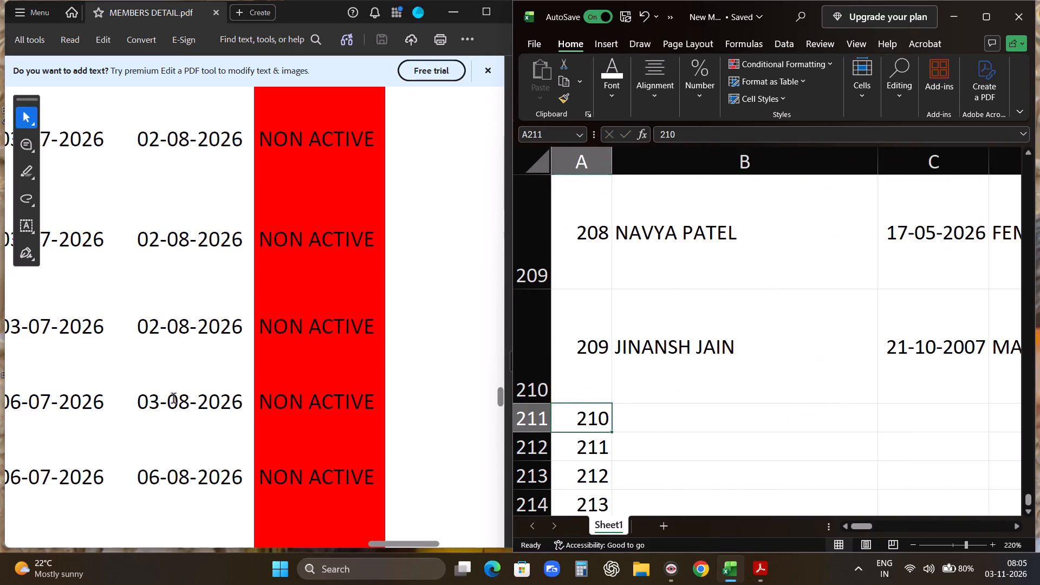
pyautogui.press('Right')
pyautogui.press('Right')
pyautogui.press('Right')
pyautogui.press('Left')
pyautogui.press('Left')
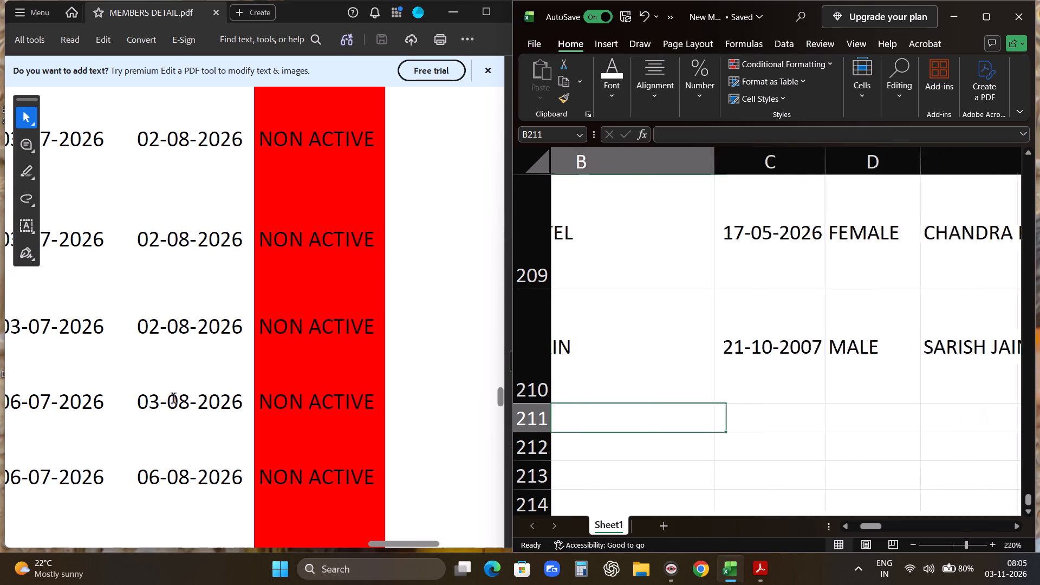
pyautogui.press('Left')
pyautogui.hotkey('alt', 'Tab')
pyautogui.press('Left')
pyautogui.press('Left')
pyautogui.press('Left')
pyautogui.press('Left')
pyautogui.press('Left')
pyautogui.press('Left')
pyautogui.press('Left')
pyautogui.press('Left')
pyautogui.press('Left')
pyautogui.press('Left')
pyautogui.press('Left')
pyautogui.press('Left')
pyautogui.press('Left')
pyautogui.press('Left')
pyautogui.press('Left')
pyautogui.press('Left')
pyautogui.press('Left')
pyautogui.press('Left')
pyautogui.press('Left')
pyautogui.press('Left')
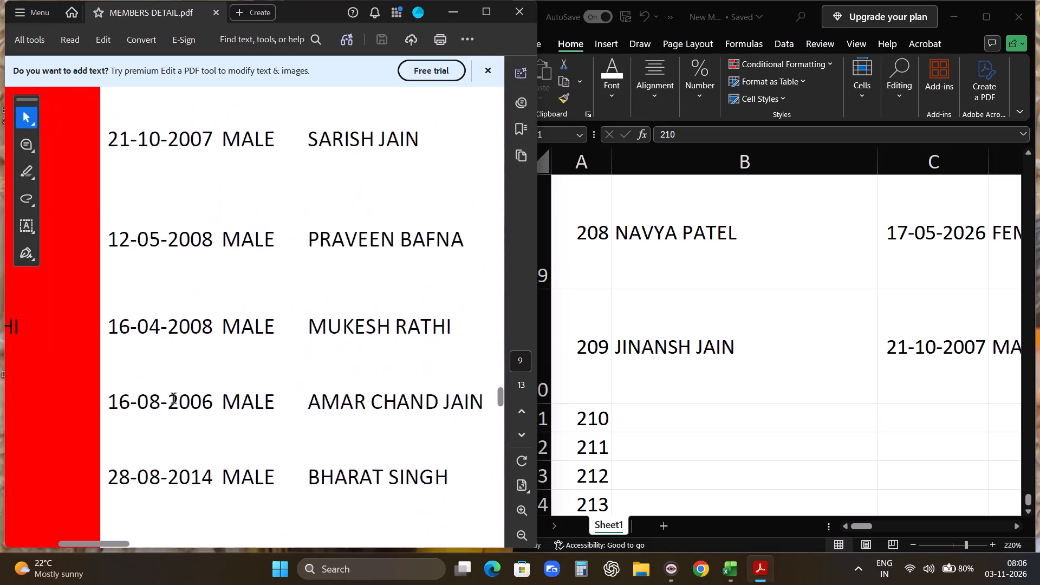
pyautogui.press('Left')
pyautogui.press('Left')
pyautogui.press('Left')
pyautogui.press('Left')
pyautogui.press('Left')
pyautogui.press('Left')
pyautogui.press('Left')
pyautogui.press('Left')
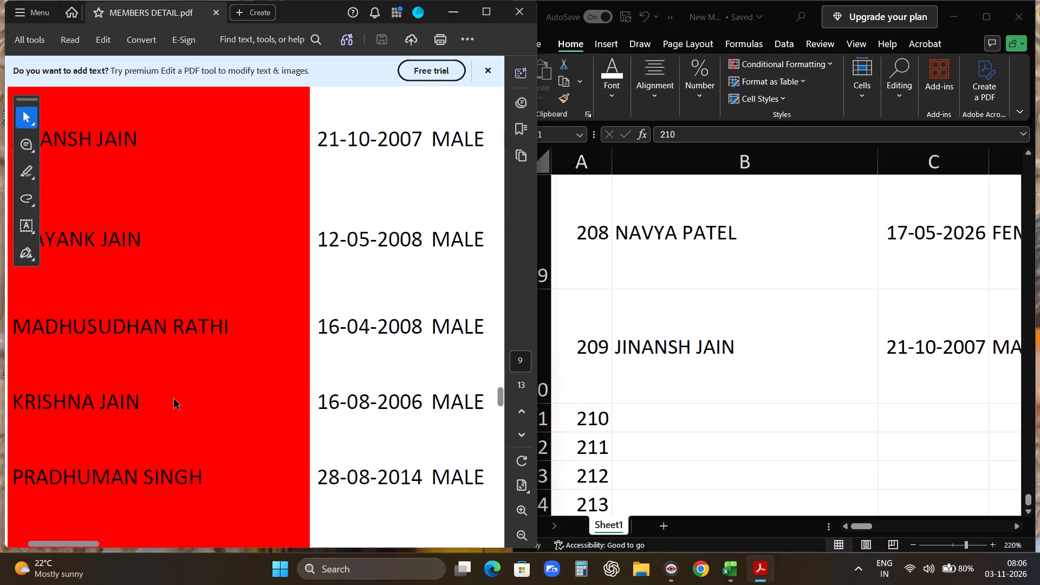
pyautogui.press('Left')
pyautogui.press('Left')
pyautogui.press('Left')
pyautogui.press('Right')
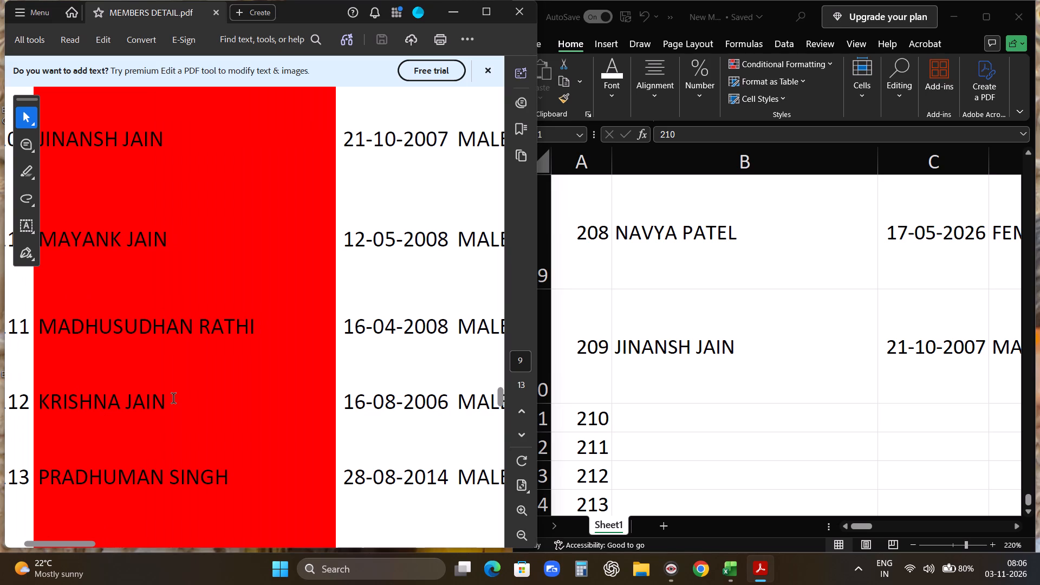
# Return to the Excel worksheet and enter member 210's name in B211, date of birth in C211 and MALE in D211.
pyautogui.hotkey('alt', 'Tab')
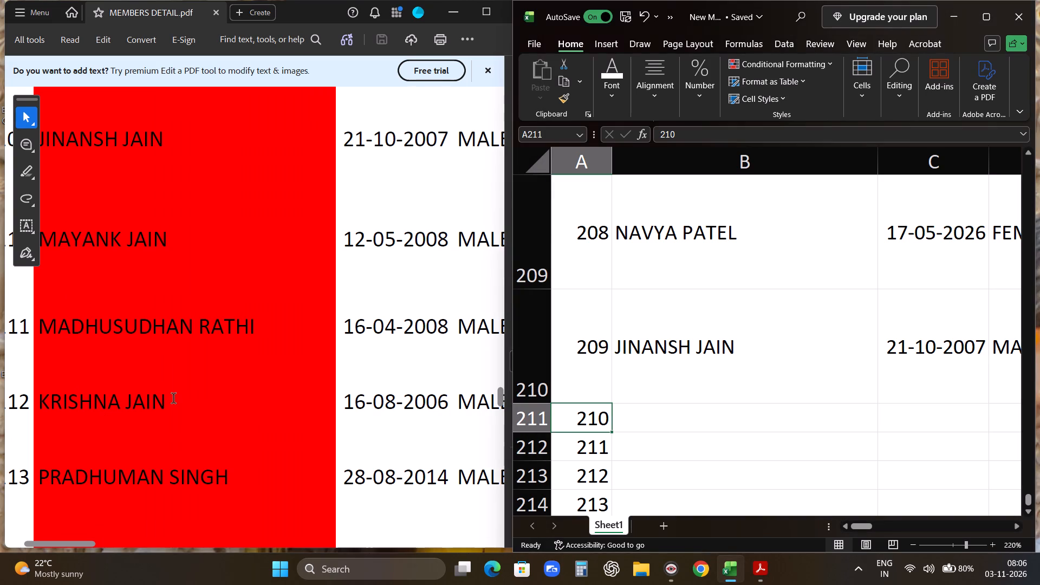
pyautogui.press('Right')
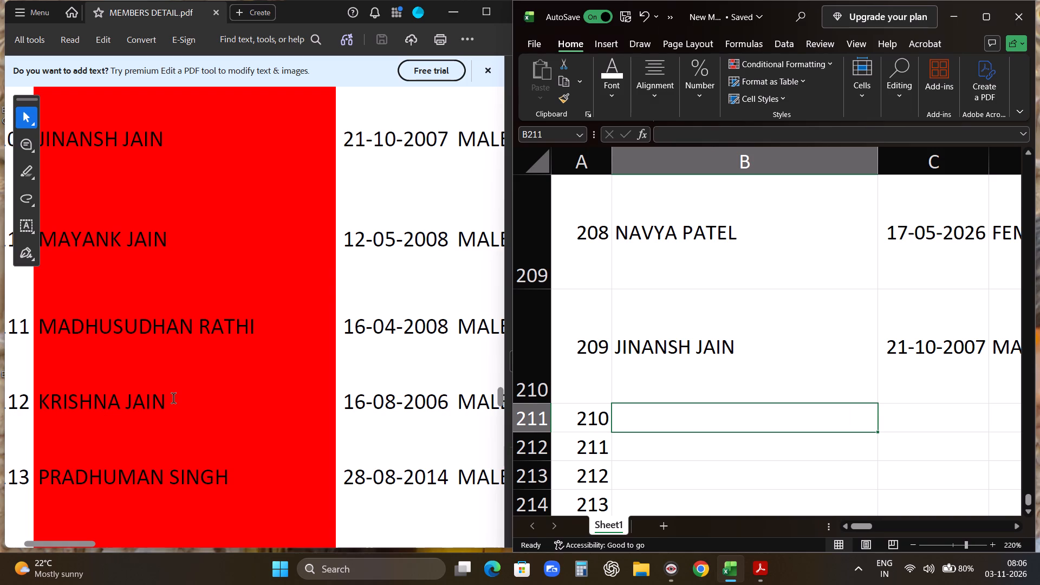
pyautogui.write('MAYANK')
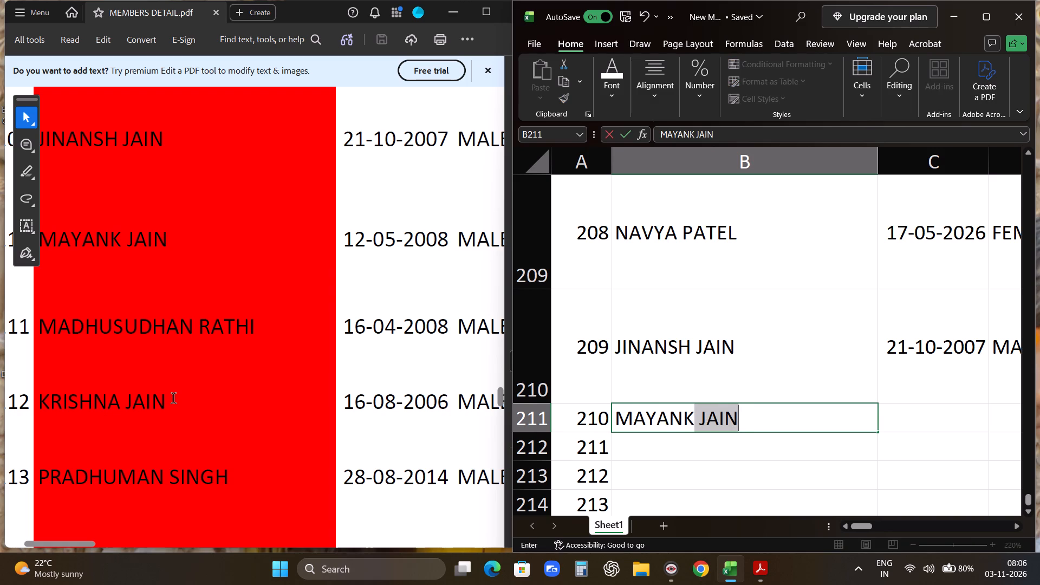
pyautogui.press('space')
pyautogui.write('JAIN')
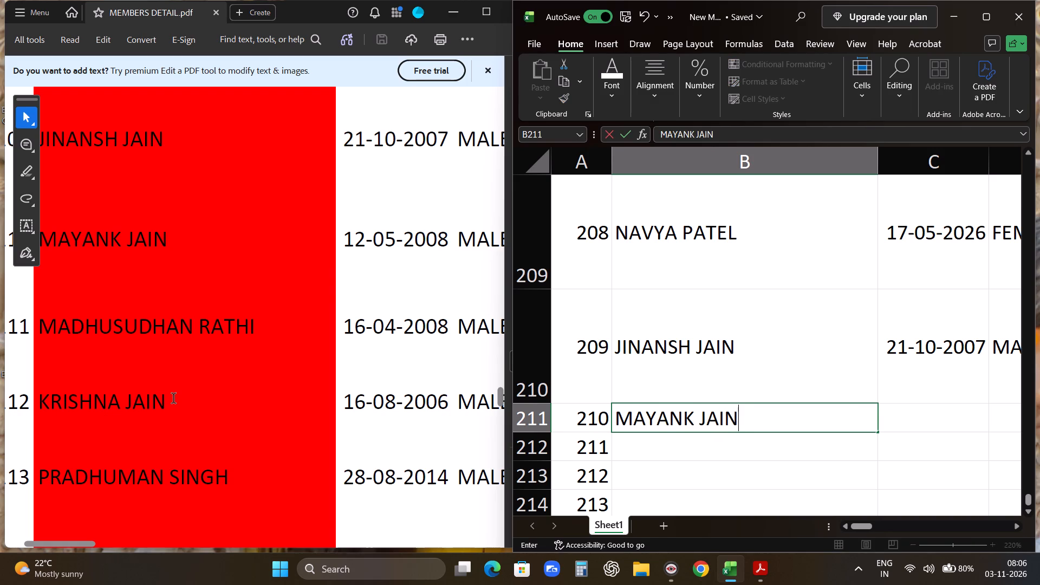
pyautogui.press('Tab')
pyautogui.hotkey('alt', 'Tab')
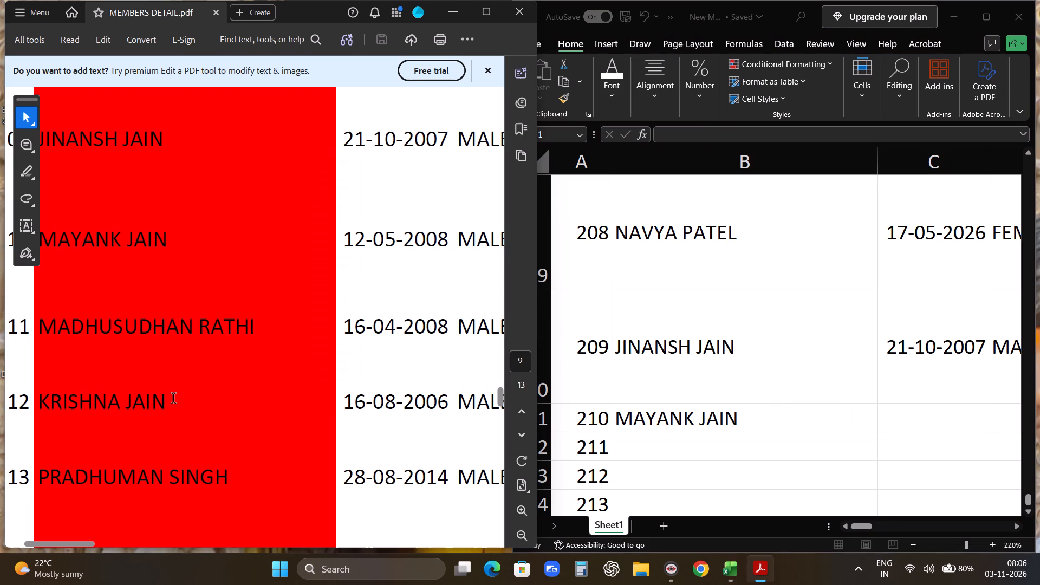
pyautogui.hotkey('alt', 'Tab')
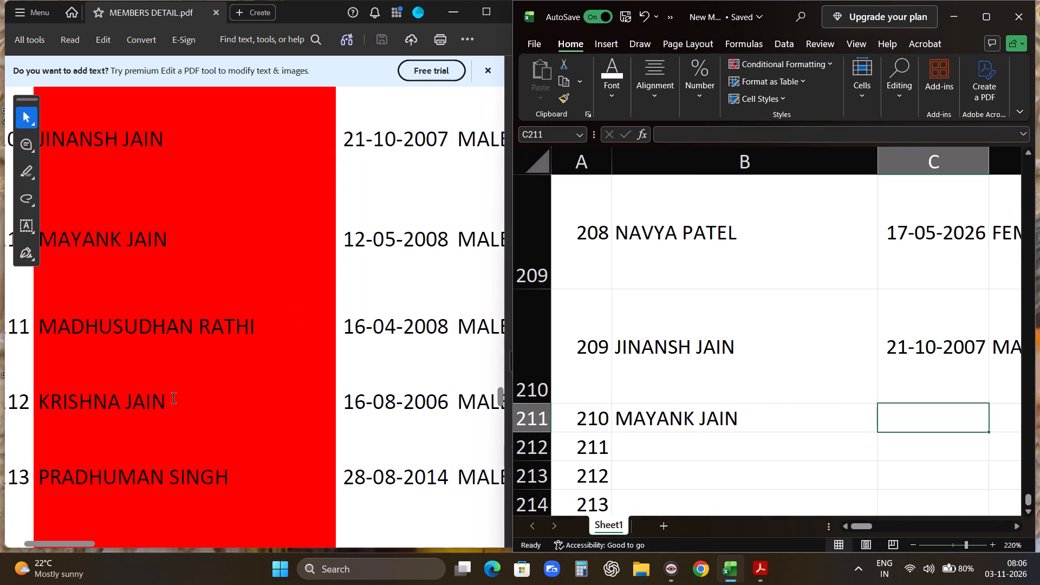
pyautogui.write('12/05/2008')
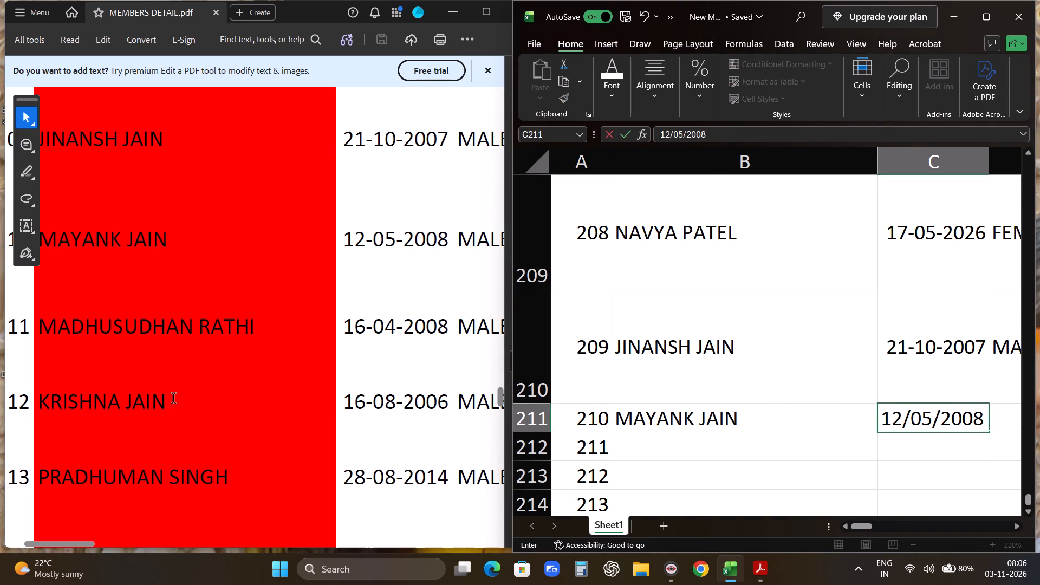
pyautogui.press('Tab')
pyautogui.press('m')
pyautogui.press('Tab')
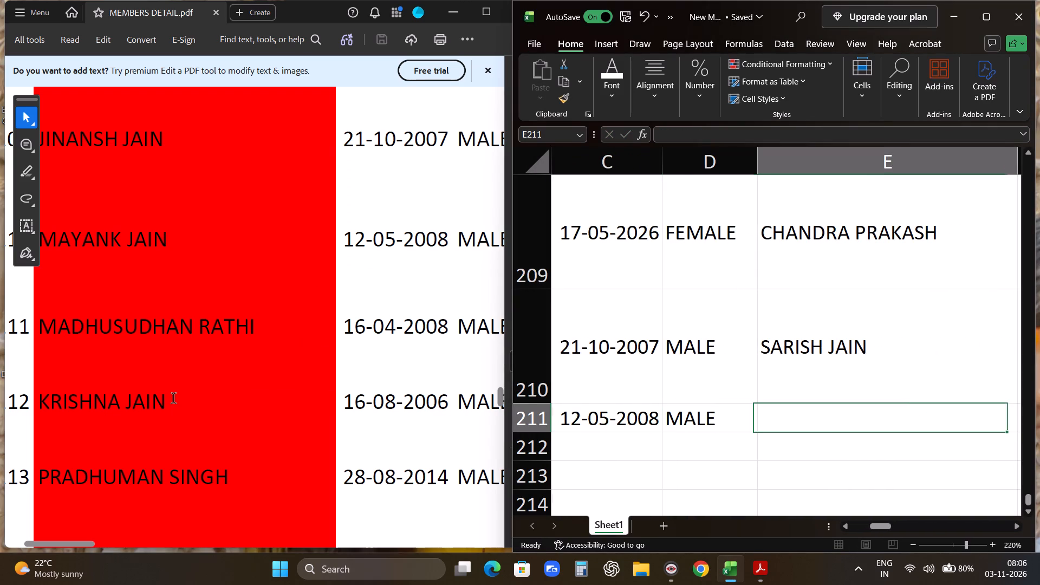
# Switch to the MEMBERS DETAIL PDF and examine the two name columns that follow gender in member 210's record.
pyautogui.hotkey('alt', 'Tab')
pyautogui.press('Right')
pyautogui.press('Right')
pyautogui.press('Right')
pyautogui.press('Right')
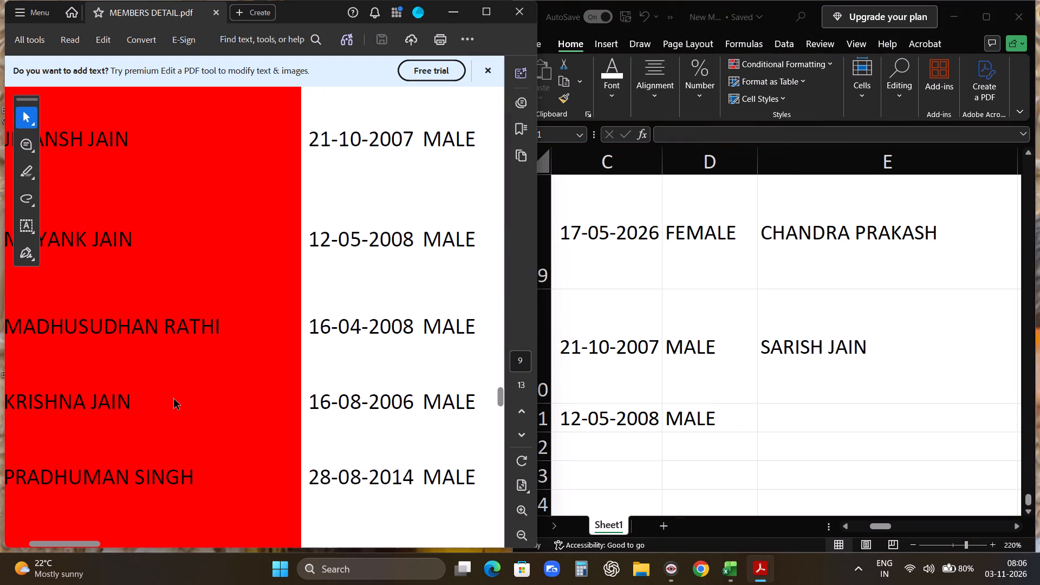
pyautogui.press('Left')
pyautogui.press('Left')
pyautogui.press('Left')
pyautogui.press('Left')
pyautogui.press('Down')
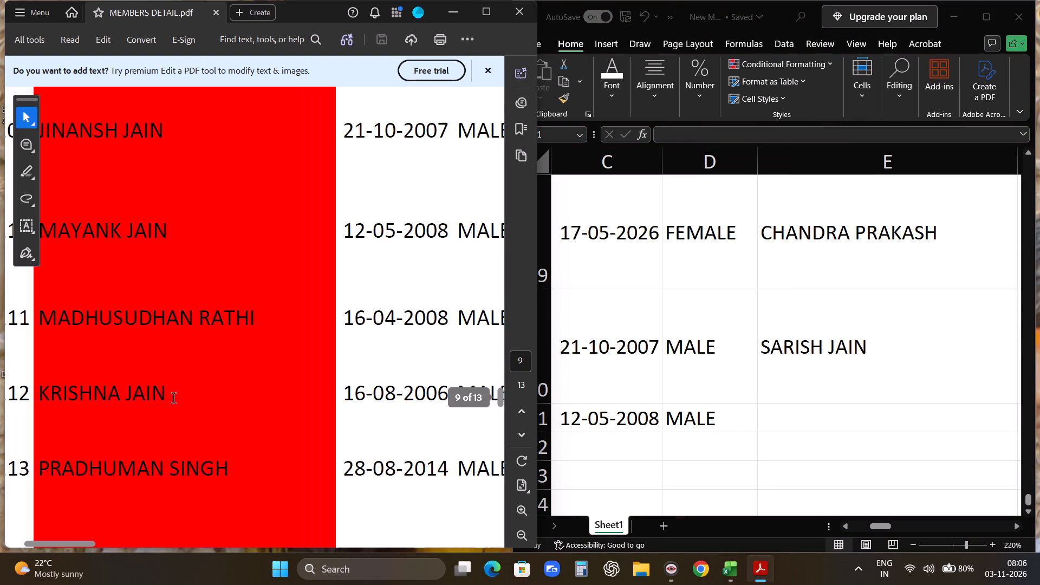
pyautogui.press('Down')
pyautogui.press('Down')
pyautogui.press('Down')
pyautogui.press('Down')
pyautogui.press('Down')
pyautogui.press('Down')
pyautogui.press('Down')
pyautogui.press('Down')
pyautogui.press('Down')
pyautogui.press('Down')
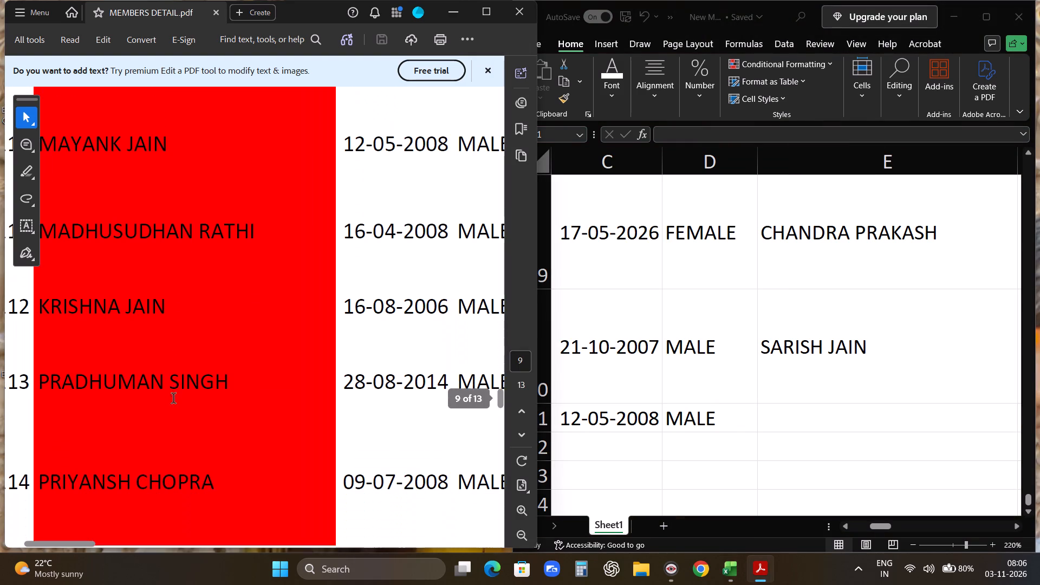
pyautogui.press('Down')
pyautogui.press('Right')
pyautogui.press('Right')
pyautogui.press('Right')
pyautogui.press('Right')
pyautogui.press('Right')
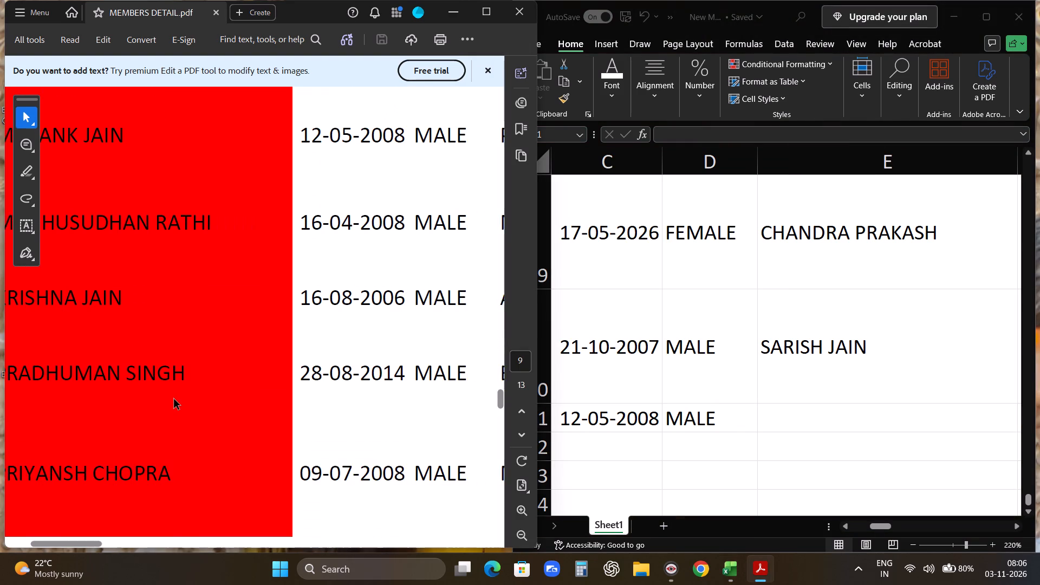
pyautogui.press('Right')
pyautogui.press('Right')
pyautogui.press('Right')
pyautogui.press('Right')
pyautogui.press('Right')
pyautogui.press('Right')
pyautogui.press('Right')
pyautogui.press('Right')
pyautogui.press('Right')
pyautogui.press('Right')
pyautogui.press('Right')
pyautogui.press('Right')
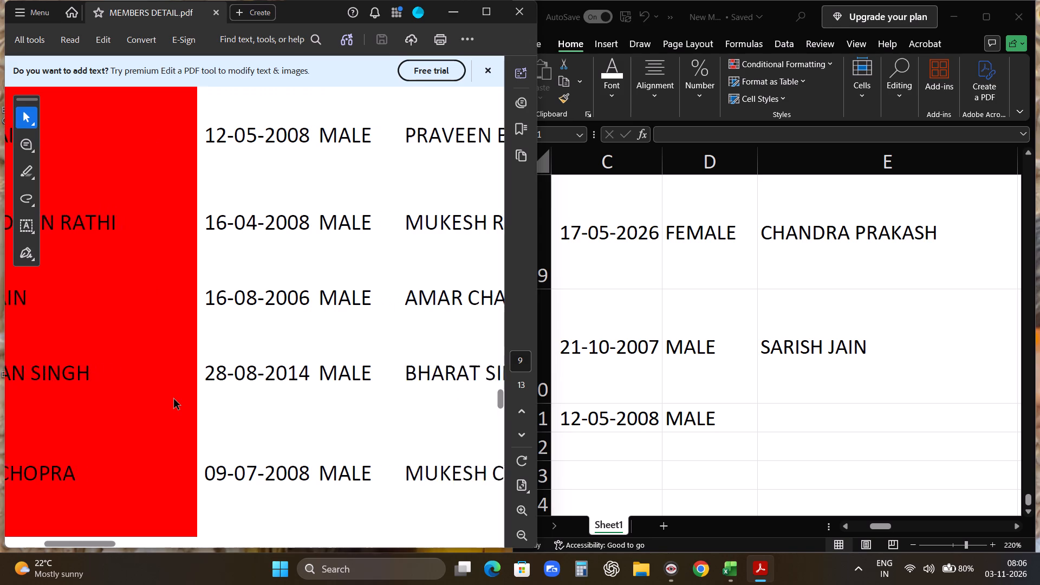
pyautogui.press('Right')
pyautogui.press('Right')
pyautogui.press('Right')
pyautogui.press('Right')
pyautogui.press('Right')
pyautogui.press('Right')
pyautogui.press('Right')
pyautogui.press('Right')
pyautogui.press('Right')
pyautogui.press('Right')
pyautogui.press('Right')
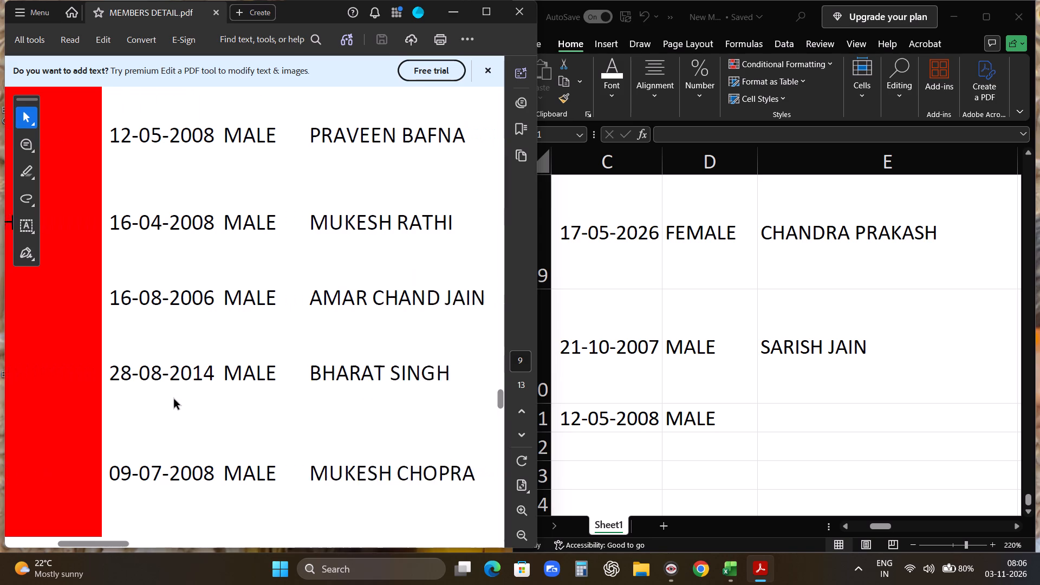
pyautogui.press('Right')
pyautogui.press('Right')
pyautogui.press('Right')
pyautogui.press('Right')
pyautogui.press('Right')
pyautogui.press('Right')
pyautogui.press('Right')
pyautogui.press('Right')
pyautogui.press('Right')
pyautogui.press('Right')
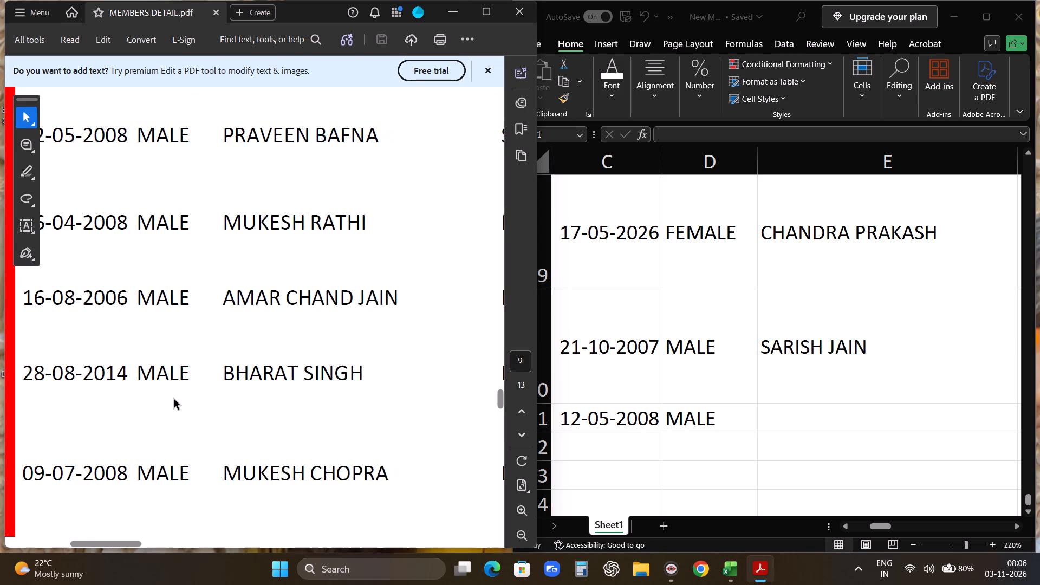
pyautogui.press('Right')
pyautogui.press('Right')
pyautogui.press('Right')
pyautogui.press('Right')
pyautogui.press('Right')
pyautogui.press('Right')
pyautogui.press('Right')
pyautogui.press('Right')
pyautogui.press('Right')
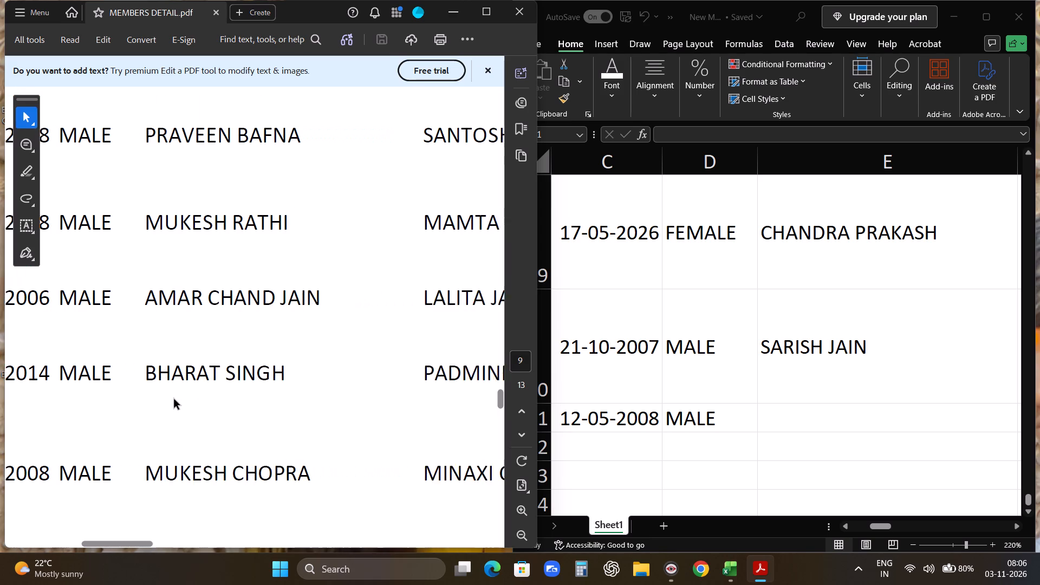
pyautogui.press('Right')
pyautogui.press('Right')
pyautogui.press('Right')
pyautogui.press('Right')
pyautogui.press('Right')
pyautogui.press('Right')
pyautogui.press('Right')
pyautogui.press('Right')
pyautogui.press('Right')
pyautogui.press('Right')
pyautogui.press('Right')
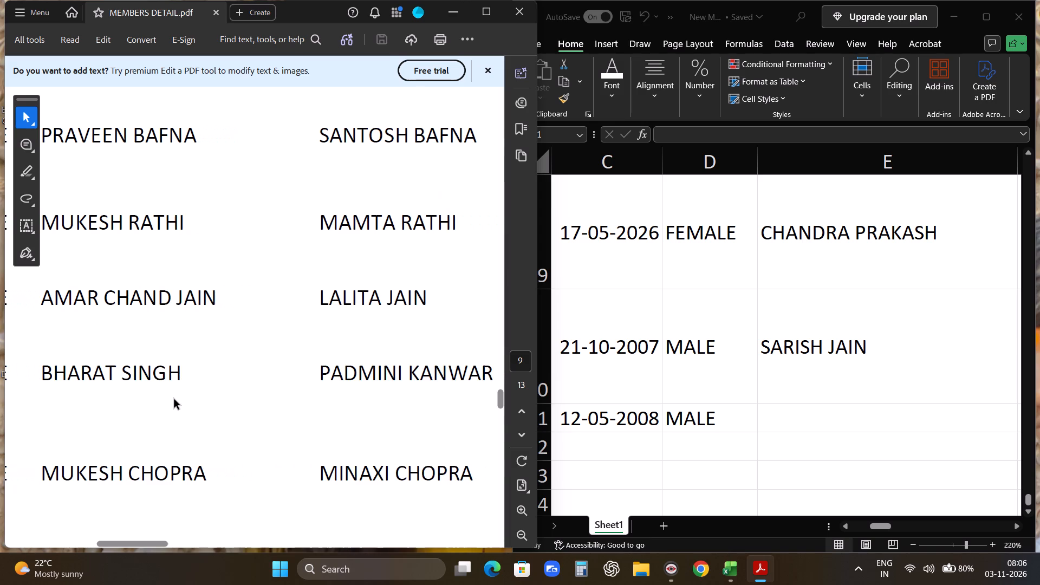
# Return to the Excel worksheet and enter the two related names from member 210's record in E211 and F211.
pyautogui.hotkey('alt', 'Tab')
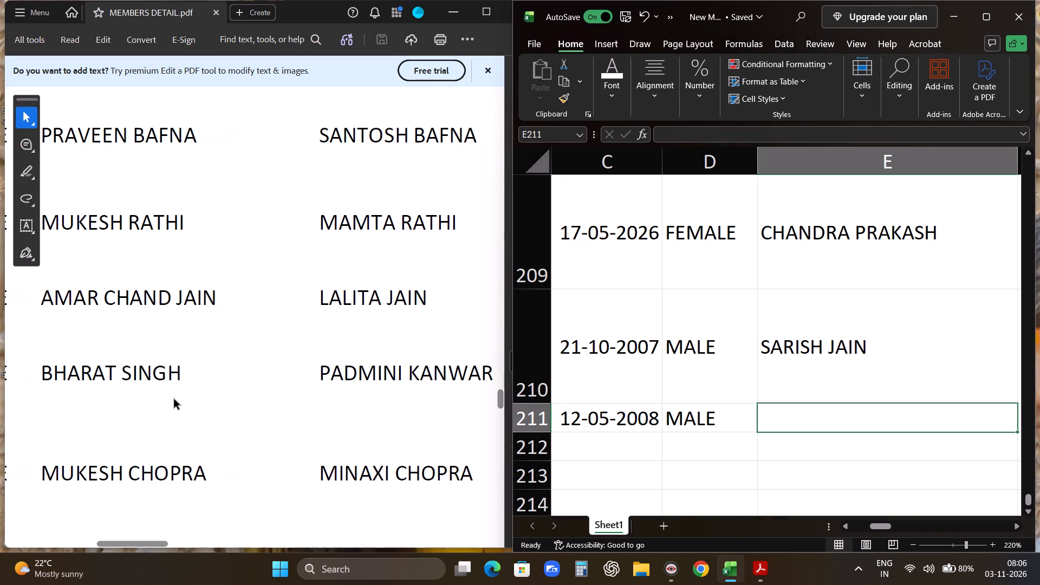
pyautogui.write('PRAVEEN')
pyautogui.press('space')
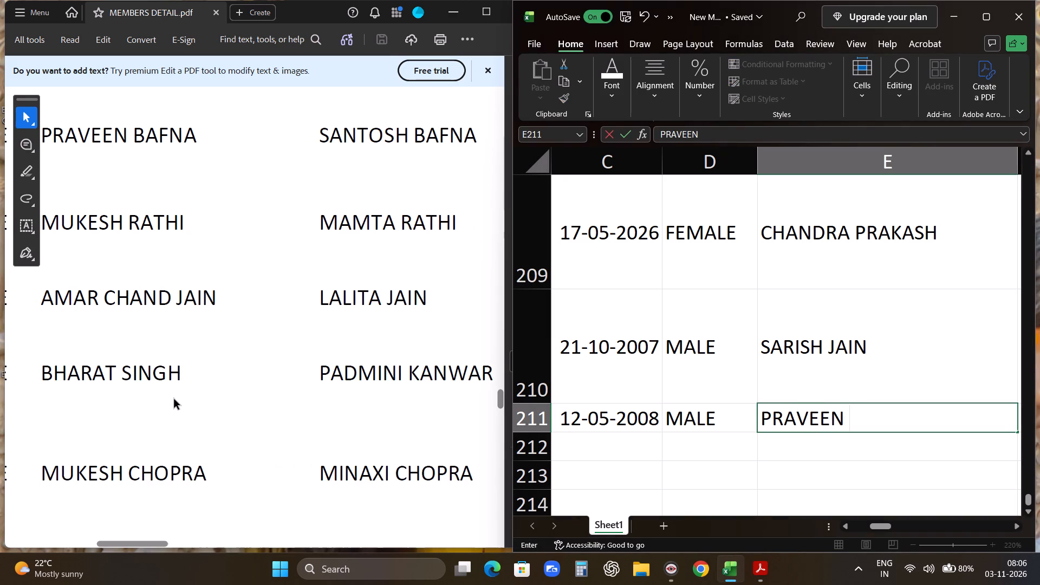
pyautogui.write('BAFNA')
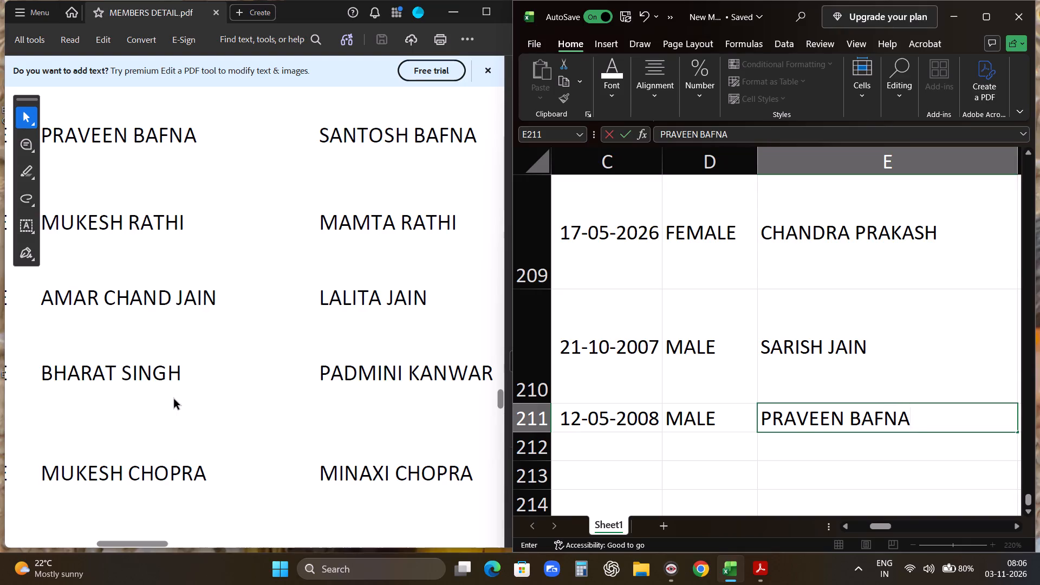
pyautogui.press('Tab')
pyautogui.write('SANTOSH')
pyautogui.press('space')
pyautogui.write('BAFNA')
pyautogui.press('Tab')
# Switch to the MEMBERS DETAIL PDF and examine member 210's address and time-slot columns.
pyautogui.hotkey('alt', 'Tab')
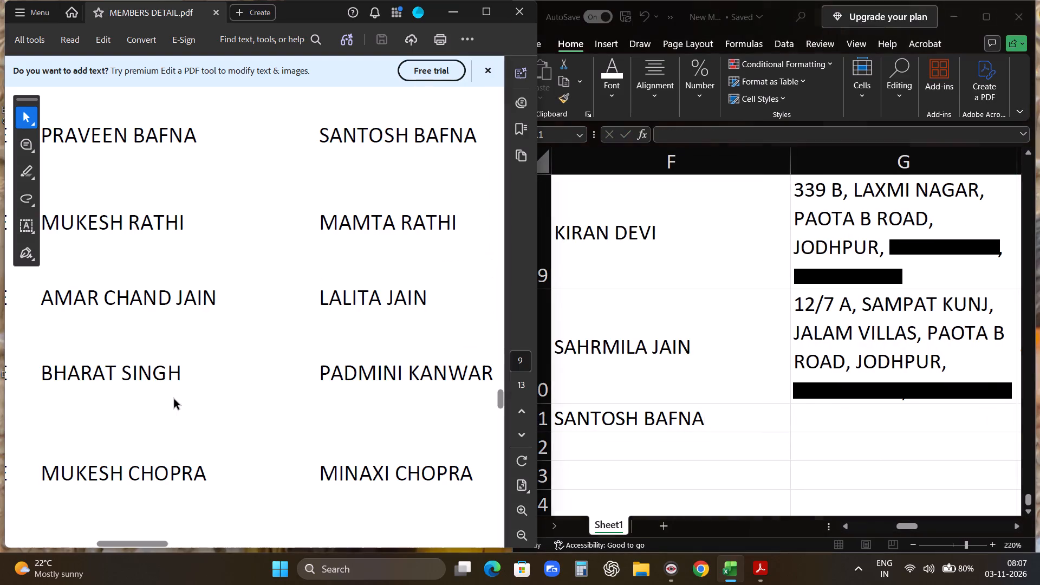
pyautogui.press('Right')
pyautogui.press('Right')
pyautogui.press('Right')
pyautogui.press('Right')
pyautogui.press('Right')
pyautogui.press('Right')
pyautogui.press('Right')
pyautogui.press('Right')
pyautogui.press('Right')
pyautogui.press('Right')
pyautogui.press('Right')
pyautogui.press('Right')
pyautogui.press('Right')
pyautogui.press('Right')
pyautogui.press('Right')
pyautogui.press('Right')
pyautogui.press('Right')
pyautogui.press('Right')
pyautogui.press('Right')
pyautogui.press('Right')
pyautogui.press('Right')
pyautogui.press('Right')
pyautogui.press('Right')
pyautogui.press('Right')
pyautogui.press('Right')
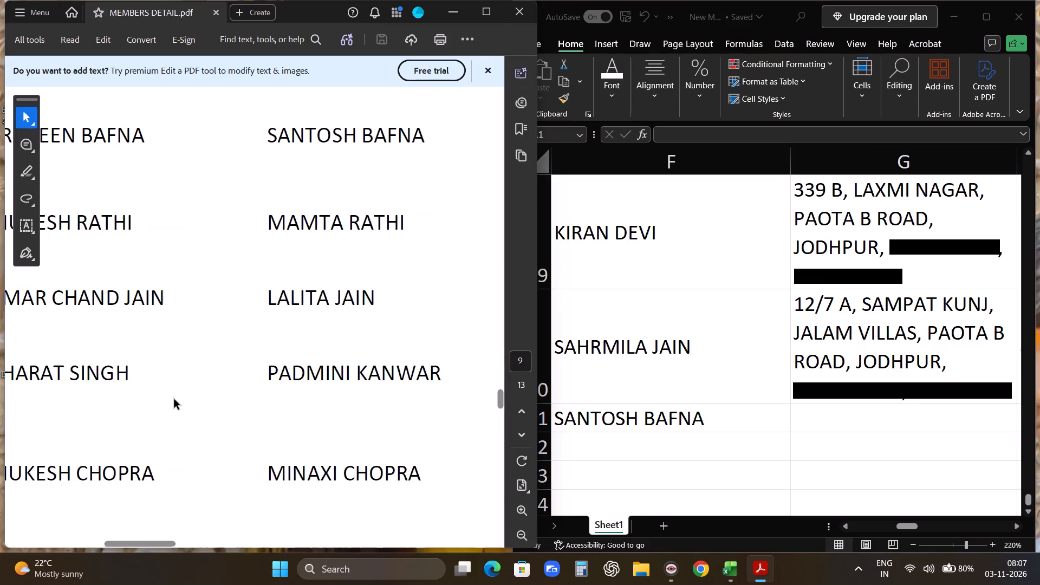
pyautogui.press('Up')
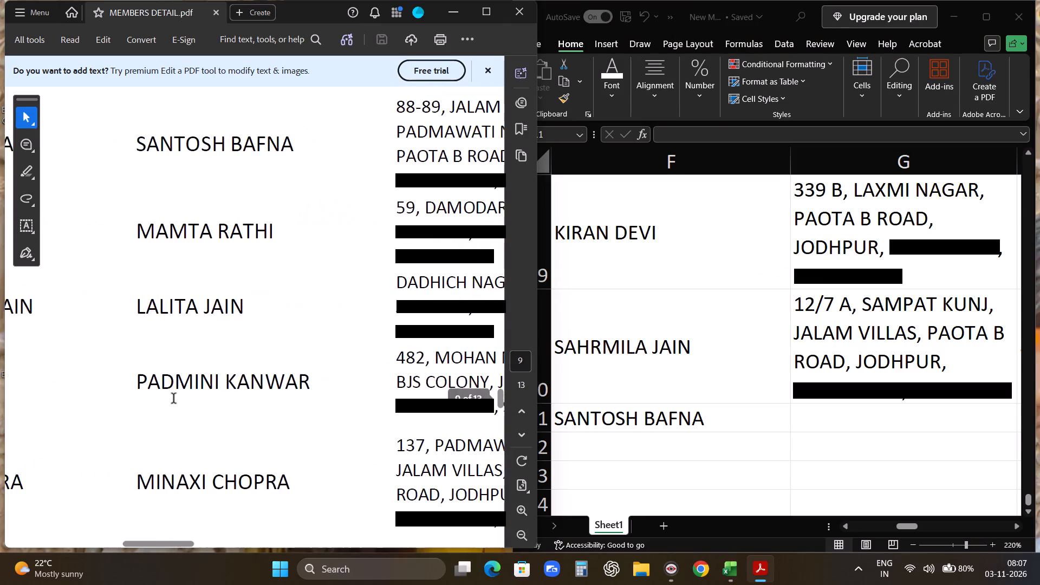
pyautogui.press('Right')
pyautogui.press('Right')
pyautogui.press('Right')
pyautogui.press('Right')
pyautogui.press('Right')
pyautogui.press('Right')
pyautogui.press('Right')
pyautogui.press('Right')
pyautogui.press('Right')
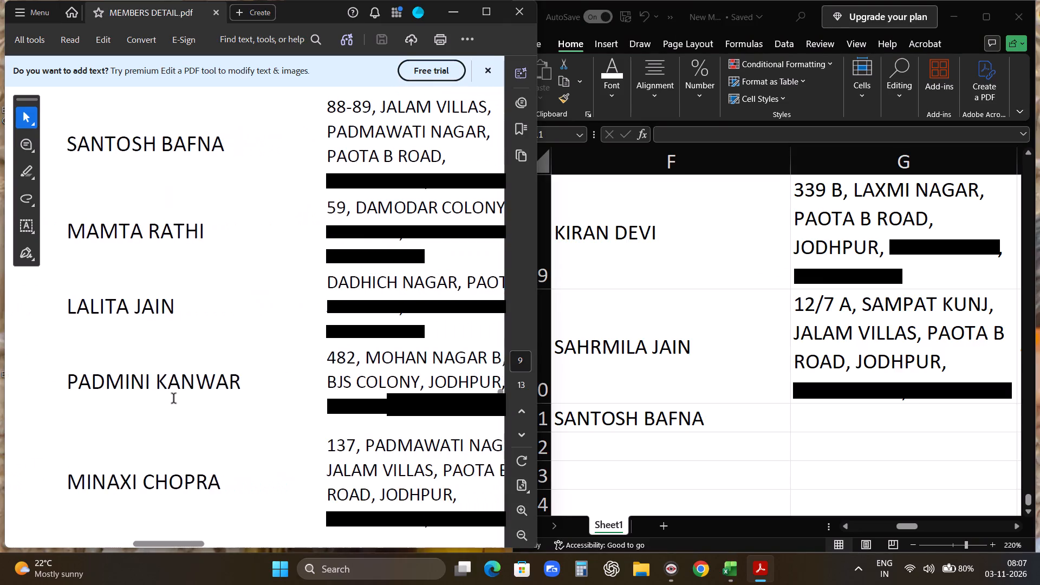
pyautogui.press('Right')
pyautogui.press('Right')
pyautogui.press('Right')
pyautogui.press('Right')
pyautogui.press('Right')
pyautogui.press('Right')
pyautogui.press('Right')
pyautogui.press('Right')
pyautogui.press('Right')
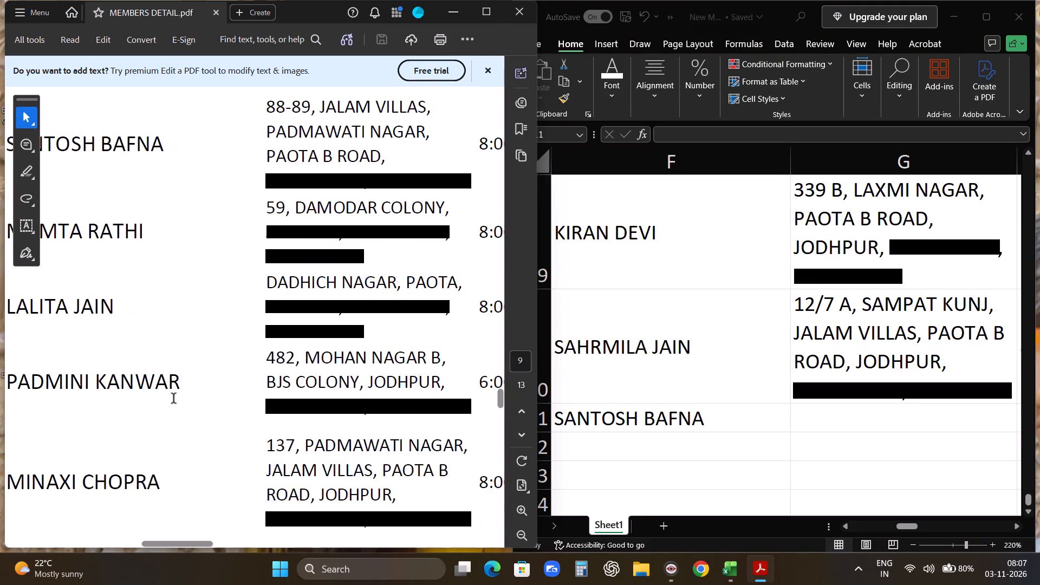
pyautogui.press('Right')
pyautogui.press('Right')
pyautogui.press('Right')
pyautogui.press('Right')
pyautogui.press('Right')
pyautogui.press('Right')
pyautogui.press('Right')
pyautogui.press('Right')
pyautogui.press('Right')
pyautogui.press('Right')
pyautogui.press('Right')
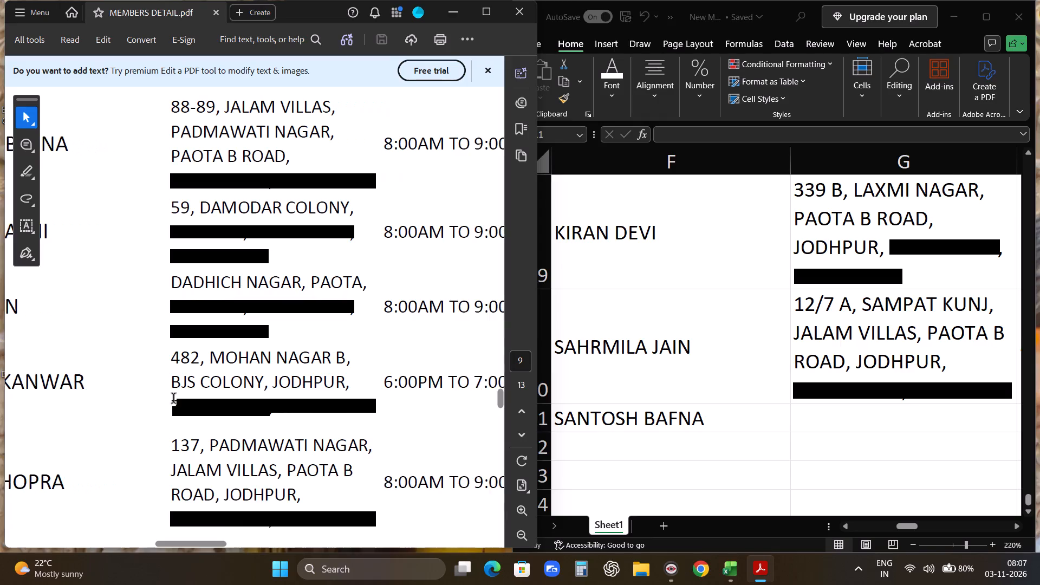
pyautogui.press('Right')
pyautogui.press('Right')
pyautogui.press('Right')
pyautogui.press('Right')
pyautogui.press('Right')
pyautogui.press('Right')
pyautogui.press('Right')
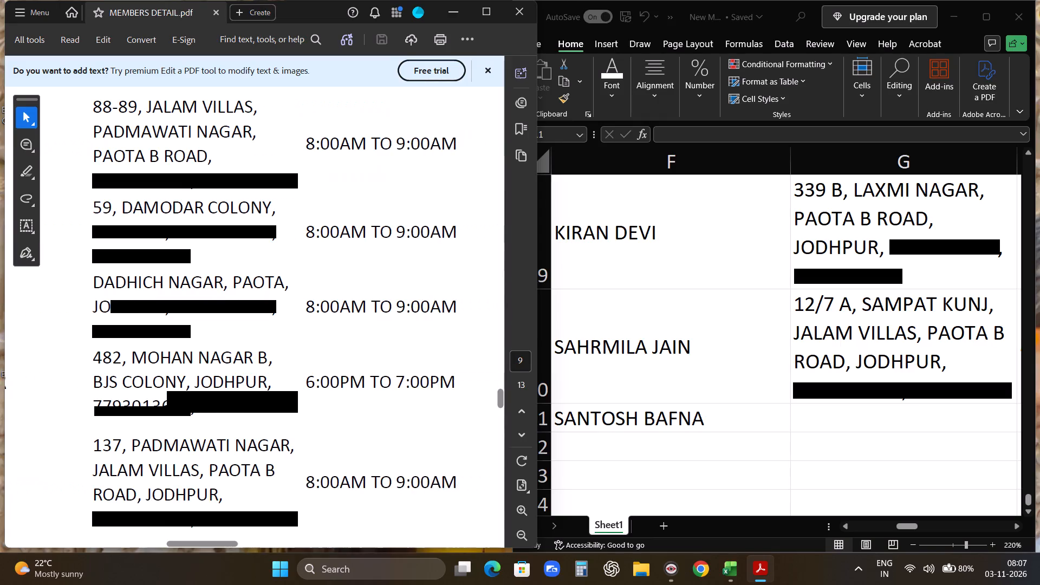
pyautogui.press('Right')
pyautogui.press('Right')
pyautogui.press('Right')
# Return to the Excel worksheet and enter the first part of member 210's address from the PDF, through the NAGAR line, in G211.
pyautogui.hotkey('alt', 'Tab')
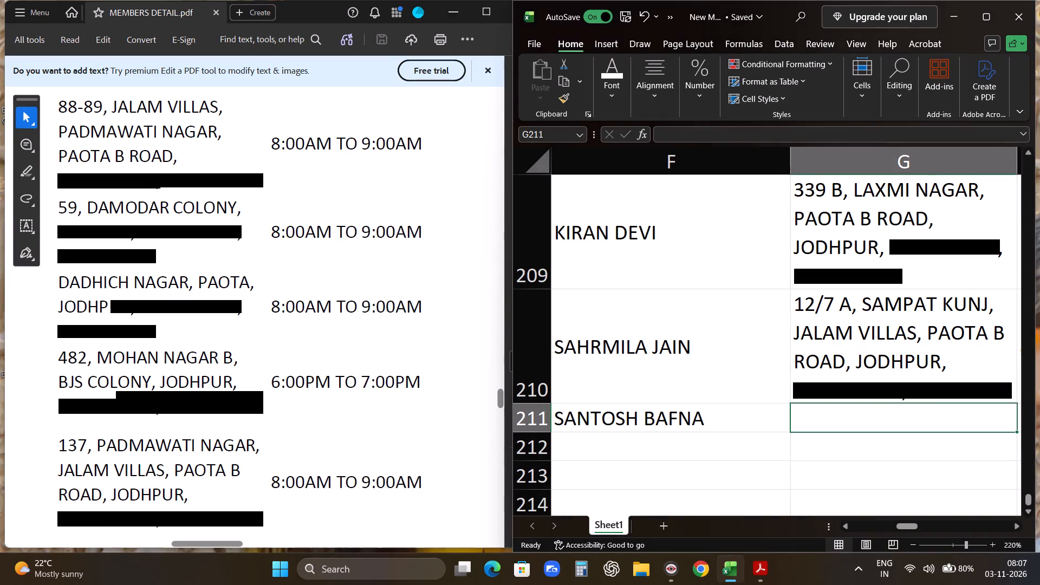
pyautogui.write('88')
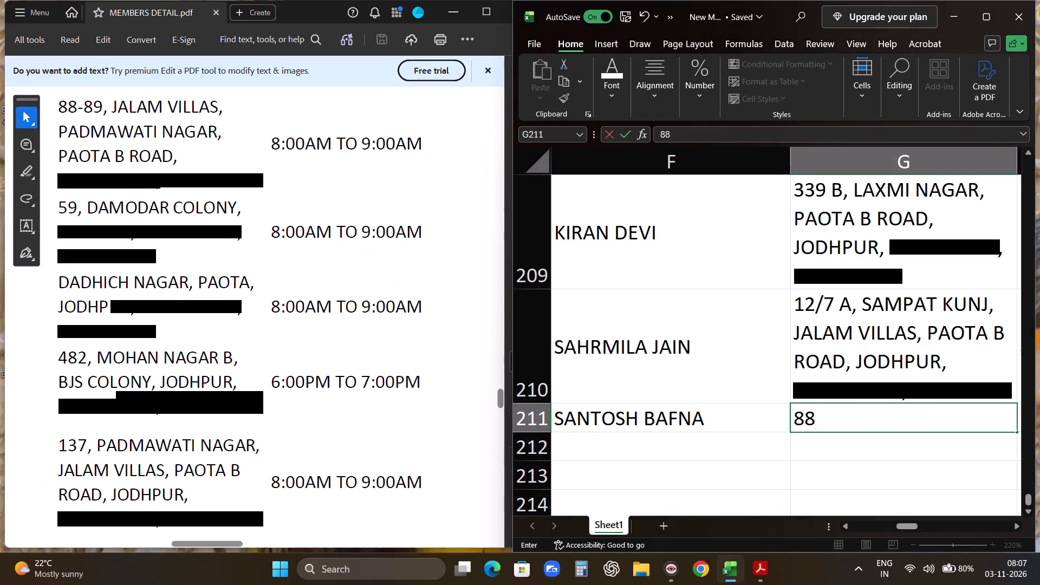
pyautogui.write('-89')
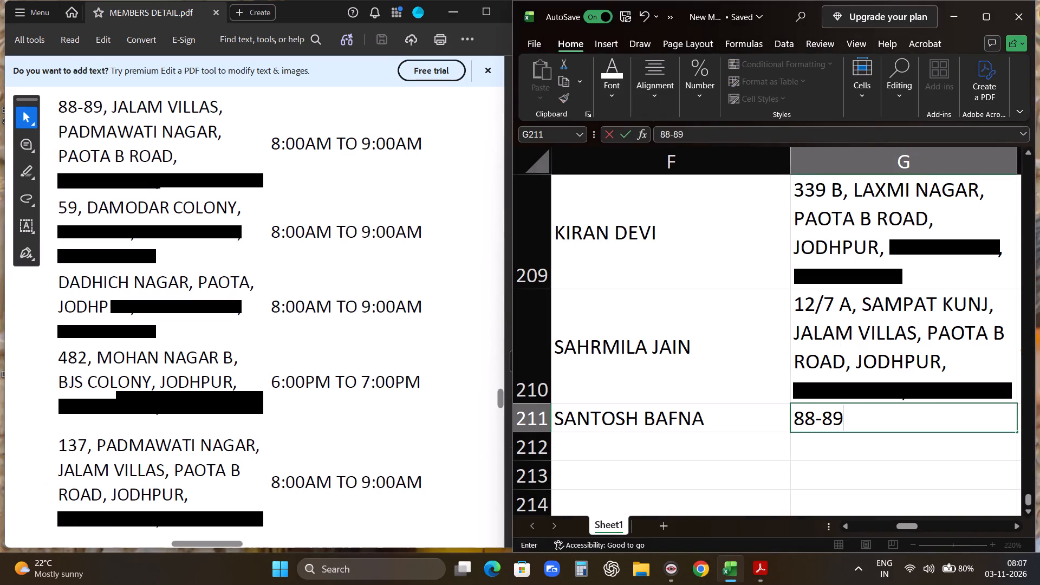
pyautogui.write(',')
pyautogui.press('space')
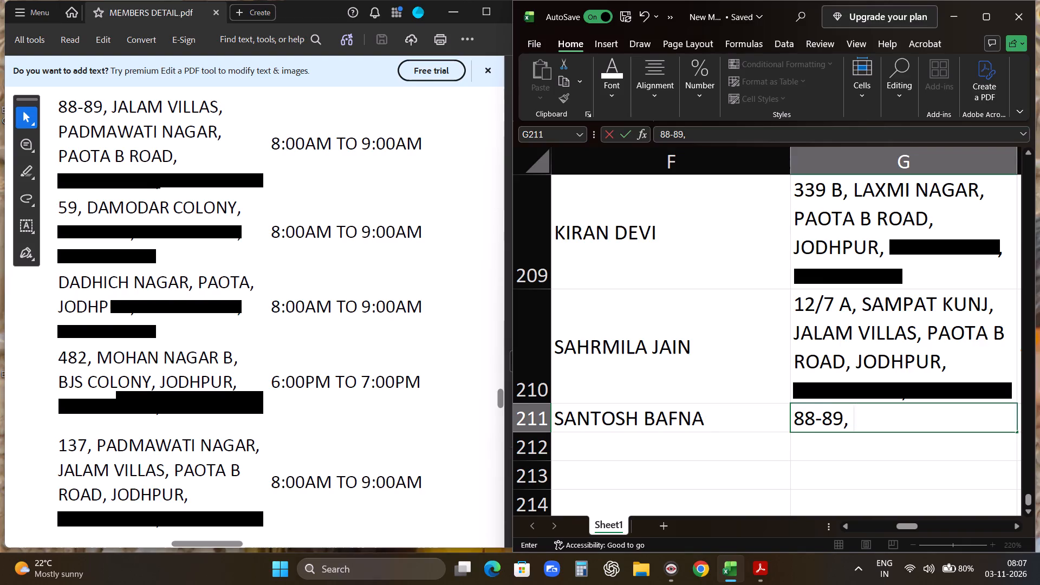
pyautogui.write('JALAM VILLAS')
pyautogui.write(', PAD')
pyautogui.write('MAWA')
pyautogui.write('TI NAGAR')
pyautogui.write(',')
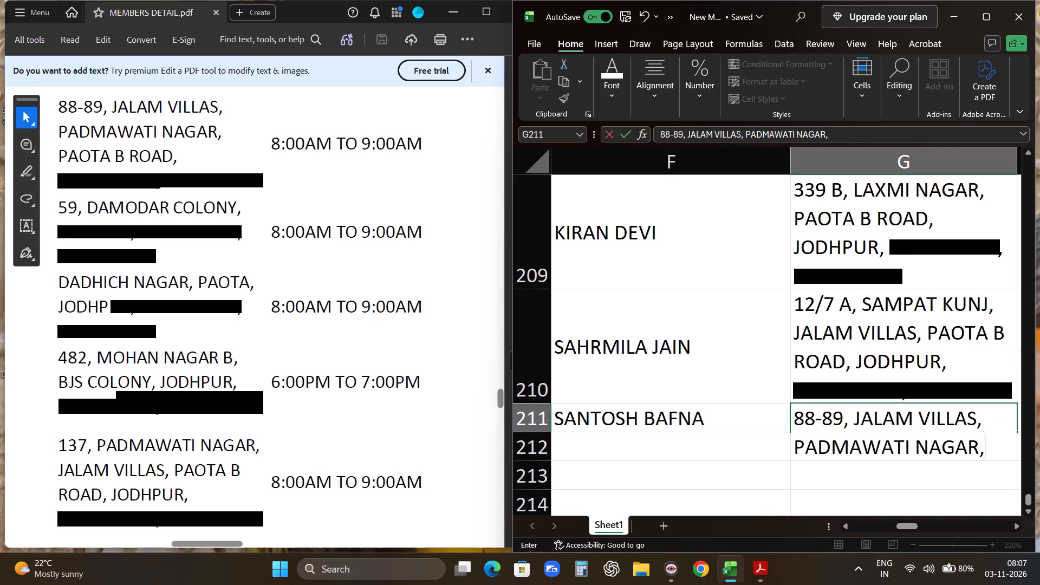
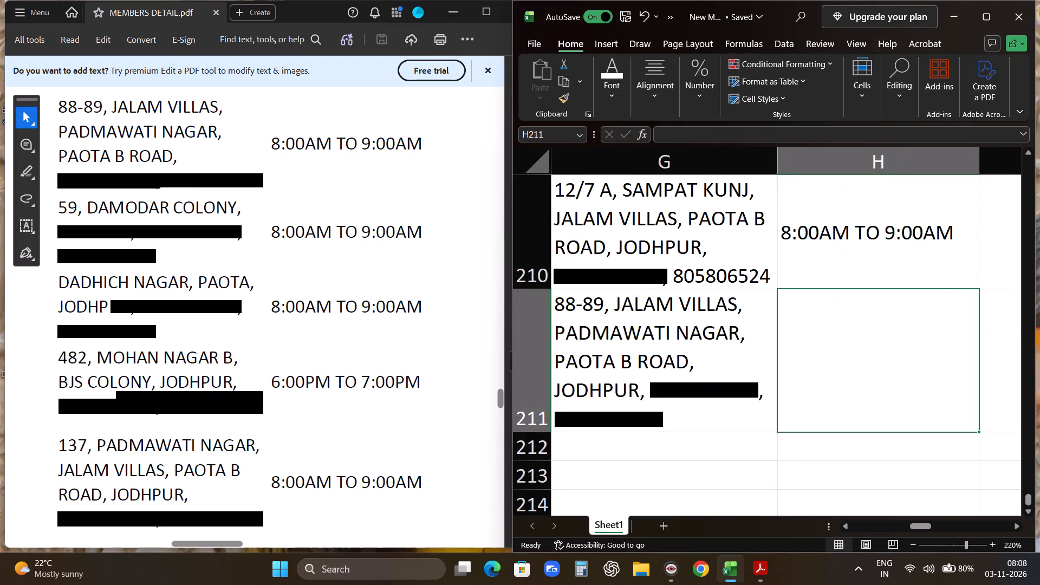
# Enter the time slot 8:00AM TO 9:00AM for member 210 in H211.
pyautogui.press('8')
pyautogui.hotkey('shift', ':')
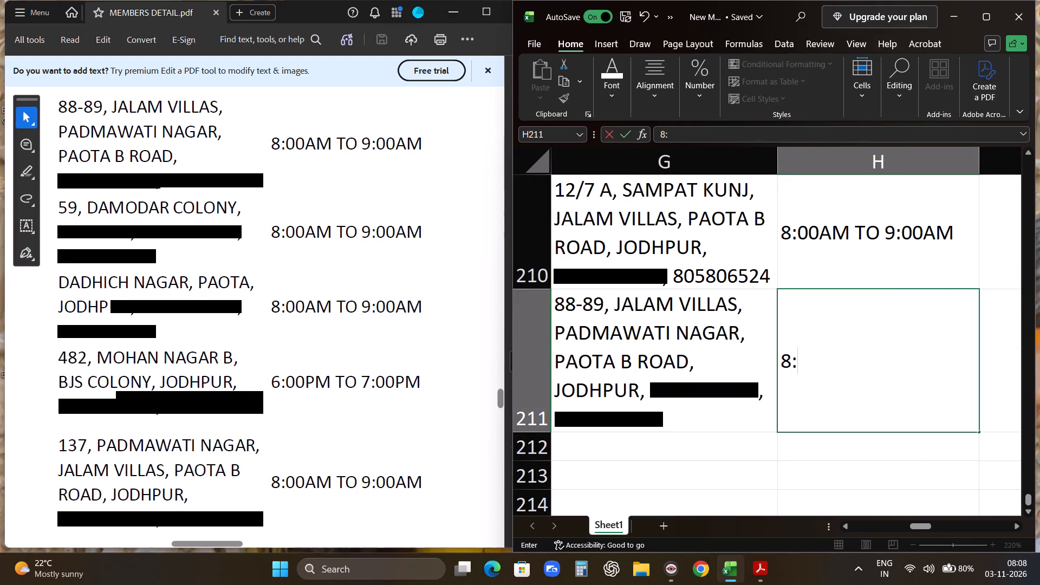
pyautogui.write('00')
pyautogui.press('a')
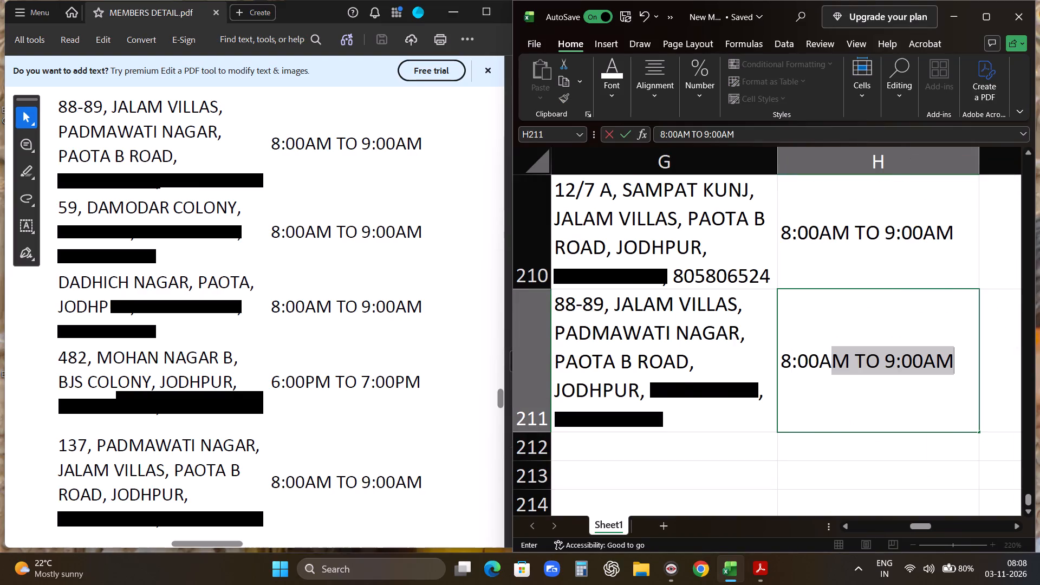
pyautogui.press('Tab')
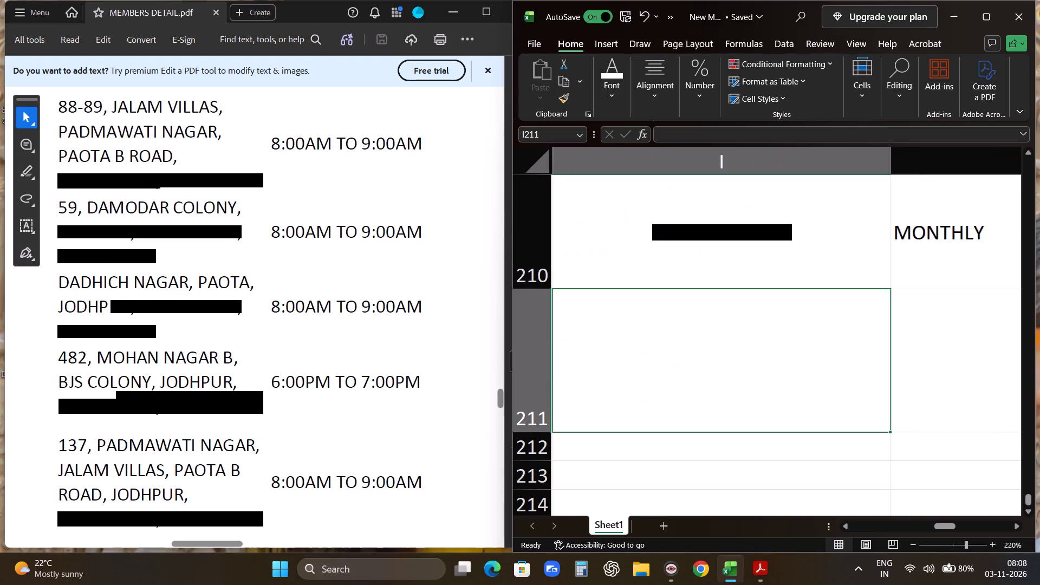
# Switch to the MEMBERS DETAIL PDF and examine the number column that follows the time slot in member 210's record.
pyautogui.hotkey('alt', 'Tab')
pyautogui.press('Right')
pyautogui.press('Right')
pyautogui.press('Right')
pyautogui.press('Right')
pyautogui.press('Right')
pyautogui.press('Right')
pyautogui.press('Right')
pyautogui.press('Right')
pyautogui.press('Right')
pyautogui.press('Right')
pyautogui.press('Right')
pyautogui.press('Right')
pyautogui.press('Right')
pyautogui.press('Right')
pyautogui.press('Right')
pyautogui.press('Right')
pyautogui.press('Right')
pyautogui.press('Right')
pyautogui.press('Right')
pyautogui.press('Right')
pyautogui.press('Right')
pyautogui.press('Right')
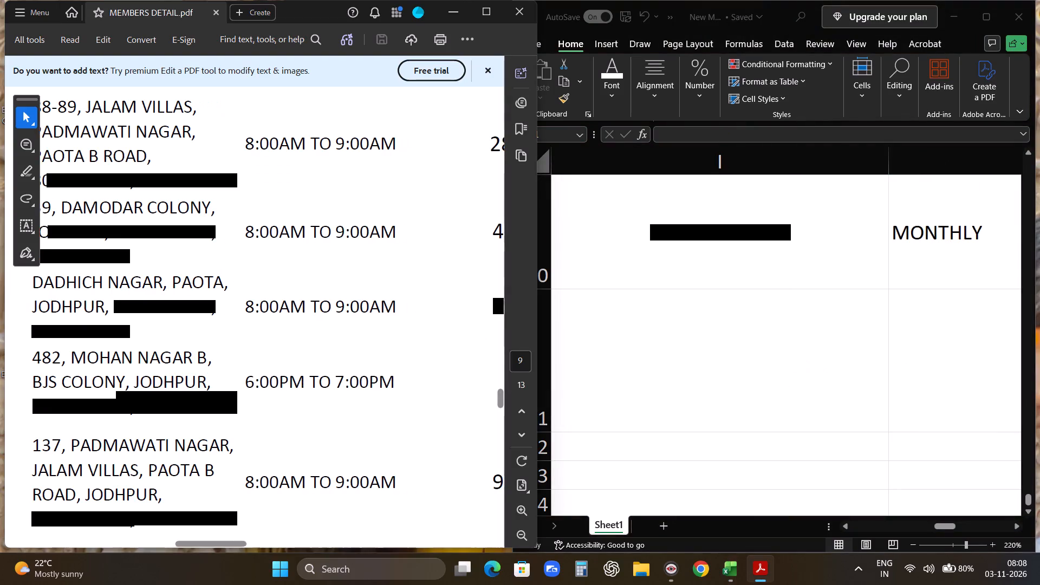
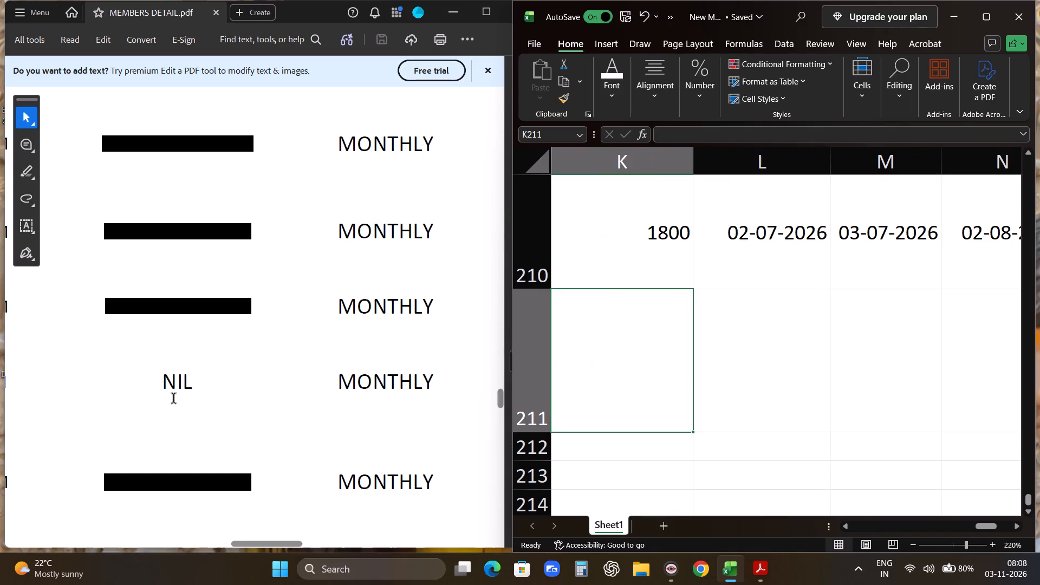
# Switch to the MEMBERS DETAIL PDF and examine the fee amount and the two dates that follow it in member 210's record.
pyautogui.hotkey('alt', 'Tab')
pyautogui.press('Right')
pyautogui.press('Right')
pyautogui.press('Right')
pyautogui.press('Right')
pyautogui.press('Right')
pyautogui.press('Right')
pyautogui.press('Right')
pyautogui.press('Right')
pyautogui.press('Right')
pyautogui.press('Right')
pyautogui.press('Right')
pyautogui.press('Right')
pyautogui.press('Right')
pyautogui.press('Right')
pyautogui.press('Right')
pyautogui.press('Right')
pyautogui.press('Right')
pyautogui.press('Right')
pyautogui.press('Right')
pyautogui.press('Right')
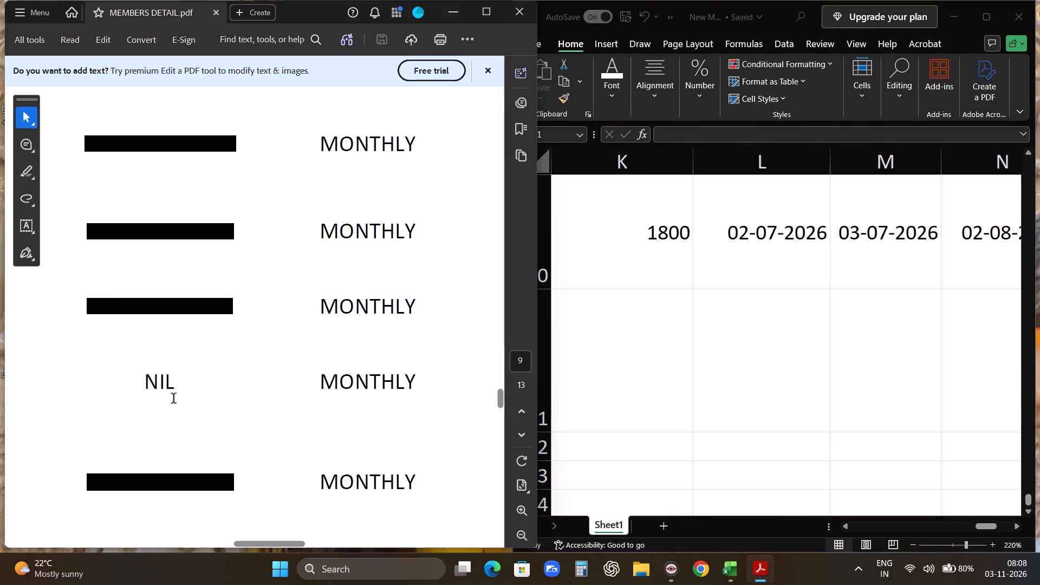
pyautogui.press('Right')
pyautogui.press('Right')
pyautogui.press('Right')
pyautogui.press('Right')
pyautogui.press('Right')
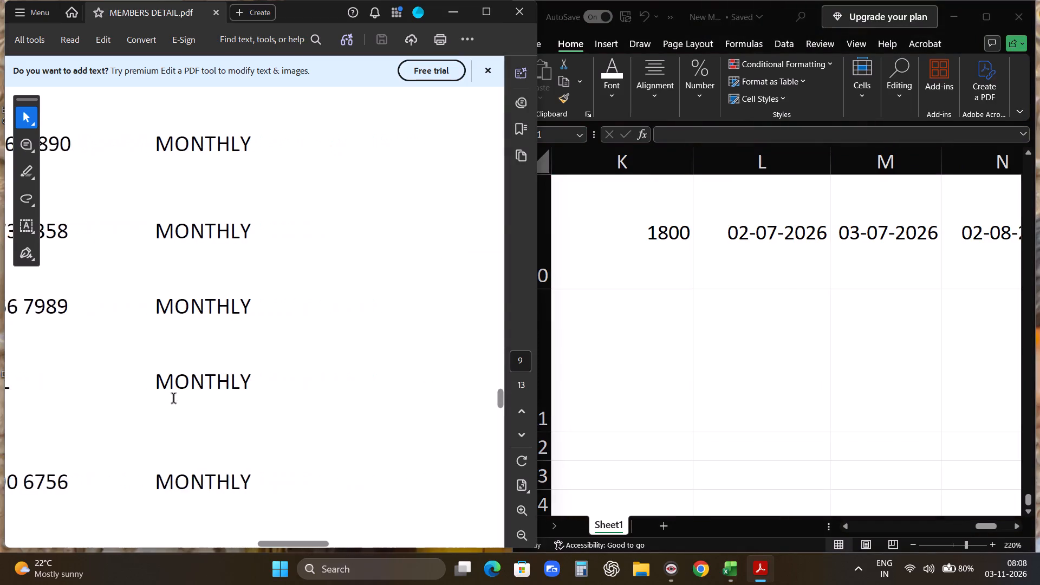
pyautogui.press('Right')
pyautogui.press('Right')
pyautogui.press('Right')
pyautogui.press('Right')
pyautogui.press('Right')
pyautogui.press('Right')
pyautogui.press('Right')
pyautogui.press('Right')
pyautogui.press('Right')
pyautogui.press('Right')
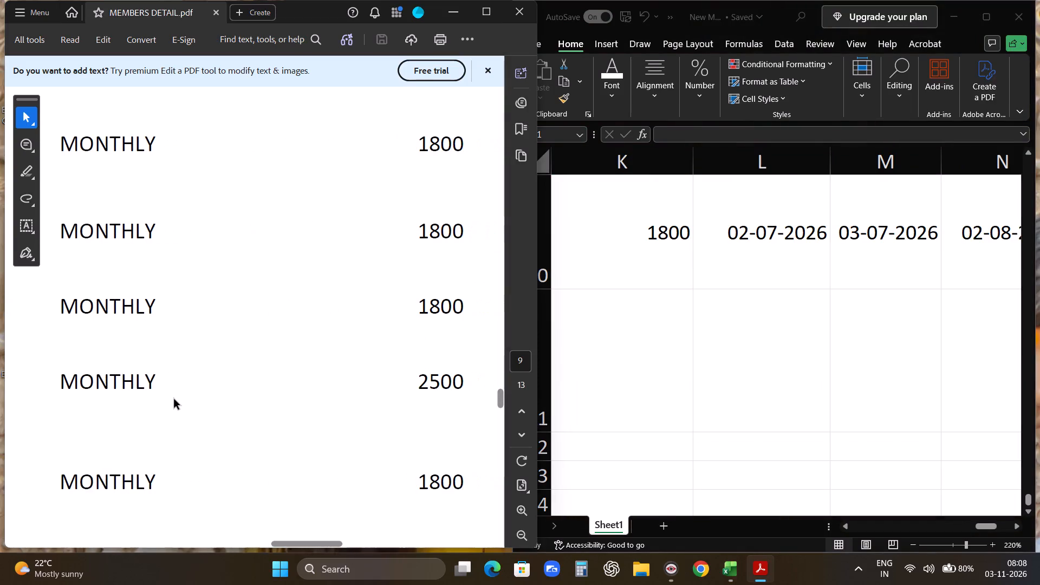
pyautogui.press('Right')
pyautogui.press('Right')
pyautogui.press('Right')
pyautogui.press('Right')
pyautogui.press('Right')
pyautogui.press('Right')
pyautogui.press('Right')
pyautogui.press('Right')
pyautogui.press('Right')
pyautogui.press('Right')
pyautogui.press('Right')
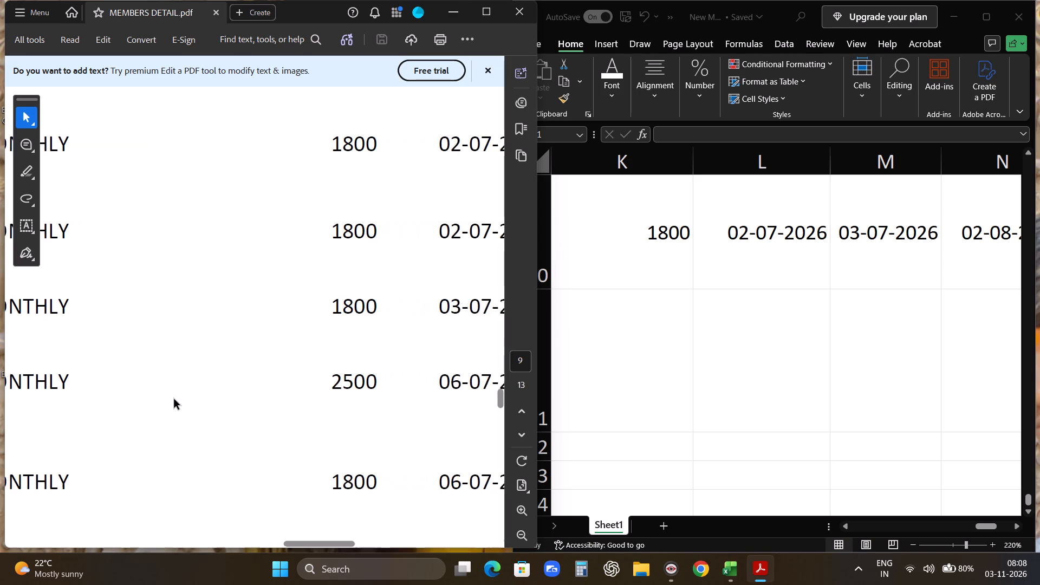
pyautogui.press('Right')
pyautogui.press('Right')
pyautogui.press('Right')
pyautogui.press('Right')
pyautogui.press('Right')
pyautogui.press('Right')
pyautogui.press('Right')
pyautogui.press('Right')
pyautogui.press('Right')
pyautogui.press('Right')
pyautogui.press('Right')
pyautogui.press('Right')
pyautogui.press('Right')
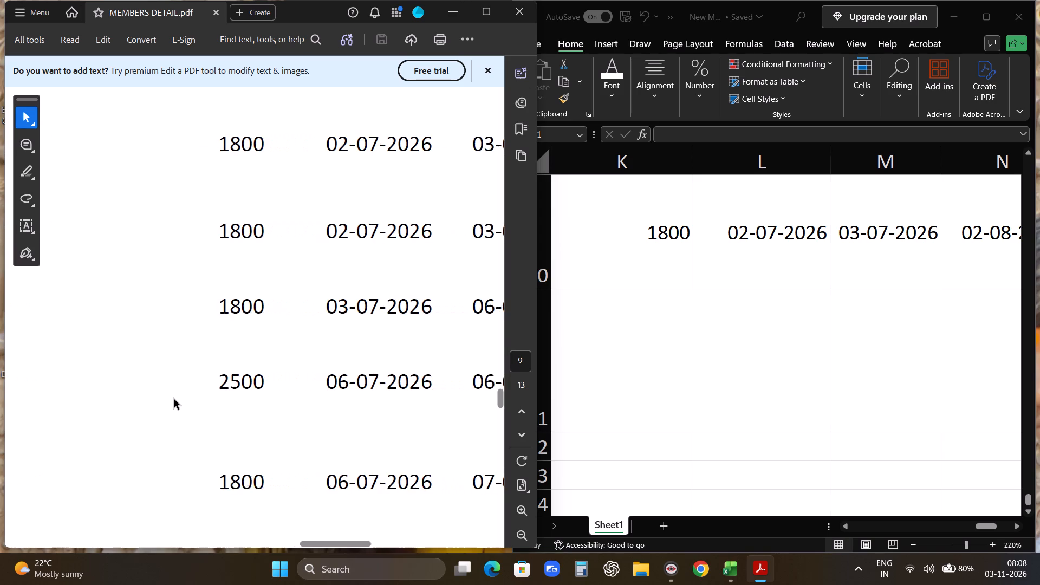
pyautogui.press('Right')
pyautogui.press('Right')
pyautogui.press('Right')
pyautogui.press('Right')
pyautogui.press('Right')
pyautogui.press('Right')
pyautogui.press('Right')
pyautogui.press('Right')
pyautogui.press('Right')
pyautogui.press('Right')
pyautogui.press('Right')
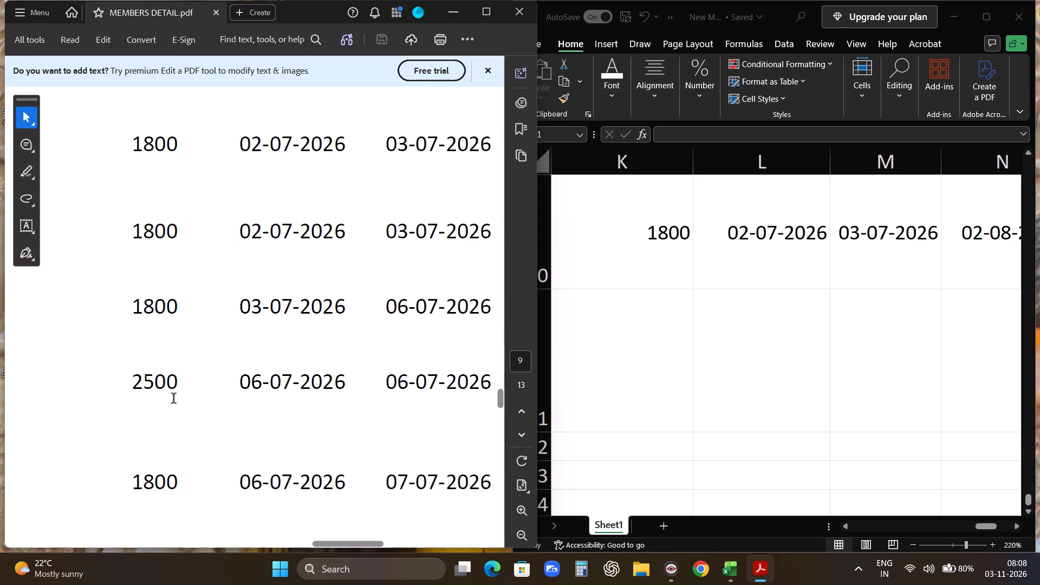
pyautogui.press('Right')
pyautogui.press('Right')
pyautogui.press('Right')
pyautogui.press('Right')
pyautogui.press('Right')
pyautogui.press('Right')
pyautogui.press('Right')
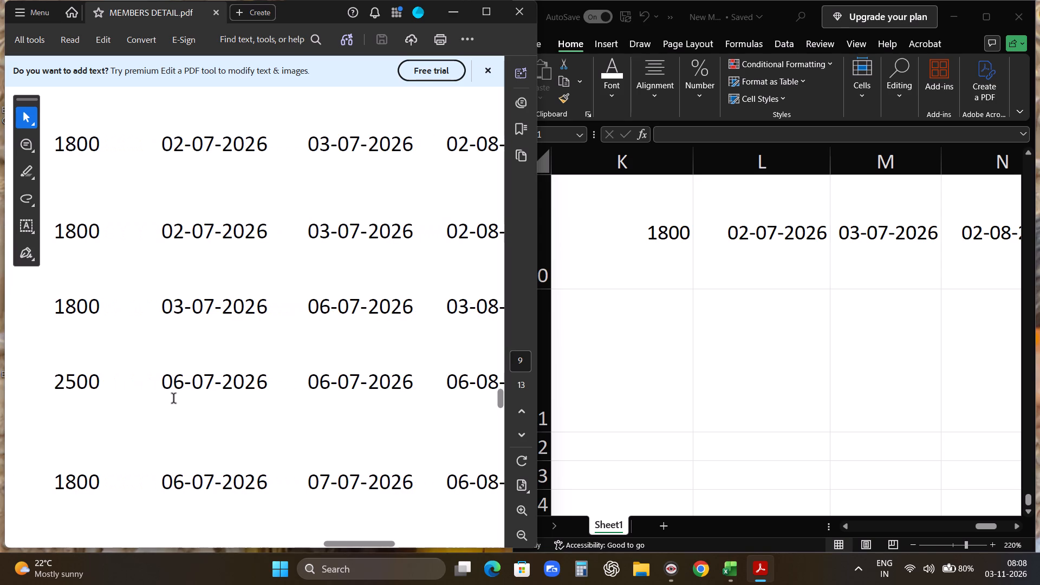
# In the Excel worksheet, enter member 210's fee 1800 in K211 and the dates 02/07/2026 in L211 and 03/07/2026 in M211.
pyautogui.hotkey('alt', 'Tab')
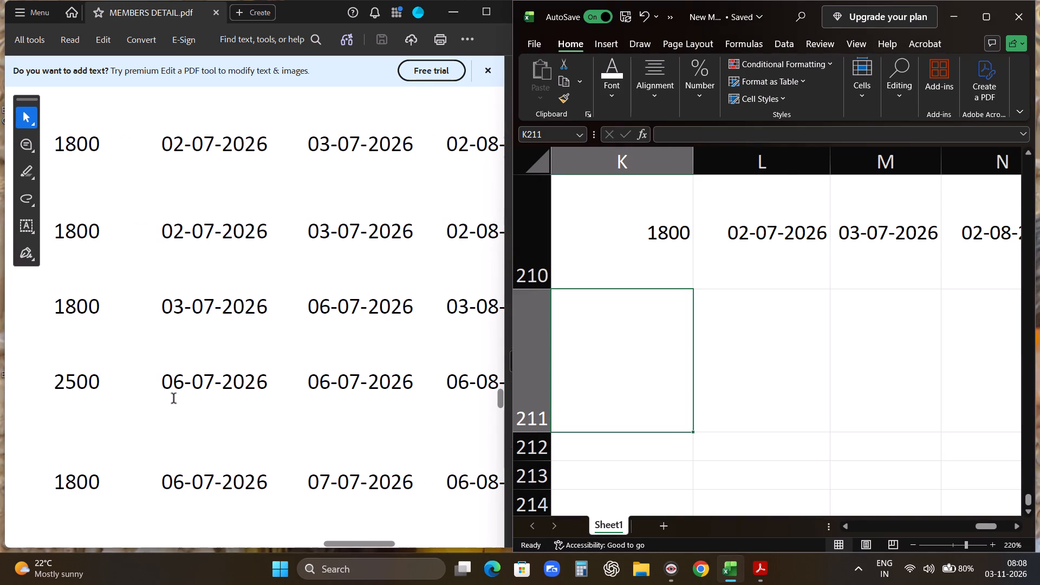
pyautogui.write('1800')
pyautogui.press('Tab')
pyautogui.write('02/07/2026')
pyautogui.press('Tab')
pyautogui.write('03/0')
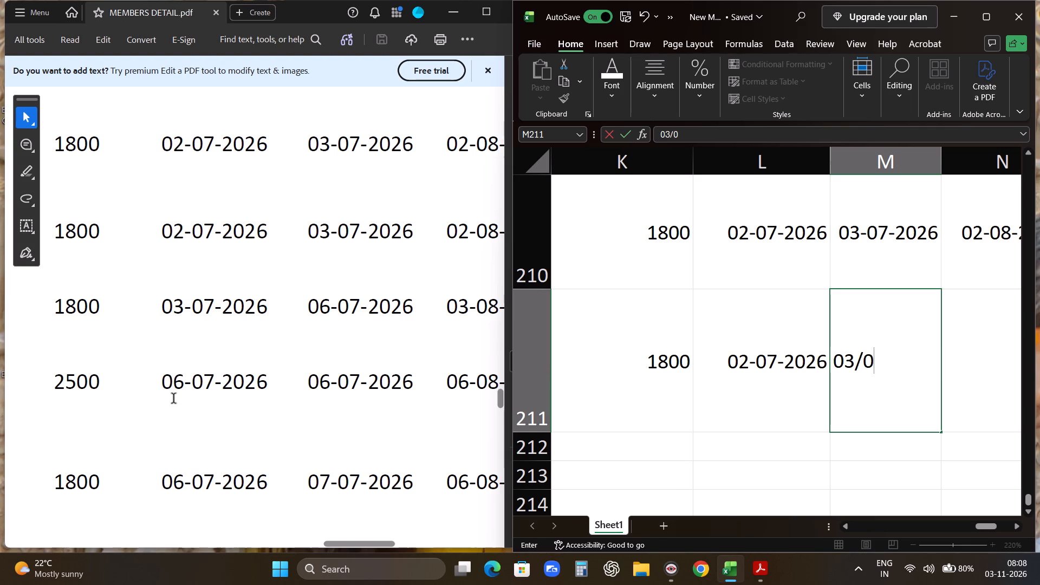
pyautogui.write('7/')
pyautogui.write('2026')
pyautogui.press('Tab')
# Switch to the MEMBERS DETAIL PDF and examine the last date and the status column in member 210's record.
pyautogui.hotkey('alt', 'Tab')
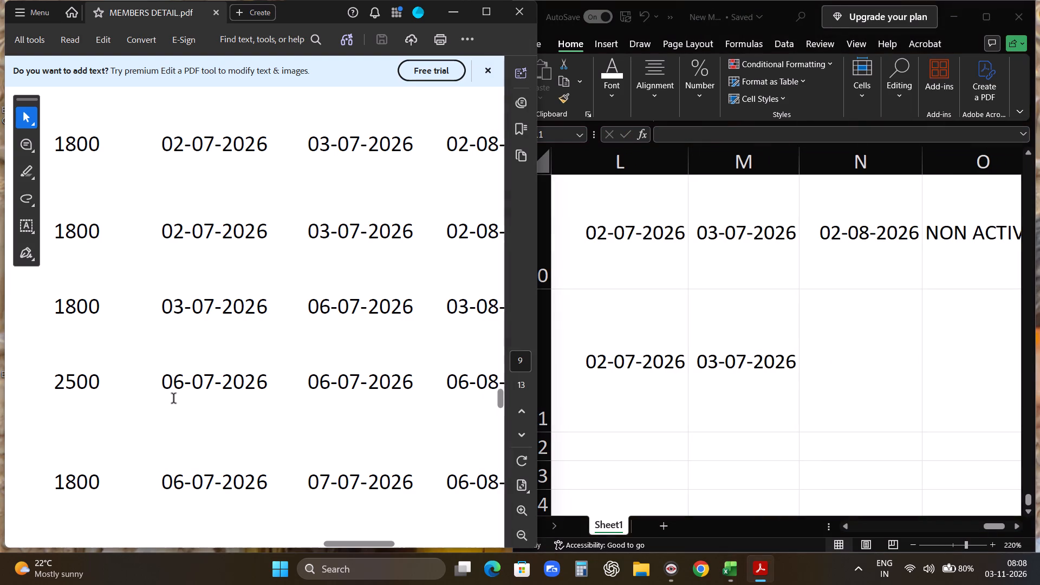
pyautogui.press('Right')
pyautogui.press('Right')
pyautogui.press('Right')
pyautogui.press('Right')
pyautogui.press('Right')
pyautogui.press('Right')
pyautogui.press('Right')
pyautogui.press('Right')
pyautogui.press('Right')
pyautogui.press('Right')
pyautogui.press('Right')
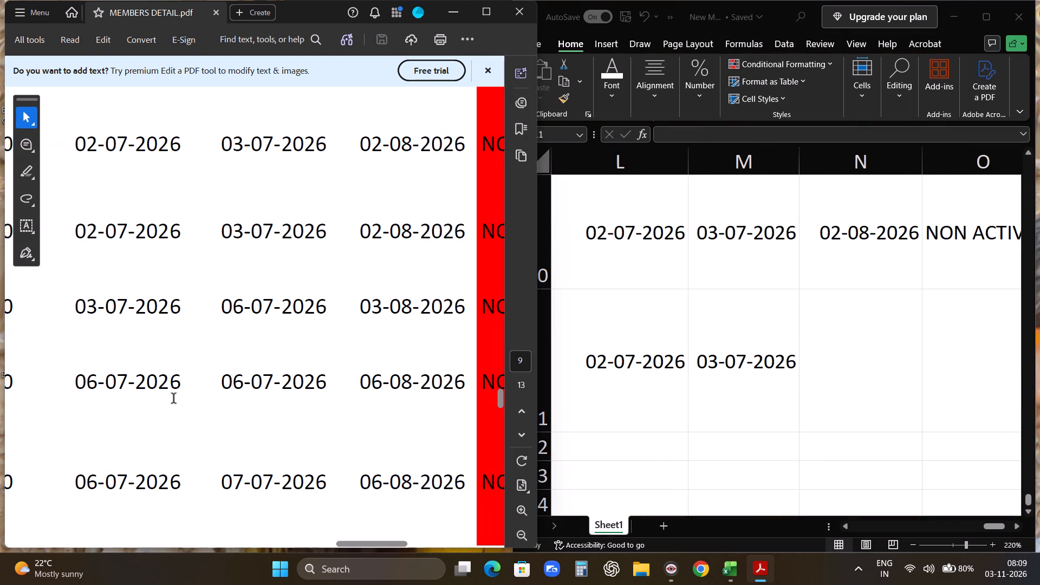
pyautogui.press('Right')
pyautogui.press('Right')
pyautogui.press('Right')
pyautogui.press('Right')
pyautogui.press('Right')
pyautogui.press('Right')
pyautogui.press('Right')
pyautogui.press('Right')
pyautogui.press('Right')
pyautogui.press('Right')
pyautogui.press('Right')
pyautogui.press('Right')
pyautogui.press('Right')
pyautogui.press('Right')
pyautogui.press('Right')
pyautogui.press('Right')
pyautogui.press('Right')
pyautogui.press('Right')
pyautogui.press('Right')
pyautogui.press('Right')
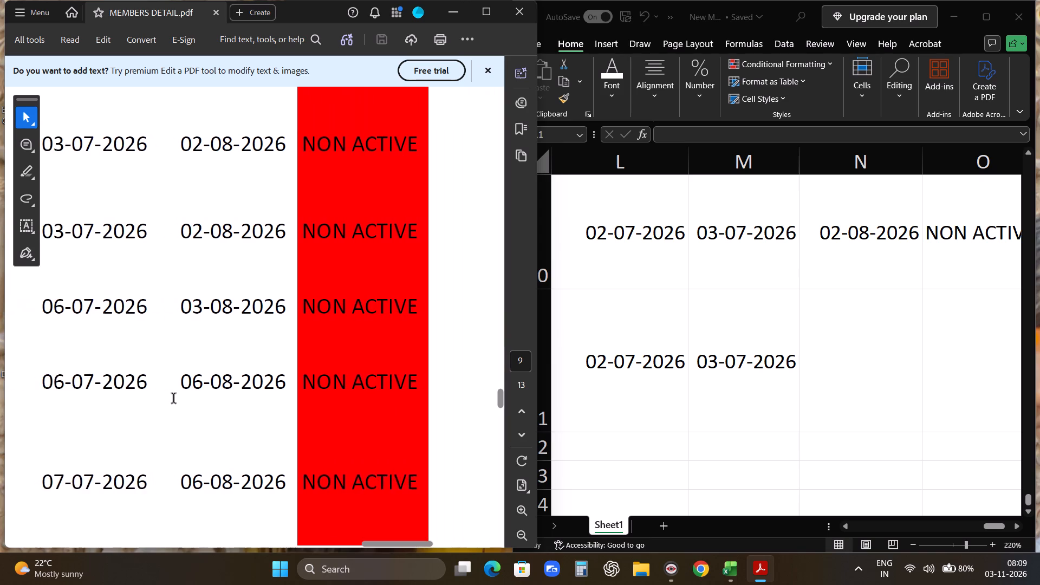
# In the Excel worksheet, complete member 210's row with the date 02/08/2026 in N211 and the status NON ACTIVE in O211.
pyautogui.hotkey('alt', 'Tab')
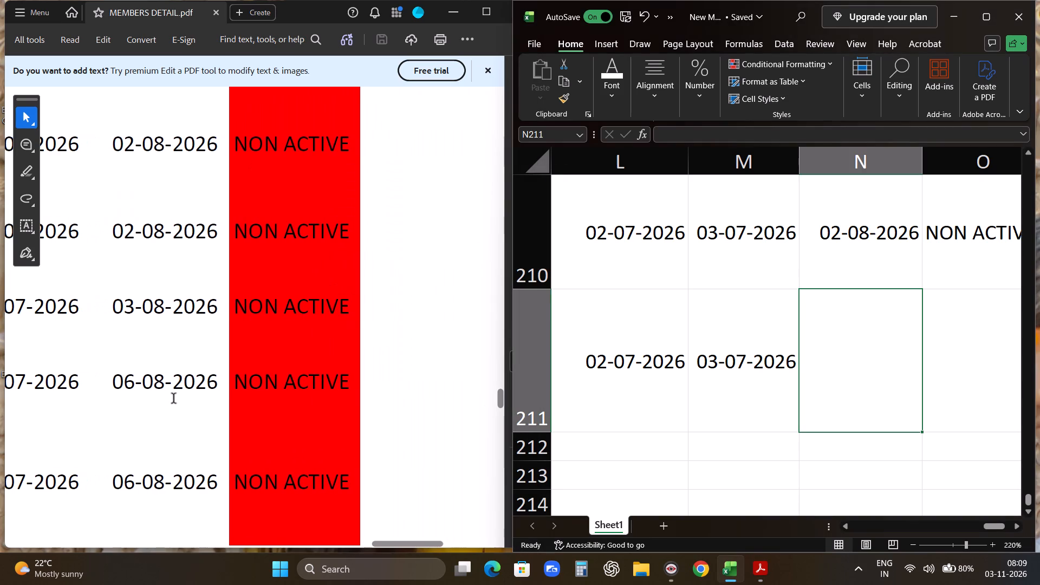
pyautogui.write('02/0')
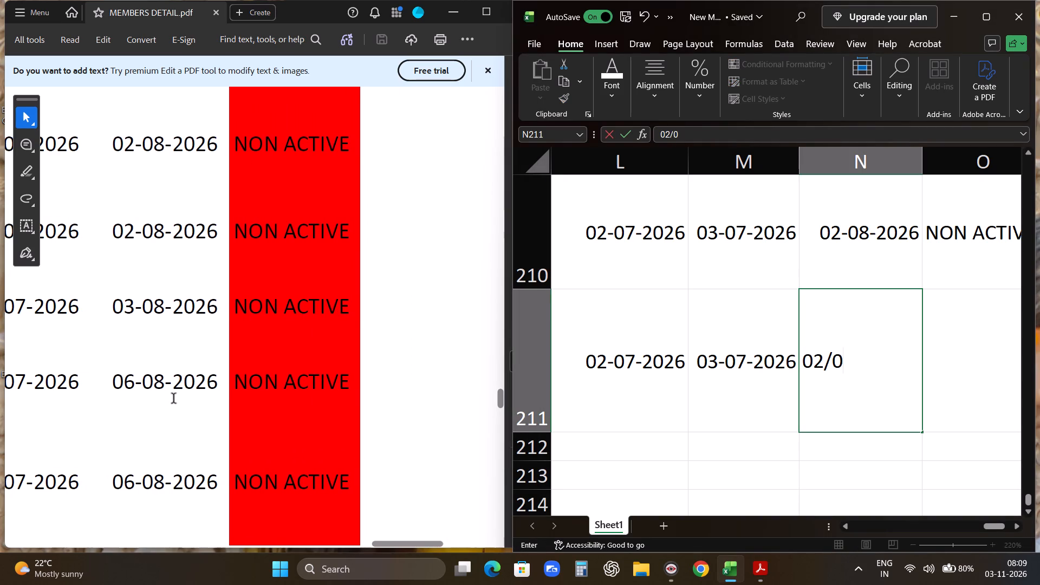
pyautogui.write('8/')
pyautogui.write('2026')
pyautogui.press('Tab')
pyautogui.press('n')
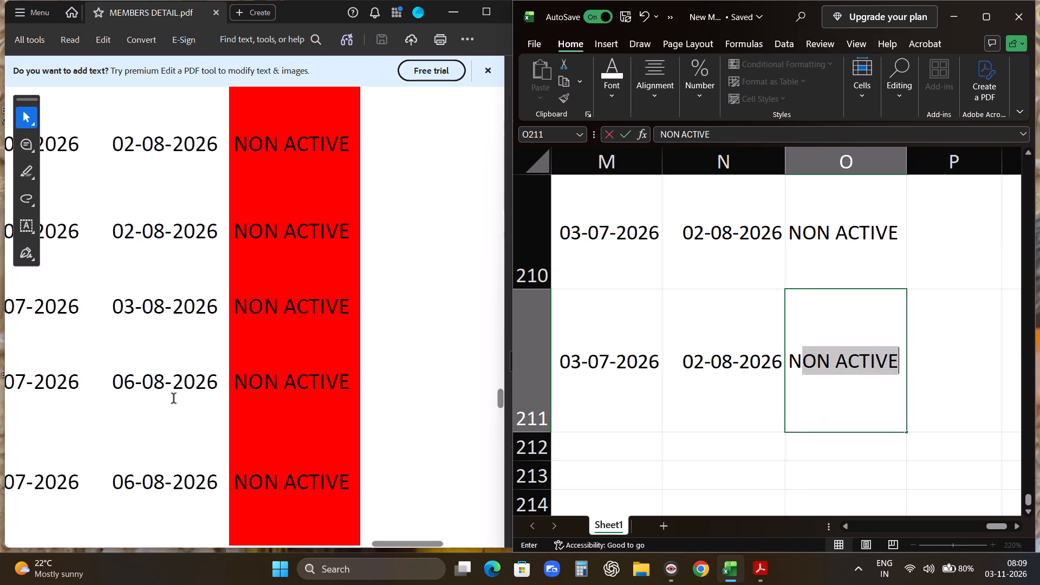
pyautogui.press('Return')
# Switch to the MEMBERS DETAIL PDF and go back across the table from the status column toward the first columns of the next member's record.
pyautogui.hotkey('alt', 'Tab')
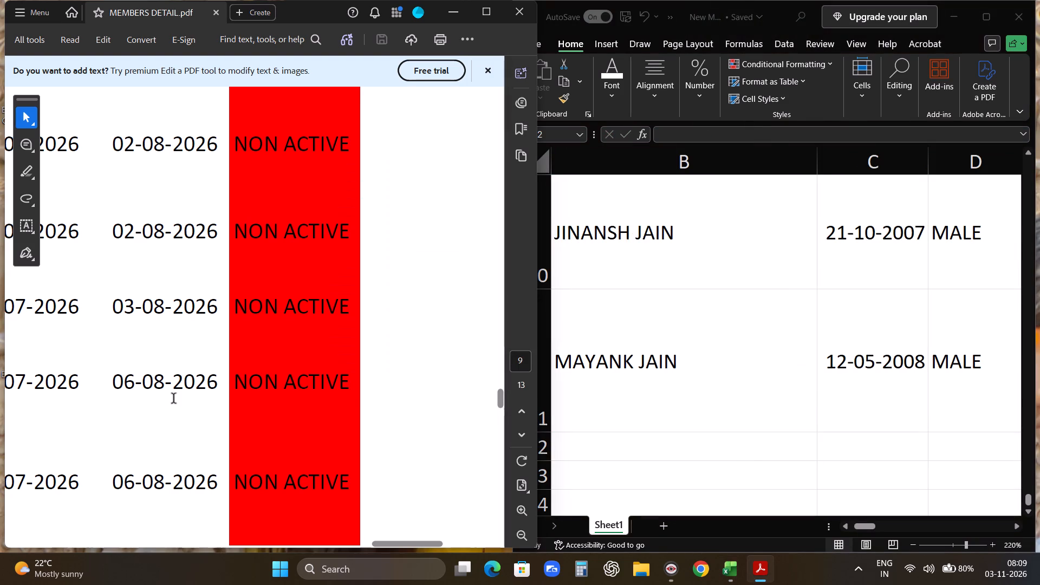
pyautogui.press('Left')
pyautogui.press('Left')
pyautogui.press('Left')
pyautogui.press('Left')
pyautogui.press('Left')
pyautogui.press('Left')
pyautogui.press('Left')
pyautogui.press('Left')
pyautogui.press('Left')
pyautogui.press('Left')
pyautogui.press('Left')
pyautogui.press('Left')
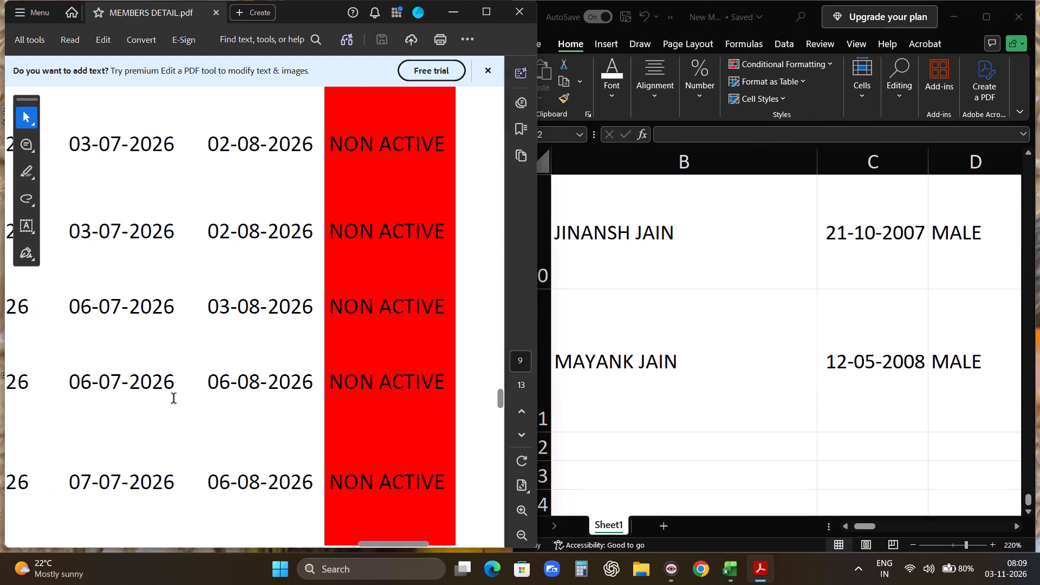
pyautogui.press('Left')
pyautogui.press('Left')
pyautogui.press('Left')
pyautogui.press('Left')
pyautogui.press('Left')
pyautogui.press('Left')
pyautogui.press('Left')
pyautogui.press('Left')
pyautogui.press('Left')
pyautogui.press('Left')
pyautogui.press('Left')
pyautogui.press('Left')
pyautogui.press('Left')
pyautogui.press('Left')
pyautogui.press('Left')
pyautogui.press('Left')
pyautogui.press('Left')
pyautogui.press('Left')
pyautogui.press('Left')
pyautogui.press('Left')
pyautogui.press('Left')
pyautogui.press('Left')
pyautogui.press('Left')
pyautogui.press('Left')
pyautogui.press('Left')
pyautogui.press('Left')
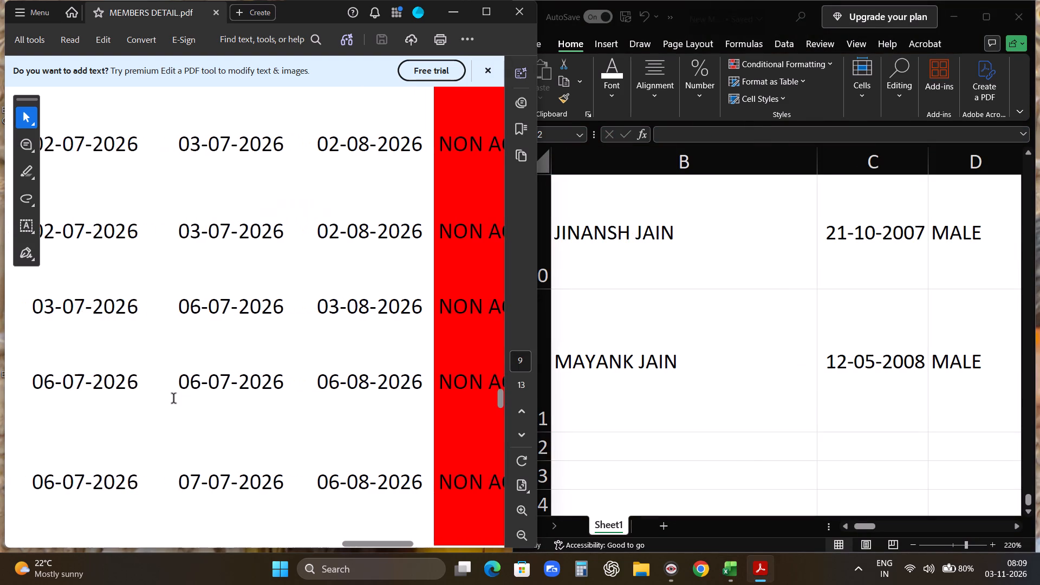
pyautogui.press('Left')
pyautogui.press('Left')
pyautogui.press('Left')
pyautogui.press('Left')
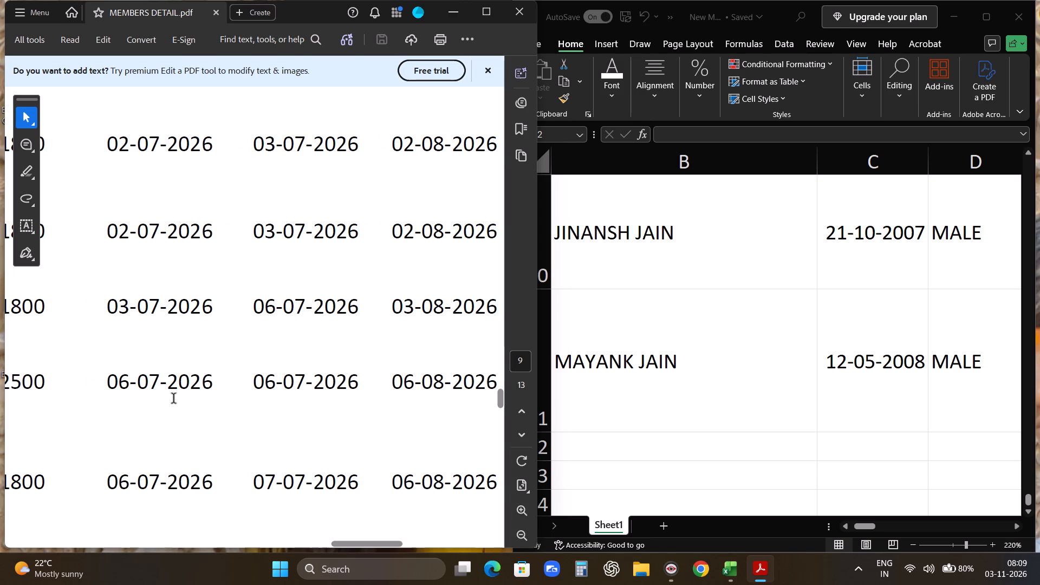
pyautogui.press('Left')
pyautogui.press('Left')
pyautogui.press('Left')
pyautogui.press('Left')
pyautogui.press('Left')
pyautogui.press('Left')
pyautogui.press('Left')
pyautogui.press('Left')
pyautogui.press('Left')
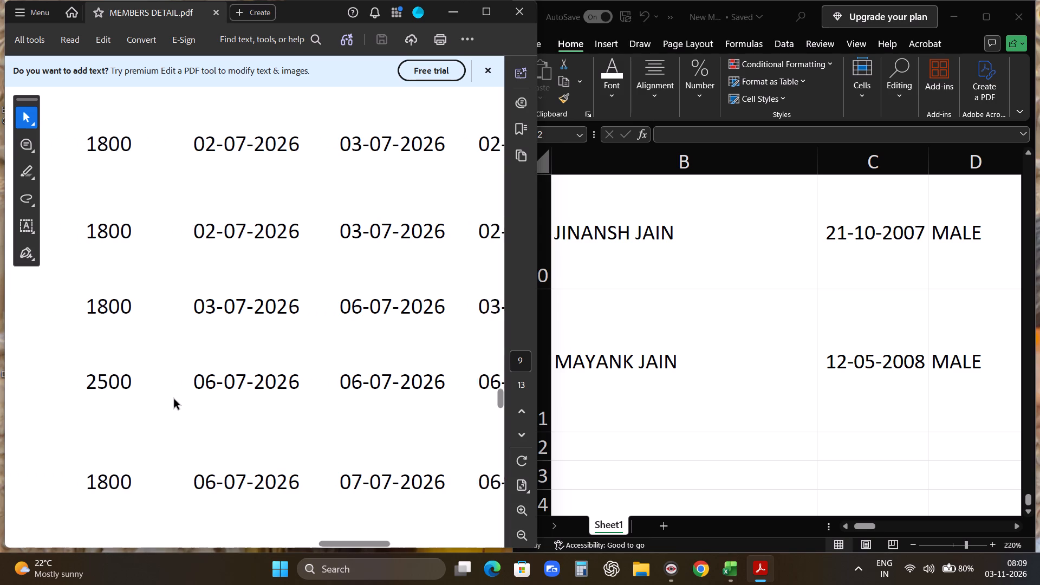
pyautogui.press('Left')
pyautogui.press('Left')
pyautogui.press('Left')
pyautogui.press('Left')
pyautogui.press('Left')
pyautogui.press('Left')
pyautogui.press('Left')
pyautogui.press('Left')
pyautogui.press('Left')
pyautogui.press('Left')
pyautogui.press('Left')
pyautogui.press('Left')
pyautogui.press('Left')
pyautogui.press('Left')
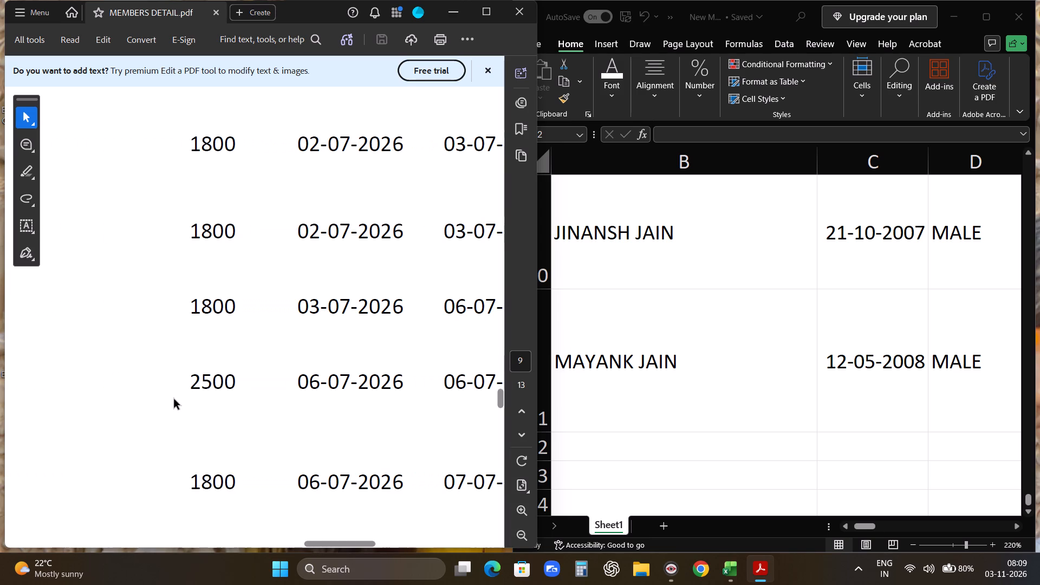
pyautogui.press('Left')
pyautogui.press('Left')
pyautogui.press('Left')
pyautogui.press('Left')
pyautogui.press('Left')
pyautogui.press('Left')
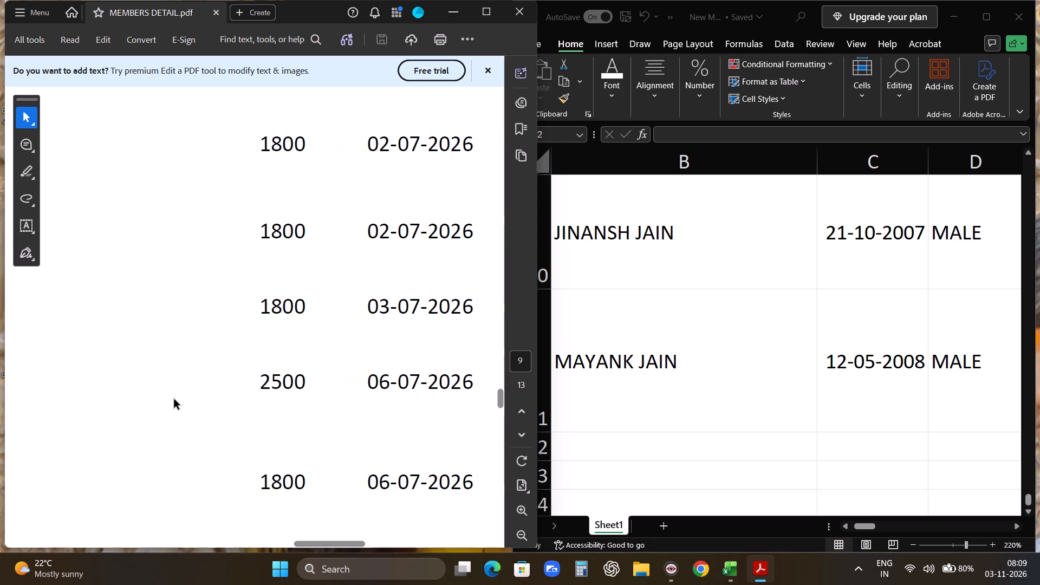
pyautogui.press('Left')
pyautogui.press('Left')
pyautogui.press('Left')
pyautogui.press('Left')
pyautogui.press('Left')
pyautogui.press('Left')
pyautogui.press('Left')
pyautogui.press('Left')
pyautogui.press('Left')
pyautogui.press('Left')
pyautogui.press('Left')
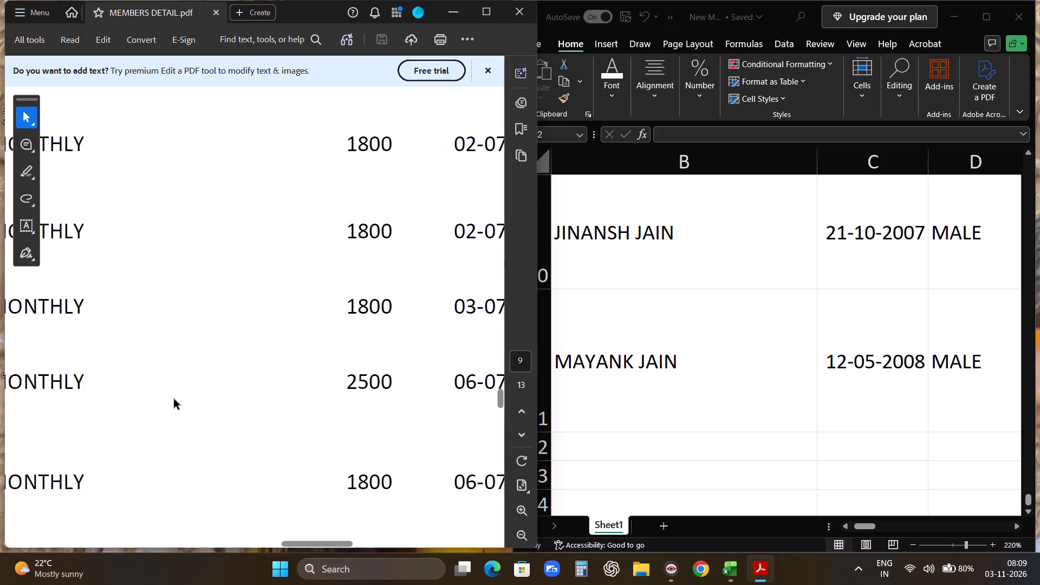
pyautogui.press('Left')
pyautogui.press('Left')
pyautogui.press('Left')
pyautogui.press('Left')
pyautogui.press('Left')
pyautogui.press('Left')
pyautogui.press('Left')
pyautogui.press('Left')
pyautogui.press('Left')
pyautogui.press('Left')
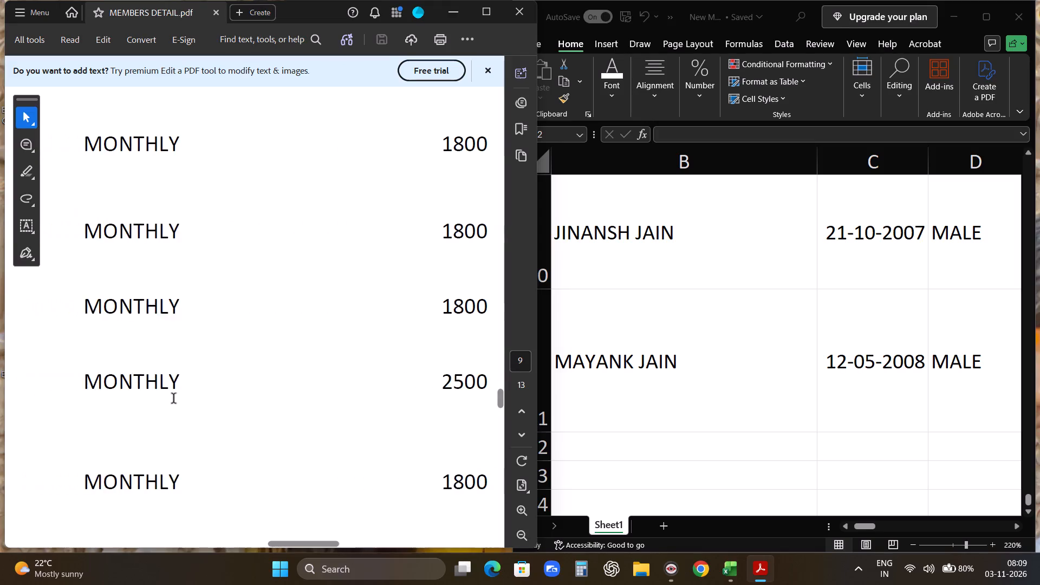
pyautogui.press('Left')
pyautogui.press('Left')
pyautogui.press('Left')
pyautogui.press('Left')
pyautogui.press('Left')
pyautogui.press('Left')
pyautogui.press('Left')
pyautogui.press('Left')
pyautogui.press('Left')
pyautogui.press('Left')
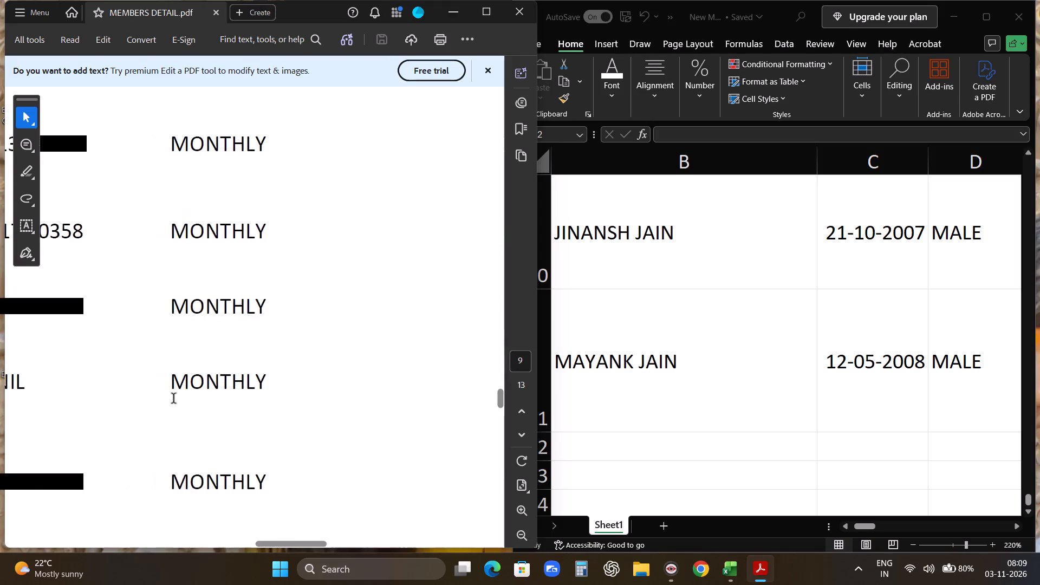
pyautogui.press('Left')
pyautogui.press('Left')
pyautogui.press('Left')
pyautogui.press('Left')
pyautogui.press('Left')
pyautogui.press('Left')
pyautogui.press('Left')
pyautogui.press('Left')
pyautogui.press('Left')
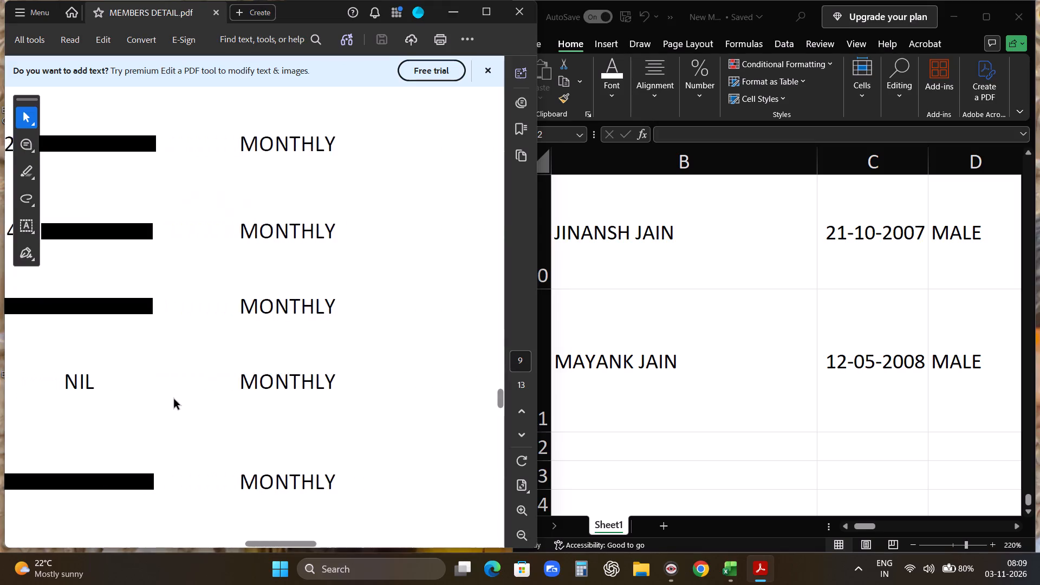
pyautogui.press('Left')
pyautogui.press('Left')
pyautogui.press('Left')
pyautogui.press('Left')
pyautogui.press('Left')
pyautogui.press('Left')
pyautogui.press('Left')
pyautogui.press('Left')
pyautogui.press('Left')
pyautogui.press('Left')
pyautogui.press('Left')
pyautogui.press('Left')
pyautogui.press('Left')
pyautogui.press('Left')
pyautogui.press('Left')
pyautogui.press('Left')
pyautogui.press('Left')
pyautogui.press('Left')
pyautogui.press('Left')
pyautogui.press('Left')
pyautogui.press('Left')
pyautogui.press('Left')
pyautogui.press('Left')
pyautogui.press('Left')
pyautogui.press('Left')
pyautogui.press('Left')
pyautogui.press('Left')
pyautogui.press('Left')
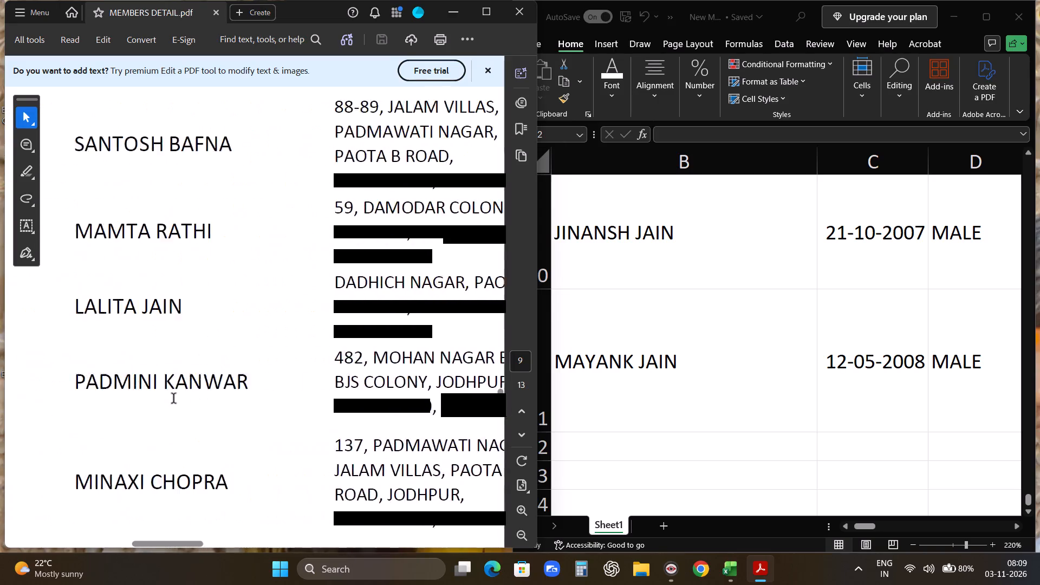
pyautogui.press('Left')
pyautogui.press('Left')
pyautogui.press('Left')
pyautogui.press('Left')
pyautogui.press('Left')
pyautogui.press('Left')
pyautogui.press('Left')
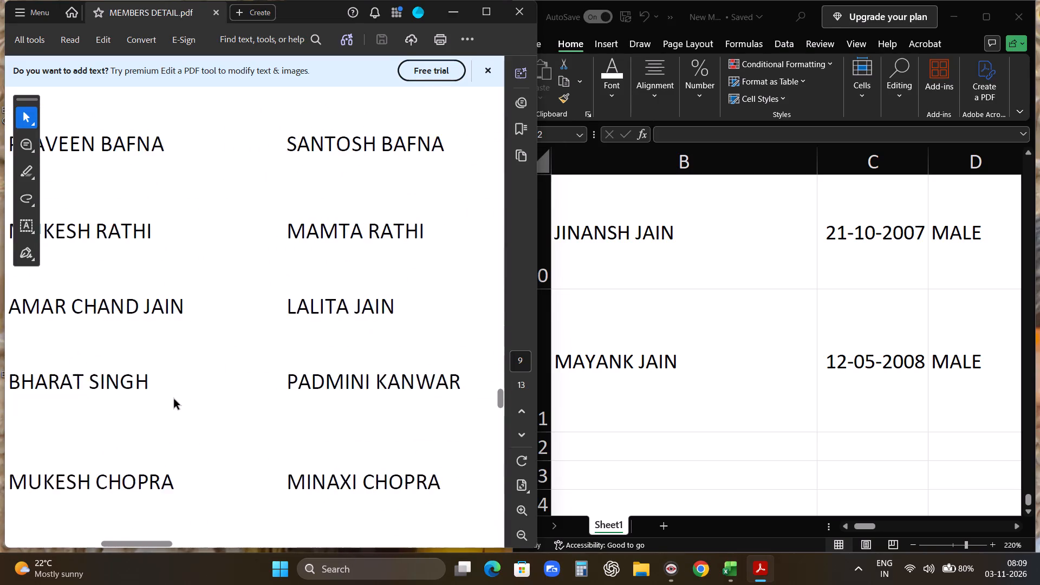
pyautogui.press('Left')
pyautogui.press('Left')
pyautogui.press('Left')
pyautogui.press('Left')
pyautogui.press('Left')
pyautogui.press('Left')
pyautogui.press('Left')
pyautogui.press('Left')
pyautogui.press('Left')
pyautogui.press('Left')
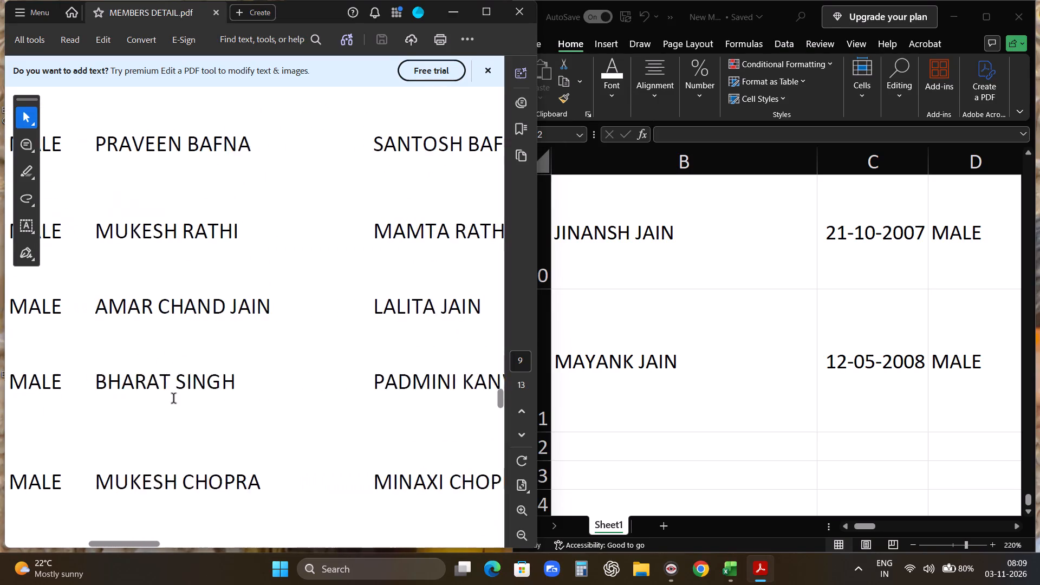
# In the MEMBERS DETAIL PDF, examine the serial number, name and date of birth at the start of member 211's record.
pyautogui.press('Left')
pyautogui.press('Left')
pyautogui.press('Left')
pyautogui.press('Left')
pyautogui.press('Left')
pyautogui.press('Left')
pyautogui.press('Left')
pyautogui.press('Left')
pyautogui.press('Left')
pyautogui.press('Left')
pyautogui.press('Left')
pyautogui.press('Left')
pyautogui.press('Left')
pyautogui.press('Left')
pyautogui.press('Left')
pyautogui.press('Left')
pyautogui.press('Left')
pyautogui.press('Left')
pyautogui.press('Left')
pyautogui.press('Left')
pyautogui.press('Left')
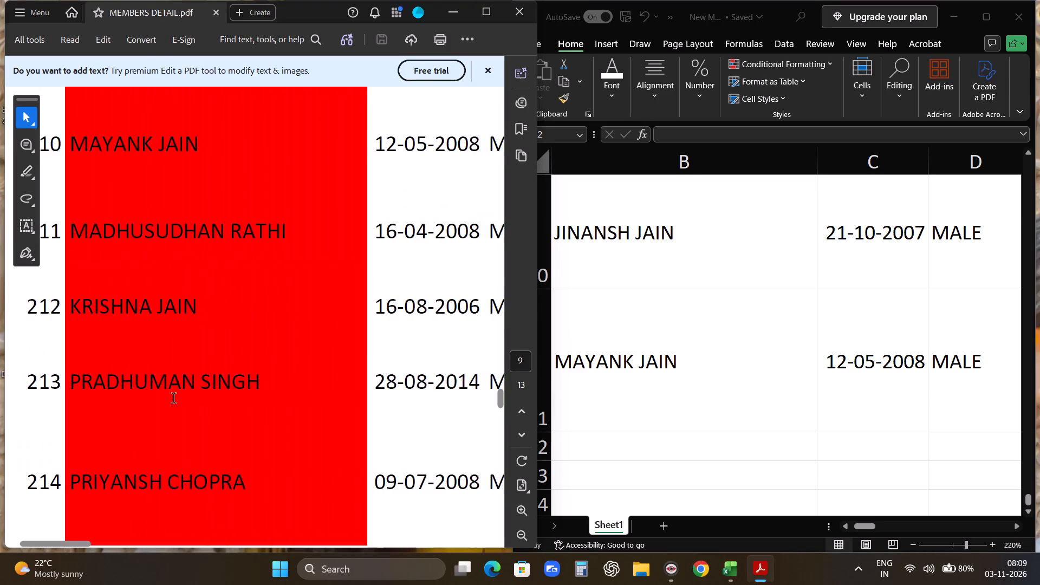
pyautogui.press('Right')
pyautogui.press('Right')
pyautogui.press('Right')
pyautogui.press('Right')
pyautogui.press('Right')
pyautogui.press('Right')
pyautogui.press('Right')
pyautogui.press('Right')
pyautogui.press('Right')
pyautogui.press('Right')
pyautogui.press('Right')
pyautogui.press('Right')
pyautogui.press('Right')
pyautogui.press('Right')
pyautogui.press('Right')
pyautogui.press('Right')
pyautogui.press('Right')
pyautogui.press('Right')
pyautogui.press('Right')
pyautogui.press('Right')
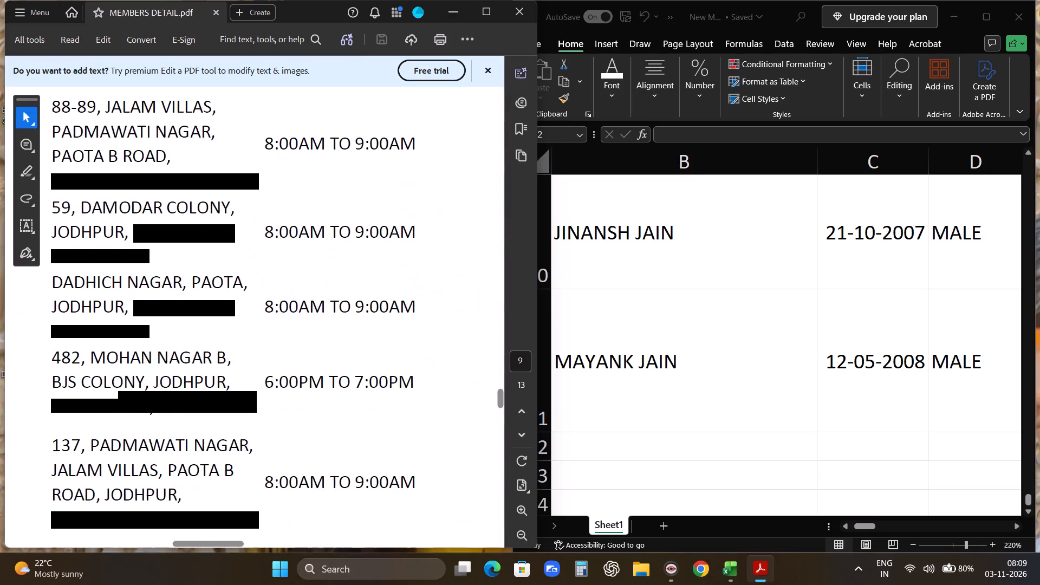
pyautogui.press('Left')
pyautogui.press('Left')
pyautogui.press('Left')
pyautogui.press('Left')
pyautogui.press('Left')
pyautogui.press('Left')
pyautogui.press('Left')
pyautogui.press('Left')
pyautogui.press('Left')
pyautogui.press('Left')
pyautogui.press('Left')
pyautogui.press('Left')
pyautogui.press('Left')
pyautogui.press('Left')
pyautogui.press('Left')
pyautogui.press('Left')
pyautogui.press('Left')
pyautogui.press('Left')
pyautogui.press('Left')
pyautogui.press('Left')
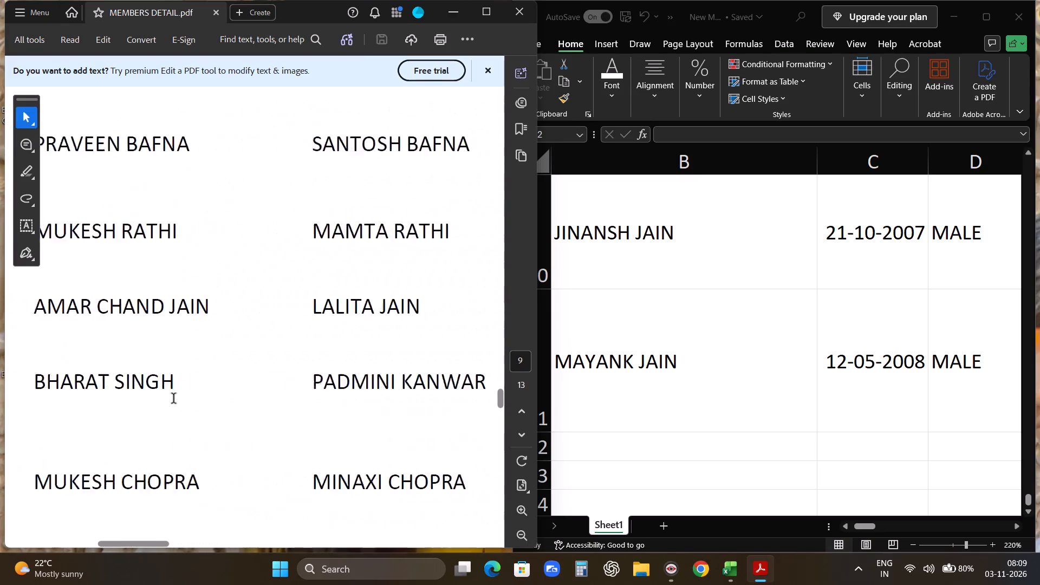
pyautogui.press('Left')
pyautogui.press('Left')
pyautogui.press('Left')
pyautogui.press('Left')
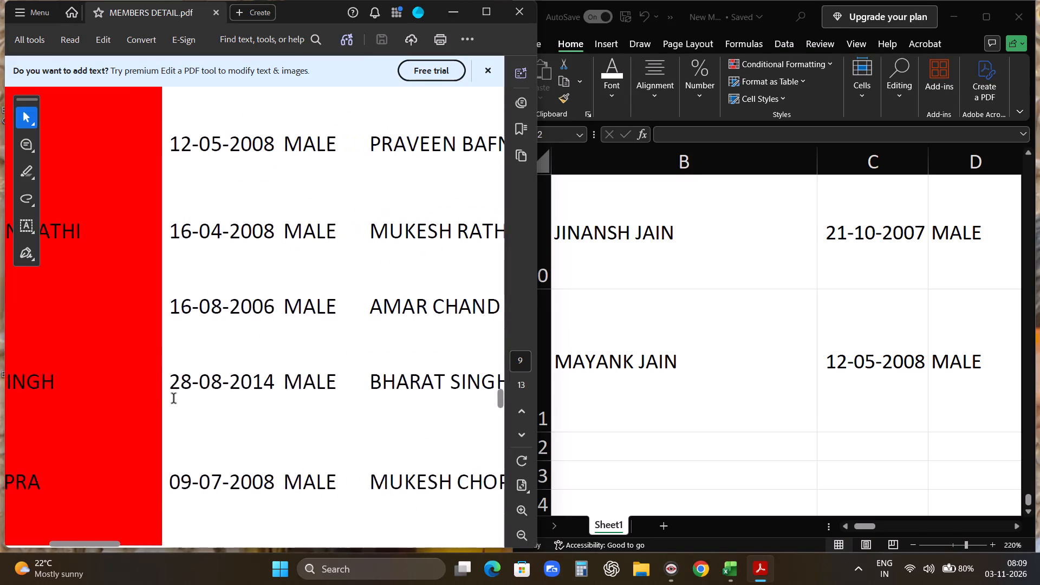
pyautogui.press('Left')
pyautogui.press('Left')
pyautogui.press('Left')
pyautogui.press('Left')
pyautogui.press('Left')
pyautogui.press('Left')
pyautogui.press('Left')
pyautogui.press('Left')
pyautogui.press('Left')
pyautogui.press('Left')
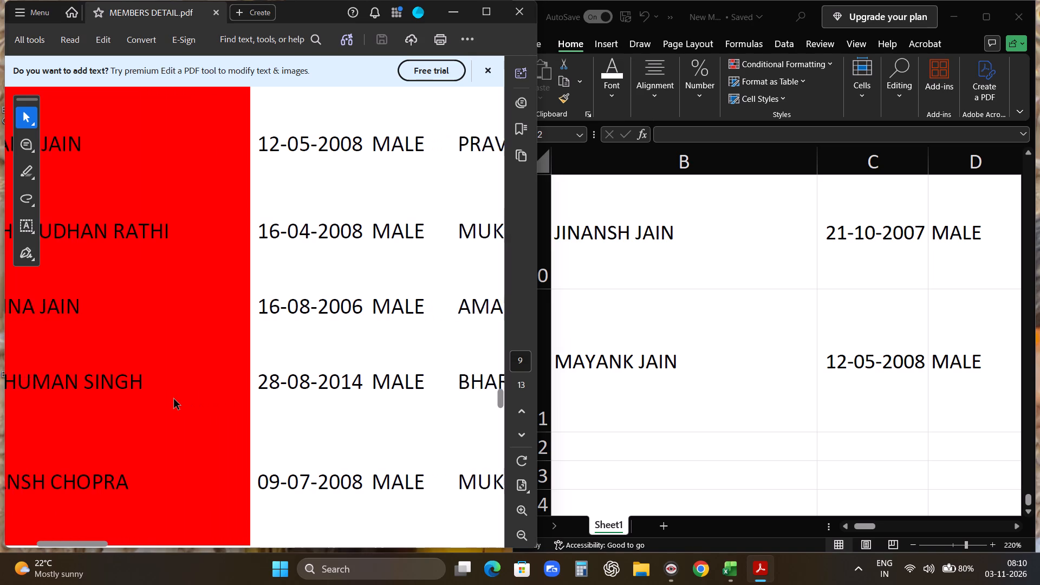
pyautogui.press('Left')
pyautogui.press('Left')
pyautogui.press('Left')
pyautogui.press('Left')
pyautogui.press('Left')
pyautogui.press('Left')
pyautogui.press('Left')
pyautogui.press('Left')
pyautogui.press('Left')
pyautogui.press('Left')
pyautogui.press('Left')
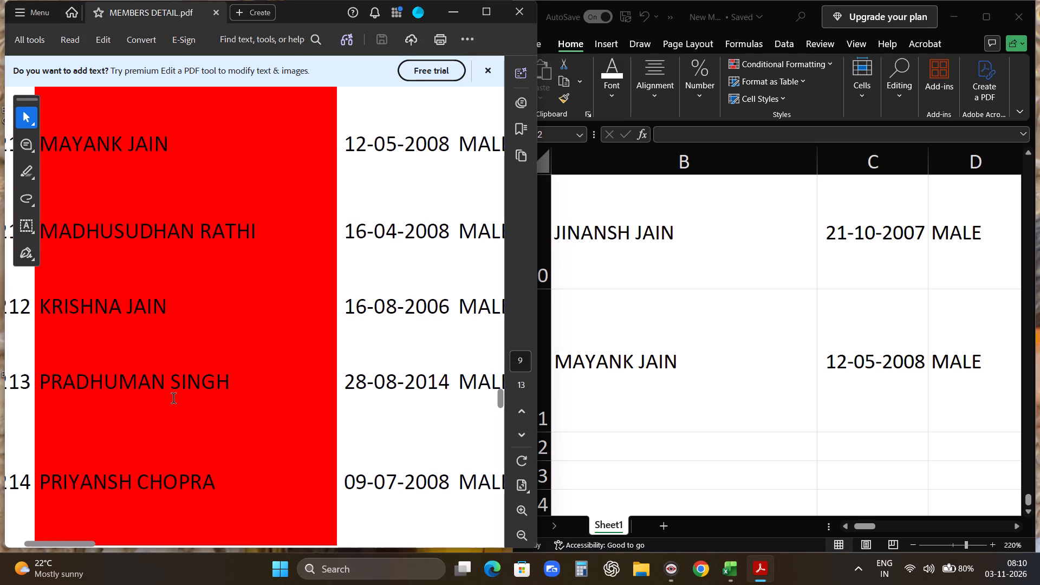
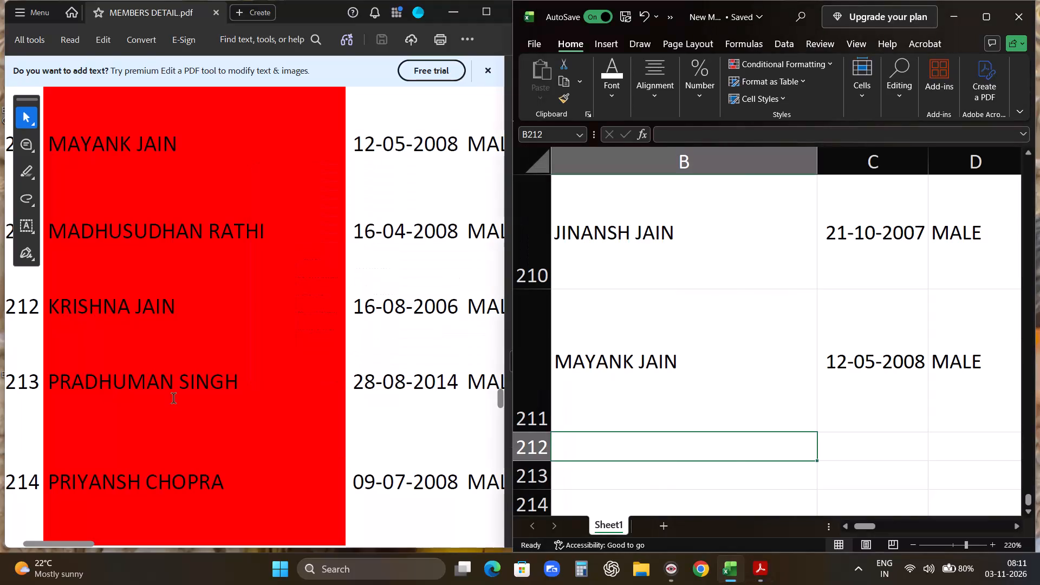
# Enter member 211's full name in B212, copied from the MEMBERS DETAIL PDF.
pyautogui.press('Left')
pyautogui.press('Right')
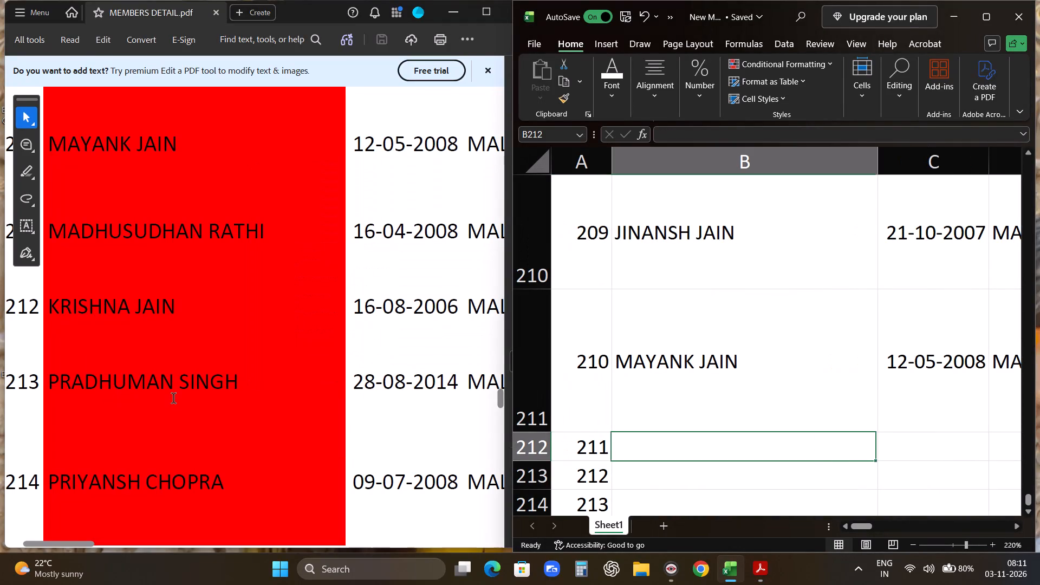
pyautogui.press('Right')
pyautogui.press('Left')
pyautogui.press('Left')
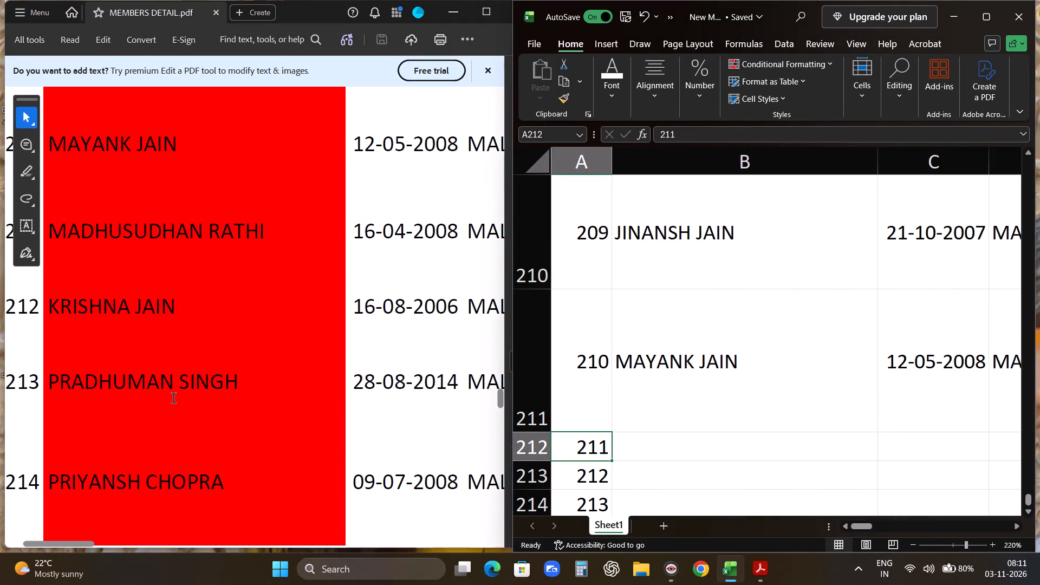
pyautogui.press('Right')
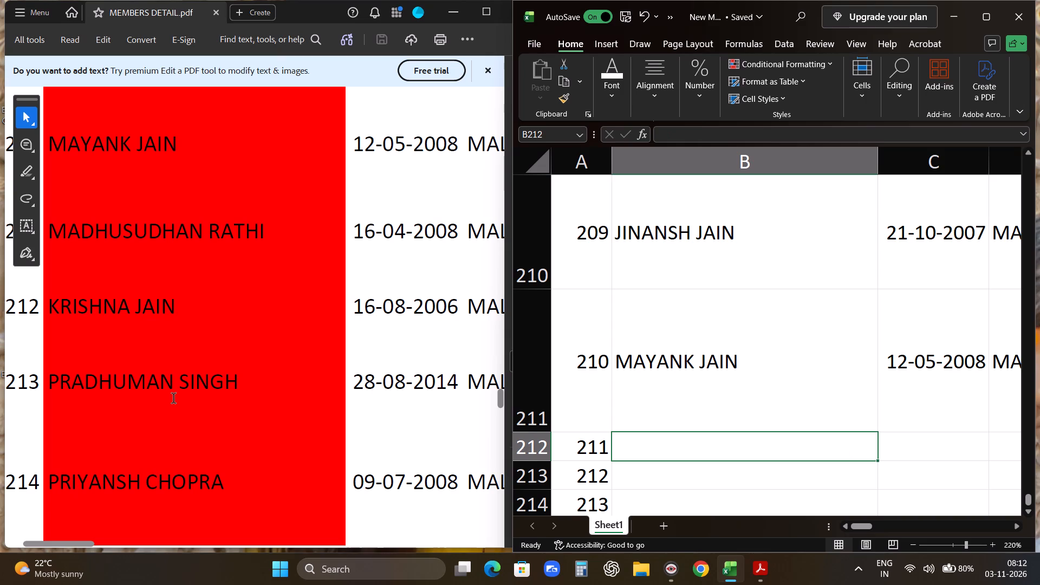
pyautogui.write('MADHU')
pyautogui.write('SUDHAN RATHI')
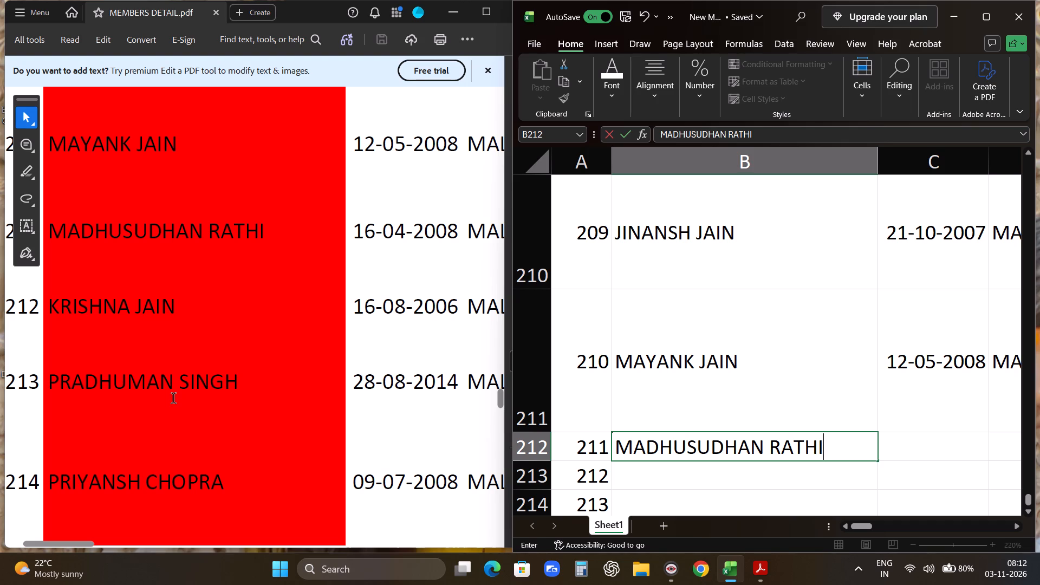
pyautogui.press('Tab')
# Enter member 211's date of birth in C212, checking it against the member's record in the MEMBERS DETAIL PDF.
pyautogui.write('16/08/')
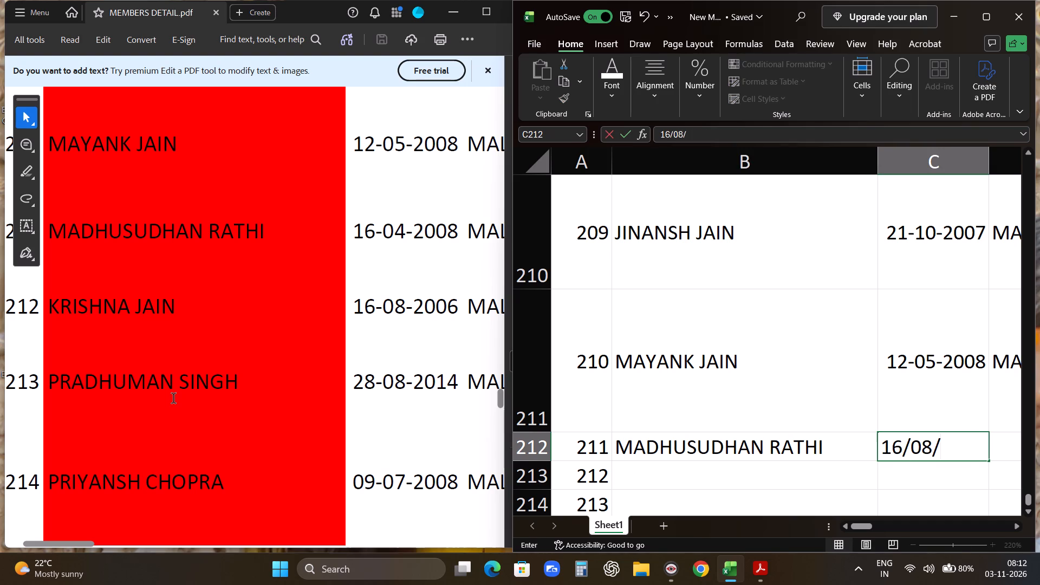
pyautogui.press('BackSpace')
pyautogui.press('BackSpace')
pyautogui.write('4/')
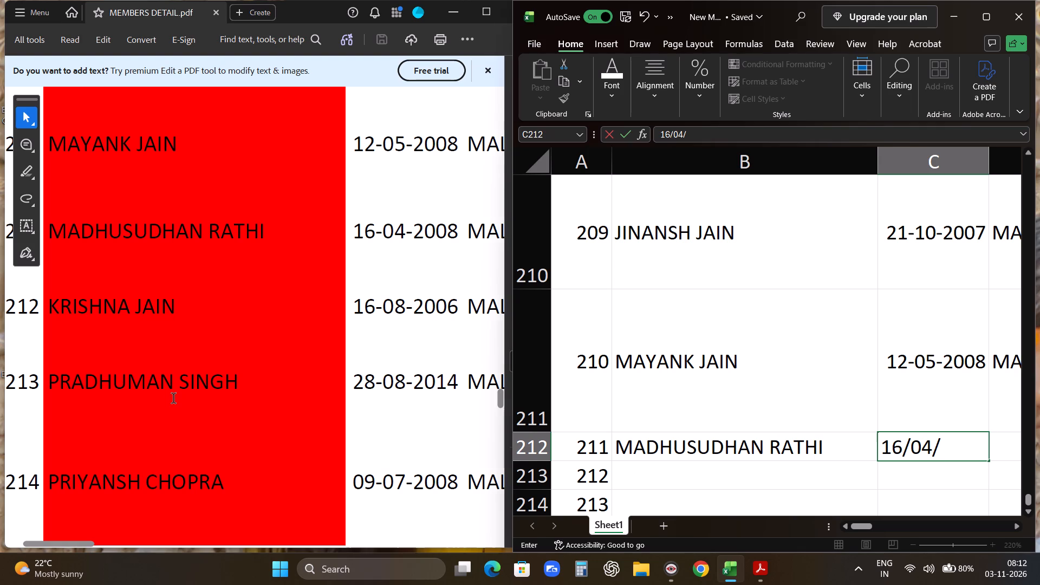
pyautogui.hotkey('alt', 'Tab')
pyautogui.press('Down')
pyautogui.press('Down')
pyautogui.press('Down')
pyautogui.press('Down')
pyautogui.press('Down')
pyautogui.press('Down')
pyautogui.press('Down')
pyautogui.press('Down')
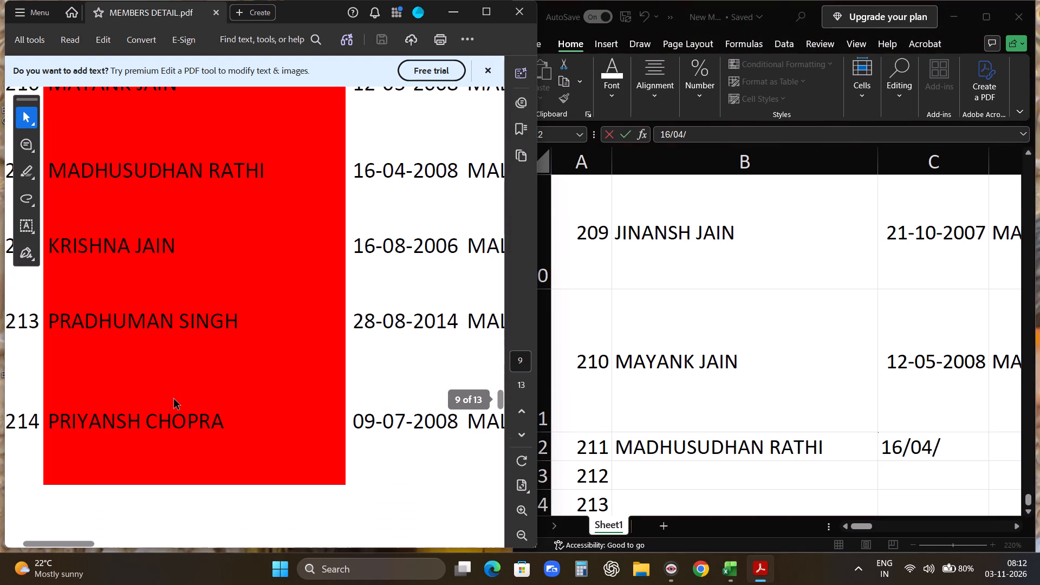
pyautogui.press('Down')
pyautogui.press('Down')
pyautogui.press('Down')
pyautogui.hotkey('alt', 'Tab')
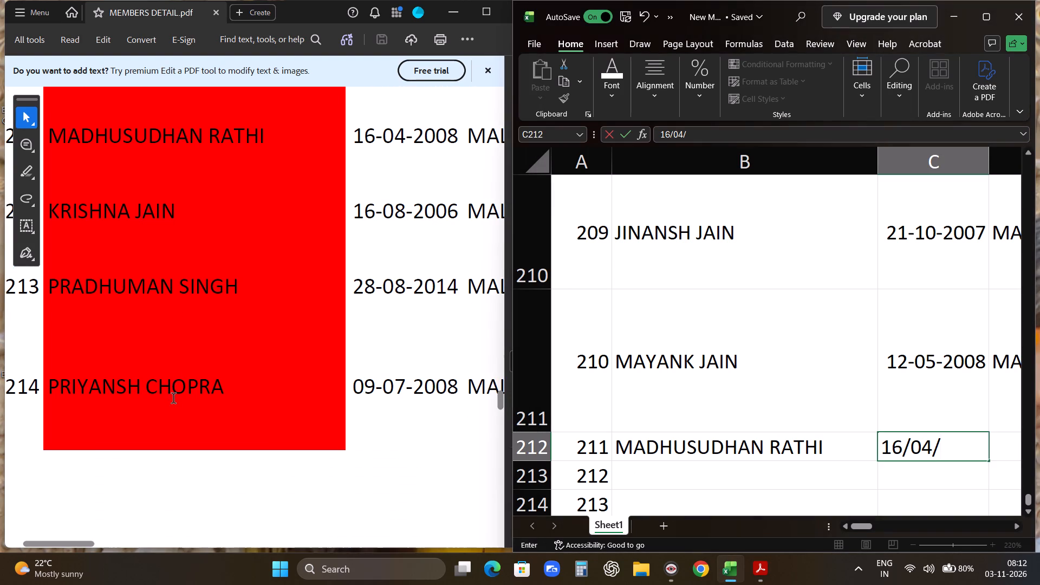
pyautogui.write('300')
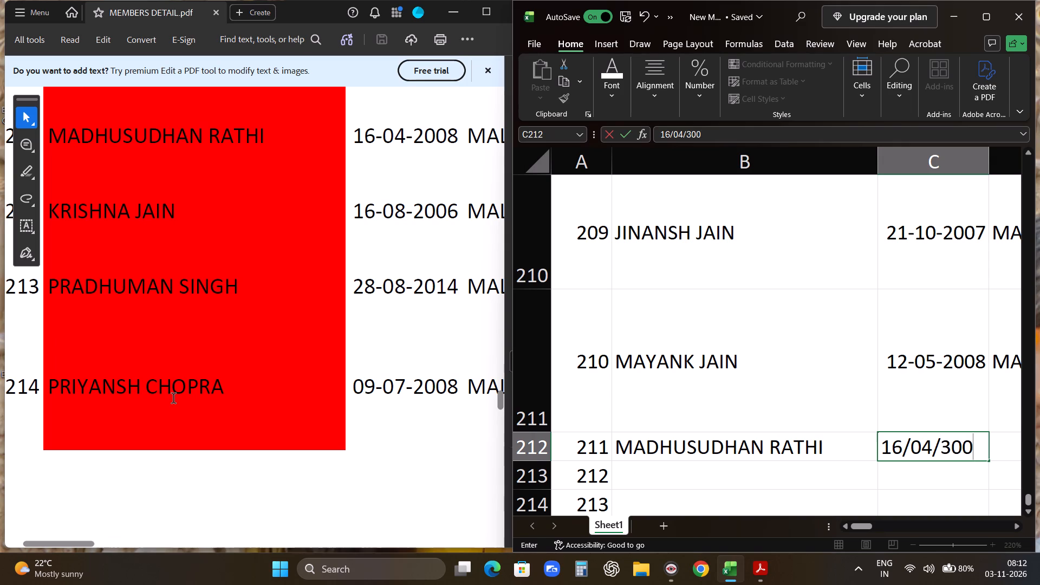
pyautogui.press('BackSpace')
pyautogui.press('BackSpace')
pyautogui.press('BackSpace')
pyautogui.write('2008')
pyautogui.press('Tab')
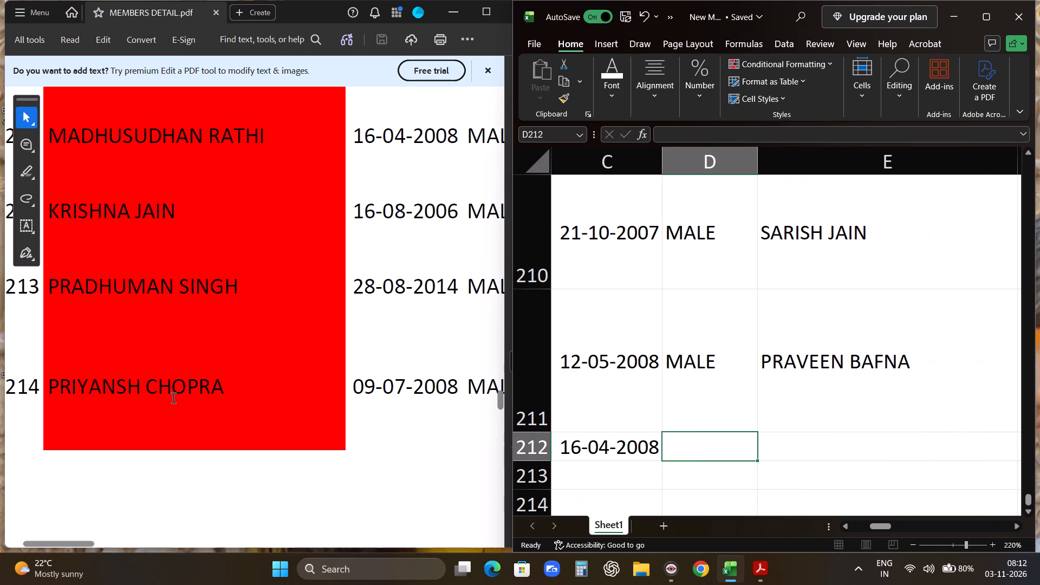
# Enter MALE as member 211's gender in D212.
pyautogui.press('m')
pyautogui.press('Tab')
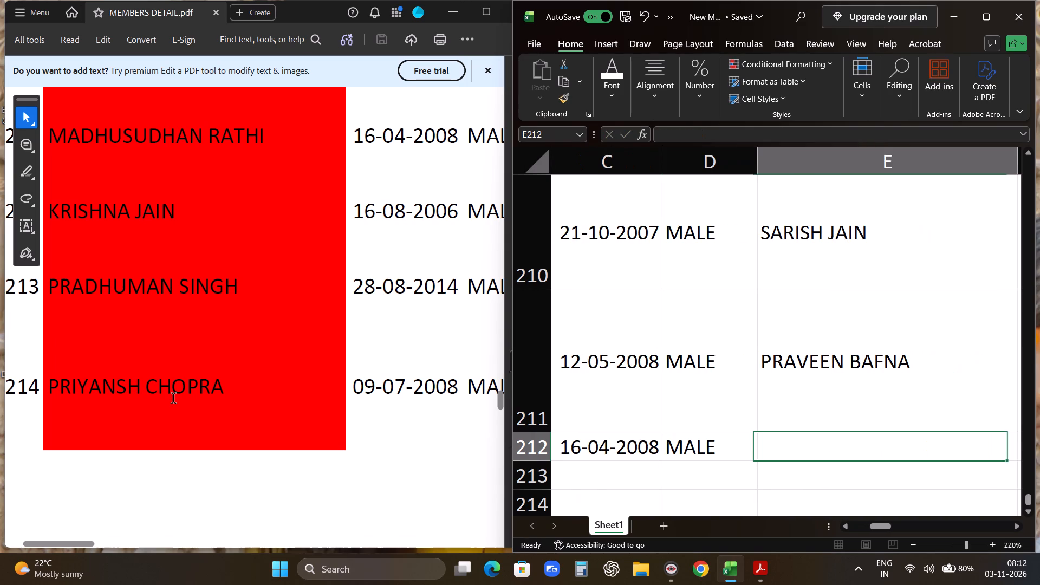
# Switch to the MEMBERS DETAIL PDF and examine the father's and mother's name columns of member 211's record.
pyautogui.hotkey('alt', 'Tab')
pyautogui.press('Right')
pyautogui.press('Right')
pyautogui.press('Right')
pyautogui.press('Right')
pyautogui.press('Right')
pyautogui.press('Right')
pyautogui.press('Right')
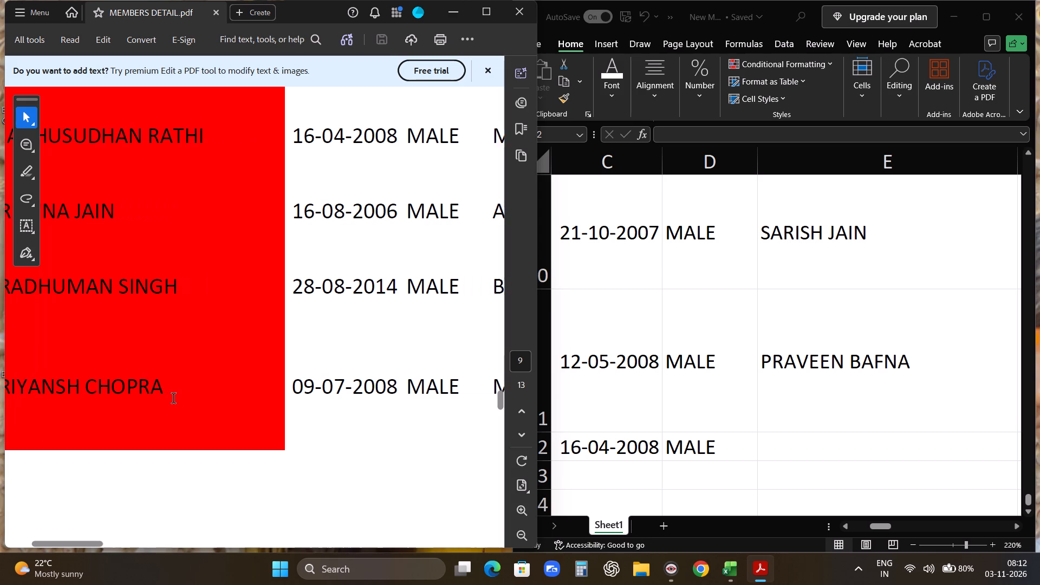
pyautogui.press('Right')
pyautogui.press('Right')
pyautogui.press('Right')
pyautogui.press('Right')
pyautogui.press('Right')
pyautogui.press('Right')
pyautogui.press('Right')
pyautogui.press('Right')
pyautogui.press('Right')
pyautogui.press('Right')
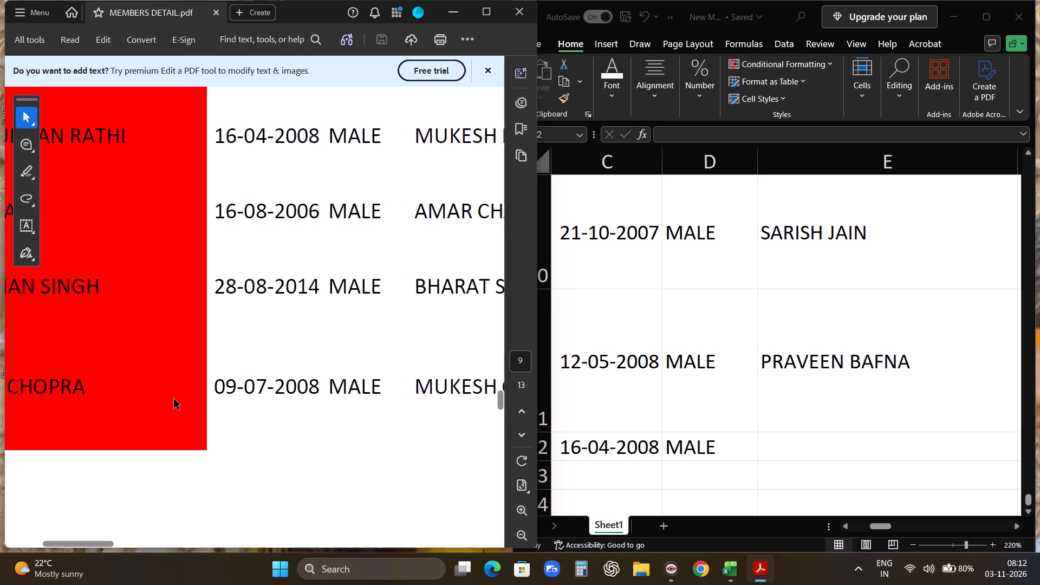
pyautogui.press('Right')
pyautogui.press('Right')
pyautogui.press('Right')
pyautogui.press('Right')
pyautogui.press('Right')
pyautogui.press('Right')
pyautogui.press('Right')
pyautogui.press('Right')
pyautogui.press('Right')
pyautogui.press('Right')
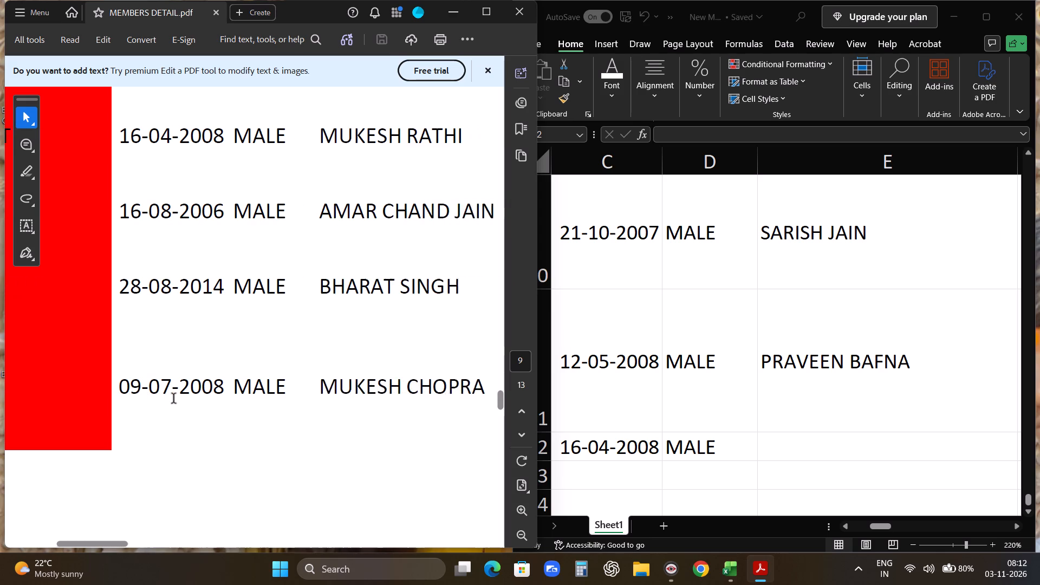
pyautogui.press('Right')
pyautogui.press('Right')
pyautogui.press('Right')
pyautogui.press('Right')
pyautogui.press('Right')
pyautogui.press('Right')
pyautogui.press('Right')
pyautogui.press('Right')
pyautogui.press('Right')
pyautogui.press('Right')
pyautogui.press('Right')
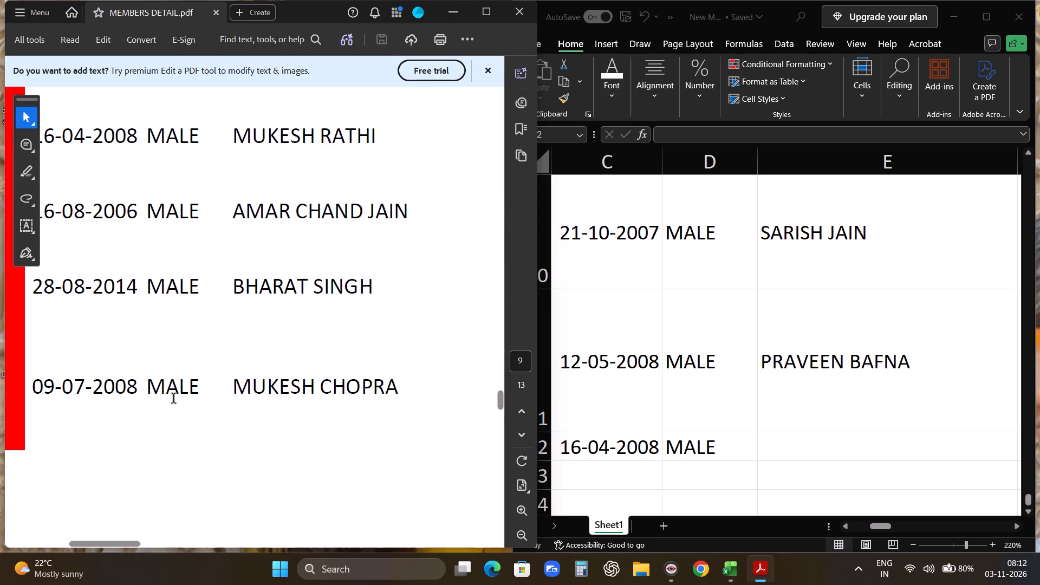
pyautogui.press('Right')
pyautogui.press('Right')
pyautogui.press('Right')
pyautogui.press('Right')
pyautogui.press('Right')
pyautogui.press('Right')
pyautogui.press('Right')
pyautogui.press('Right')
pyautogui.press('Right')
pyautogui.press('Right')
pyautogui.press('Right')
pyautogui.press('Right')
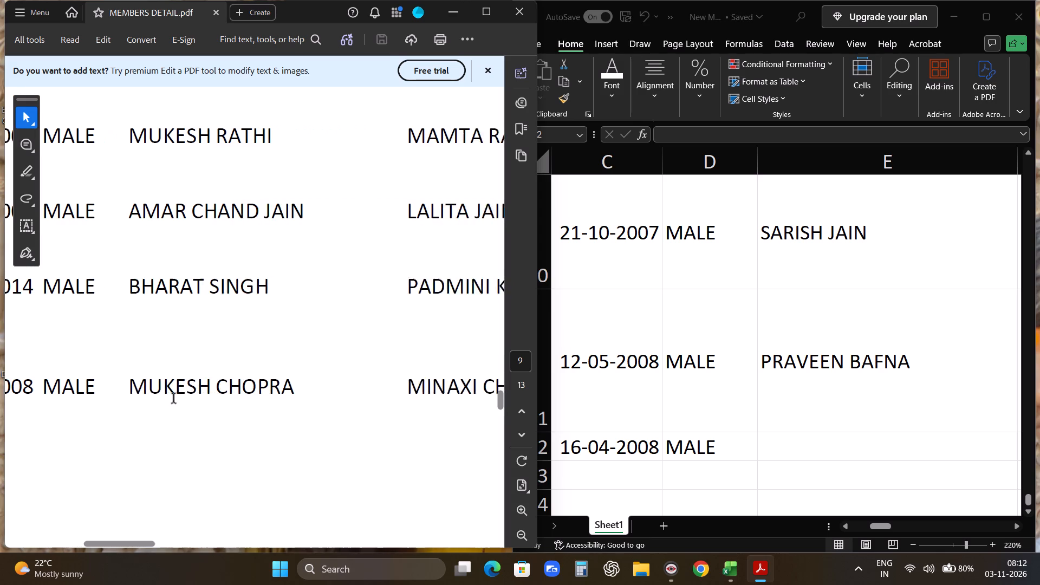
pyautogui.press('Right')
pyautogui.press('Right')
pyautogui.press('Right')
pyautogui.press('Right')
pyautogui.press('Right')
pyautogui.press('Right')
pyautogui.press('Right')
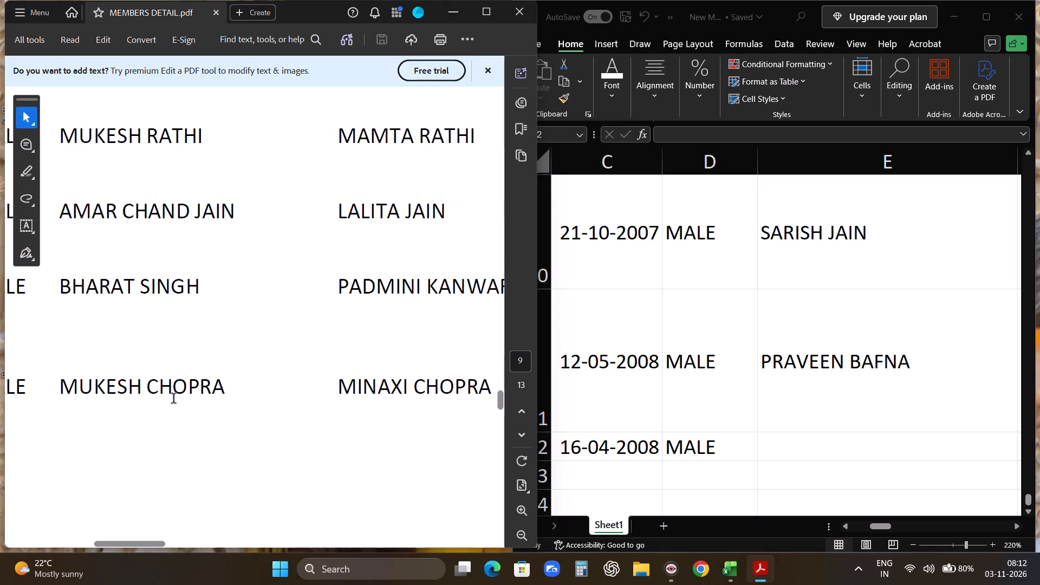
# Switch to the Excel worksheet and enter the names of member 211's father in E212 and mother in F212.
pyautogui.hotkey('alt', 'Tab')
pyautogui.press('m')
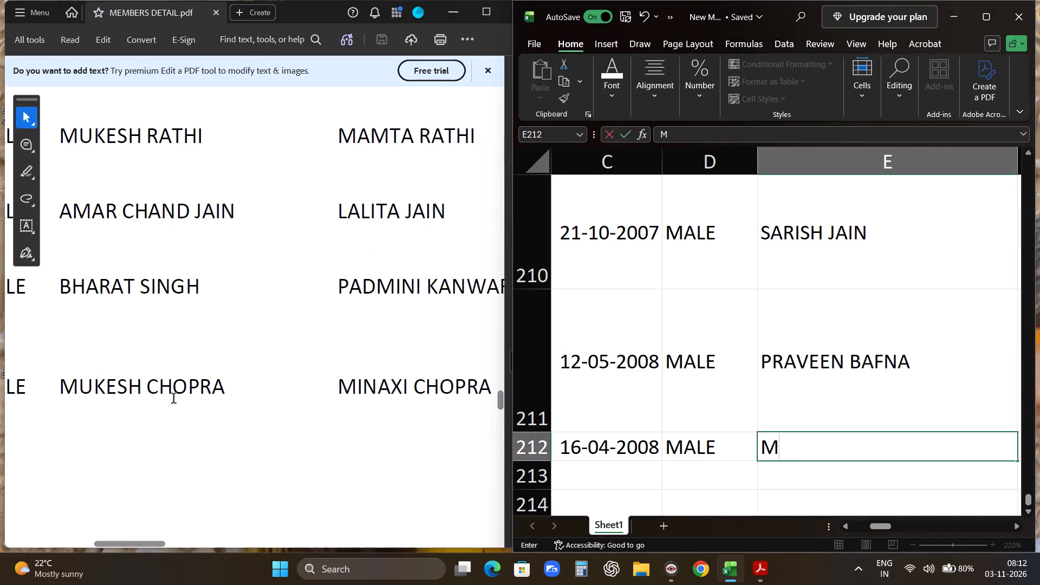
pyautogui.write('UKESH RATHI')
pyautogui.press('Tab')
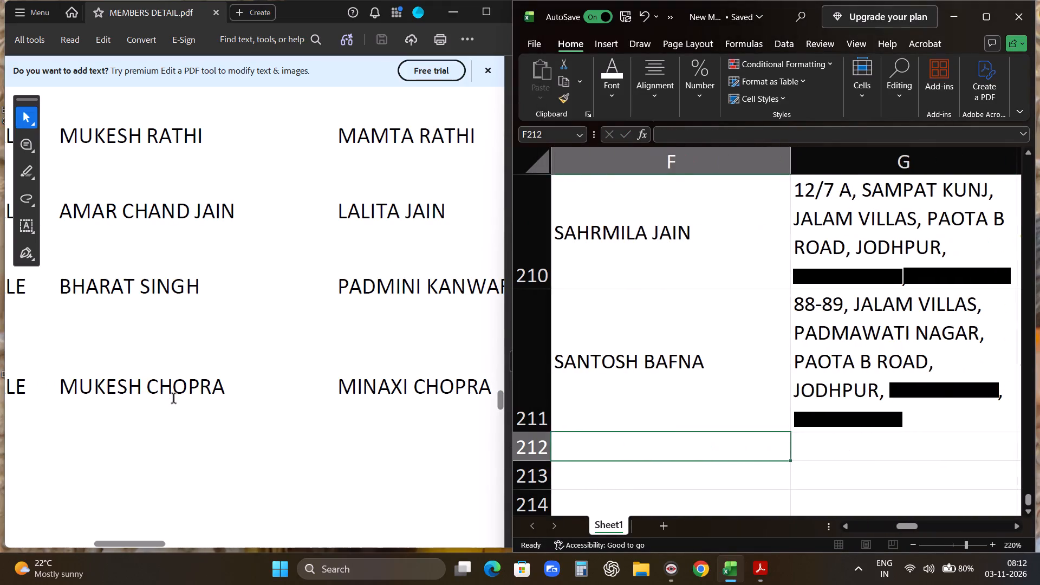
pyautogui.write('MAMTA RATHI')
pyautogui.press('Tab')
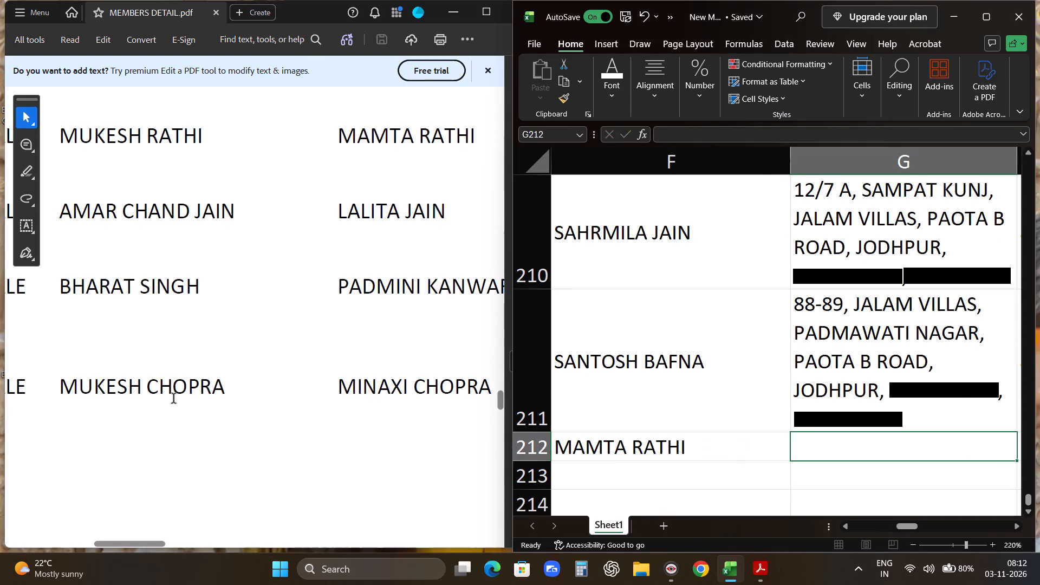
# Switch to the MEMBERS DETAIL PDF and examine the address and time slot columns of member 211's record.
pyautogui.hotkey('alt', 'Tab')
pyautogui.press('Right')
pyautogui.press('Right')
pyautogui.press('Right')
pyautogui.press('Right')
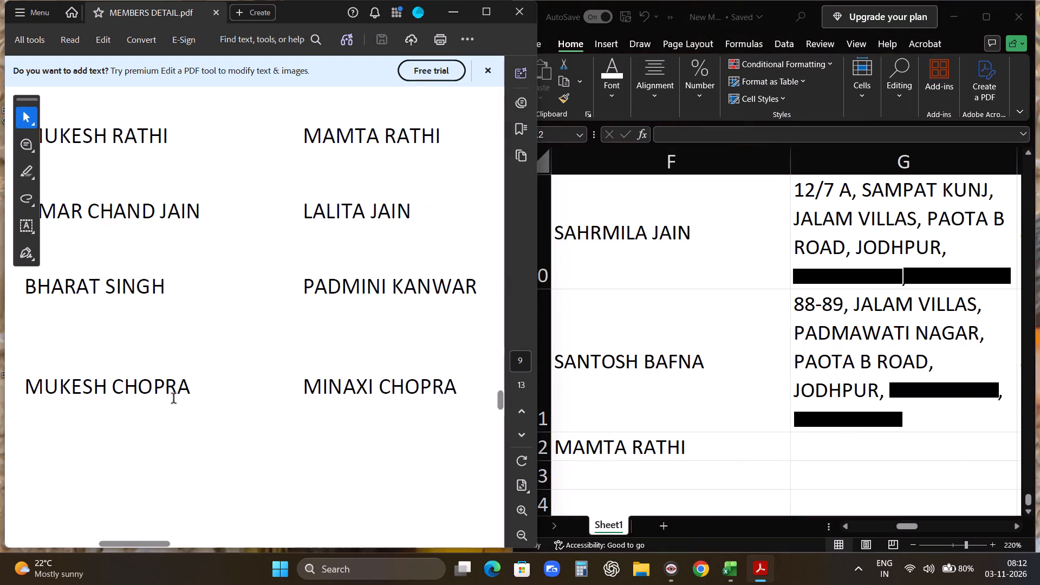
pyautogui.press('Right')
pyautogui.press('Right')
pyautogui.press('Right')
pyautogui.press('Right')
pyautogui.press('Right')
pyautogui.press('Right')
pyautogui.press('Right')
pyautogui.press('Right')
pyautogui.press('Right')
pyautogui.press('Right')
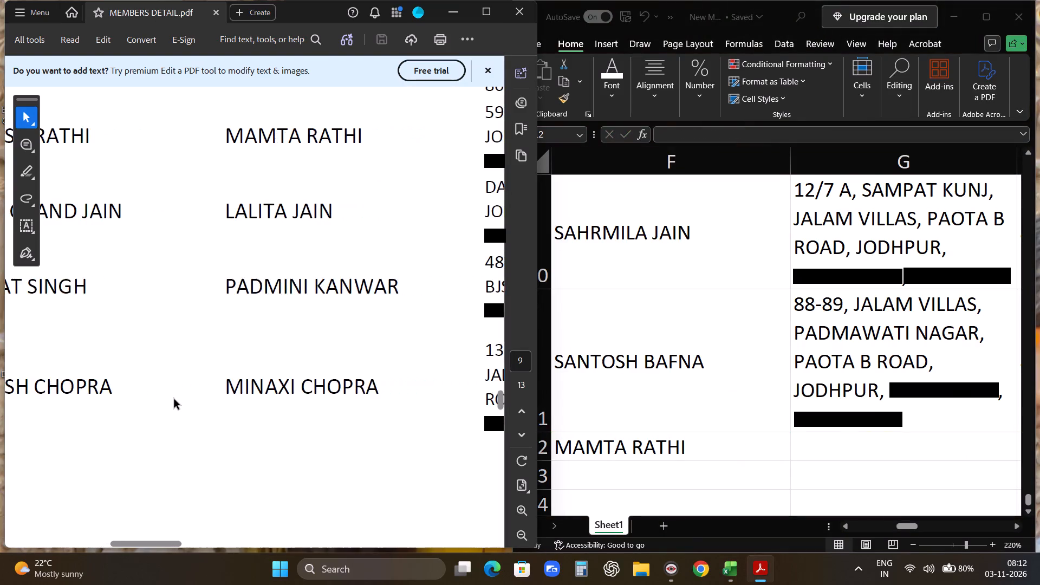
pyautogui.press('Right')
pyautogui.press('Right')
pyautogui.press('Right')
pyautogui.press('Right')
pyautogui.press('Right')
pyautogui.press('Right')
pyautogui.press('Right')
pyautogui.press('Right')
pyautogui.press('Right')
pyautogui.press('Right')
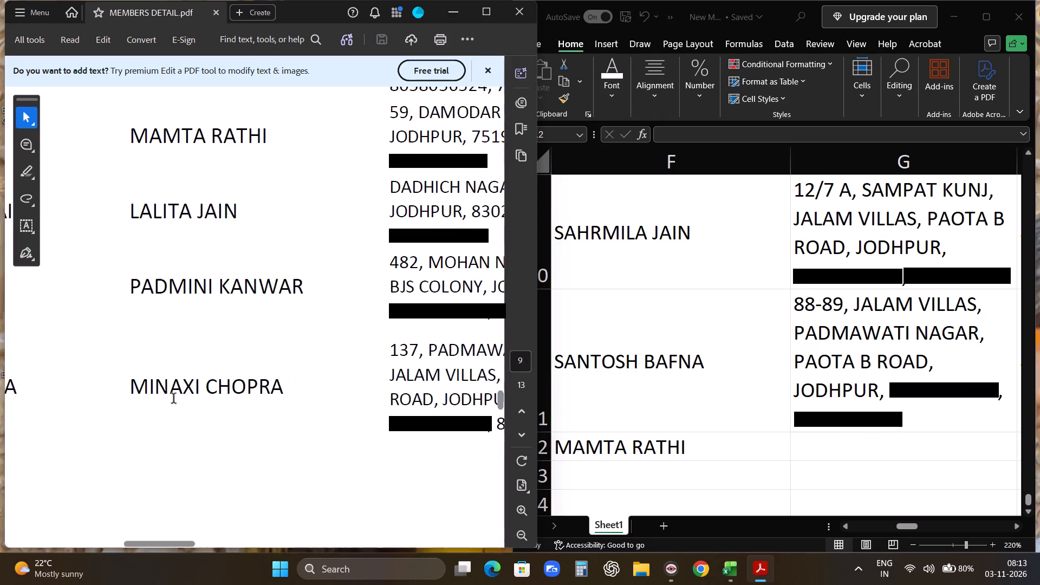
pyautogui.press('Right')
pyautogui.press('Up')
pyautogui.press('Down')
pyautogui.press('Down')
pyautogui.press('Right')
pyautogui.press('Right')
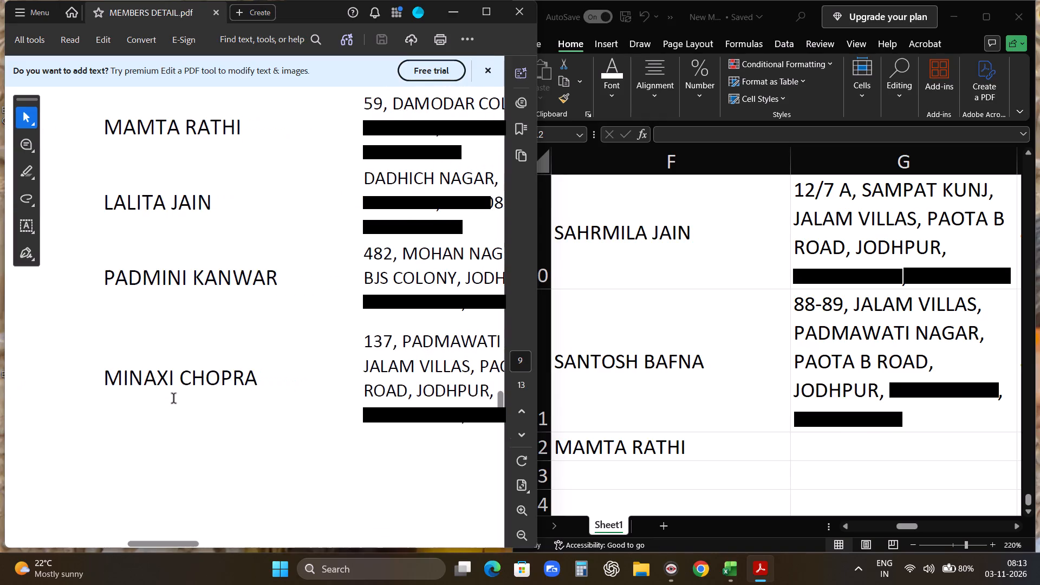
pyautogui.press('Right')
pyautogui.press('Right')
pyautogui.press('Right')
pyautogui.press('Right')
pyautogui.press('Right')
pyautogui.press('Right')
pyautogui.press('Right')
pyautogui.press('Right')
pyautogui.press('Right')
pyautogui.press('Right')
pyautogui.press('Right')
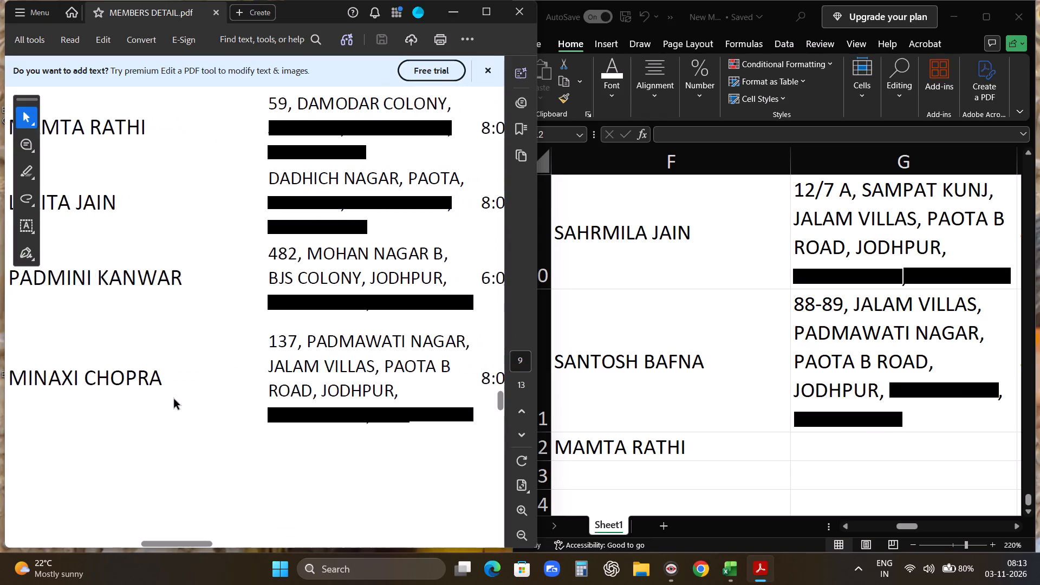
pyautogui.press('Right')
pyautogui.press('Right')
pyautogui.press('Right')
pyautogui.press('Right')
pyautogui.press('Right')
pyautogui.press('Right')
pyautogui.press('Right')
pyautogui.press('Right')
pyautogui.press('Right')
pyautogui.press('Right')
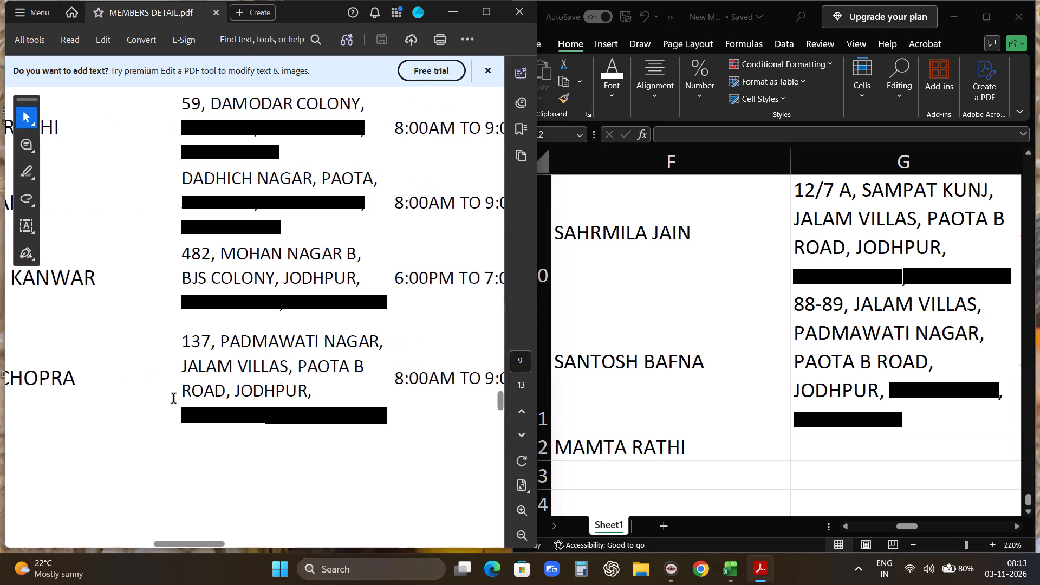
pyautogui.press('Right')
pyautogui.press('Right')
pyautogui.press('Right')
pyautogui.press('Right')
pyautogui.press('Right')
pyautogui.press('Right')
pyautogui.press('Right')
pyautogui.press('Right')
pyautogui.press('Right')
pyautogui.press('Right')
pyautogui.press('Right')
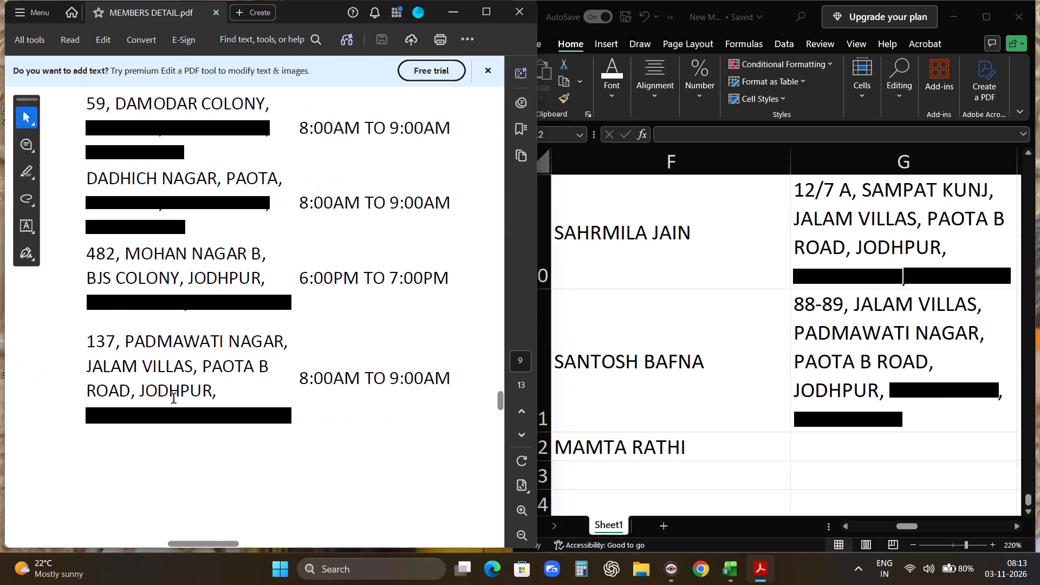
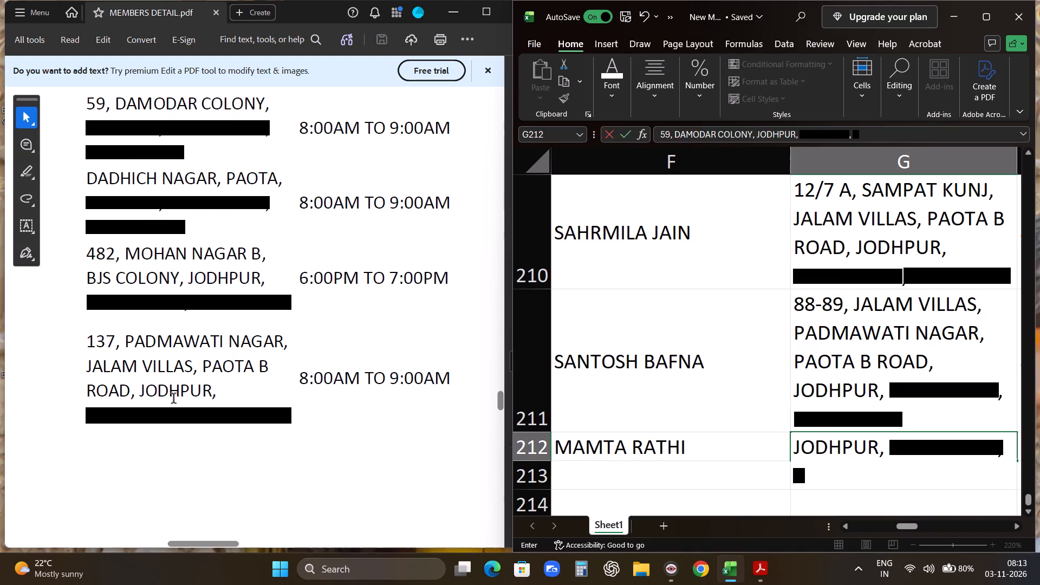
# Complete member 211's address in G212 with the remaining digits, and enter the time slot 8:00AM TO 9:00AM in H212.
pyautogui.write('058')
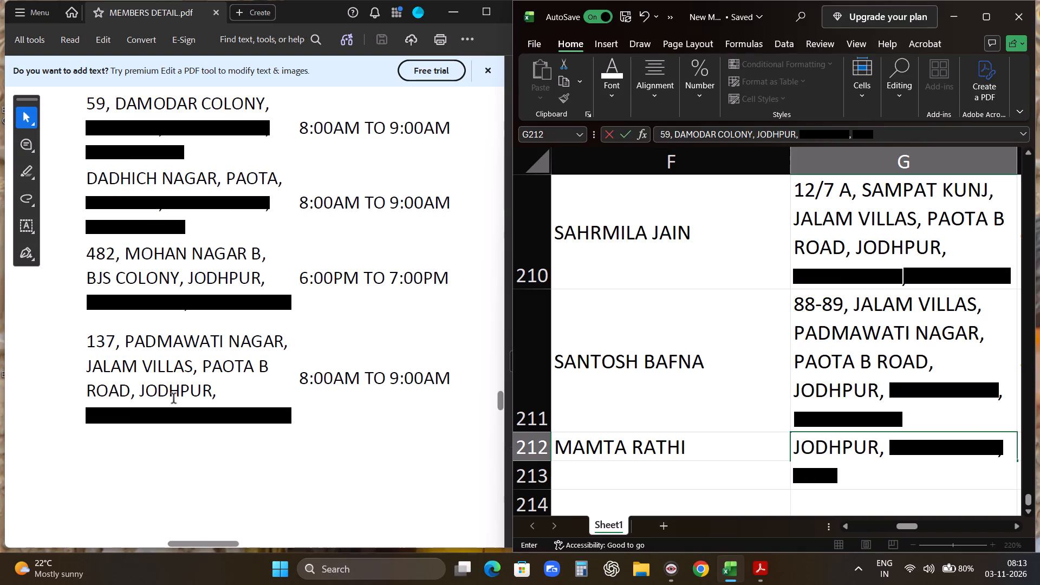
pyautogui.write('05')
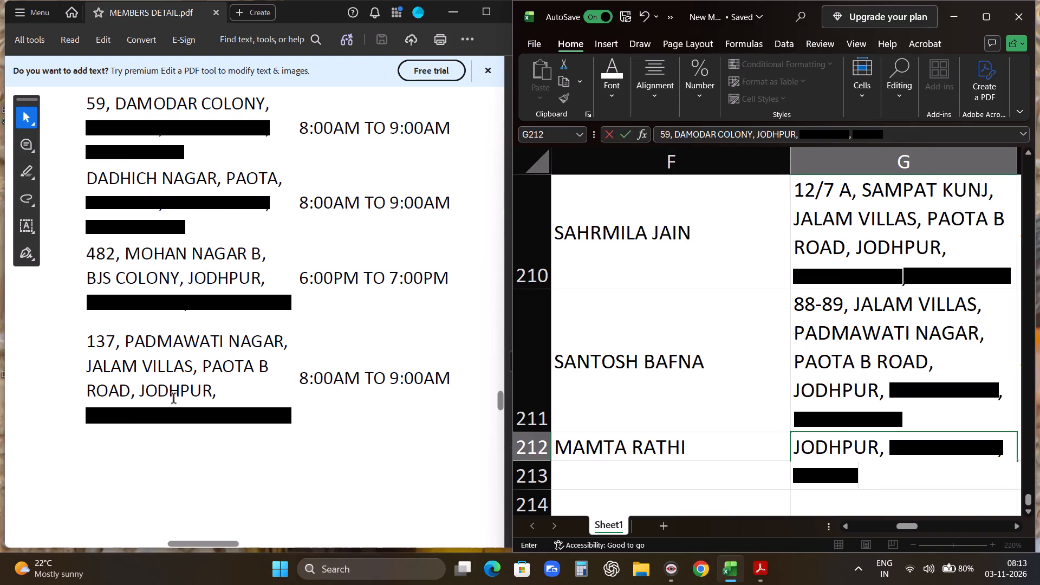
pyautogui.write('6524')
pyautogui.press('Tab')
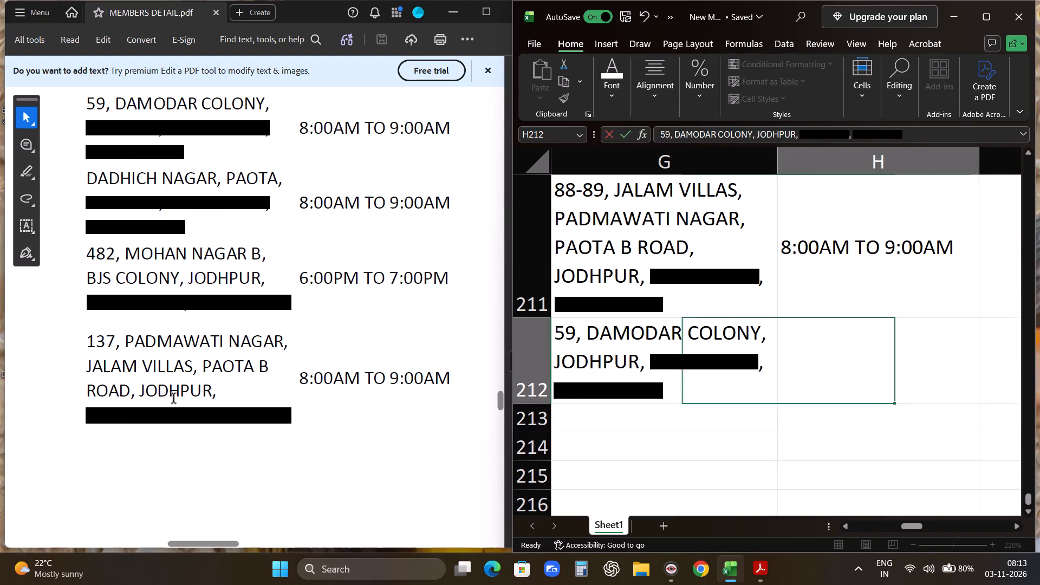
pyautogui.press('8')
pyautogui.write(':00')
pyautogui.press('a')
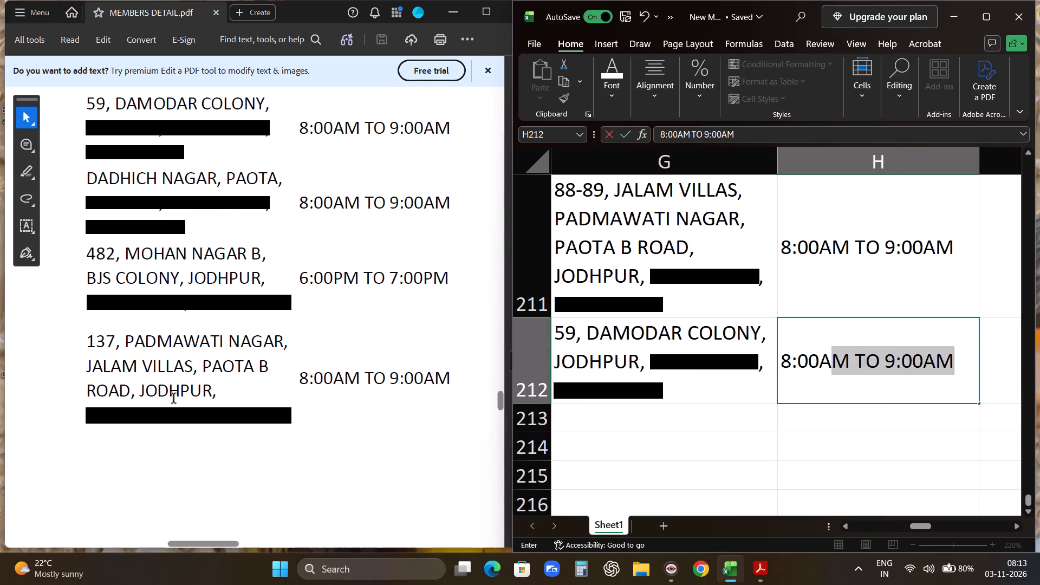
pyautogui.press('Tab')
# Switch to the MEMBERS DETAIL PDF and examine the two columns following the time slot in member 211's record.
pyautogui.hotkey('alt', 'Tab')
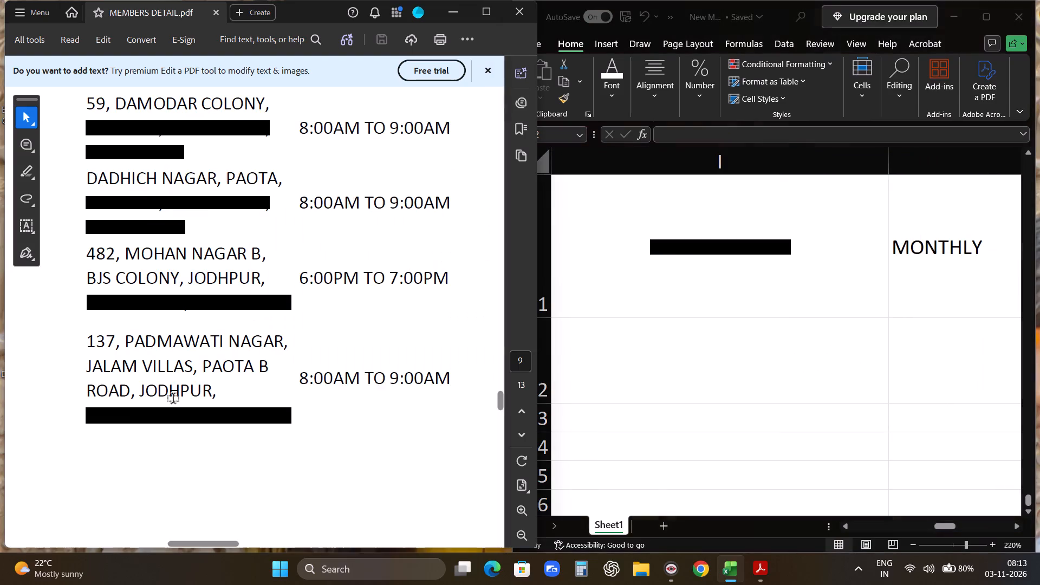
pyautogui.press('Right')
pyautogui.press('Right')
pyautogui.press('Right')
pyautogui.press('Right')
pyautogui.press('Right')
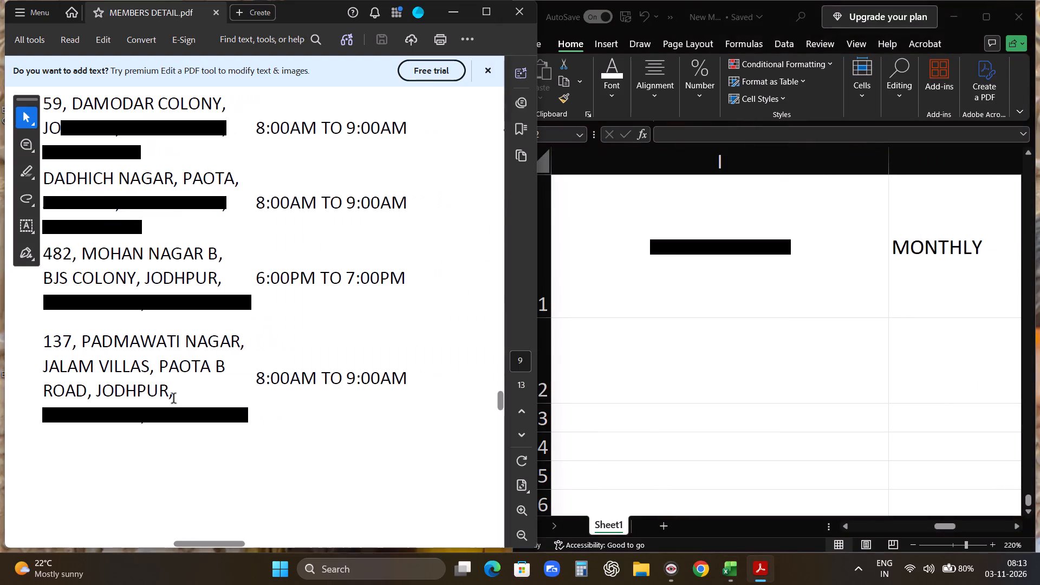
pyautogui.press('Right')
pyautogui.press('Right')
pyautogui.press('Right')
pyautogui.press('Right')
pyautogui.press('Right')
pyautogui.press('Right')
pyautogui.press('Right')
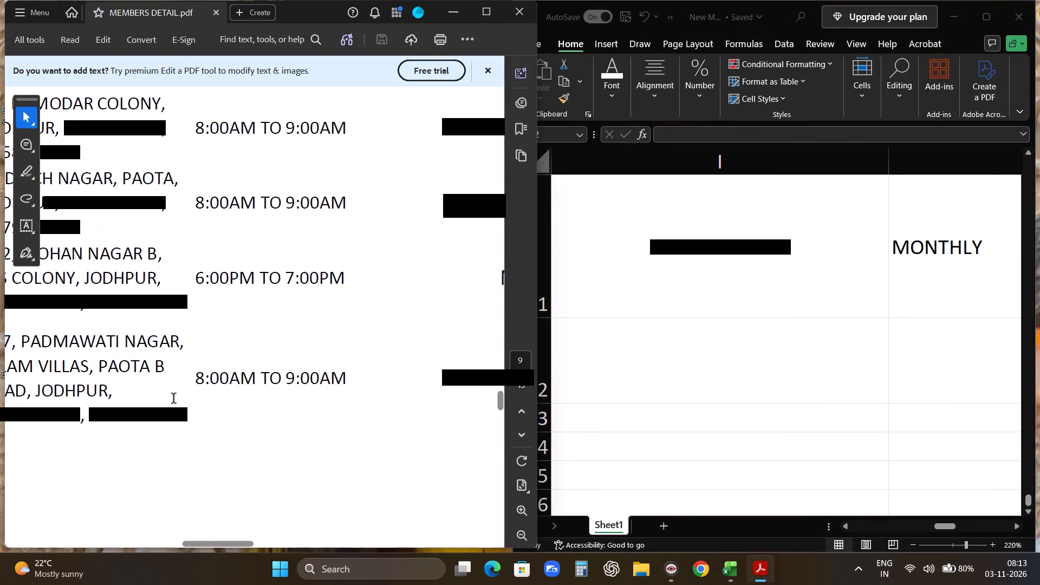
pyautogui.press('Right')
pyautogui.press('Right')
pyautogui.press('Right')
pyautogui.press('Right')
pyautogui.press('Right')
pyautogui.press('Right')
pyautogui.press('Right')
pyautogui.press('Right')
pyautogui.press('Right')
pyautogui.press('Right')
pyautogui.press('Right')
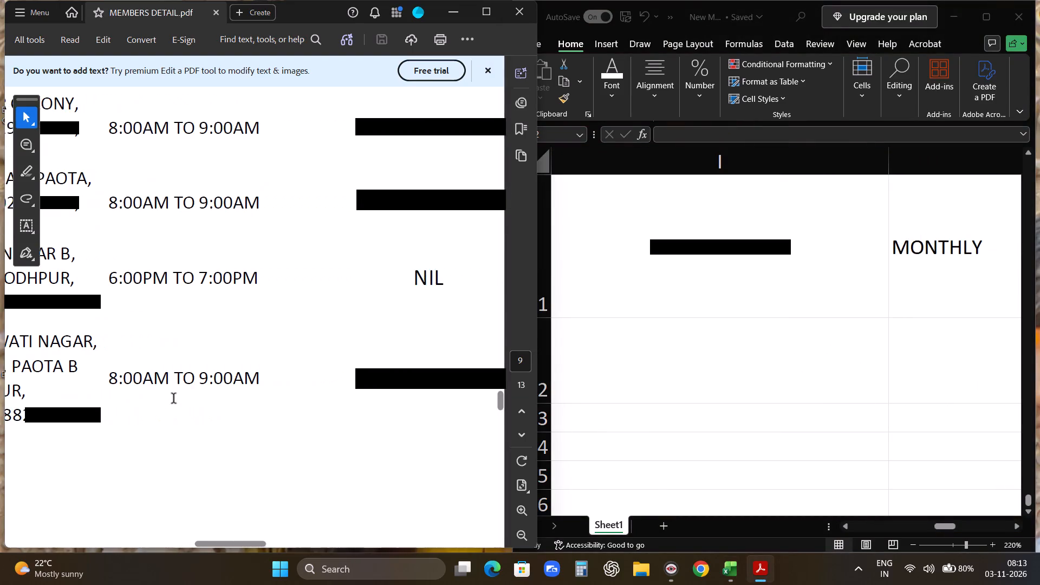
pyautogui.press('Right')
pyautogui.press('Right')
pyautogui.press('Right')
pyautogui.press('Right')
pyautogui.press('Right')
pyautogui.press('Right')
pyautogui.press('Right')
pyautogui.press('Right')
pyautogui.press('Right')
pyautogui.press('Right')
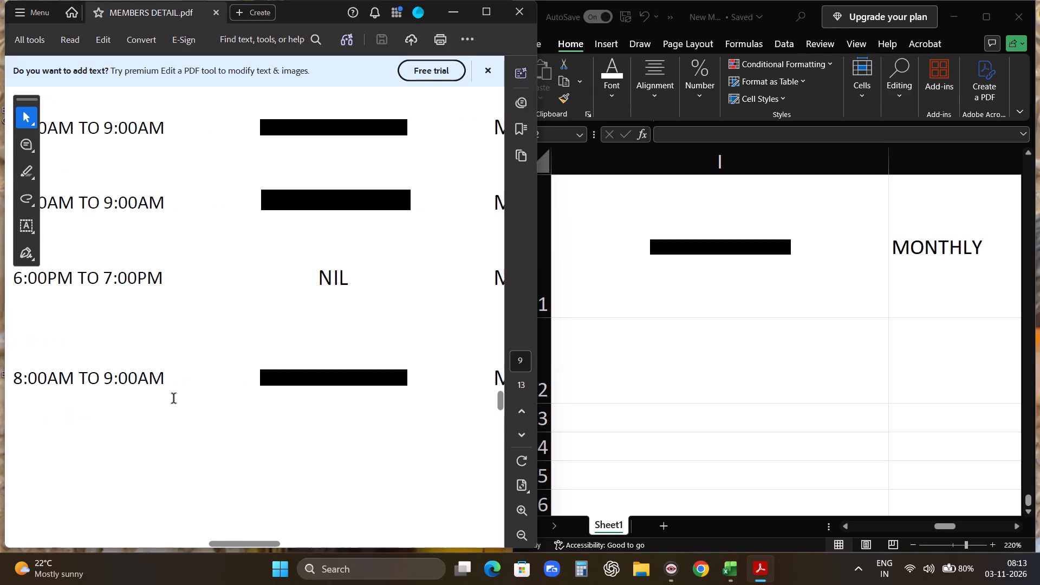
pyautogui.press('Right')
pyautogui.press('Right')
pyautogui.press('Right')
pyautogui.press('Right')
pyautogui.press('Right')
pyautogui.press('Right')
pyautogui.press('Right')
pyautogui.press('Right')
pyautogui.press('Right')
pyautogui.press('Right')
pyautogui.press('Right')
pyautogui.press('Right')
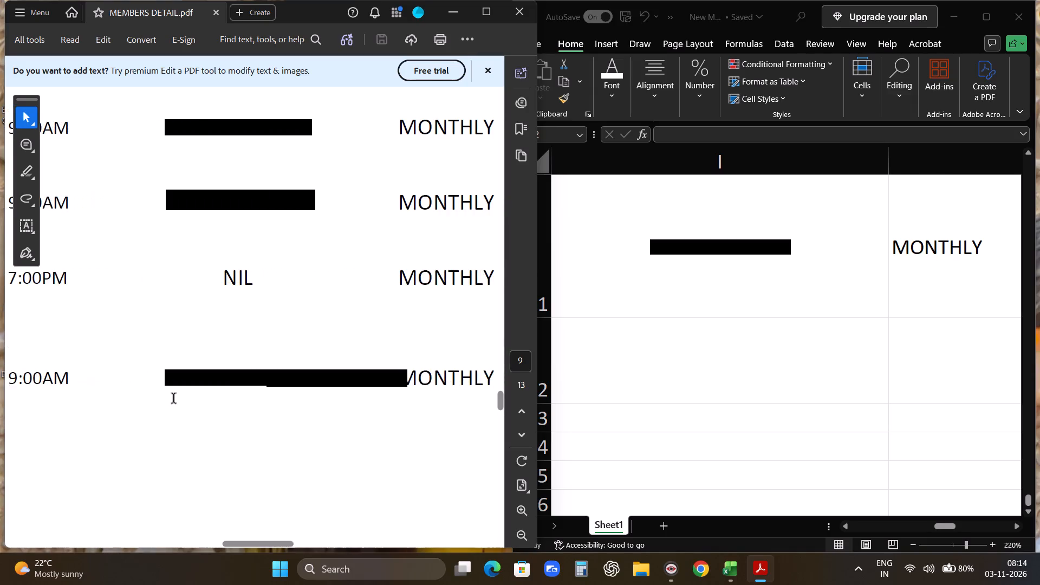
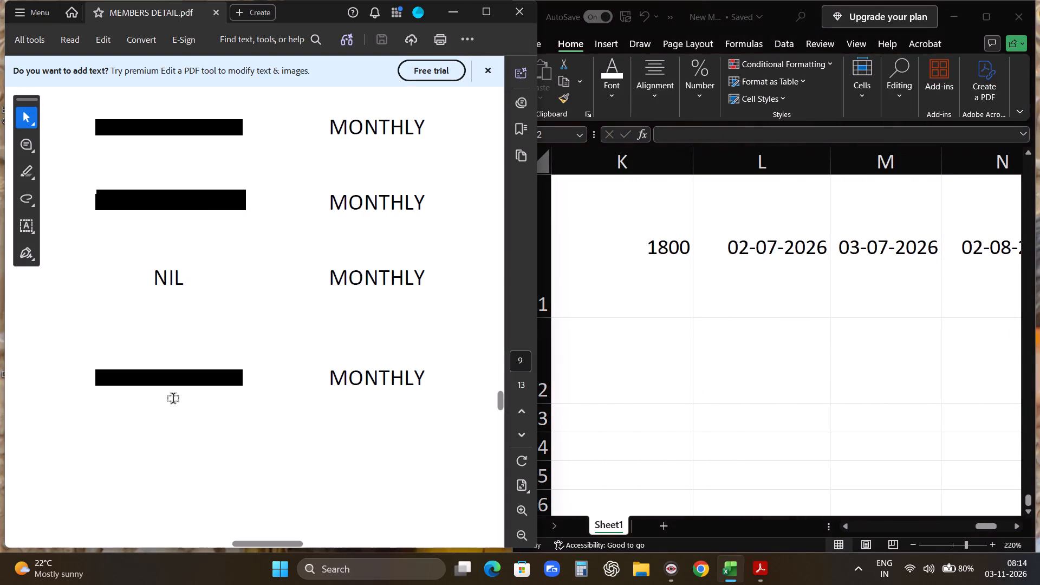
# Copy member 211's fee and first two dates from the PDF: enter 1800 in K212, 02/07/2026 in L212 and 03/07/2026 in M212.
pyautogui.press('Right')
pyautogui.press('Right')
pyautogui.press('Right')
pyautogui.press('Right')
pyautogui.press('Right')
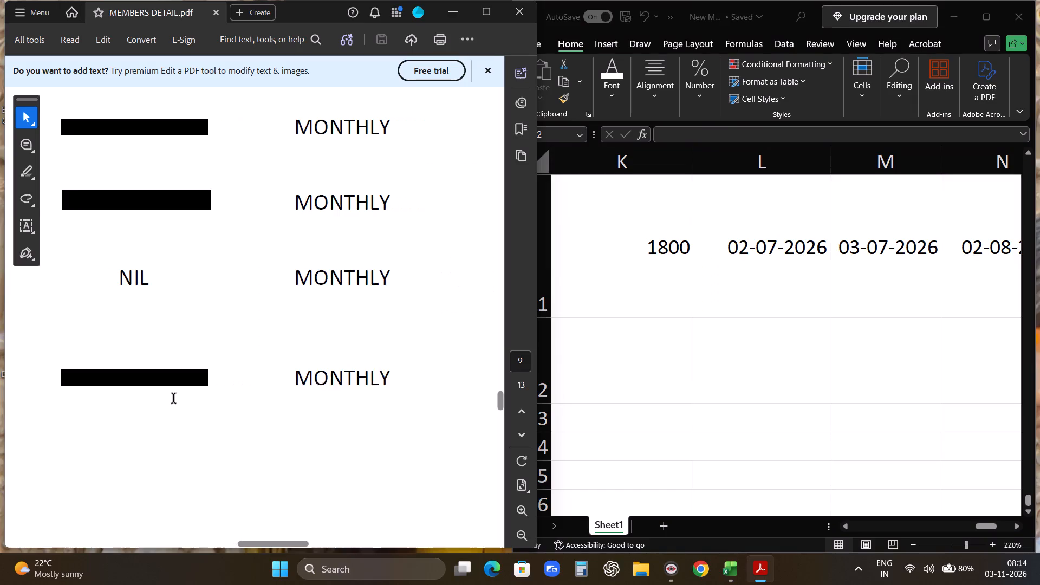
pyautogui.press('Right')
pyautogui.press('Right')
pyautogui.press('Right')
pyautogui.press('Right')
pyautogui.press('Right')
pyautogui.press('Right')
pyautogui.press('Right')
pyautogui.press('Right')
pyautogui.press('Right')
pyautogui.press('Right')
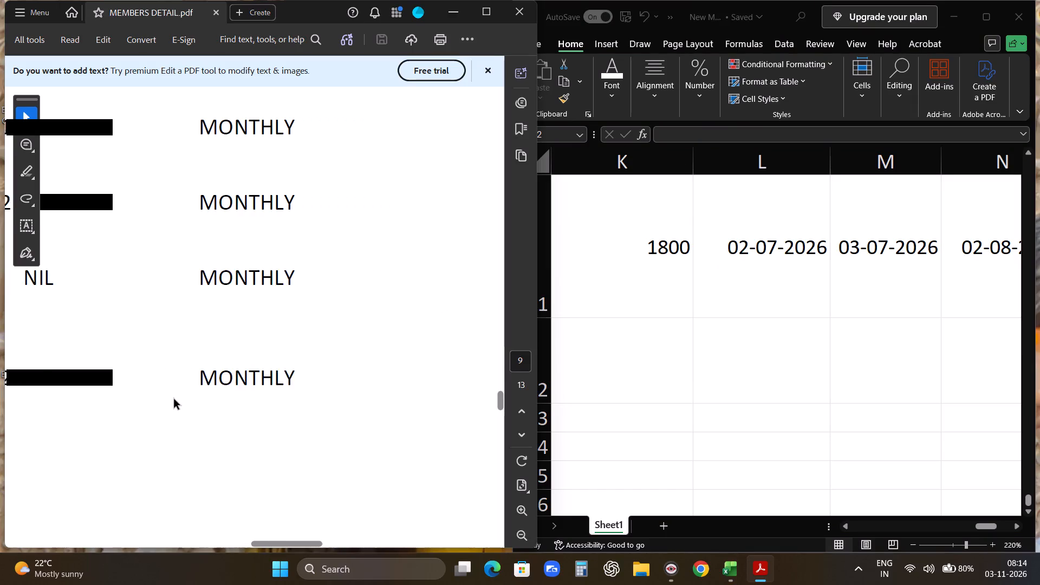
pyautogui.press('Right')
pyautogui.press('Right')
pyautogui.press('Right')
pyautogui.press('Right')
pyautogui.press('Right')
pyautogui.press('Right')
pyautogui.press('Right')
pyautogui.press('Right')
pyautogui.press('Right')
pyautogui.press('Right')
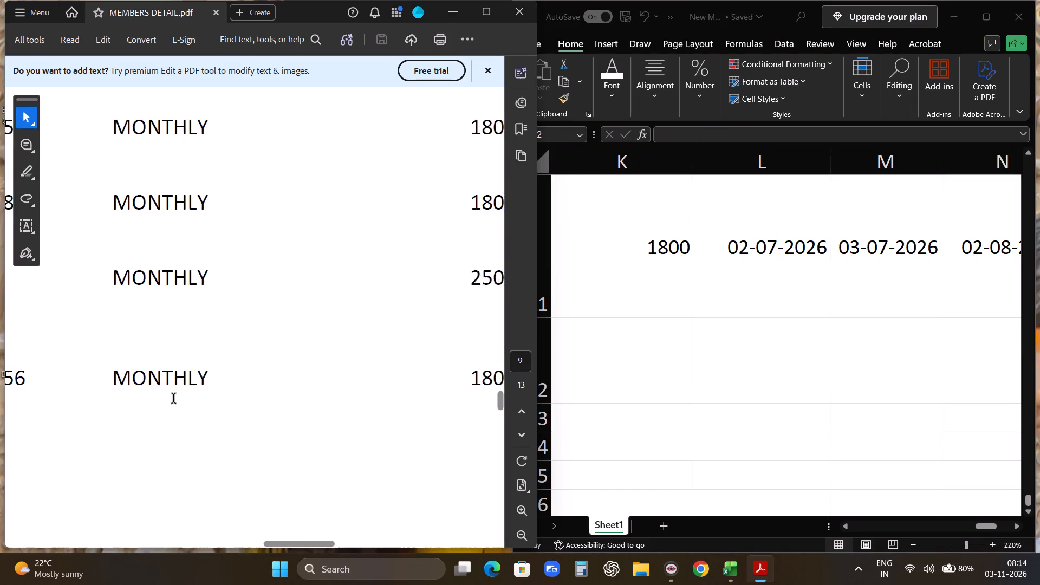
pyautogui.press('Right')
pyautogui.press('Right')
pyautogui.press('Right')
pyautogui.press('Right')
pyautogui.press('Right')
pyautogui.press('Right')
pyautogui.press('Right')
pyautogui.press('Right')
pyautogui.press('Right')
pyautogui.press('Right')
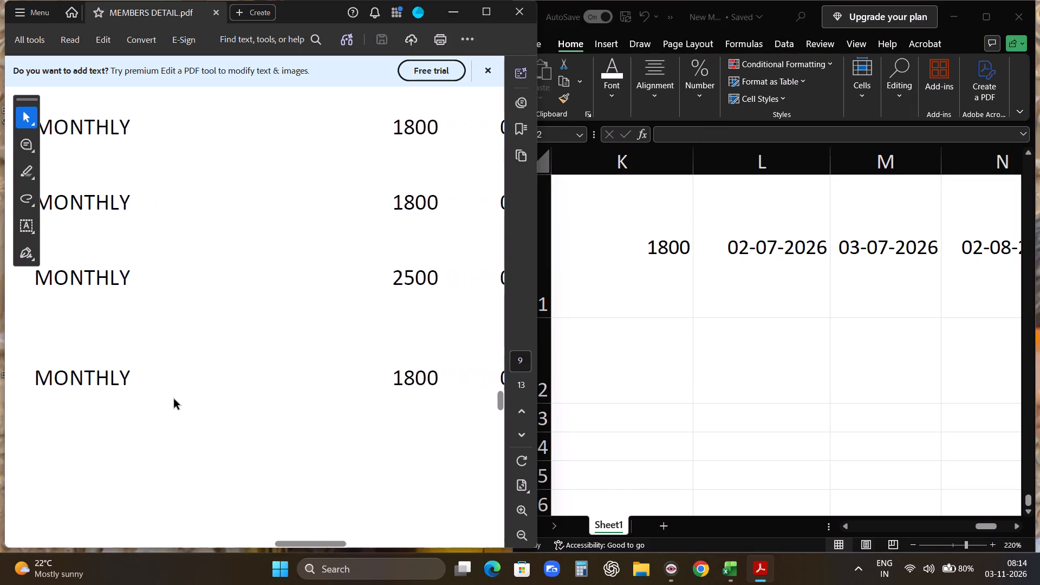
pyautogui.press('Right')
pyautogui.press('Right')
pyautogui.press('Right')
pyautogui.press('Right')
pyautogui.press('Right')
pyautogui.press('Right')
pyautogui.press('Right')
pyautogui.press('Right')
pyautogui.press('Right')
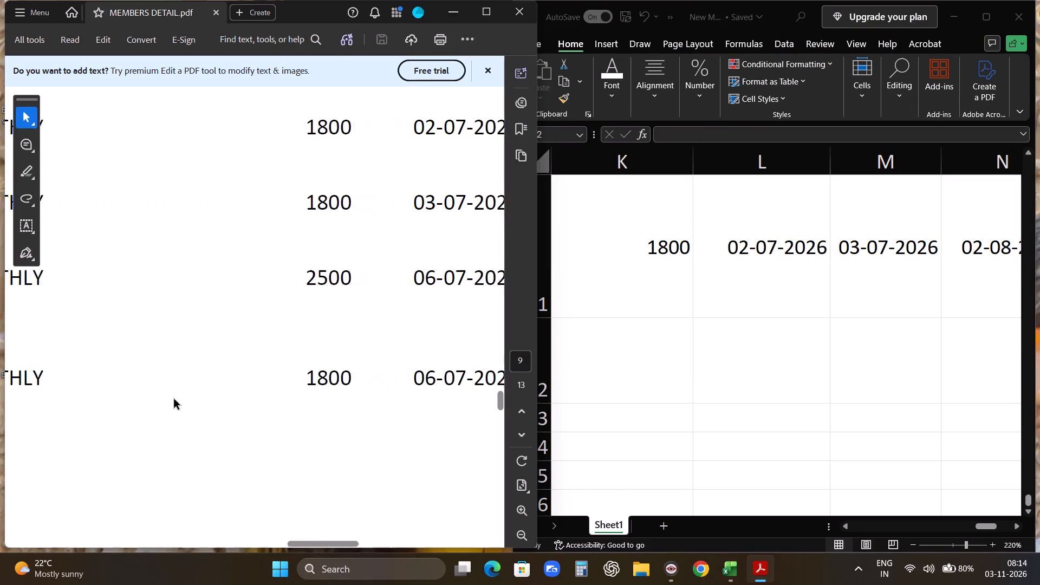
pyautogui.press('Right')
pyautogui.press('Right')
pyautogui.press('Right')
pyautogui.press('Right')
pyautogui.press('Right')
pyautogui.press('Right')
pyautogui.press('Right')
pyautogui.press('Right')
pyautogui.press('Right')
pyautogui.press('Right')
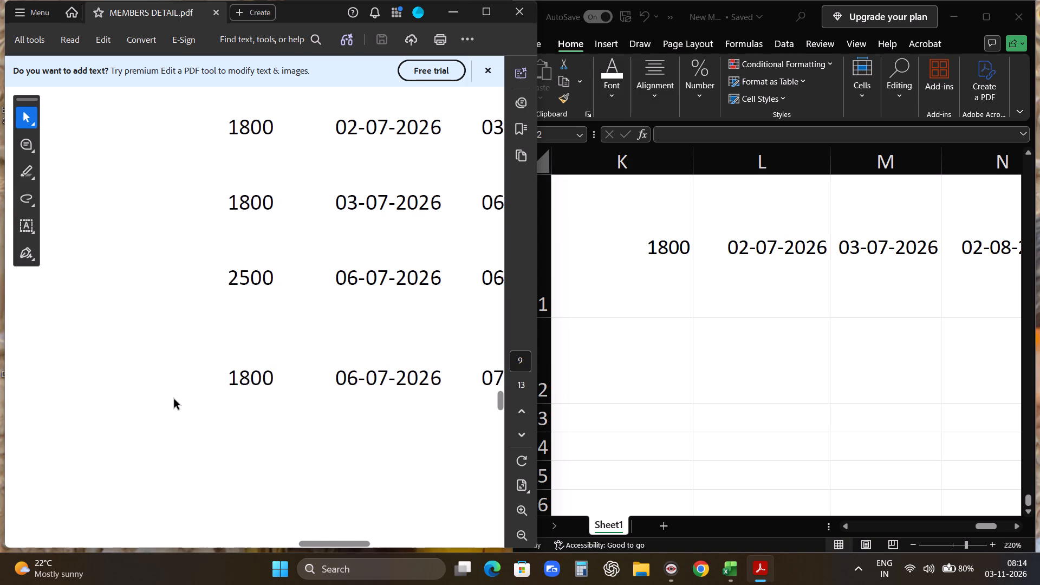
pyautogui.press('Right')
pyautogui.press('Right')
pyautogui.press('Right')
pyautogui.press('Right')
pyautogui.press('Right')
pyautogui.press('Right')
pyautogui.press('Right')
pyautogui.press('Right')
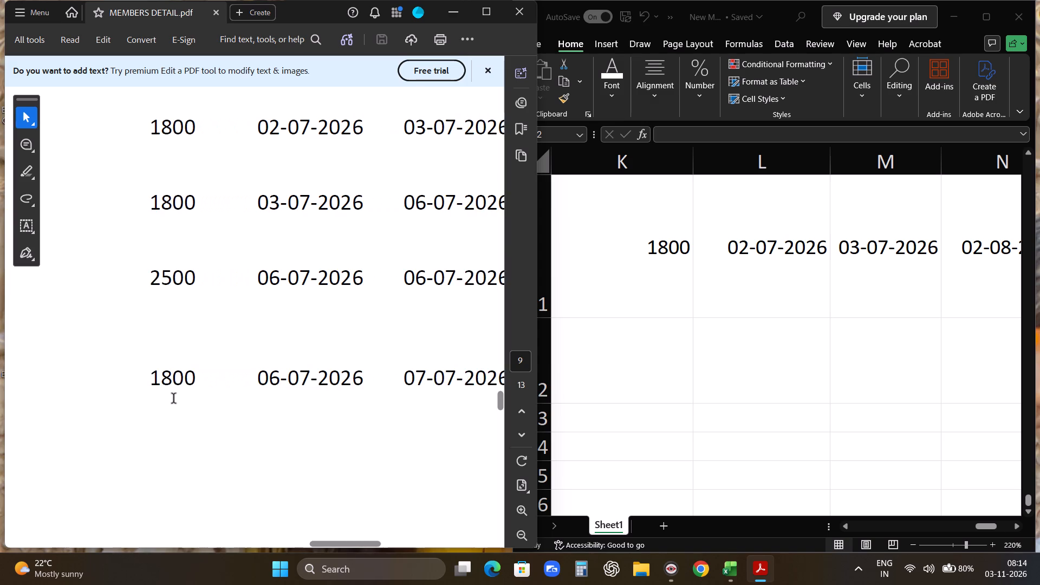
pyautogui.press('Right')
pyautogui.press('Right')
pyautogui.press('Right')
pyautogui.press('Right')
pyautogui.press('Right')
pyautogui.press('Right')
pyautogui.press('Right')
pyautogui.press('Right')
pyautogui.press('Right')
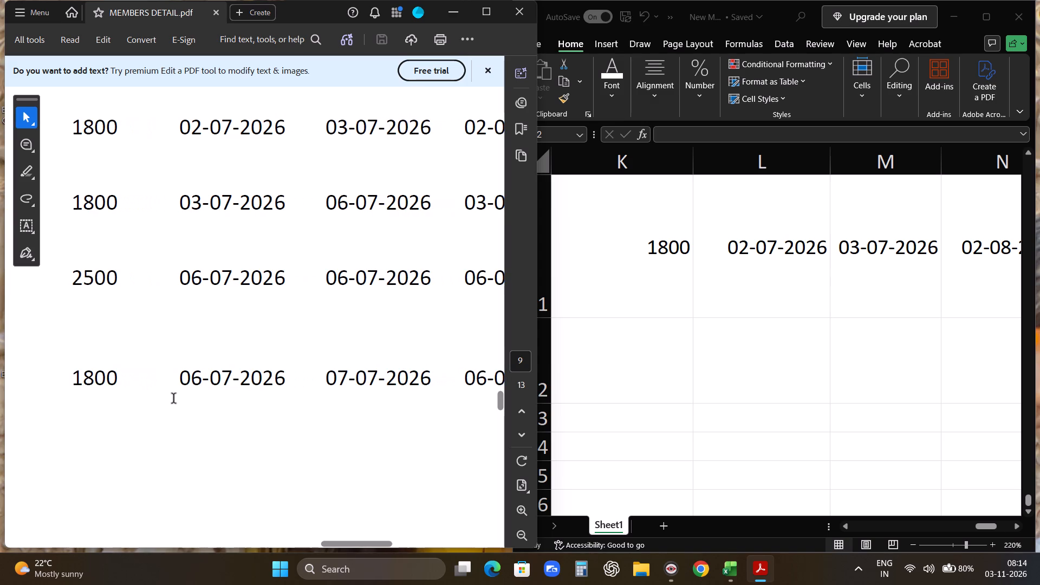
pyautogui.hotkey('alt', 'Tab')
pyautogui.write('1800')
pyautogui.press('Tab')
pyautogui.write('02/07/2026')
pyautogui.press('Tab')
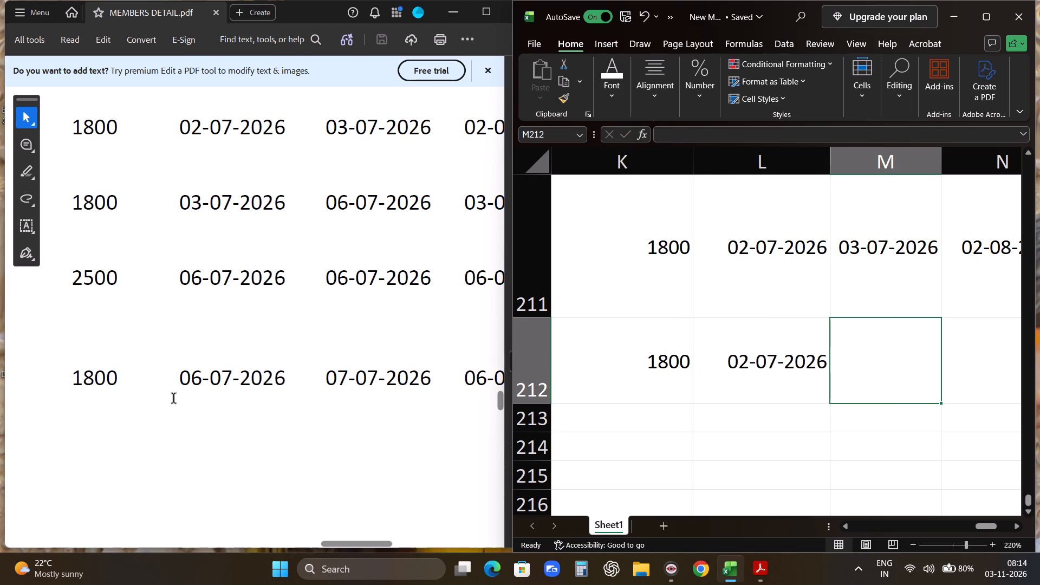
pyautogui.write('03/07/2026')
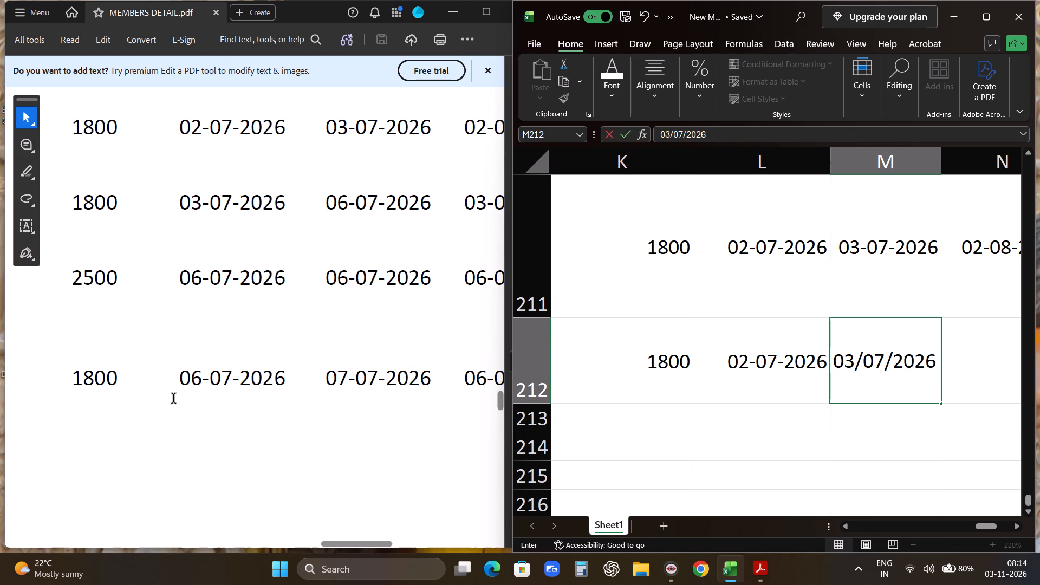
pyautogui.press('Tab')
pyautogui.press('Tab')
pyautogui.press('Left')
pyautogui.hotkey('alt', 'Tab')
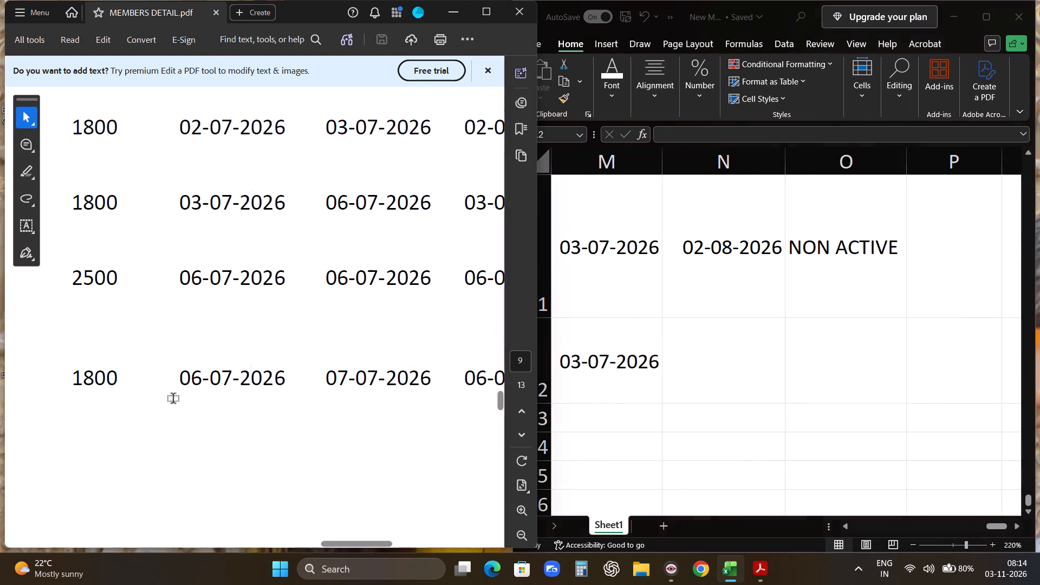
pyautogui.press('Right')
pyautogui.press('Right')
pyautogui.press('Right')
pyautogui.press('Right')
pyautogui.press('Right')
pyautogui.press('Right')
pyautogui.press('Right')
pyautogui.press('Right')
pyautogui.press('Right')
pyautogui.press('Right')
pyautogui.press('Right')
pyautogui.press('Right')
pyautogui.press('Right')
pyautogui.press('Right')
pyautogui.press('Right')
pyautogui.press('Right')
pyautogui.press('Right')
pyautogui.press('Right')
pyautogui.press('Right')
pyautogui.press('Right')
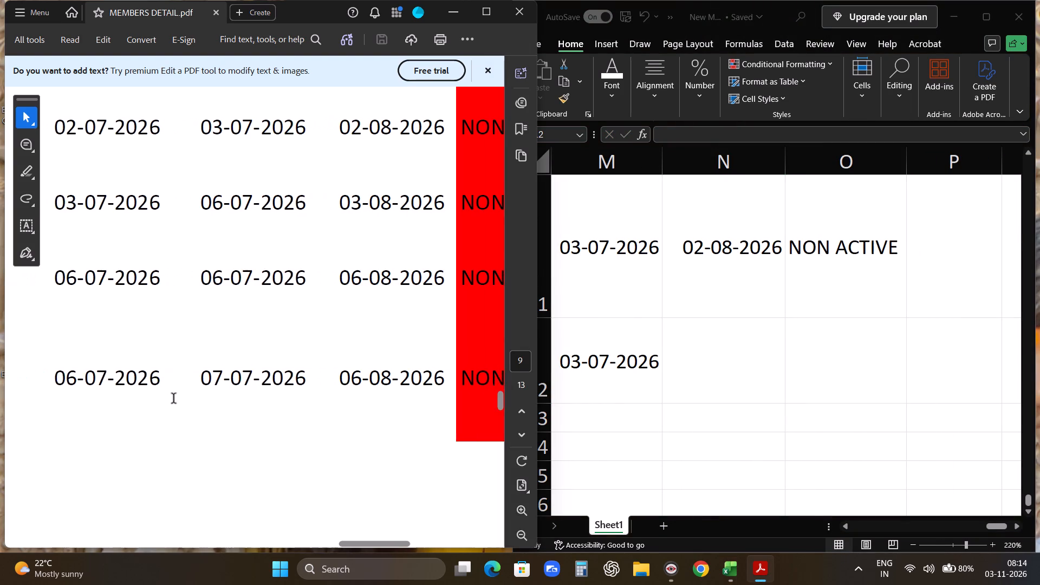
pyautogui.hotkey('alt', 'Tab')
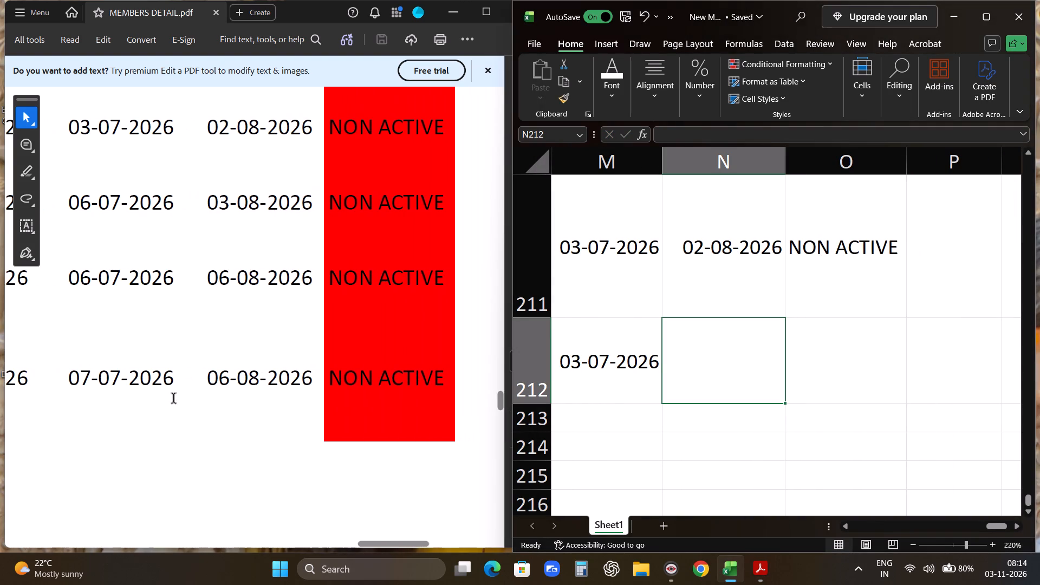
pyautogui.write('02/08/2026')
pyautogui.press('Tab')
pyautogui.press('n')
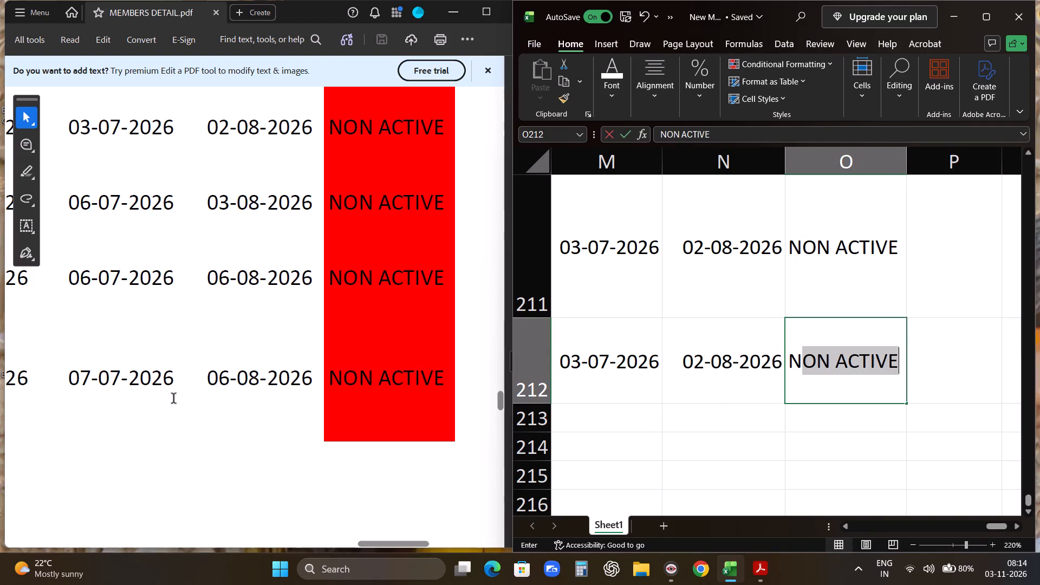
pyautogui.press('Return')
# Return to the start of the empty row 213 in the worksheet and select name cell B213 for member 212.
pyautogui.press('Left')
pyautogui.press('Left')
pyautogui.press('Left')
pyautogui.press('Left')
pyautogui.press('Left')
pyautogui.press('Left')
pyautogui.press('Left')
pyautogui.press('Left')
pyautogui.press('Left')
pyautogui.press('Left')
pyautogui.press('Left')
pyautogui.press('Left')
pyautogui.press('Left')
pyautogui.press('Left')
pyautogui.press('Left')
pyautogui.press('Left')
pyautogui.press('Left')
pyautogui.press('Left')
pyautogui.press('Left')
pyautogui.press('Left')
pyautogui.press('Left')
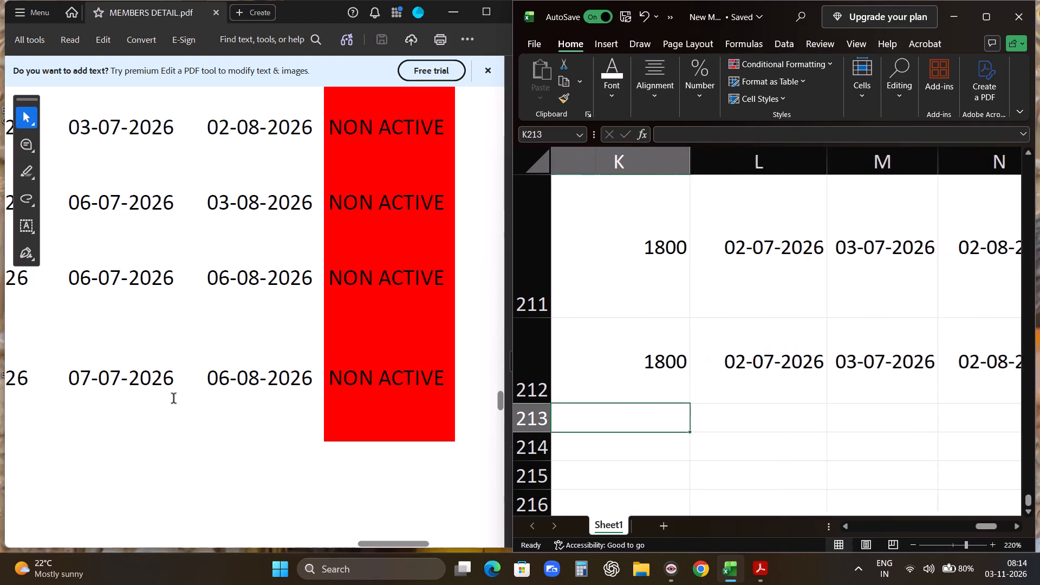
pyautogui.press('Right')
# Switch to the MEMBERS DETAIL PDF and go back to its first columns to examine member 212's name and date of birth.
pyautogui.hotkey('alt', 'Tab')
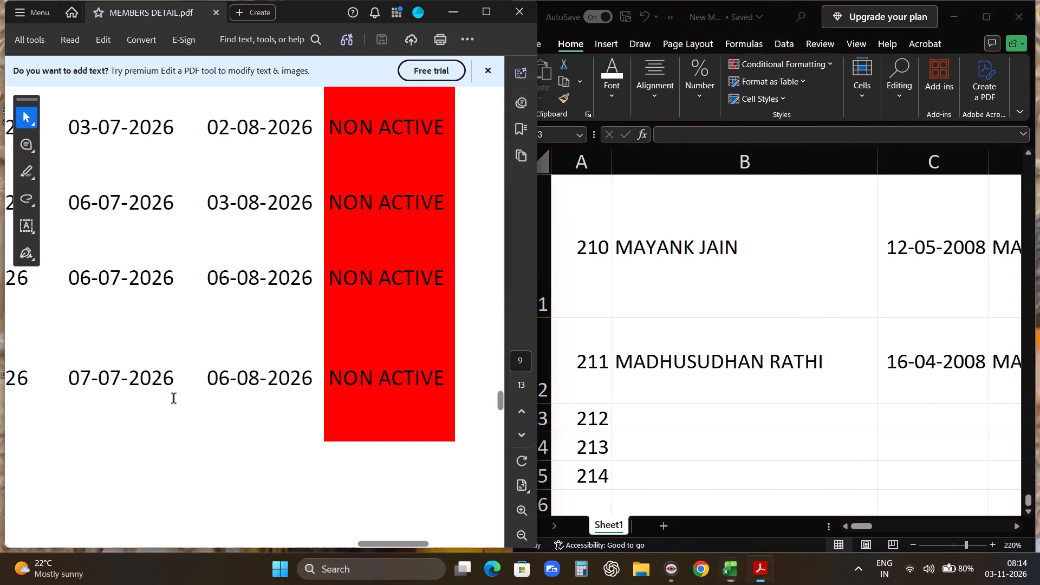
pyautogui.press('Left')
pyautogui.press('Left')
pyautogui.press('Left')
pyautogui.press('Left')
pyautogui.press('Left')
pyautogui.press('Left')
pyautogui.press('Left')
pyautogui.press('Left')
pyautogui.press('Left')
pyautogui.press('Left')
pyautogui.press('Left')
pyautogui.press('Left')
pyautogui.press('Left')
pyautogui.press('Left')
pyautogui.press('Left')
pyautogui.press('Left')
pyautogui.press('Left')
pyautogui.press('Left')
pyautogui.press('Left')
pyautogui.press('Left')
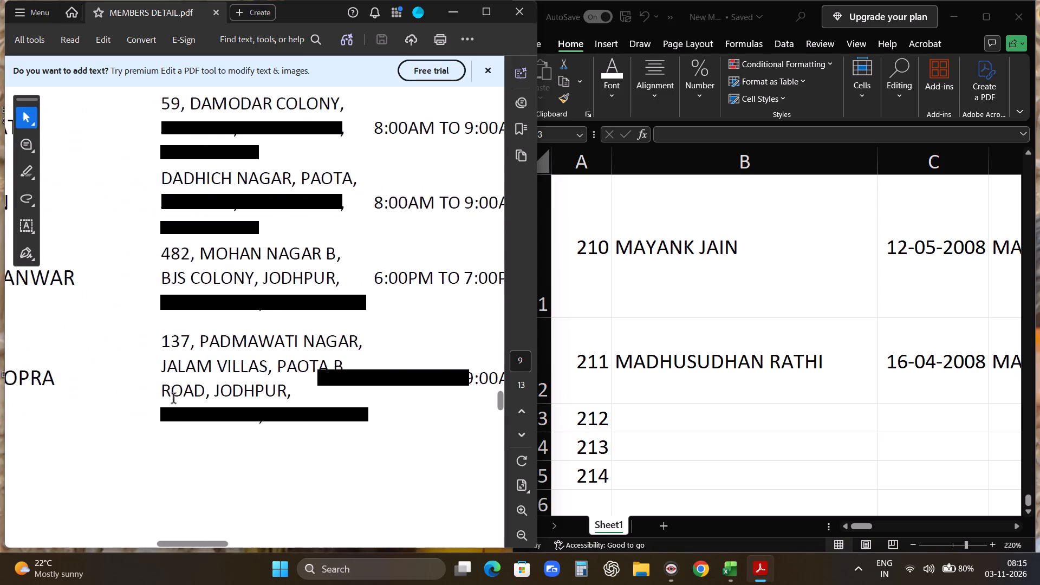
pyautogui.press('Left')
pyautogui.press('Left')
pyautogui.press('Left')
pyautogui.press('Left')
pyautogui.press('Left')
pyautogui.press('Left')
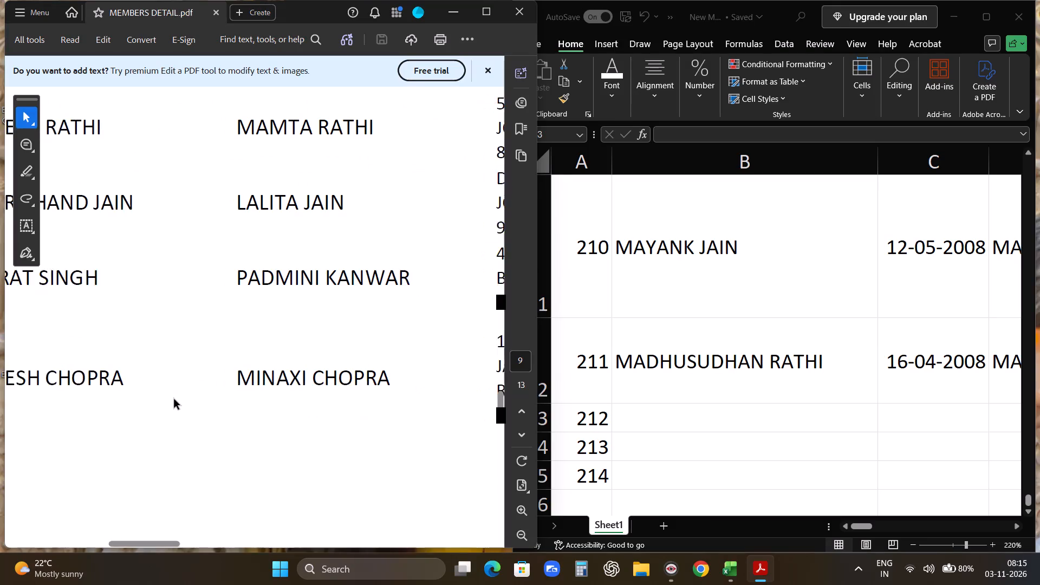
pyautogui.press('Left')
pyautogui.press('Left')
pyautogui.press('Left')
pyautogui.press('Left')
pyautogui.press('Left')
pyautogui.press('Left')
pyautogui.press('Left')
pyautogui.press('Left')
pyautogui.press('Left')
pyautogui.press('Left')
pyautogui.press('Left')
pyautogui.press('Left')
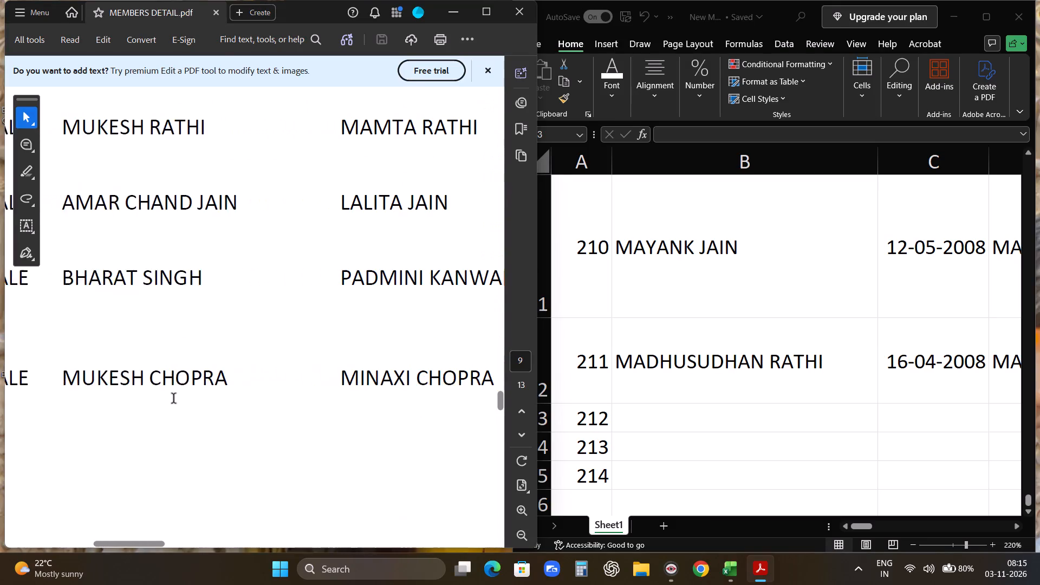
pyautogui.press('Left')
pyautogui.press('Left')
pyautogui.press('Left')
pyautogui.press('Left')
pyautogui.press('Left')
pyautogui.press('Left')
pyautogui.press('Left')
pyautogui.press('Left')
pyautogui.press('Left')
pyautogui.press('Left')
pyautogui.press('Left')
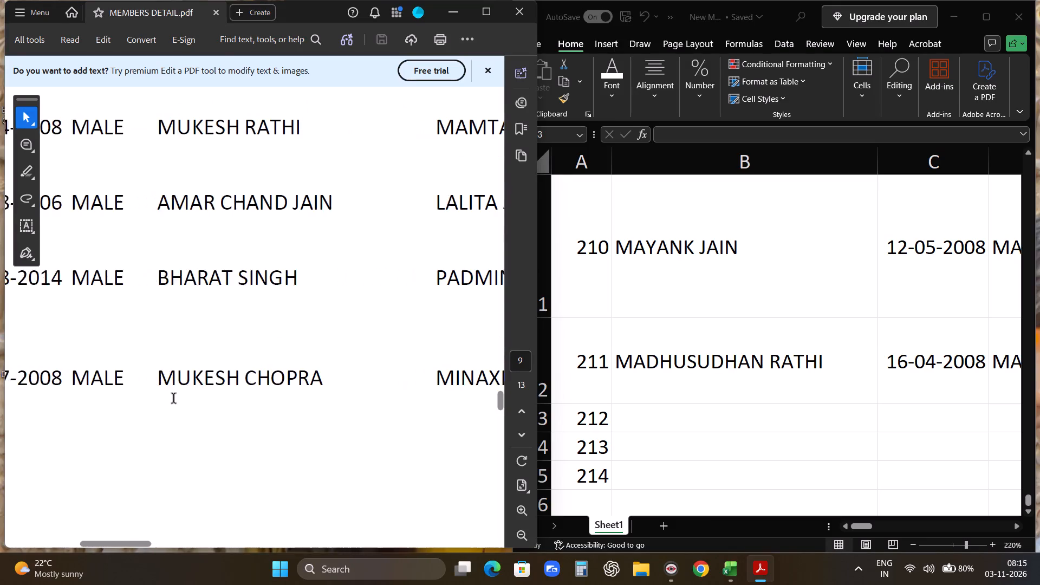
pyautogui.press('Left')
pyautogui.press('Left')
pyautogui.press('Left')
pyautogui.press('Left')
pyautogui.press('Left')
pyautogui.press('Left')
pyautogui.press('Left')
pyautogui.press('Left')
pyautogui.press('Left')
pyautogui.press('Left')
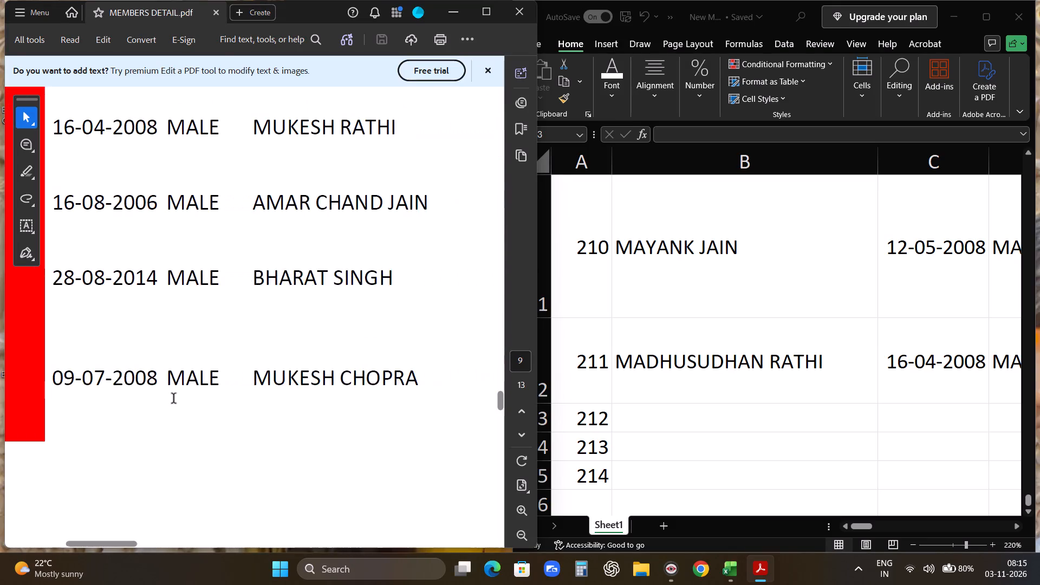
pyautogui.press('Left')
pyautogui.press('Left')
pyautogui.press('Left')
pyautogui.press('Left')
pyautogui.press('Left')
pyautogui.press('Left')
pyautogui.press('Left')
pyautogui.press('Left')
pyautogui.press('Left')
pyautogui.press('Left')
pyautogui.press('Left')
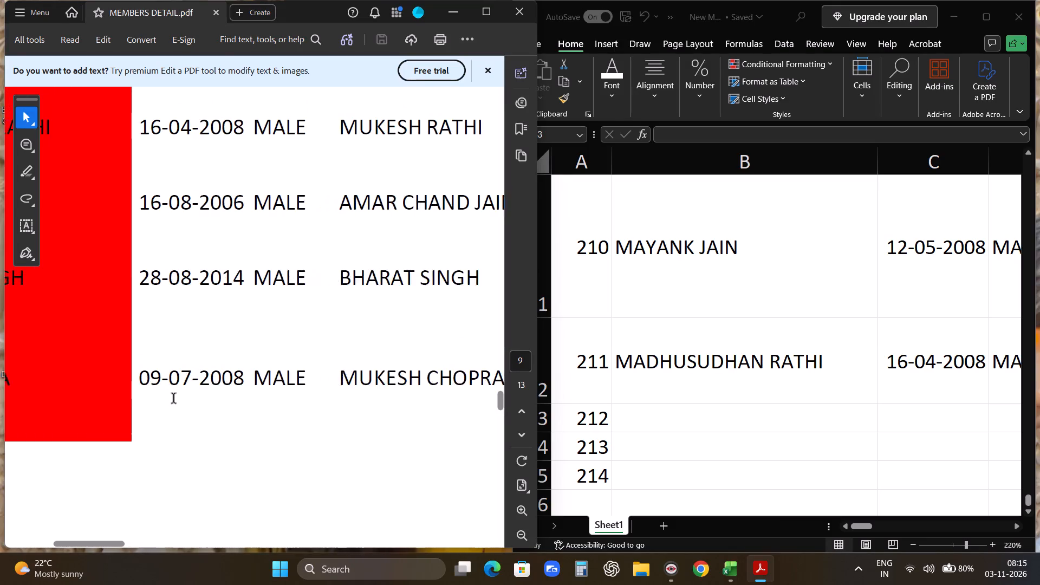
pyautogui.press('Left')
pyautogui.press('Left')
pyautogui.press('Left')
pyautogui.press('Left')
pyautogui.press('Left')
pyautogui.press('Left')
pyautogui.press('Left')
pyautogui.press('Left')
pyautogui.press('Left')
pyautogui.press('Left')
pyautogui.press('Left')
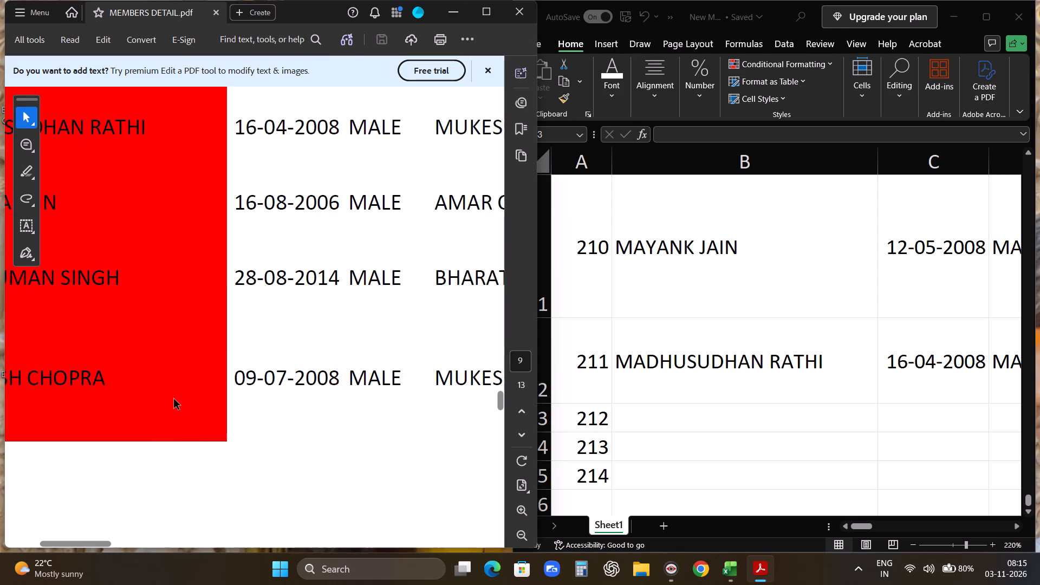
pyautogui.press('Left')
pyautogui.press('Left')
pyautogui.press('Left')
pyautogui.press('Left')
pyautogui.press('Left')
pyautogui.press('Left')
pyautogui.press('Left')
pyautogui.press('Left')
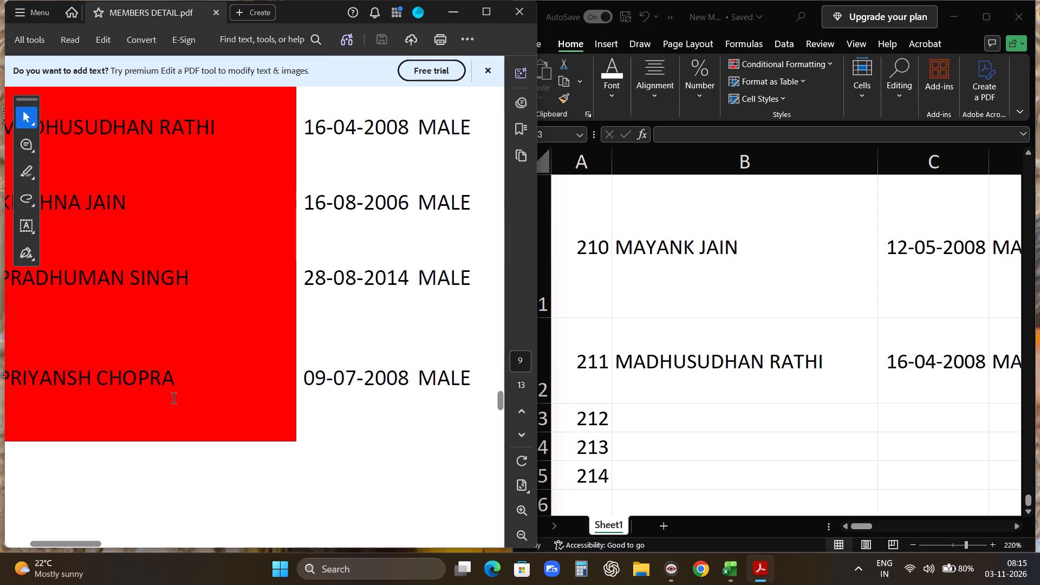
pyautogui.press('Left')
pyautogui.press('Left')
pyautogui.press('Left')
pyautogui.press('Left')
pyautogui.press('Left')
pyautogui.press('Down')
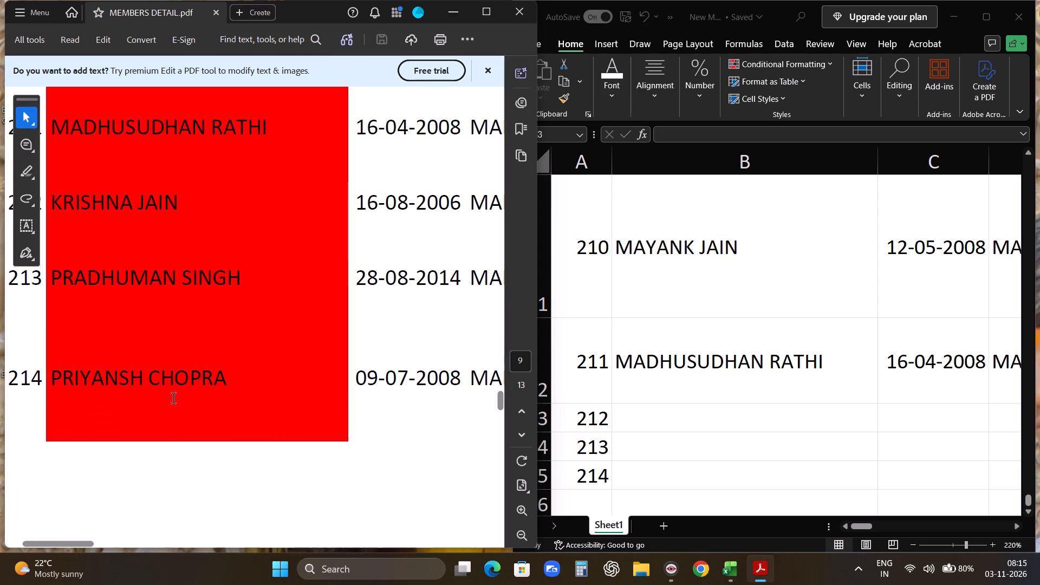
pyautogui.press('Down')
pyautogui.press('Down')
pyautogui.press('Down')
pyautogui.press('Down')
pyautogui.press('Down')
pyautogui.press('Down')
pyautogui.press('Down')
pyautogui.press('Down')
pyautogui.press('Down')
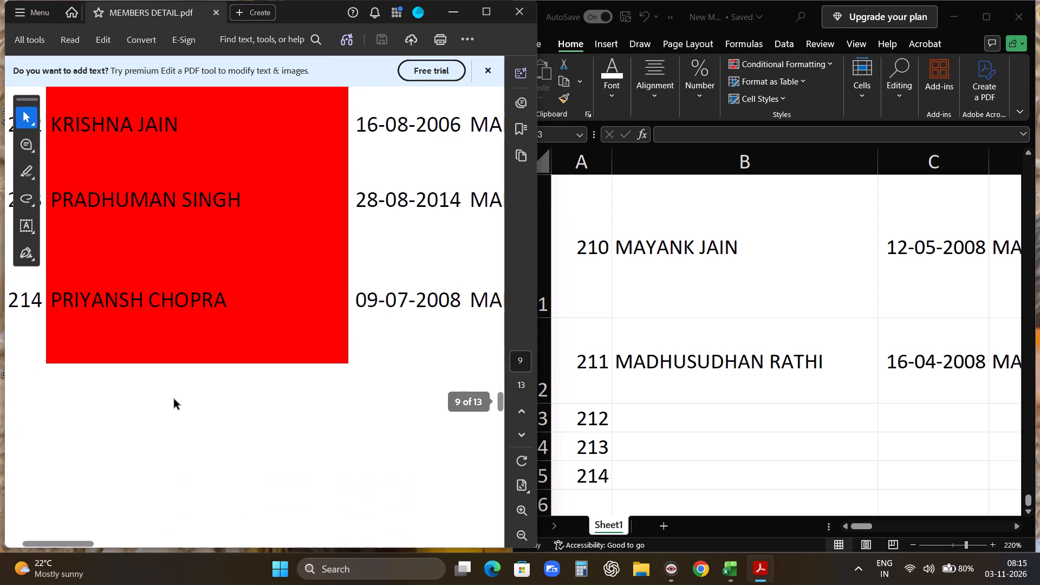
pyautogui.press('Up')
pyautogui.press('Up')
# Back in the Excel worksheet, enter member 212's name in B213 and date of birth in C213, as given in the PDF.
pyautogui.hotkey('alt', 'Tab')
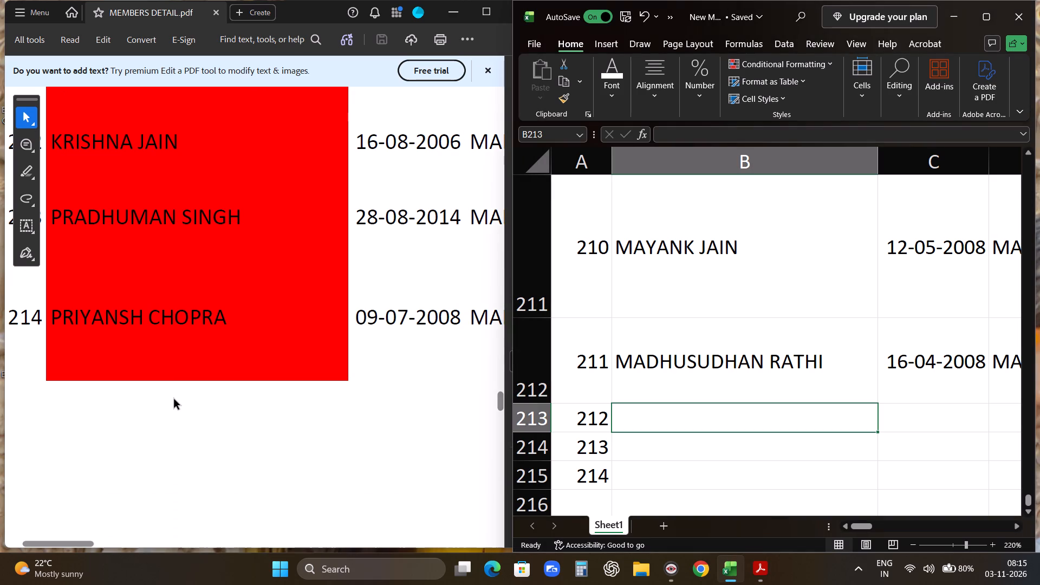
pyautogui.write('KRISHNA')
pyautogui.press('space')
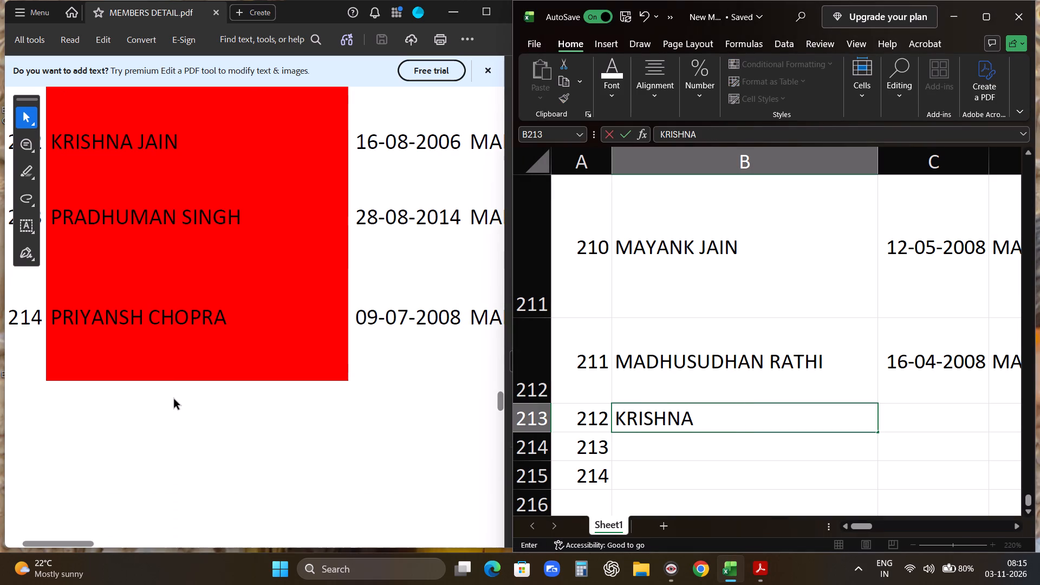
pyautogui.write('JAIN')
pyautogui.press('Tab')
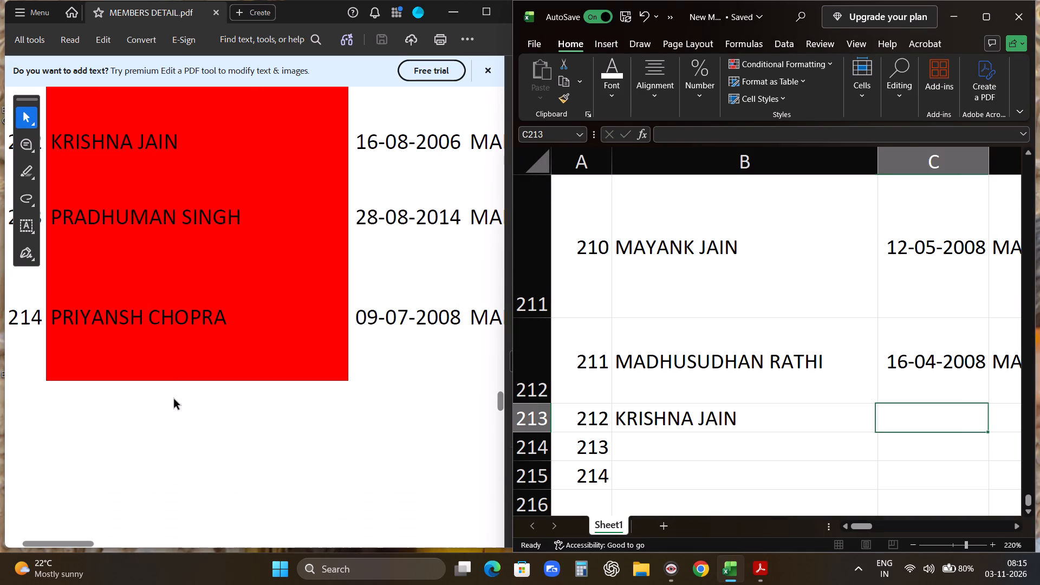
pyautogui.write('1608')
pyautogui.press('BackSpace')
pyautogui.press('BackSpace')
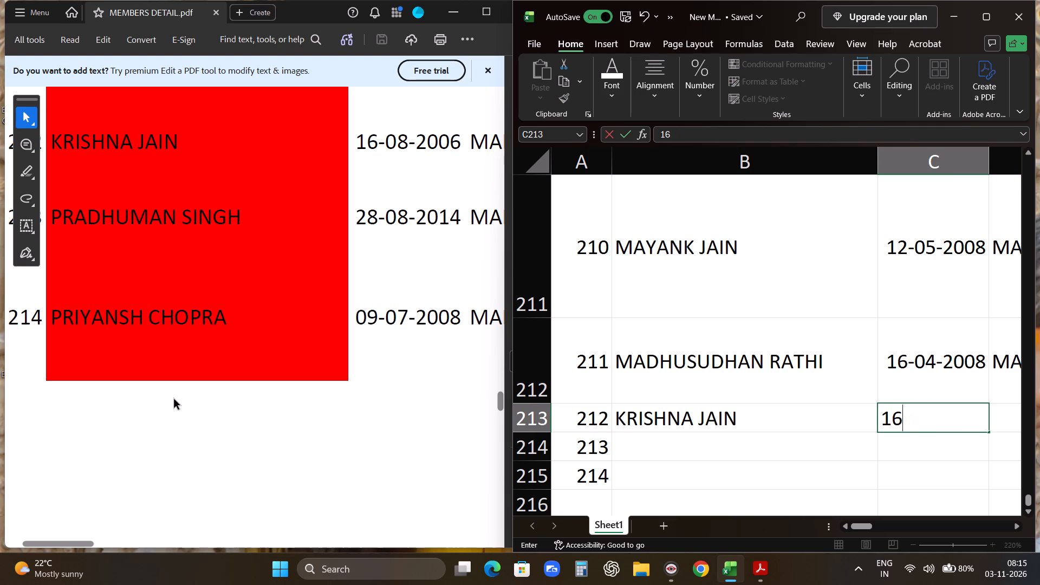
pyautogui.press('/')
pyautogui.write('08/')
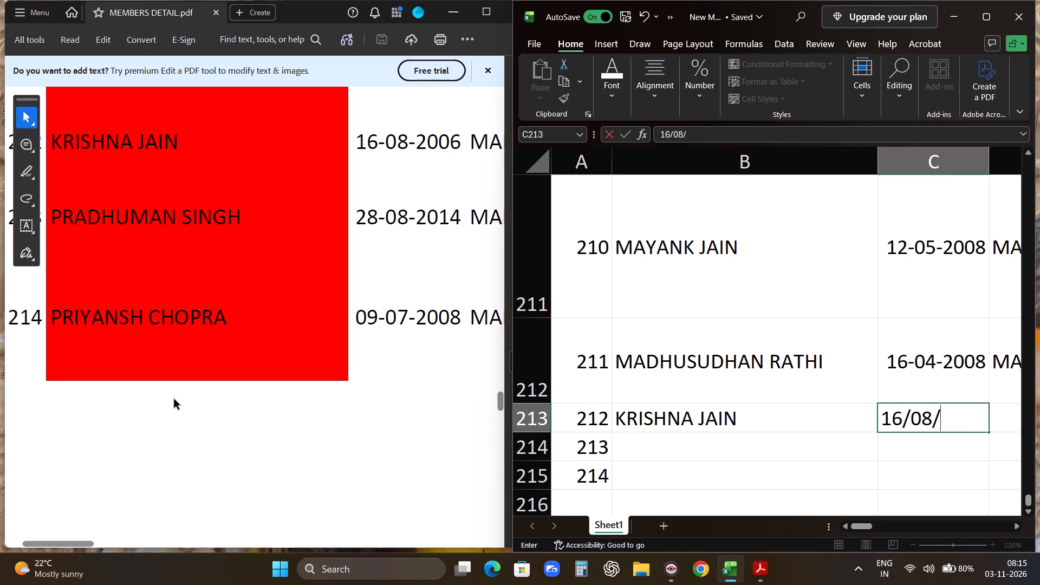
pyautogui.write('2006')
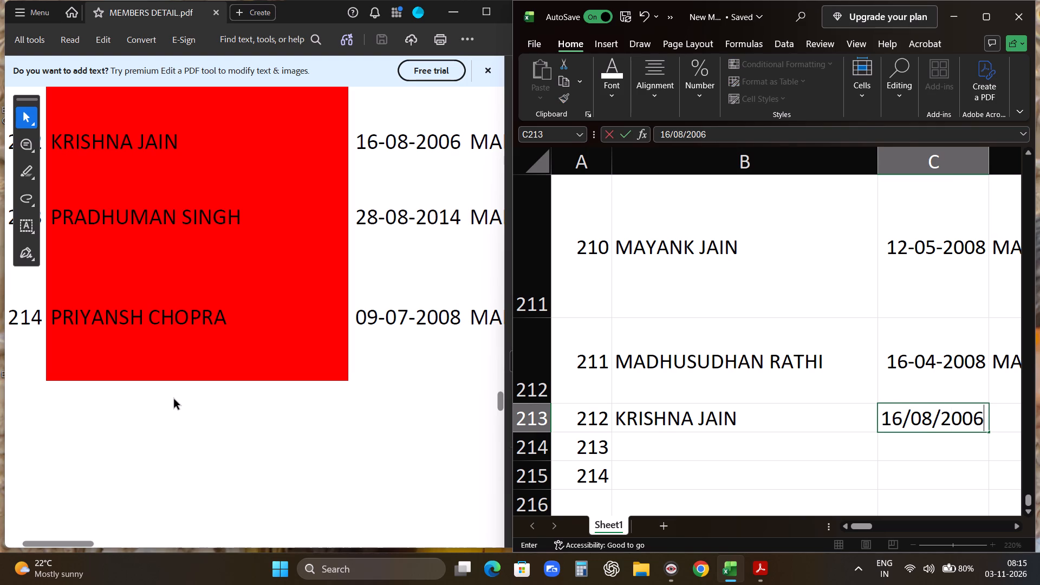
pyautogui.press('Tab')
# Consult the gender column of member 212's record in the MEMBERS DETAIL PDF and enter MALE in D213 of the Excel worksheet.
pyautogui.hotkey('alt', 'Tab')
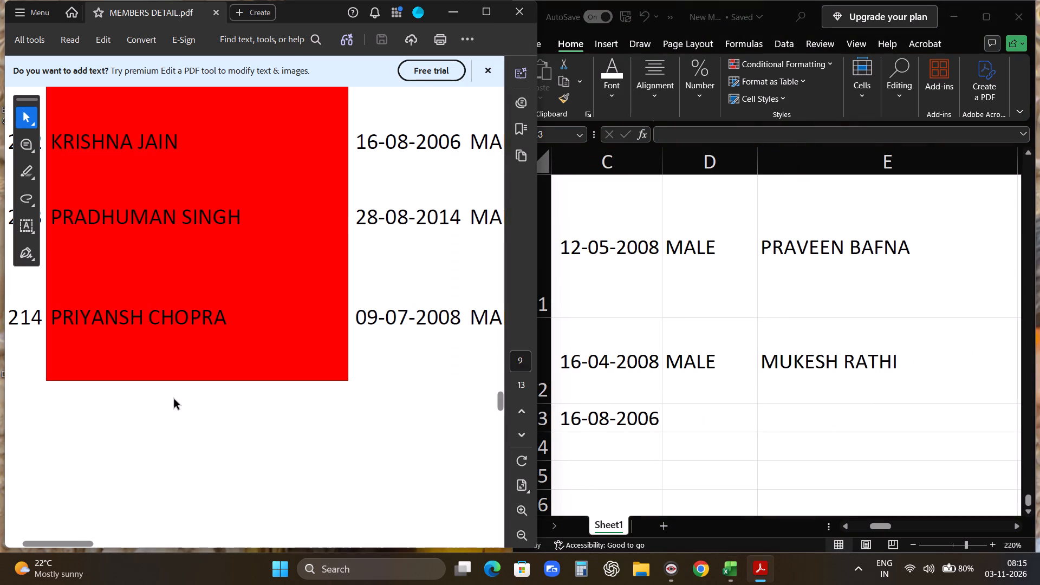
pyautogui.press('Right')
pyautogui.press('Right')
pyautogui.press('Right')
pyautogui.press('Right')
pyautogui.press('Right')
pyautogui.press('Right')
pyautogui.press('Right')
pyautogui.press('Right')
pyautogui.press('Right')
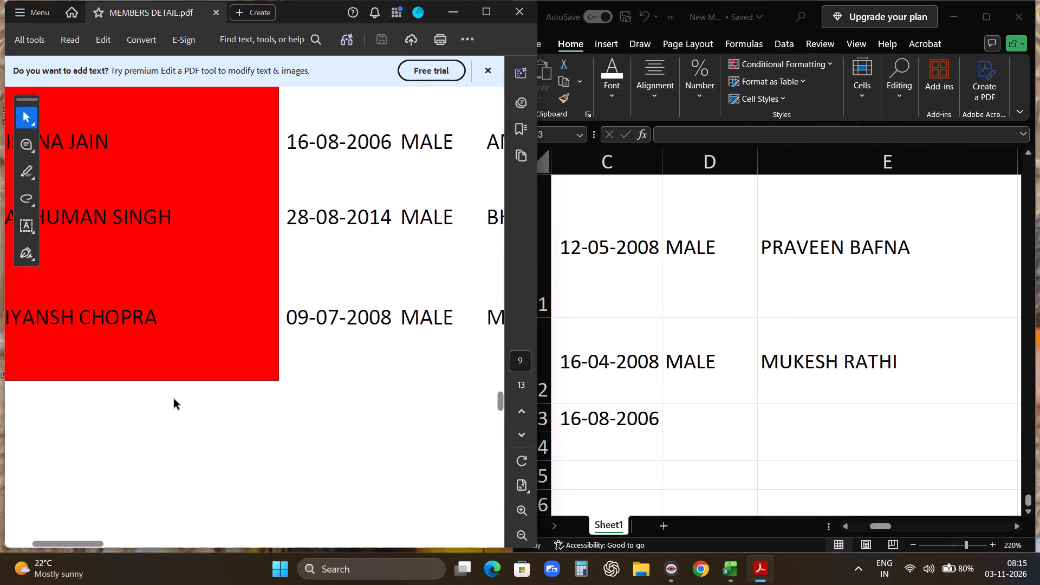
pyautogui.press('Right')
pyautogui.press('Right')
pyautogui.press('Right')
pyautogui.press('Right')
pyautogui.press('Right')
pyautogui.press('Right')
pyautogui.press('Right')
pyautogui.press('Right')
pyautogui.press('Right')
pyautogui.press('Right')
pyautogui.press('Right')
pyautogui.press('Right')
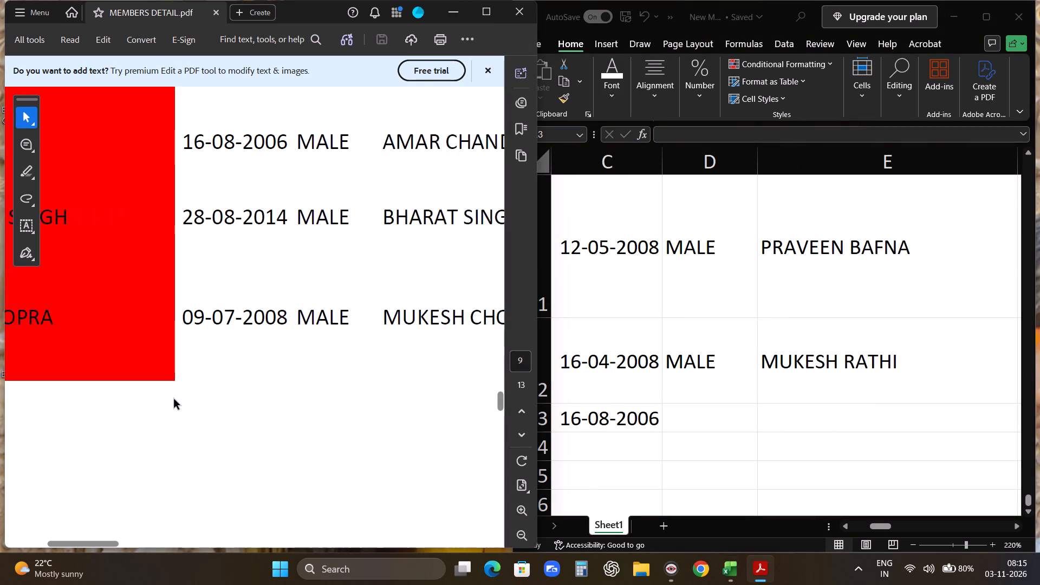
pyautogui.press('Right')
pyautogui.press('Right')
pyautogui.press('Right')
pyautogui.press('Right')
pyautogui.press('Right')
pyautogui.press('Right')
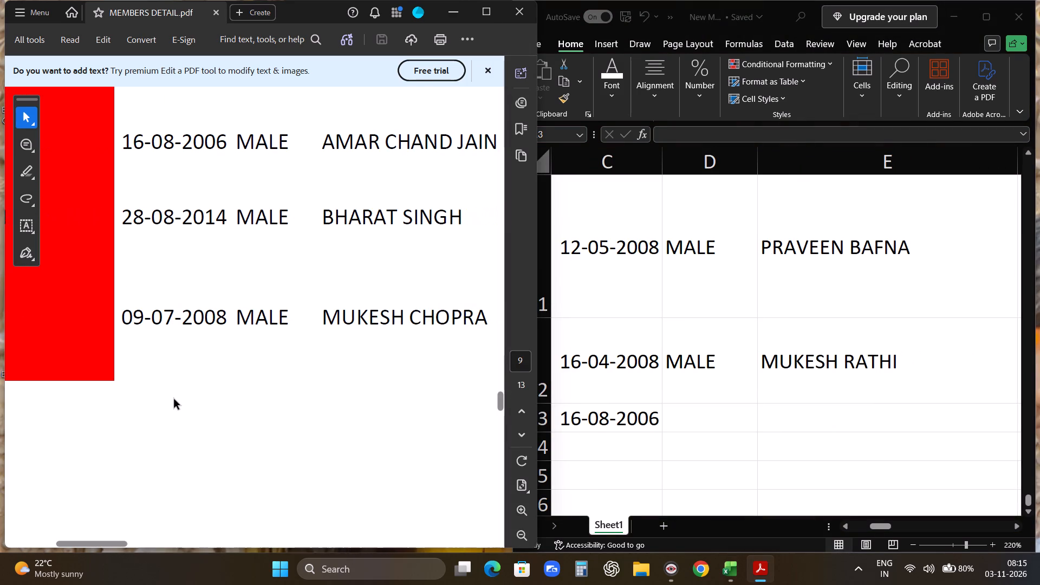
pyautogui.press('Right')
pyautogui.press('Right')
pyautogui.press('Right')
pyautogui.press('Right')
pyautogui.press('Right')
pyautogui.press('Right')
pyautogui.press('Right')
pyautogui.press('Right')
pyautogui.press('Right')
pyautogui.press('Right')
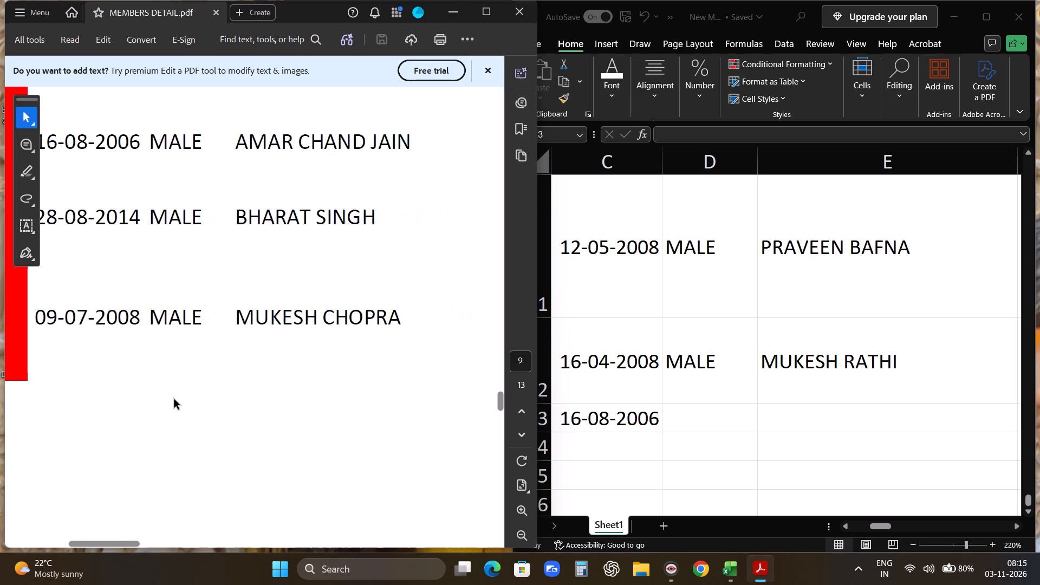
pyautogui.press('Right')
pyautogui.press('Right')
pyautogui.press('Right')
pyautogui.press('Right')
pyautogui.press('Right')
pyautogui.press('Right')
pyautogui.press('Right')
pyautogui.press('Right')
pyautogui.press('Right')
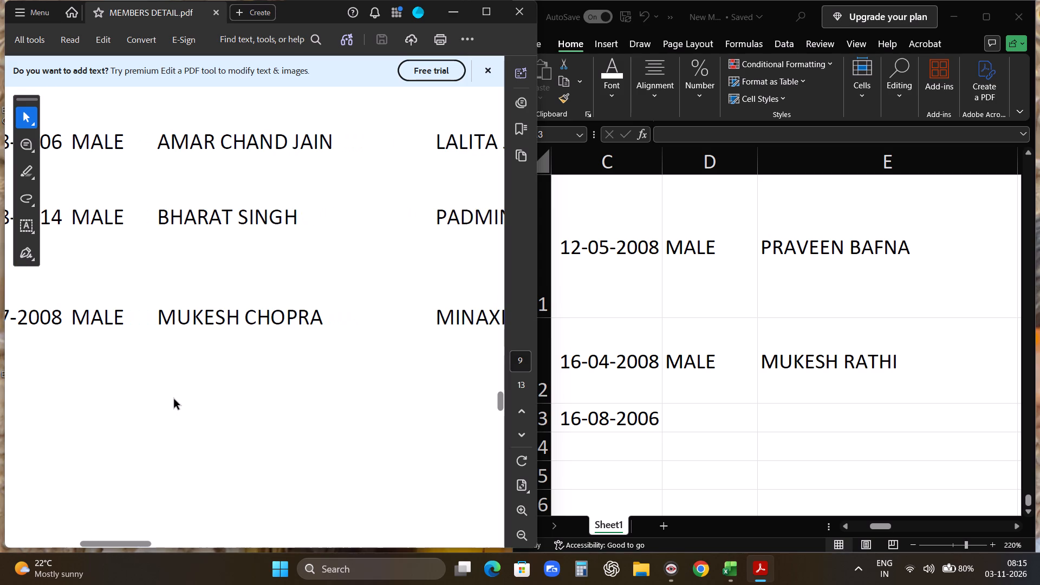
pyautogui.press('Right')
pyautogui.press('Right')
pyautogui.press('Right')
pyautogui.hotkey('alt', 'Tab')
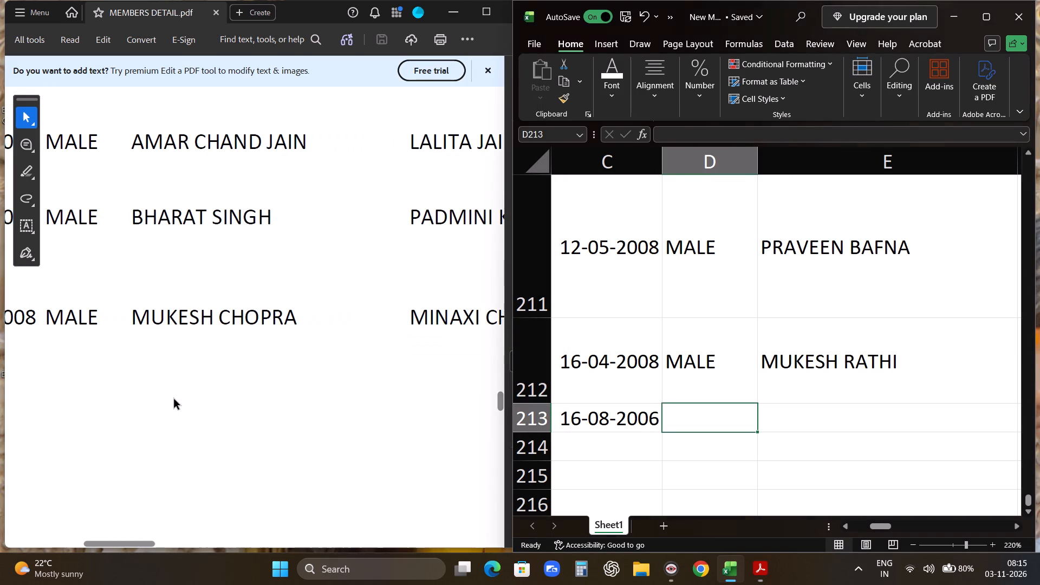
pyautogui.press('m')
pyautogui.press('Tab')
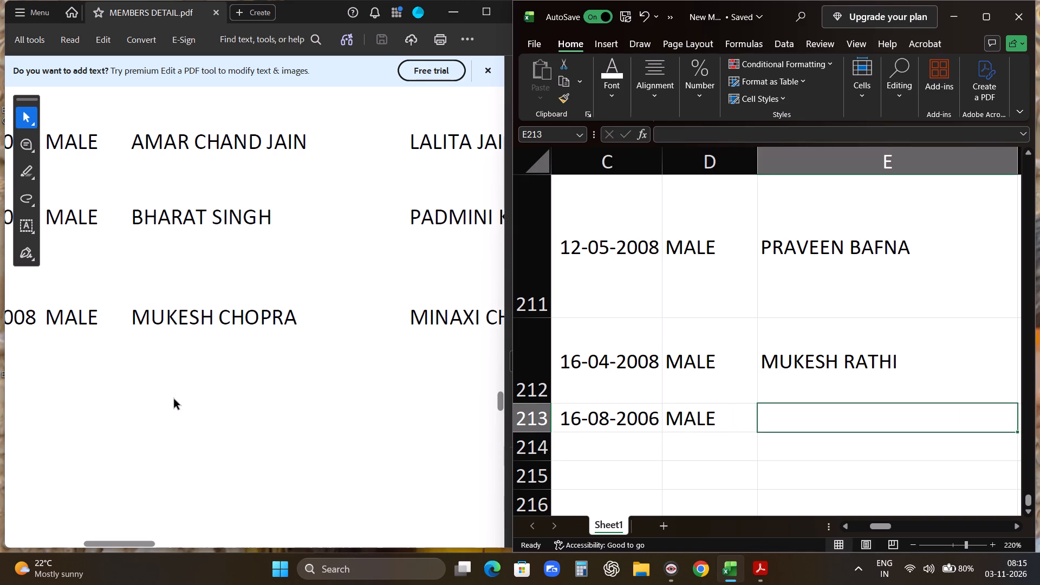
# Consult the parent columns of member 212's PDF record and enter the father's name in E213 and the mother's name in F213.
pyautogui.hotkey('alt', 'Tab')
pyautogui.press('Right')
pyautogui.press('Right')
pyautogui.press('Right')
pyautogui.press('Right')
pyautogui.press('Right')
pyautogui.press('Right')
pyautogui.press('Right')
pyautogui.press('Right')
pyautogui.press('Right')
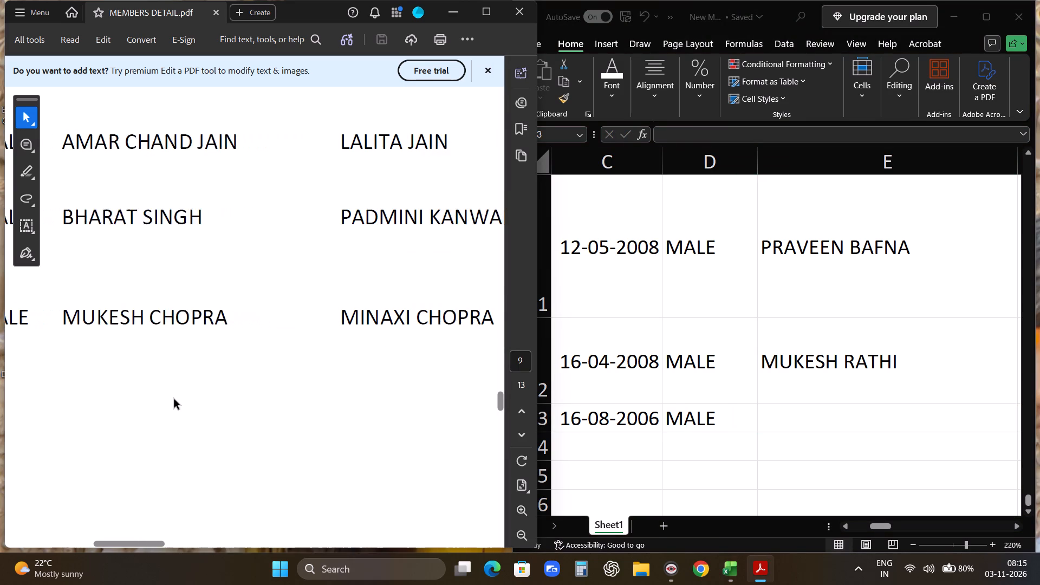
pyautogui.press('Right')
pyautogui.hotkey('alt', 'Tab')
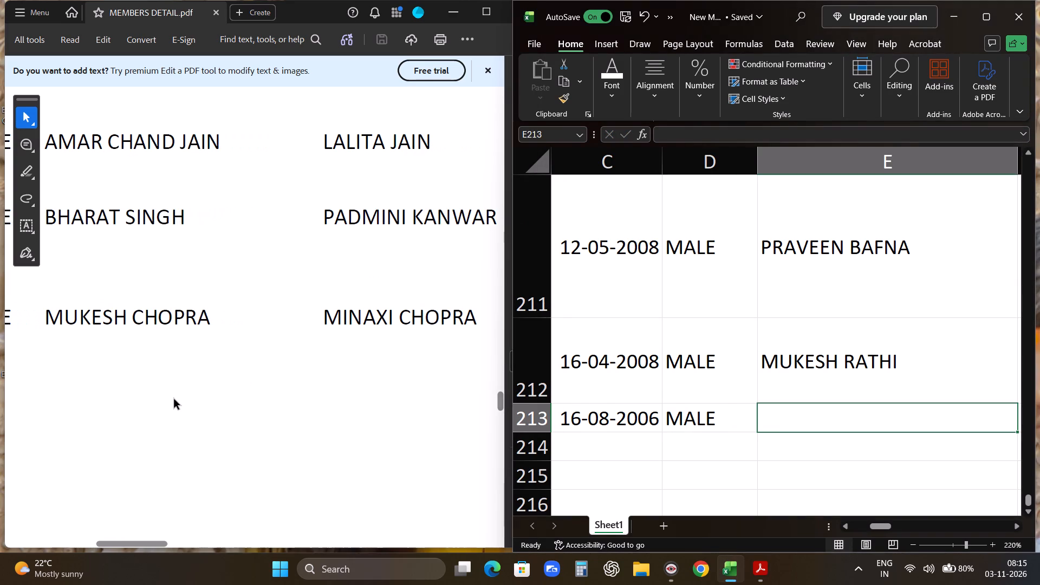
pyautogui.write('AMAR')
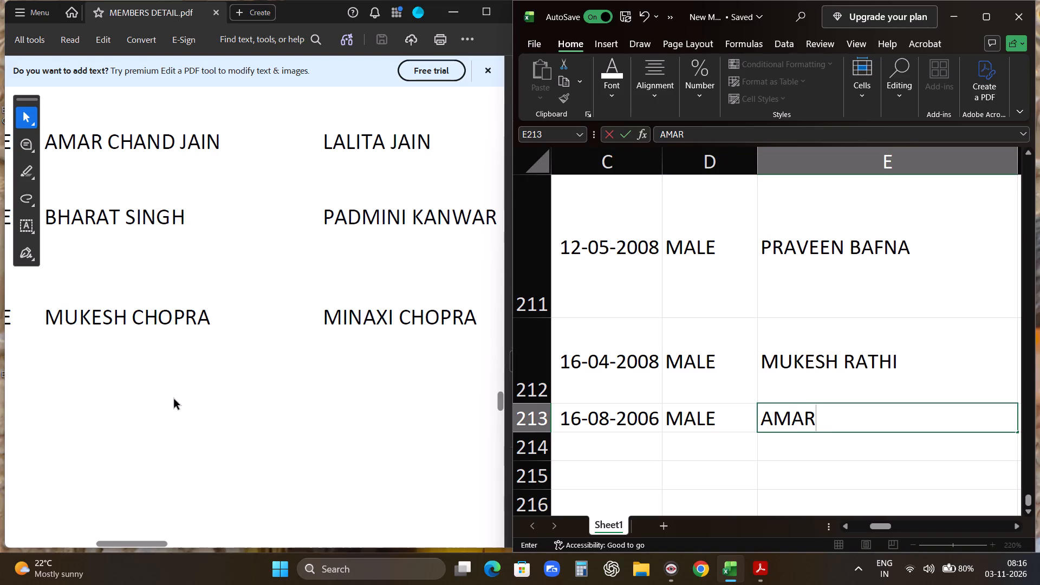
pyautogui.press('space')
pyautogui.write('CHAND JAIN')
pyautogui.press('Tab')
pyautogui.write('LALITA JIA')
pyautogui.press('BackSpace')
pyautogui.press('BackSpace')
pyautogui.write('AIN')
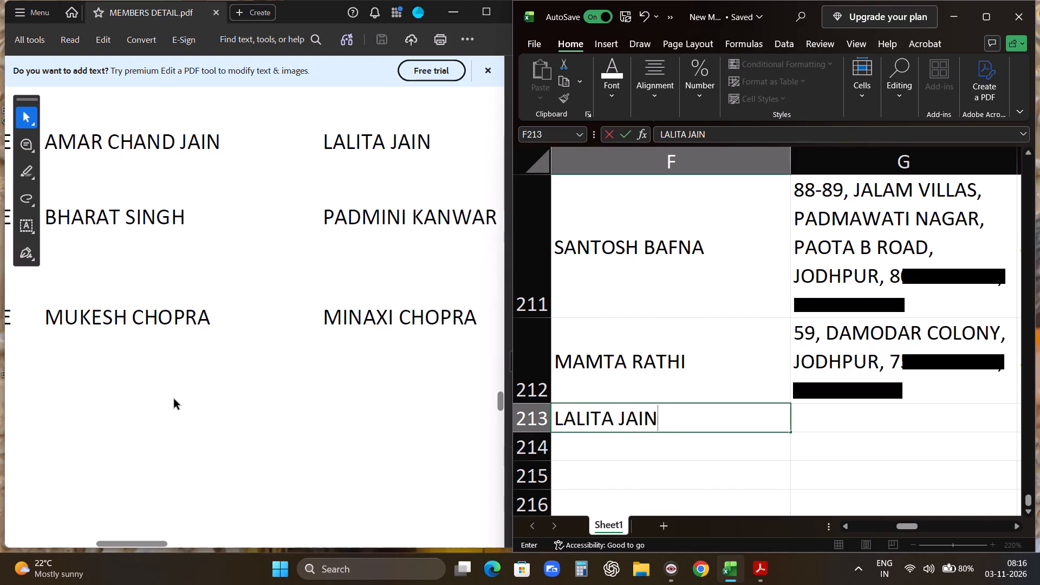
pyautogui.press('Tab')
# Consult the address column of member 212's PDF record and enter the address in worksheet cell G213.
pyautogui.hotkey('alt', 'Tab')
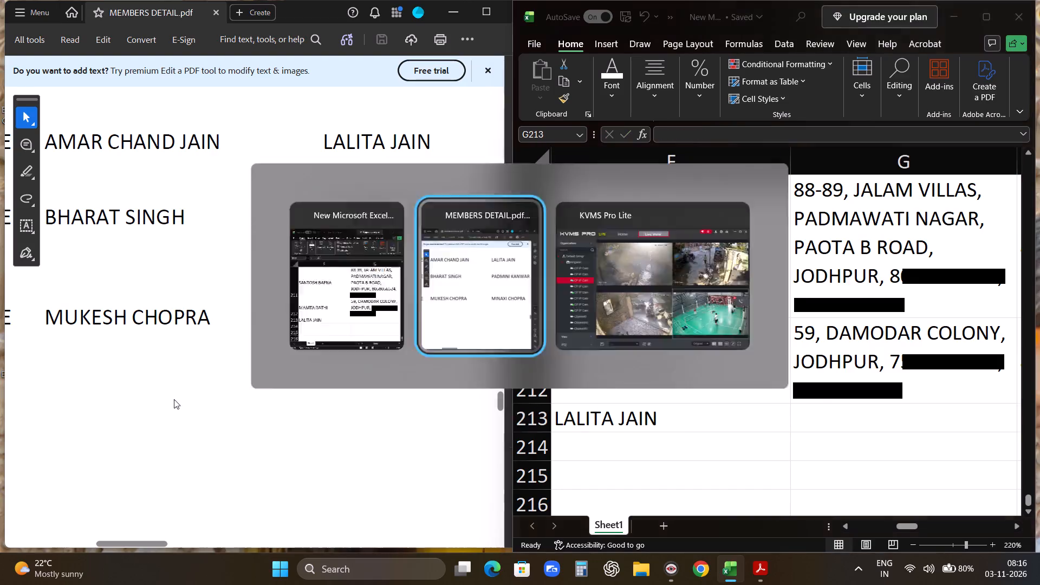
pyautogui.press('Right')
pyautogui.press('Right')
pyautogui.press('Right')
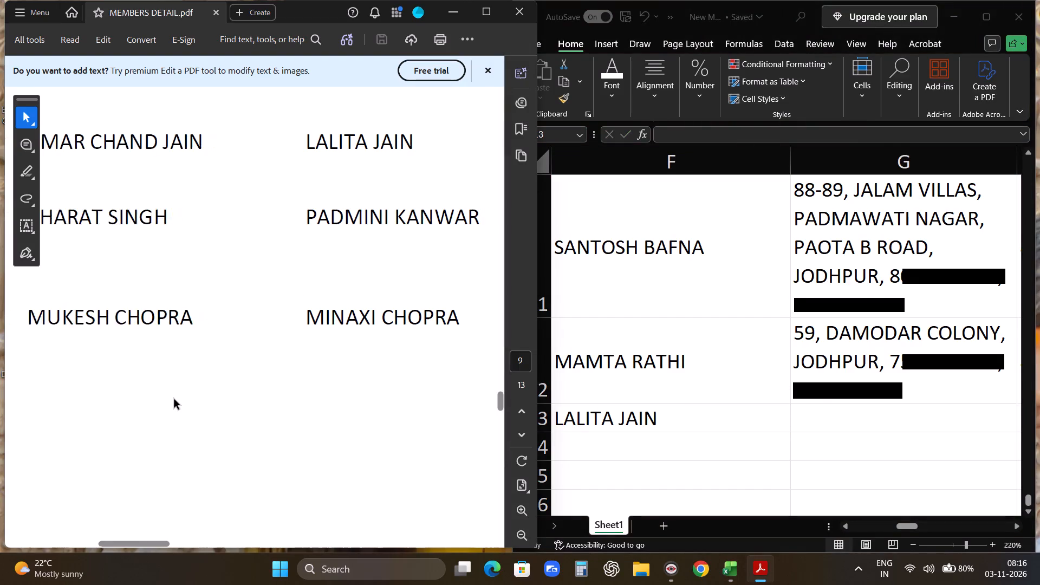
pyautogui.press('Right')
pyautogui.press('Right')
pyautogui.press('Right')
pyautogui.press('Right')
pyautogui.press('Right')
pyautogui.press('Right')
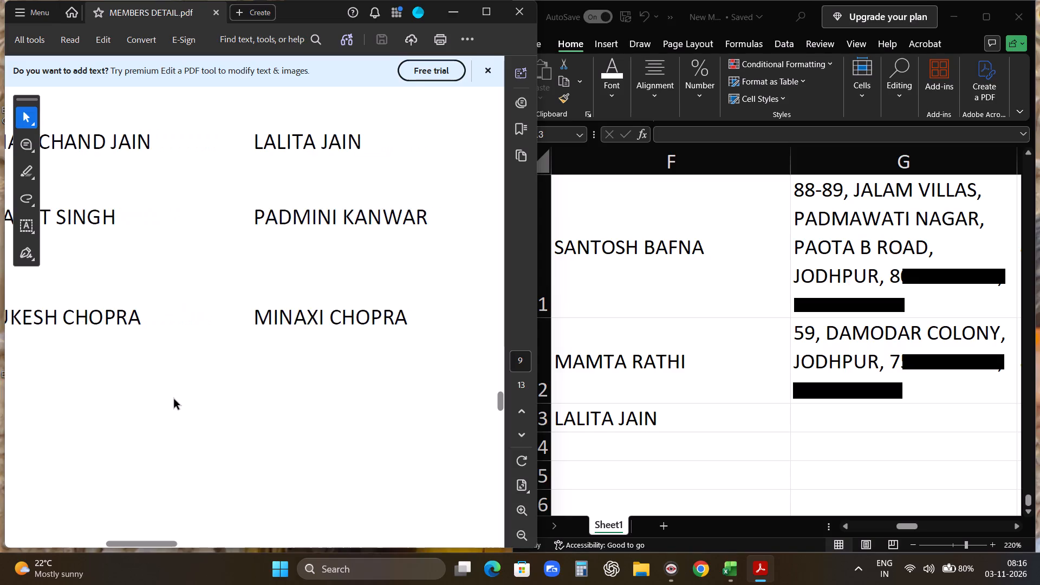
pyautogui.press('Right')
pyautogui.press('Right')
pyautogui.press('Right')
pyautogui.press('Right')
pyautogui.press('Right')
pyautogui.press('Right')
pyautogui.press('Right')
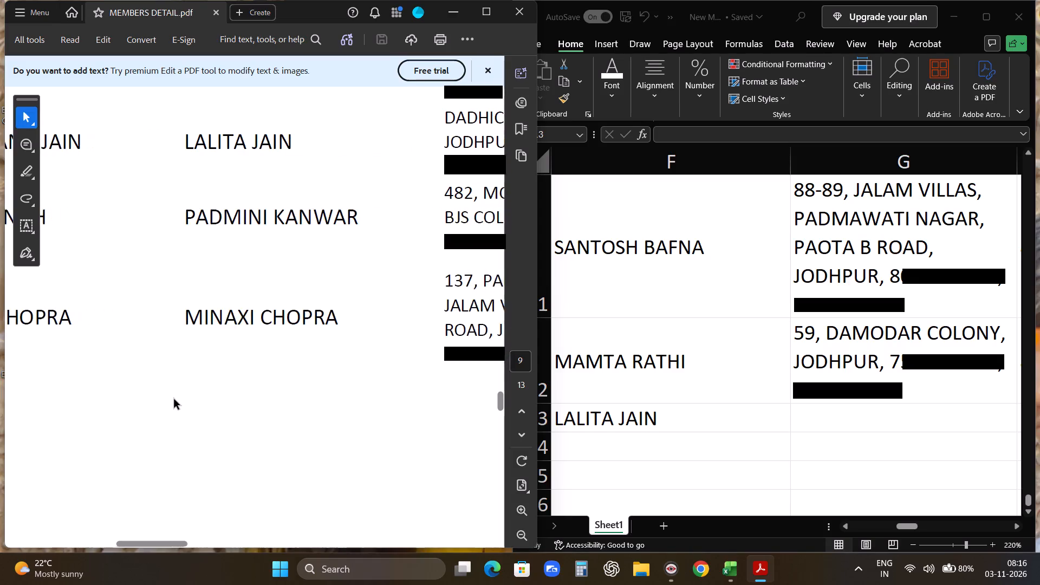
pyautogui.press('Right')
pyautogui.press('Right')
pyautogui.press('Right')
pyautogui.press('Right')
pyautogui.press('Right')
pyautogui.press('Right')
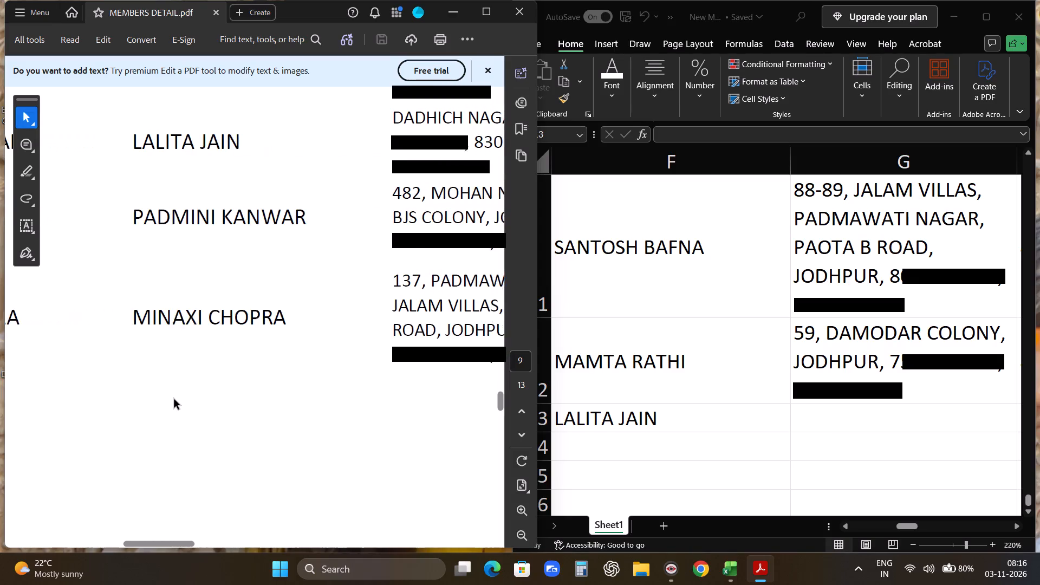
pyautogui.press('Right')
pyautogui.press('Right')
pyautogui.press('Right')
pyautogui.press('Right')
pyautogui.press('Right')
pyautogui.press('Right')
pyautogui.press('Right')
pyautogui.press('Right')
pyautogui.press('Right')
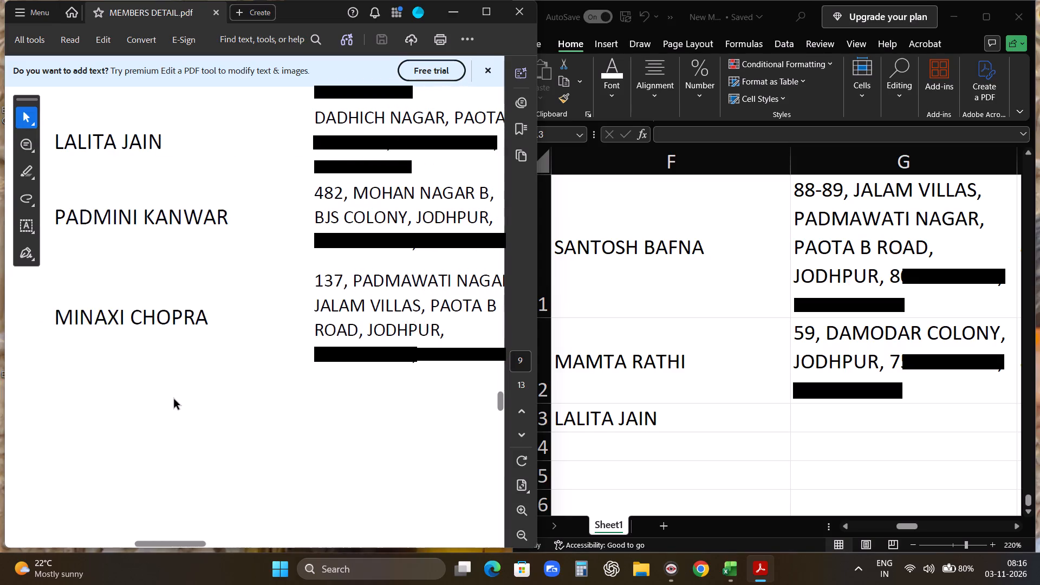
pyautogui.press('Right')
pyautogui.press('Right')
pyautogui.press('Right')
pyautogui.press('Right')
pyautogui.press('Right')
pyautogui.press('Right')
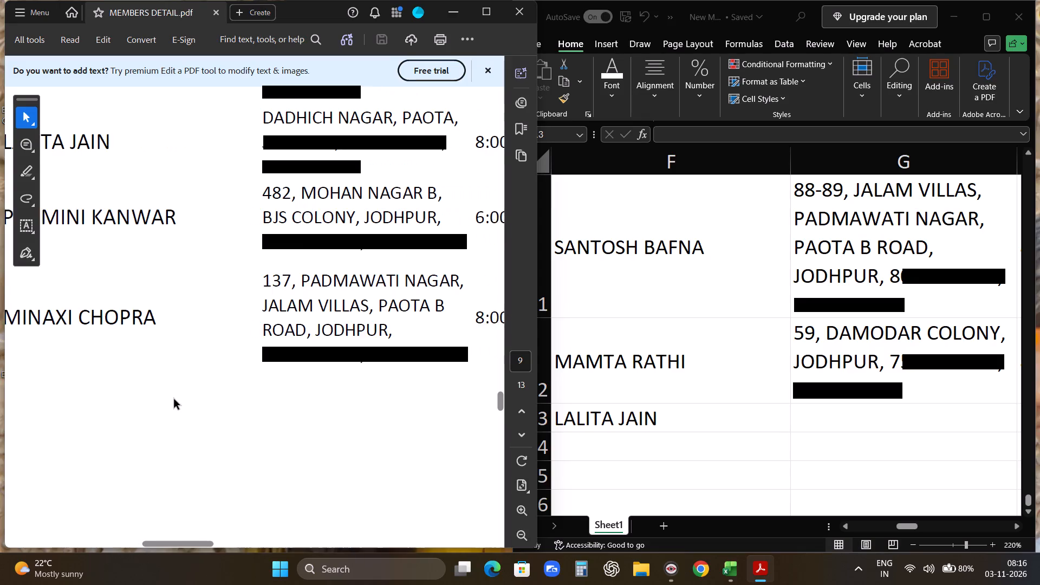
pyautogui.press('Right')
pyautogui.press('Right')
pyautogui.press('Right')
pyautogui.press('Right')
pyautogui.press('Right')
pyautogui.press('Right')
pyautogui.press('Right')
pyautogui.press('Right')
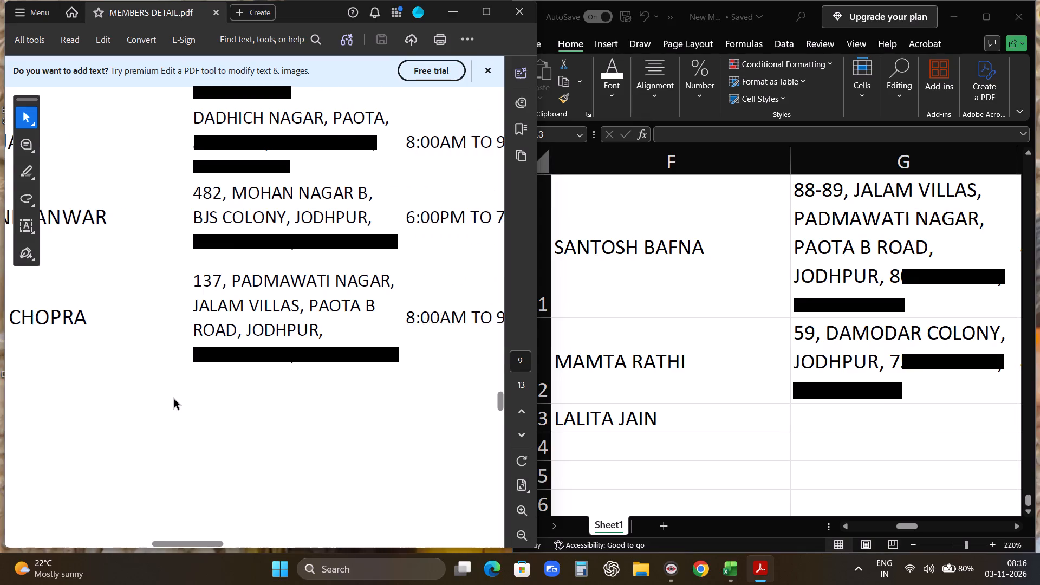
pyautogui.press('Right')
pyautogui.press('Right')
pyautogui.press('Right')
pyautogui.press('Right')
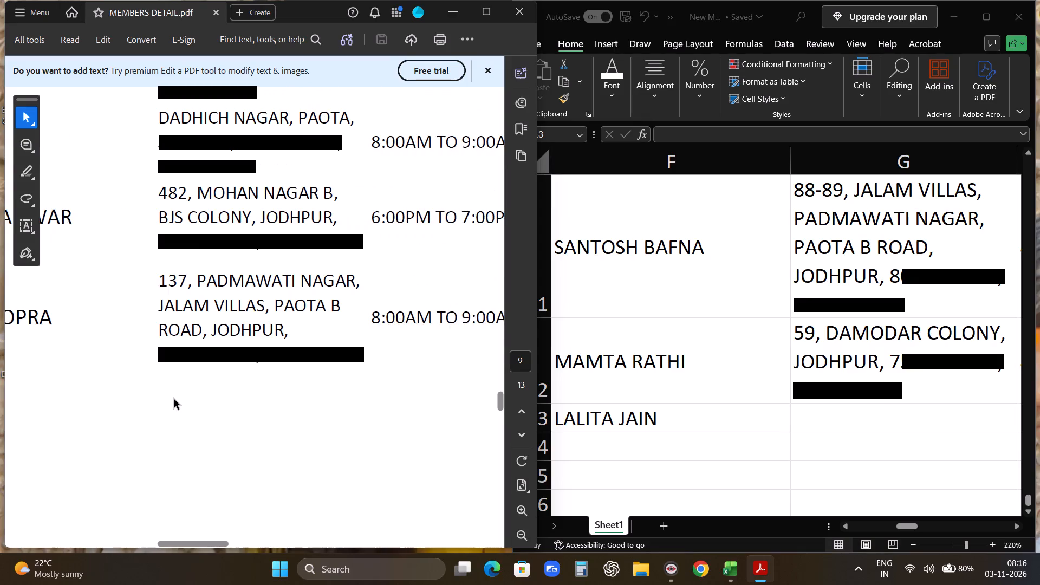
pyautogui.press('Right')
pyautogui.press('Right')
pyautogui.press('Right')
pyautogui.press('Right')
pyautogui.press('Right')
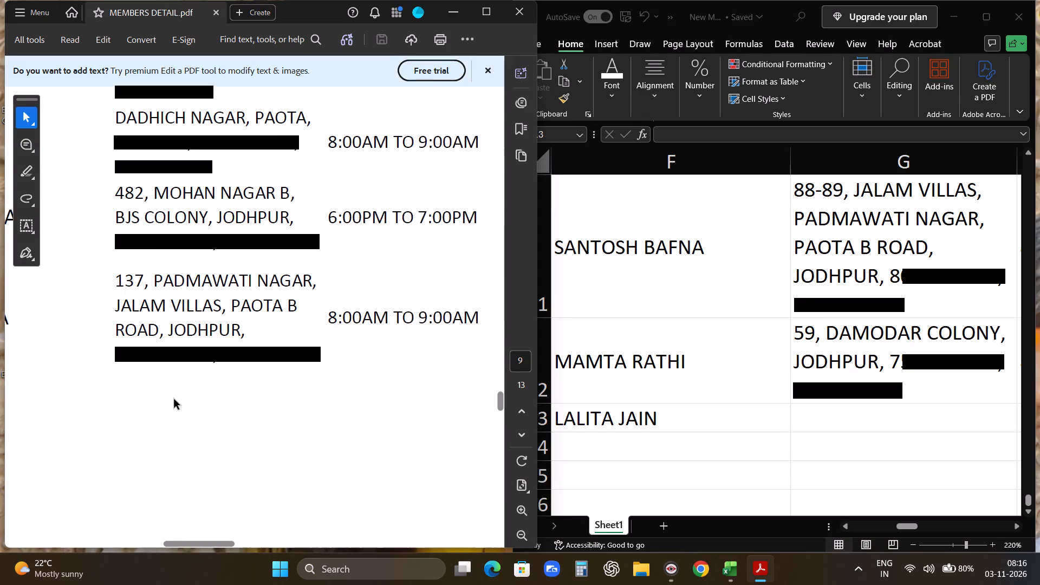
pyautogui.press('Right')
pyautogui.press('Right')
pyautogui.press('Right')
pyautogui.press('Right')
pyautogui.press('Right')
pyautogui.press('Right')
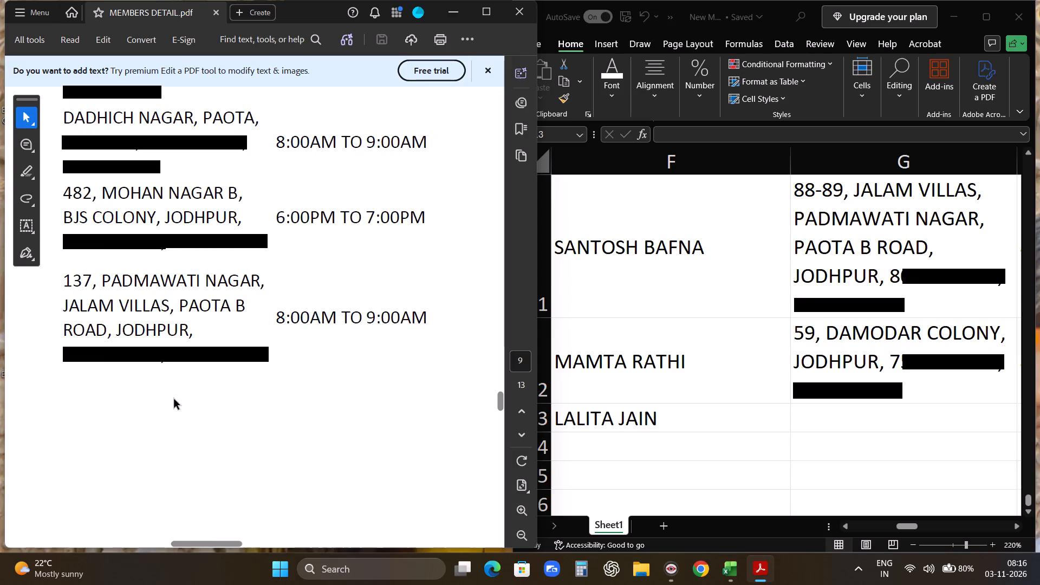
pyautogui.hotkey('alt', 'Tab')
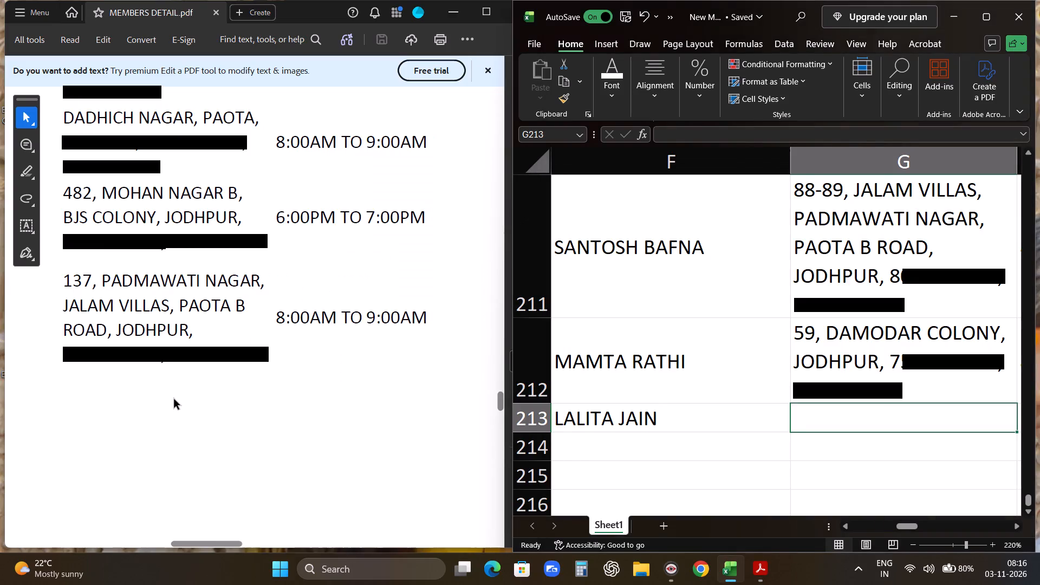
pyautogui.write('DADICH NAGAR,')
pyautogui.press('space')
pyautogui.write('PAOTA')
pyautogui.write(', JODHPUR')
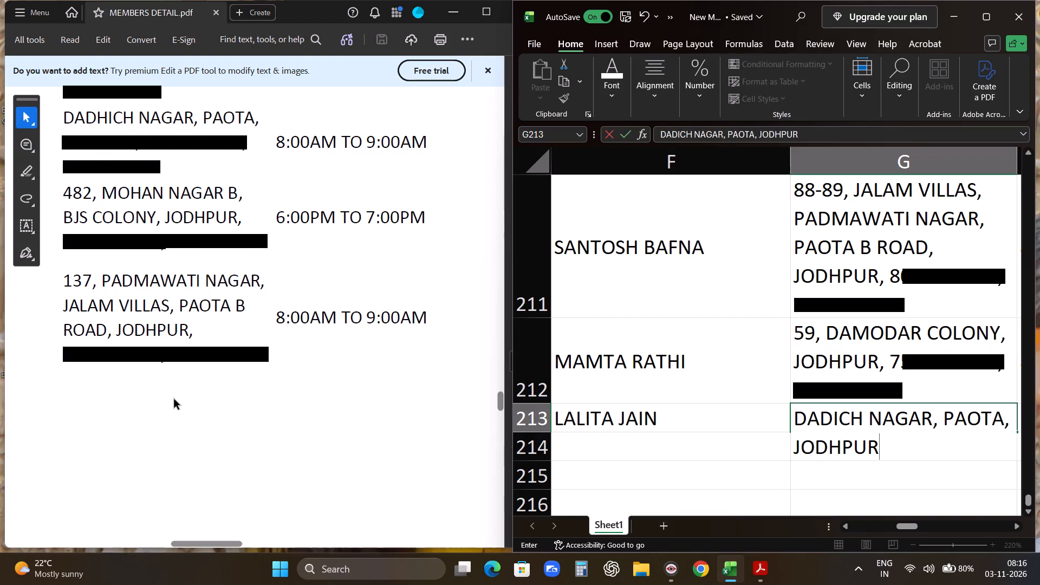
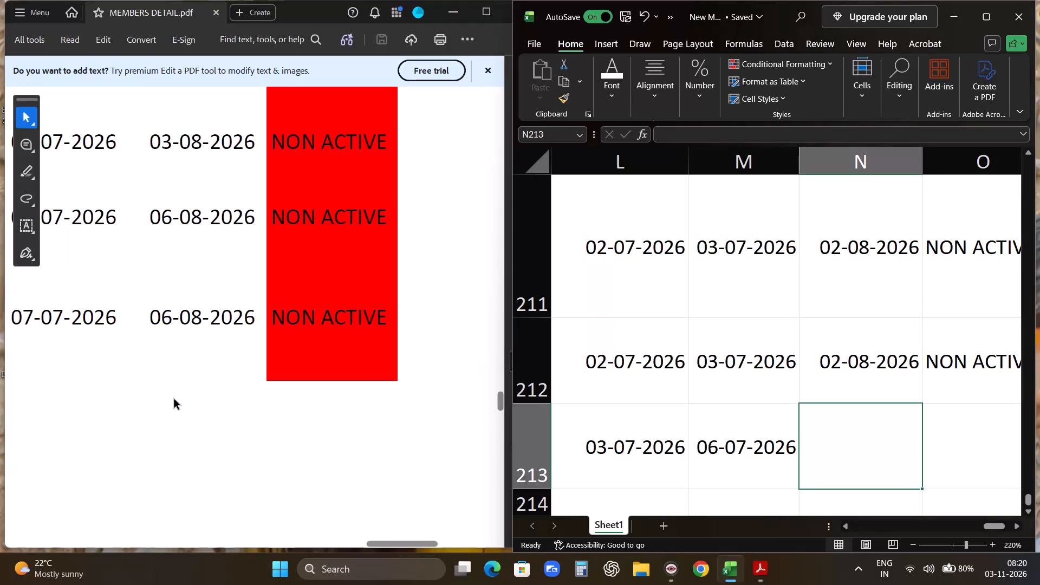
# Recheck member 212's amount and first two dates in the PDF against K213:M213 of the Excel worksheet.
pyautogui.hotkey('alt', 'Tab')
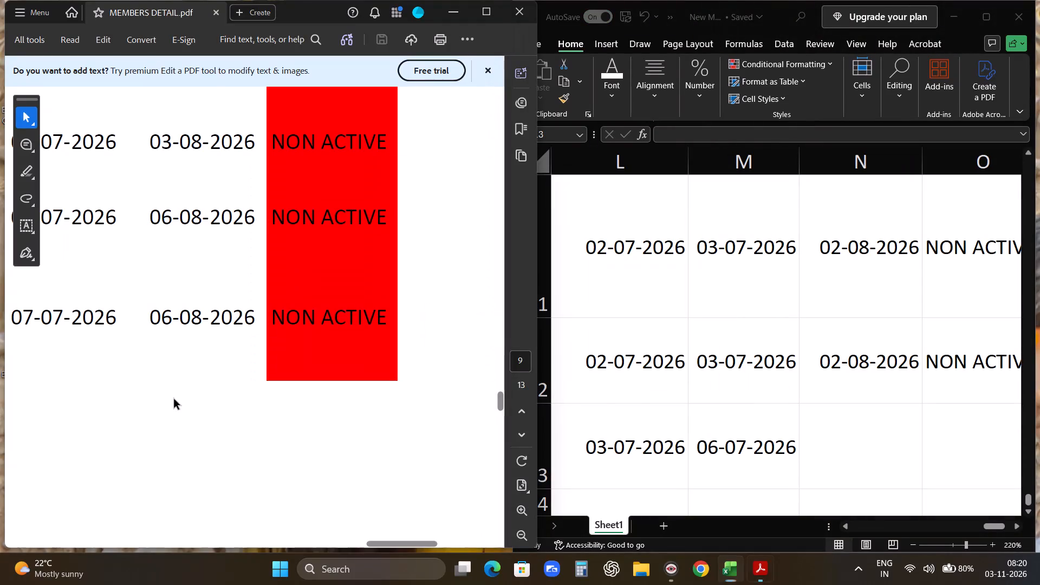
pyautogui.press('Left')
pyautogui.press('Left')
pyautogui.press('Left')
pyautogui.press('Left')
pyautogui.press('Left')
pyautogui.press('Left')
pyautogui.press('Left')
pyautogui.press('Left')
pyautogui.press('Left')
pyautogui.press('Left')
pyautogui.press('Left')
pyautogui.press('Left')
pyautogui.press('Left')
pyautogui.press('Left')
pyautogui.press('Left')
pyautogui.press('Left')
pyautogui.press('Left')
pyautogui.press('Left')
pyautogui.press('Left')
pyautogui.press('Left')
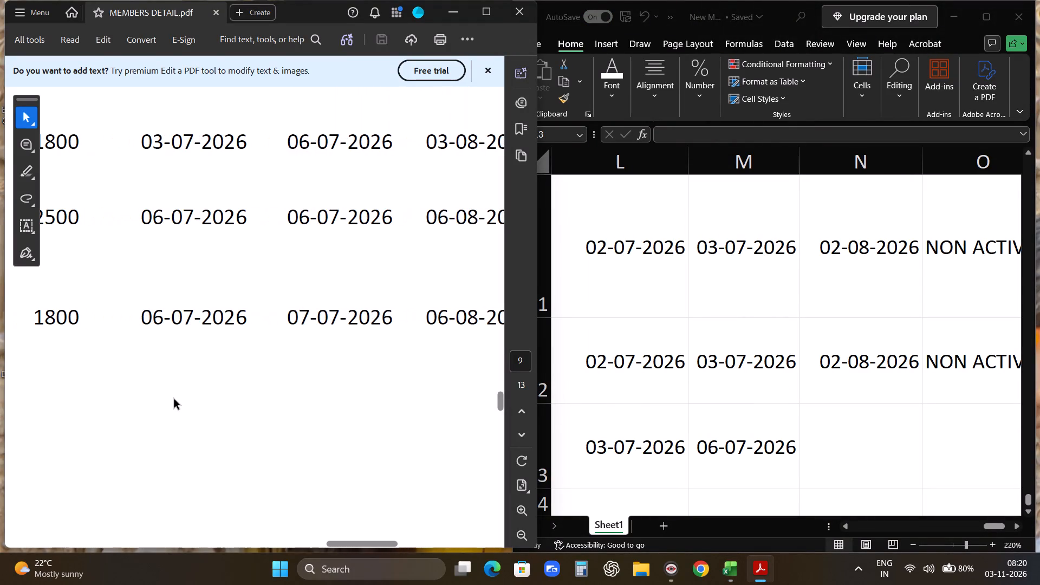
pyautogui.press('Left')
pyautogui.press('Left')
pyautogui.press('Left')
pyautogui.hotkey('alt', 'Tab')
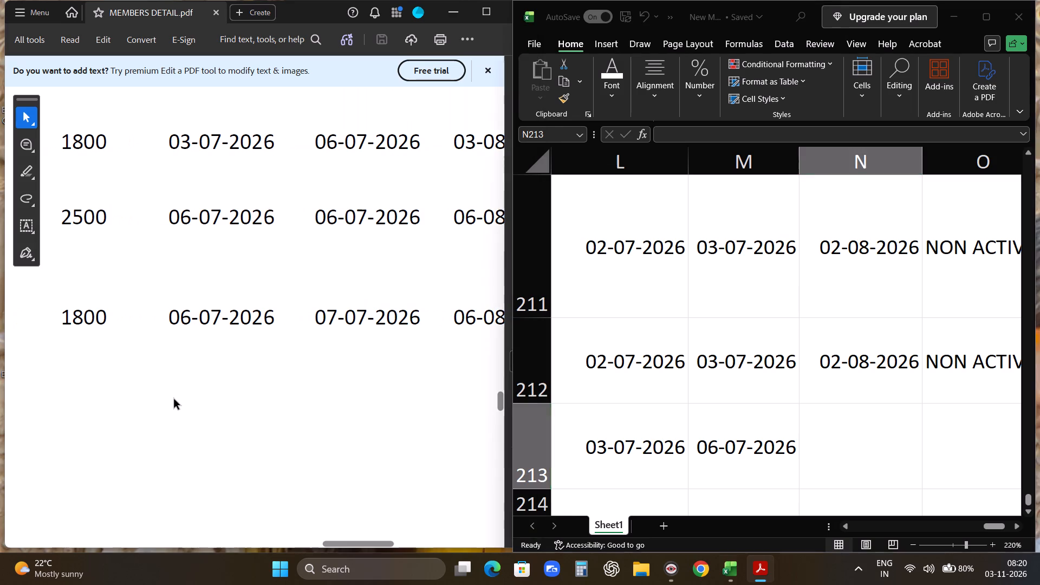
pyautogui.press('Left')
pyautogui.press('Left')
pyautogui.press('Left')
pyautogui.press('Left')
pyautogui.press('Right')
pyautogui.press('Right')
pyautogui.press('Right')
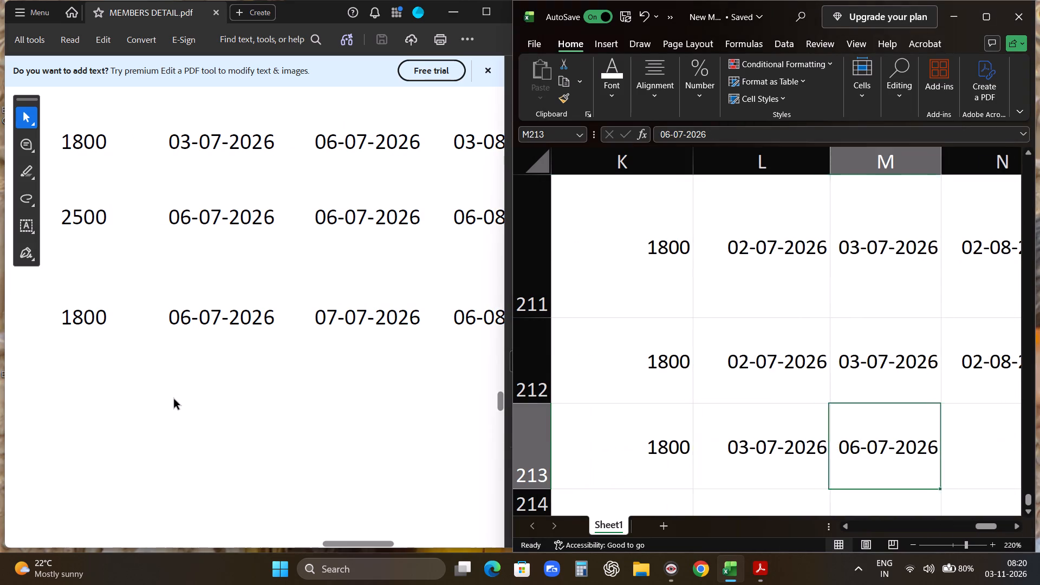
pyautogui.press('Right')
# Consult the third date in member 212's PDF record and enter 03/08/2026 in N213 of the Excel worksheet.
pyautogui.hotkey('alt', 'Tab')
pyautogui.press('Right')
pyautogui.press('Right')
pyautogui.press('Right')
pyautogui.press('Right')
pyautogui.press('Right')
pyautogui.press('Right')
pyautogui.press('Right')
pyautogui.press('Right')
pyautogui.press('Right')
pyautogui.press('Right')
pyautogui.press('Right')
pyautogui.press('Right')
pyautogui.press('Right')
pyautogui.press('Right')
pyautogui.press('Right')
pyautogui.press('Right')
pyautogui.press('Right')
pyautogui.press('Right')
pyautogui.press('Right')
pyautogui.press('Right')
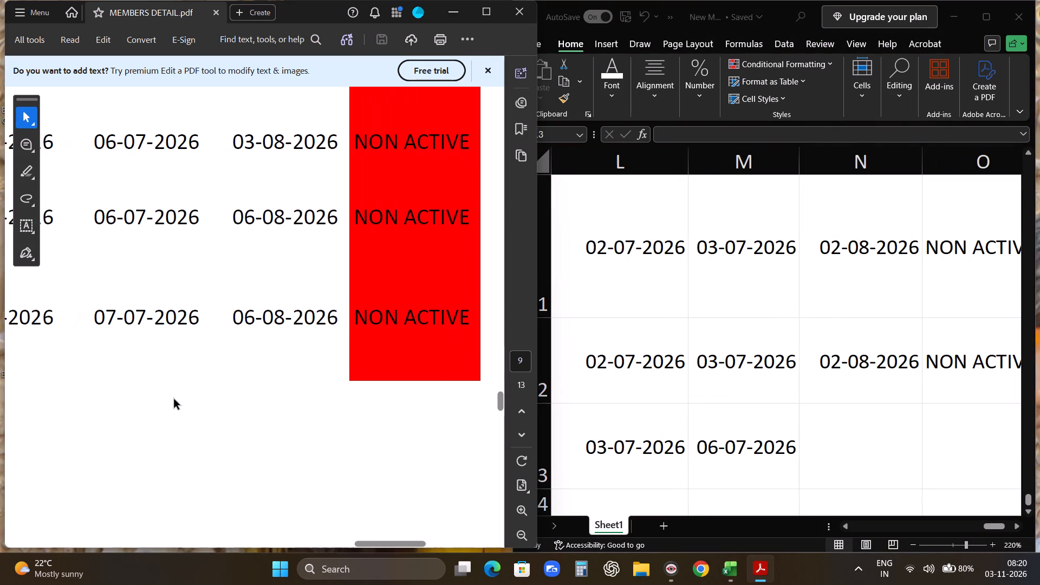
pyautogui.press('Right')
pyautogui.press('Right')
pyautogui.press('Right')
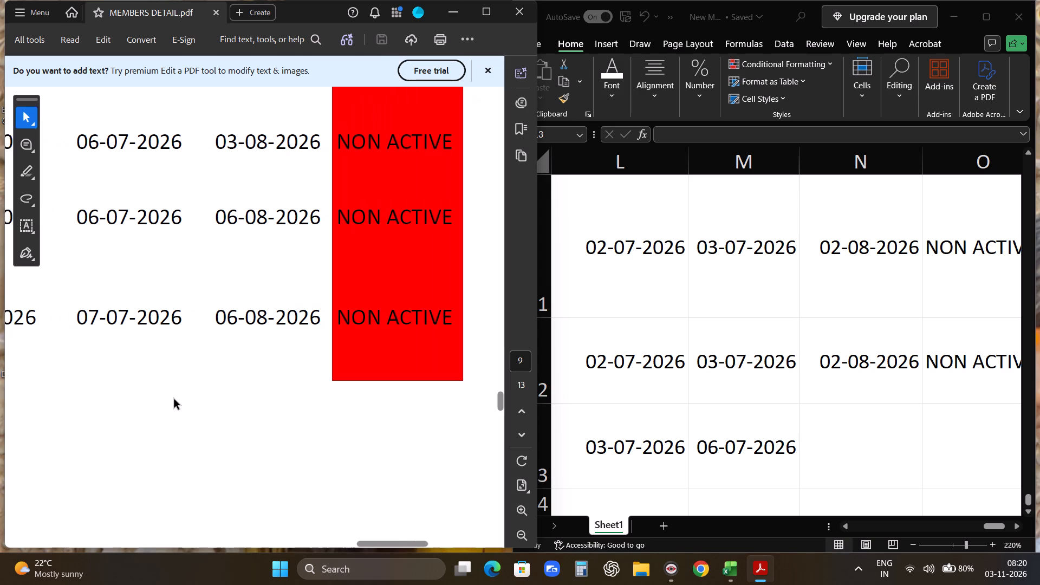
pyautogui.press('Right')
pyautogui.press('Right')
pyautogui.press('Right')
pyautogui.hotkey('alt', 'Tab')
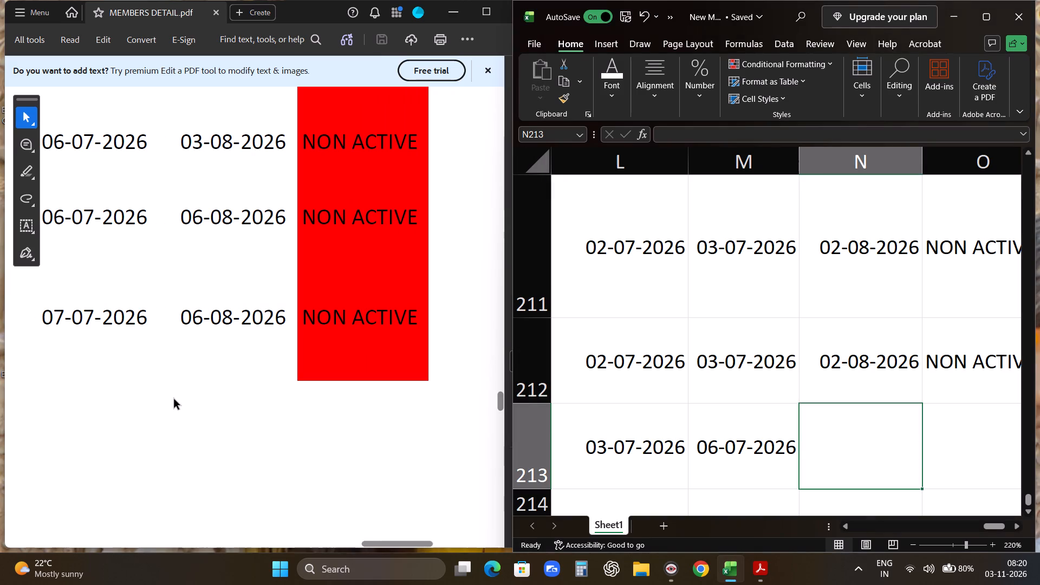
pyautogui.write('03')
pyautogui.press('/')
pyautogui.write('08/')
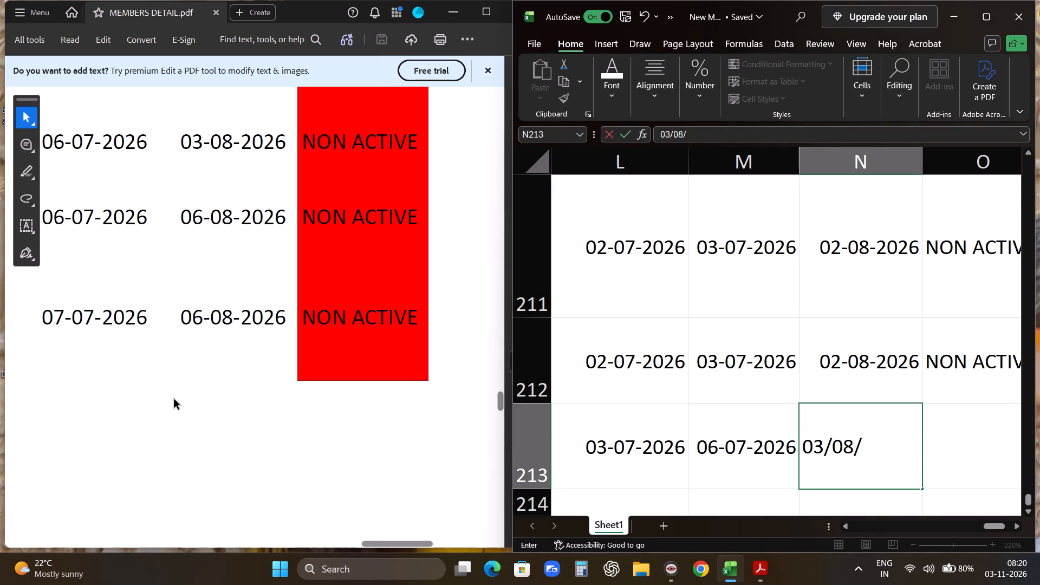
pyautogui.write('2026')
pyautogui.press('Tab')
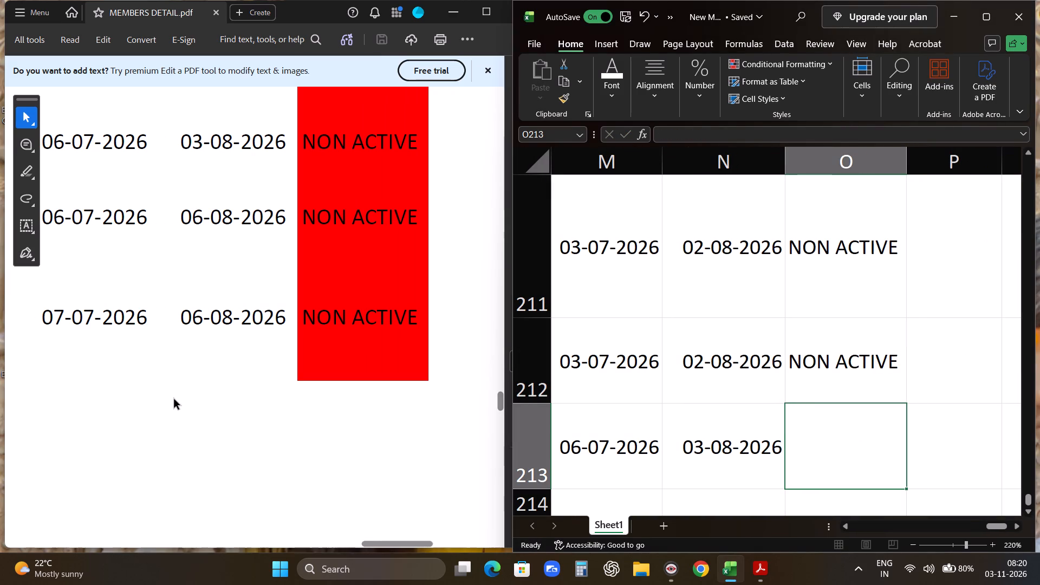
# Enter the status NON ACTIVE for member 212 in O213.
pyautogui.press('n')
pyautogui.press('Return')
# Go to member 213's row 214 in the worksheet and consult the serial number and name of the same record in the PDF.
pyautogui.press('Left')
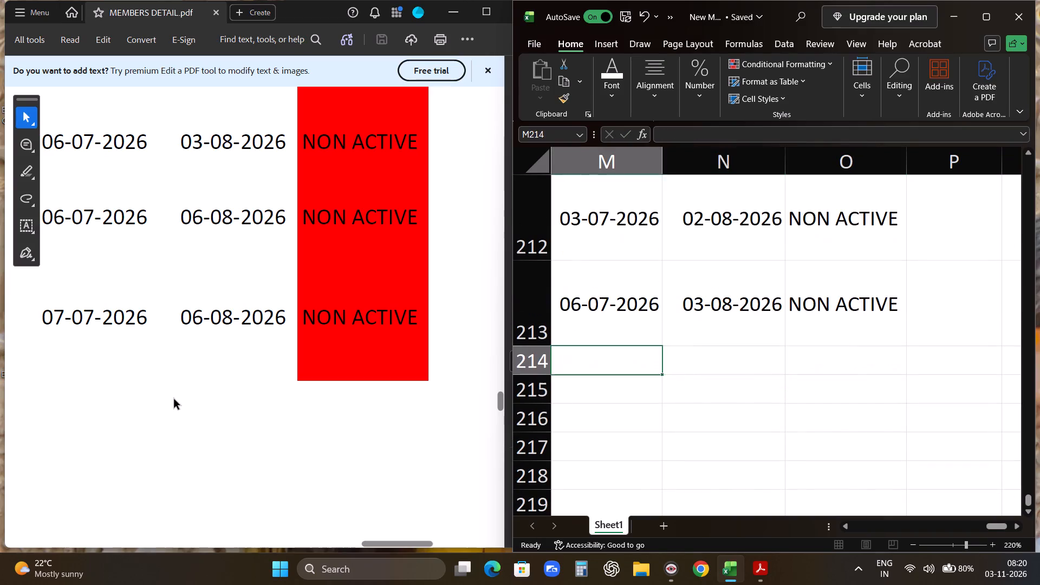
pyautogui.press('Left')
pyautogui.press('Left')
pyautogui.press('Left')
pyautogui.press('Left')
pyautogui.press('Left')
pyautogui.press('Left')
pyautogui.press('Left')
pyautogui.press('Left')
pyautogui.press('Left')
pyautogui.press('Left')
pyautogui.press('Left')
pyautogui.press('Left')
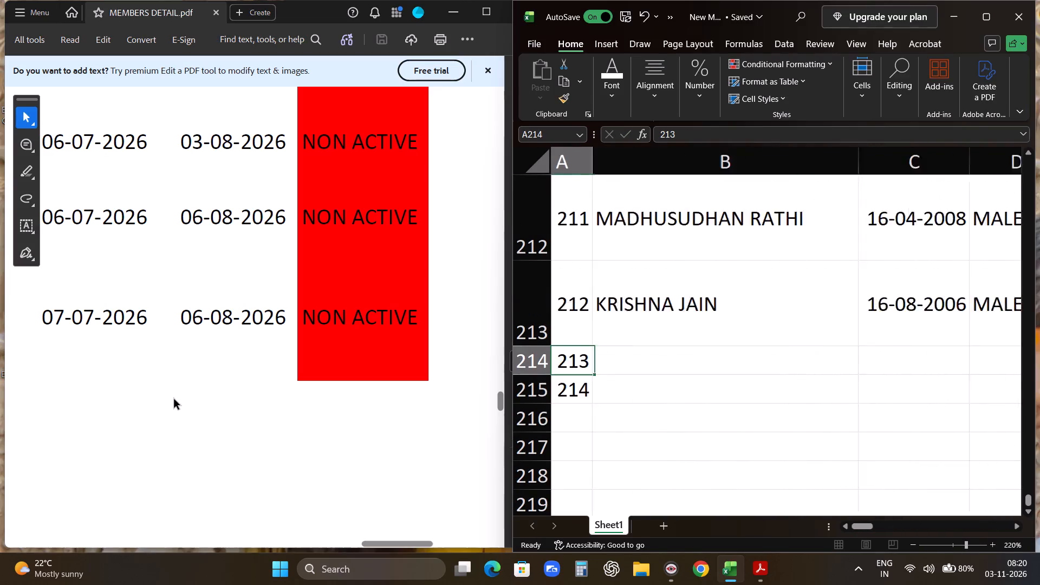
pyautogui.press('Left')
pyautogui.press('Left')
pyautogui.press('Left')
pyautogui.press('Left')
pyautogui.press('Left')
pyautogui.press('Left')
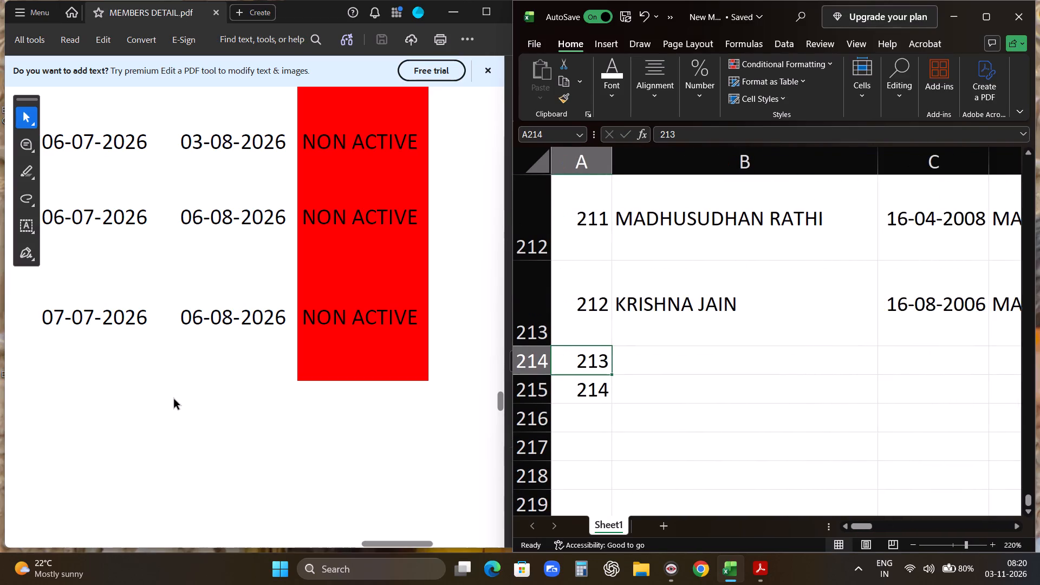
pyautogui.hotkey('alt', 'Tab')
pyautogui.press('Left')
pyautogui.press('Left')
pyautogui.press('Left')
pyautogui.press('Left')
pyautogui.press('Left')
pyautogui.press('Left')
pyautogui.press('Left')
pyautogui.press('Left')
pyautogui.press('Left')
pyautogui.press('Left')
pyautogui.press('Left')
pyautogui.press('Left')
pyautogui.press('Left')
pyautogui.press('Left')
pyautogui.press('Left')
pyautogui.press('Left')
pyautogui.press('Left')
pyautogui.press('Left')
pyautogui.press('Left')
pyautogui.press('Left')
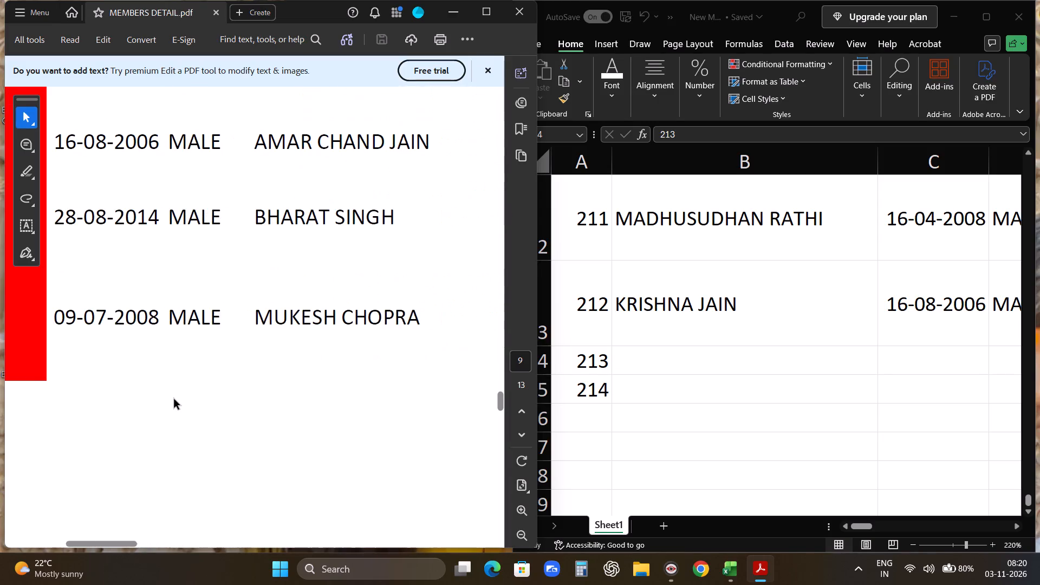
pyautogui.press('Left')
pyautogui.press('Left')
pyautogui.press('Left')
pyautogui.press('Left')
pyautogui.press('Left')
pyautogui.press('Left')
pyautogui.press('Left')
pyautogui.press('Left')
pyautogui.press('Left')
pyautogui.press('Left')
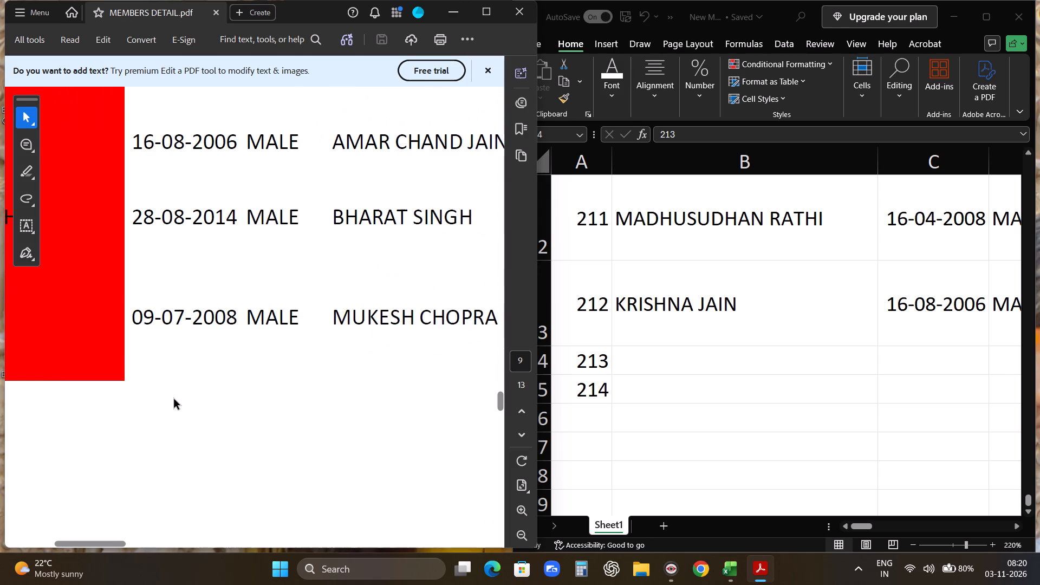
pyautogui.press('Left')
pyautogui.press('Left')
pyautogui.press('Left')
pyautogui.press('Left')
pyautogui.press('Left')
pyautogui.press('Left')
pyautogui.press('Left')
pyautogui.press('Left')
pyautogui.press('Left')
pyautogui.press('Left')
pyautogui.press('Left')
pyautogui.press('Left')
pyautogui.press('Left')
pyautogui.press('Left')
pyautogui.press('Left')
pyautogui.press('Left')
pyautogui.press('Left')
pyautogui.press('Left')
pyautogui.press('Left')
pyautogui.press('Left')
pyautogui.press('Left')
pyautogui.press('Left')
pyautogui.press('Left')
pyautogui.press('Left')
pyautogui.press('Left')
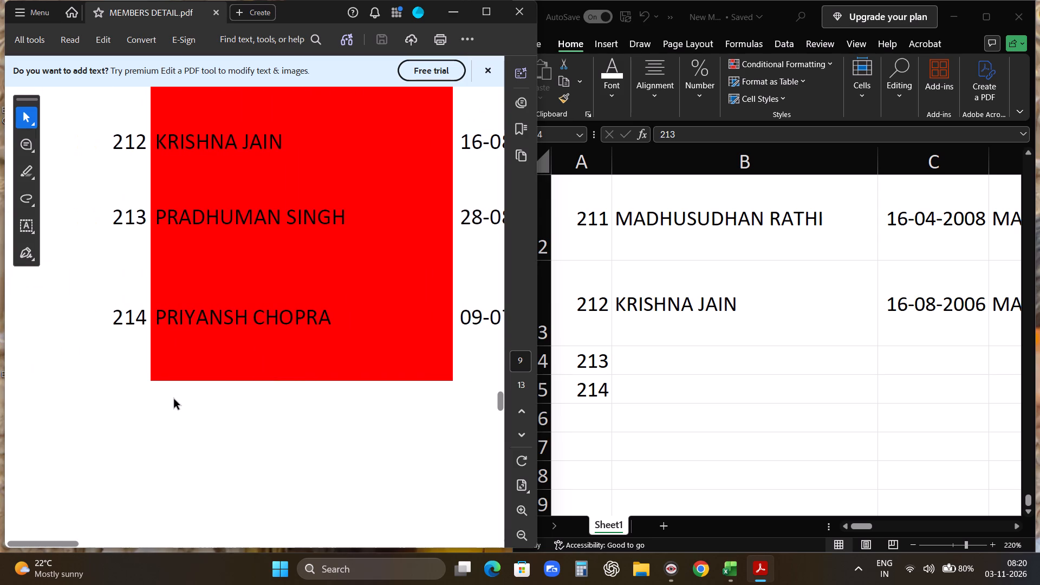
pyautogui.press('Right')
pyautogui.press('Right')
pyautogui.press('Right')
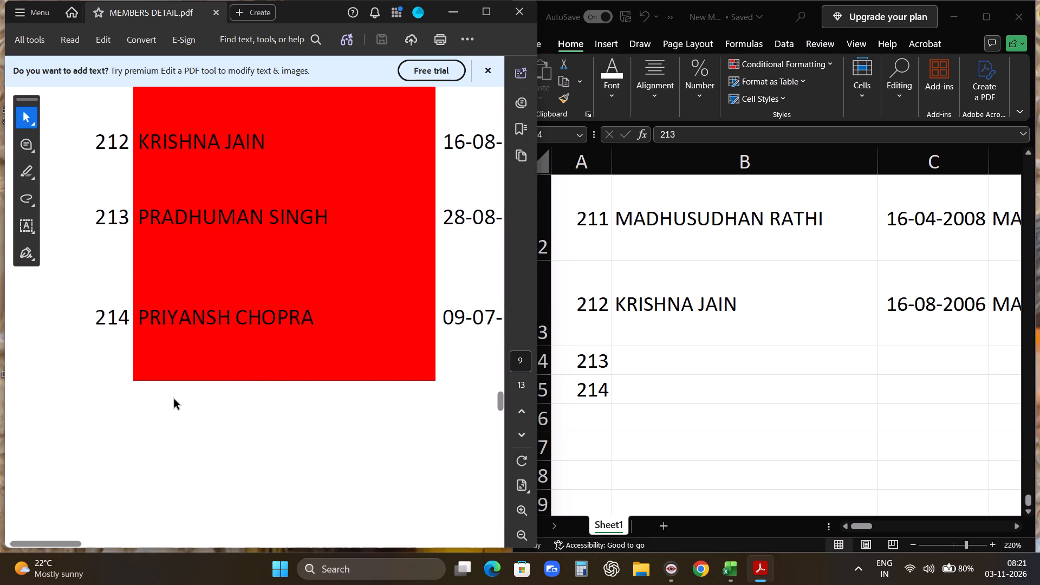
pyautogui.press('Right')
pyautogui.press('Right')
# Return to the Excel worksheet, select member 213's empty name cell B214 and save the workbook.
pyautogui.hotkey('alt', 'Tab')
pyautogui.press('Right')
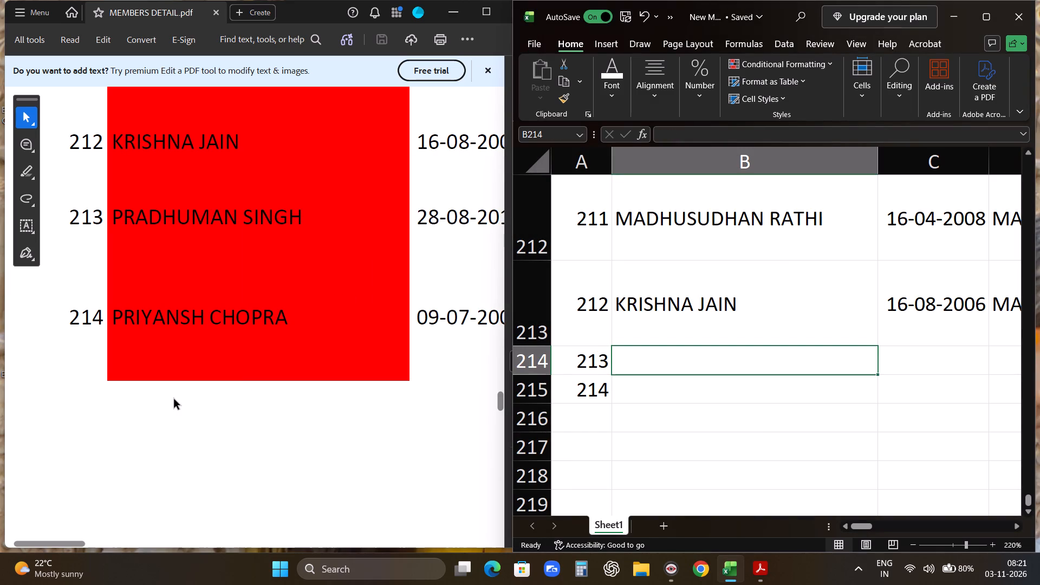
pyautogui.hotkey('ctrl', 's')
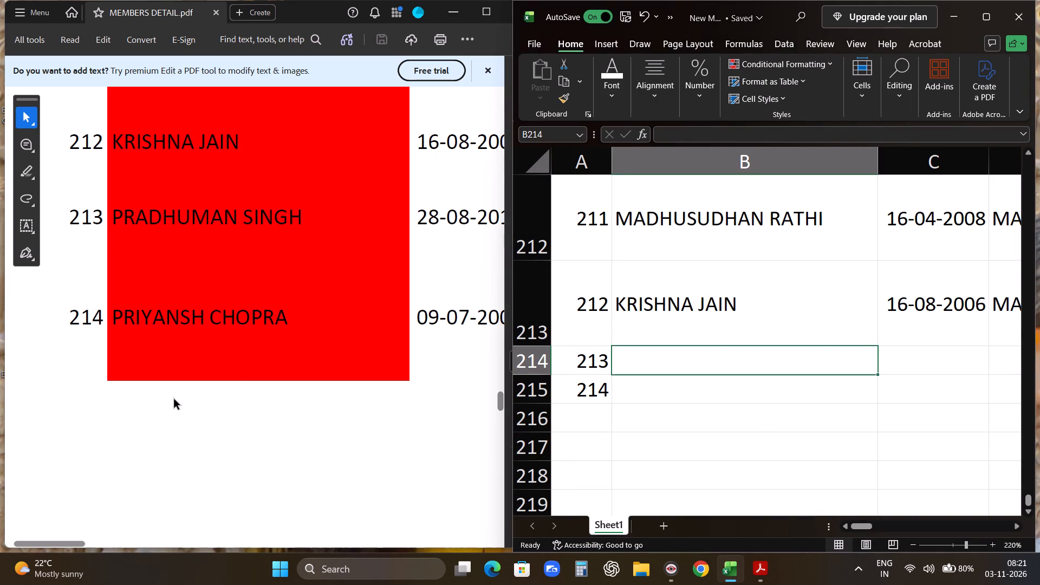
pyautogui.hotkey('ctrl', 's')
pyautogui.hotkey('ctrl', 's')
pyautogui.hotkey('ctrl', 's')
pyautogui.hotkey('ctrl', 's')
pyautogui.hotkey('ctrl', 's')
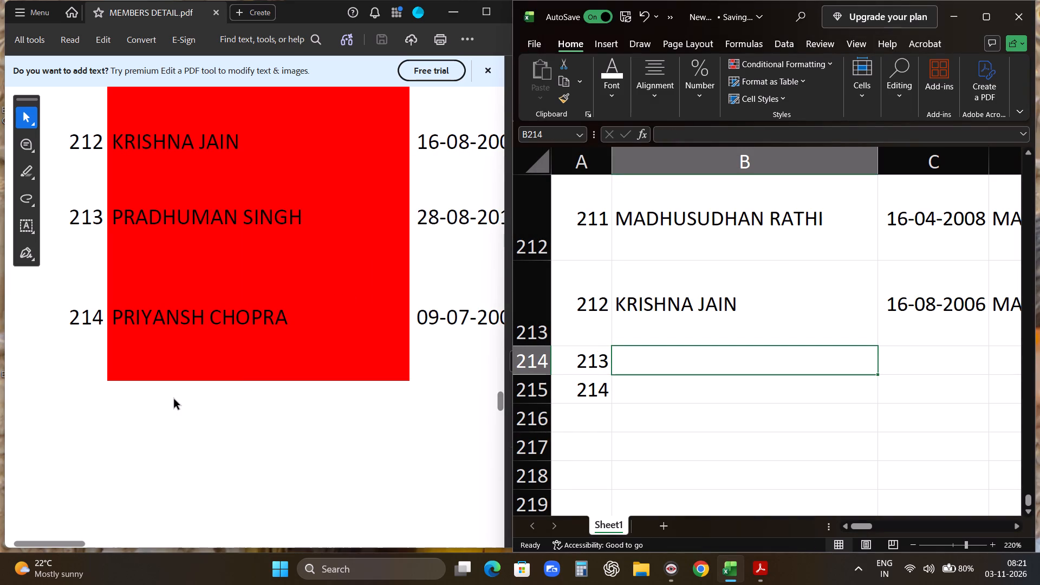
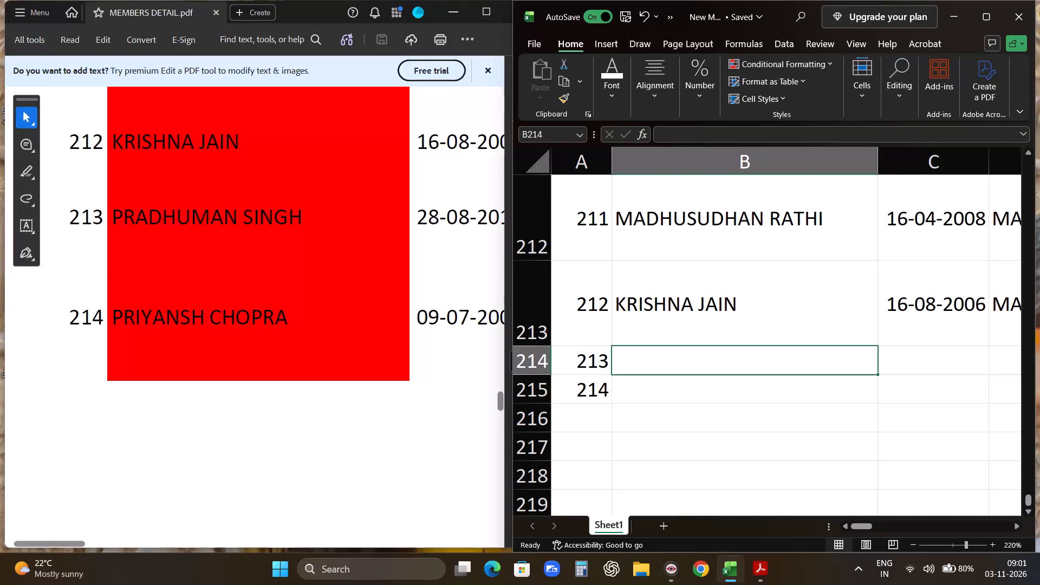
# Extend the serial numbers down column A from 214 in A215 as a consecutive series over 60 cells.
pyautogui.scroll(-2, 616, 402)
pyautogui.click(586, 229)
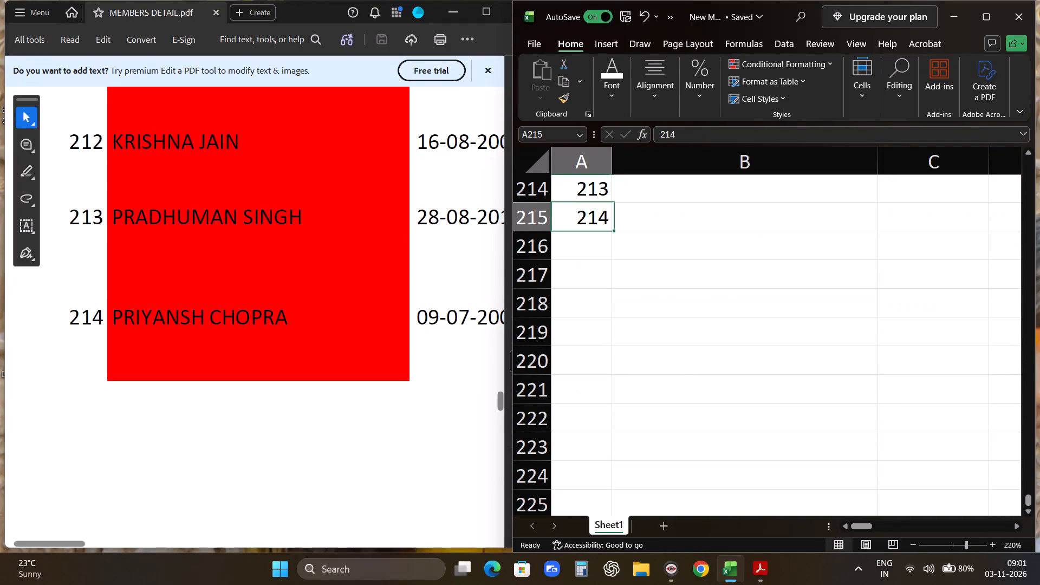
pyautogui.moveTo(612, 228); pyautogui.dragTo(587, 569)
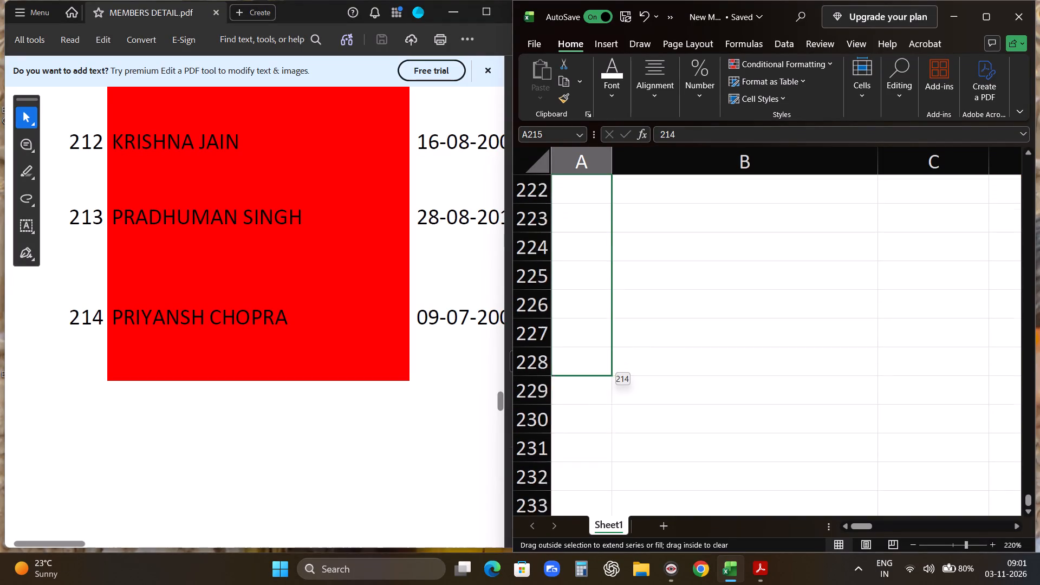
pyautogui.moveTo(587, 569); pyautogui.dragTo(589, 513)
pyautogui.click(626, 509)
pyautogui.click(651, 446)
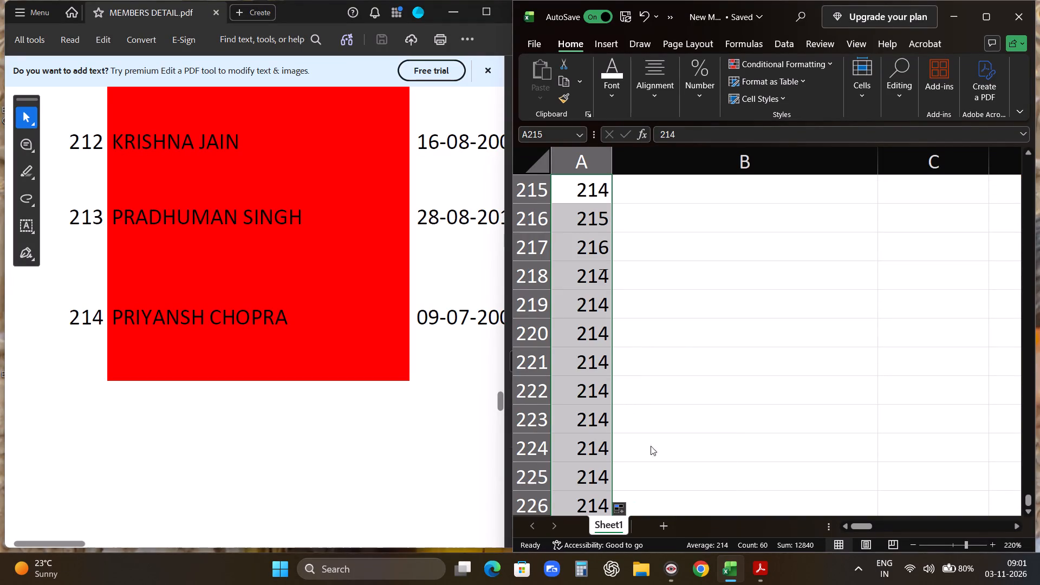
pyautogui.scroll(7, 651, 446)
pyautogui.scroll(-7, 651, 446)
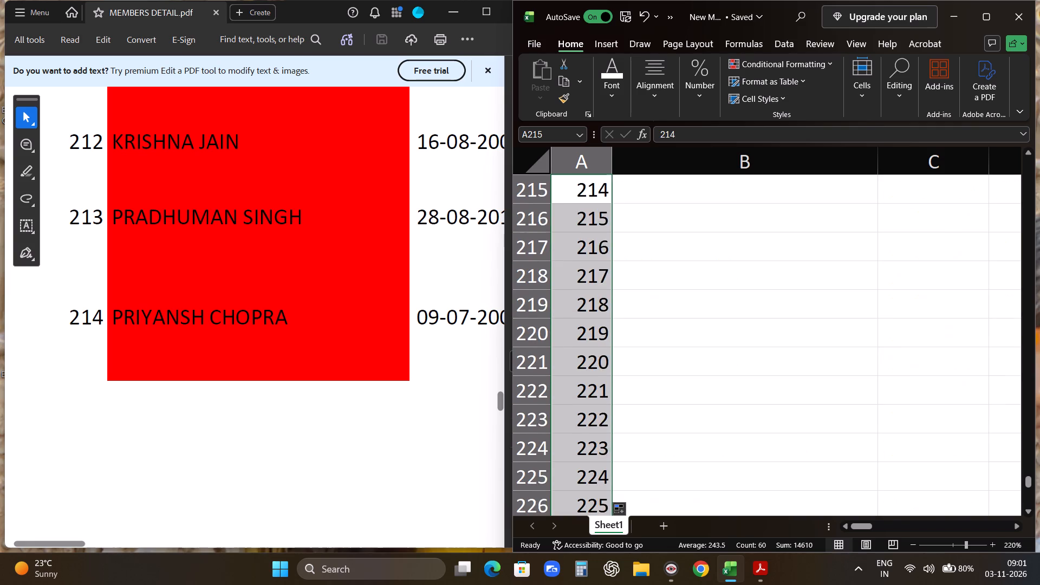
# Enter member 213's name in B214 of the worksheet, as given in the PDF record.
pyautogui.scroll(2, 651, 446)
pyautogui.click(653, 331)
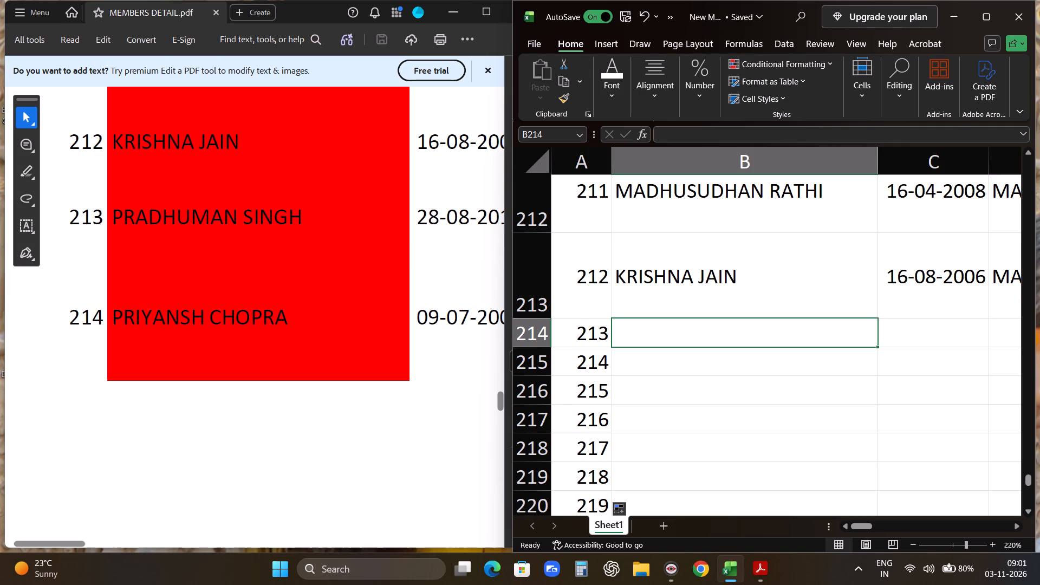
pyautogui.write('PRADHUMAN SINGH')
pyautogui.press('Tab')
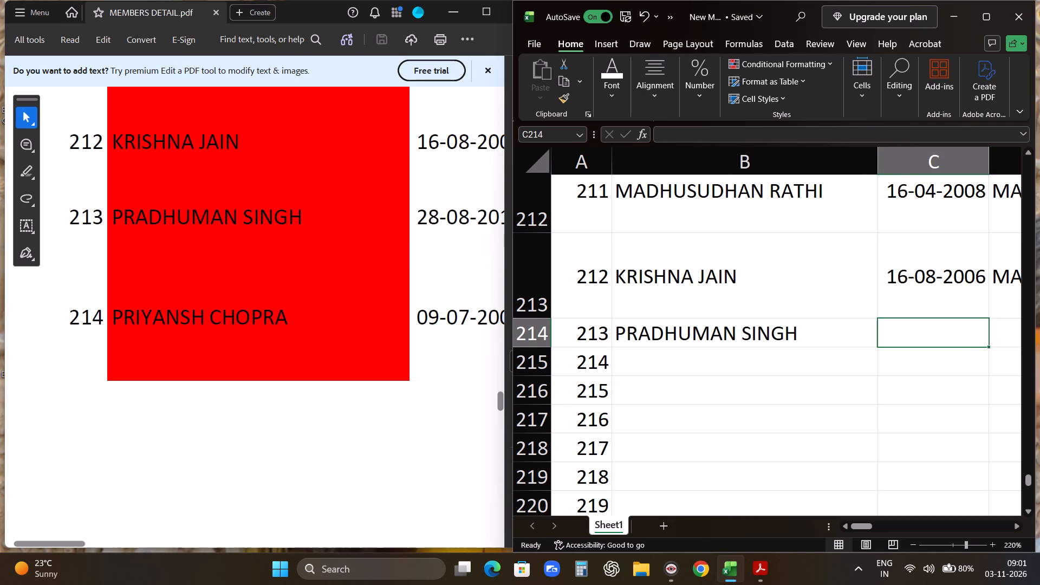
# Consult member 213's date of birth in the PDF record and enter it in C214 of the Excel worksheet.
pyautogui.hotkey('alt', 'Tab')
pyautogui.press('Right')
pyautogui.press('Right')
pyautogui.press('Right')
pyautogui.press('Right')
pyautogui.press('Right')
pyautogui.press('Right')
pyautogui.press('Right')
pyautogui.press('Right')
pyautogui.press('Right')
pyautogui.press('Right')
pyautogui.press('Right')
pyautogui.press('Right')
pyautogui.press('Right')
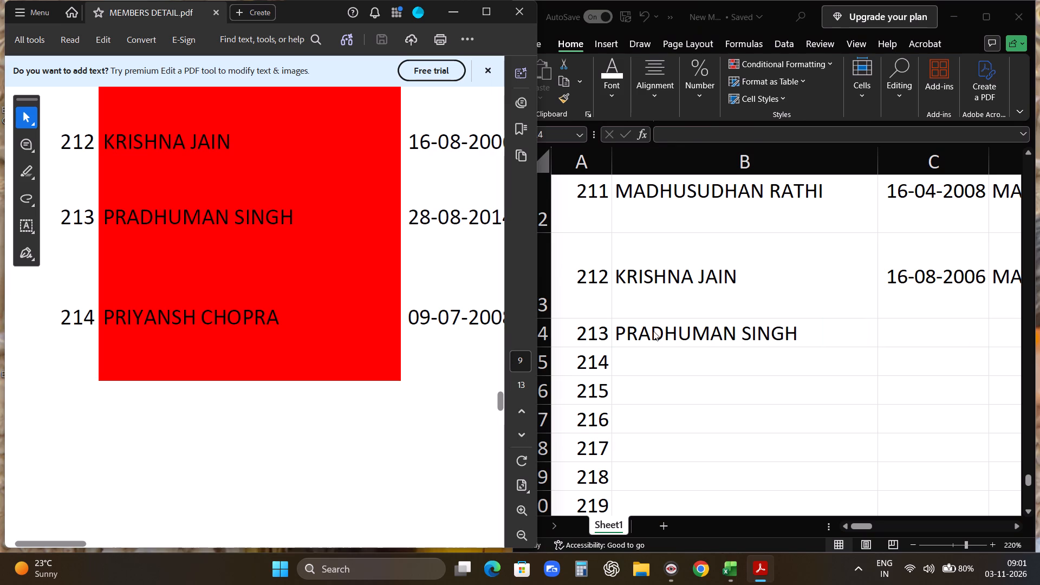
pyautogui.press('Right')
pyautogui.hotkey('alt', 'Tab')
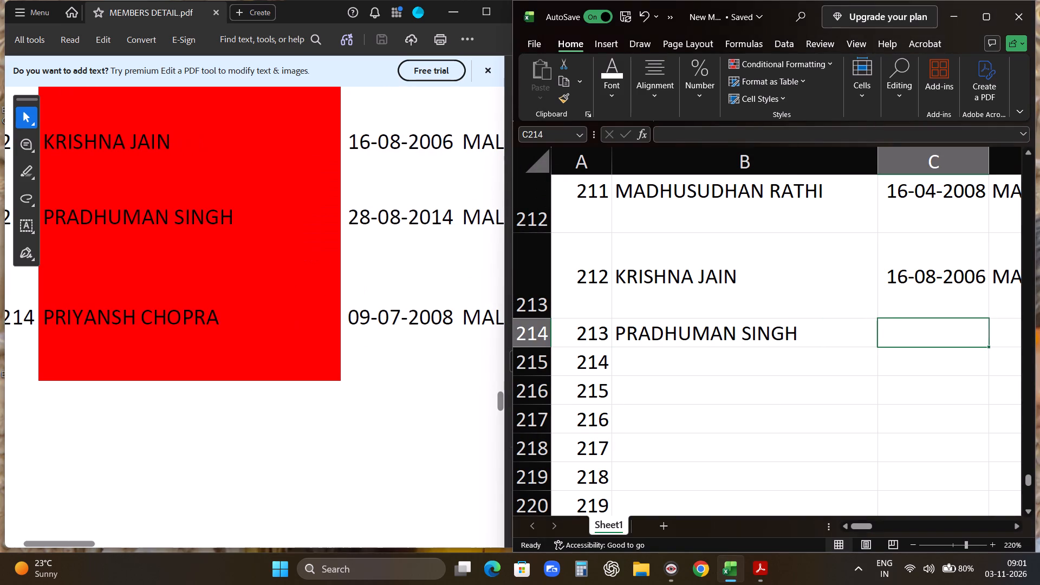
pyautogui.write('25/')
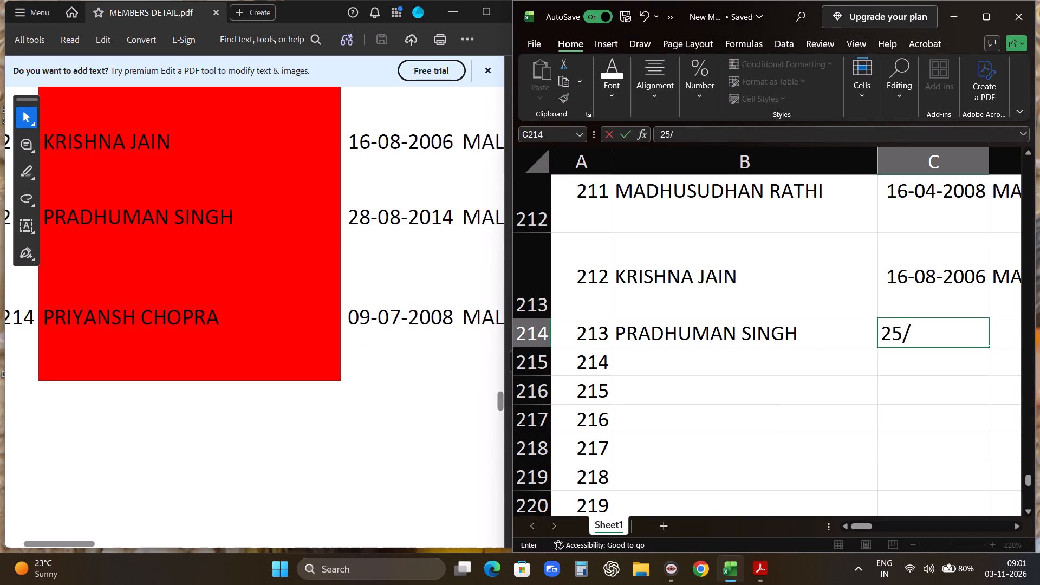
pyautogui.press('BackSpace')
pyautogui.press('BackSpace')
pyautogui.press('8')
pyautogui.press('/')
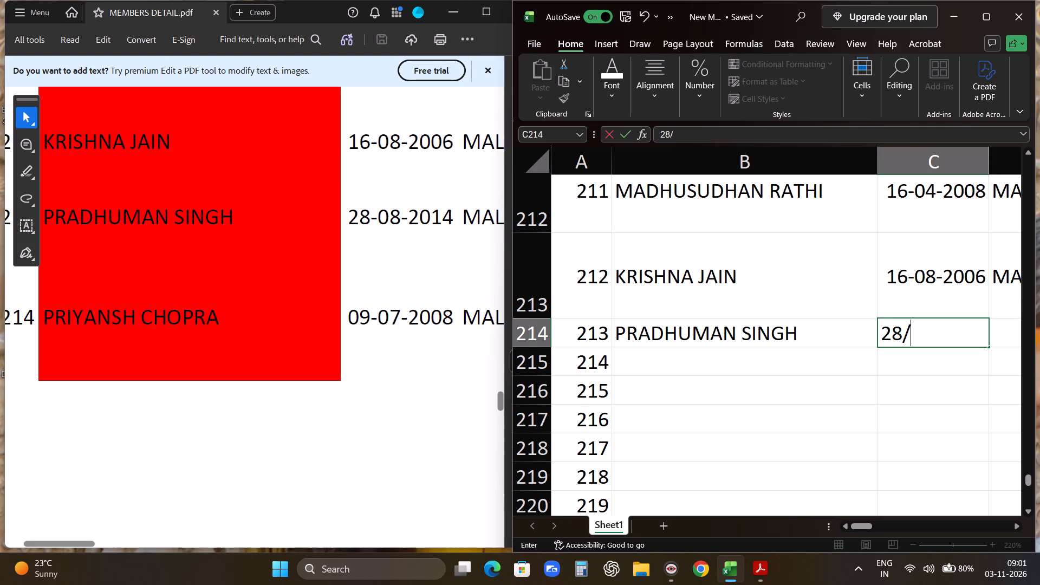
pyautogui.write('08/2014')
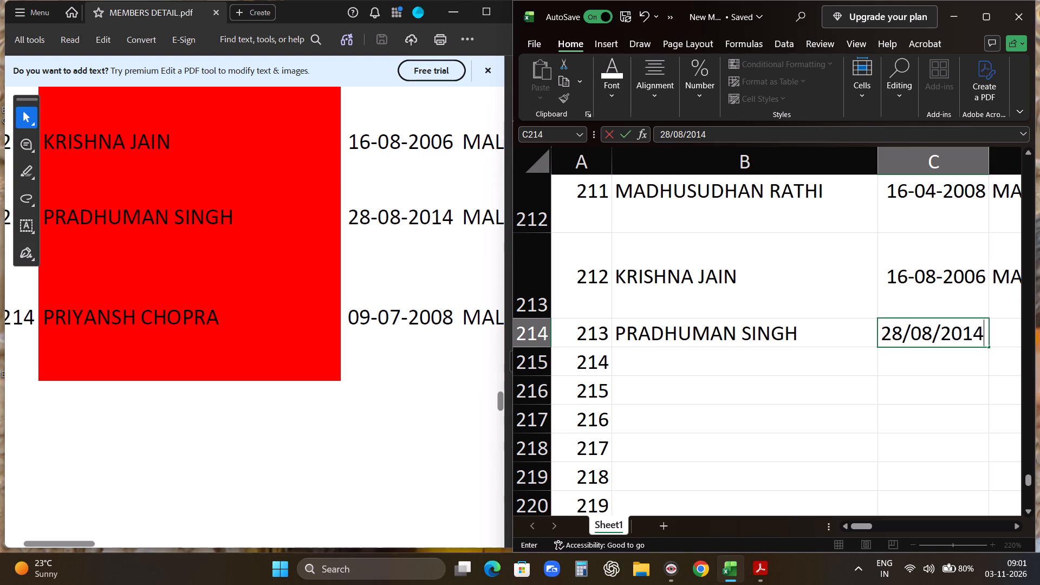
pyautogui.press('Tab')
# Enter the gender MALE for member 213 in D214.
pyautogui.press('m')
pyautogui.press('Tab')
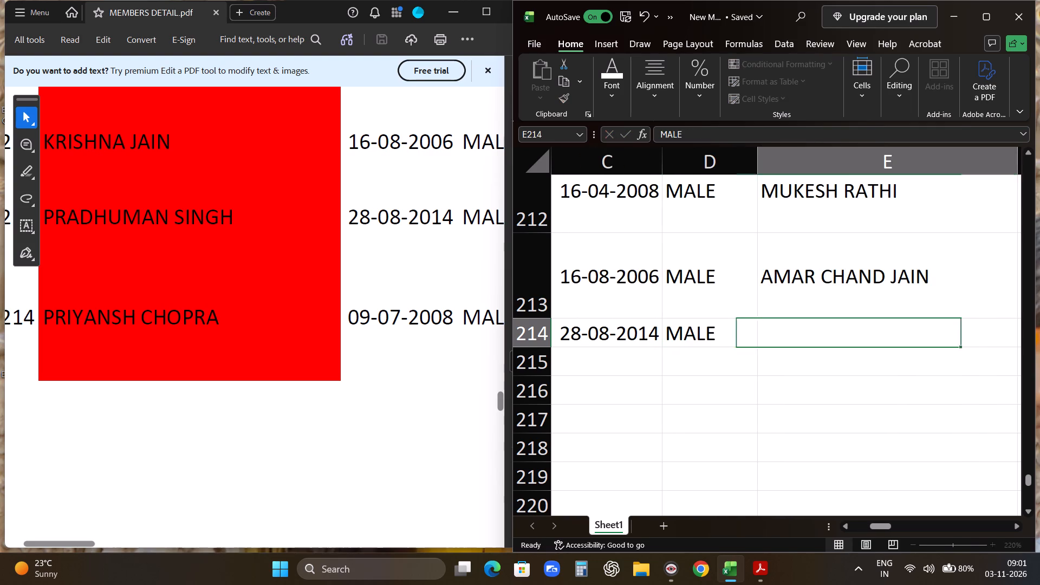
# Consult the father's name in member 213's PDF record and enter it in E214 of the Excel worksheet, correcting the surname's spelling.
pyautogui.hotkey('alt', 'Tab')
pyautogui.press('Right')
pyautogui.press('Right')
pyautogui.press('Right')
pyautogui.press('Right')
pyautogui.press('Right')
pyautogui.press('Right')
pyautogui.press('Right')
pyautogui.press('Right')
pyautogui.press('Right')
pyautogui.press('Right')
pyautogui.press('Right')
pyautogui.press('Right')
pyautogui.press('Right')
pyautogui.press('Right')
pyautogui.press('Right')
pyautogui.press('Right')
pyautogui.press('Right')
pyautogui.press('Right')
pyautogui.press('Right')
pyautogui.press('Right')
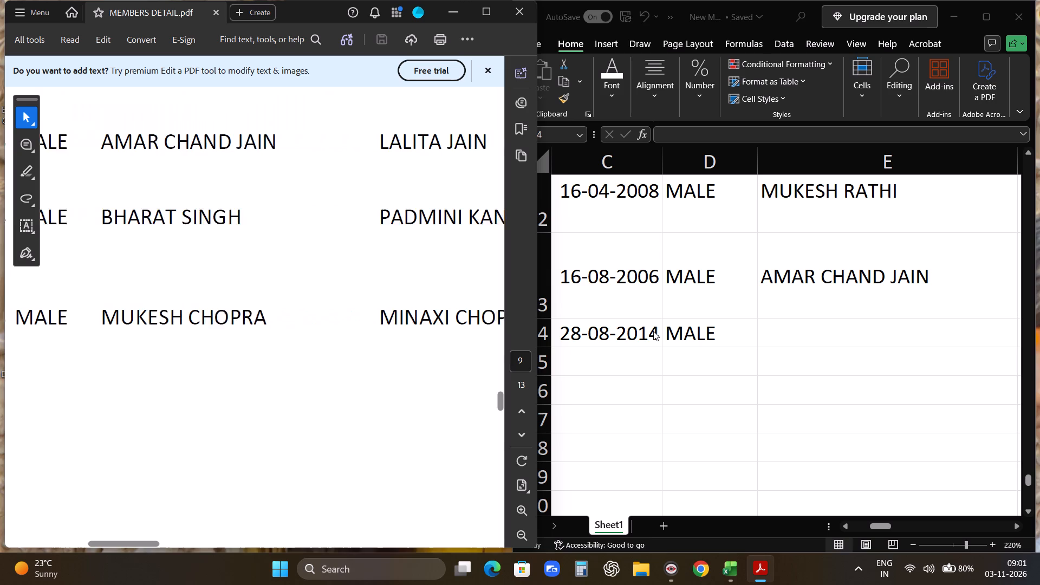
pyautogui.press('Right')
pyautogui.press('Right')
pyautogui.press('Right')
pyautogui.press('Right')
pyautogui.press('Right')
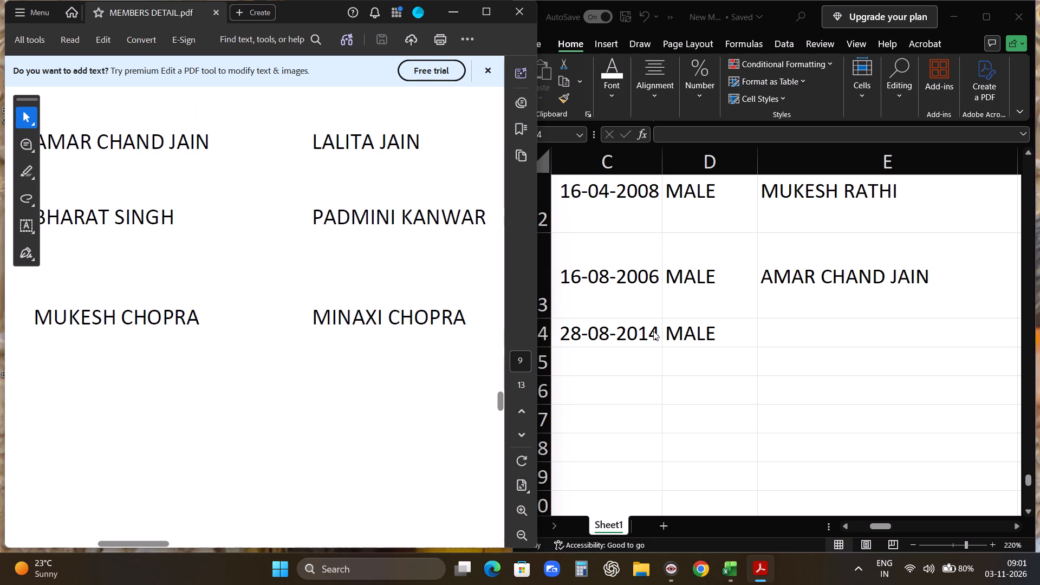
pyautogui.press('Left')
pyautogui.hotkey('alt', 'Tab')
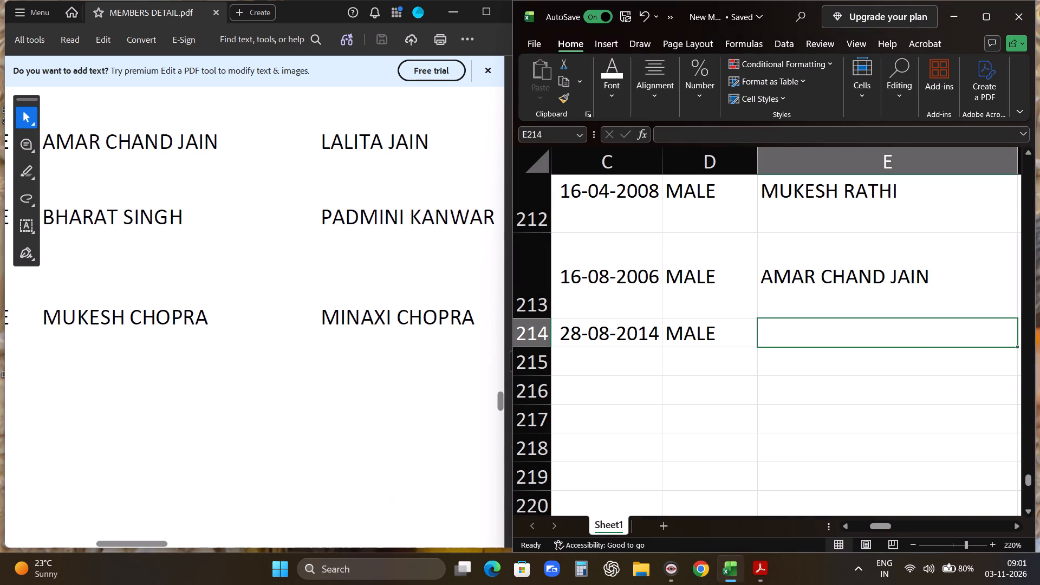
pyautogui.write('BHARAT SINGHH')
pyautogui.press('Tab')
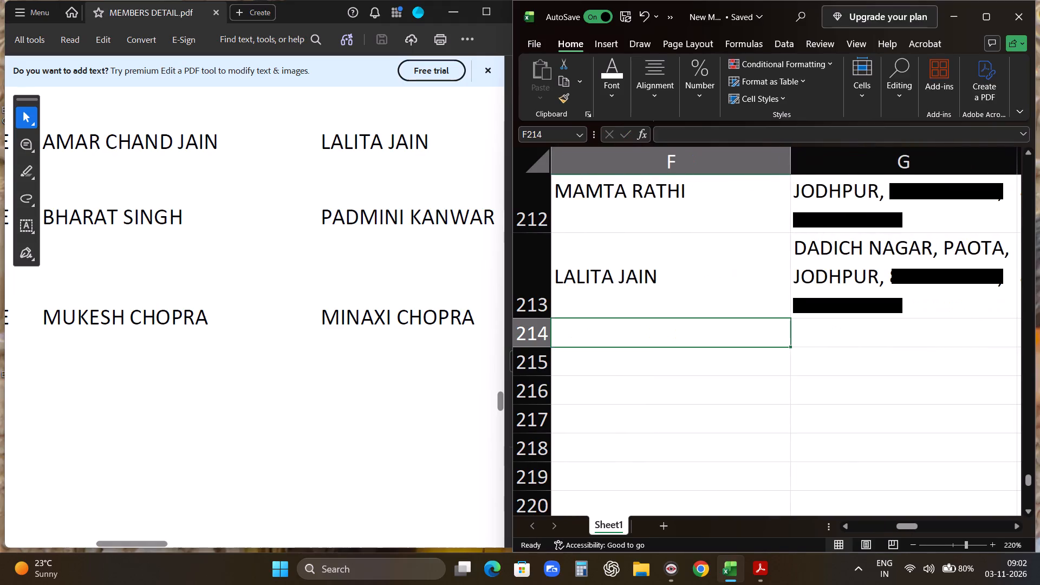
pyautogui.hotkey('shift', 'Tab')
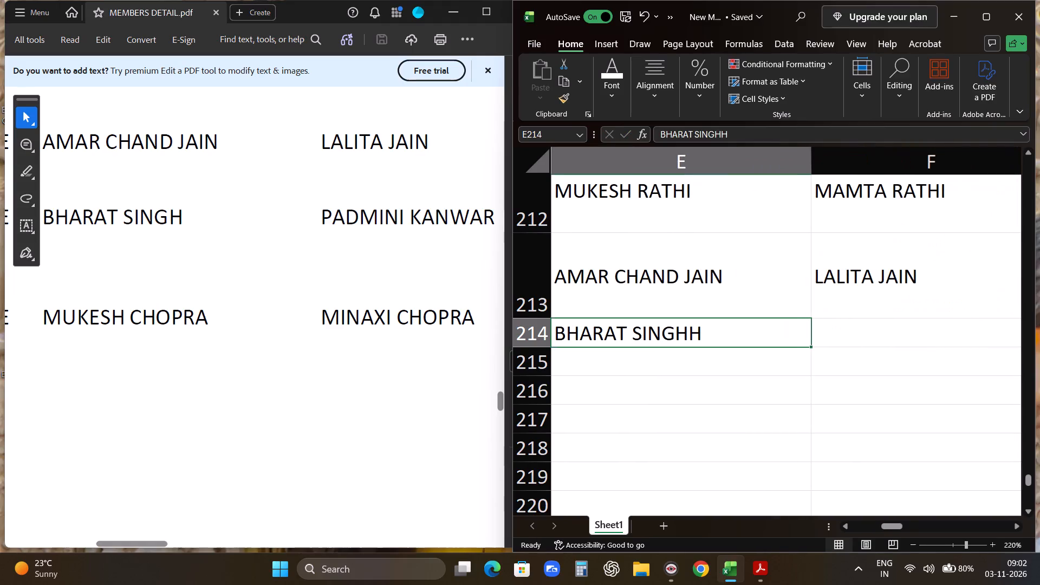
pyautogui.doubleClick(737, 336)
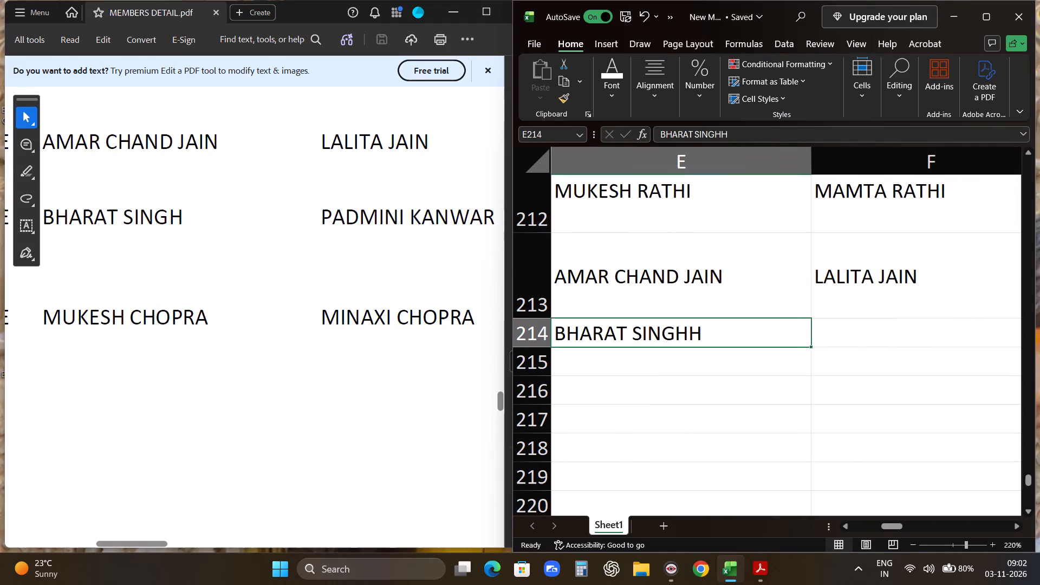
pyautogui.press('BackSpace')
pyautogui.press('Tab')
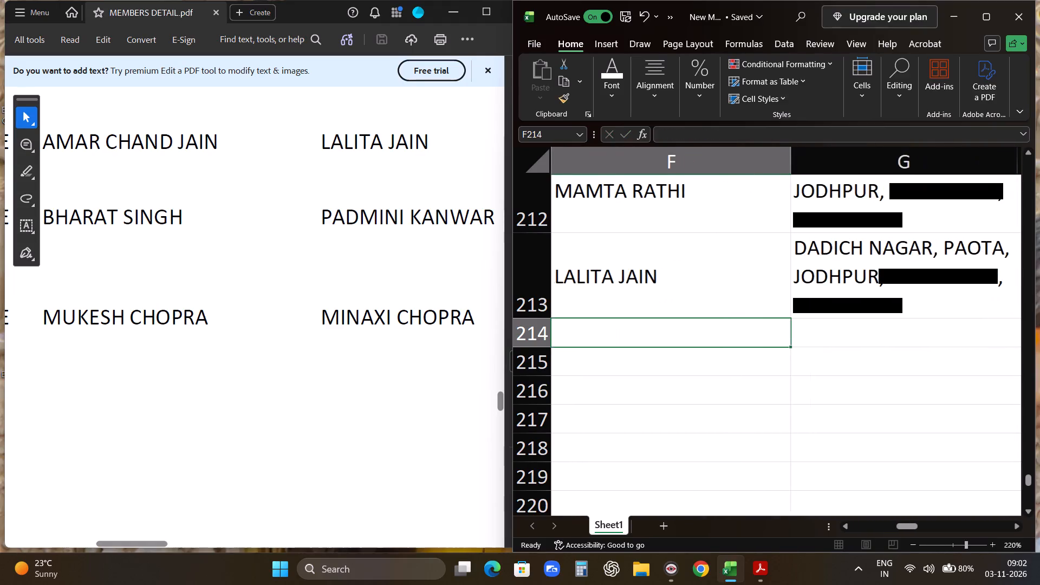
# Enter member 213's mother's name in F214, as given in the PDF record.
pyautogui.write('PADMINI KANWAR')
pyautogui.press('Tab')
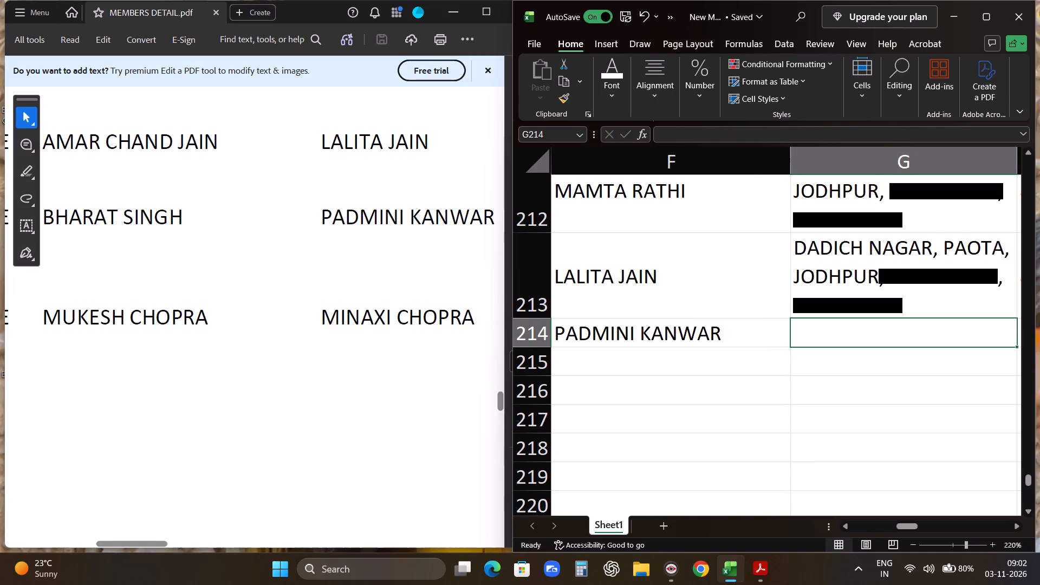
# Consult member 213's address in the PDF record and enter it in G214 of the Excel worksheet.
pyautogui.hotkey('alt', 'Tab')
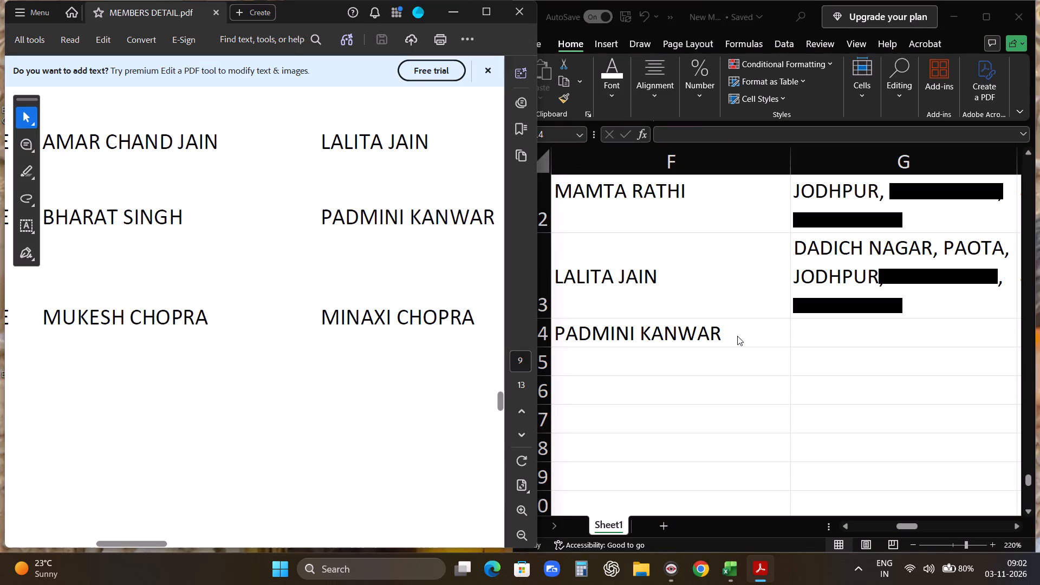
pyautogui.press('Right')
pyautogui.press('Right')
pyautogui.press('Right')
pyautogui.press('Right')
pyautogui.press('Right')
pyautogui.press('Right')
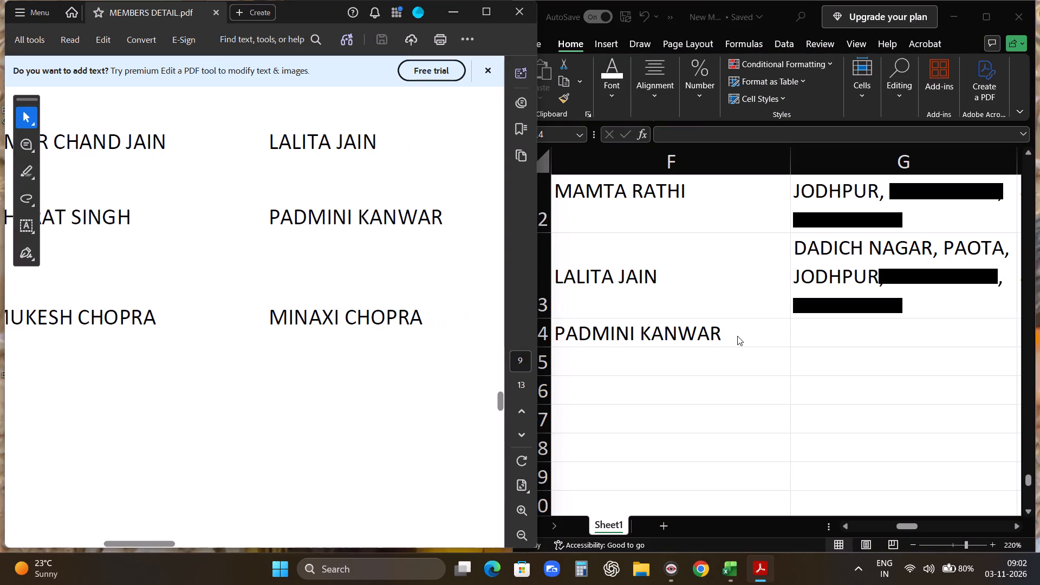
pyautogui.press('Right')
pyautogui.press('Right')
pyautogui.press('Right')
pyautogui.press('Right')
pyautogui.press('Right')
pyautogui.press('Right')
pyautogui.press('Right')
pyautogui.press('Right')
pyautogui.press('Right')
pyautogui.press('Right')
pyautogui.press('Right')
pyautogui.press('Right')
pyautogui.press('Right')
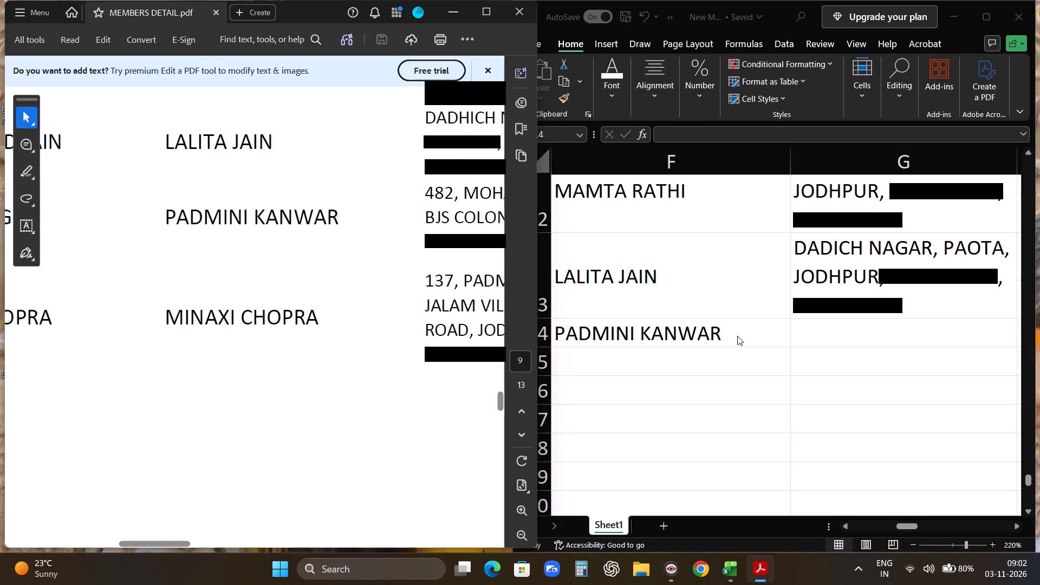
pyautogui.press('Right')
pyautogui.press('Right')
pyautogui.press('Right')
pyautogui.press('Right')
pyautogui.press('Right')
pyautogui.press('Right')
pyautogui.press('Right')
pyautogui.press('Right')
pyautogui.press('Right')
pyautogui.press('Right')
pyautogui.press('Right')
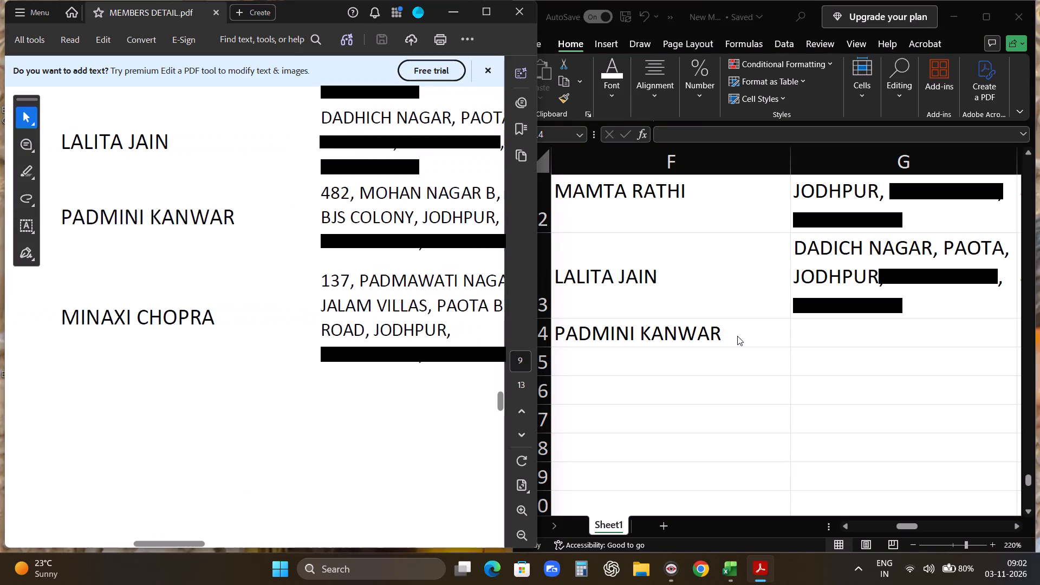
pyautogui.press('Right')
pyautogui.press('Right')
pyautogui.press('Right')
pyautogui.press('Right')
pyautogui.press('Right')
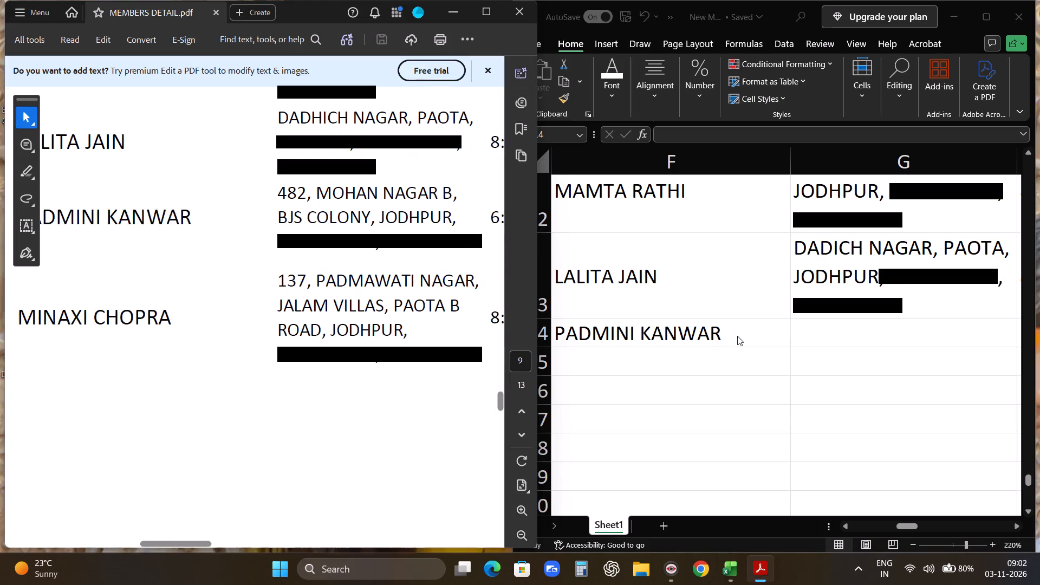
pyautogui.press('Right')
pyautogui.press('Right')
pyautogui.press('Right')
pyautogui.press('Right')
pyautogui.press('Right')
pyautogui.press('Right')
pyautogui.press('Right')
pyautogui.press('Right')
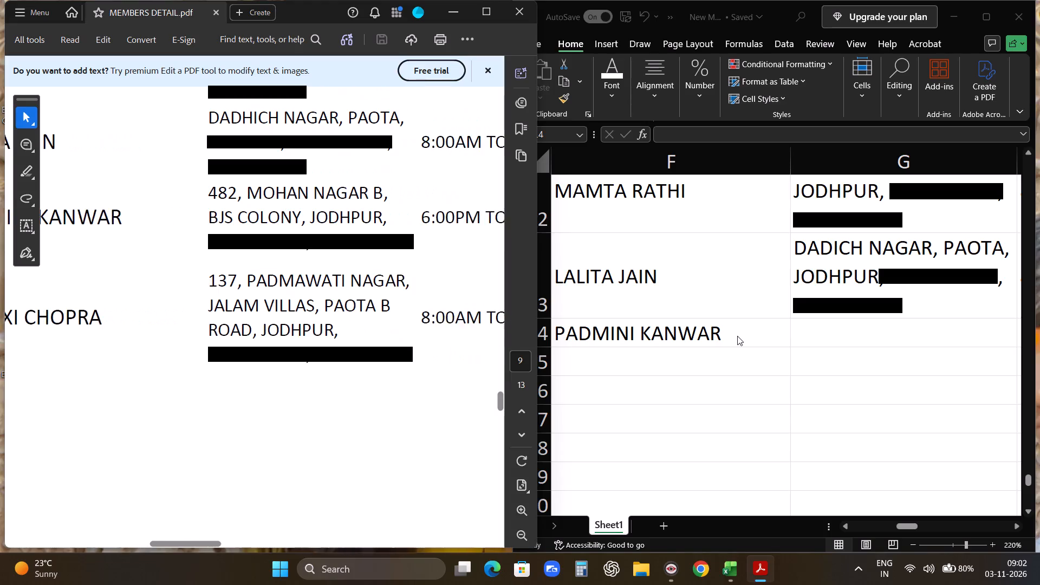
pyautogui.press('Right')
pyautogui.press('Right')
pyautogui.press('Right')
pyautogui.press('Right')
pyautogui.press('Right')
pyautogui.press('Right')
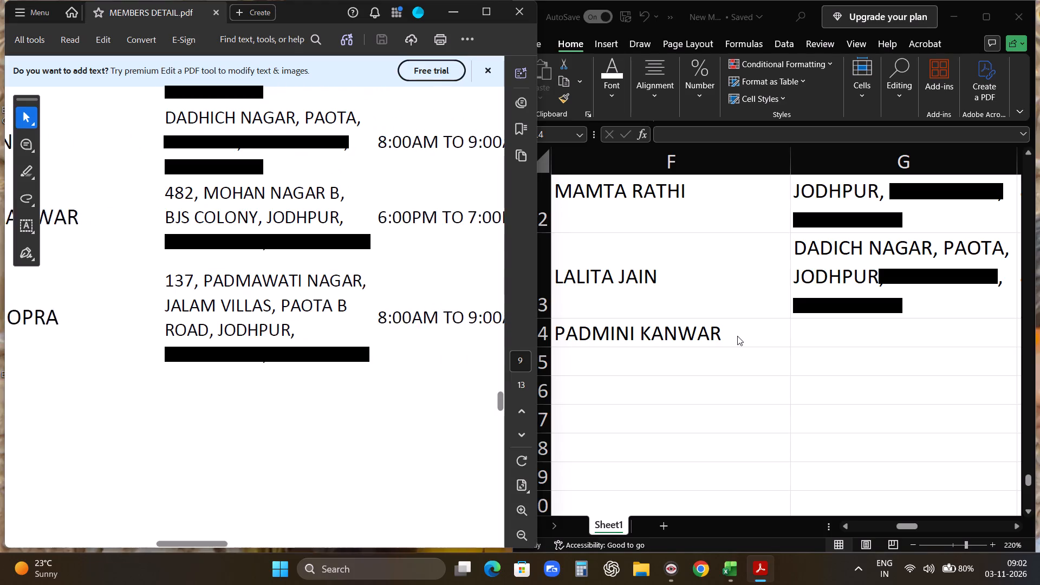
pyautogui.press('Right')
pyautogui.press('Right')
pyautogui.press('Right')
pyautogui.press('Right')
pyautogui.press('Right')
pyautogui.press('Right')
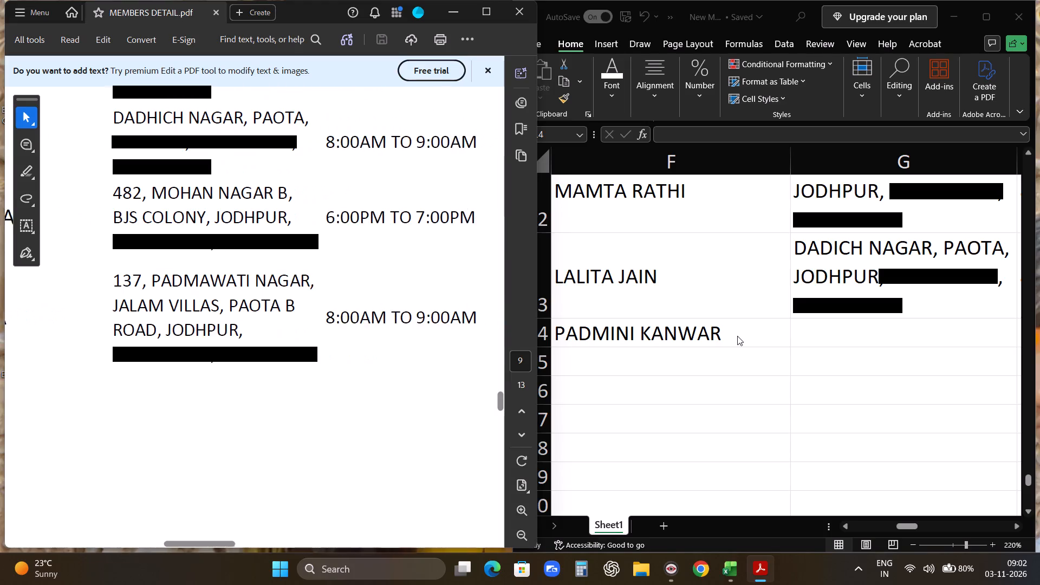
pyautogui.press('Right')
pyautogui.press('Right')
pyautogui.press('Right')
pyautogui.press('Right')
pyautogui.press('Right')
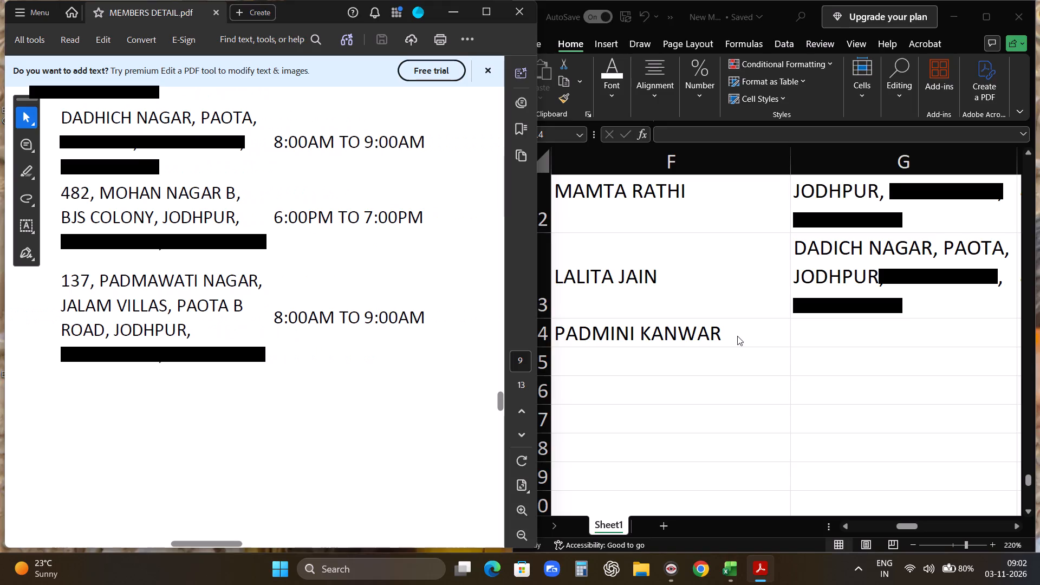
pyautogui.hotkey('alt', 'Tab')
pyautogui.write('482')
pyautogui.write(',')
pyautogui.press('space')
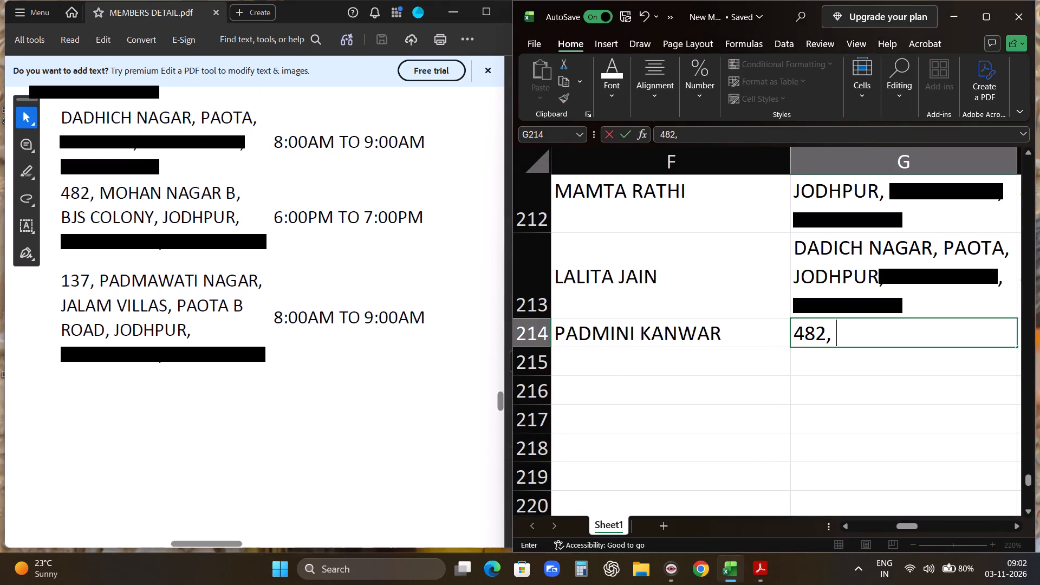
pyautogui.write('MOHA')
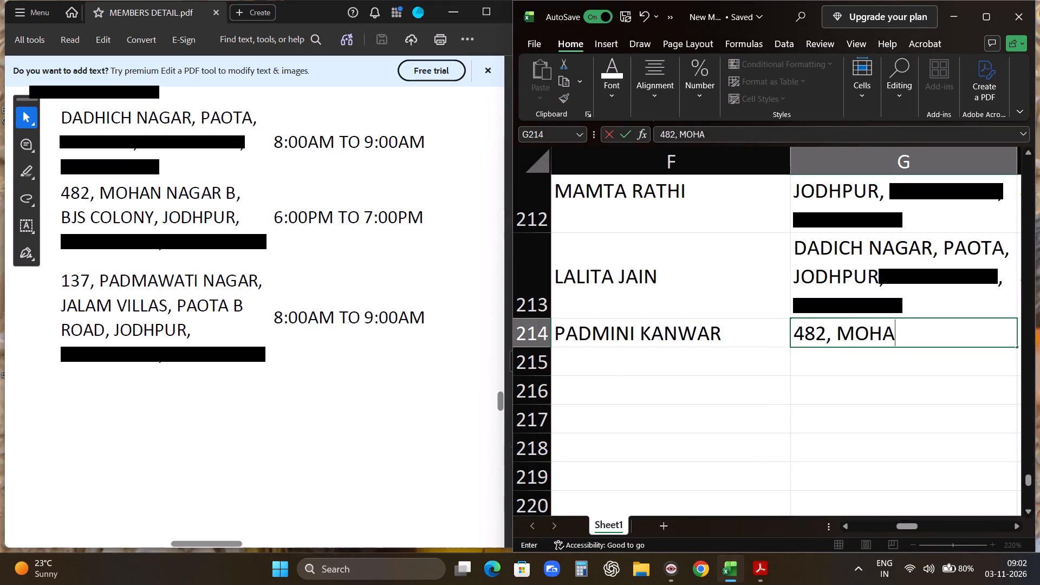
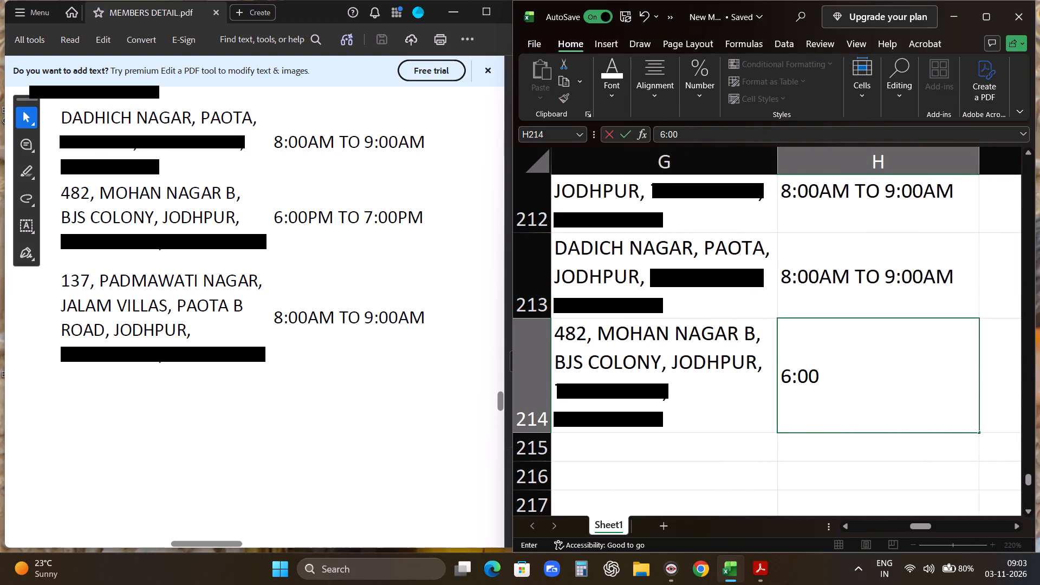
# Complete member 213's time slot in H214 as 6:00PM TO 7:00PM.
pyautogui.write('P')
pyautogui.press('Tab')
# Consult the entry after the time slot in member 213's PDF record and enter NIL in I214 of the Excel worksheet.
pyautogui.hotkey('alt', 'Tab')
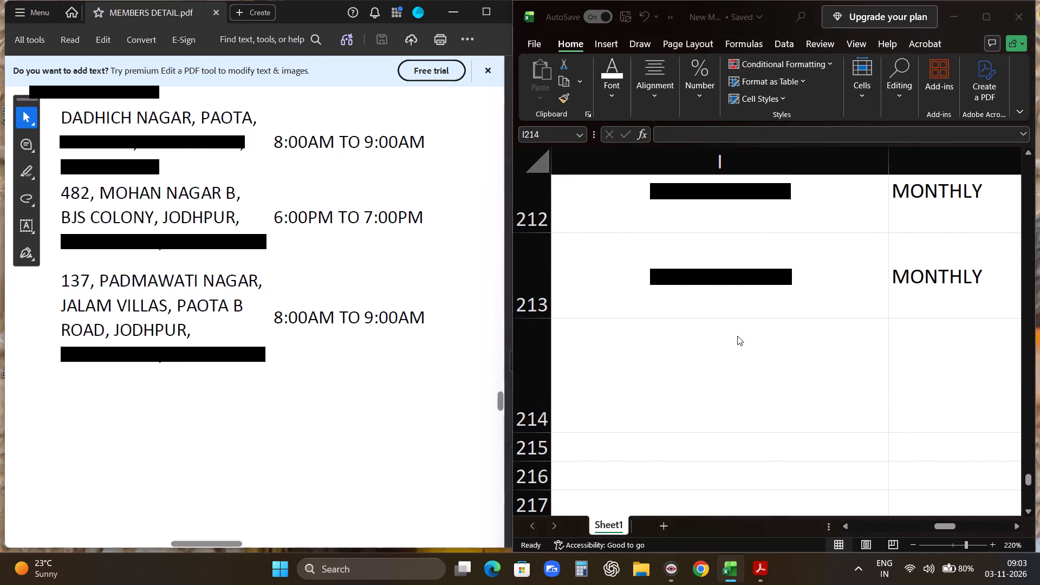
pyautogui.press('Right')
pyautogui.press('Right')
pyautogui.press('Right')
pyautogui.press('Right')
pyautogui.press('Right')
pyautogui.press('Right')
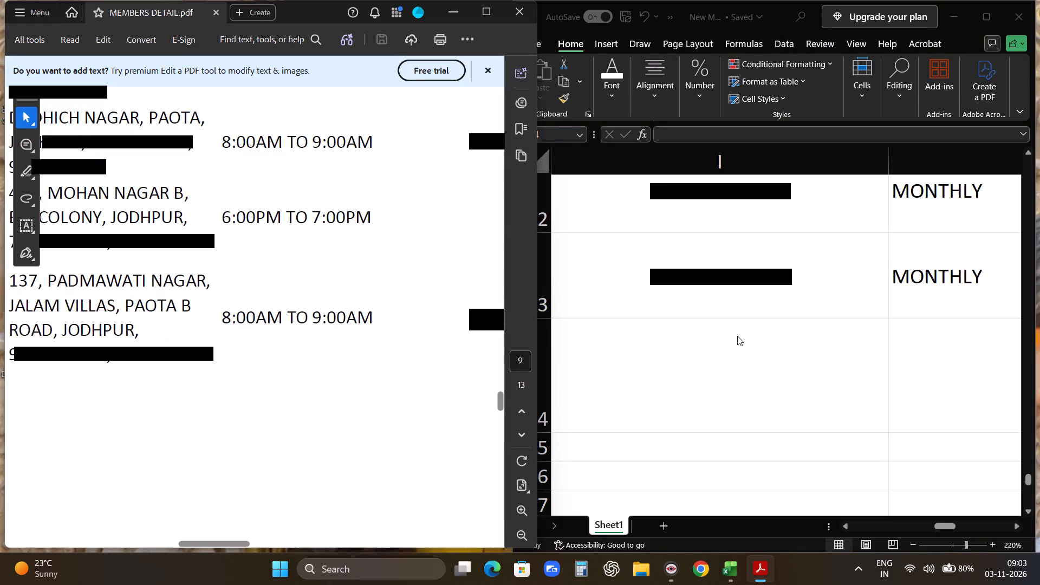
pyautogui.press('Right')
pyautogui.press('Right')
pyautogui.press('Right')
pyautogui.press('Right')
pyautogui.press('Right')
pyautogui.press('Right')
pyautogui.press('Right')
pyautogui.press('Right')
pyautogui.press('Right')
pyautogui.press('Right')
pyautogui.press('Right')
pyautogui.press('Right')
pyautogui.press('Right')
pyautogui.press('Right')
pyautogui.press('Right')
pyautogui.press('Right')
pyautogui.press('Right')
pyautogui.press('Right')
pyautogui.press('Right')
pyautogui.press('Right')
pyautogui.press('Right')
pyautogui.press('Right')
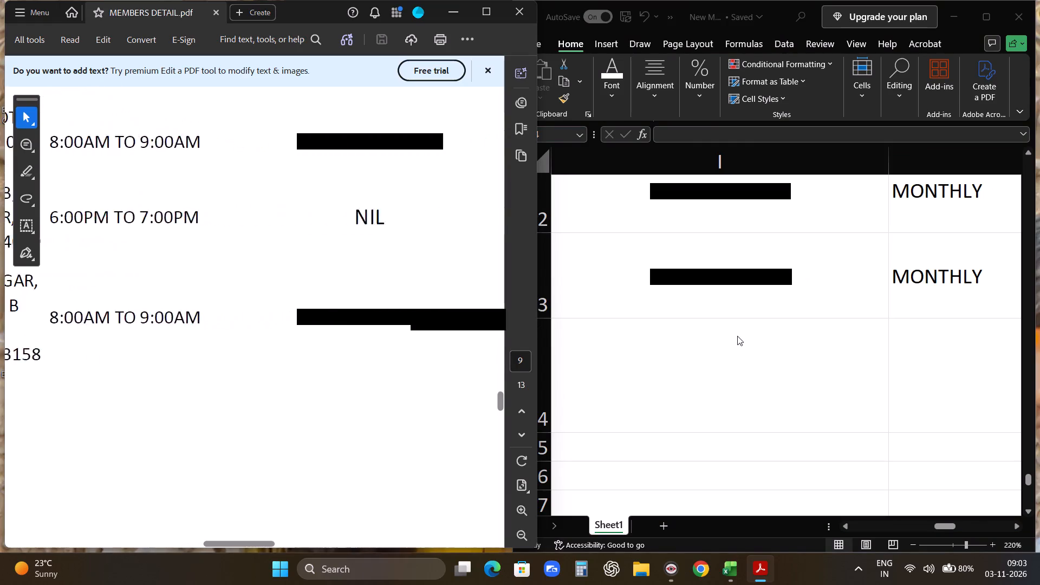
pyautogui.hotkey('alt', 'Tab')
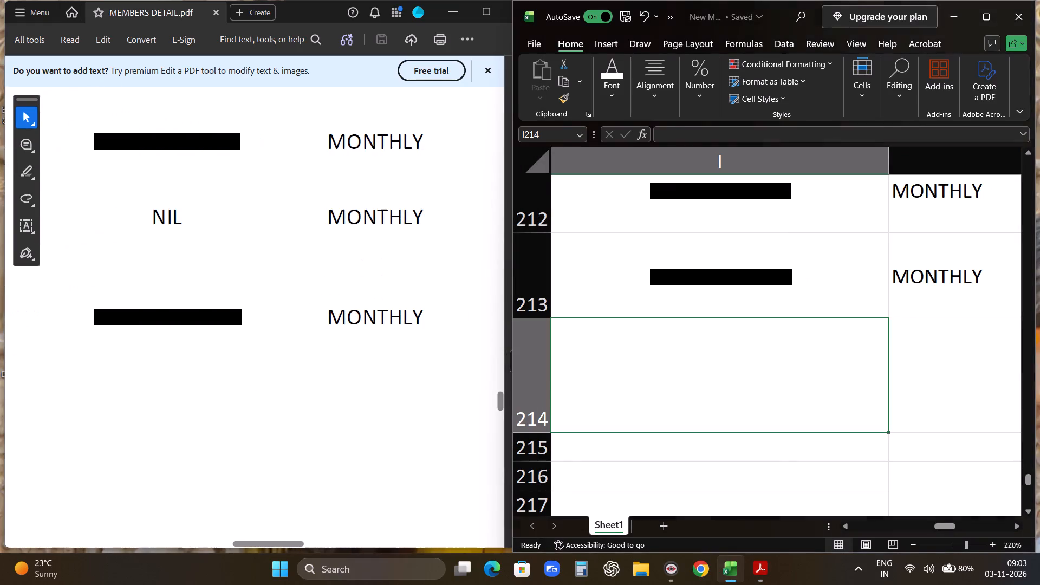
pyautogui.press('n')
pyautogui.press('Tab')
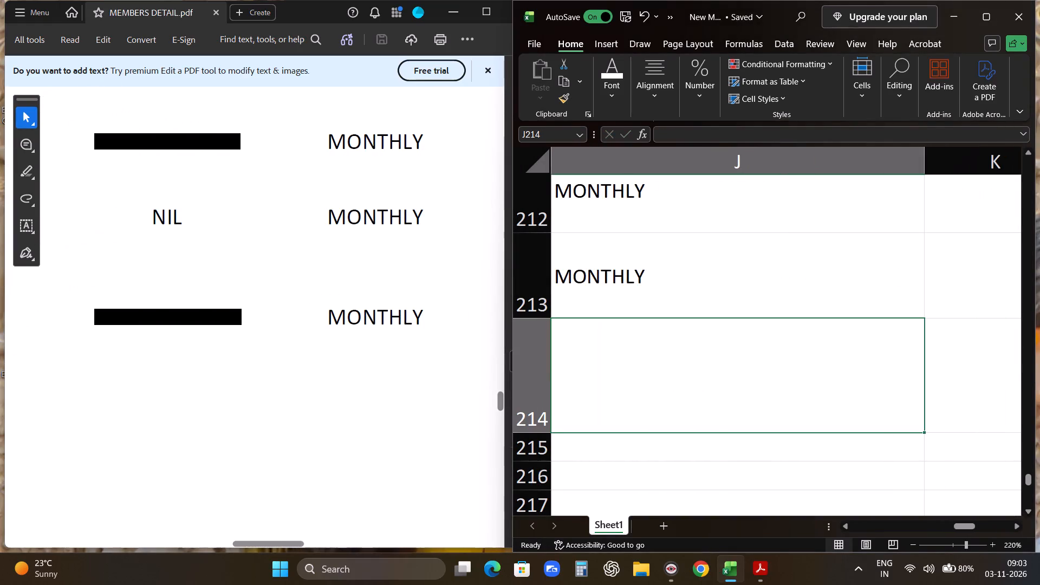
# Enter MONTHLY as member 213's plan in J214.
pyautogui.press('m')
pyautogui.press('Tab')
# Consult member 213's fee in the PDF record and enter 2500 in K214 of the Excel worksheet.
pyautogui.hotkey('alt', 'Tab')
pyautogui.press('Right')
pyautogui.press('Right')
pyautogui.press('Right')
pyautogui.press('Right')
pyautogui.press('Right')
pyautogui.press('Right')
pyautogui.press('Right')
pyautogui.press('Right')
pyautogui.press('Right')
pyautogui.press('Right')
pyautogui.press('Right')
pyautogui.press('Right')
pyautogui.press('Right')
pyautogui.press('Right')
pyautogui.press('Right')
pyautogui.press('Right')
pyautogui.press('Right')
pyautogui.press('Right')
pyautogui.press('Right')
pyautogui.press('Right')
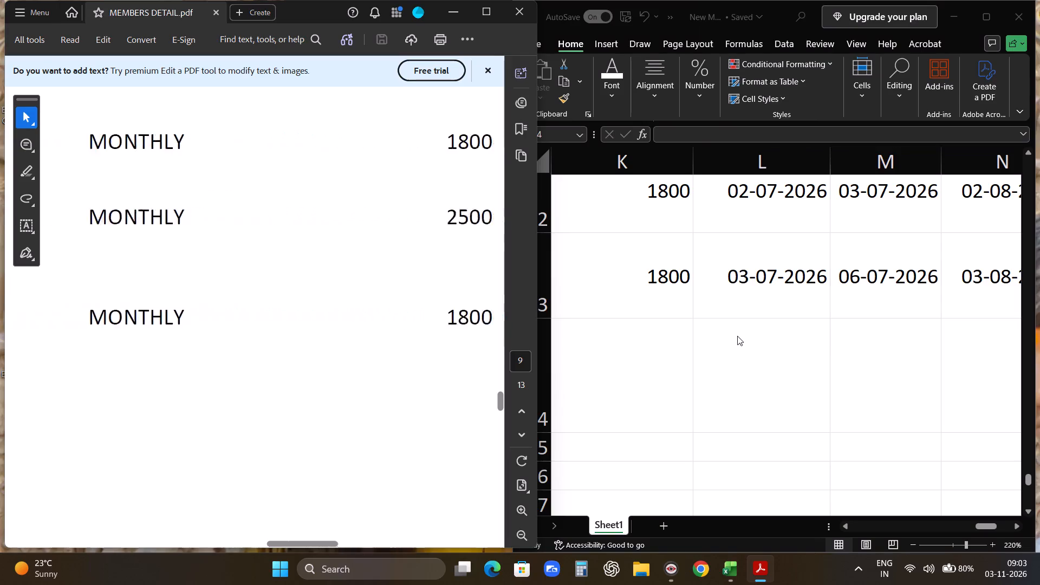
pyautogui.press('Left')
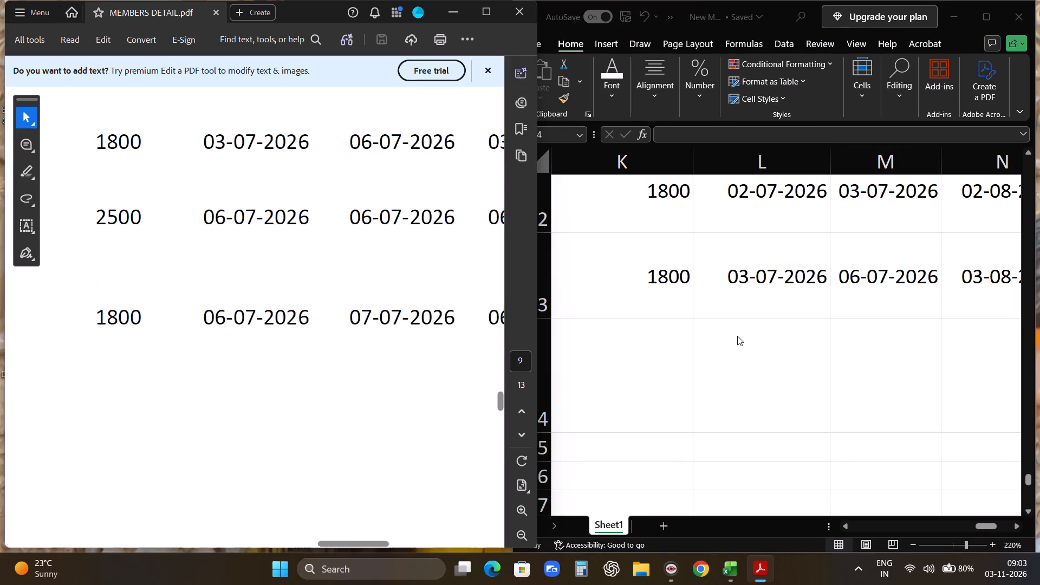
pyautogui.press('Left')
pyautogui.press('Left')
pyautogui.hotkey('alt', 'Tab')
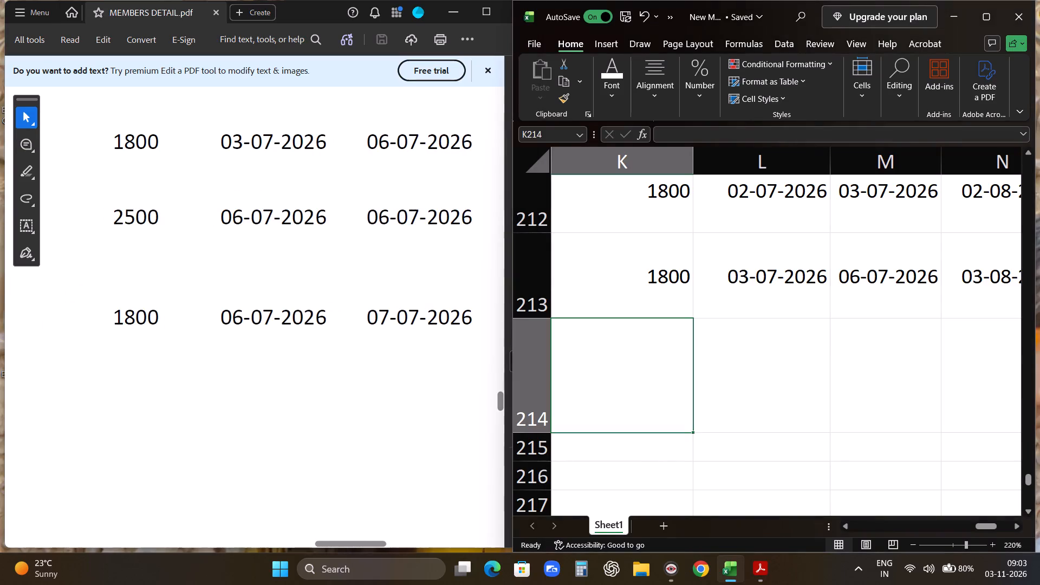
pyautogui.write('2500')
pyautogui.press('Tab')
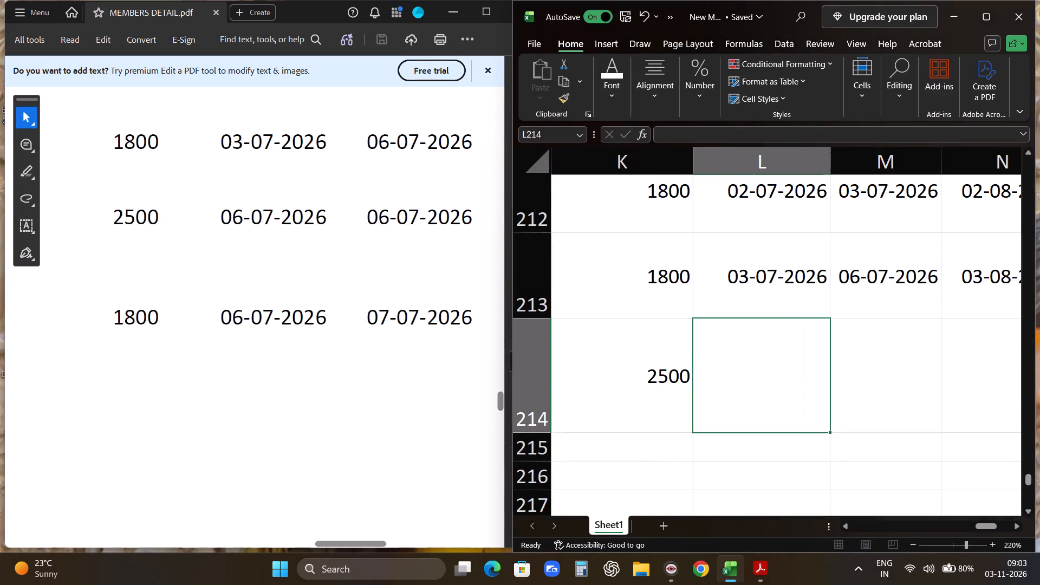
# Enter the date 06/07/2026 for member 213 in both L214 and M214.
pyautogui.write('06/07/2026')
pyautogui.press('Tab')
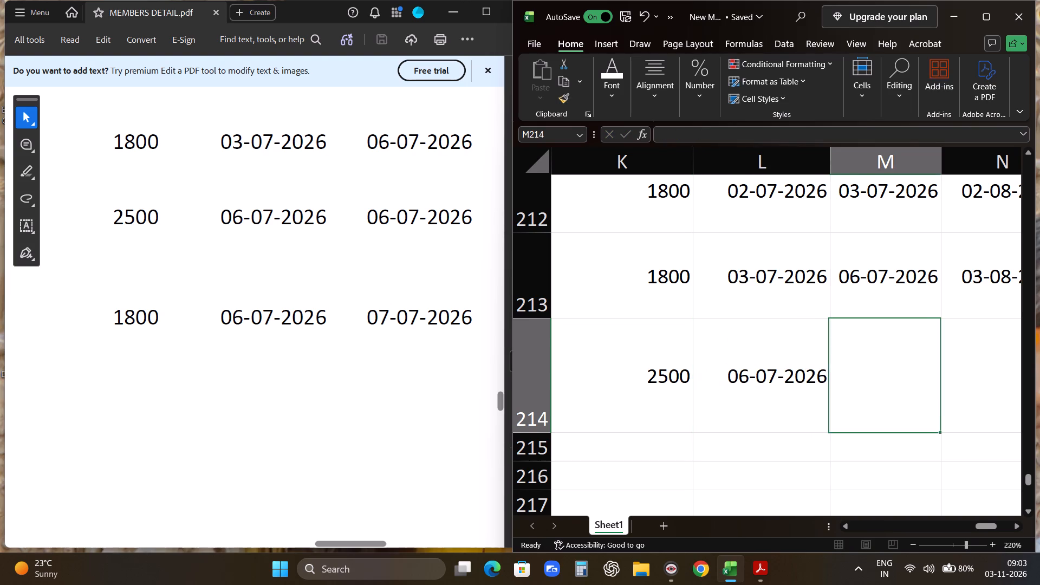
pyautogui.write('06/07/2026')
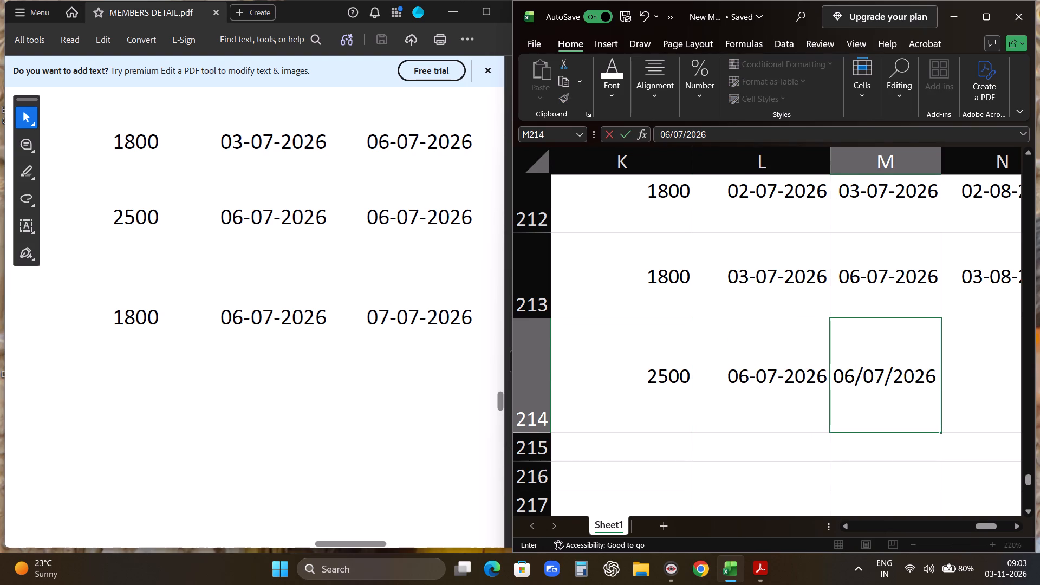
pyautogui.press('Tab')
# Consult the third date in member 213's PDF record and enter 06/08/2026 in N214 of the Excel worksheet.
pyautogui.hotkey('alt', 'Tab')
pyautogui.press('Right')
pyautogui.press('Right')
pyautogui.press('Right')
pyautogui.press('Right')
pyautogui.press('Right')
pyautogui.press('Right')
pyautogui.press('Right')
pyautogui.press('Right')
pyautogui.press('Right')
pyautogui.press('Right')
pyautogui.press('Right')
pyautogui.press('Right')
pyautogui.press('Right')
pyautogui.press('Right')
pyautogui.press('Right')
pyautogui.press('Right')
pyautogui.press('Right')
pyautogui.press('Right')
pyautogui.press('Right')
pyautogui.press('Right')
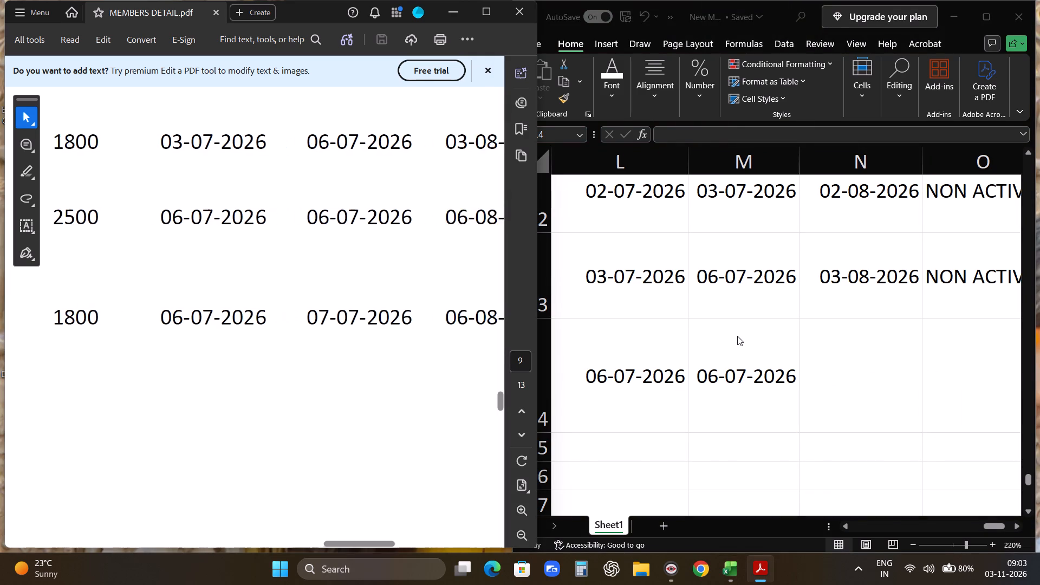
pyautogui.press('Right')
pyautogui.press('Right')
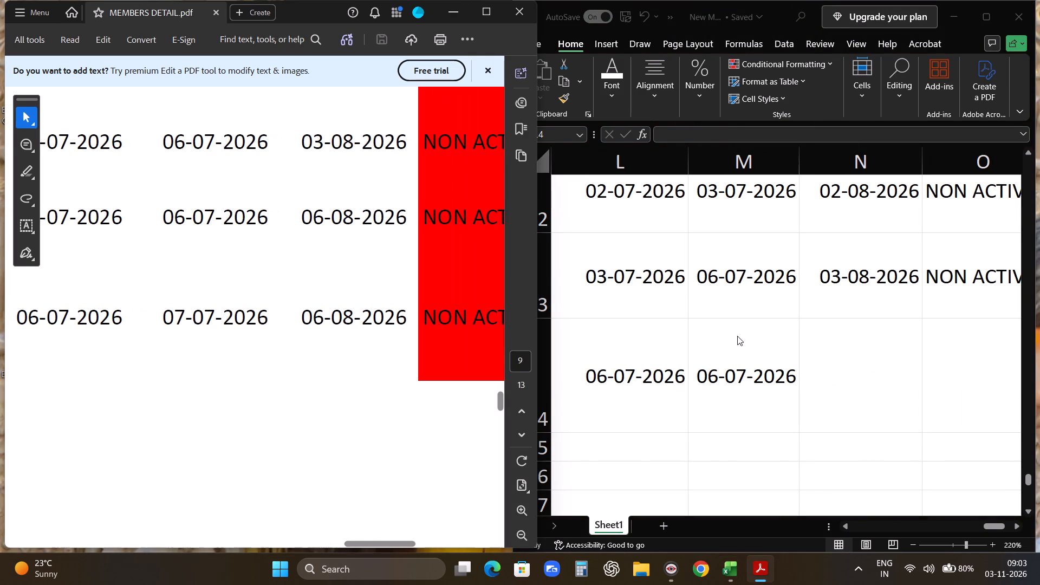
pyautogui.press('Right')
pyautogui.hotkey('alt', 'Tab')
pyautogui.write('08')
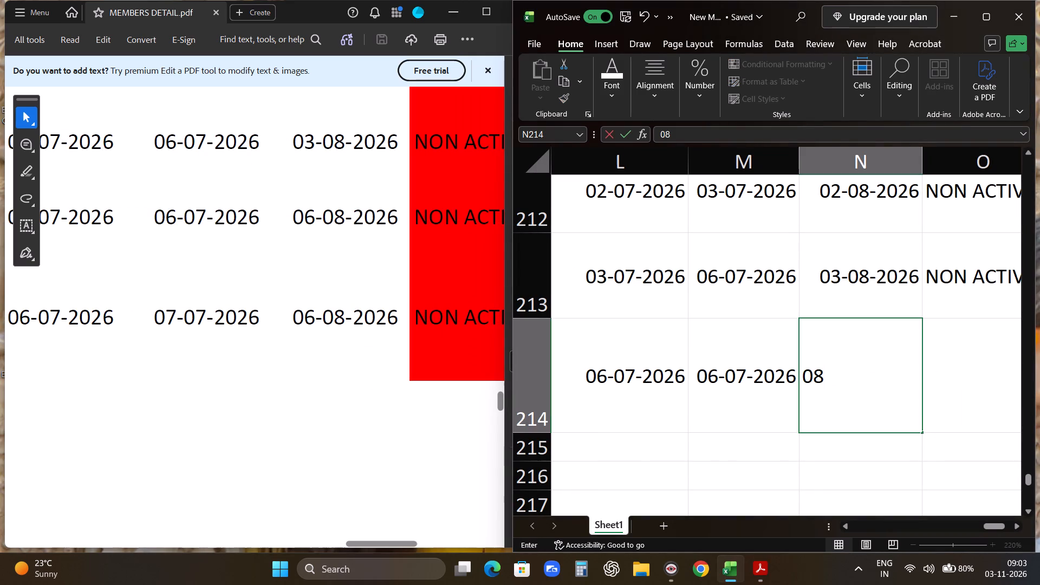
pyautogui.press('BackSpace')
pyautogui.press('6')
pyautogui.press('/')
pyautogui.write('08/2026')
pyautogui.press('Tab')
# Enter the status NON ACTIVE in O214 to finish member 213's row.
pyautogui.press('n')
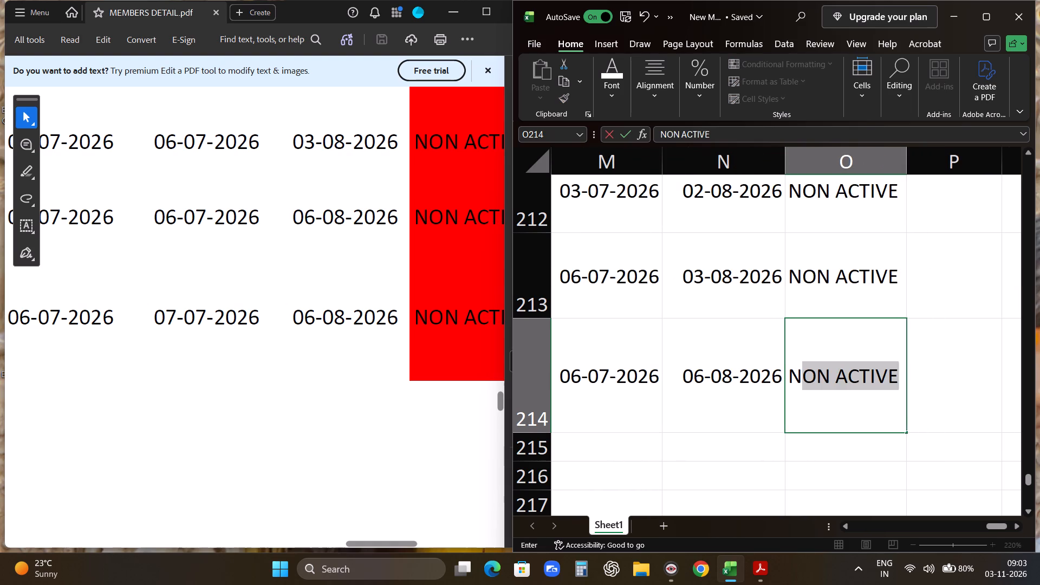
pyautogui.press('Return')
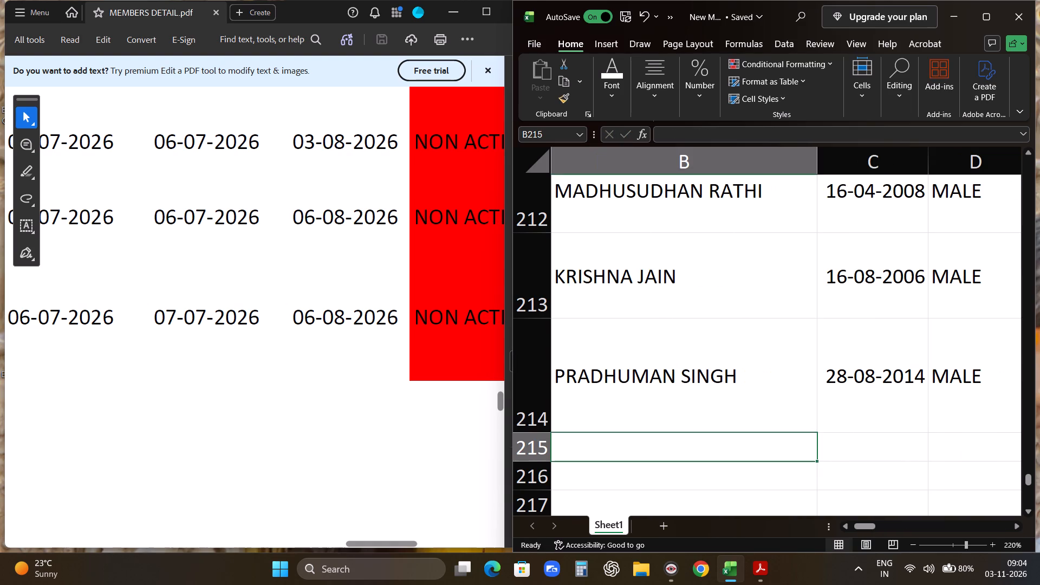
# Consult member 214's name in the PDF record and enter it in B215 of the Excel worksheet.
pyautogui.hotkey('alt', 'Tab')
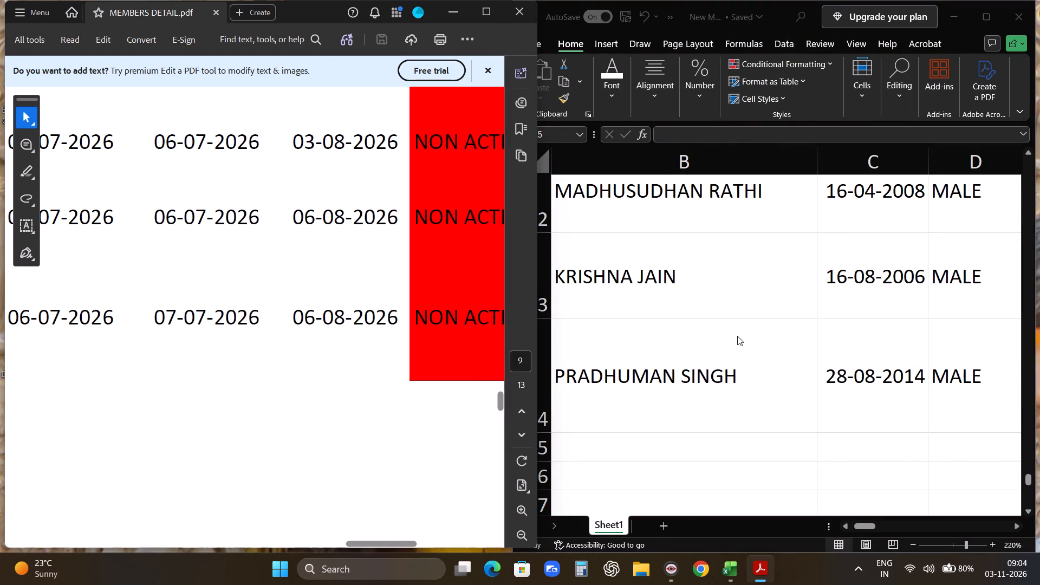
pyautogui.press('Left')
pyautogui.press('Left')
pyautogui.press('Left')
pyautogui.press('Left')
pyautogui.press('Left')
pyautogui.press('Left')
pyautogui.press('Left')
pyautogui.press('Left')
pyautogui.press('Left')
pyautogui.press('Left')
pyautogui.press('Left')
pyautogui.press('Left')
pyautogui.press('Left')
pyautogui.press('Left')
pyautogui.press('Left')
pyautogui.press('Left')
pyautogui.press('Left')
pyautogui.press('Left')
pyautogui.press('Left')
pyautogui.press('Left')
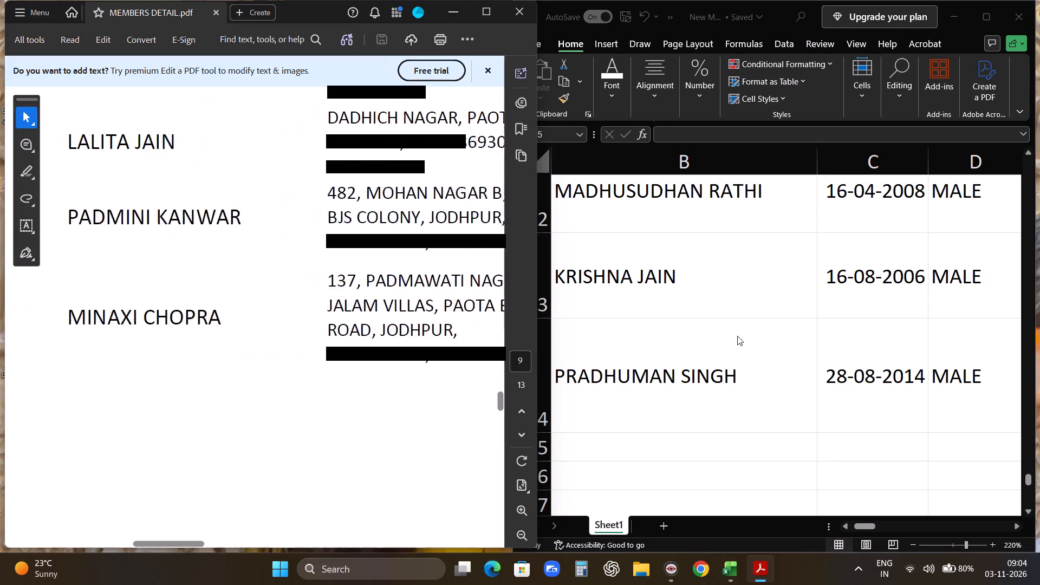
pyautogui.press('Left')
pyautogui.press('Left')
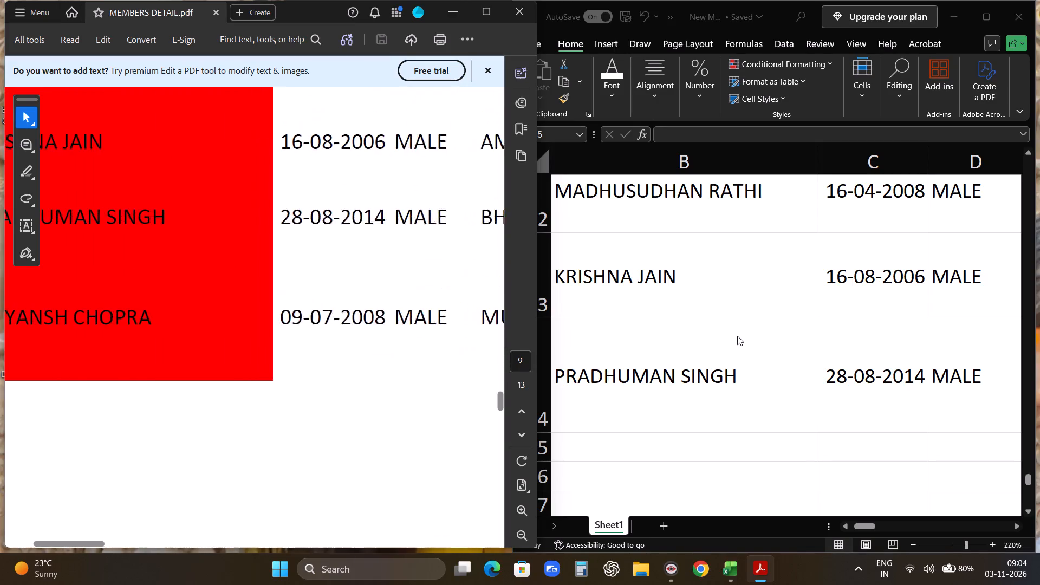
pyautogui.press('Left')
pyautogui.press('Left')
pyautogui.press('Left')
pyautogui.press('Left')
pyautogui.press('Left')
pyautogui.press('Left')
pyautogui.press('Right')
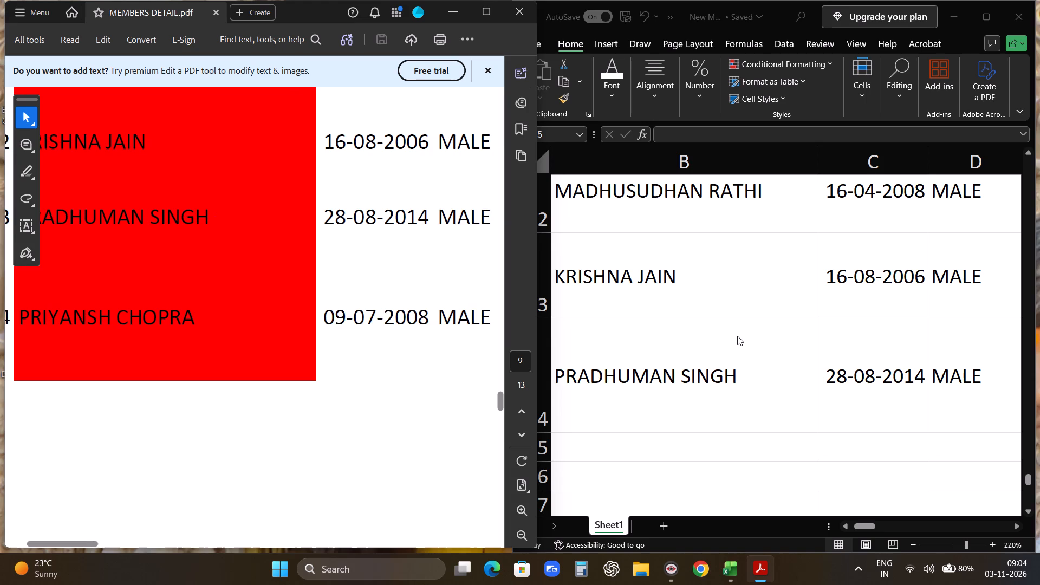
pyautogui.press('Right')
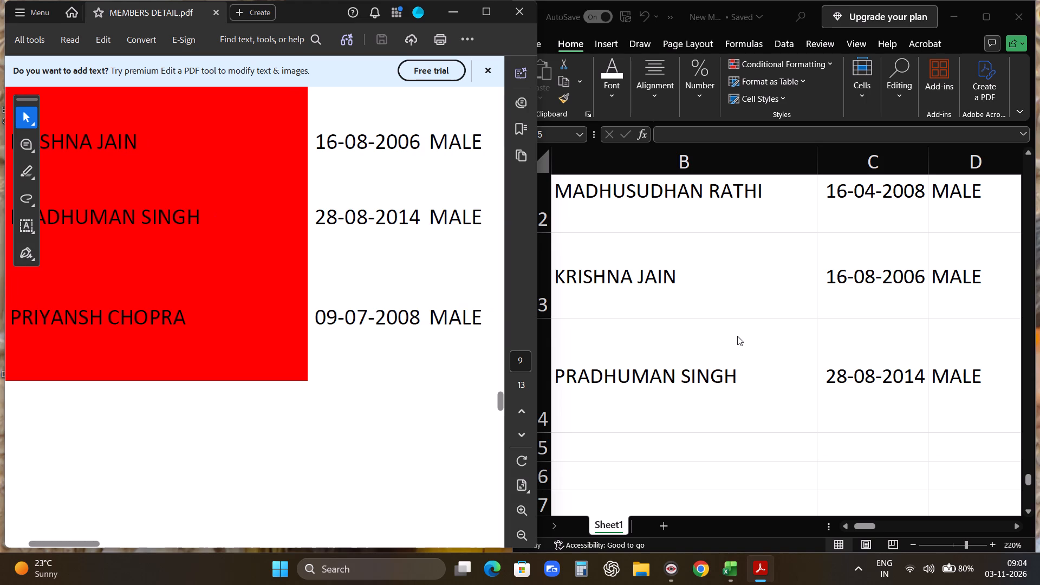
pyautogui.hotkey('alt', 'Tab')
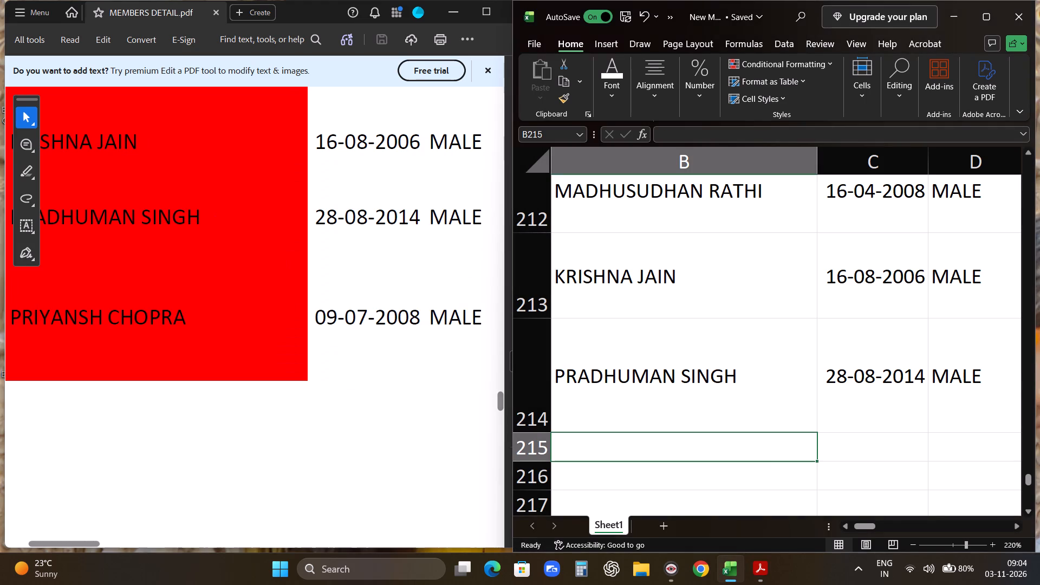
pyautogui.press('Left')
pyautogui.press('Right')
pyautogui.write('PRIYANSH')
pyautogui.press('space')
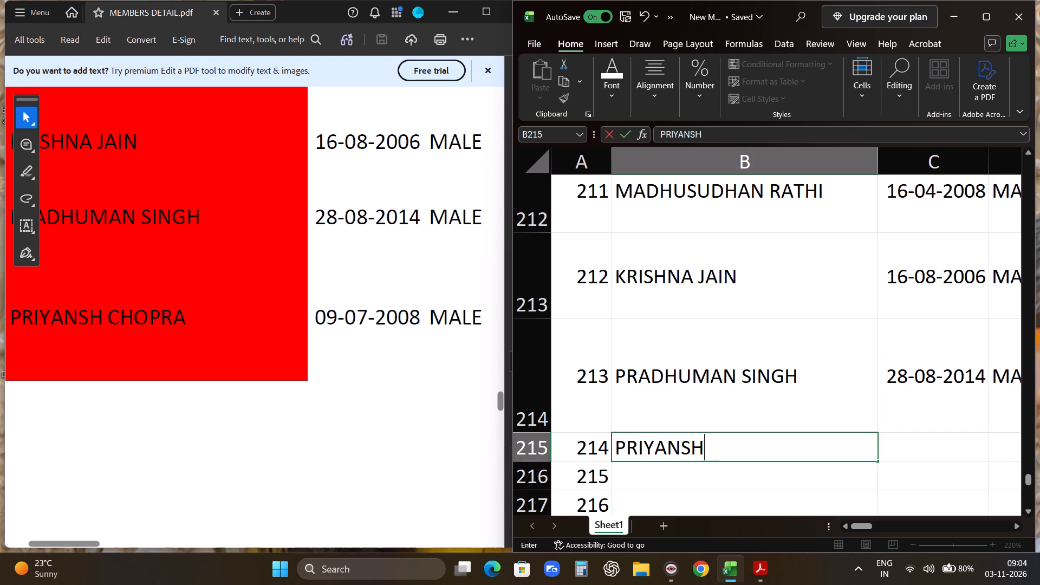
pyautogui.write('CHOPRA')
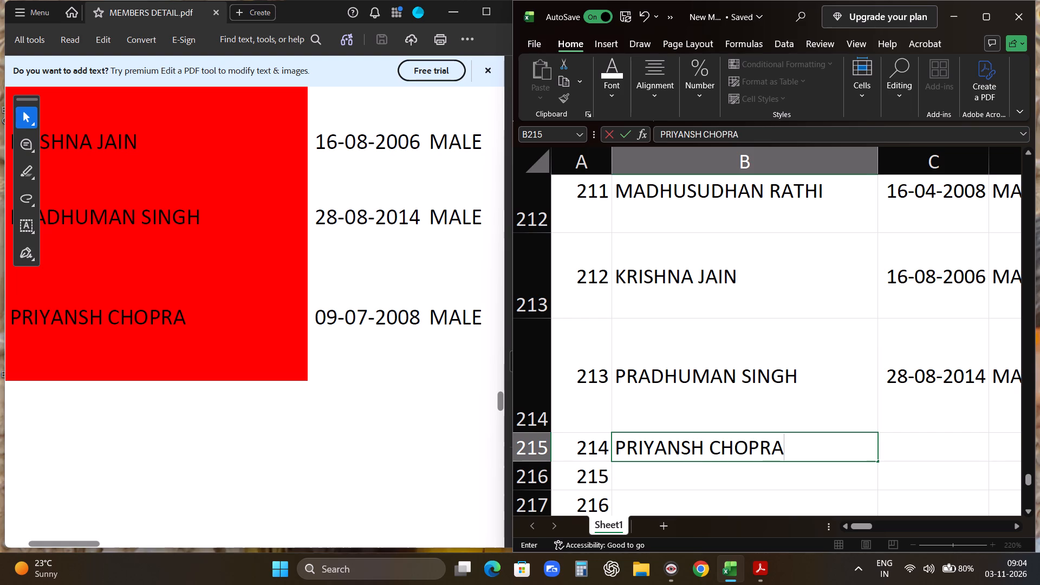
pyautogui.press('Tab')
# Enter member 214's date of birth in C215, as given in the PDF record.
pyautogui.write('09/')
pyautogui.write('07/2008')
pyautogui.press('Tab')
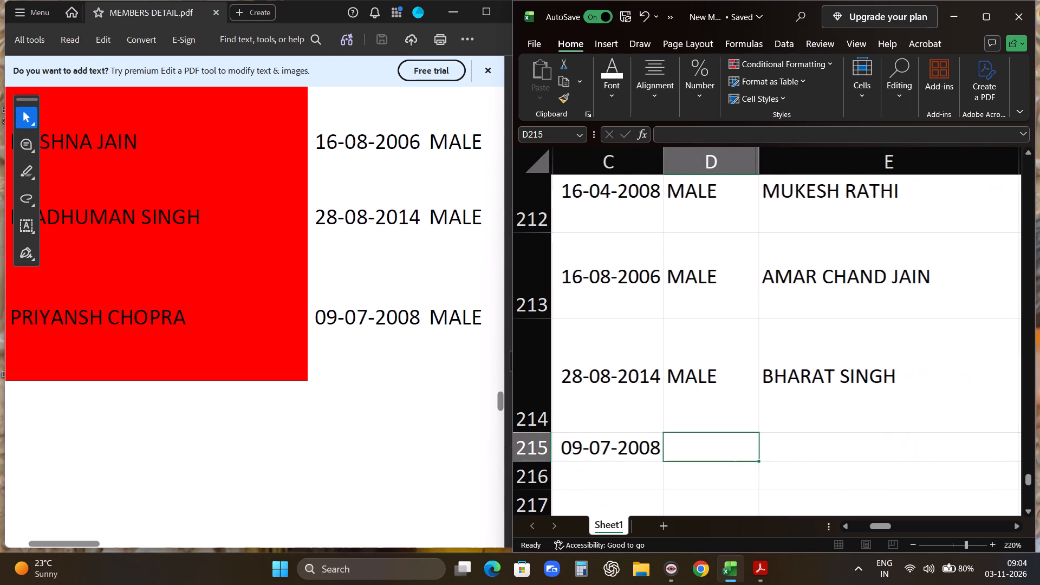
# Enter the gender MALE for member 214 in D215.
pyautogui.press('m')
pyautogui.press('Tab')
# Consult the parents' names in member 214's PDF record and enter the father's name in E215 of the Excel worksheet.
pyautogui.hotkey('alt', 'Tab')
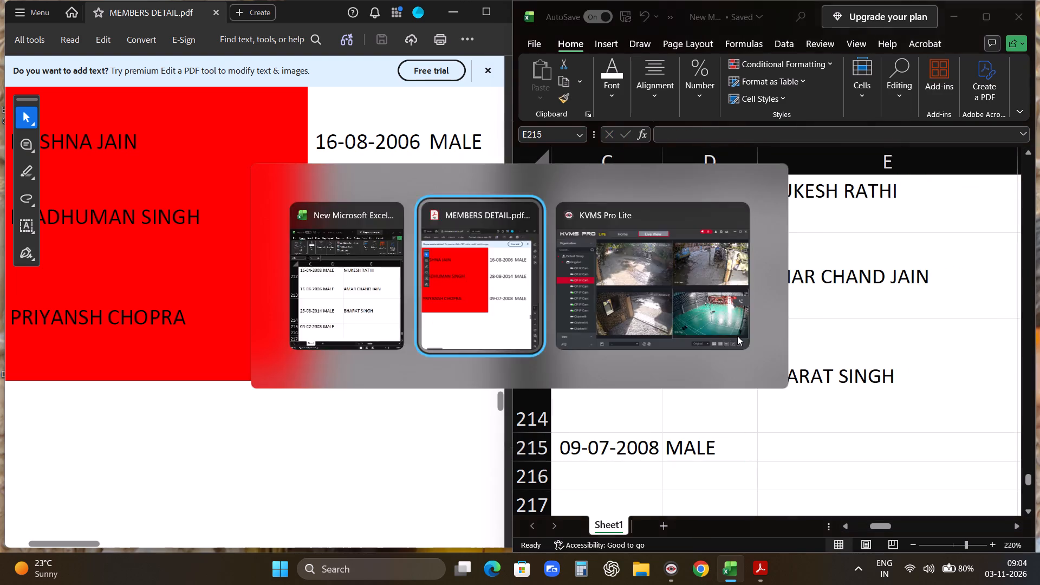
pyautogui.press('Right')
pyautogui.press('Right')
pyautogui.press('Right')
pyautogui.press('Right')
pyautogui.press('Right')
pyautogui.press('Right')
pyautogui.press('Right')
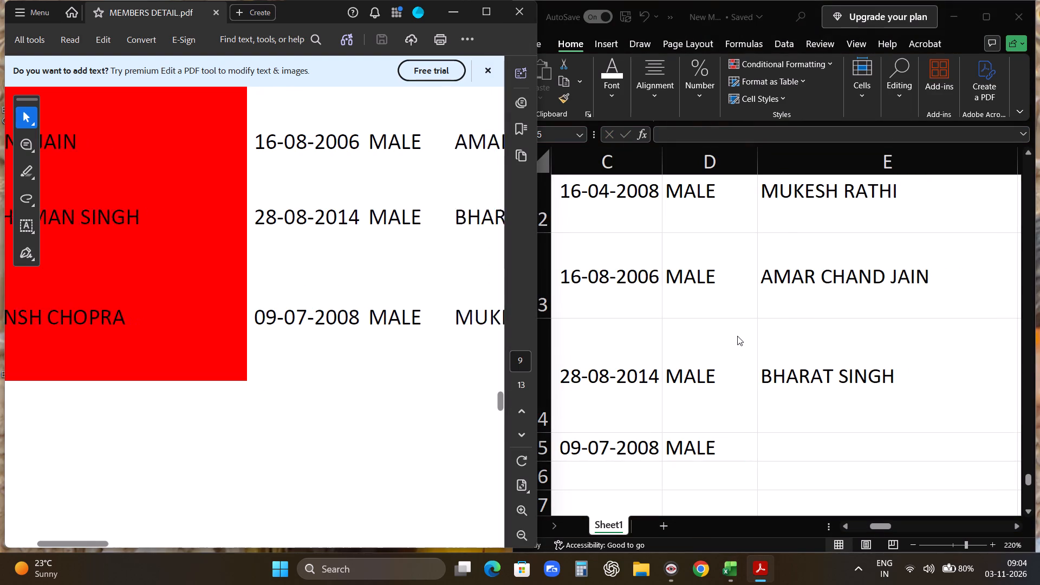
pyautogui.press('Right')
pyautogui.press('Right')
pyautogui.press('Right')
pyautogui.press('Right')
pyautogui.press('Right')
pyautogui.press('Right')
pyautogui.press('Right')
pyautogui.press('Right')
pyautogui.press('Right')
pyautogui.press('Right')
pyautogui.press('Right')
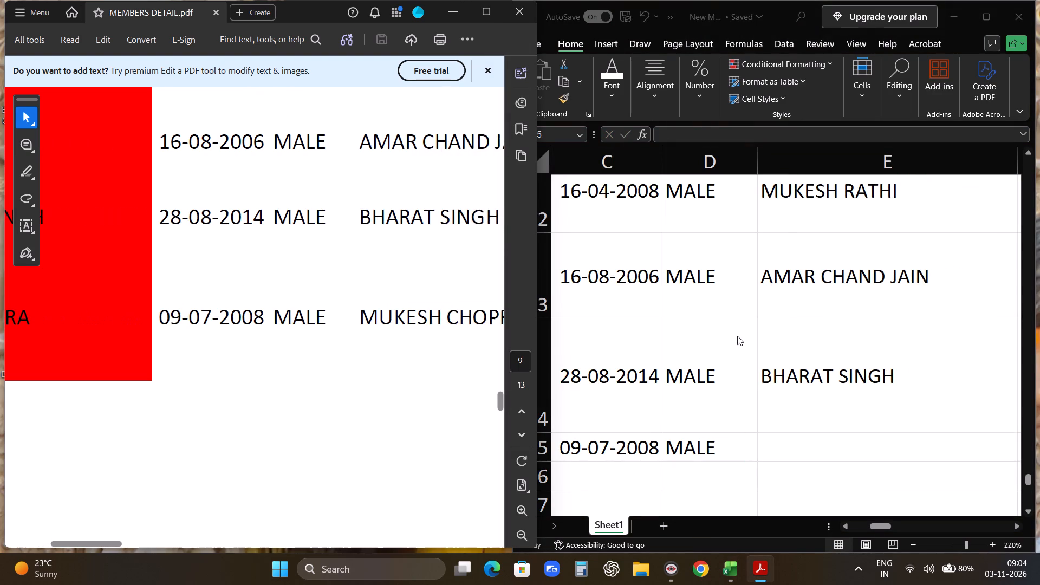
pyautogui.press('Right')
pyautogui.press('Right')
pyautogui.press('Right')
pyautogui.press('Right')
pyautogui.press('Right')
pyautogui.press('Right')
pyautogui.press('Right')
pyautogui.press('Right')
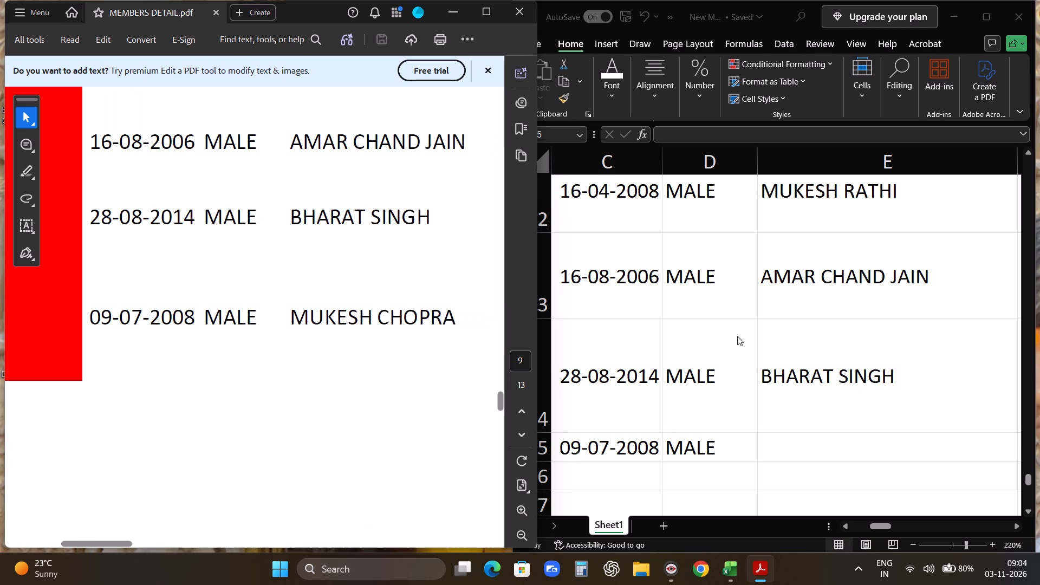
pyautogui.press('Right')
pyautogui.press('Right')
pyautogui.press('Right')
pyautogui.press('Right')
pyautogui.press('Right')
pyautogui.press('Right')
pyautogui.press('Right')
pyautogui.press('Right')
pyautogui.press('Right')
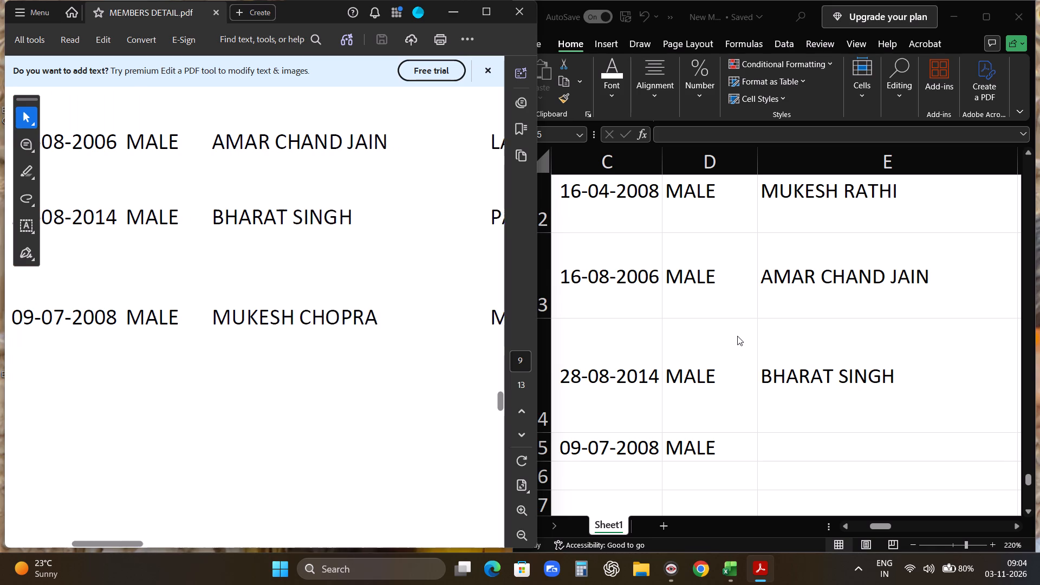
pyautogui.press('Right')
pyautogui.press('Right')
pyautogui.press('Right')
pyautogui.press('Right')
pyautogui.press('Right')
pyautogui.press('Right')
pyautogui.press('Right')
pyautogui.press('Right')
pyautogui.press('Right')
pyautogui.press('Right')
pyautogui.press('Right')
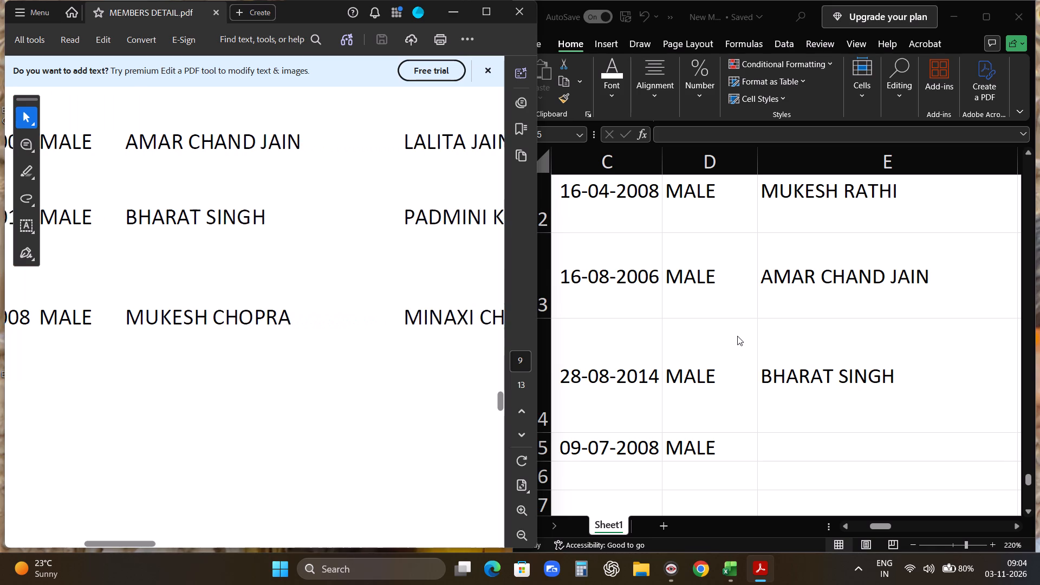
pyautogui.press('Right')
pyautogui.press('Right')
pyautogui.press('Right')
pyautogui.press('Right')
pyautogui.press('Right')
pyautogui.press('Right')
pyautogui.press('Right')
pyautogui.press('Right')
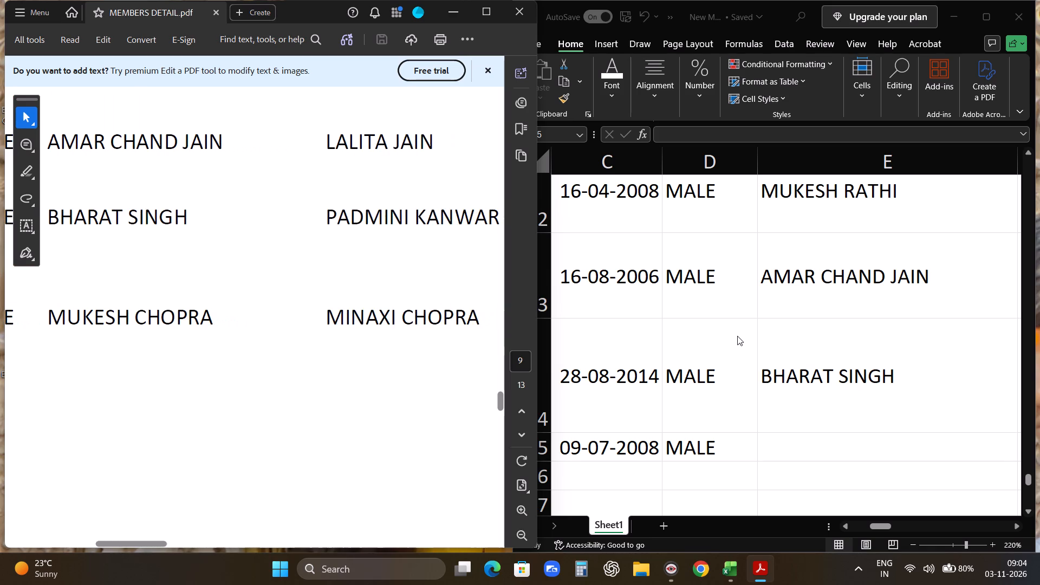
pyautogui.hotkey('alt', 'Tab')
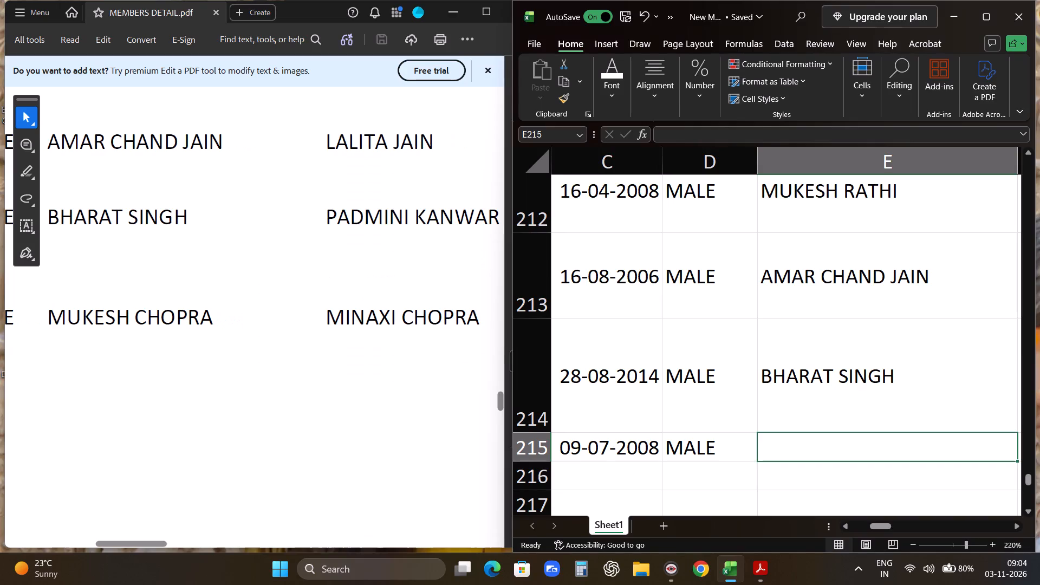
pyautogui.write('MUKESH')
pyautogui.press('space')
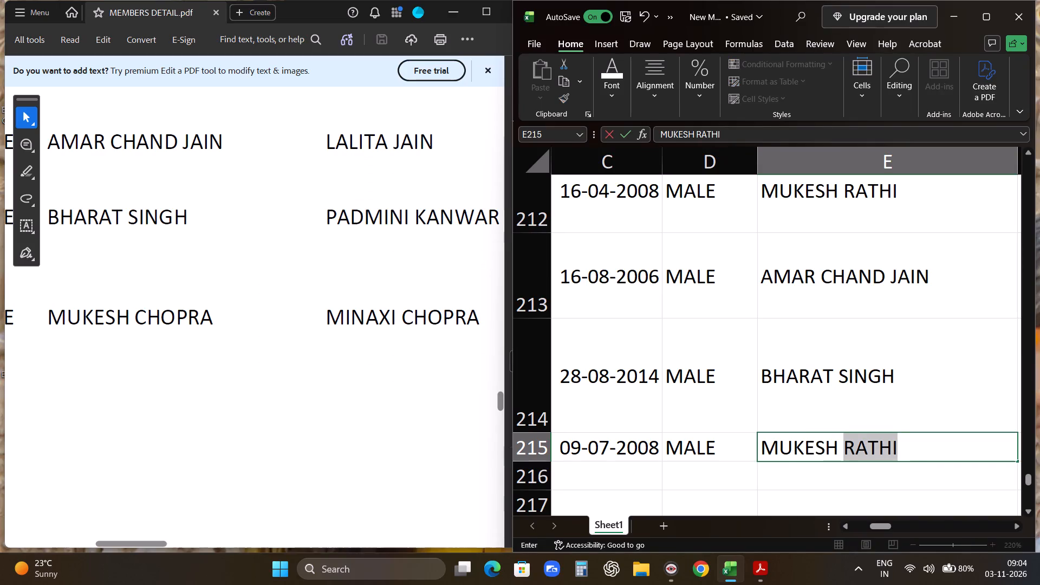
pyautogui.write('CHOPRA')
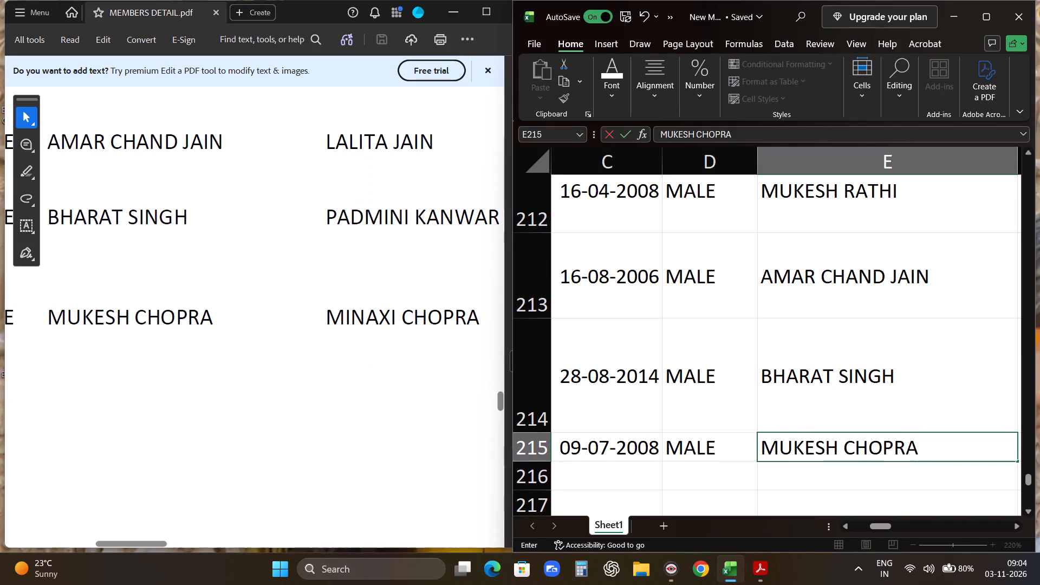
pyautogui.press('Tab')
# Enter member 214's mother's name in F215, as given in the PDF record.
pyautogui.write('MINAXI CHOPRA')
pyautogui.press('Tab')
# Switch to the MEMBERS DETAIL PDF and consult the address in member 214's record.
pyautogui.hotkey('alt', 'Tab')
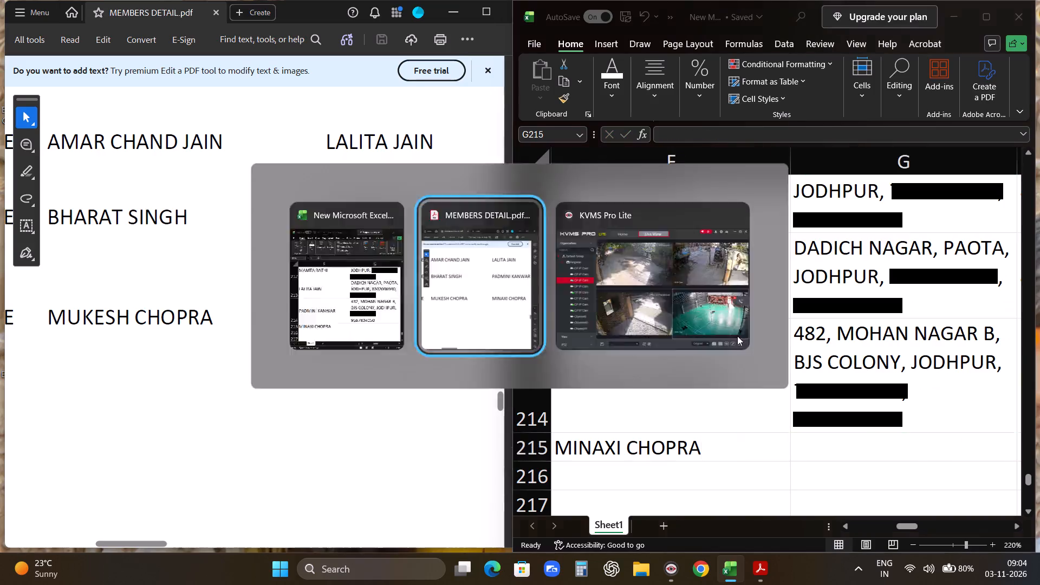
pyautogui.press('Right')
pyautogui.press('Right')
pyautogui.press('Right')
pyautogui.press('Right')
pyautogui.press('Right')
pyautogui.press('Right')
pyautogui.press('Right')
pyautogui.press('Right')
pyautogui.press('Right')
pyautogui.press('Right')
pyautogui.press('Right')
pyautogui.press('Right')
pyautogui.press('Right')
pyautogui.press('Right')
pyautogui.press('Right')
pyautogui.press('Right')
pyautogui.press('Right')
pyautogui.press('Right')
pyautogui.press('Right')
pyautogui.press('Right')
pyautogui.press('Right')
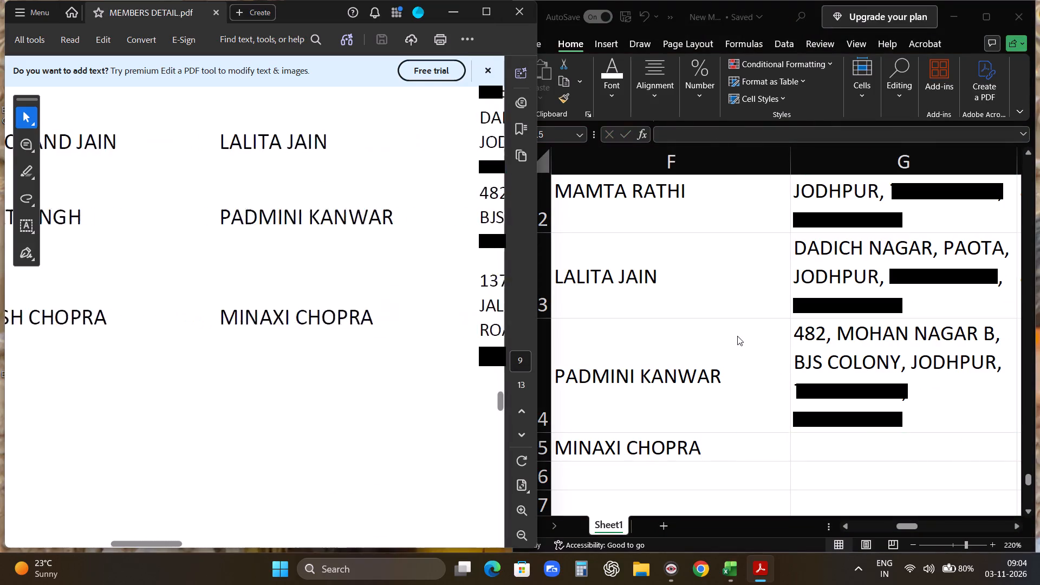
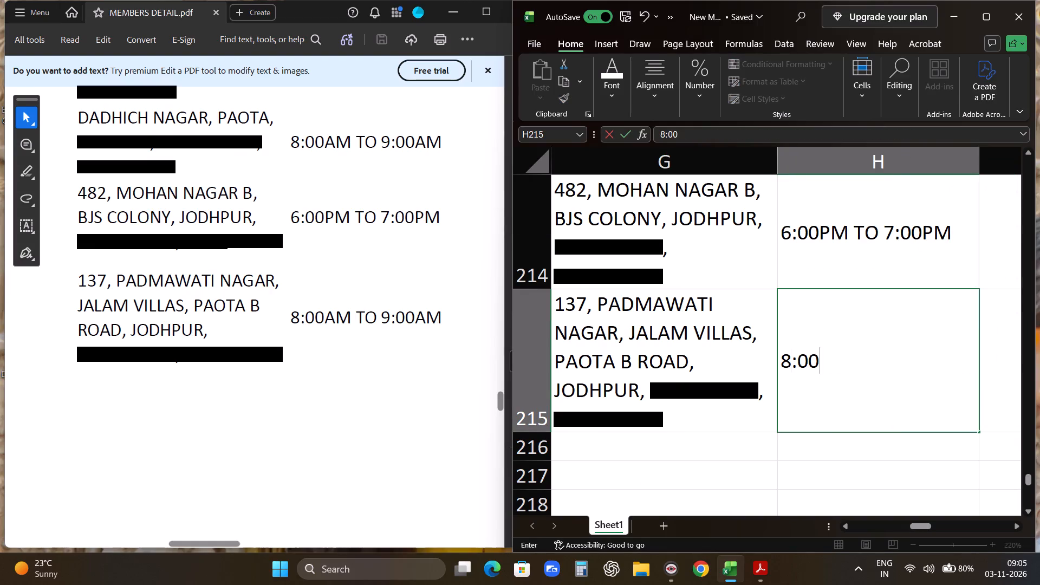
# Complete the time slot in cell H215 as 8:00AM TO 9:00AM, matching the last member's entry in the PDF.
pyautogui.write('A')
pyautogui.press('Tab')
# Switch to the members detail PDF in Acrobat and examine the columns after the time slot for the member in row 215.
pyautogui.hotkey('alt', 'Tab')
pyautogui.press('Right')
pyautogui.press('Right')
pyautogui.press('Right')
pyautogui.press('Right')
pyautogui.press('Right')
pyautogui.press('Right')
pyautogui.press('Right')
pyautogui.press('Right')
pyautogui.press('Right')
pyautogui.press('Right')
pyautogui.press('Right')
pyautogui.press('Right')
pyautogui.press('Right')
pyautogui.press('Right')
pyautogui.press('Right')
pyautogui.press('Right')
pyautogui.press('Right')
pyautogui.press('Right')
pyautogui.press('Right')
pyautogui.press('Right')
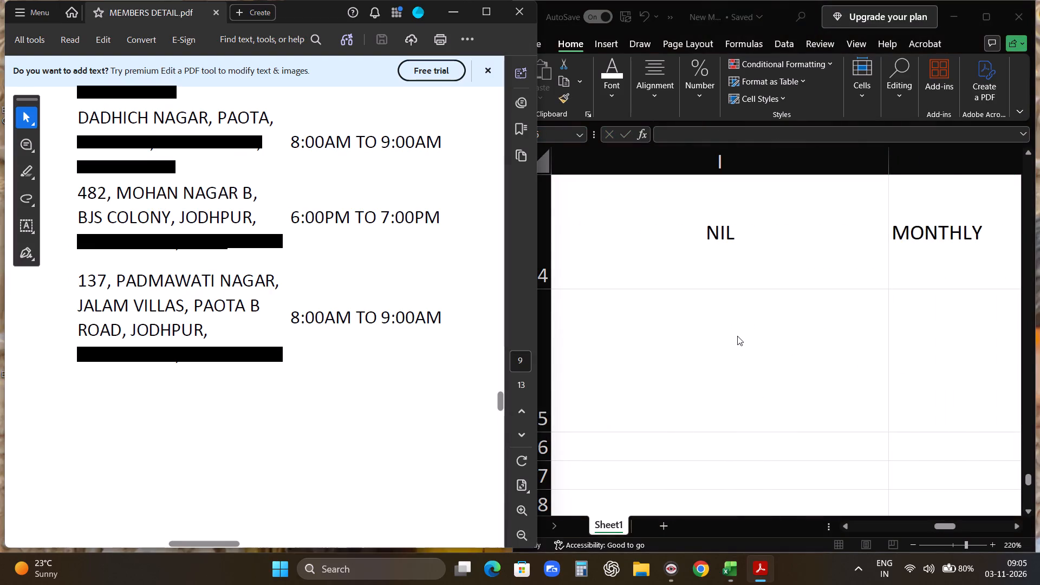
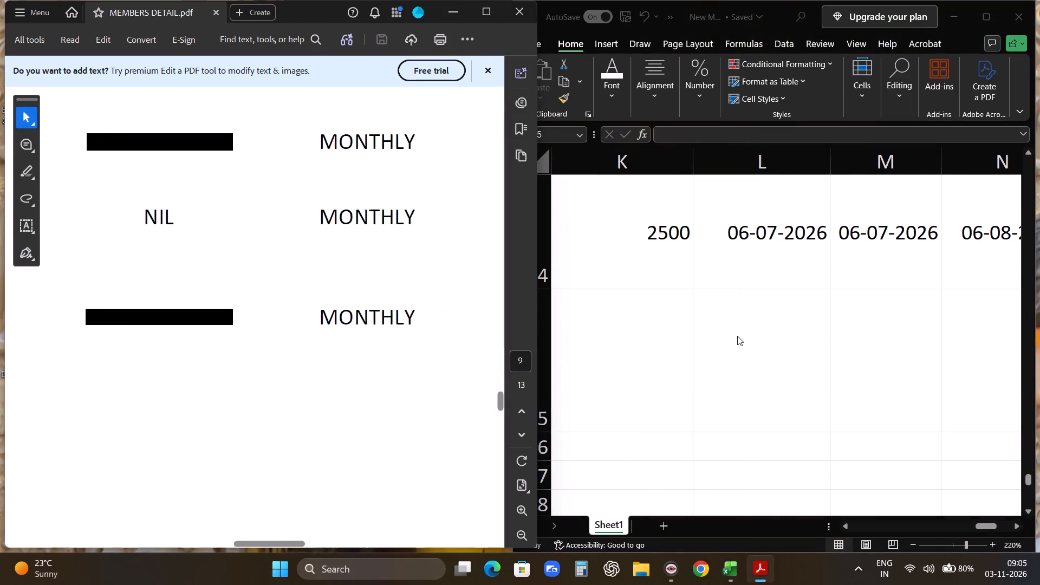
# Fill cells K215 to M215 from the last member's PDF entry with 1800, 06/07/2026 and 07/07/2026.
pyautogui.press('Right')
pyautogui.press('Right')
pyautogui.press('Right')
pyautogui.press('Right')
pyautogui.press('Right')
pyautogui.press('Right')
pyautogui.press('Right')
pyautogui.press('Right')
pyautogui.press('Right')
pyautogui.press('Right')
pyautogui.press('Right')
pyautogui.press('Right')
pyautogui.press('Right')
pyautogui.press('Right')
pyautogui.press('Right')
pyautogui.press('Right')
pyautogui.press('Right')
pyautogui.press('Right')
pyautogui.press('Right')
pyautogui.press('Right')
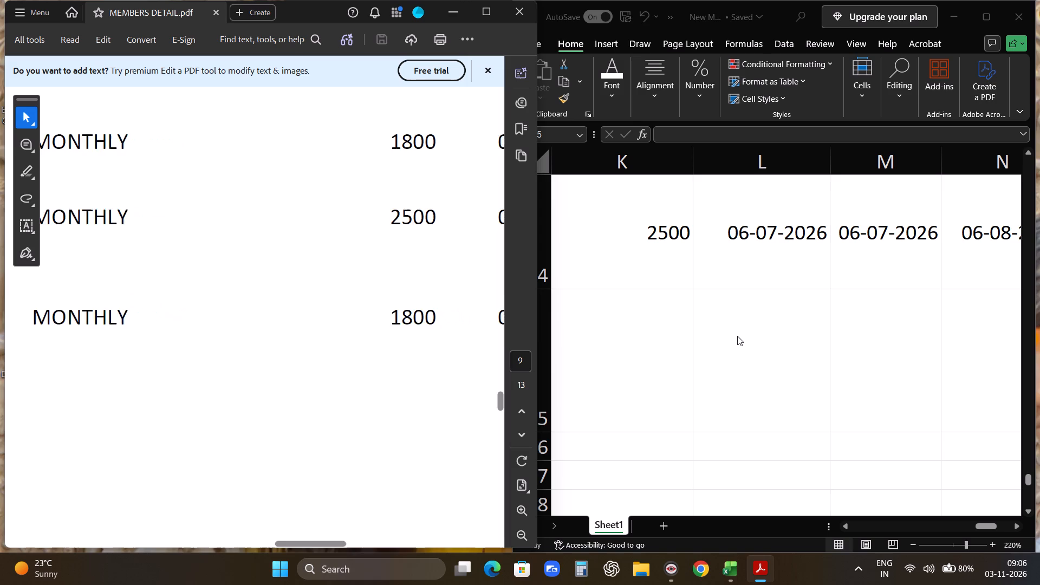
pyautogui.press('Right')
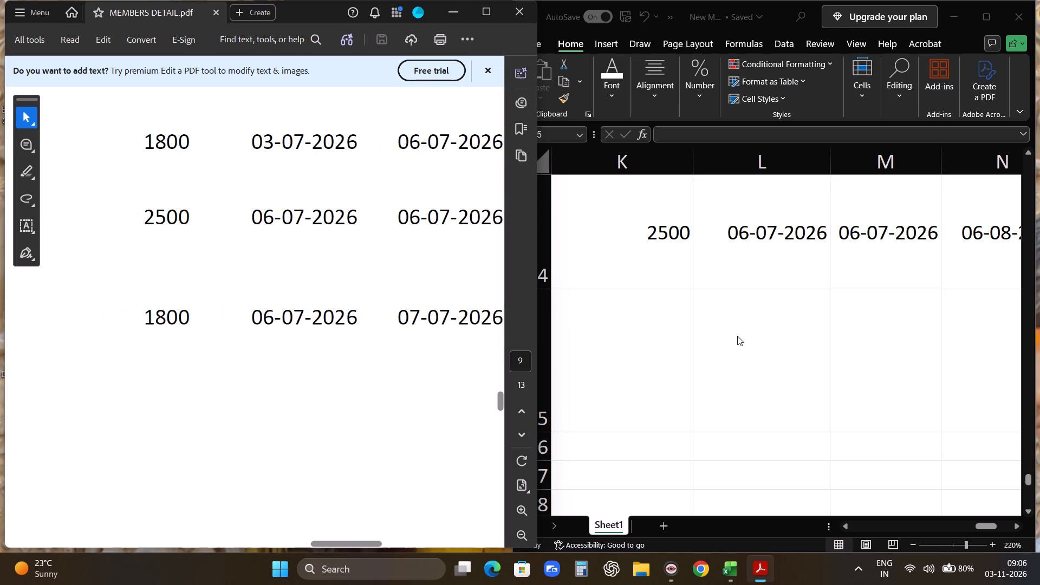
pyautogui.press('Right')
pyautogui.hotkey('alt', 'Tab')
pyautogui.write('1800')
pyautogui.press('Tab')
pyautogui.write('06/07/2026')
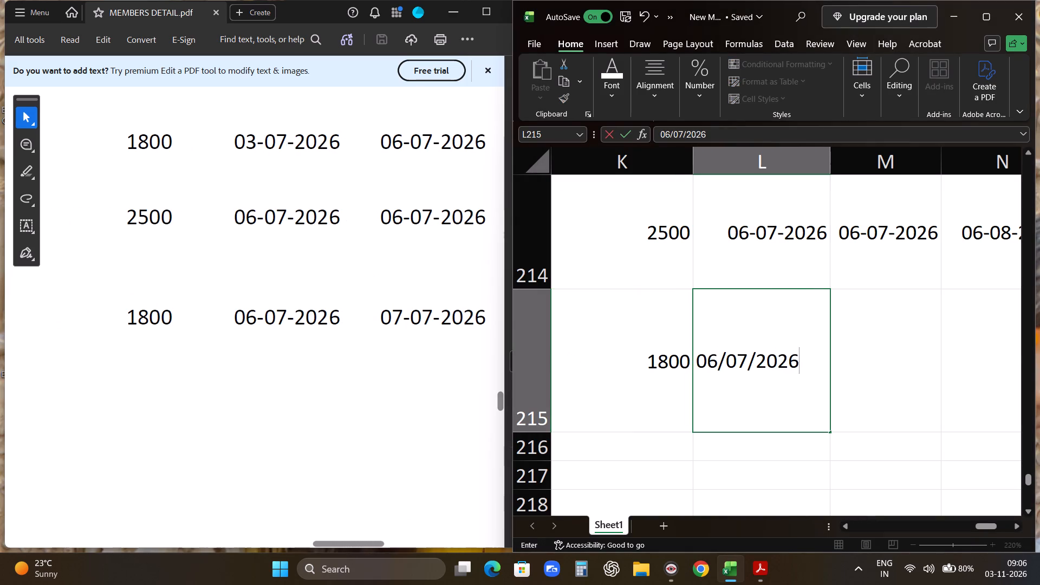
pyautogui.press('Tab')
pyautogui.write('07/07/2026')
pyautogui.press('Tab')
# Check the remaining PDF columns for the same member, and complete row 215 with 06/08/2026 in N215 and NON ACTIVE in O215.
pyautogui.hotkey('alt', 'Tab')
pyautogui.press('Right')
pyautogui.press('Right')
pyautogui.press('Right')
pyautogui.press('Right')
pyautogui.press('Right')
pyautogui.press('Right')
pyautogui.press('Right')
pyautogui.press('Right')
pyautogui.press('Right')
pyautogui.press('Right')
pyautogui.press('Right')
pyautogui.press('Right')
pyautogui.press('Right')
pyautogui.press('Right')
pyautogui.press('Right')
pyautogui.press('Right')
pyautogui.press('Right')
pyautogui.press('Right')
pyautogui.press('Right')
pyautogui.press('Right')
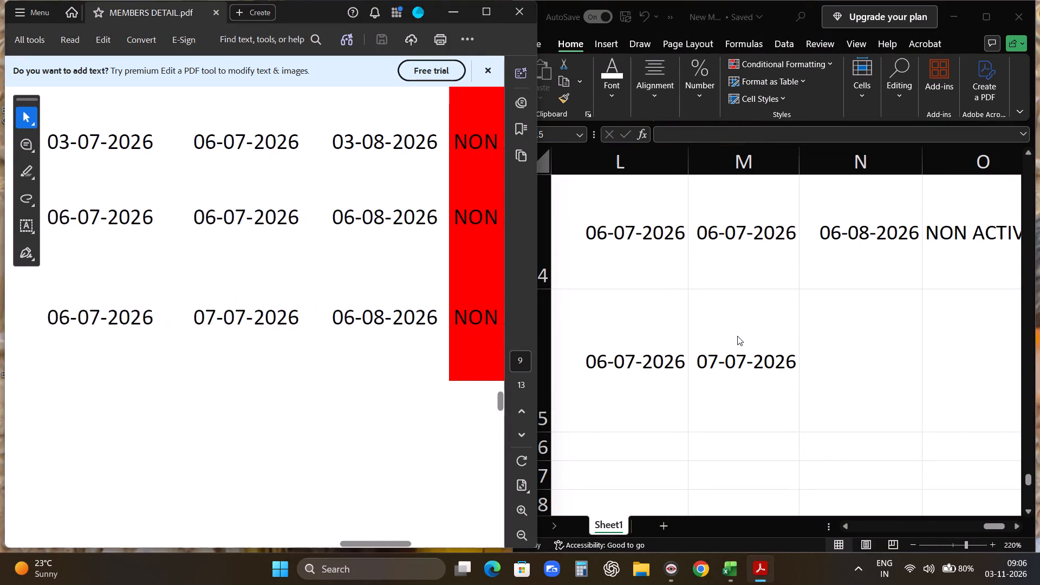
pyautogui.hotkey('alt', 'Tab')
pyautogui.write('06/08/2026')
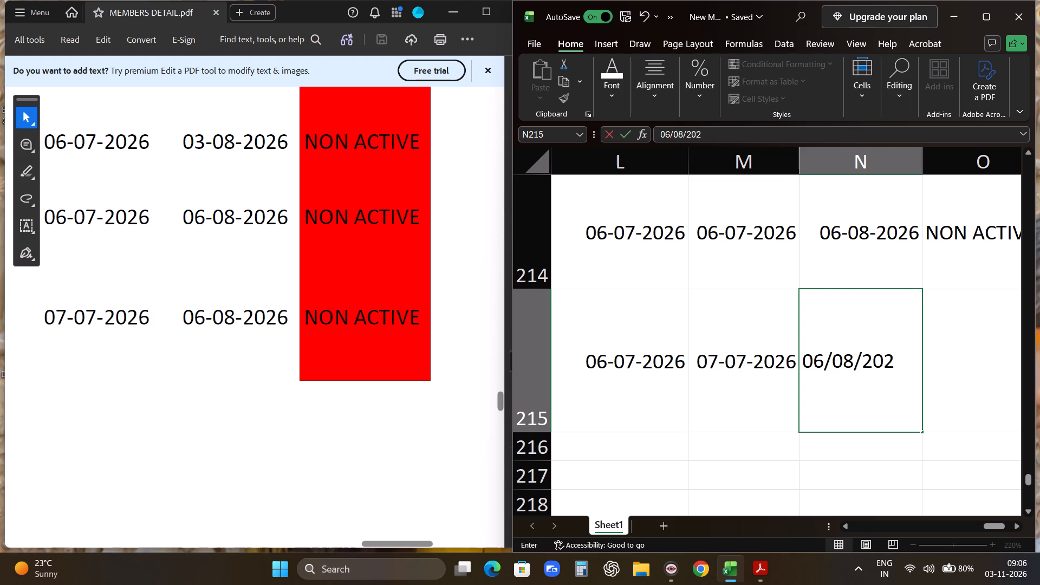
pyautogui.press('Tab')
pyautogui.press('n')
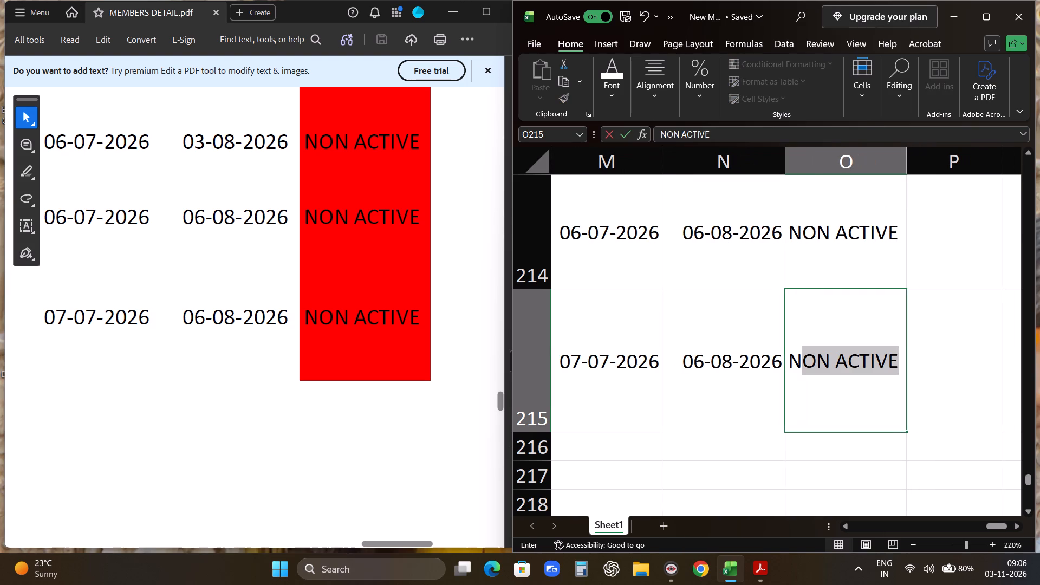
pyautogui.press('Return')
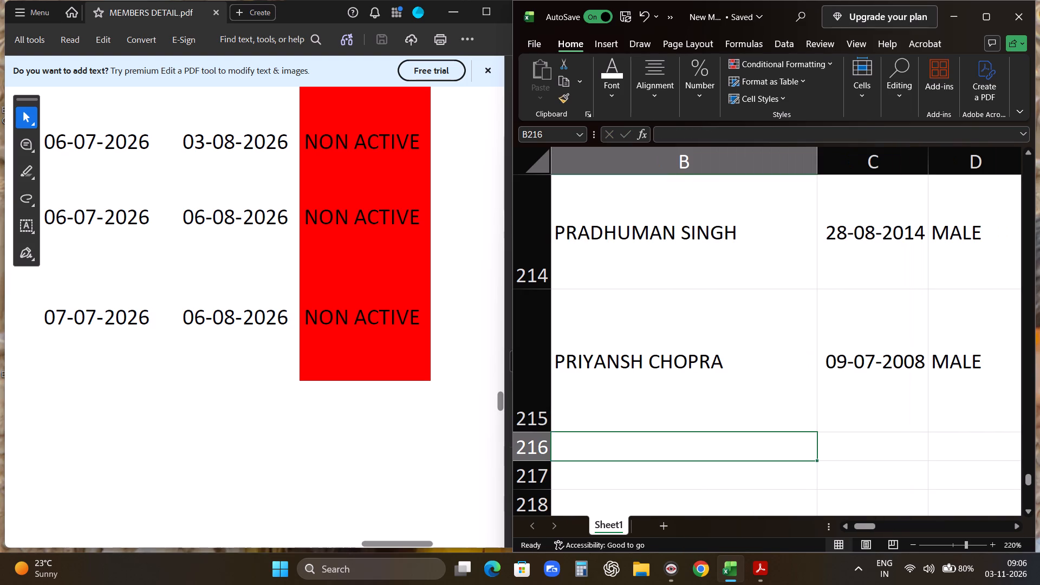
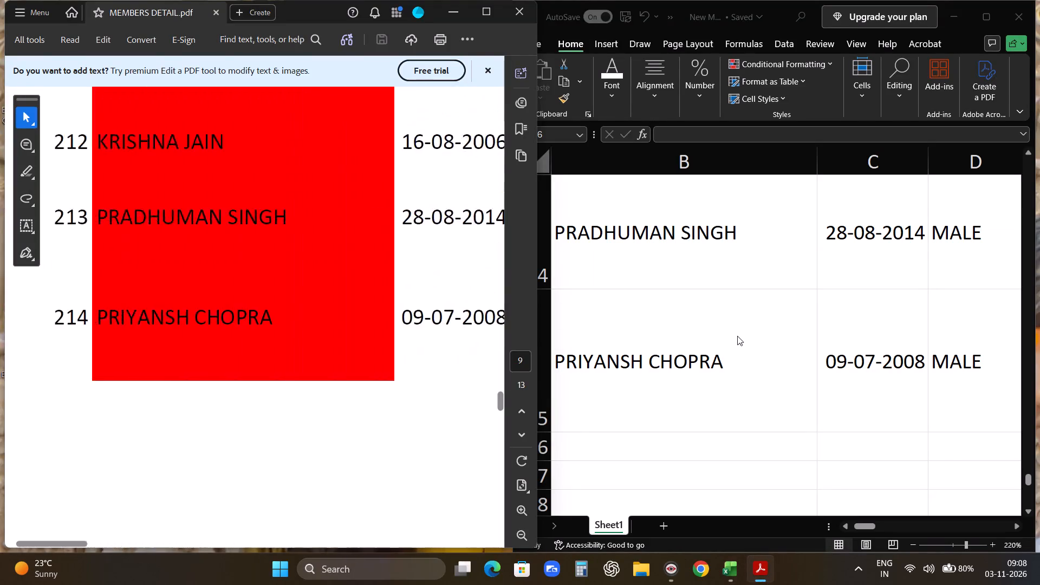
# Go to page 10 of the MEMBERS DETAIL PDF and examine the member entries that follow entry 214.
pyautogui.press('Right')
pyautogui.press('Right')
pyautogui.press('Right')
pyautogui.press('Right')
pyautogui.press('Right')
pyautogui.press('Right')
pyautogui.press('Right')
pyautogui.press('Right')
pyautogui.press('Right')
pyautogui.press('Right')
pyautogui.press('Right')
pyautogui.press('Right')
pyautogui.press('Right')
pyautogui.press('Right')
pyautogui.press('Right')
pyautogui.press('Right')
pyautogui.press('Right')
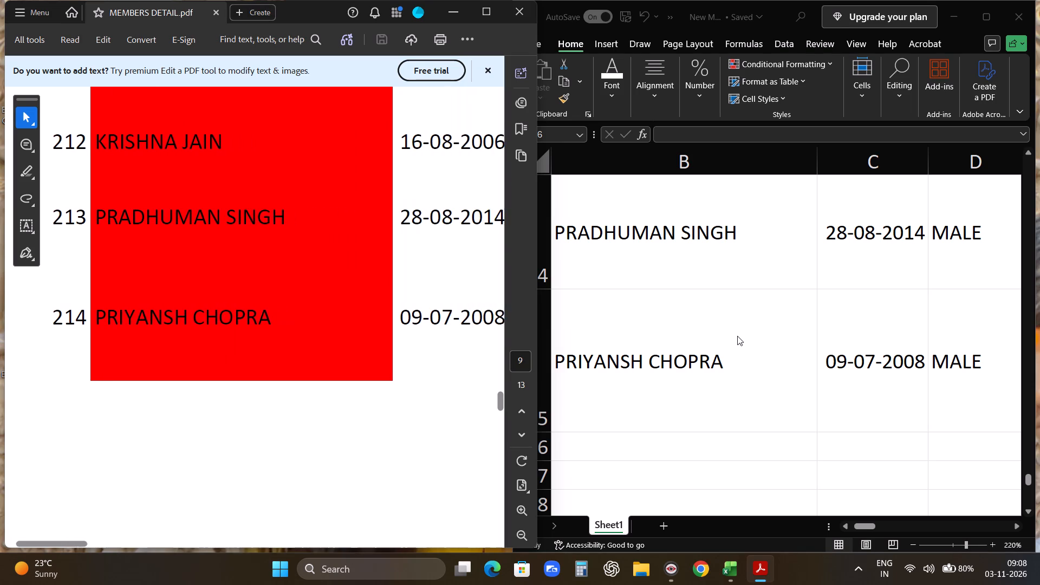
pyautogui.press('Right')
pyautogui.press('Right')
pyautogui.press('Right')
pyautogui.press('Right')
pyautogui.press('Right')
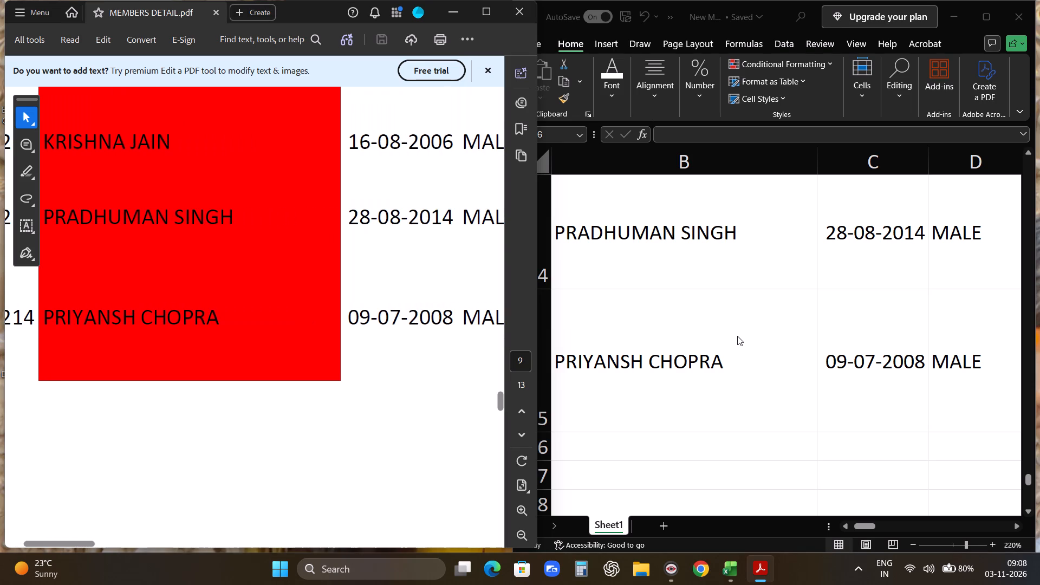
pyautogui.click(528, 439)
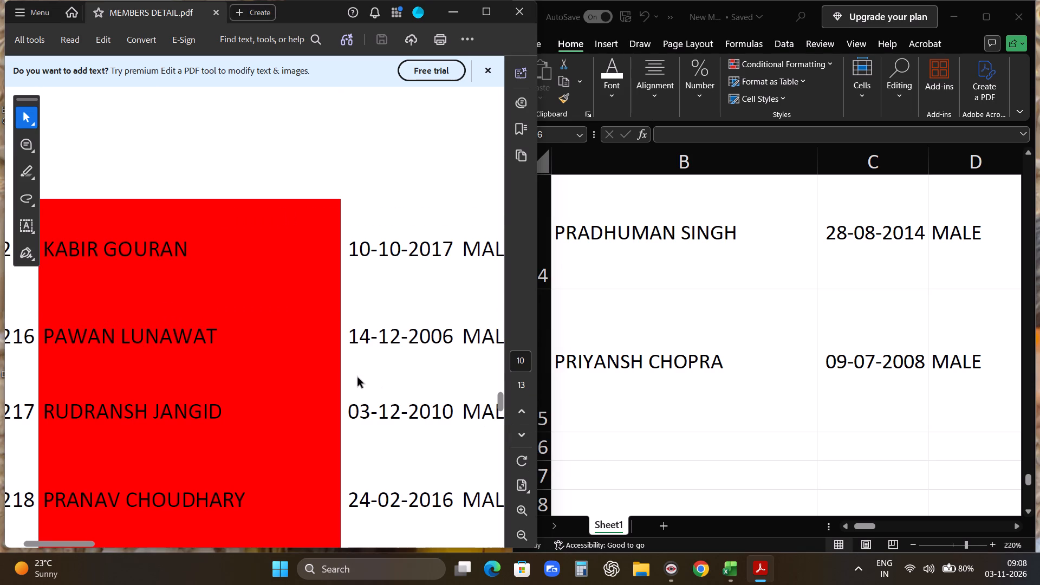
pyautogui.scroll(-5, 357, 378)
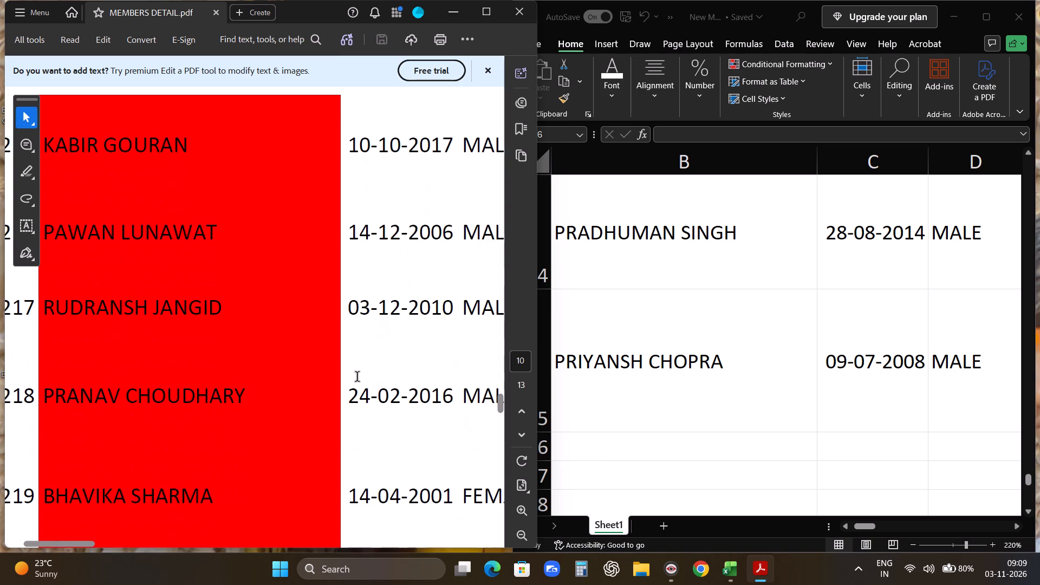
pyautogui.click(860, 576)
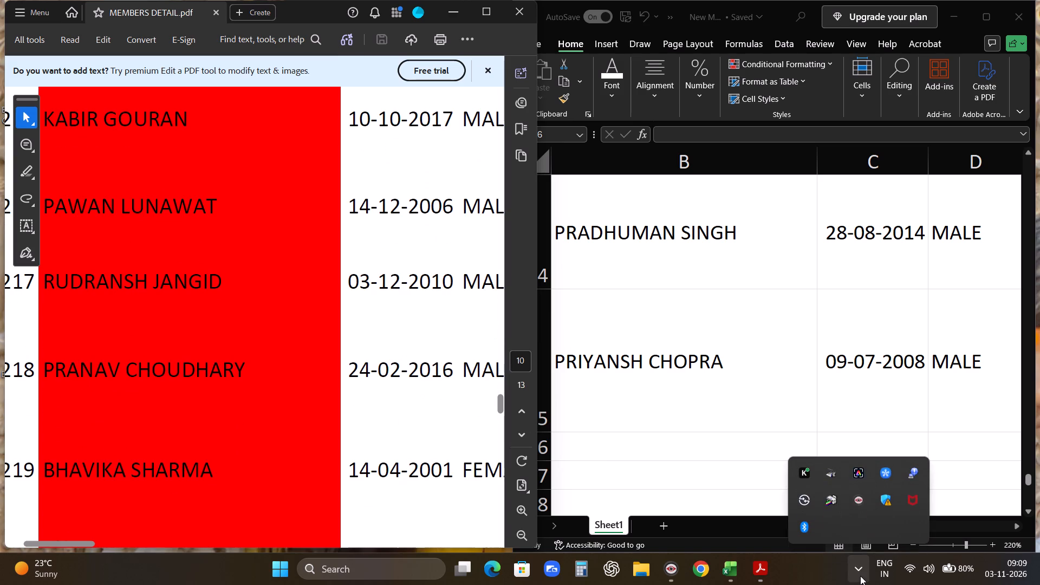
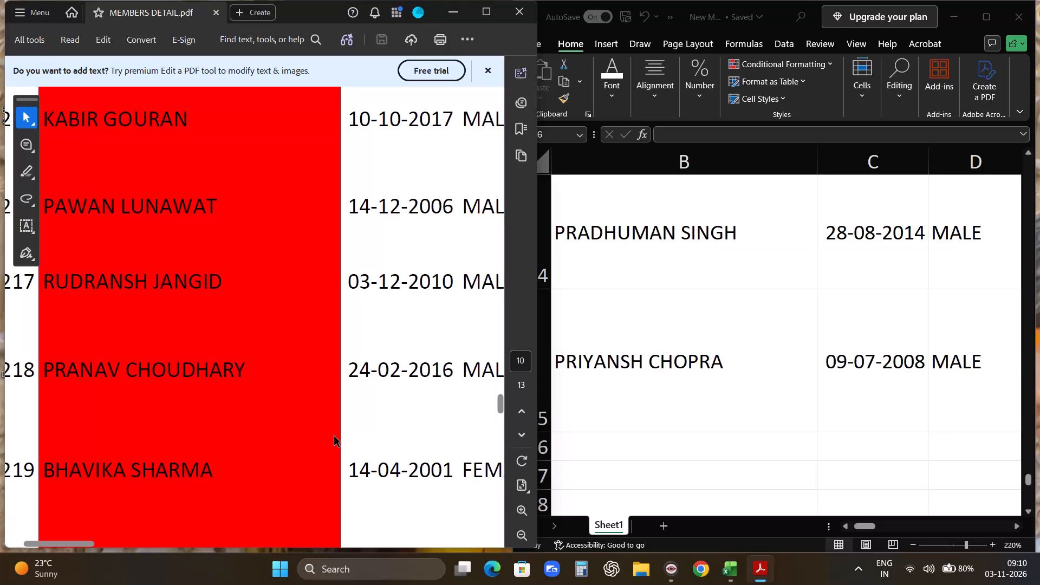
# In the Excel sheet, enter the name, date of birth and gender MALE of PDF entry 215 in row 216.
pyautogui.click(334, 437)
pyautogui.click(627, 453)
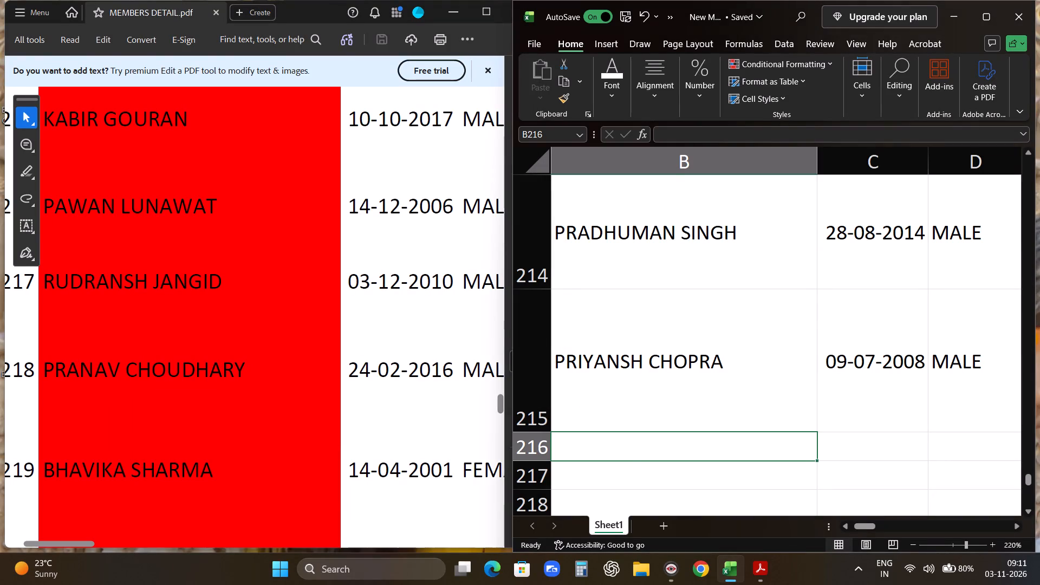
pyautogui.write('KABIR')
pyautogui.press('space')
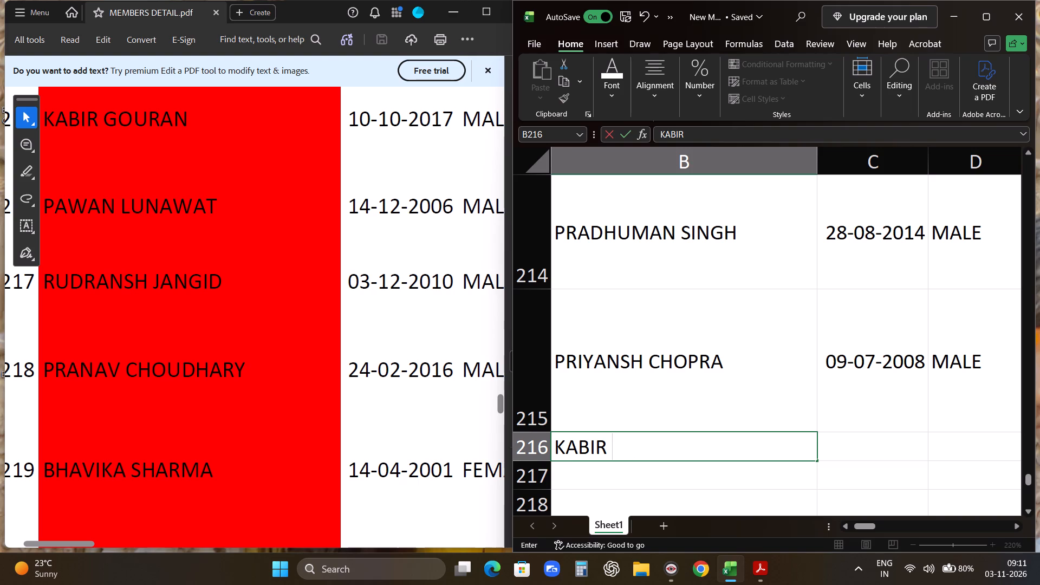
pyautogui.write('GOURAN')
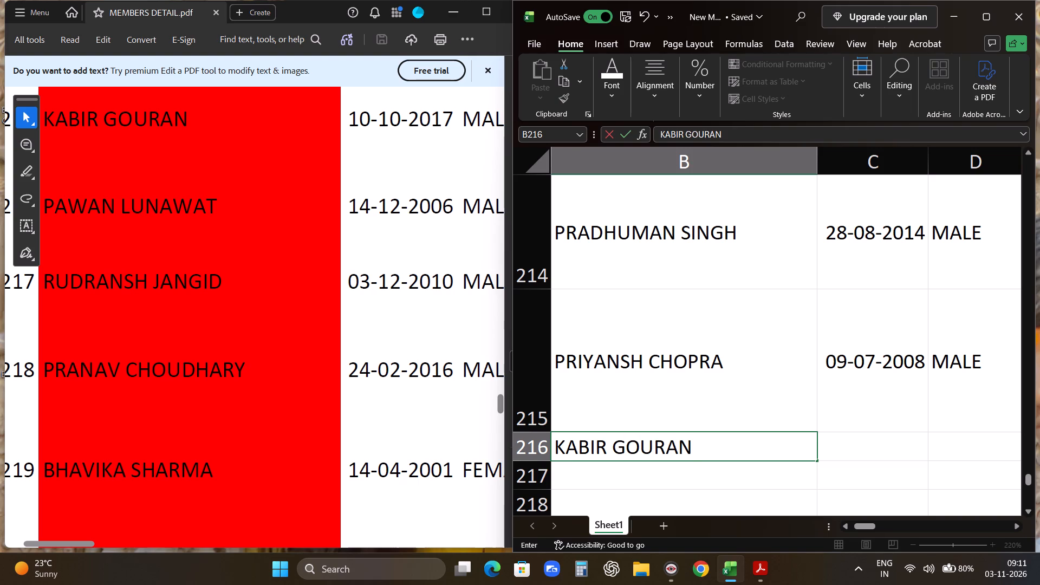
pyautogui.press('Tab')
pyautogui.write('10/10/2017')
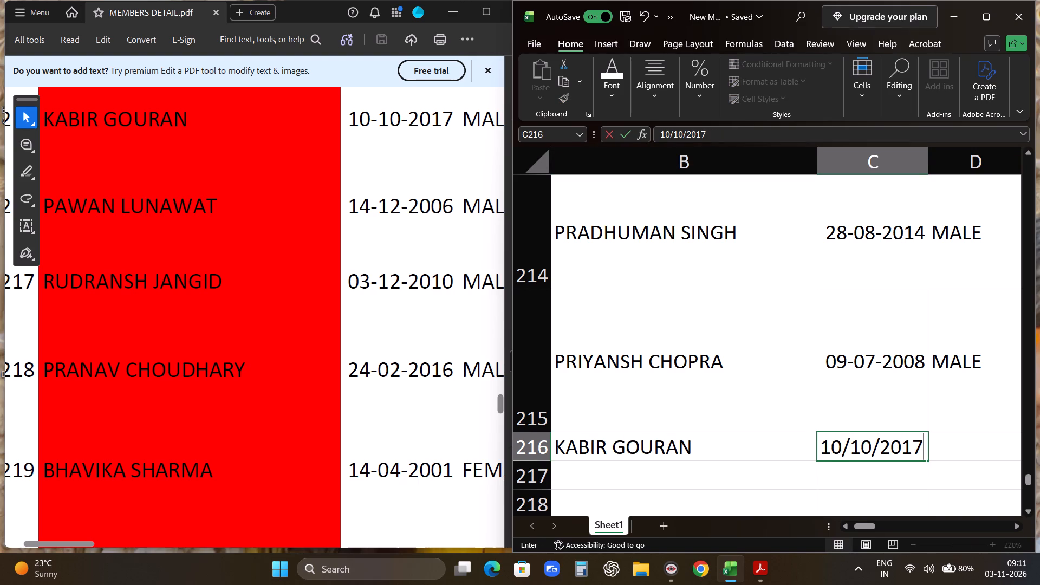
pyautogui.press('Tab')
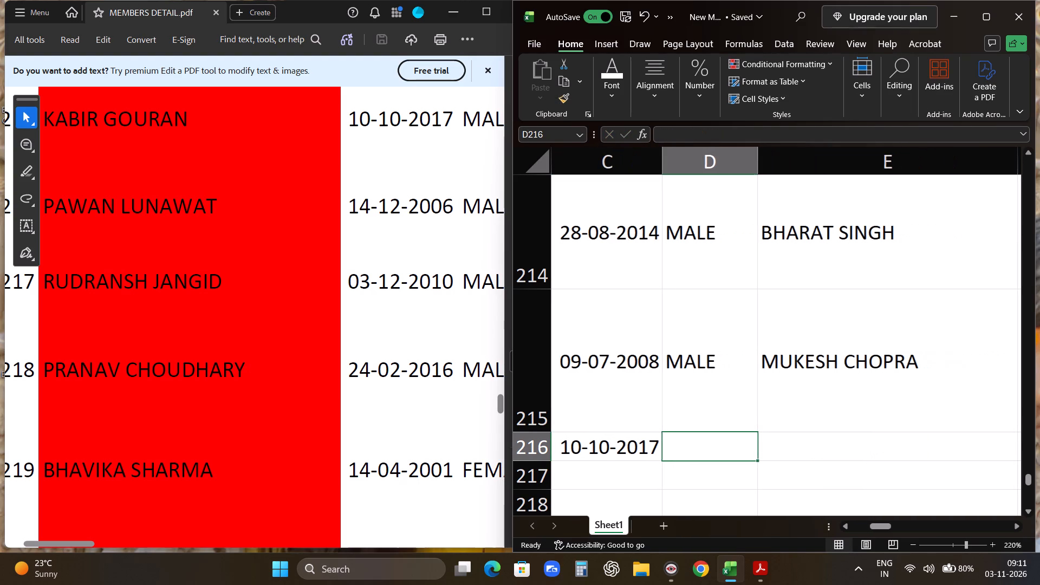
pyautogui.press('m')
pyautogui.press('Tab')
# Look up the father's and mother's names of entry 215 in the PDF and enter them in columns E and F of row 216.
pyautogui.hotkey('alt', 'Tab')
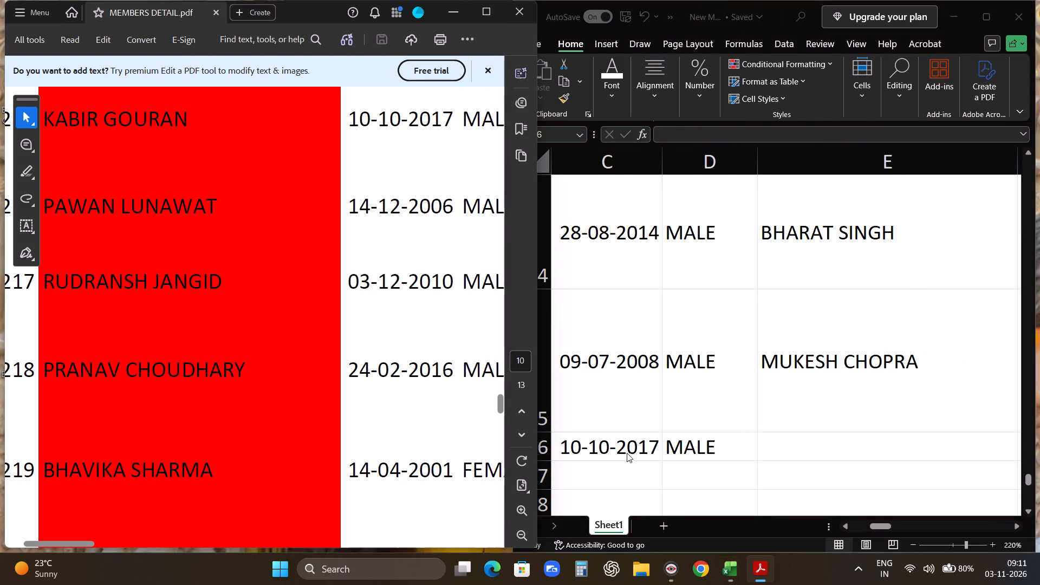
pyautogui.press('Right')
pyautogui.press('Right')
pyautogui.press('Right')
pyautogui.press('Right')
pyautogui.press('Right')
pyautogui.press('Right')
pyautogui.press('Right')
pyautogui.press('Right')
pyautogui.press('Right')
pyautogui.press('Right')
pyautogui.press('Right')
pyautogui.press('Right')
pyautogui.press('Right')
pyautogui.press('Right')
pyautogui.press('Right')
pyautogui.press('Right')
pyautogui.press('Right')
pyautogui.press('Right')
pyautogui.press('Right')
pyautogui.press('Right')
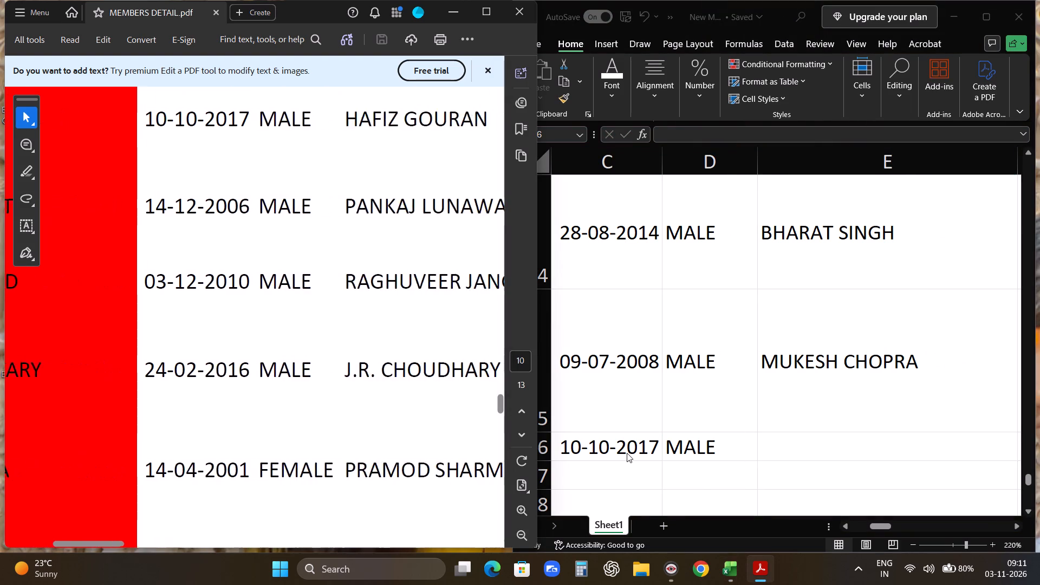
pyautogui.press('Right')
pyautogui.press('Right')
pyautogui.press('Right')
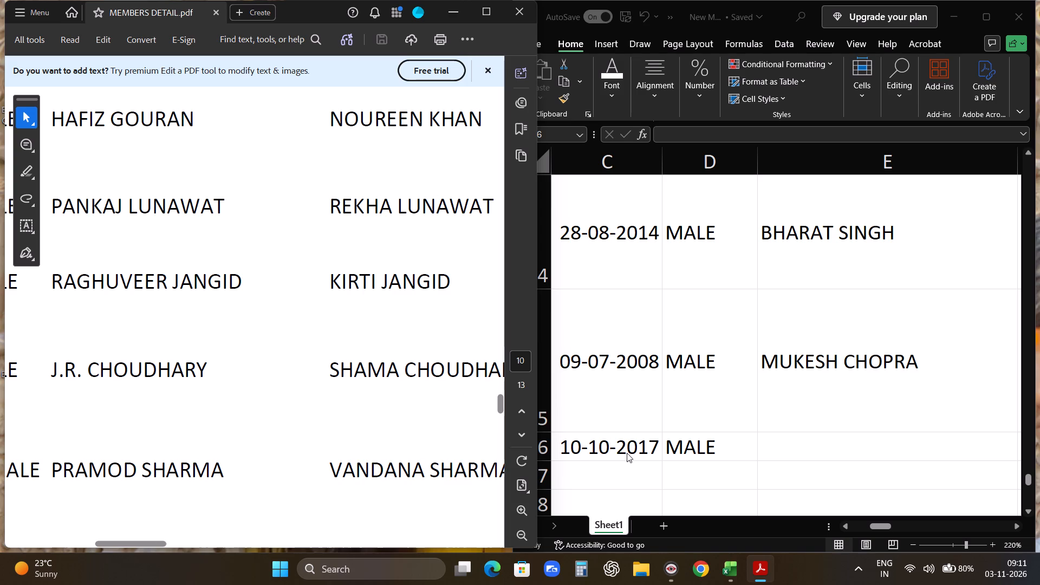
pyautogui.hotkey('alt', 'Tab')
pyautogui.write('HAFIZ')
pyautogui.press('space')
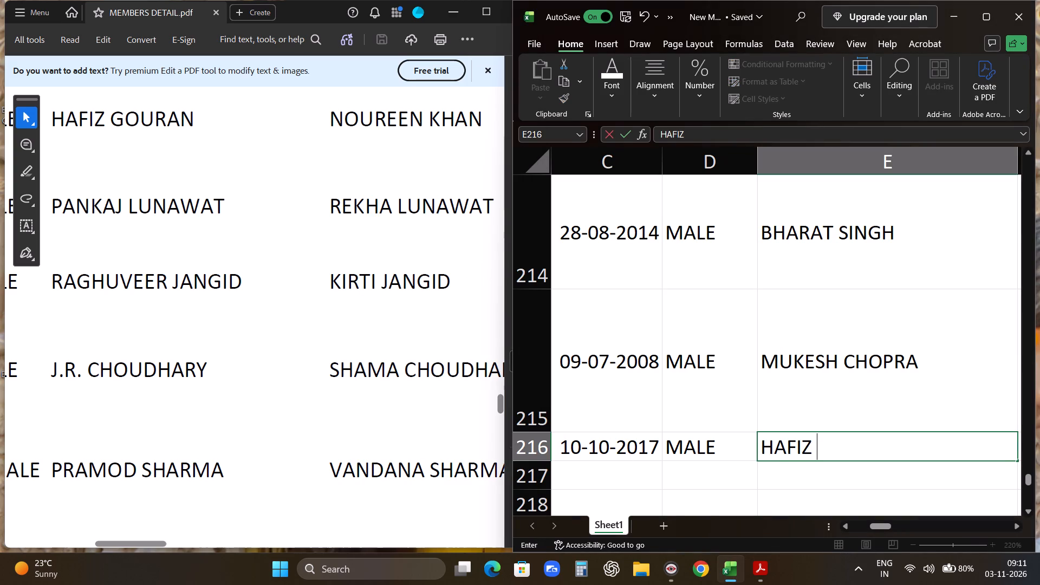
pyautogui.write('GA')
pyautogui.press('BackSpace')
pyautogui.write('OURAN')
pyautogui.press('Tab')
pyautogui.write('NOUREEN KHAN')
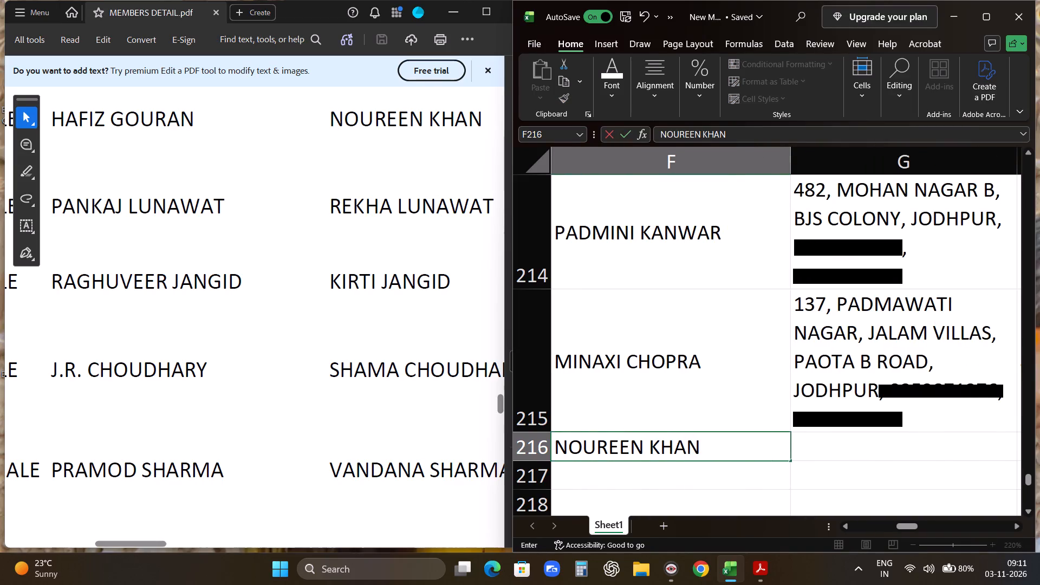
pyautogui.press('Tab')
# Find entry 215's address and contact details in the MEMBERS DETAIL PDF and fill them into column G of row 216.
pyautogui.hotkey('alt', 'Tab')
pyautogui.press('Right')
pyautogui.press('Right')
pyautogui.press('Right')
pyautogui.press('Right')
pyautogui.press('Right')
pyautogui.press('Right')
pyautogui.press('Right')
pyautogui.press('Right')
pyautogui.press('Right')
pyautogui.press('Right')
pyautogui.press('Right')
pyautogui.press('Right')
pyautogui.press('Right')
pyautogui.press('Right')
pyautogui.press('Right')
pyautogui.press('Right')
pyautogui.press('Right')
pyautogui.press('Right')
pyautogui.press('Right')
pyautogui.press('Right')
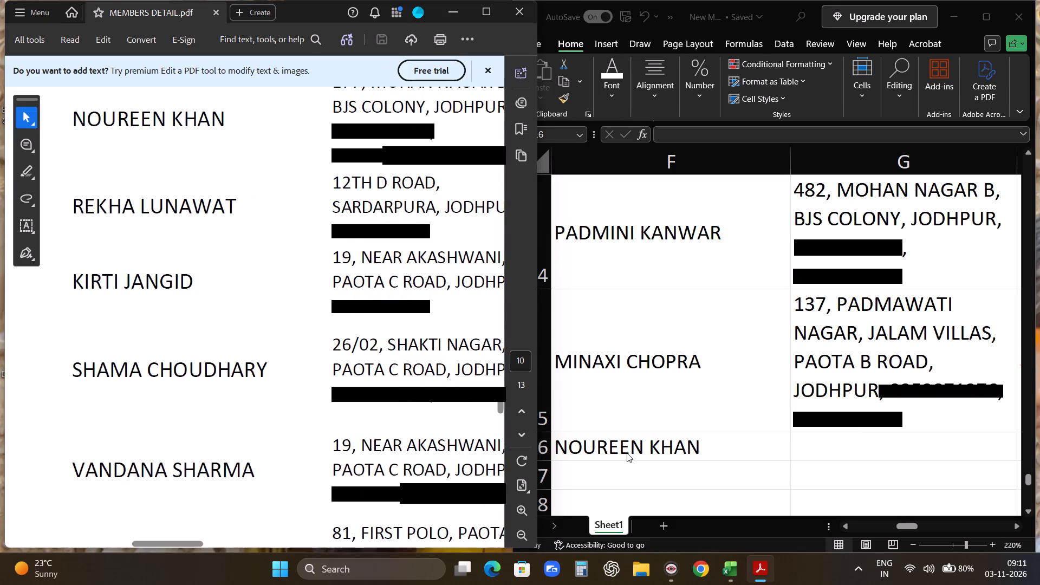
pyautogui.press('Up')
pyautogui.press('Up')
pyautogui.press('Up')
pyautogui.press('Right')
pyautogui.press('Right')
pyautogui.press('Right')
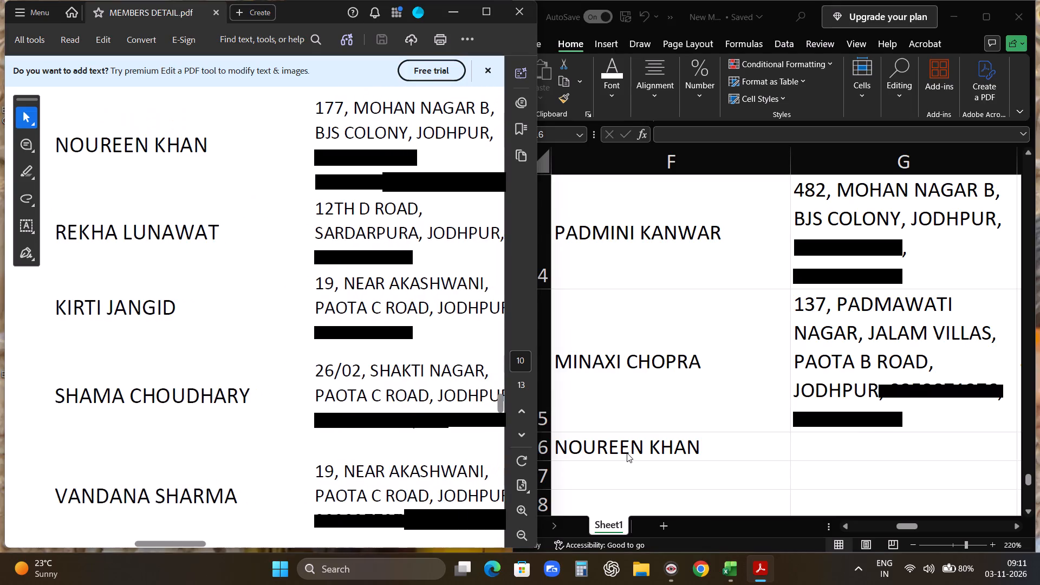
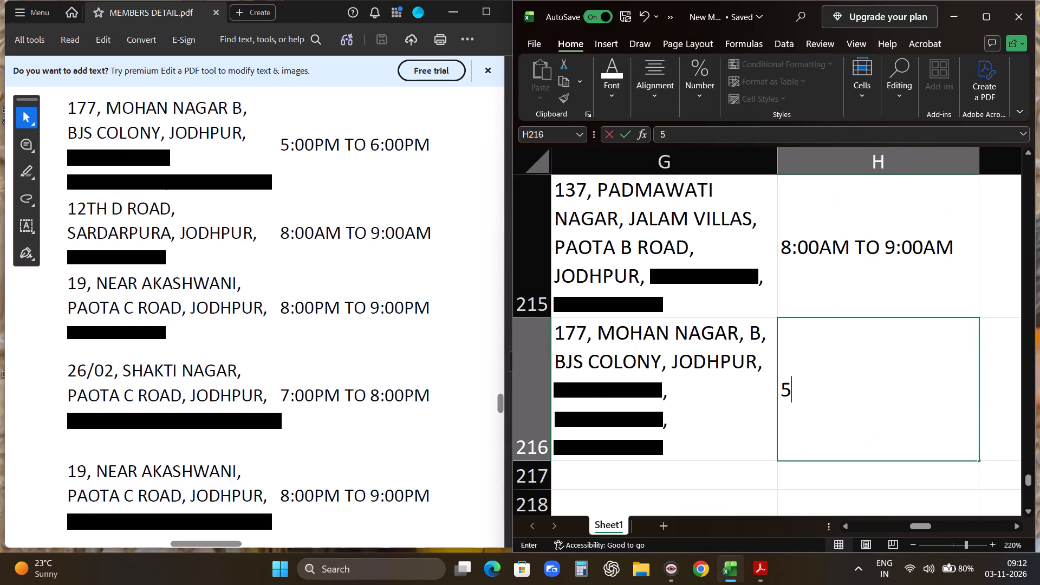
# Complete the batch timing 5:00PM TO 6:00PM in column H of row 216.
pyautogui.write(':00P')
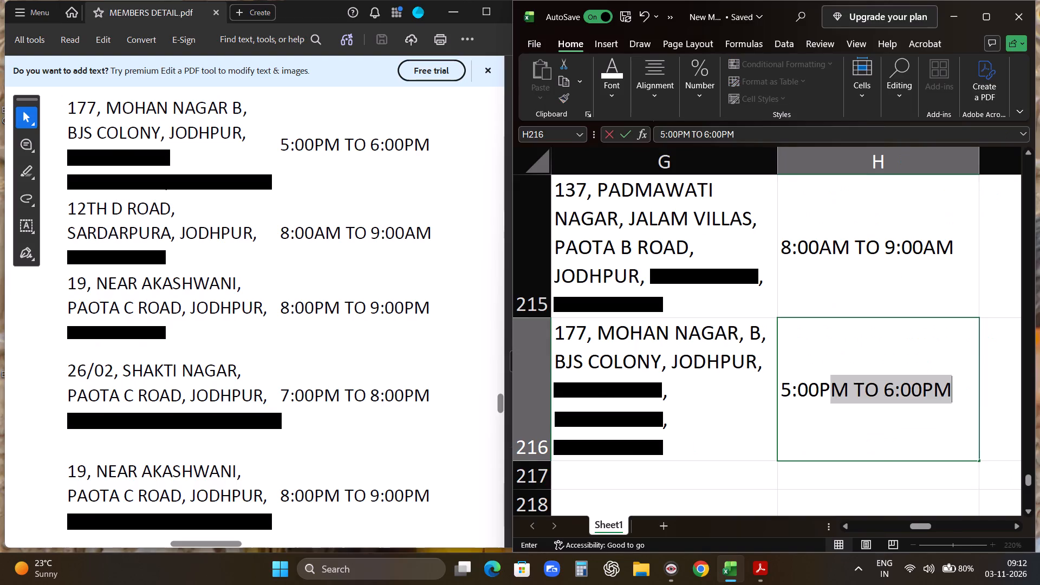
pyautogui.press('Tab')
# Look up entry 215's next two fields in the MEMBERS DETAIL PDF and enter NIL and MONTHLY in columns I and J of row 216.
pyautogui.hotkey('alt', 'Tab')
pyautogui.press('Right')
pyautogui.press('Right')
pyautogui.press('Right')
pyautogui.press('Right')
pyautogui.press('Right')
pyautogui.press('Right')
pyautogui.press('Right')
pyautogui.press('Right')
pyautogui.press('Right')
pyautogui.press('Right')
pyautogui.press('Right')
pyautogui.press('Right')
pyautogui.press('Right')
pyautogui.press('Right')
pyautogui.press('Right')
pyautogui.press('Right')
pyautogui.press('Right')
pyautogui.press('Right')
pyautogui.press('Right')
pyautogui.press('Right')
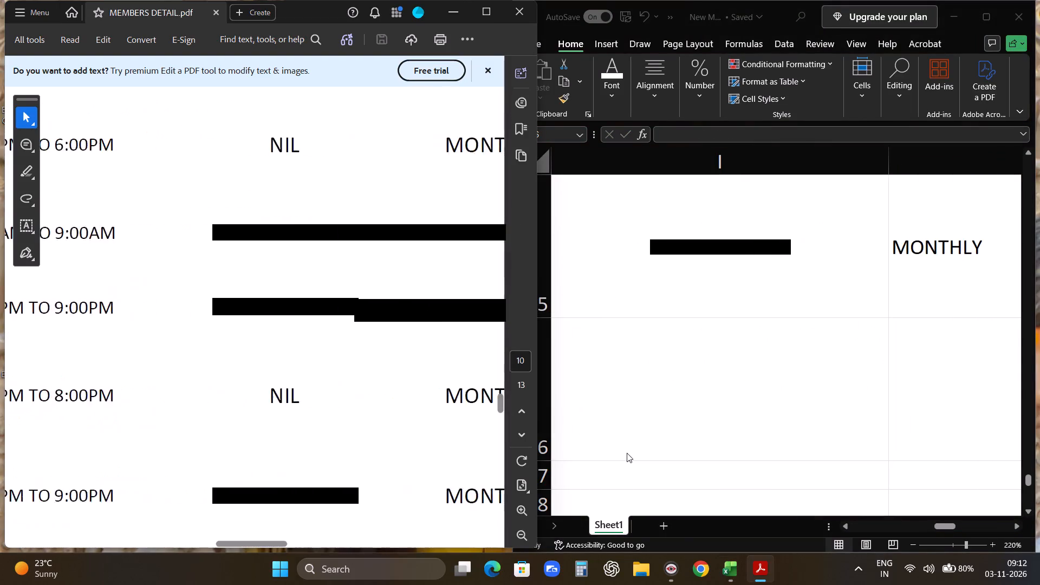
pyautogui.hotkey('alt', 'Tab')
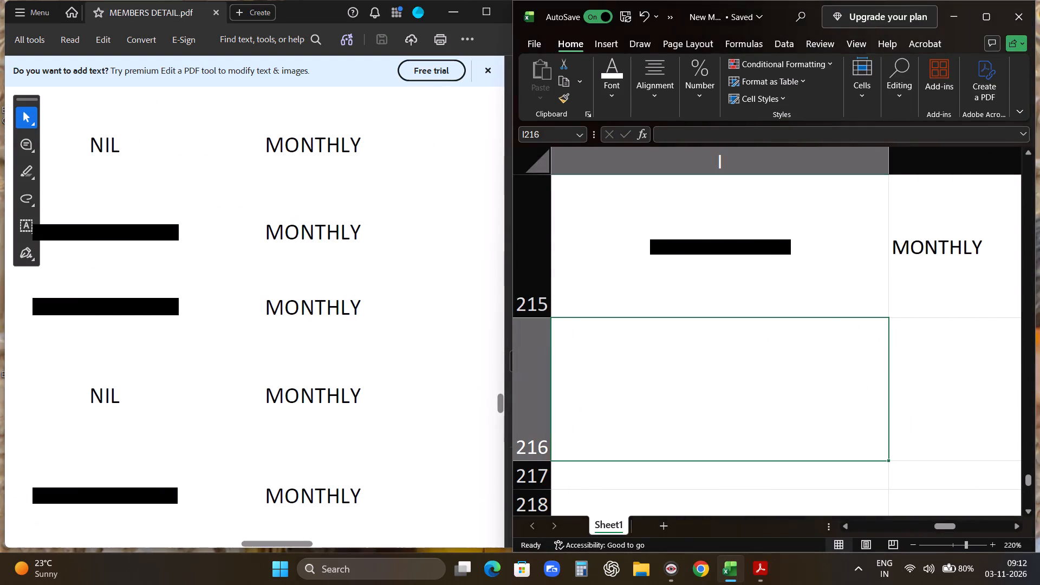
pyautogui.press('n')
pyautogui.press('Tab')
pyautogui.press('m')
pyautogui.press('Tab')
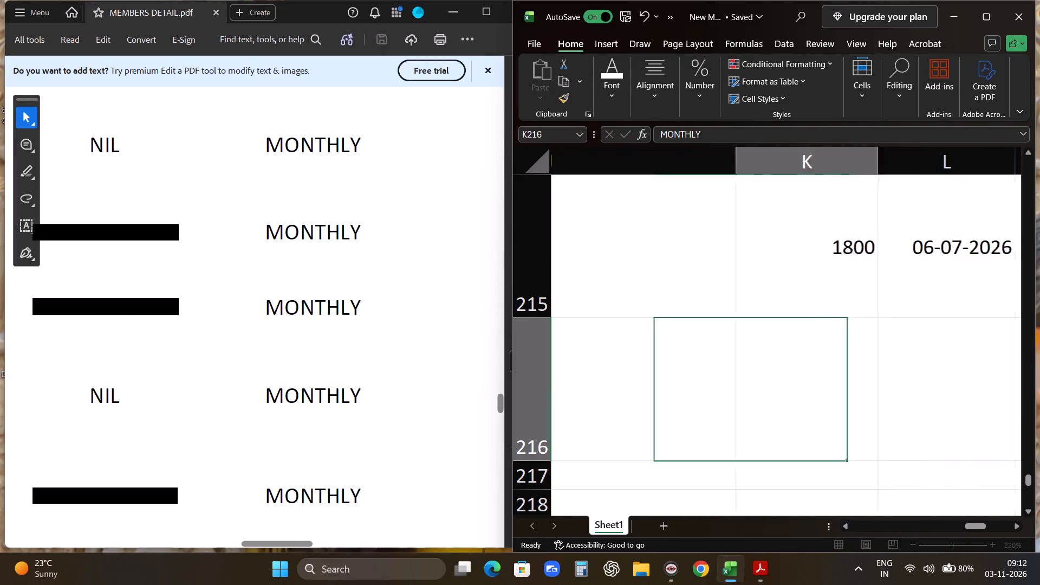
# Find entry 215's fee and first two July dates in the PDF, and enter 2500, 07/07/2026 and 07/07/2026 in columns K to M of row 216.
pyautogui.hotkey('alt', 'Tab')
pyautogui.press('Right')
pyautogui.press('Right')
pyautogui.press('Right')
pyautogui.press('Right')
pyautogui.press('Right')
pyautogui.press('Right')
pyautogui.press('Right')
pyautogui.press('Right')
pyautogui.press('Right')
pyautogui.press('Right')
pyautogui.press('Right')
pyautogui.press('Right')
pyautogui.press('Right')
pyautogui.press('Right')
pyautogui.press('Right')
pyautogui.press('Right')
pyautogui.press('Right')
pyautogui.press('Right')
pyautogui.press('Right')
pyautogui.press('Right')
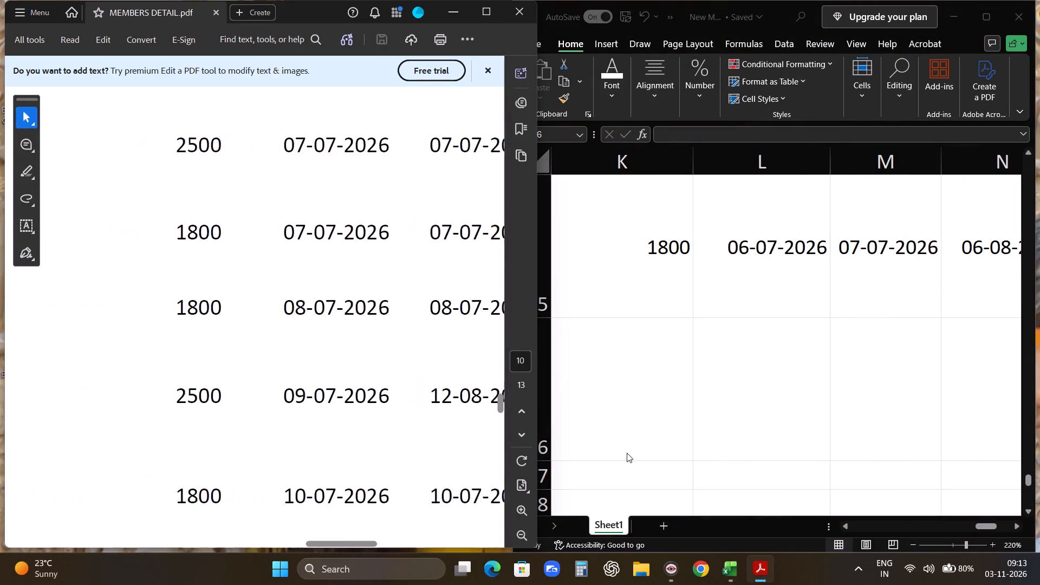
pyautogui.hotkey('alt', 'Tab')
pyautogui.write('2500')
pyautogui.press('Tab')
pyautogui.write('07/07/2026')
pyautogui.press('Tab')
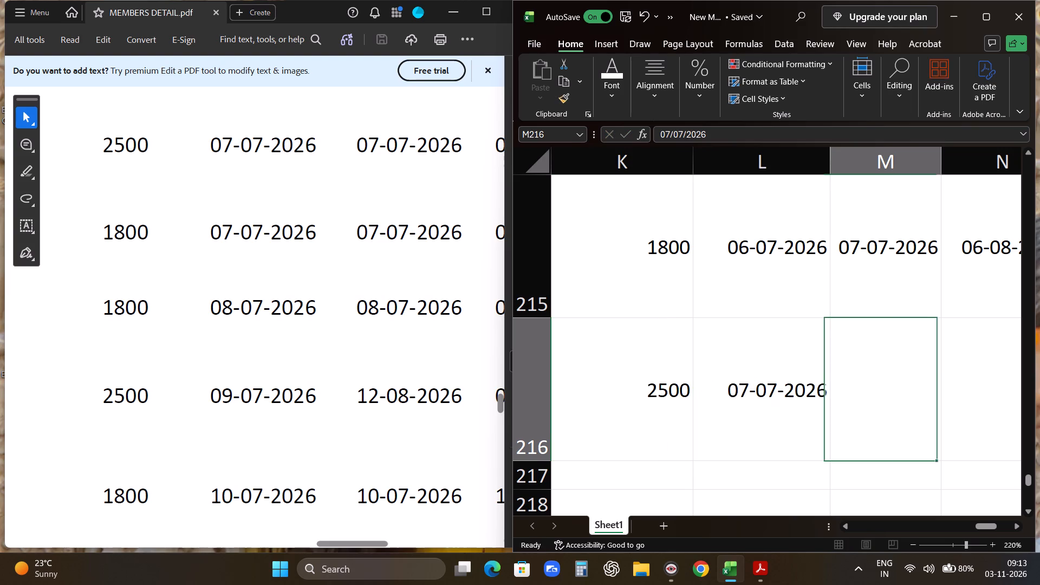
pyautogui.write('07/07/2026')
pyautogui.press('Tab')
# Look up entry 215's last date and status in the PDF and enter 07/08/2026 and NON ACTIVE in columns N and O of row 216.
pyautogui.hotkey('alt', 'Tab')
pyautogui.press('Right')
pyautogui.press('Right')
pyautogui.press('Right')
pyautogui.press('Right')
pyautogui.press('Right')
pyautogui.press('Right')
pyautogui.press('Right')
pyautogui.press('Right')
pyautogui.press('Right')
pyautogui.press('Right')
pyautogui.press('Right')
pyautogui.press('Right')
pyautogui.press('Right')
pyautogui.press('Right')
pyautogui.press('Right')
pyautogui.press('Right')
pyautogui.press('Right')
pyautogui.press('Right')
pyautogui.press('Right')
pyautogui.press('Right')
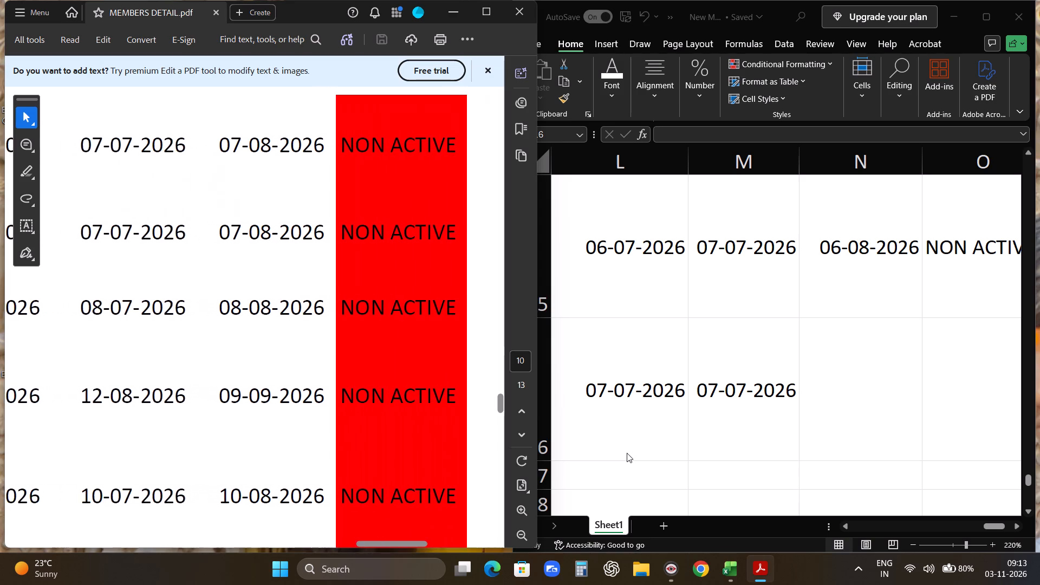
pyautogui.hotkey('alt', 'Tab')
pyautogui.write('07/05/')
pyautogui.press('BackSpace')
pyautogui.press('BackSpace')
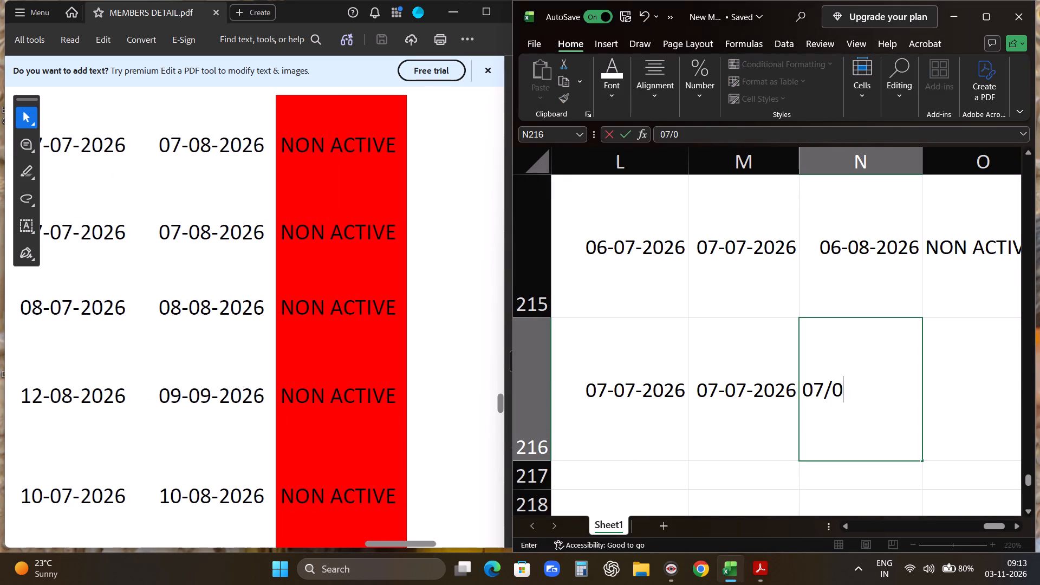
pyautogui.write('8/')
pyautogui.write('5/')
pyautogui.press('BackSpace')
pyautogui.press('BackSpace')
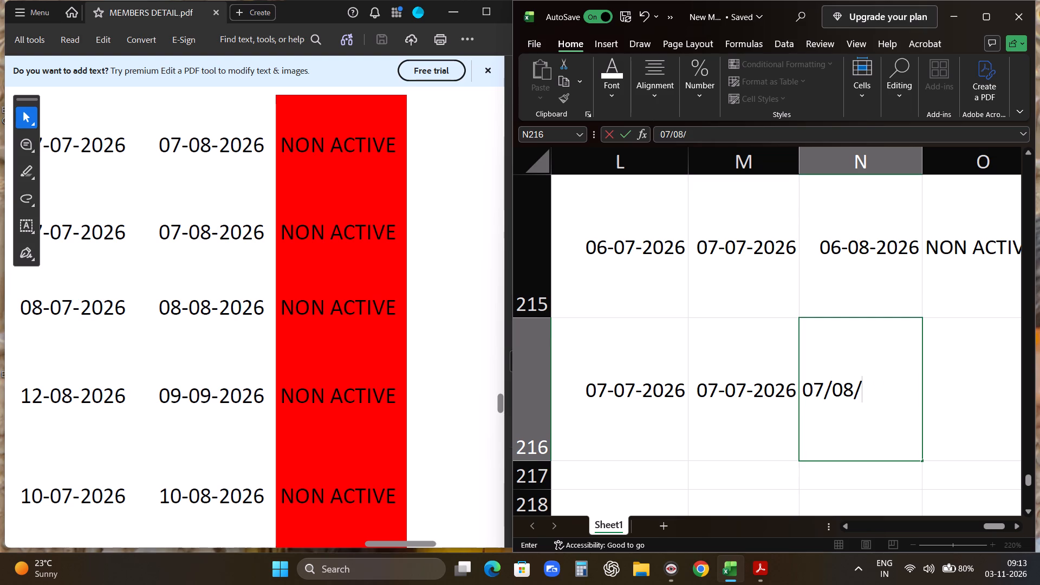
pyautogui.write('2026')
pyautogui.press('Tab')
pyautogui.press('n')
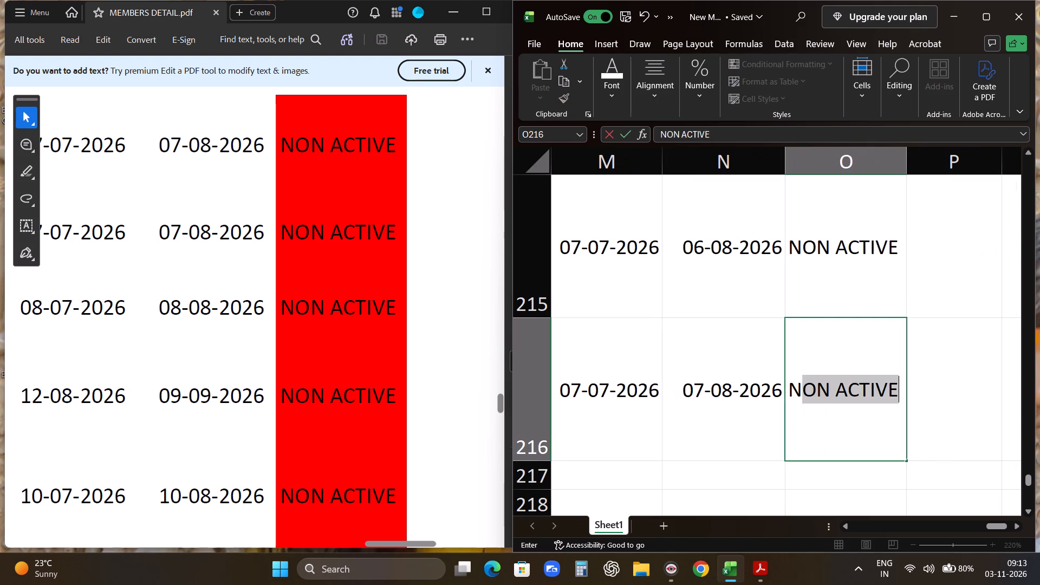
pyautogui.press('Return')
# Find entry 216 in the MEMBERS DETAIL PDF and enter the member's name in column B of row 217 in Excel.
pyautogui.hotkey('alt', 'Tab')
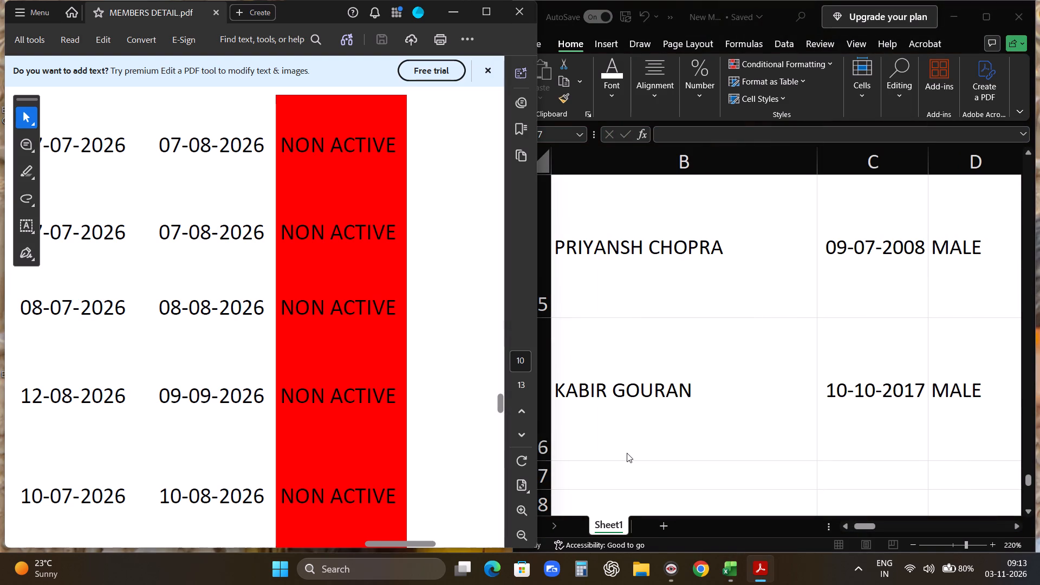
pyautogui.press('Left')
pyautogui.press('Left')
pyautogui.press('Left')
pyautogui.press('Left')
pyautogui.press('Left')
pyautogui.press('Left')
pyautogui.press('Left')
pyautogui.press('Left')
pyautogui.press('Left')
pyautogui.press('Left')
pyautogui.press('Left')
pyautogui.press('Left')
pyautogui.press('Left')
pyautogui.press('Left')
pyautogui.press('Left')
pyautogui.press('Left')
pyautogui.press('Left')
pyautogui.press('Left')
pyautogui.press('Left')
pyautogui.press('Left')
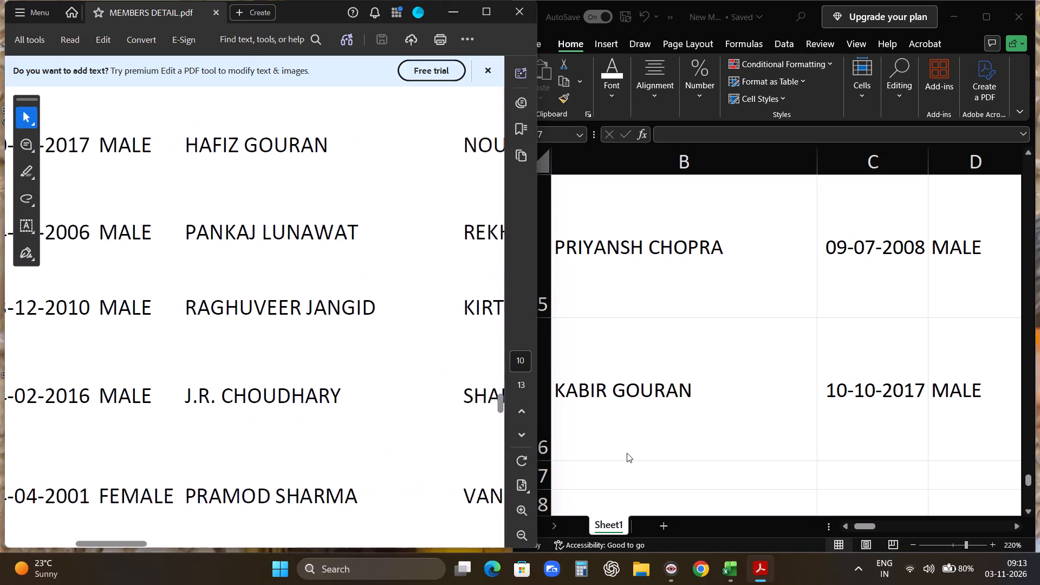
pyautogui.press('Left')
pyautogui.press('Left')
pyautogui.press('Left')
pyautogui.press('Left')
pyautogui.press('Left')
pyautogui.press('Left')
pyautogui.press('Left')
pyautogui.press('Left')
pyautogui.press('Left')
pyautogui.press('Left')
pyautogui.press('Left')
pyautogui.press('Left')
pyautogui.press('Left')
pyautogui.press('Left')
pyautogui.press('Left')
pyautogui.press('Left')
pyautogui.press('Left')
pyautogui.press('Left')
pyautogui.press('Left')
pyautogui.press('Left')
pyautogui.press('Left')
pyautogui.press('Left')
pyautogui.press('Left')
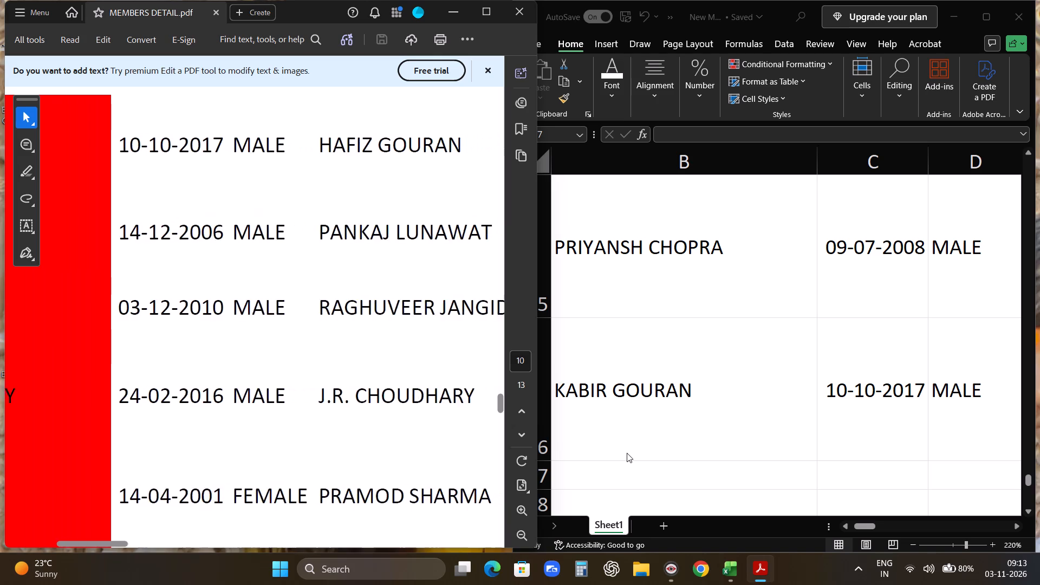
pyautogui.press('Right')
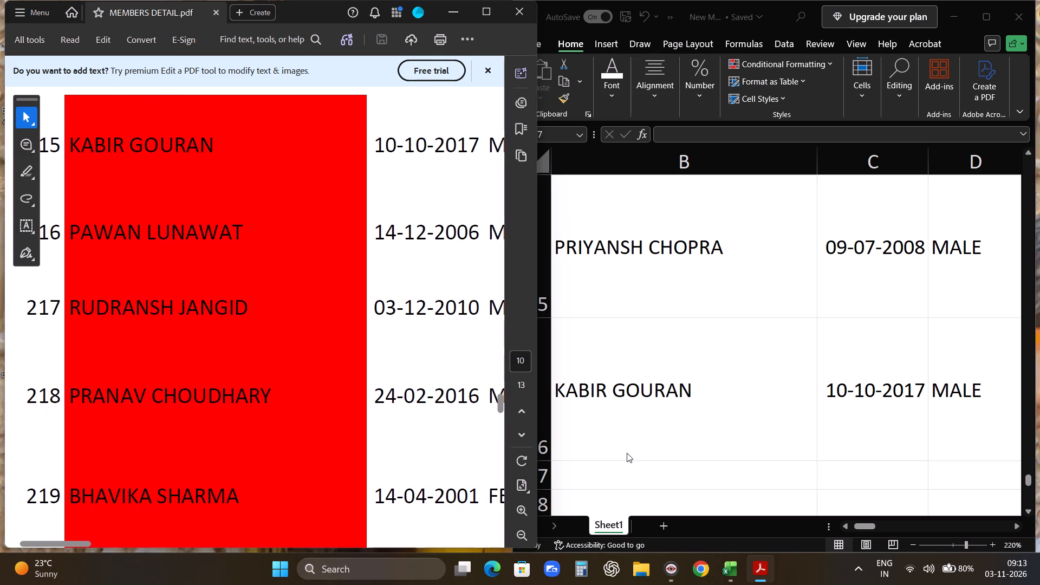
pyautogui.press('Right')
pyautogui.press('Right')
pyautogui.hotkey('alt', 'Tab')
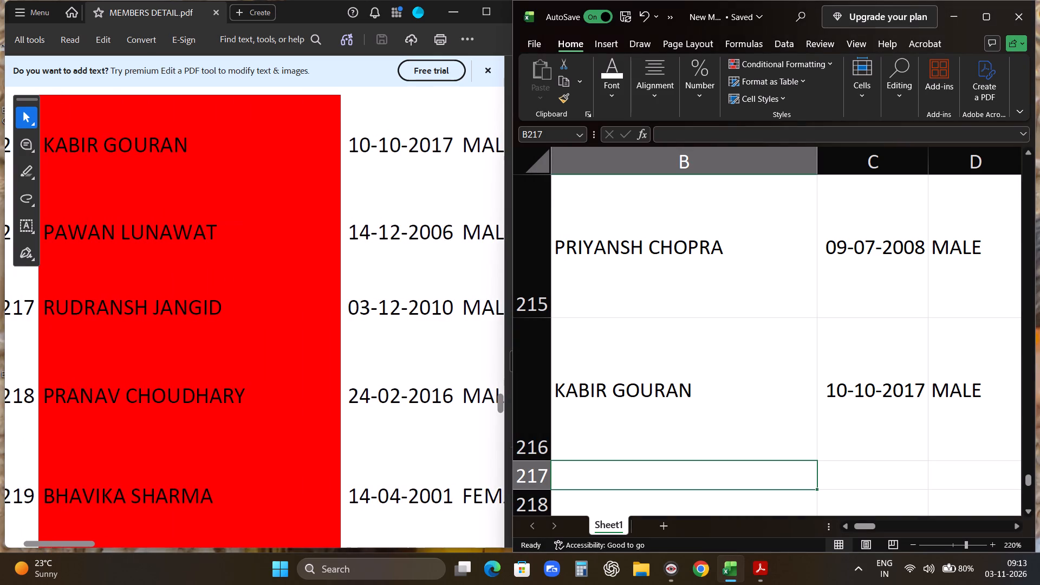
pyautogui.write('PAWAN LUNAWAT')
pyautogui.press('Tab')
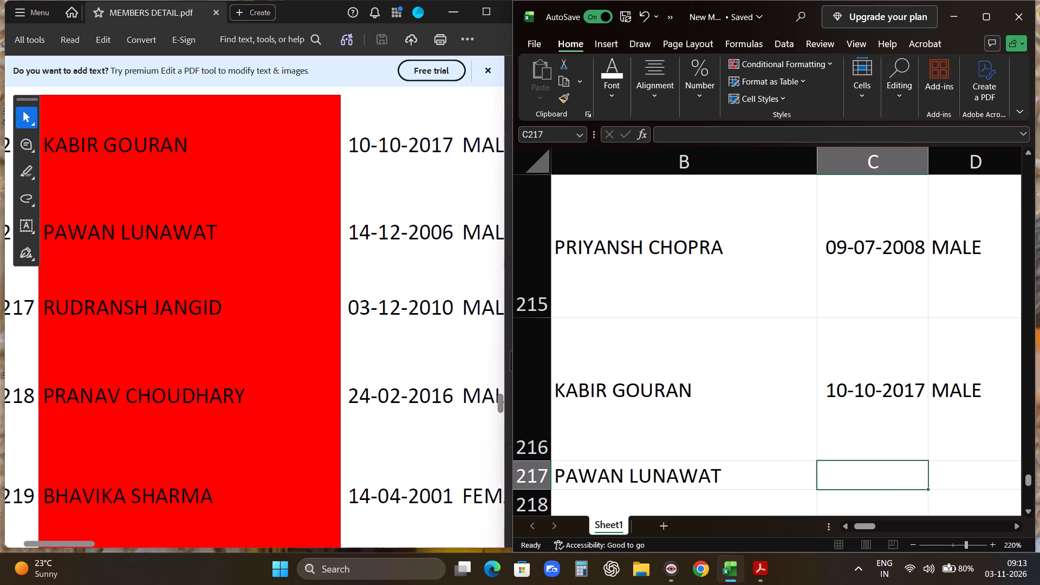
# Enter entry 216's date of birth and MALE in columns C and D of row 217.
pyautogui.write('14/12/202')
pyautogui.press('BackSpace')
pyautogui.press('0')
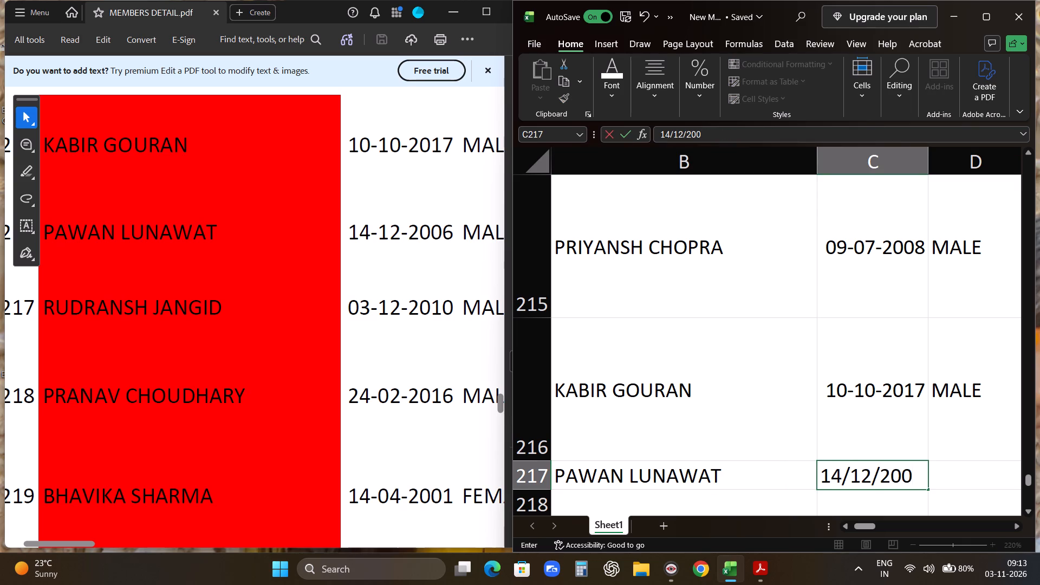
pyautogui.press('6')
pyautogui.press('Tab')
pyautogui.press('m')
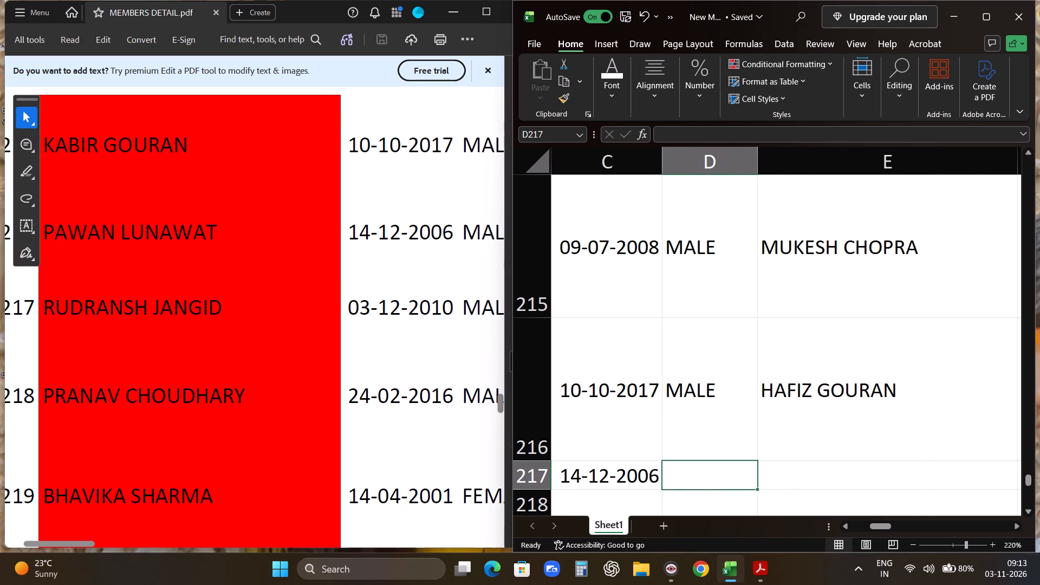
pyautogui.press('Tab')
# Look up entry 216's next two names in the MEMBERS DETAIL PDF and enter them in columns E and F of row 217.
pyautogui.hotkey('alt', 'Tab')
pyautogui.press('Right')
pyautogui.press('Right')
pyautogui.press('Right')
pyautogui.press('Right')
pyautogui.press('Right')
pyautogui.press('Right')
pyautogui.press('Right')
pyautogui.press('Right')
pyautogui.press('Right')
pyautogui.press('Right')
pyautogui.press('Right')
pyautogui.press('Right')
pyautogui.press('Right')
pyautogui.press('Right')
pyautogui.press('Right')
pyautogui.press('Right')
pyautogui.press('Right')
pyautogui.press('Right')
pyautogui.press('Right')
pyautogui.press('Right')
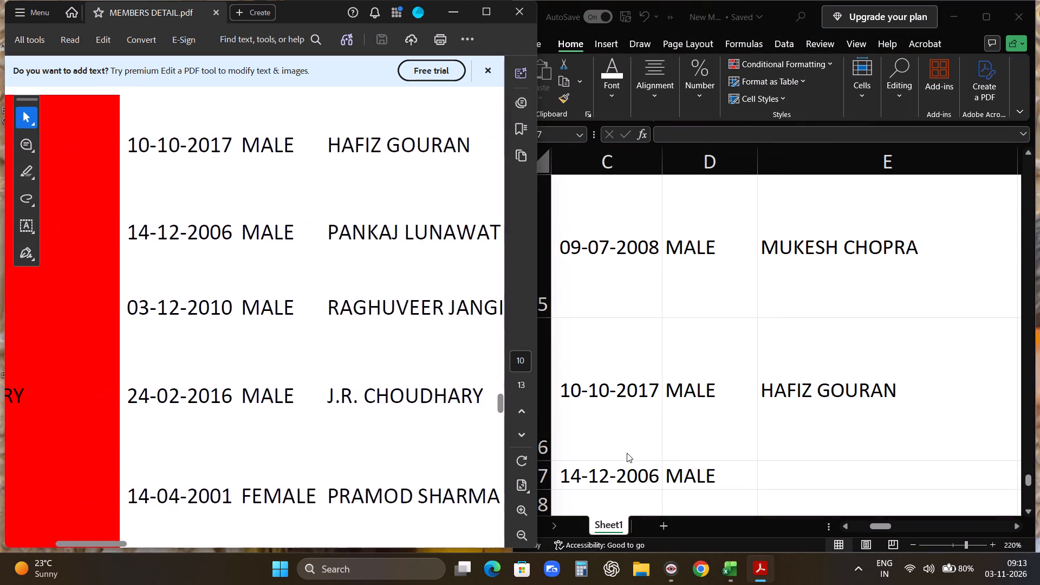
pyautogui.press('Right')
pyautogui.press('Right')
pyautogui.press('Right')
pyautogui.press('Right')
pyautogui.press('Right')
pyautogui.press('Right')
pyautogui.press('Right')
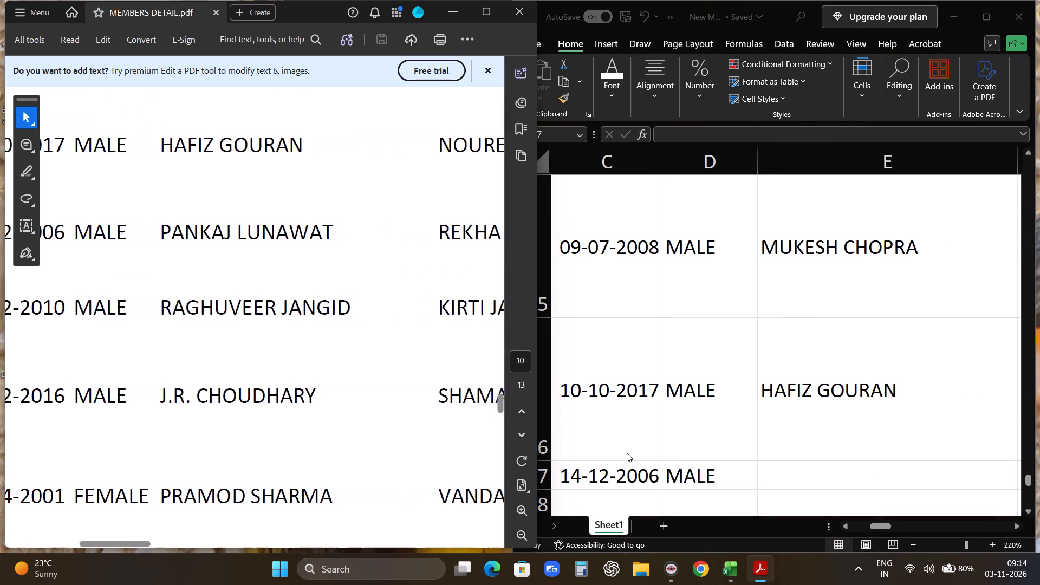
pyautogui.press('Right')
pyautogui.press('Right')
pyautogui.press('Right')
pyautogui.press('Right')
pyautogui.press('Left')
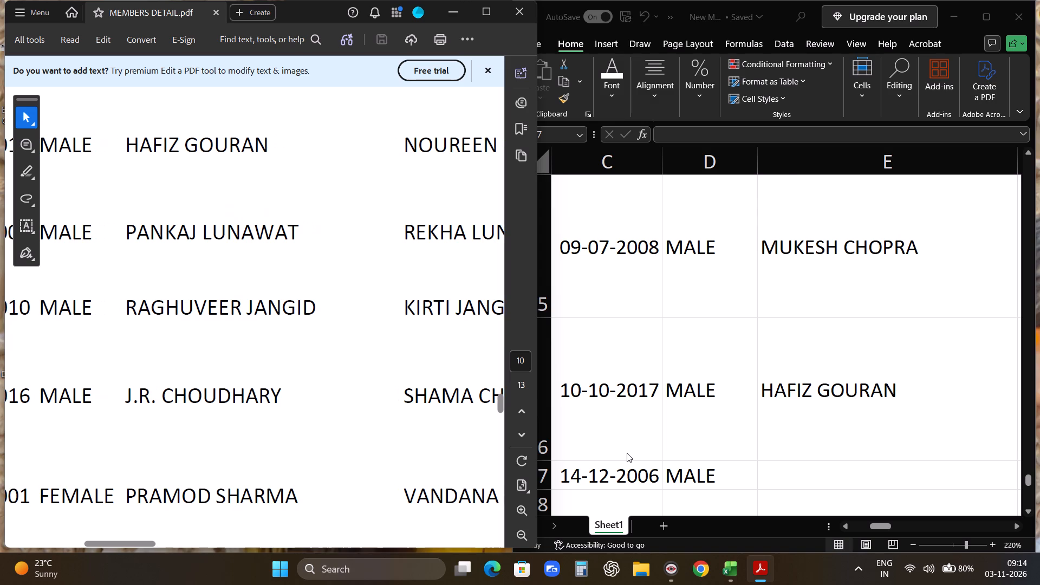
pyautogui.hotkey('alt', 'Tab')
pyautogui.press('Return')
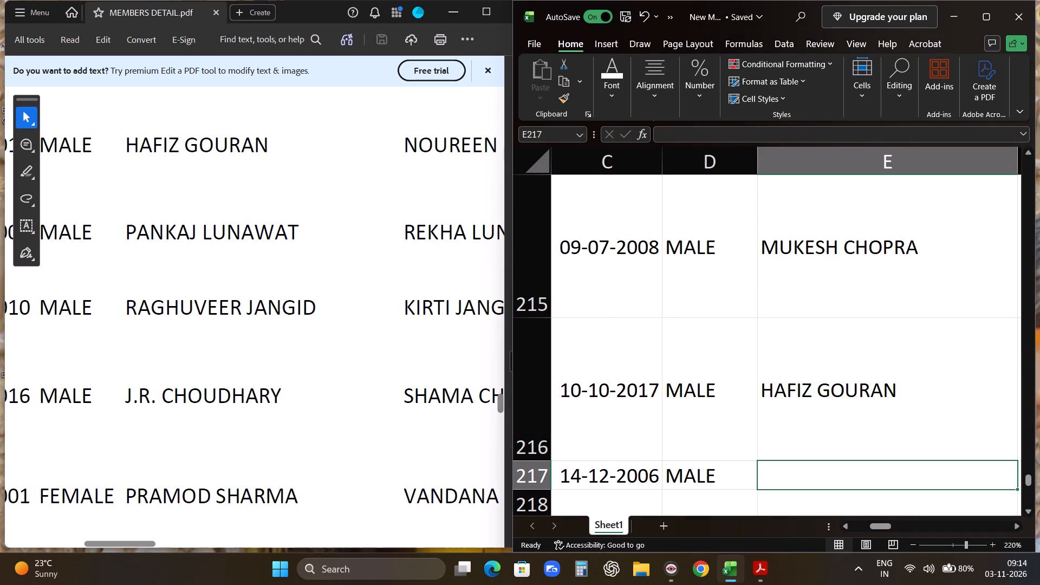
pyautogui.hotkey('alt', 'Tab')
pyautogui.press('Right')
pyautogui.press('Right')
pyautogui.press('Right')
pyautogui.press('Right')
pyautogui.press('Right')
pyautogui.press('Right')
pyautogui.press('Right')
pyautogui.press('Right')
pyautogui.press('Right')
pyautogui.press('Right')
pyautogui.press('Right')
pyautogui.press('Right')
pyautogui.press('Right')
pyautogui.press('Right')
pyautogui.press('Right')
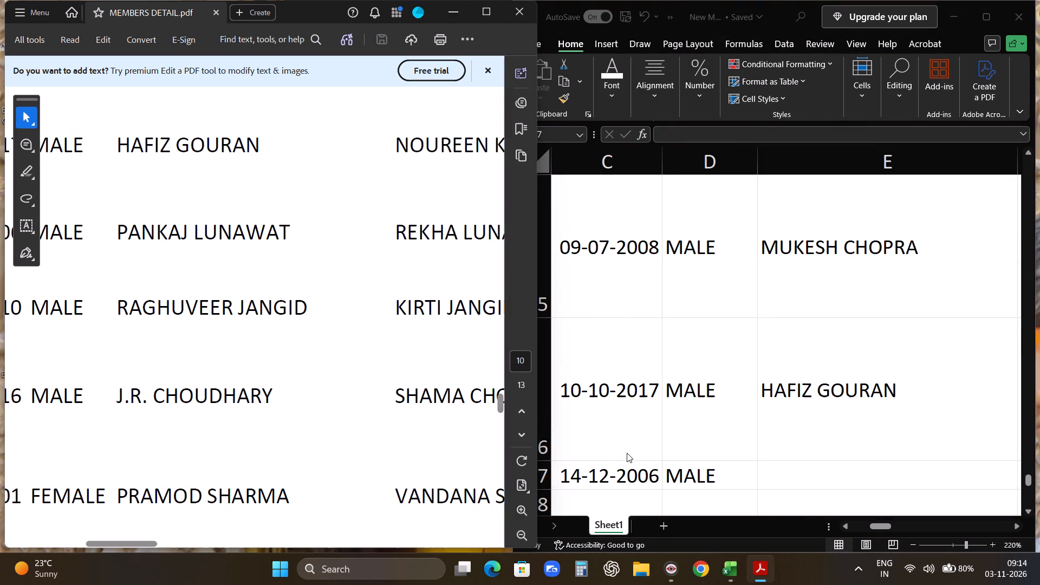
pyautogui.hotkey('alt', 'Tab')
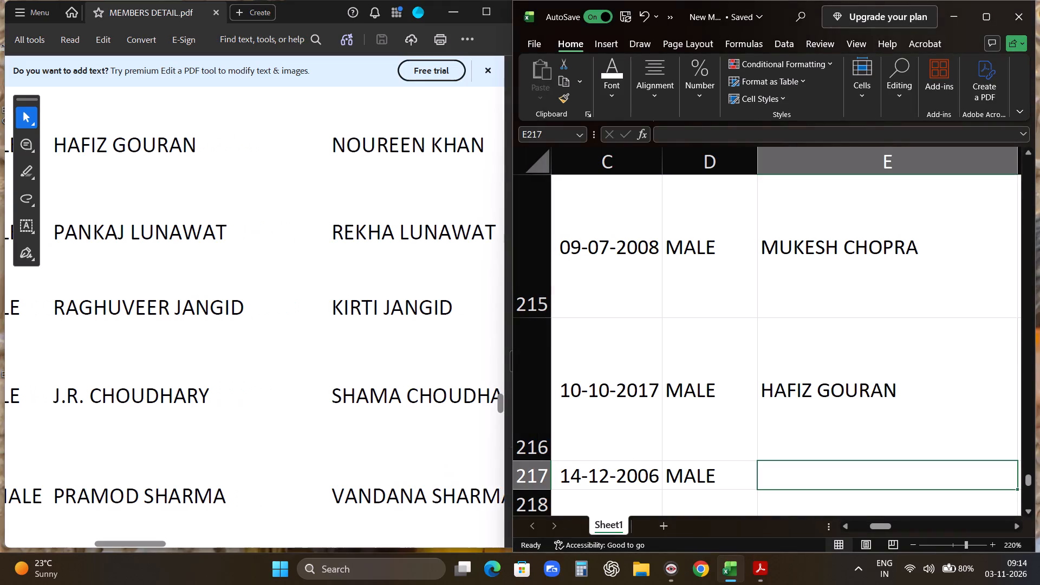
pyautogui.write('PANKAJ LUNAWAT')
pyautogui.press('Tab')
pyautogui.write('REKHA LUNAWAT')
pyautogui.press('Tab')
# Look up entry 216's address details and time slot in the MEMBERS DETAIL PDF for row 217, starting at column G.
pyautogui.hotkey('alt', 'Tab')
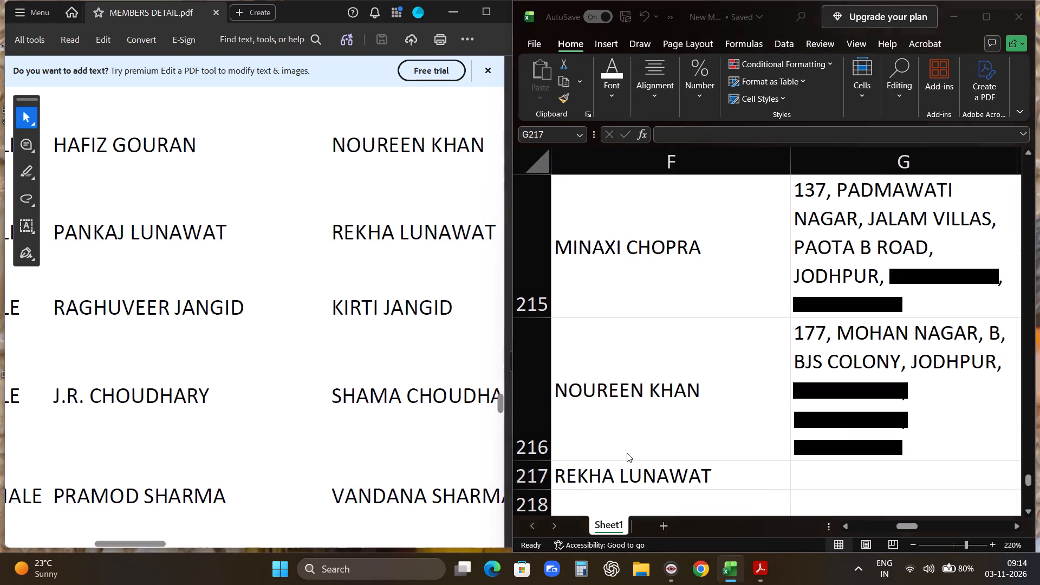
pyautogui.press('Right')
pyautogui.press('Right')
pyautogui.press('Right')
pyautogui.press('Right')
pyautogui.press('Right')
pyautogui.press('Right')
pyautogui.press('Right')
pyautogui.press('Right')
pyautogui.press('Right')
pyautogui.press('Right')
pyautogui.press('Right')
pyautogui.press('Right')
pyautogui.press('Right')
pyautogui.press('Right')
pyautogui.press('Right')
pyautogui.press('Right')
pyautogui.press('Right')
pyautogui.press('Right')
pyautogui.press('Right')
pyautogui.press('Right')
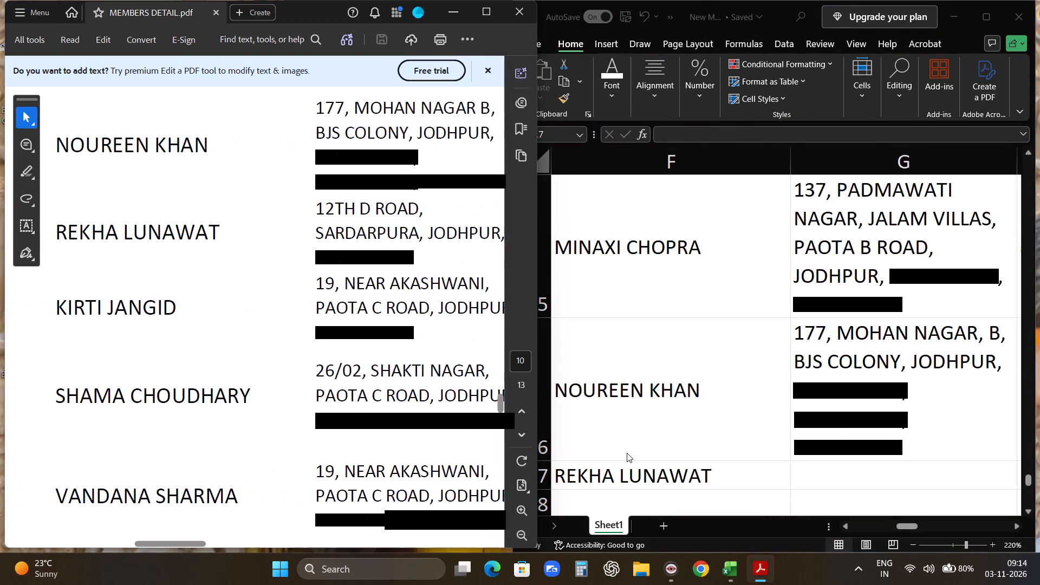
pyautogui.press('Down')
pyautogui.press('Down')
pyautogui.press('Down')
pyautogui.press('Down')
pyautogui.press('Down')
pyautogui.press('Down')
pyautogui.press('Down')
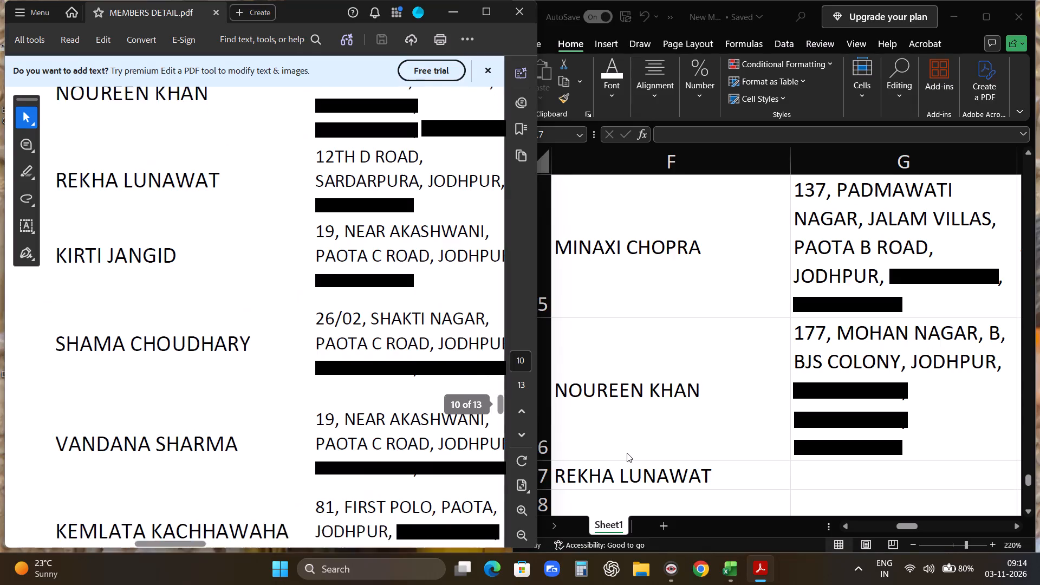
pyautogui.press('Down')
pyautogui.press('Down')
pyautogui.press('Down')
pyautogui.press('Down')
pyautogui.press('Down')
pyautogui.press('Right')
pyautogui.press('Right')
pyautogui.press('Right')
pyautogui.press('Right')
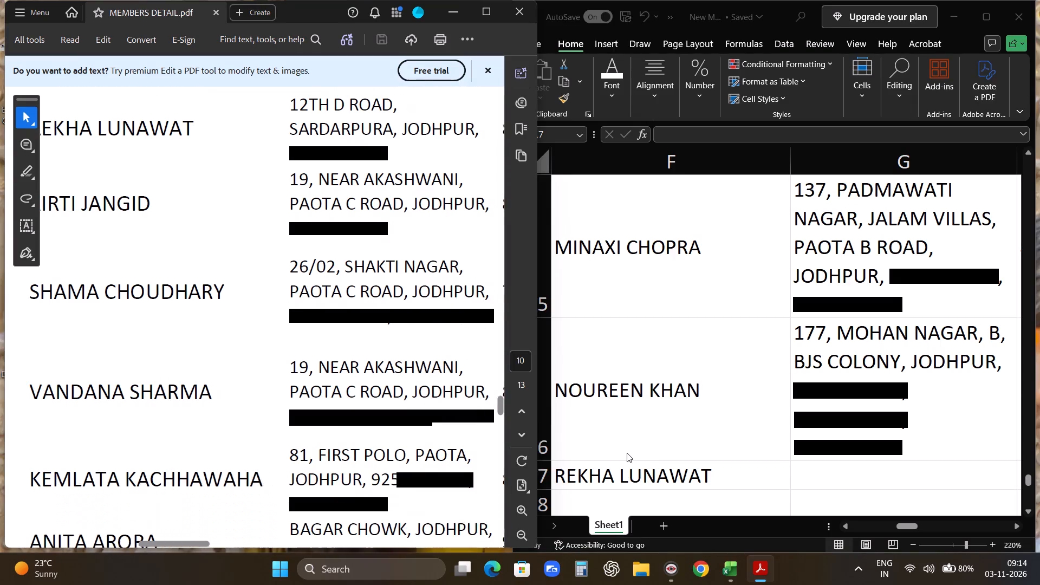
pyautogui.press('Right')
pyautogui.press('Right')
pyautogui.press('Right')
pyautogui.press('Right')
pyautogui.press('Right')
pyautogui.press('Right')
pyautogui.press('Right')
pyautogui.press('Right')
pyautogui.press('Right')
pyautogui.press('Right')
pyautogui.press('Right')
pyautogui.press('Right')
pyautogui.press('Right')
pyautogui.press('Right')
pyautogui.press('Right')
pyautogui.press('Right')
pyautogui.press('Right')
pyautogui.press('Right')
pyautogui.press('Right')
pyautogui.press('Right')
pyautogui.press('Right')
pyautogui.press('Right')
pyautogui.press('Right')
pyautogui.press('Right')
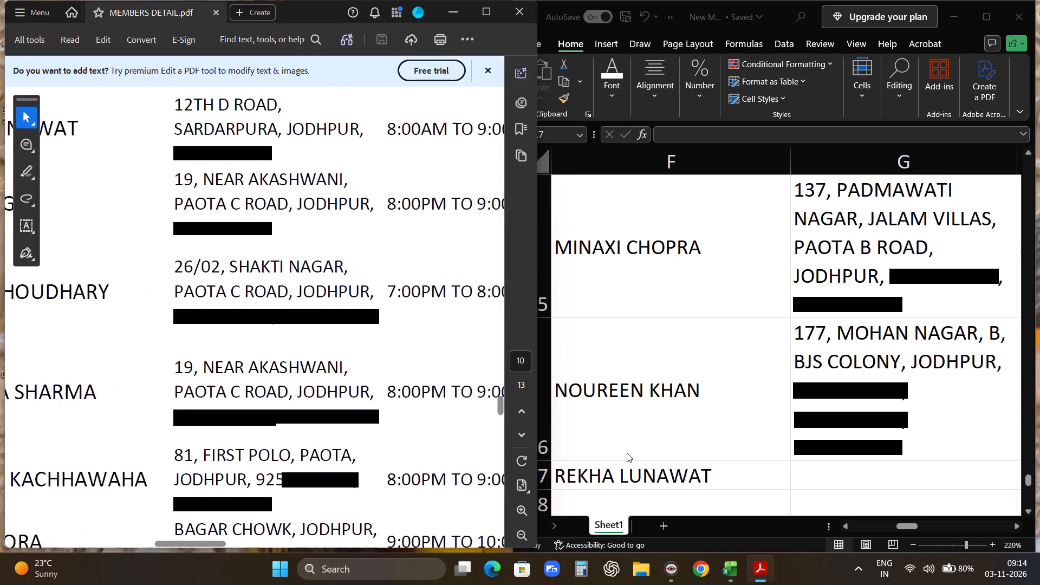
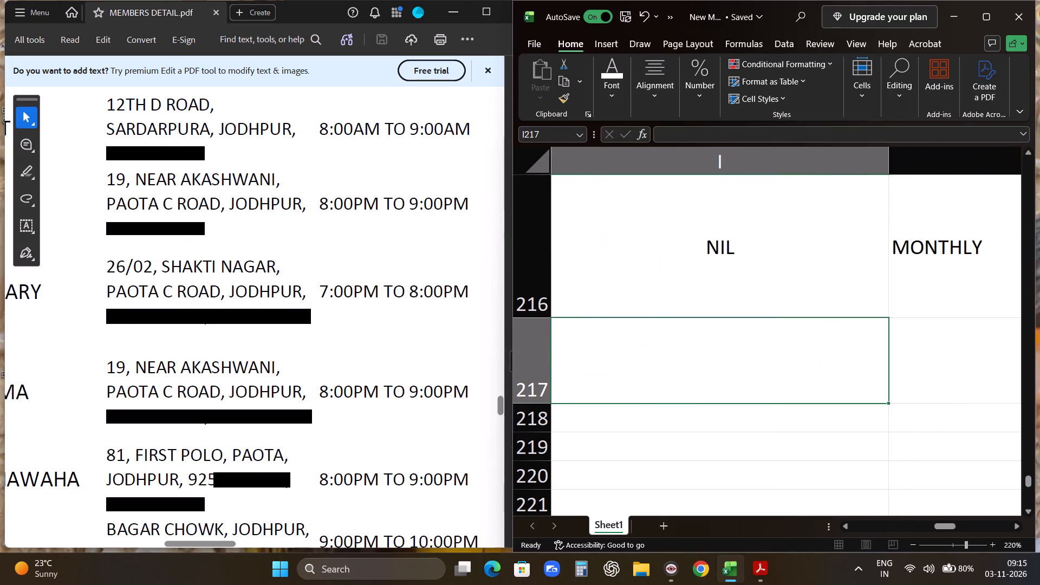
# Switch to the MEMBERS DETAIL PDF and look up entry 216's detail following the time slot, for column I of row 217.
pyautogui.hotkey('alt', 'Tab')
pyautogui.press('Right')
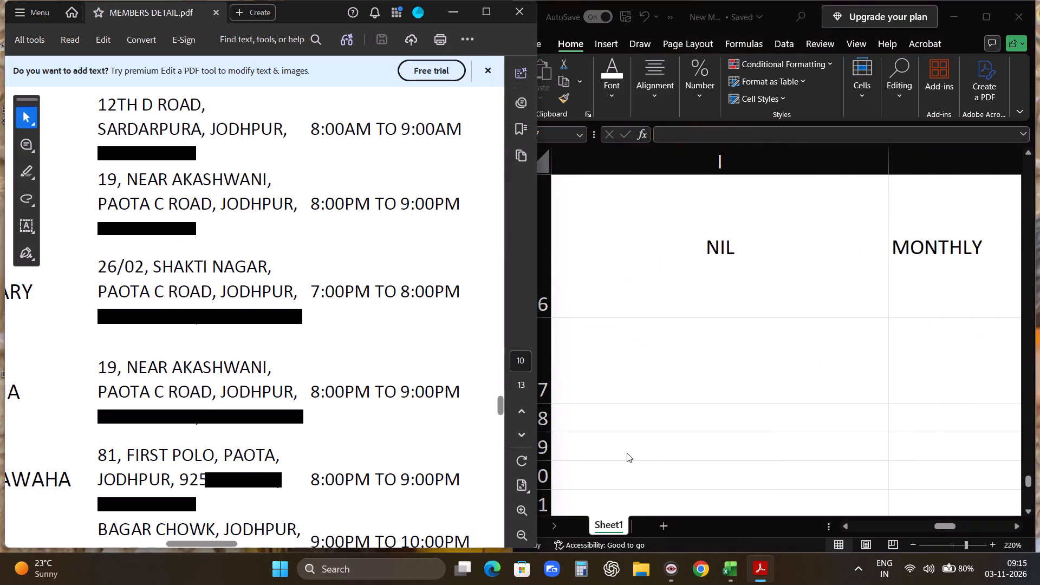
pyautogui.press('Right')
pyautogui.press('Right')
pyautogui.press('Right')
pyautogui.press('Right')
pyautogui.press('Right')
pyautogui.press('Right')
pyautogui.press('Right')
pyautogui.press('Right')
pyautogui.press('Right')
pyautogui.press('Right')
pyautogui.press('Right')
pyautogui.press('Right')
pyautogui.press('Right')
pyautogui.press('Right')
pyautogui.press('Right')
pyautogui.press('Right')
pyautogui.press('Right')
pyautogui.press('Right')
pyautogui.press('Right')
pyautogui.press('Right')
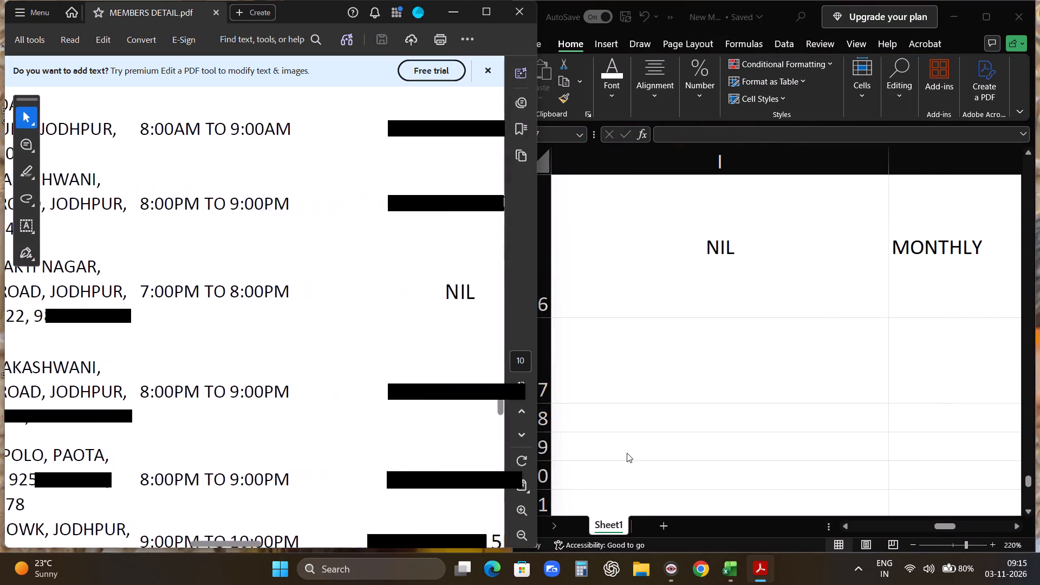
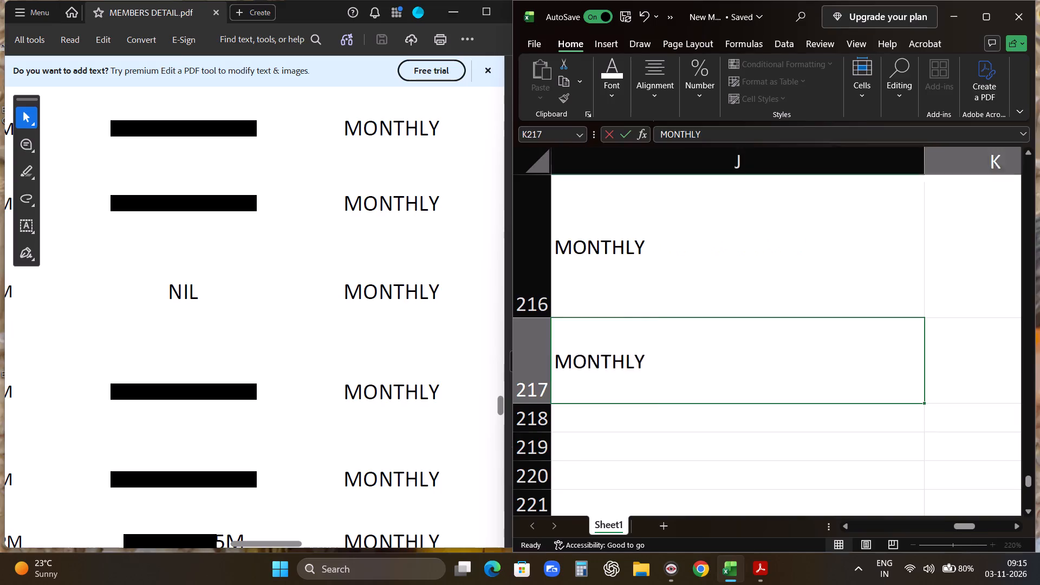
# From entry 216 in the MEMBERS DETAIL PDF, fill row 217 in Excel with 1800 in K and 07/07/2026 in both L and M.
pyautogui.hotkey('alt', 'Tab')
pyautogui.press('Right')
pyautogui.press('Right')
pyautogui.press('Right')
pyautogui.press('Right')
pyautogui.press('Right')
pyautogui.press('Right')
pyautogui.press('Right')
pyautogui.press('Right')
pyautogui.press('Right')
pyautogui.press('Right')
pyautogui.press('Right')
pyautogui.press('Right')
pyautogui.press('Right')
pyautogui.press('Right')
pyautogui.press('Right')
pyautogui.press('Right')
pyautogui.press('Right')
pyautogui.press('Right')
pyautogui.press('Right')
pyautogui.press('Right')
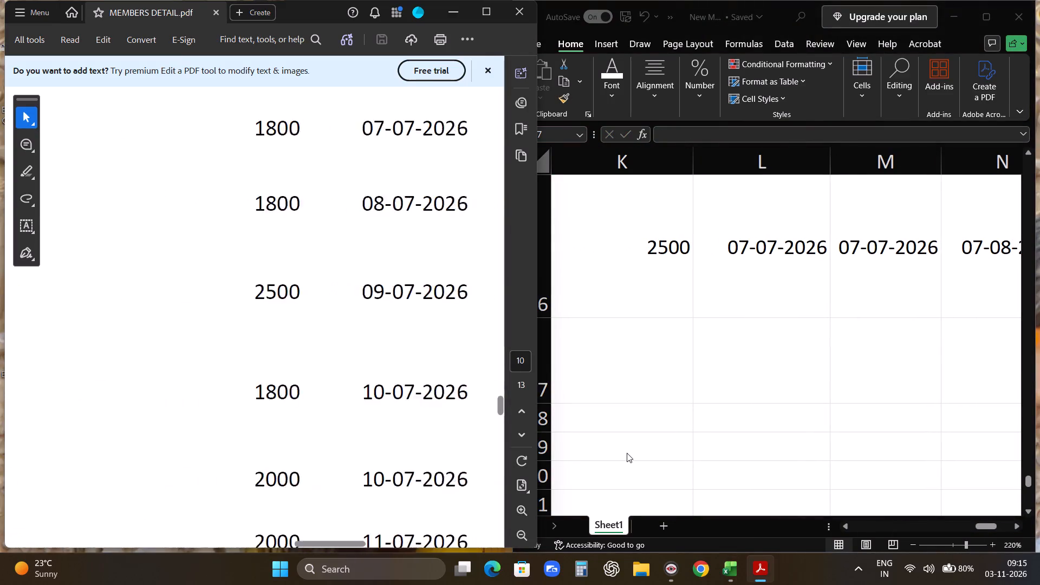
pyautogui.press('Right')
pyautogui.press('Right')
pyautogui.press('Right')
pyautogui.press('Right')
pyautogui.press('Right')
pyautogui.press('Right')
pyautogui.press('Right')
pyautogui.press('Right')
pyautogui.press('Right')
pyautogui.press('Right')
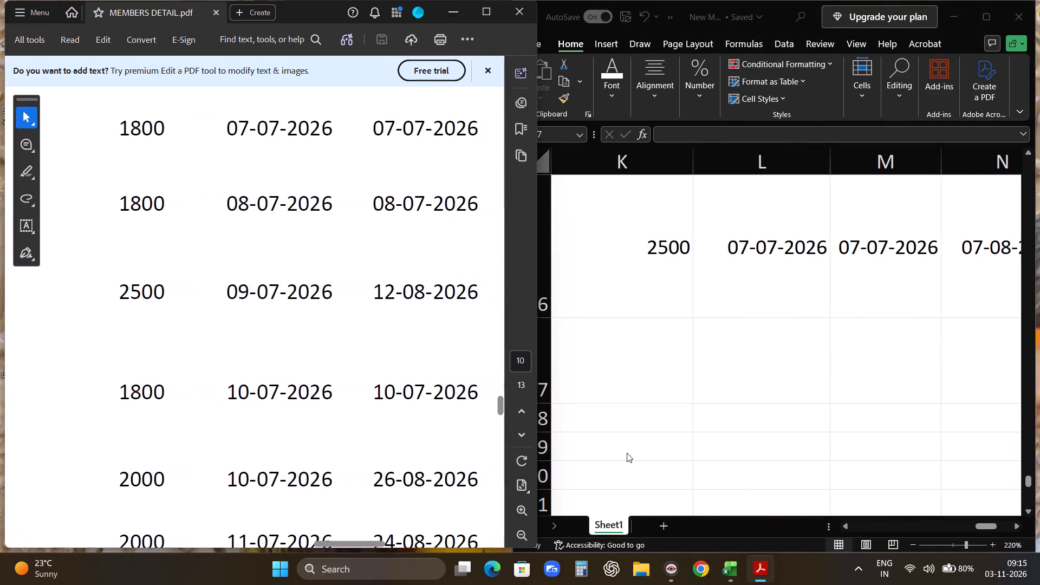
pyautogui.press('Right')
pyautogui.press('Right')
pyautogui.press('Right')
pyautogui.press('Right')
pyautogui.press('Right')
pyautogui.hotkey('alt', 'Tab')
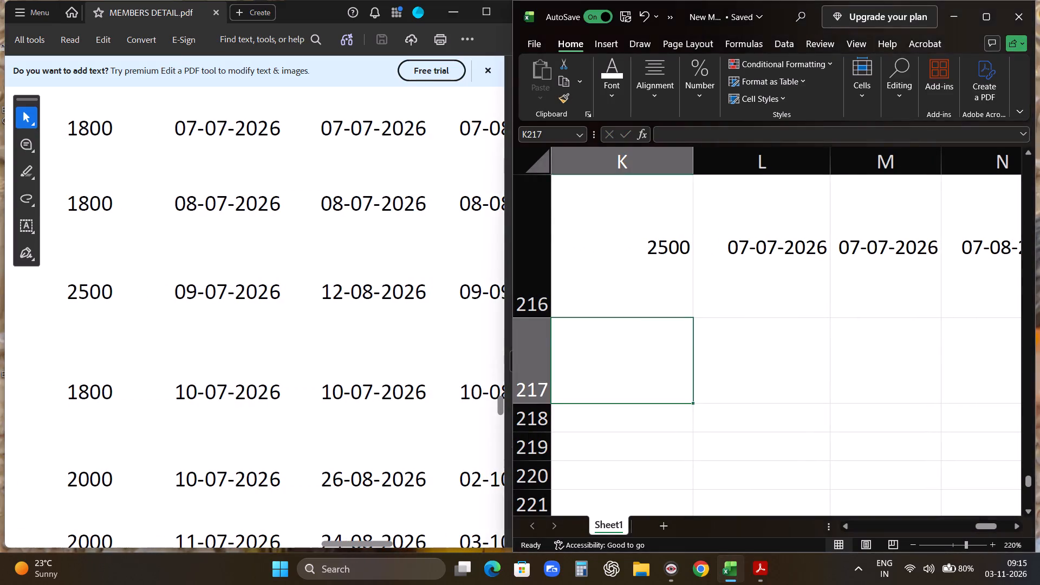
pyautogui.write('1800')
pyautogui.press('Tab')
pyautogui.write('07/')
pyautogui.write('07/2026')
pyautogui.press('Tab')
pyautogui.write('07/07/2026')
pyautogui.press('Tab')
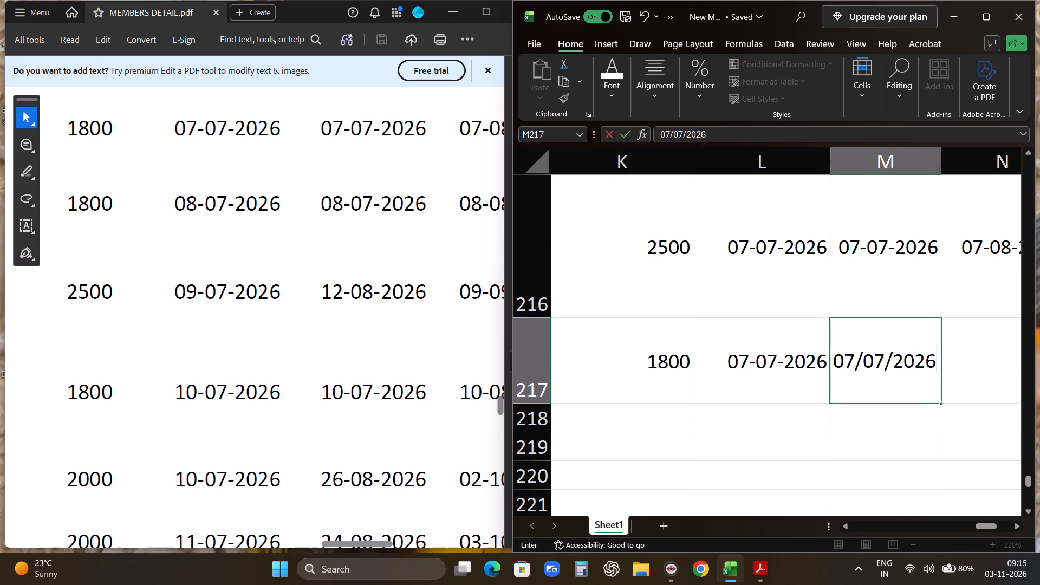
# Complete row 217 from PDF entry 216 by entering 07/08/2026 in column N and NON ACTIVE in column O.
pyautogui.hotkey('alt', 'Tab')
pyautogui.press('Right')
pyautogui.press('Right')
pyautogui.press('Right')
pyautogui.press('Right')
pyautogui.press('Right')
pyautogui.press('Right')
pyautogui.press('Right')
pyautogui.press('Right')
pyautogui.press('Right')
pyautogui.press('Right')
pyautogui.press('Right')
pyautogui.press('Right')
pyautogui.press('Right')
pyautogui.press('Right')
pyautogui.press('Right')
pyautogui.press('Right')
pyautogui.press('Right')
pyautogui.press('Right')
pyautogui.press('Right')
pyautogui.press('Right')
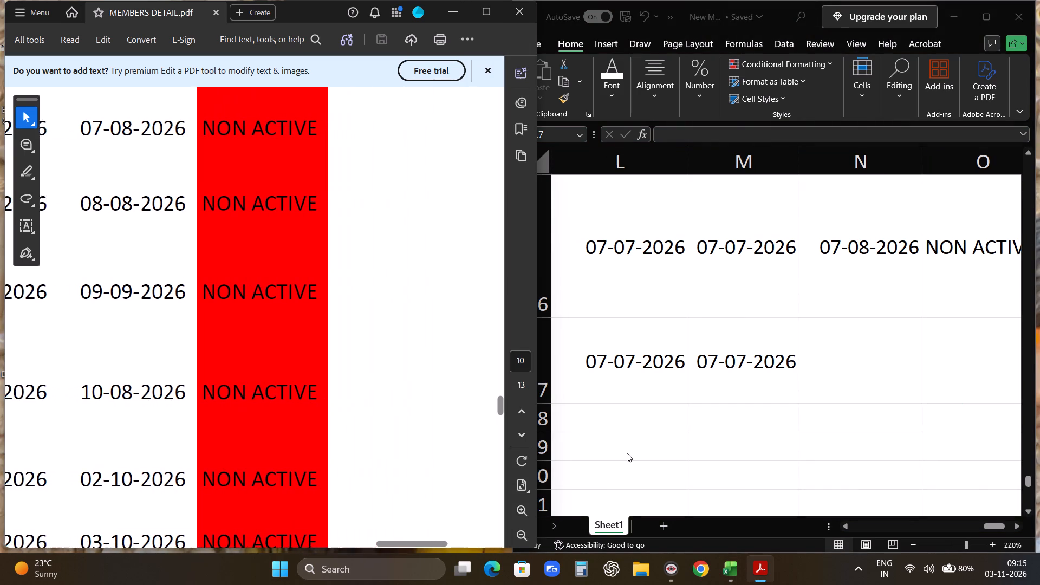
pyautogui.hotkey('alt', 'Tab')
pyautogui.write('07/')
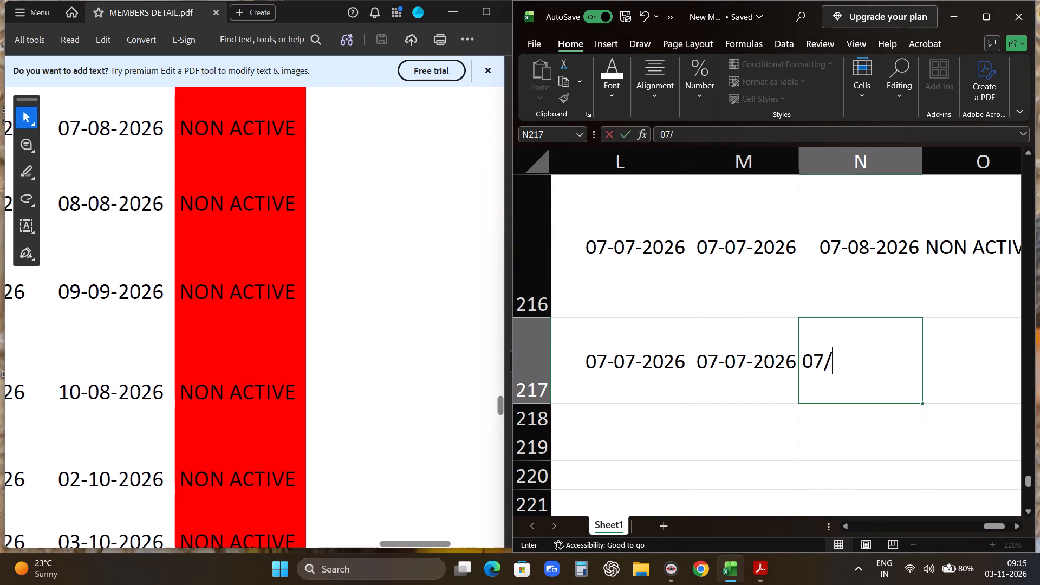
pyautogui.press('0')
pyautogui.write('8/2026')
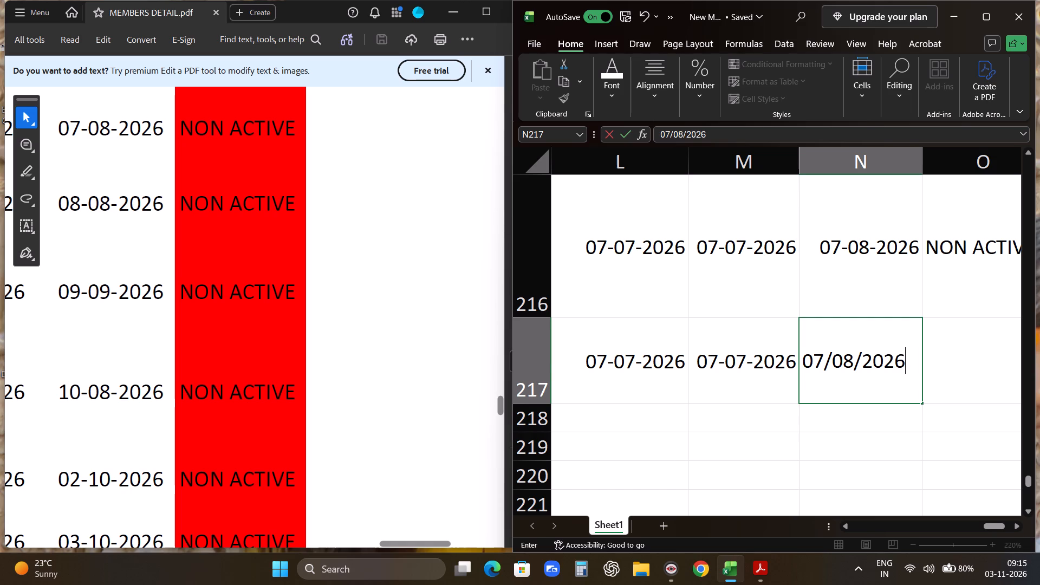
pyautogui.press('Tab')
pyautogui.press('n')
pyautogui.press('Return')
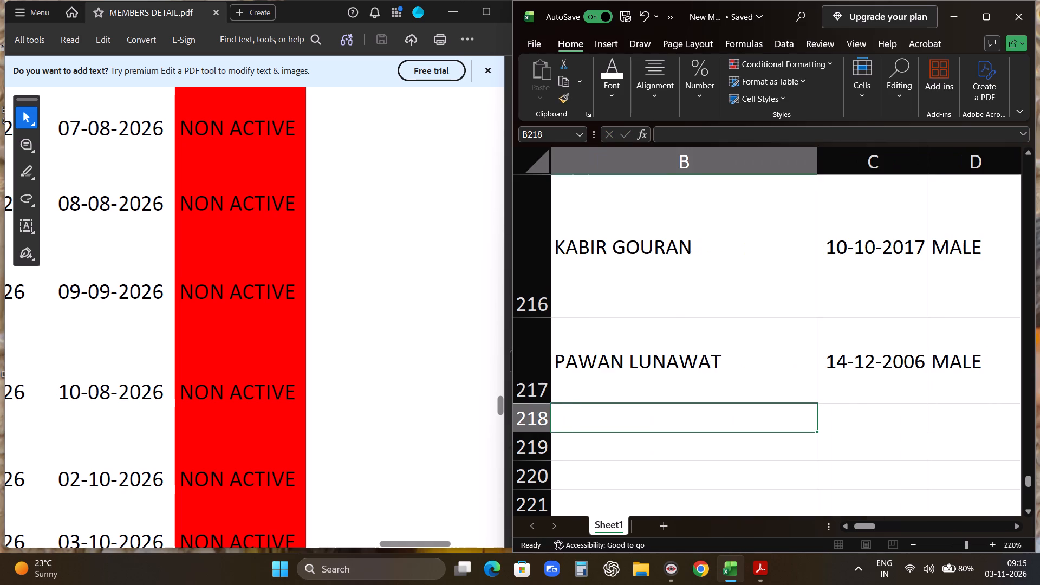
# Find entry 217 in the PDF and enter its member name, date of birth and gender MALE in B218 to D218 in Excel.
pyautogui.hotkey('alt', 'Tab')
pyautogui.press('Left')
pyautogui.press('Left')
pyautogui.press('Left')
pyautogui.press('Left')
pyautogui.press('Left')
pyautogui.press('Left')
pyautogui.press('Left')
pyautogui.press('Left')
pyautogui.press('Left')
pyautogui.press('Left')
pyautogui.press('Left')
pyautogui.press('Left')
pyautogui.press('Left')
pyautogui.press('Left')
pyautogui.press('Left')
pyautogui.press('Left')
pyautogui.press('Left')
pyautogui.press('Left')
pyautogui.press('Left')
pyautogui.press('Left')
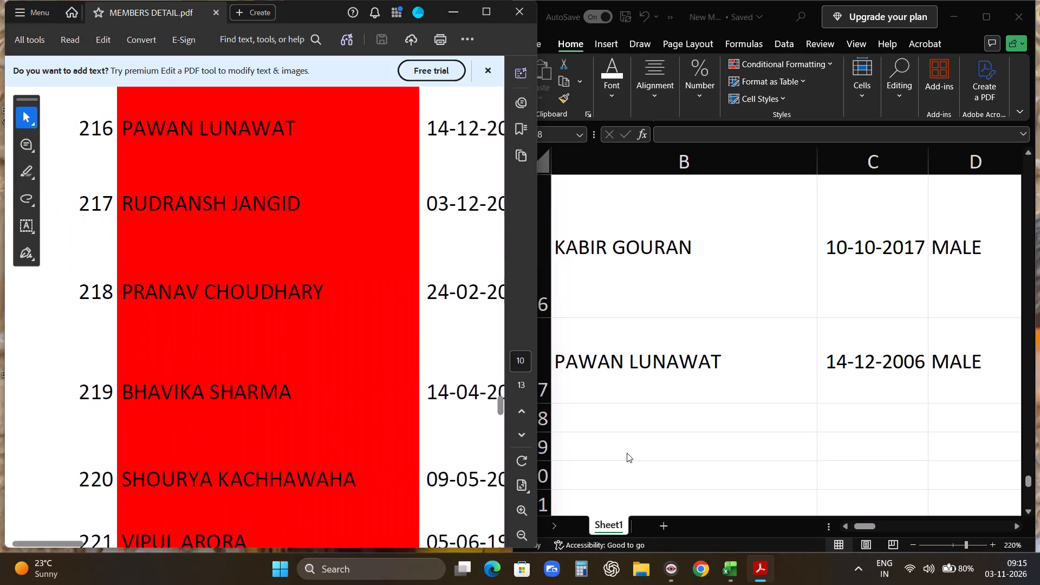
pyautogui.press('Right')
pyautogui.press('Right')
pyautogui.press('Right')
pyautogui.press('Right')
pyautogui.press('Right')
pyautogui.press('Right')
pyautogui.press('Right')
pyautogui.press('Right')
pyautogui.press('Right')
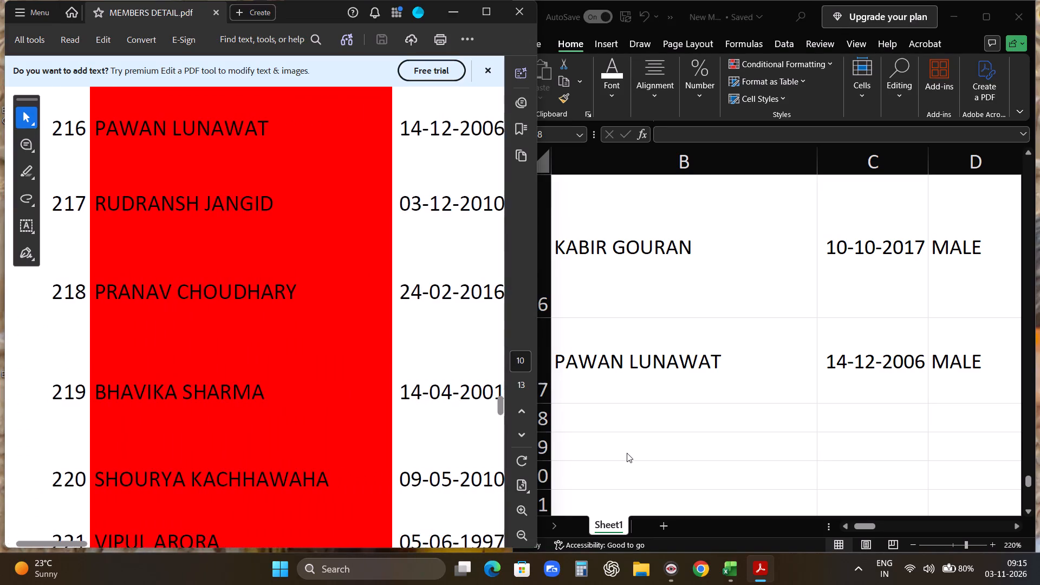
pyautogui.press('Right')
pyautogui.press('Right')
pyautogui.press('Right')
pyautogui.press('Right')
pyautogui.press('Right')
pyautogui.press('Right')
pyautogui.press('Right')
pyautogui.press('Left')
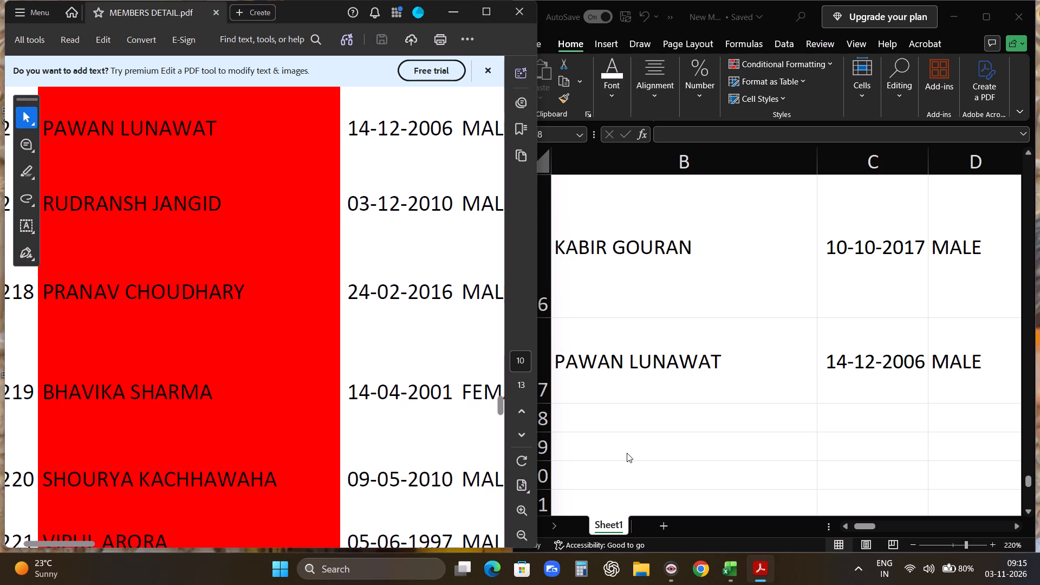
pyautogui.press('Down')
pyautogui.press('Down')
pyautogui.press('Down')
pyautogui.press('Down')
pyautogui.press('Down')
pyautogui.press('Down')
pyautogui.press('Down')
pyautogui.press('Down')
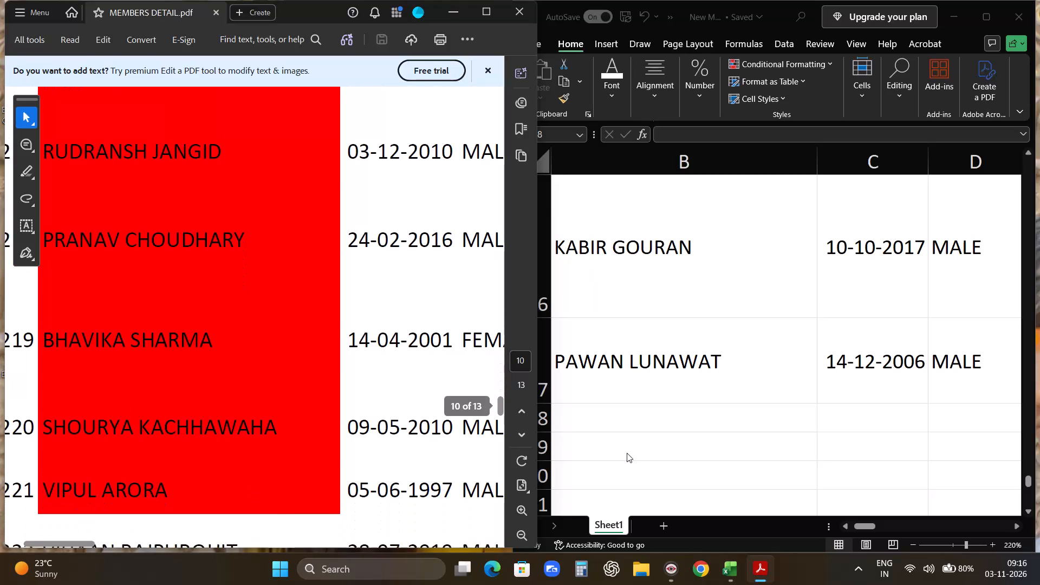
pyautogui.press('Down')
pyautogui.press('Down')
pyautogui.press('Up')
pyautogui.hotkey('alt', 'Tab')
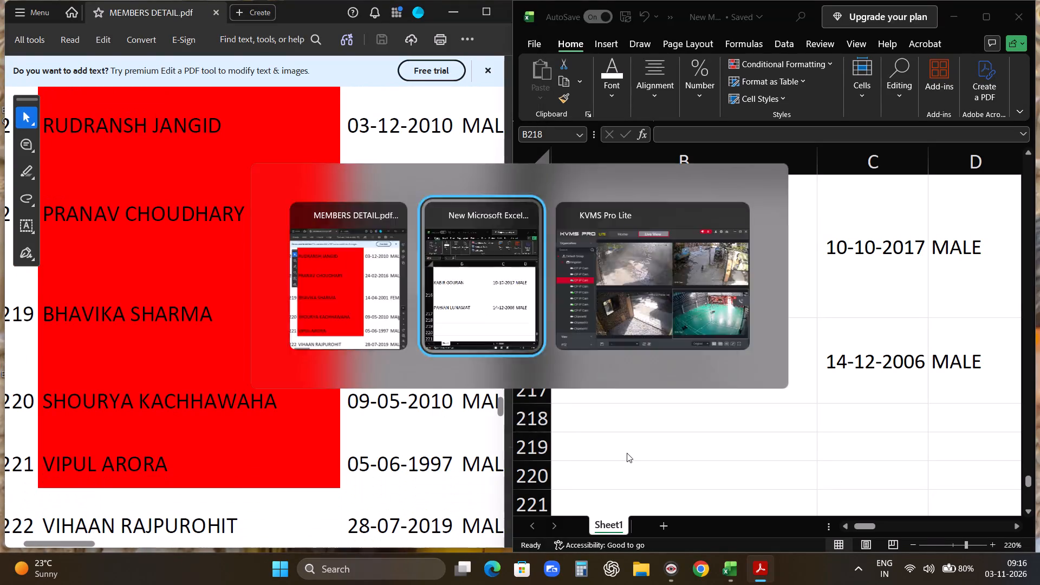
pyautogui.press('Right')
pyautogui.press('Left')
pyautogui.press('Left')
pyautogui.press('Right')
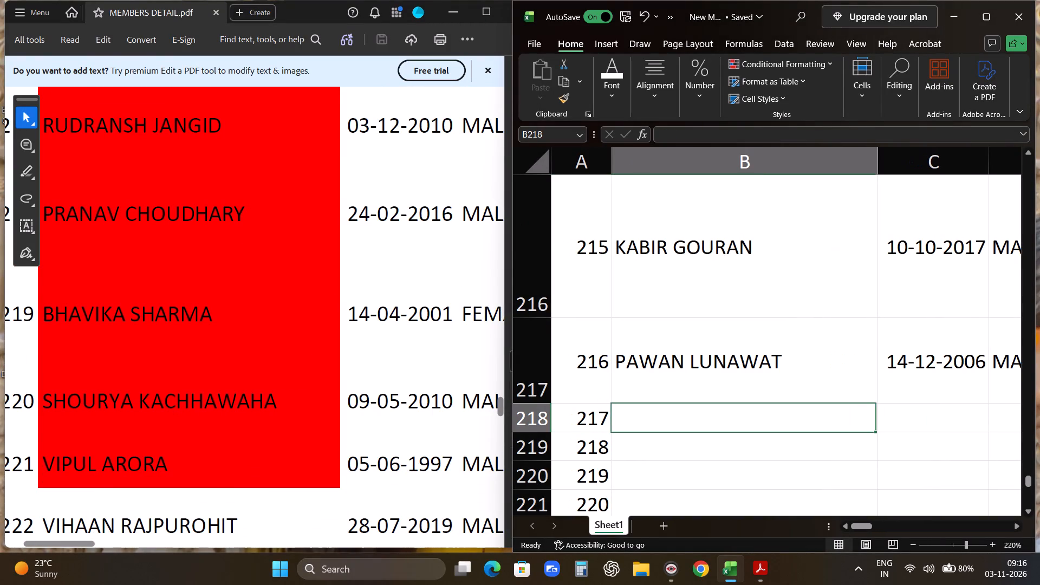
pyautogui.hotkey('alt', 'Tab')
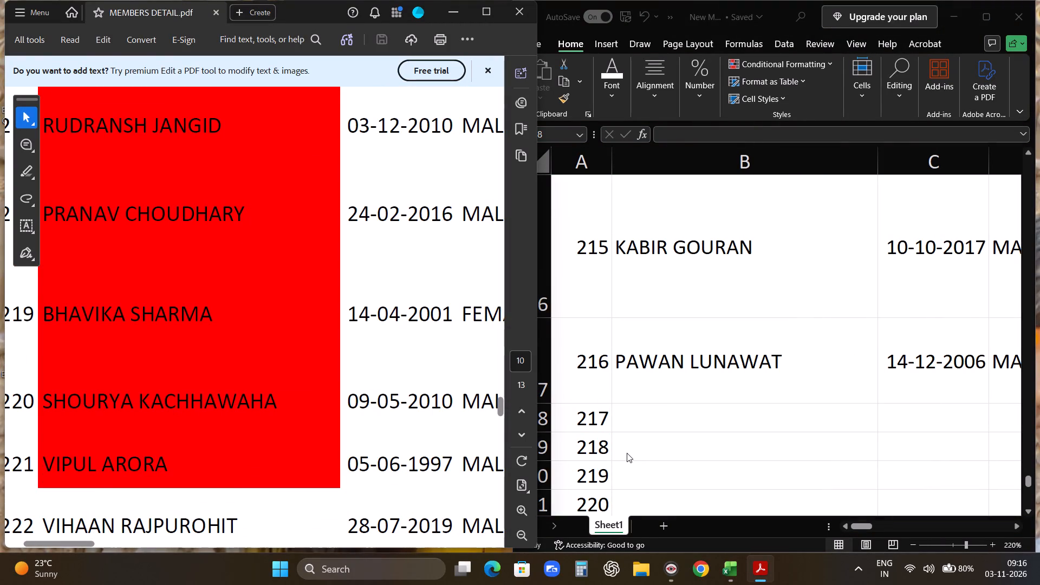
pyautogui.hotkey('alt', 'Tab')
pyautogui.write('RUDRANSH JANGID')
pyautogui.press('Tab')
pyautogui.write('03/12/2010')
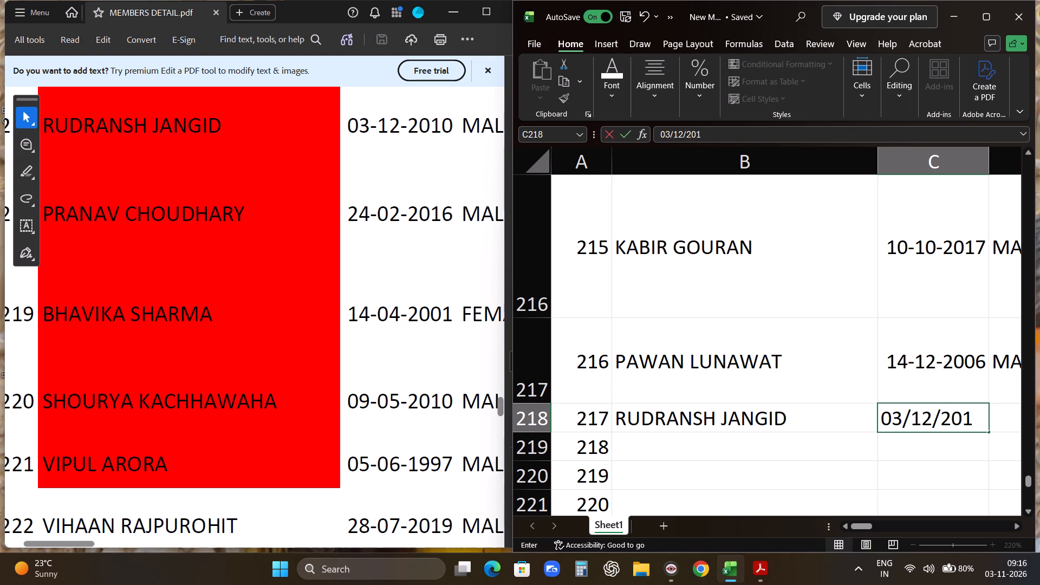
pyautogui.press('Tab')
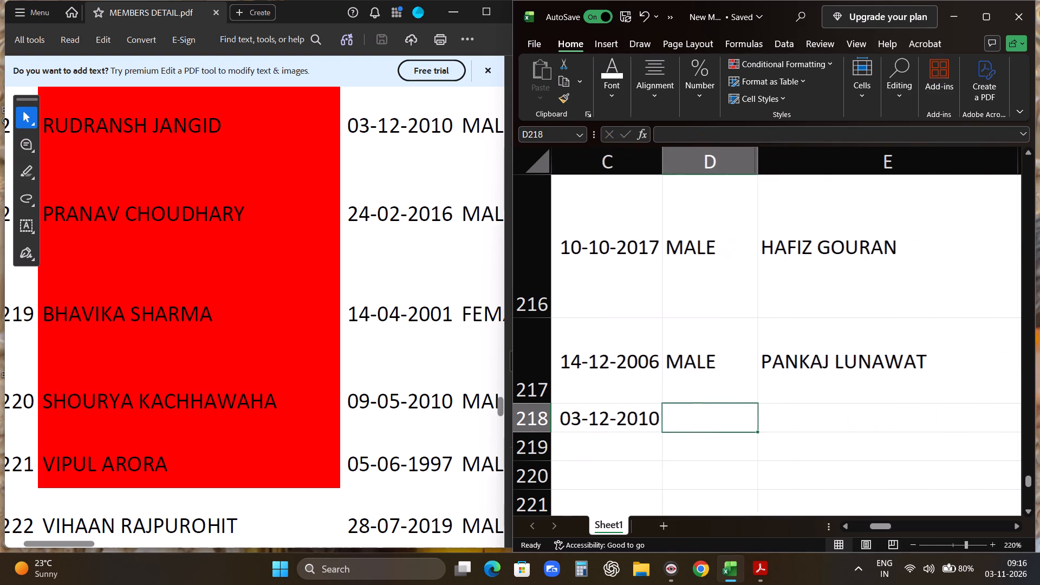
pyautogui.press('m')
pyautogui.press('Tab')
# From entry 217 in the MEMBERS DETAIL PDF, enter the two names following the gender in E218 and F218 in Excel.
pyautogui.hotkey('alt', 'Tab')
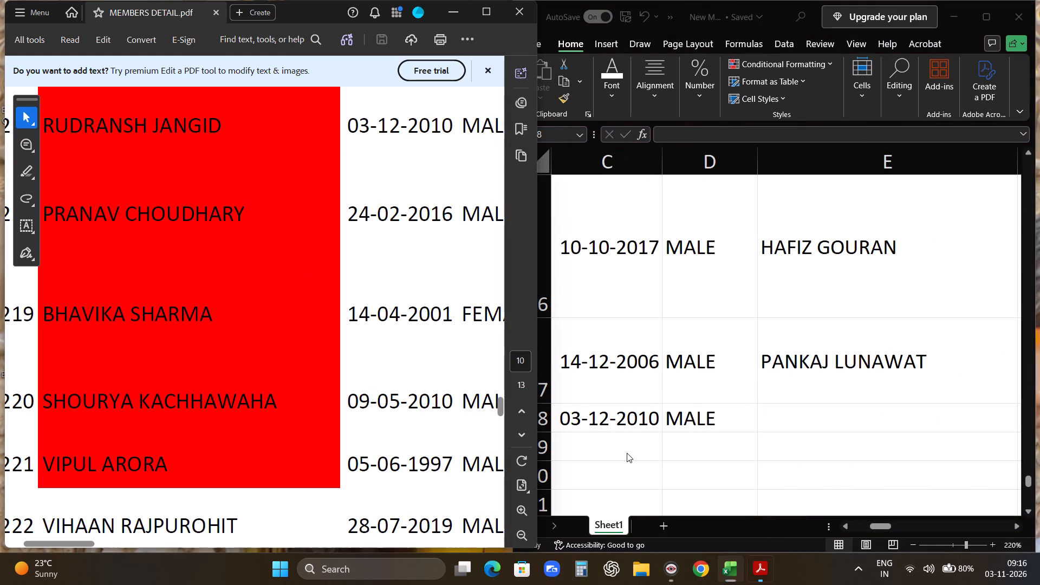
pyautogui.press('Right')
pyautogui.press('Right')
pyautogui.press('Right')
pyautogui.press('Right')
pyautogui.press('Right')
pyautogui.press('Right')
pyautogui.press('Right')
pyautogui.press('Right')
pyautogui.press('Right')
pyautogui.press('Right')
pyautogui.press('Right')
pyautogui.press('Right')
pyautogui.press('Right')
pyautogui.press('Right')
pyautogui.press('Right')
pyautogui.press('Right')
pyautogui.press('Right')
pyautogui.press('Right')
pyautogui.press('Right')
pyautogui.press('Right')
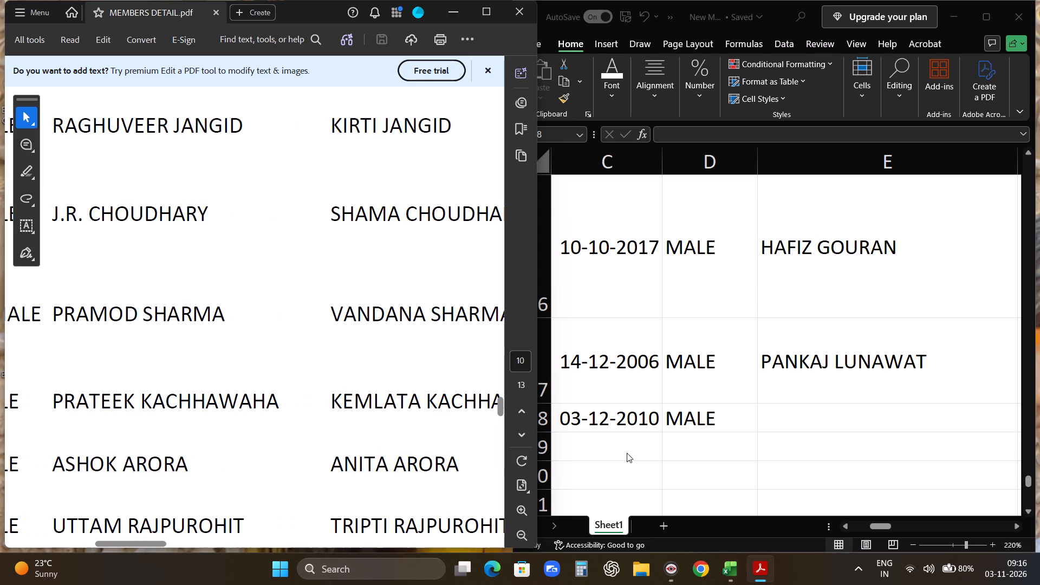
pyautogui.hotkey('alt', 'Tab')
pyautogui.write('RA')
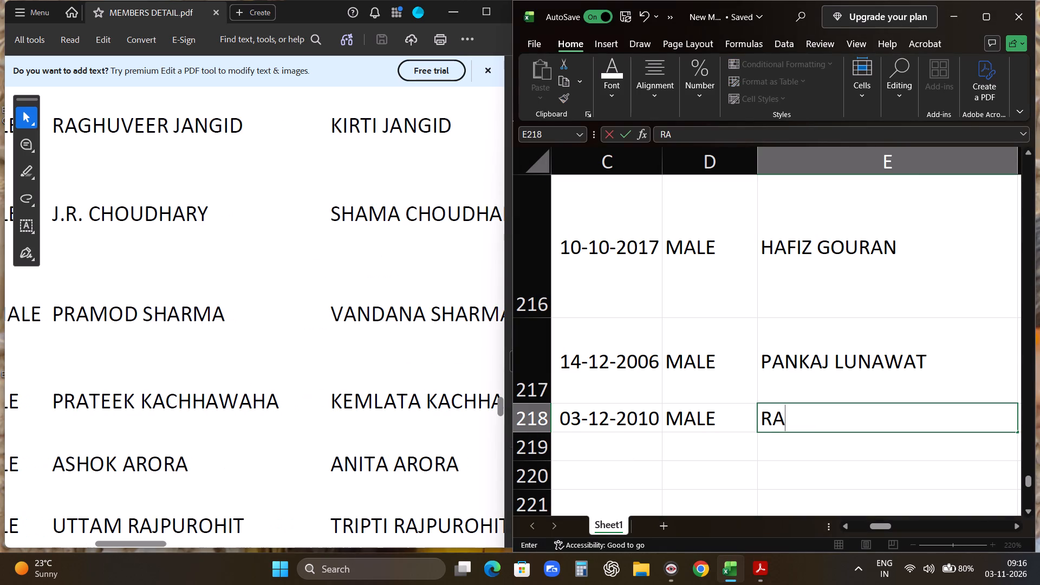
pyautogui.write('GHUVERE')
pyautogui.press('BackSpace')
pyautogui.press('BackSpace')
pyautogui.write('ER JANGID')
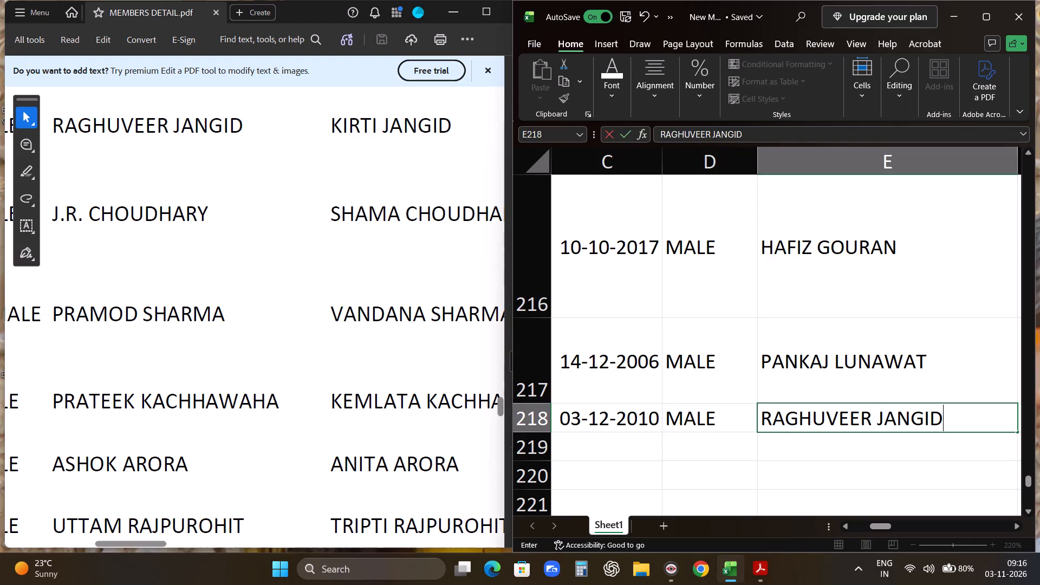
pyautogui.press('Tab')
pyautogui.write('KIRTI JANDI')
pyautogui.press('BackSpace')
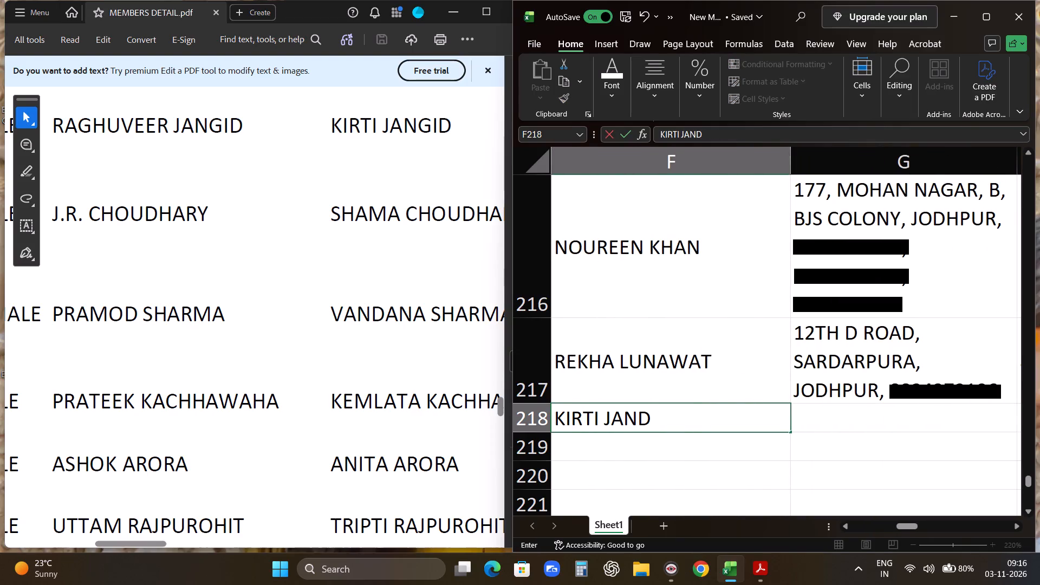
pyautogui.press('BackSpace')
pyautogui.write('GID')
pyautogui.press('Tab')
# Switch to the MEMBERS DETAIL PDF and look up entry 217's address details for column G of row 218.
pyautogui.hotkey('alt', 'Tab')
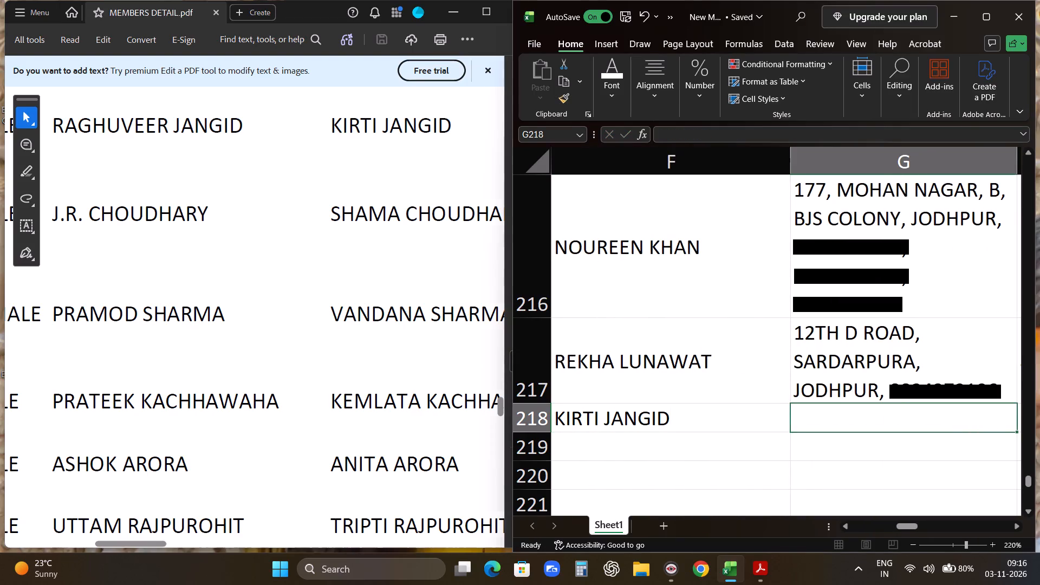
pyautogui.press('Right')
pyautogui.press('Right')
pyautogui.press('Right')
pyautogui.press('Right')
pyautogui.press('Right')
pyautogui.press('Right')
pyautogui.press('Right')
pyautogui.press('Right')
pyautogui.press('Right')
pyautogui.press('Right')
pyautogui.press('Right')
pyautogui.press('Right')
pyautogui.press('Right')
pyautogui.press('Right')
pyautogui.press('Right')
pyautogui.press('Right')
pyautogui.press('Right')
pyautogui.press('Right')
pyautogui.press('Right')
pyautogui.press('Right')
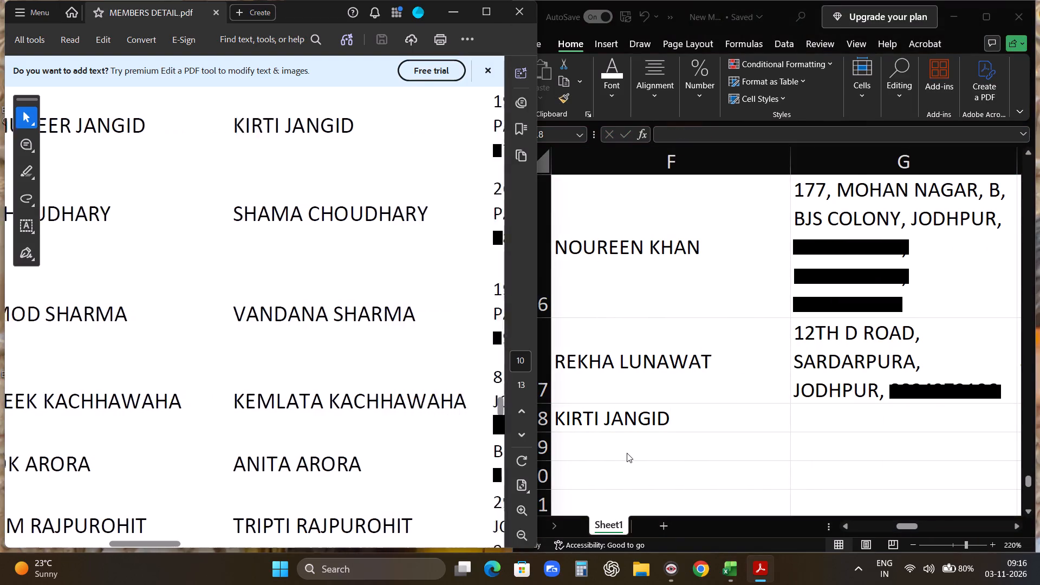
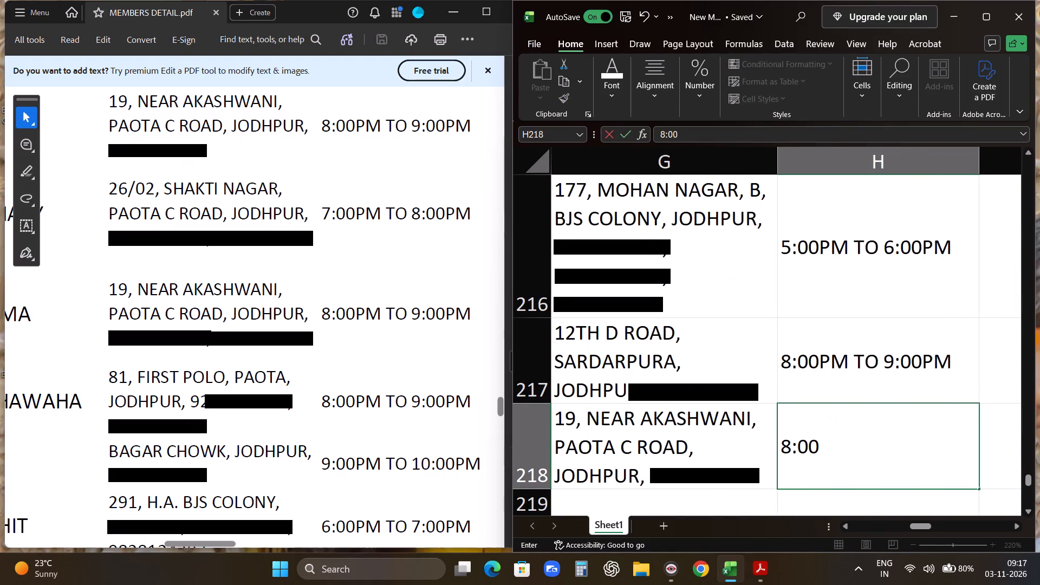
# Complete the time slot 8:00PM TO 9:00PM for PDF entry 217 in H218.
pyautogui.press('Tab')
# Switch to the MEMBERS DETAIL PDF and look up the detail following entry 217's time slot for column I of row 218.
pyautogui.hotkey('alt', 'Tab')
pyautogui.press('Right')
pyautogui.press('Right')
pyautogui.press('Right')
pyautogui.press('Right')
pyautogui.press('Right')
pyautogui.press('Right')
pyautogui.press('Right')
pyautogui.press('Right')
pyautogui.press('Right')
pyautogui.press('Right')
pyautogui.press('Right')
pyautogui.press('Right')
pyautogui.press('Right')
pyautogui.press('Right')
pyautogui.press('Right')
pyautogui.press('Right')
pyautogui.press('Right')
pyautogui.press('Right')
pyautogui.press('Right')
pyautogui.press('Right')
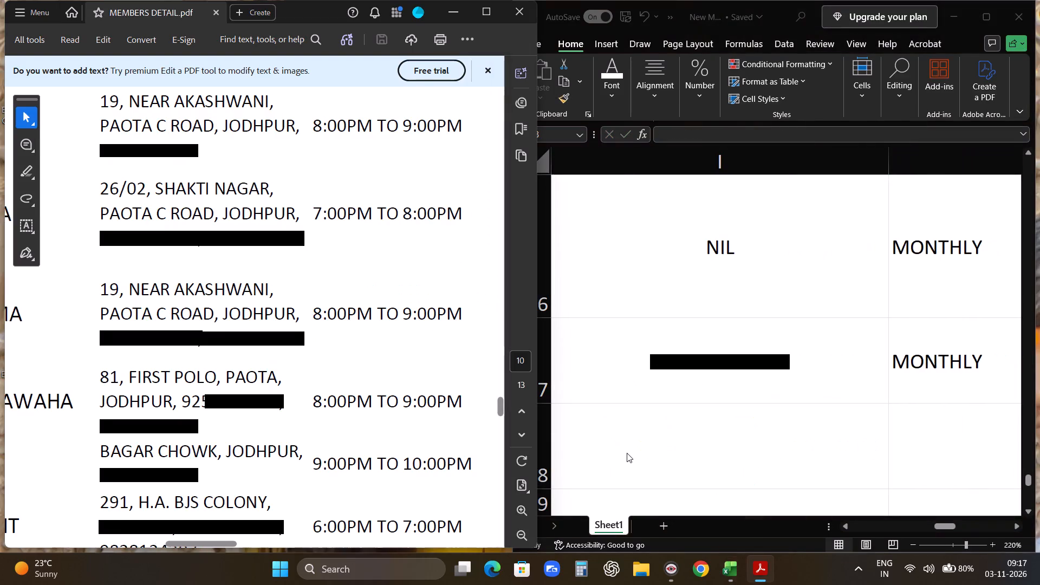
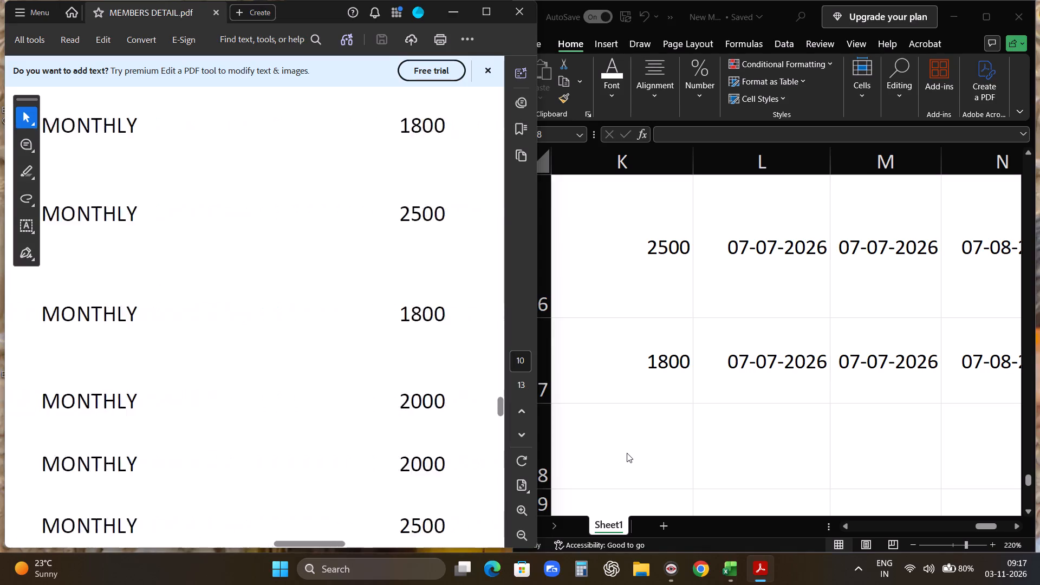
# From the MEMBERS DETAIL PDF, enter entry 217's amount 1800 in K218 and the date 08/07/2026 in both L218 and M218.
pyautogui.press('Right')
pyautogui.press('Right')
pyautogui.press('Right')
pyautogui.press('Right')
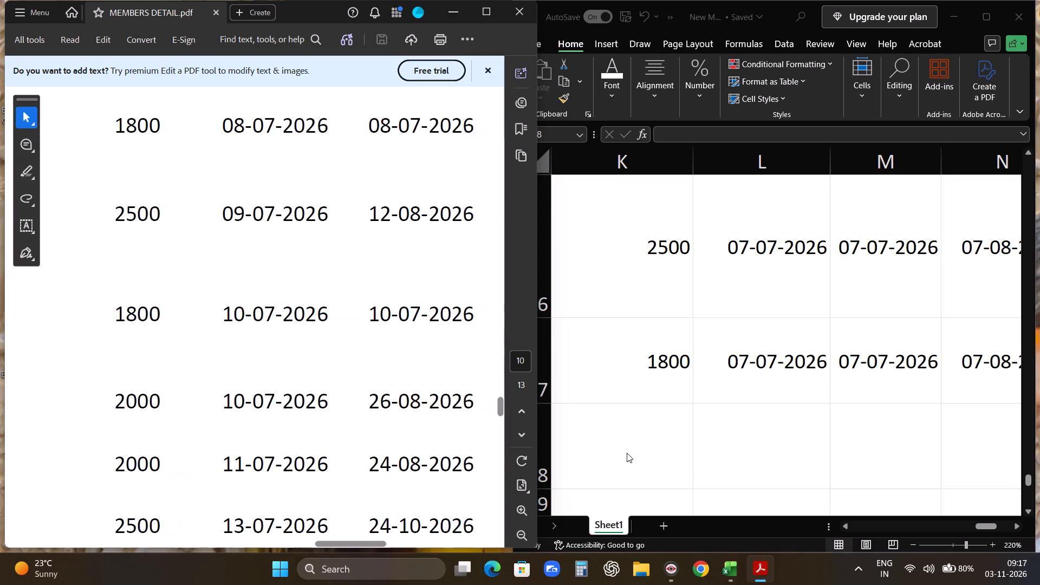
pyautogui.hotkey('alt', 'Tab')
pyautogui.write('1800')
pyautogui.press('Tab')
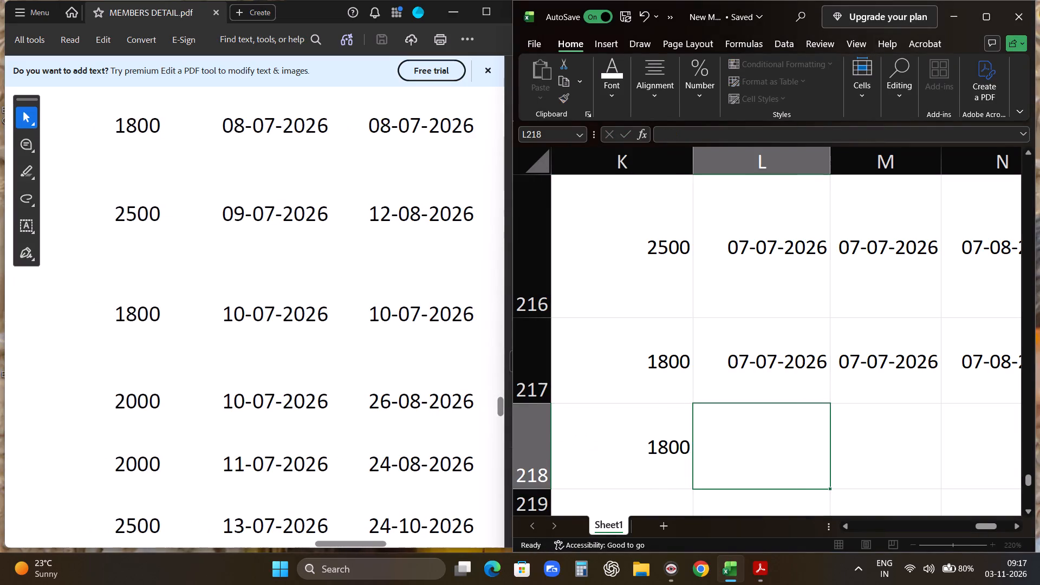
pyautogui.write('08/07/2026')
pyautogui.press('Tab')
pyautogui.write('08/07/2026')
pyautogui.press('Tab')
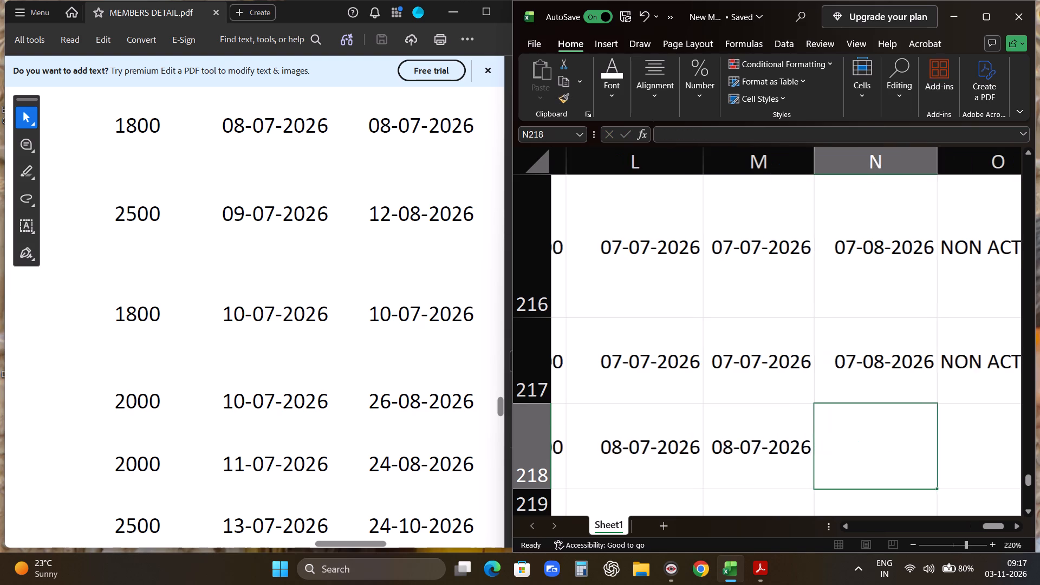
# Look up entry 217's remaining details in the PDF and enter 08/08/2026 in N218 and the status NON ACTIVE in O218.
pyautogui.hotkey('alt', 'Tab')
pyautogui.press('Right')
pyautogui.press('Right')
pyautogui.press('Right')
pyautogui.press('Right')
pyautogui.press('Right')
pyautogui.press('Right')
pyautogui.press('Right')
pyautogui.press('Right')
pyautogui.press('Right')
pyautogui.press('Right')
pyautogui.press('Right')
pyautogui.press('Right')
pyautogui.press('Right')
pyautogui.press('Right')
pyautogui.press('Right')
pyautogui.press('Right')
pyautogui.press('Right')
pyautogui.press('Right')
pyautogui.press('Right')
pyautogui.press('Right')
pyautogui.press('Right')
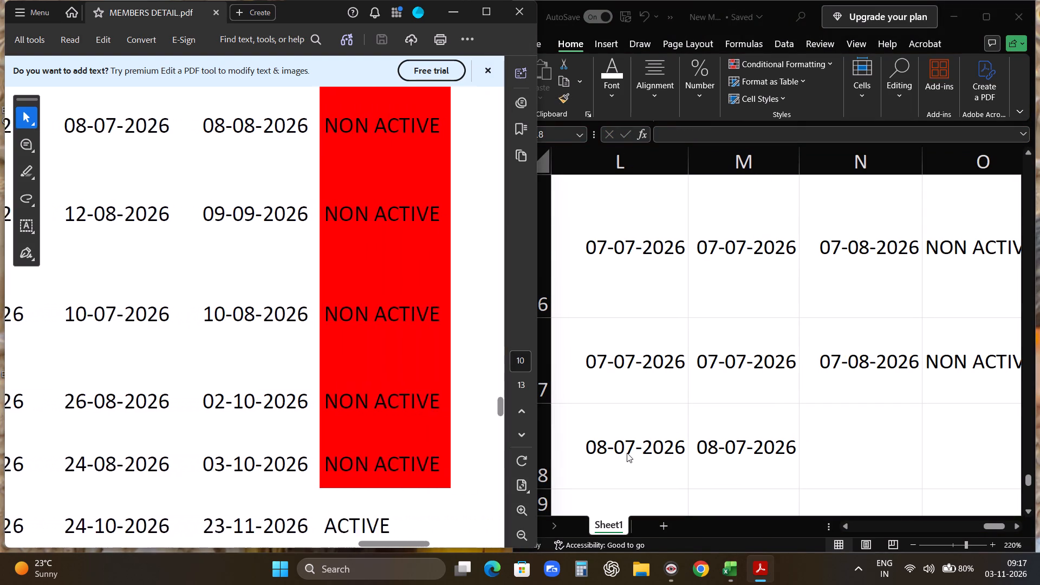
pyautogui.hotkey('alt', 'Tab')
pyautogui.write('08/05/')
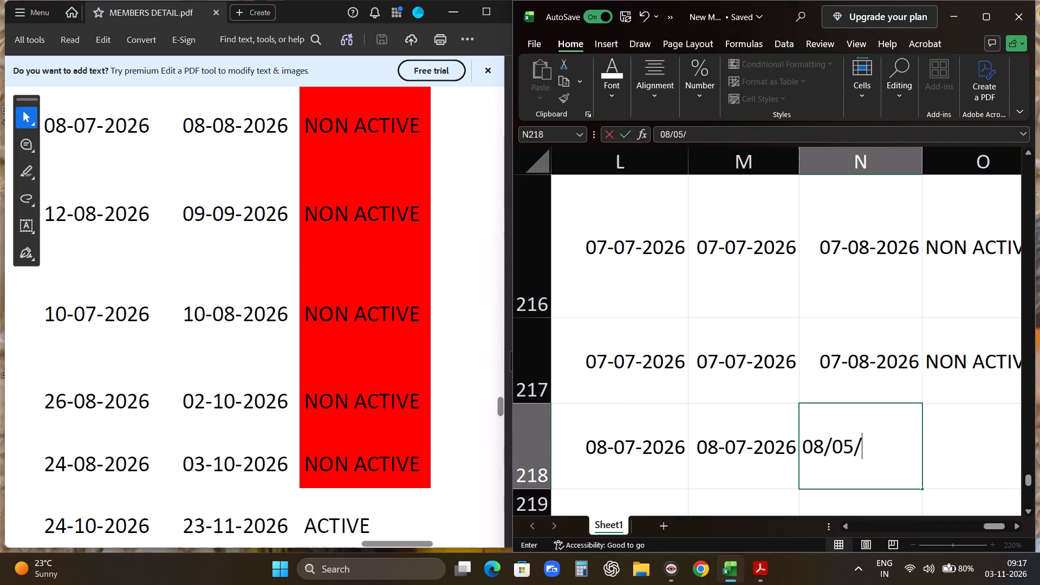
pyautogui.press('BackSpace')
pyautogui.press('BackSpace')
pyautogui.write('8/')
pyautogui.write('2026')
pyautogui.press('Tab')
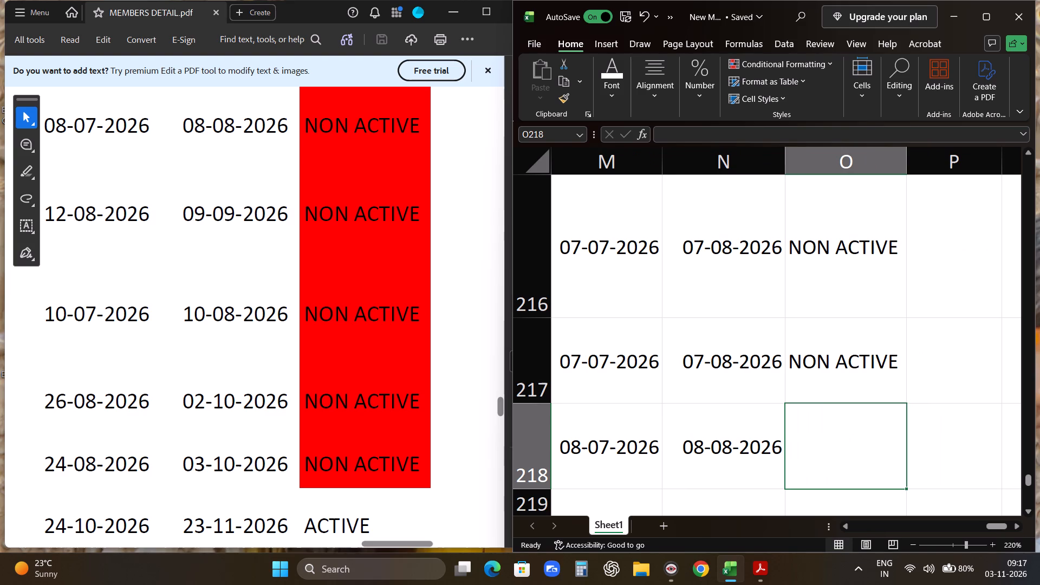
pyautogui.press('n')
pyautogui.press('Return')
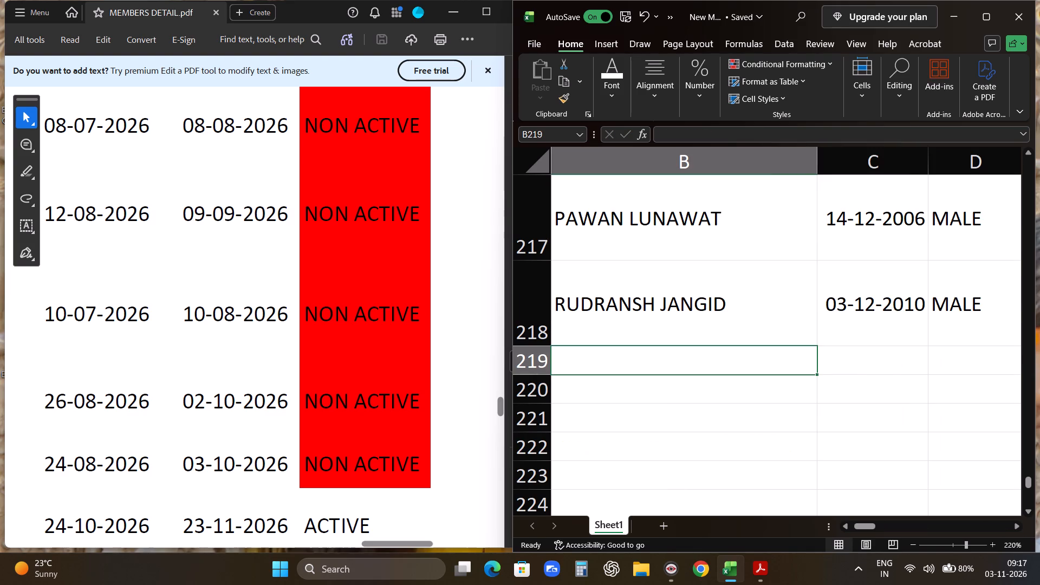
# Find entry 218 in the MEMBERS DETAIL PDF and enter the member's name in B219 of the Excel sheet.
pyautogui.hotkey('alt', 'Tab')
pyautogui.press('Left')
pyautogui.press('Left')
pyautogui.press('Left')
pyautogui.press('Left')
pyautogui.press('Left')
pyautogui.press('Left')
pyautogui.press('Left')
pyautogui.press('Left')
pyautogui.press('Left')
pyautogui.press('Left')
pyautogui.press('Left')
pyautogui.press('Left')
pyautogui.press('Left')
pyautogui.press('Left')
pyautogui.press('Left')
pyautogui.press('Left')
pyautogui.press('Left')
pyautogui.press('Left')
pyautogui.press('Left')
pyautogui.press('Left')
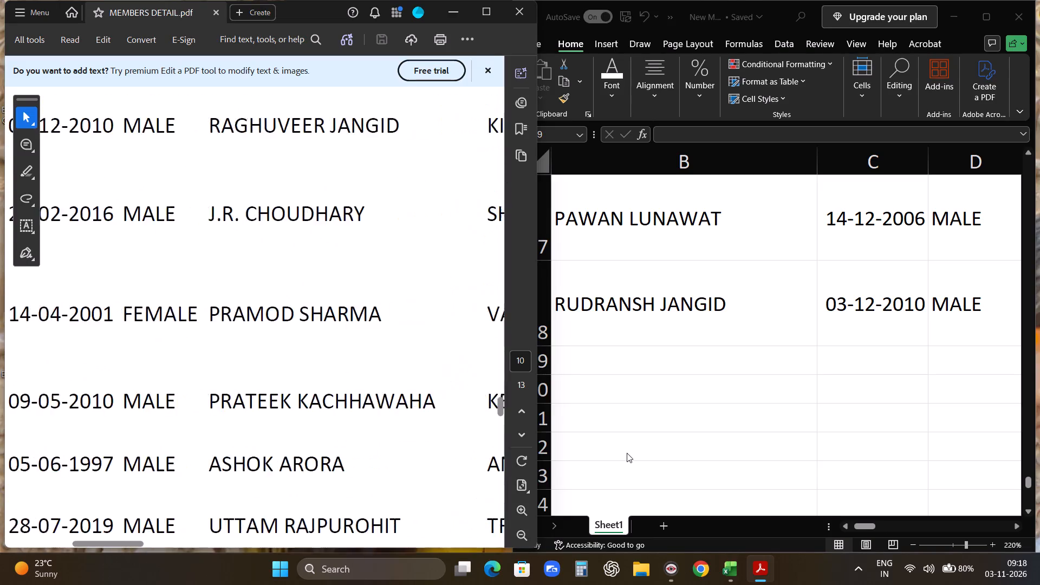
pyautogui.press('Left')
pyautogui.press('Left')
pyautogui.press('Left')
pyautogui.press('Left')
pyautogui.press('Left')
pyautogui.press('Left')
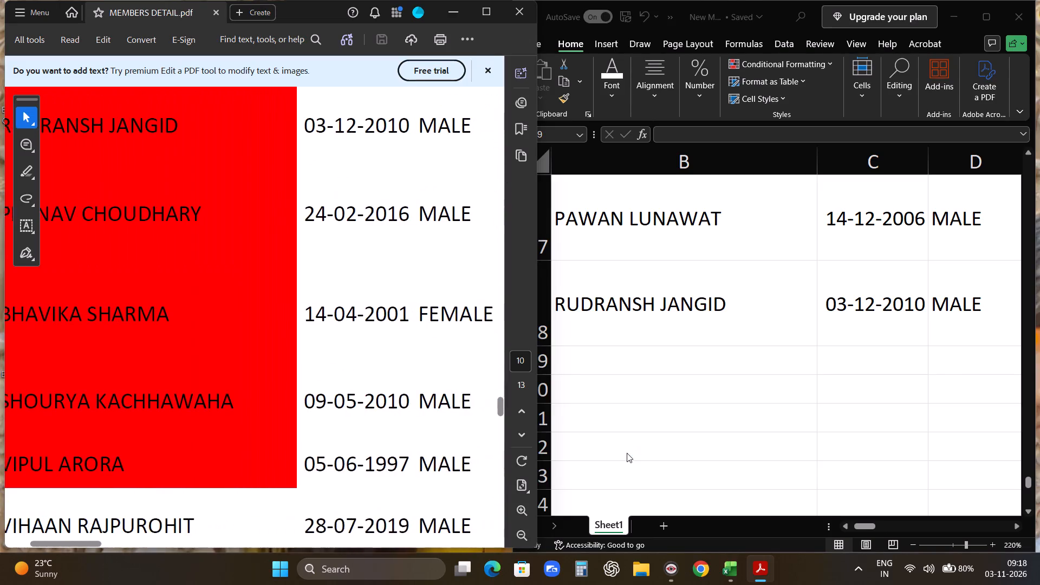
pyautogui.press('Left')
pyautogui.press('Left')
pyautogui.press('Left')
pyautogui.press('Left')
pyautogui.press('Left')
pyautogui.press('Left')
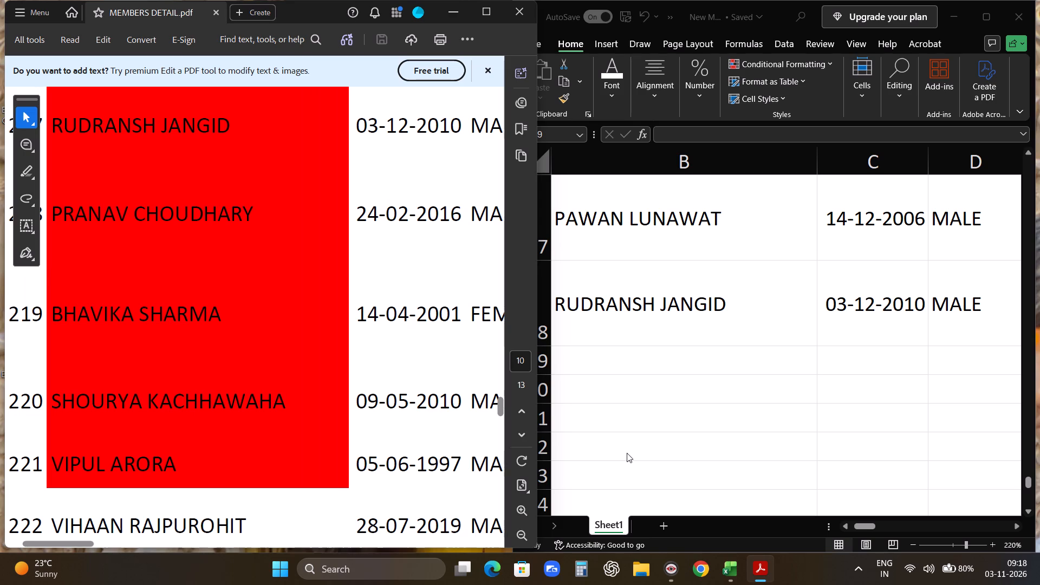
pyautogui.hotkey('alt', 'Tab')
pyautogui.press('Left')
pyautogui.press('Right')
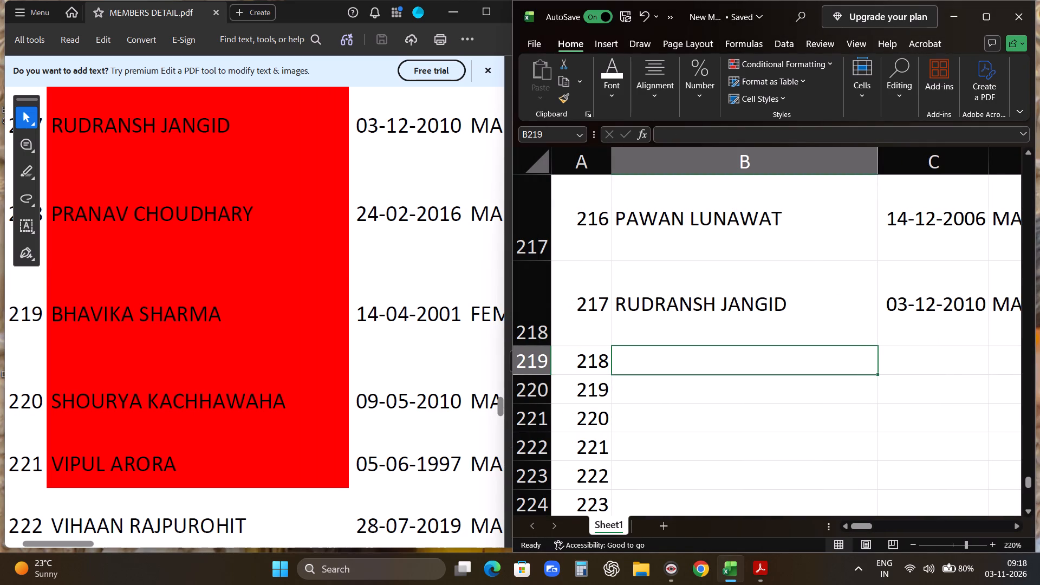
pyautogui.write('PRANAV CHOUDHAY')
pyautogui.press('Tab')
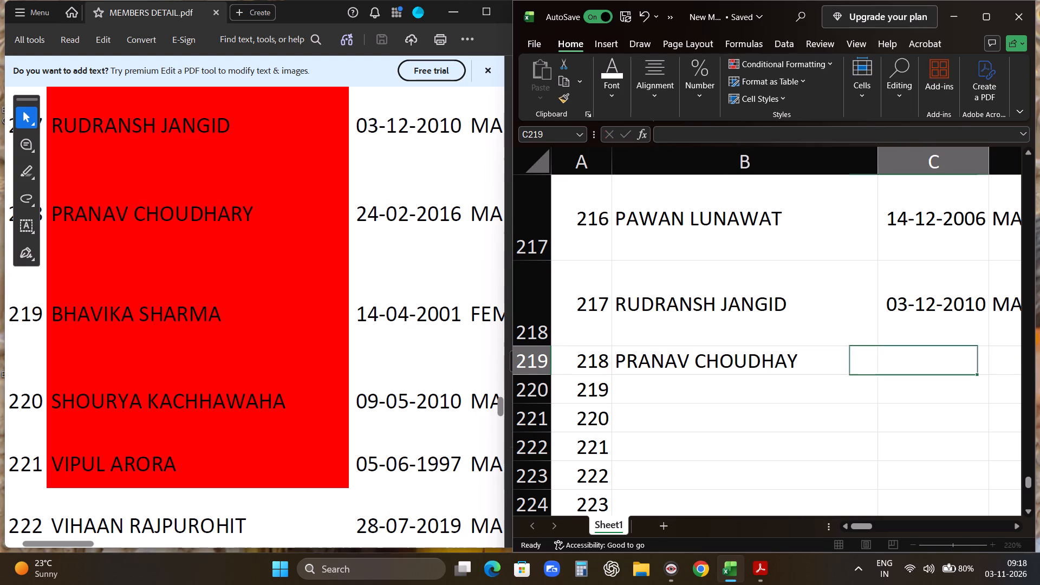
# Look up entry 218's birth date and gender in the PDF and enter the date in C219 and MALE in D219.
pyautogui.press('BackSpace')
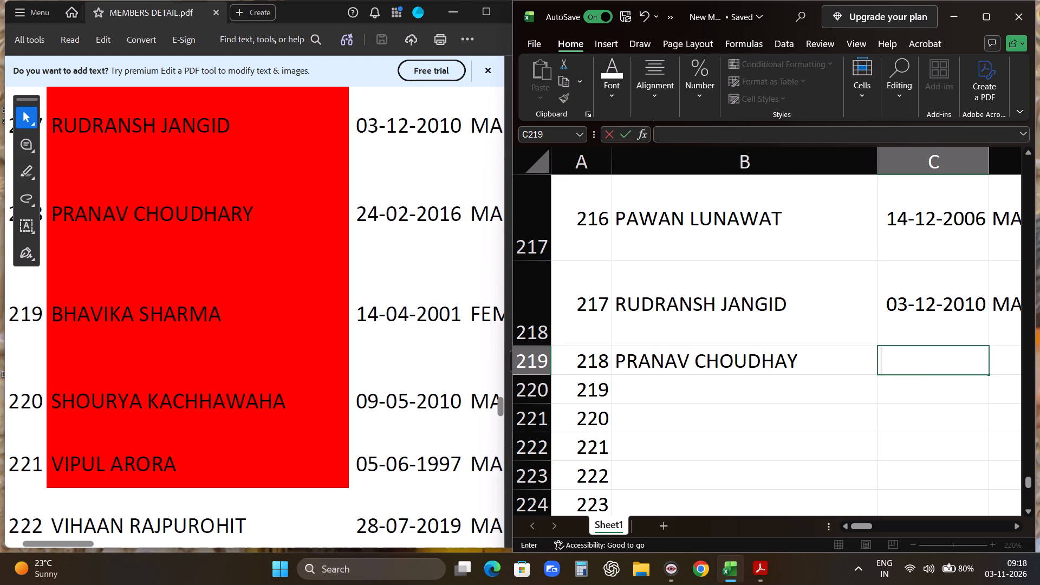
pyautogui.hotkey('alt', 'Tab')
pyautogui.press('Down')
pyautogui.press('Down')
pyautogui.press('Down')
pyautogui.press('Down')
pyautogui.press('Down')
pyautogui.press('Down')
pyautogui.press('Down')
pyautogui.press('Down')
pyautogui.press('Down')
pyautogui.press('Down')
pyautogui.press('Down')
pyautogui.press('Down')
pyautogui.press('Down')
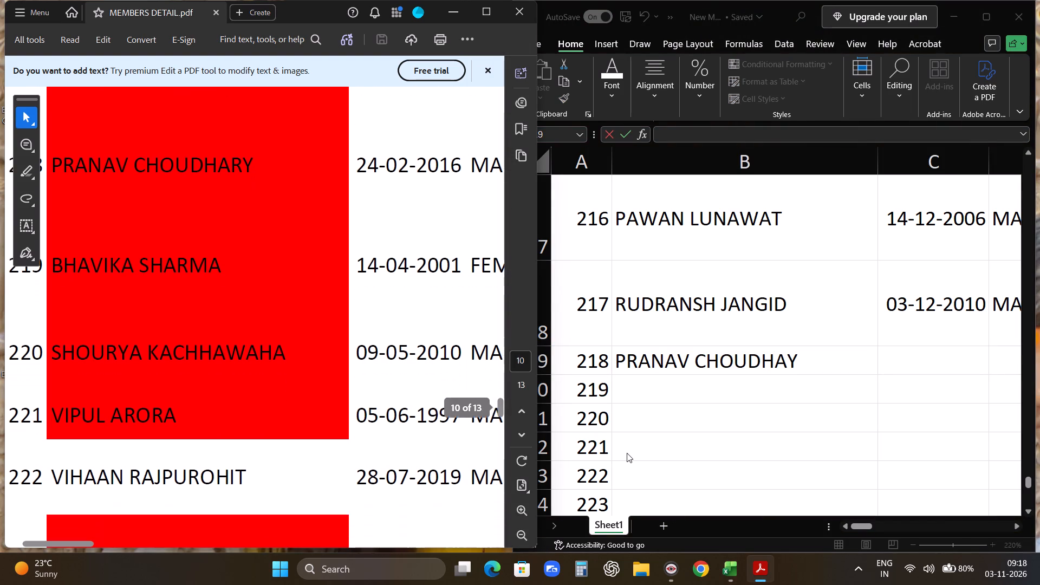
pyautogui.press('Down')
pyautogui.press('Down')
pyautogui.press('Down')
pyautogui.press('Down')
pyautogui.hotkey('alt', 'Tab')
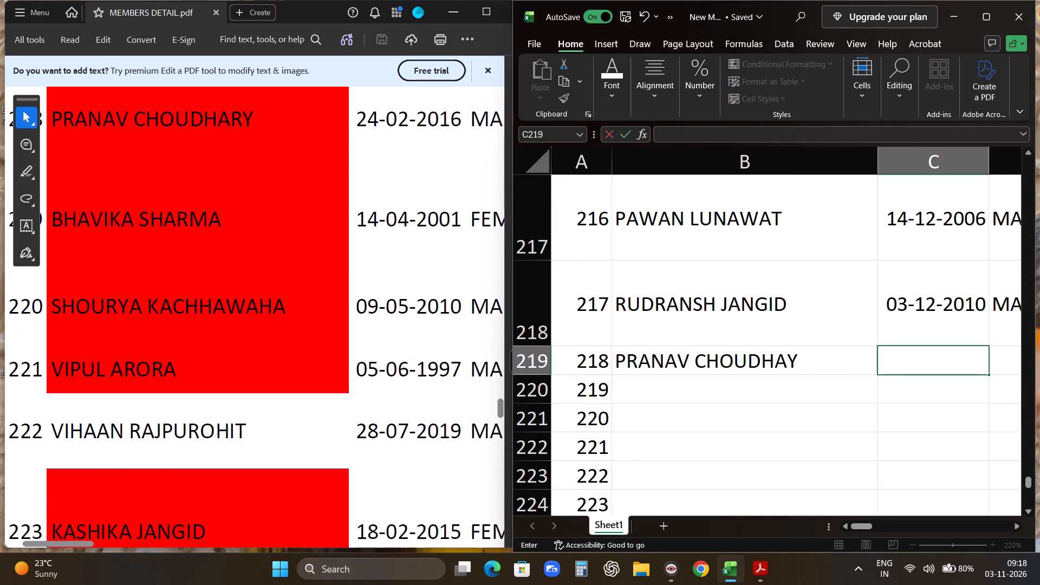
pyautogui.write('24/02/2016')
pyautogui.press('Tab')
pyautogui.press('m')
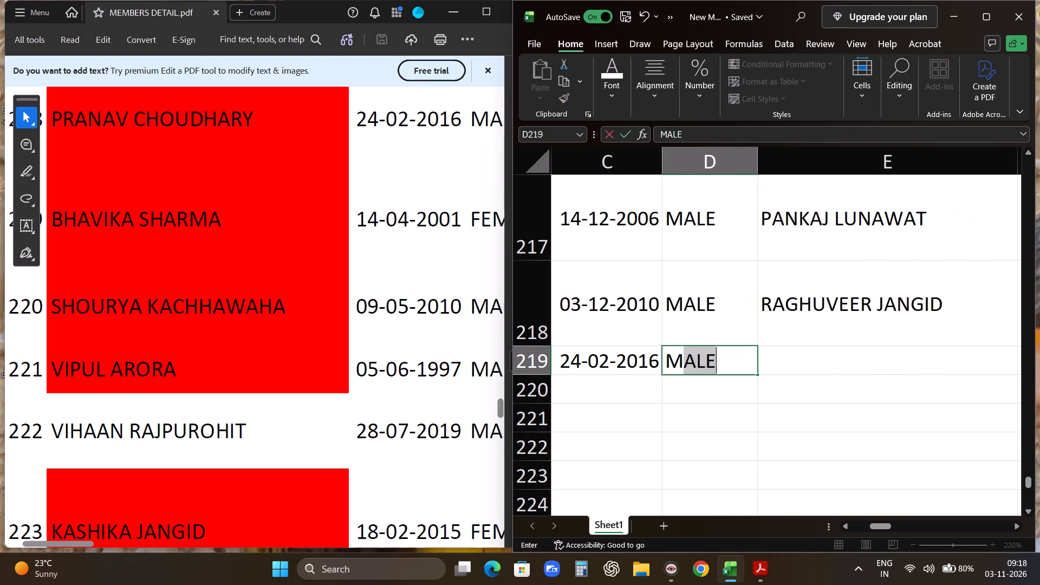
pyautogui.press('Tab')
# Look up the two names after entry 218's gender in the PDF and enter them in E219 and F219.
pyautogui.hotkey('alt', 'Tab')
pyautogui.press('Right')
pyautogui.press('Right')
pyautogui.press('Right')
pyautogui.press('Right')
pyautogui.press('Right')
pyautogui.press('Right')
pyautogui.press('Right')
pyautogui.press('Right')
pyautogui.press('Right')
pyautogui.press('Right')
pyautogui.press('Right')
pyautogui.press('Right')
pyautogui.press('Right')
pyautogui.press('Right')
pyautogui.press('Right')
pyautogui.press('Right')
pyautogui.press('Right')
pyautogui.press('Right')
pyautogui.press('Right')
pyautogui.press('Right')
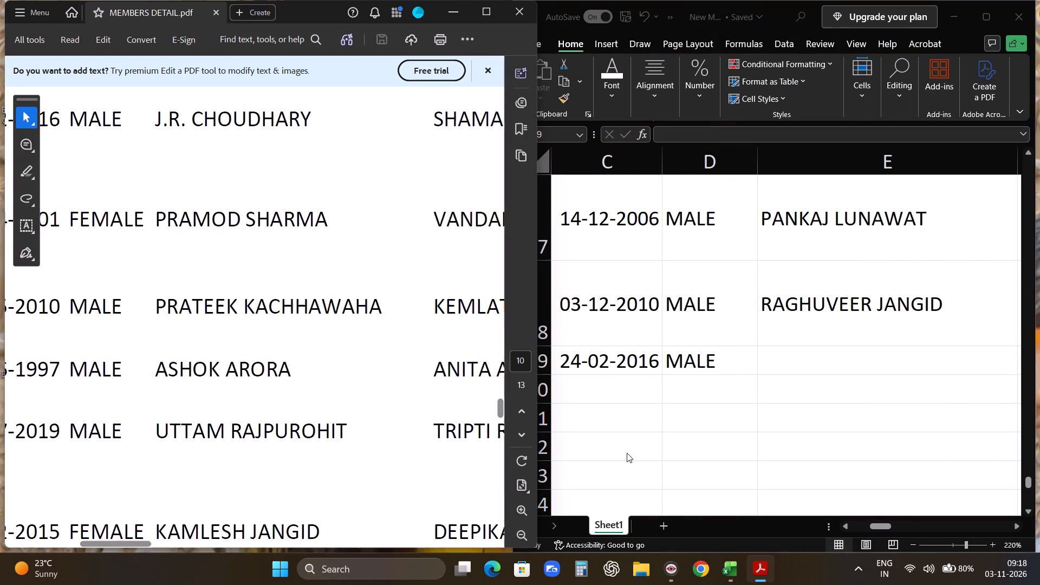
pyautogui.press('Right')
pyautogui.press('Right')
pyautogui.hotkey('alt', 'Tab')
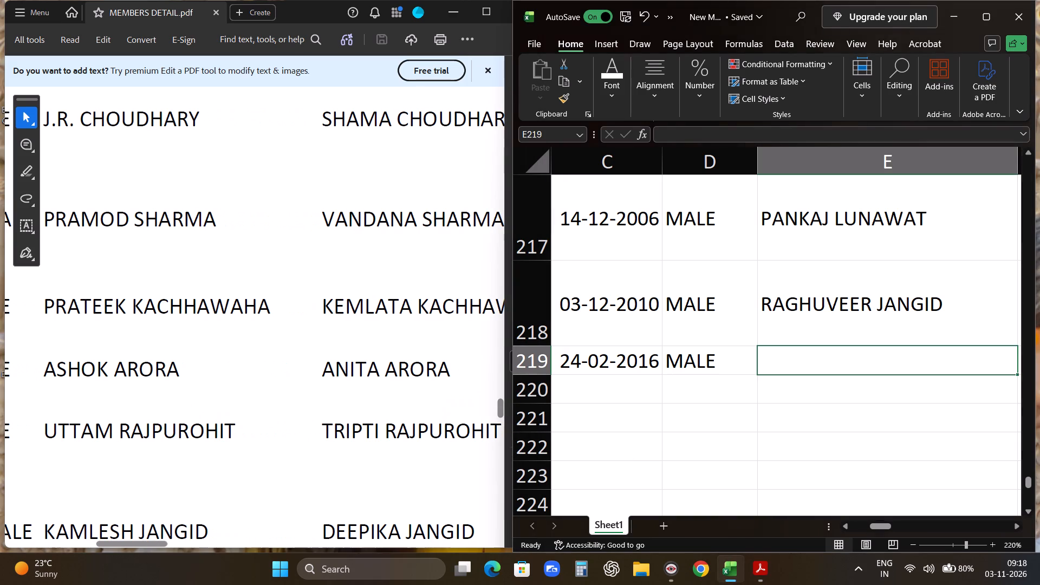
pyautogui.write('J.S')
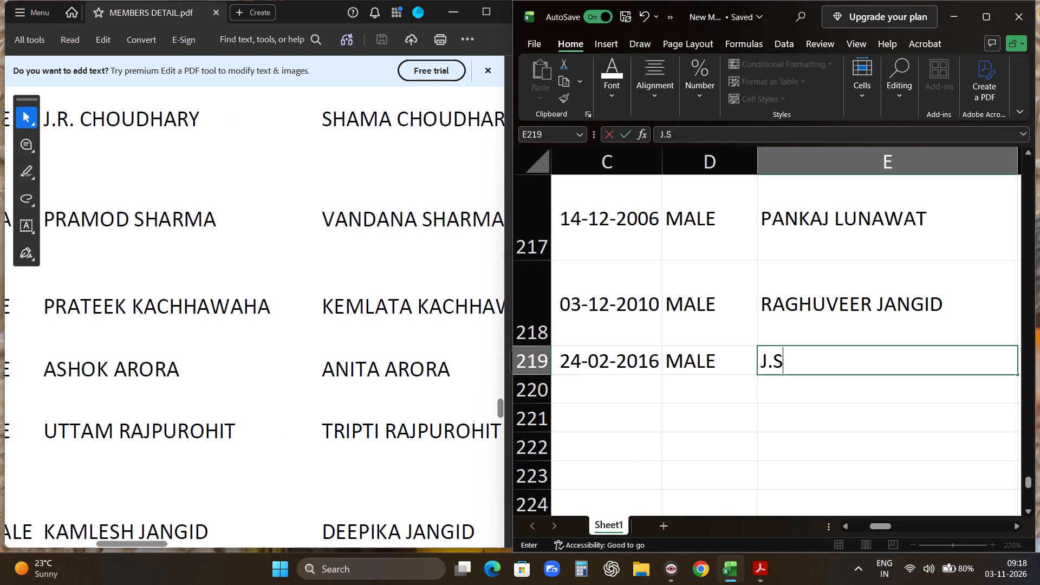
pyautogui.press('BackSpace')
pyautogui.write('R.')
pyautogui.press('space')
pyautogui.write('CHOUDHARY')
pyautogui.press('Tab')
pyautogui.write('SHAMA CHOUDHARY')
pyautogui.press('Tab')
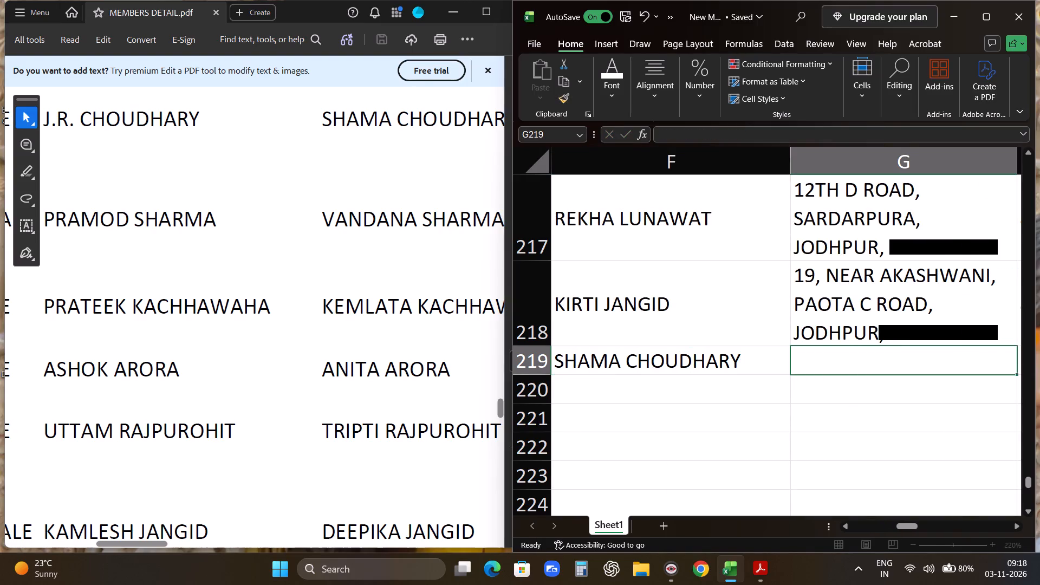
# Switch to the MEMBERS DETAIL PDF and look up entry 218's address and contact details for cell G219 of the Excel sheet.
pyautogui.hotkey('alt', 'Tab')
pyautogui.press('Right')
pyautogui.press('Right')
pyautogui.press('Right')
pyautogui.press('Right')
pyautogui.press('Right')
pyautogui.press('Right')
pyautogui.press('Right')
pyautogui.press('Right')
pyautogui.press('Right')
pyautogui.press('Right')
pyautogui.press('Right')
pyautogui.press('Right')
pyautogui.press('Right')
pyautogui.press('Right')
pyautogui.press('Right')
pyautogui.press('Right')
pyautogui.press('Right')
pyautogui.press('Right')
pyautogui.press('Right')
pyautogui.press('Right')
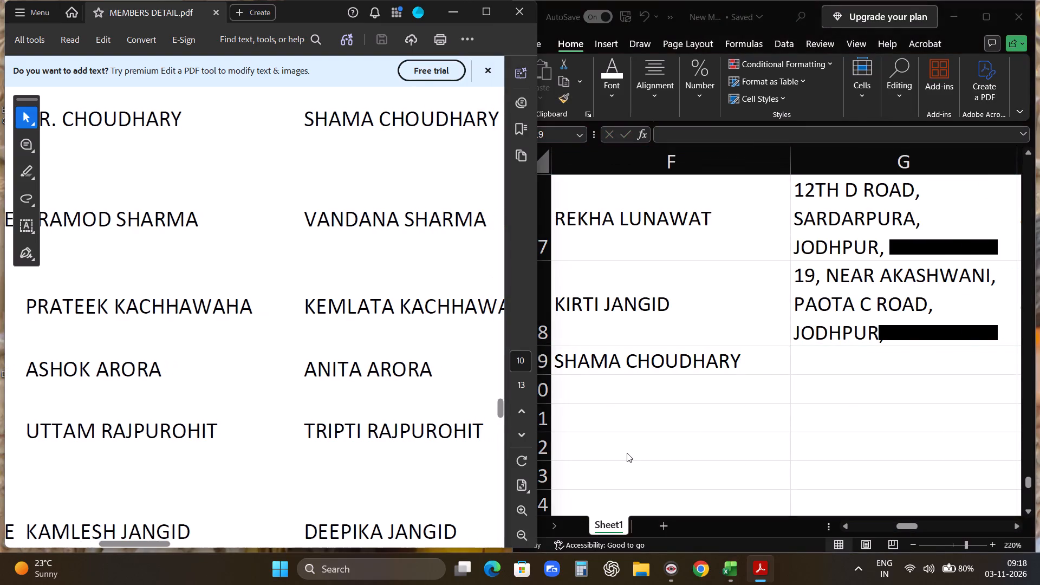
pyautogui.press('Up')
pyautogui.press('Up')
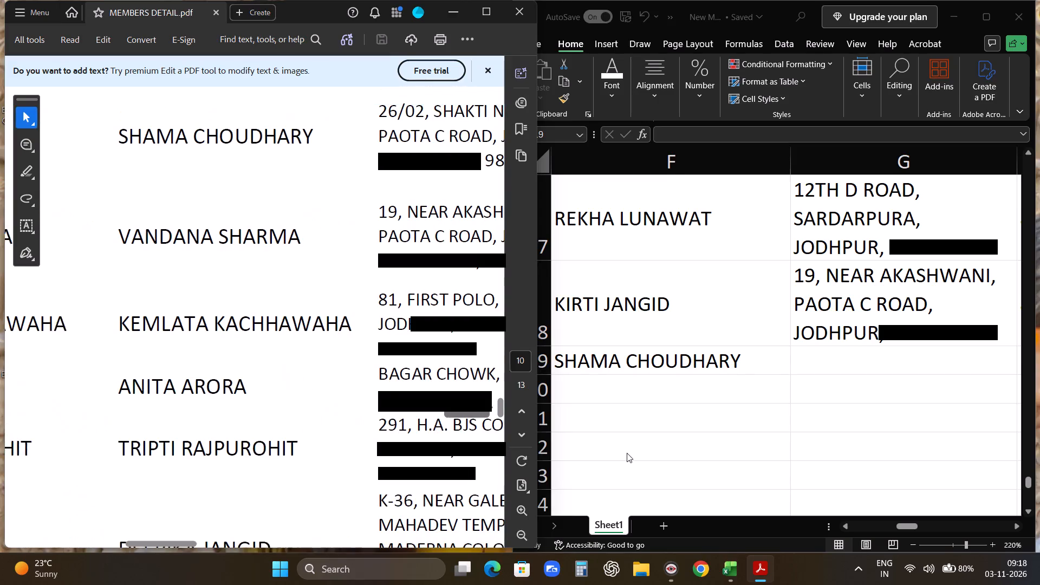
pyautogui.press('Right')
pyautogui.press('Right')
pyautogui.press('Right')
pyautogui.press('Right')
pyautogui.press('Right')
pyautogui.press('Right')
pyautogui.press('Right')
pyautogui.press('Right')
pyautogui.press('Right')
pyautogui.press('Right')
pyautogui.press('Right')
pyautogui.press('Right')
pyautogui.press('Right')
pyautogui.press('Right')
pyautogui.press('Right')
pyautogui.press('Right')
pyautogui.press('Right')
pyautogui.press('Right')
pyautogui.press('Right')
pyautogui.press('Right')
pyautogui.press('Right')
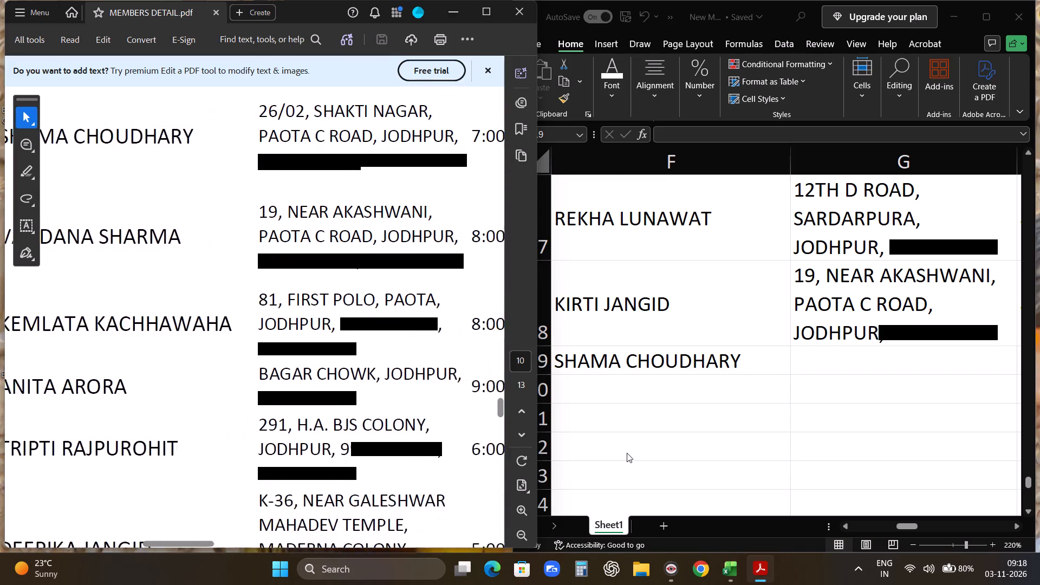
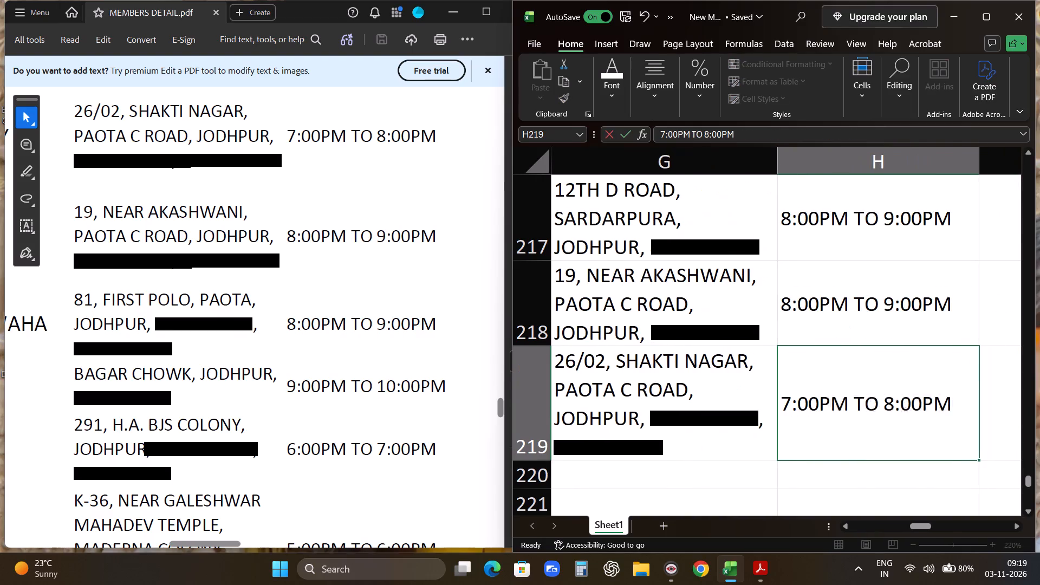
# Look up the two fields after entry 218's time slot in the MEMBERS DETAIL PDF and enter NIL in I219 and MONTHLY in J219 of the Excel sheet.
pyautogui.hotkey('alt', 'Tab')
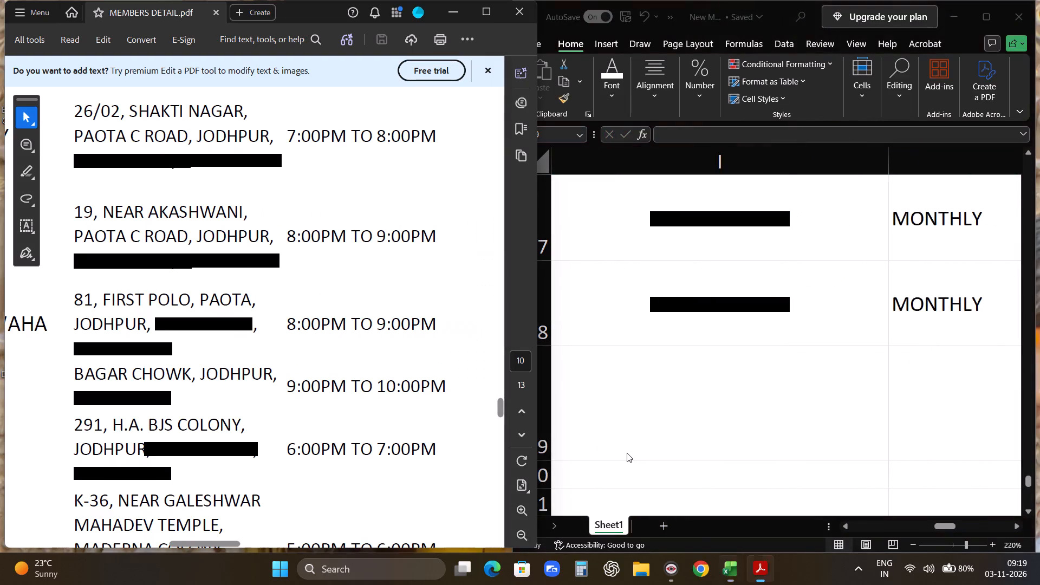
pyautogui.press('Right')
pyautogui.press('Right')
pyautogui.press('Right')
pyautogui.press('Right')
pyautogui.press('Right')
pyautogui.press('Right')
pyautogui.press('Right')
pyautogui.press('Right')
pyautogui.press('Right')
pyautogui.press('Right')
pyautogui.press('Right')
pyautogui.press('Right')
pyautogui.press('Right')
pyautogui.press('Right')
pyautogui.press('Right')
pyautogui.press('Right')
pyautogui.press('Right')
pyautogui.press('Right')
pyautogui.press('Right')
pyautogui.press('Right')
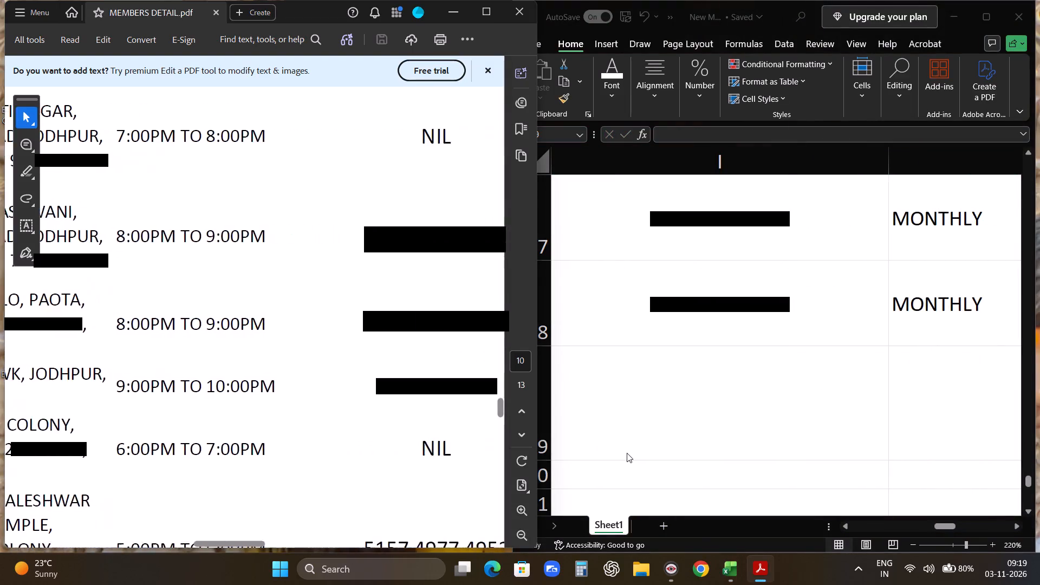
pyautogui.hotkey('alt', 'Tab')
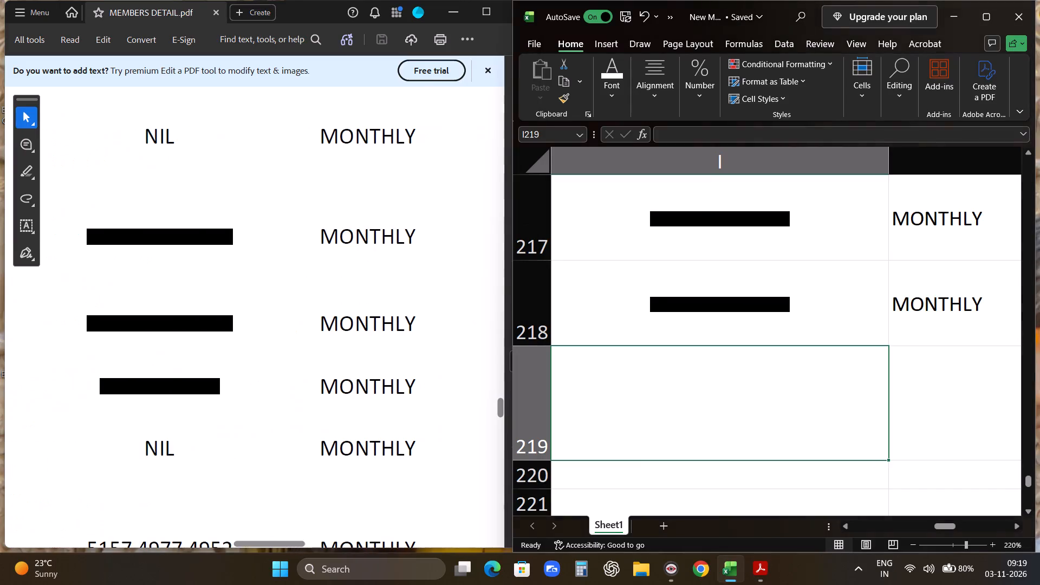
pyautogui.press('n')
pyautogui.press('Tab')
pyautogui.press('m')
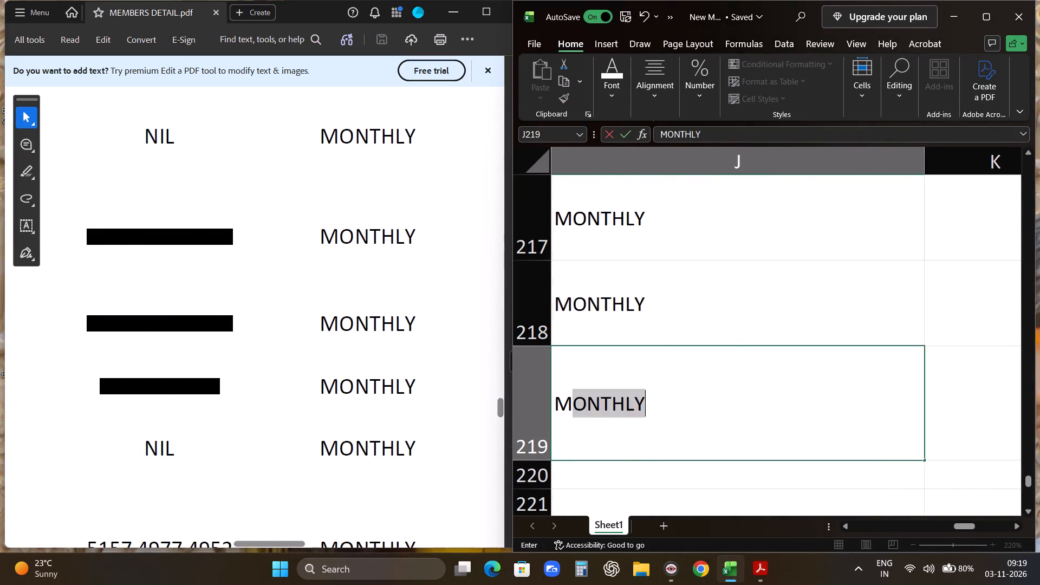
pyautogui.press('Tab')
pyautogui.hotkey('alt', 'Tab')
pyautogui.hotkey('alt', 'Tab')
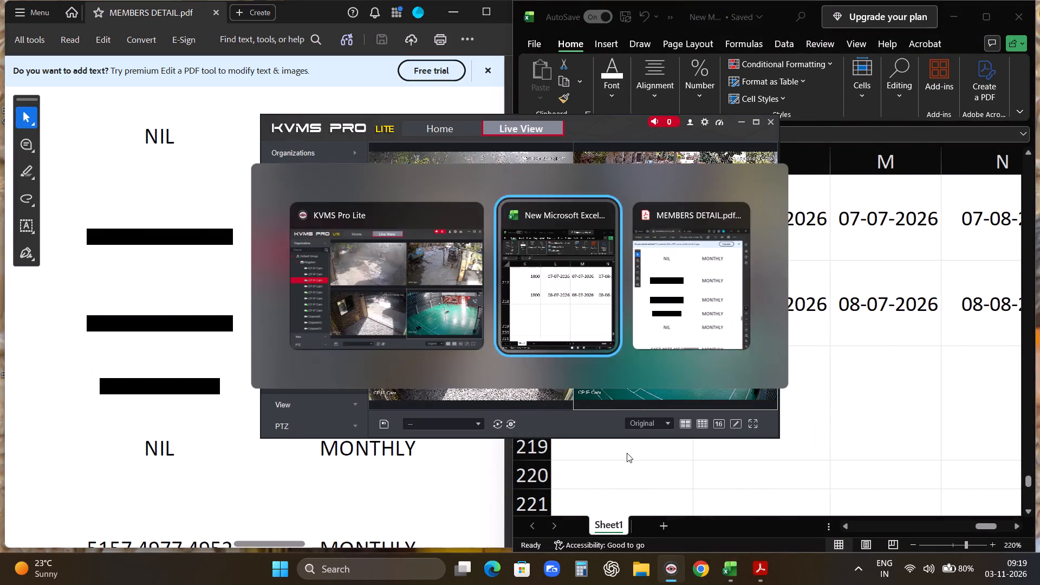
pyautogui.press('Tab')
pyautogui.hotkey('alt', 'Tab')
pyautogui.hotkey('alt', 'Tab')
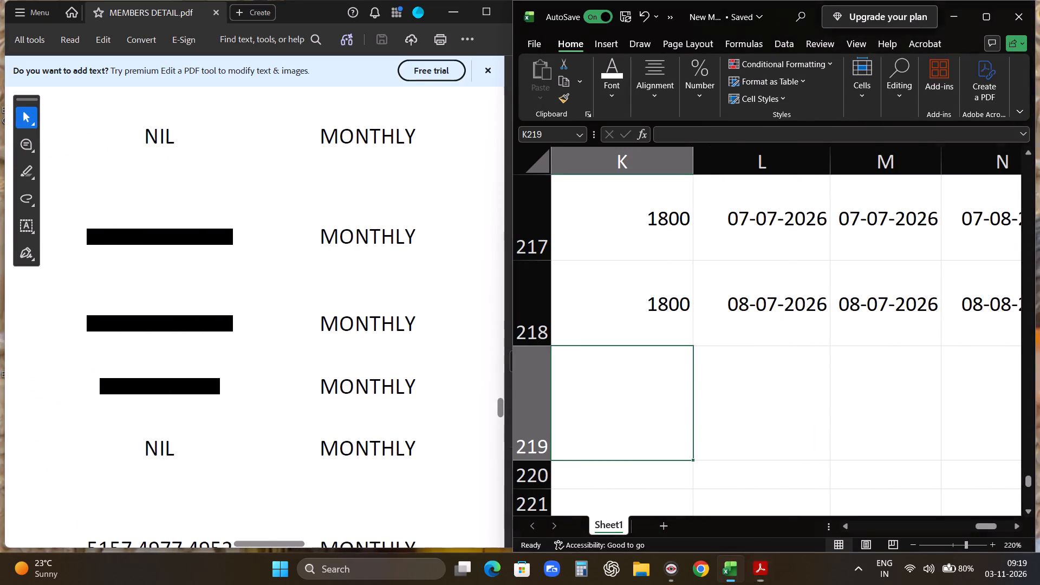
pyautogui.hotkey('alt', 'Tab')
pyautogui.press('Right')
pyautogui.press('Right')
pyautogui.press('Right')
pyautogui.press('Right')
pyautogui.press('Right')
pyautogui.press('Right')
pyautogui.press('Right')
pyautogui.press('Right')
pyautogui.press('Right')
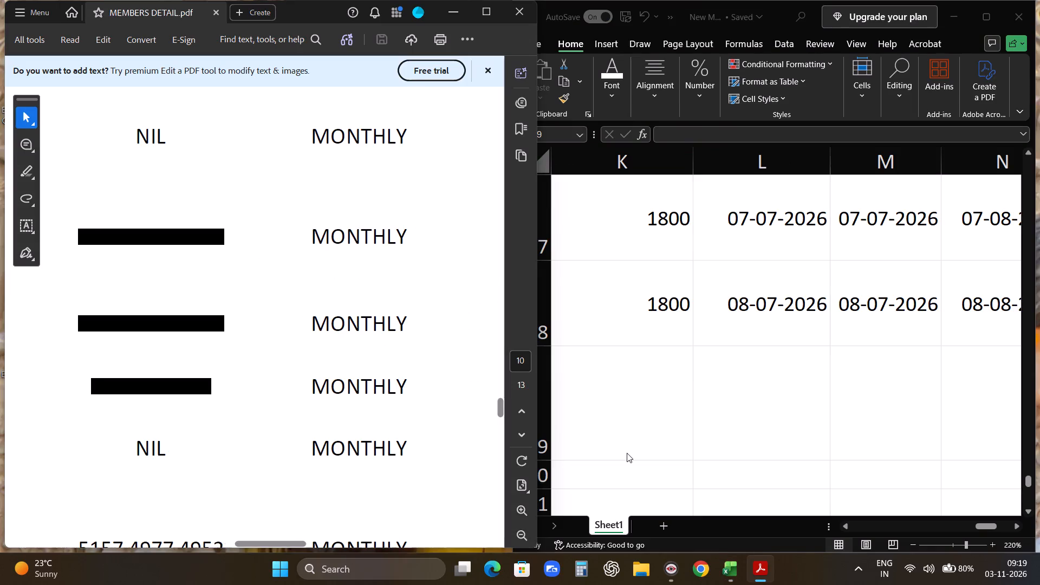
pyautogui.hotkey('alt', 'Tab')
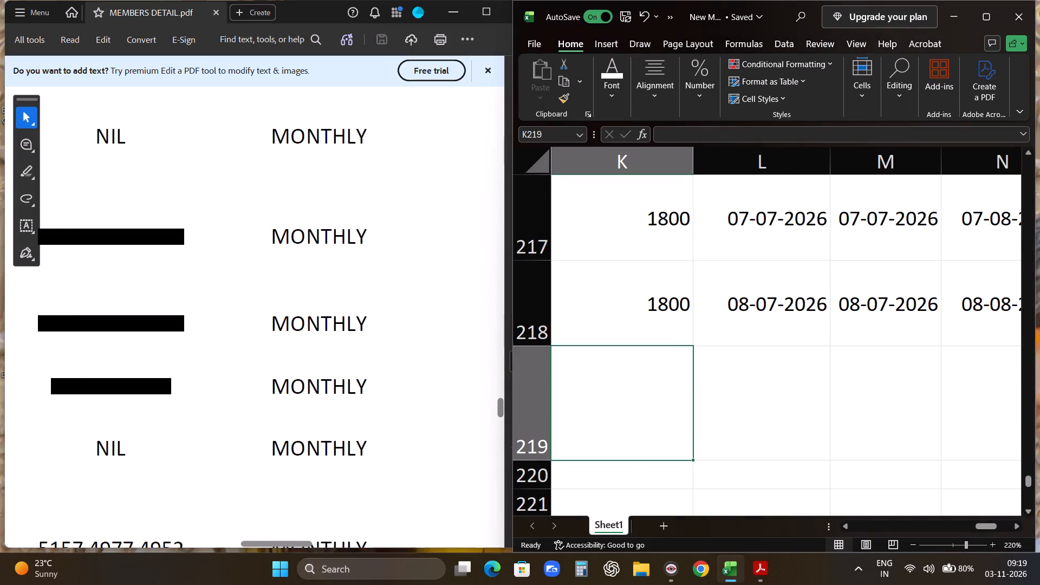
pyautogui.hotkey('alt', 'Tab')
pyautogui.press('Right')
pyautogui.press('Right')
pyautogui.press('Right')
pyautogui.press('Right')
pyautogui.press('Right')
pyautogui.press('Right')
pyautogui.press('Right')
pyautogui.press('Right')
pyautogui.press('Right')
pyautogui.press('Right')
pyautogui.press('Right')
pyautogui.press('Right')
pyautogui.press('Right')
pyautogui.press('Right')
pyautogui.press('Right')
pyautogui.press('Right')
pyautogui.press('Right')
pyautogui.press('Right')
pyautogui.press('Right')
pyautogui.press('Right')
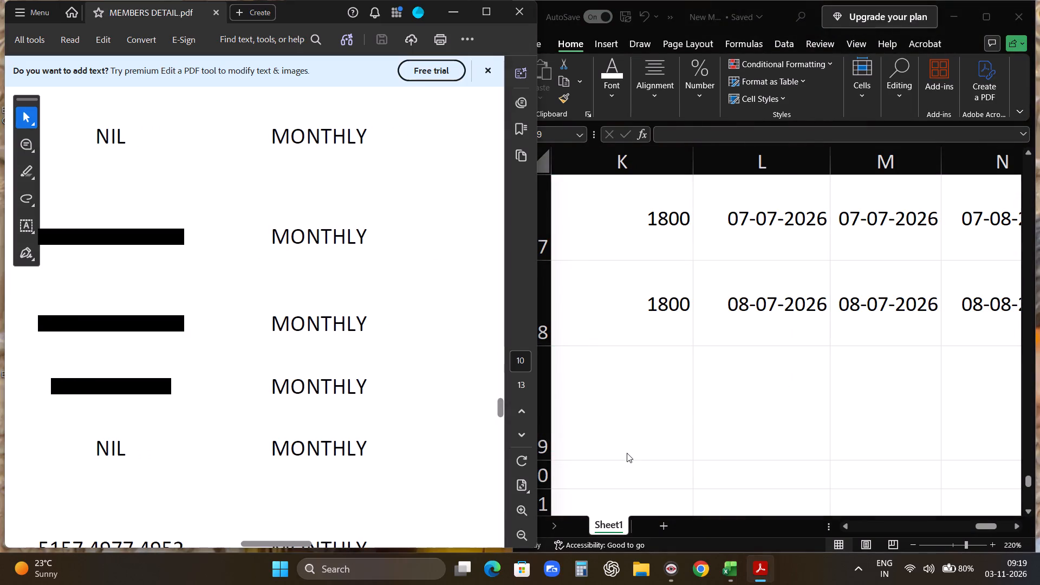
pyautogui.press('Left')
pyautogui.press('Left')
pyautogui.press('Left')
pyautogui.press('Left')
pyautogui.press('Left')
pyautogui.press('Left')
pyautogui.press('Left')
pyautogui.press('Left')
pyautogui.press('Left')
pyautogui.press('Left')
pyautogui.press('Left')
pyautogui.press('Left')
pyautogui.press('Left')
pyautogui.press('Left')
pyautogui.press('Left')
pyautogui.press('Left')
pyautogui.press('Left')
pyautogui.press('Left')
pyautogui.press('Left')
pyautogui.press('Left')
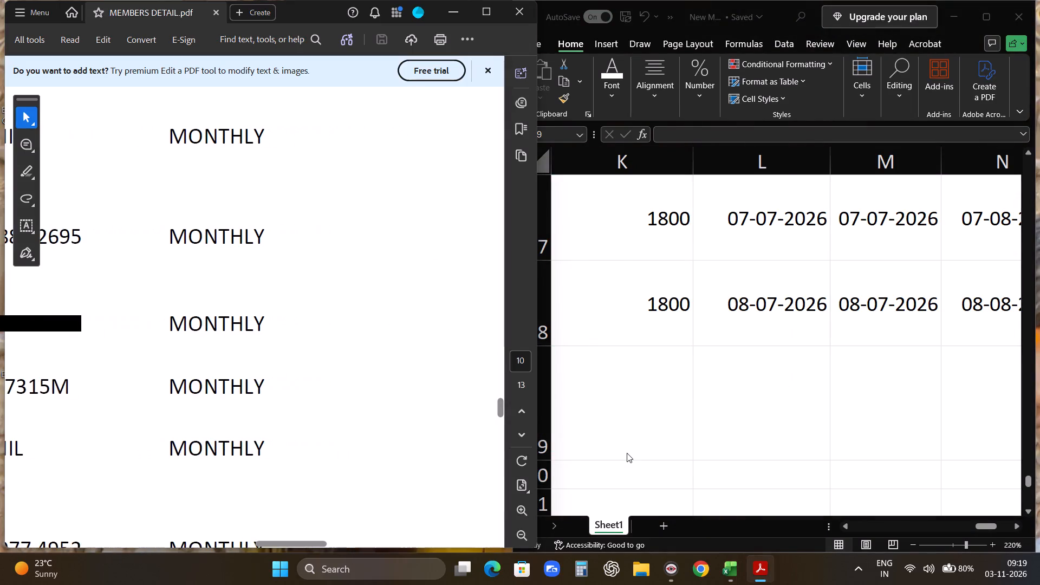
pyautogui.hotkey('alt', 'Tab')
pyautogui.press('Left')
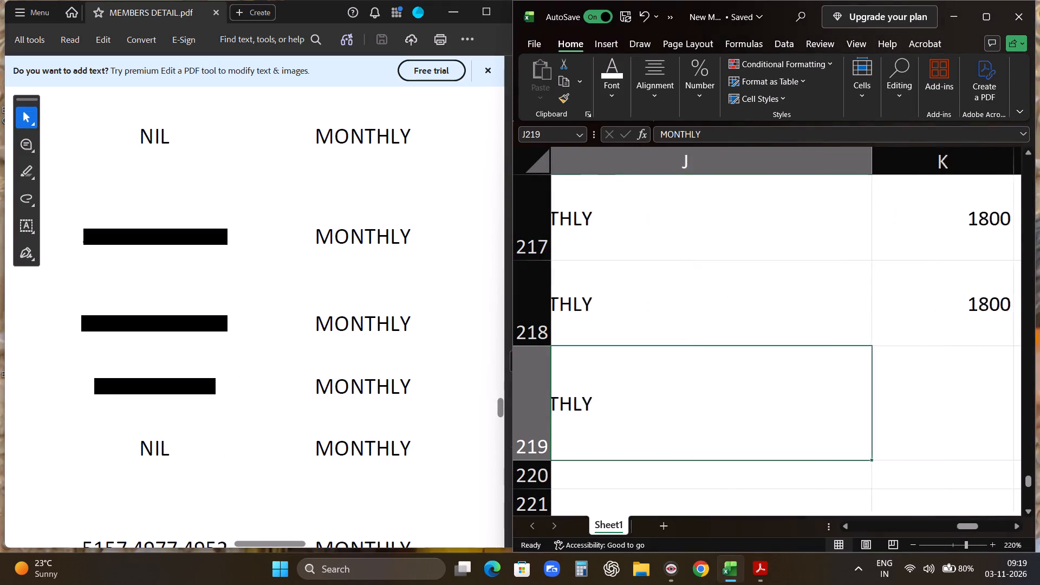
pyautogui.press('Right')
# Look up entry 218's fee and first two dates in the PDF and enter 2500 in K219, 09/07/2026 in L219 and 12/08/2026 in M219.
pyautogui.hotkey('alt', 'Tab')
pyautogui.press('Right')
pyautogui.press('Right')
pyautogui.press('Right')
pyautogui.press('Right')
pyautogui.press('Right')
pyautogui.press('Right')
pyautogui.press('Right')
pyautogui.press('Right')
pyautogui.press('Right')
pyautogui.press('Right')
pyautogui.press('Right')
pyautogui.press('Right')
pyautogui.press('Right')
pyautogui.press('Right')
pyautogui.press('Right')
pyautogui.press('Right')
pyautogui.press('Right')
pyautogui.press('Right')
pyautogui.press('Right')
pyautogui.press('Right')
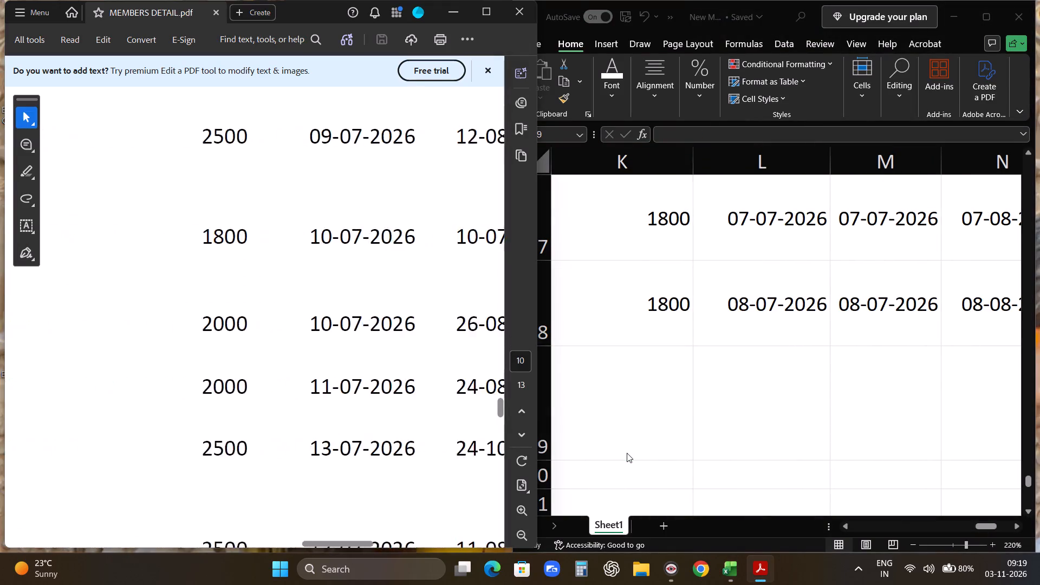
pyautogui.press('Left')
pyautogui.press('Left')
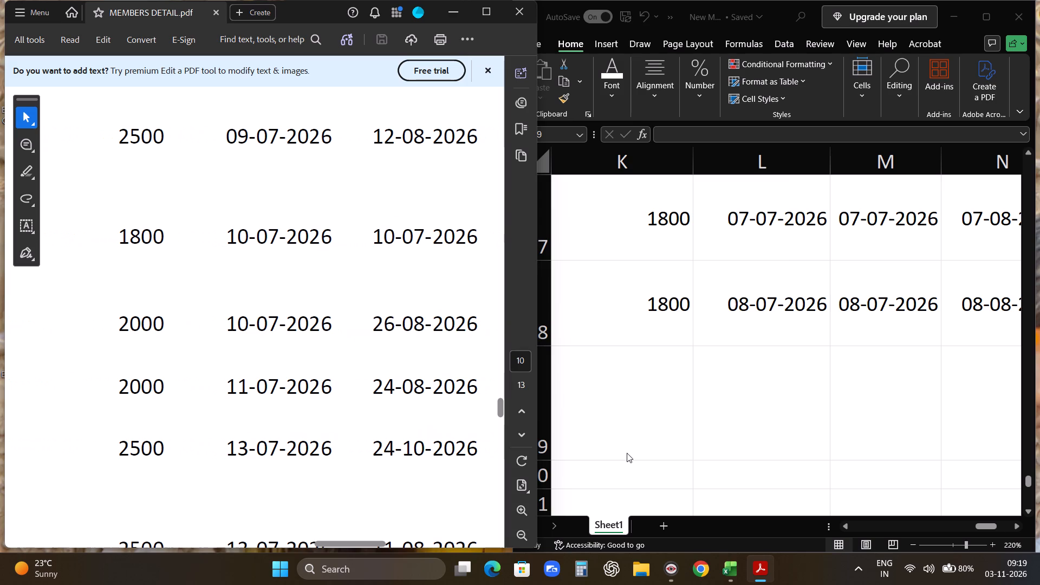
pyautogui.hotkey('alt', 'Tab')
pyautogui.press('Return')
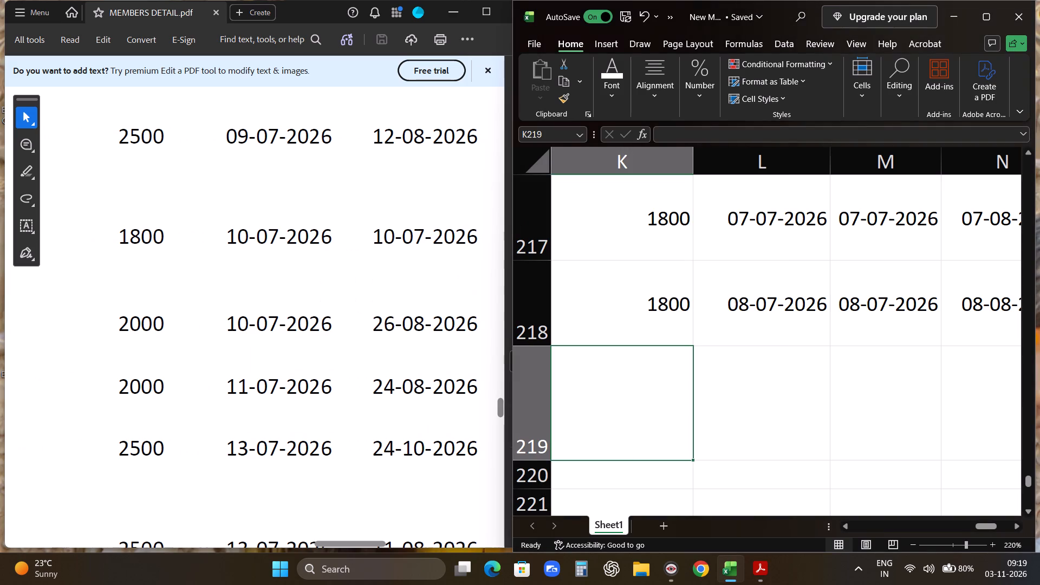
pyautogui.write('2500')
pyautogui.press('Tab')
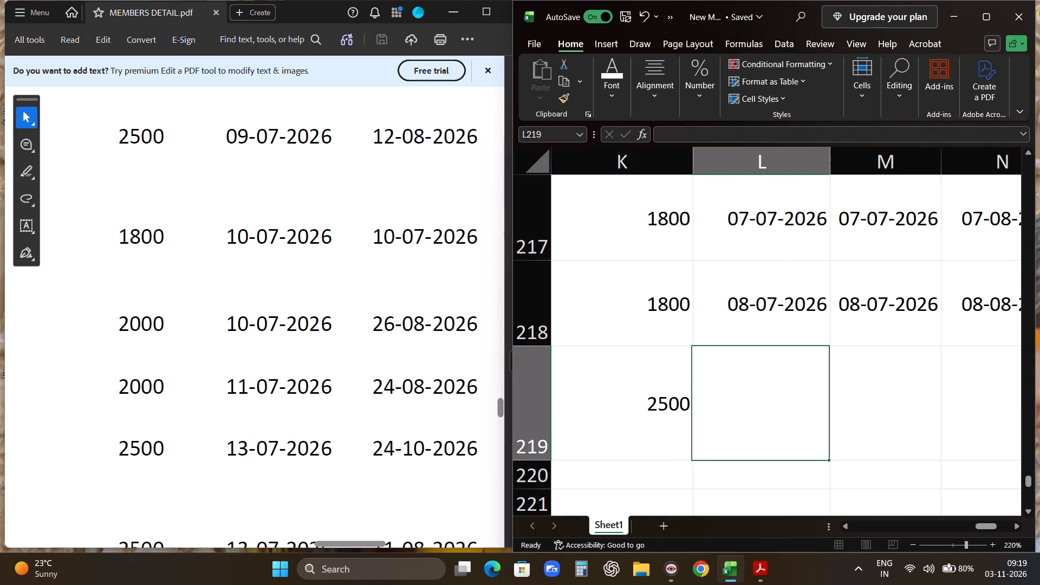
pyautogui.write('09/07/2026')
pyautogui.press('Tab')
pyautogui.write('12/08/2026')
pyautogui.press('Tab')
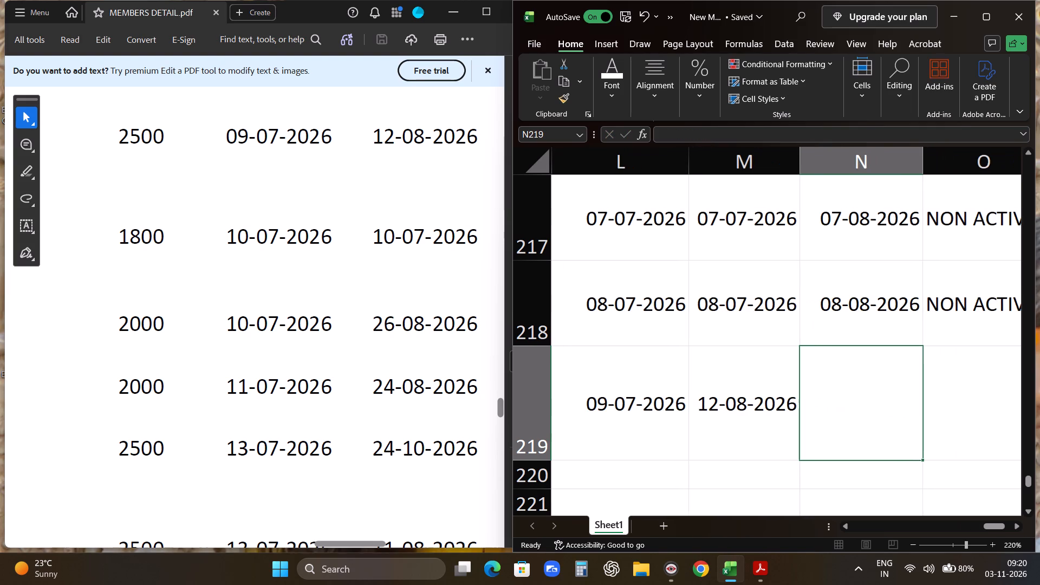
# Look up entry 218's last date and status in the PDF and enter 09/09/2026 in N219 and NON ACTIVE in O219.
pyautogui.hotkey('alt', 'Tab')
pyautogui.press('Right')
pyautogui.press('Right')
pyautogui.press('Right')
pyautogui.press('Right')
pyautogui.press('Right')
pyautogui.press('Right')
pyautogui.press('Right')
pyautogui.press('Right')
pyautogui.press('Right')
pyautogui.press('Right')
pyautogui.press('Right')
pyautogui.press('Right')
pyautogui.press('Right')
pyautogui.press('Right')
pyautogui.press('Right')
pyautogui.press('Right')
pyautogui.press('Right')
pyautogui.press('Right')
pyautogui.press('Right')
pyautogui.press('Right')
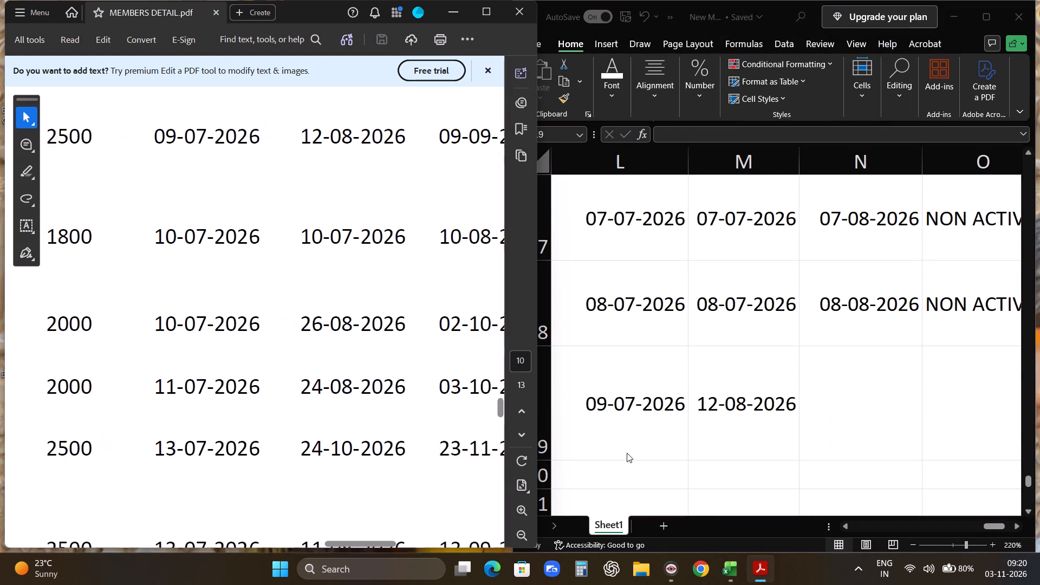
pyautogui.hotkey('alt', 'Tab')
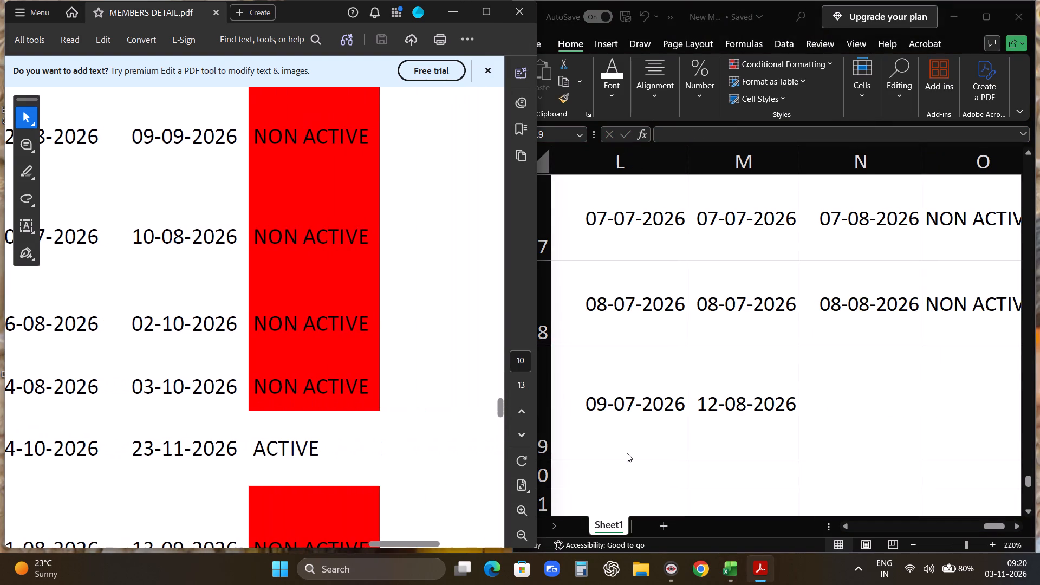
pyautogui.press('0')
pyautogui.write('9/09/2026')
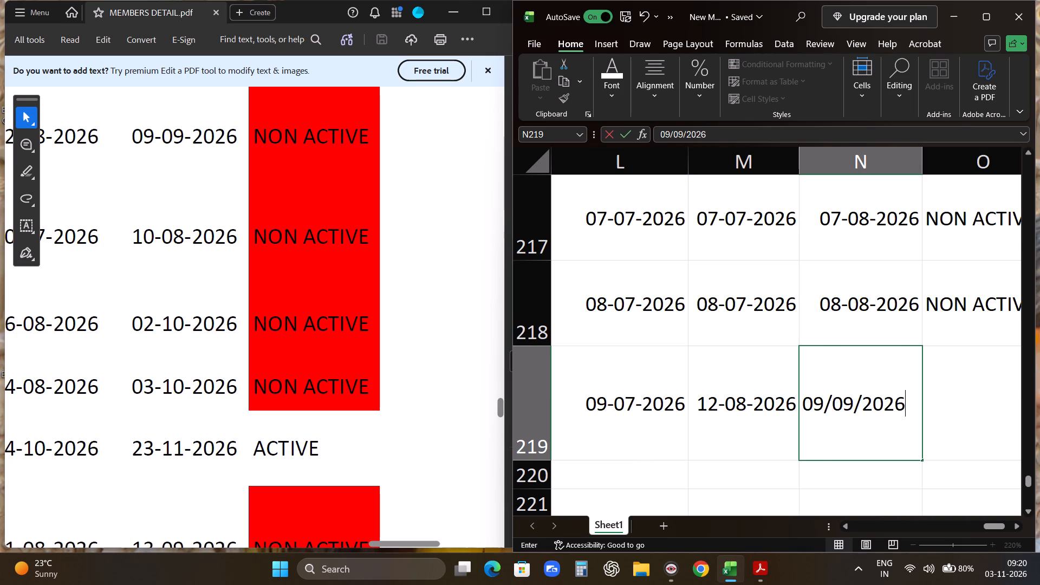
pyautogui.press('Tab')
pyautogui.press('n')
pyautogui.press('Return')
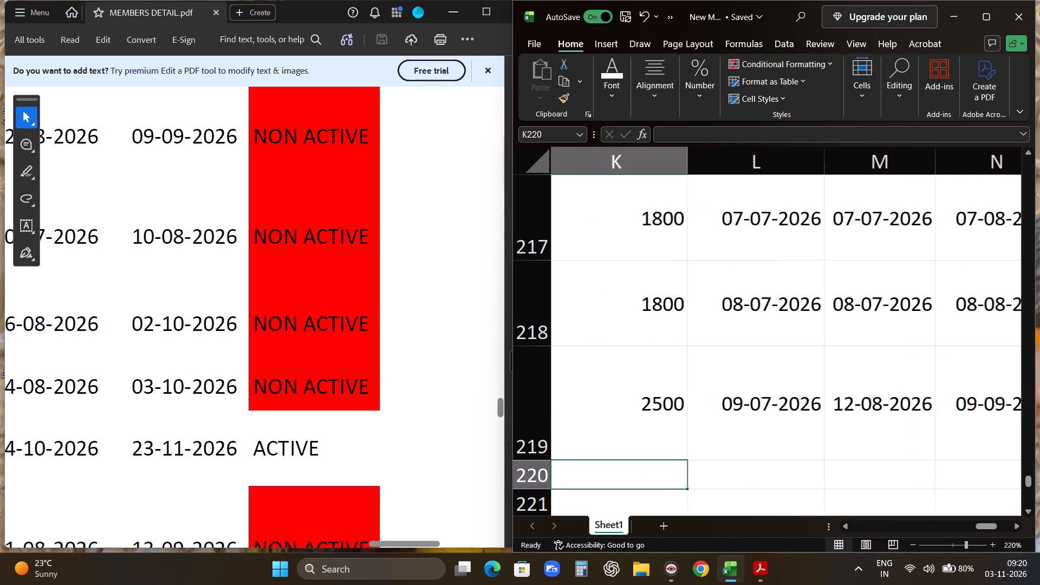
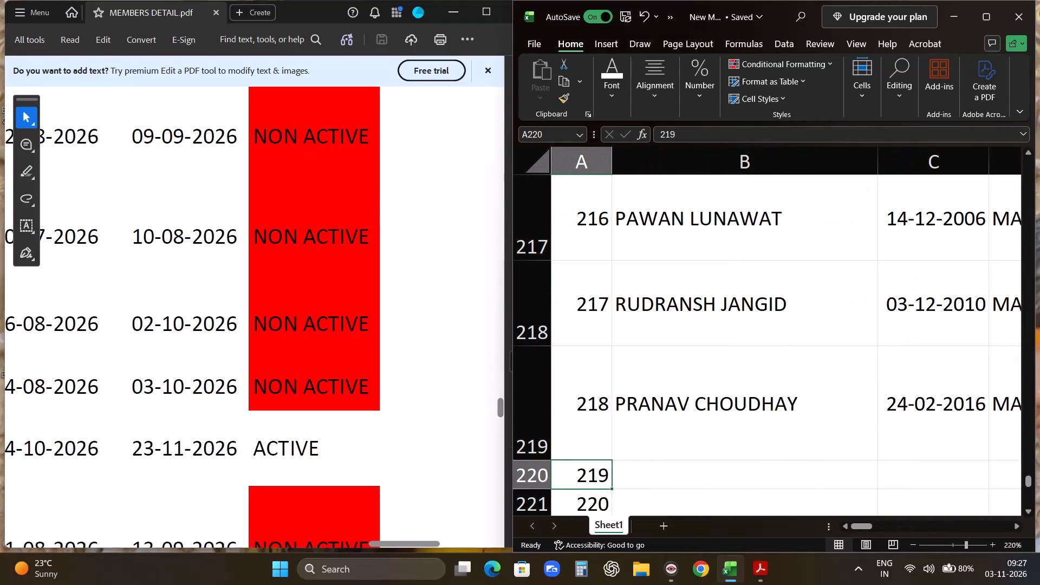
# Look up entry 219 in the MEMBERS DETAIL PDF and enter the member's name in B220, birth date in C220 and FEMALE in D220 of the Excel sheet.
pyautogui.hotkey('alt', 'Tab')
pyautogui.press('Left')
pyautogui.press('Left')
pyautogui.press('Left')
pyautogui.press('Left')
pyautogui.press('Left')
pyautogui.press('Left')
pyautogui.press('Left')
pyautogui.press('Left')
pyautogui.press('Left')
pyautogui.press('Left')
pyautogui.press('Left')
pyautogui.press('Left')
pyautogui.press('Left')
pyautogui.press('Left')
pyautogui.press('Left')
pyautogui.press('Left')
pyautogui.press('Left')
pyautogui.press('Left')
pyautogui.press('Left')
pyautogui.press('Left')
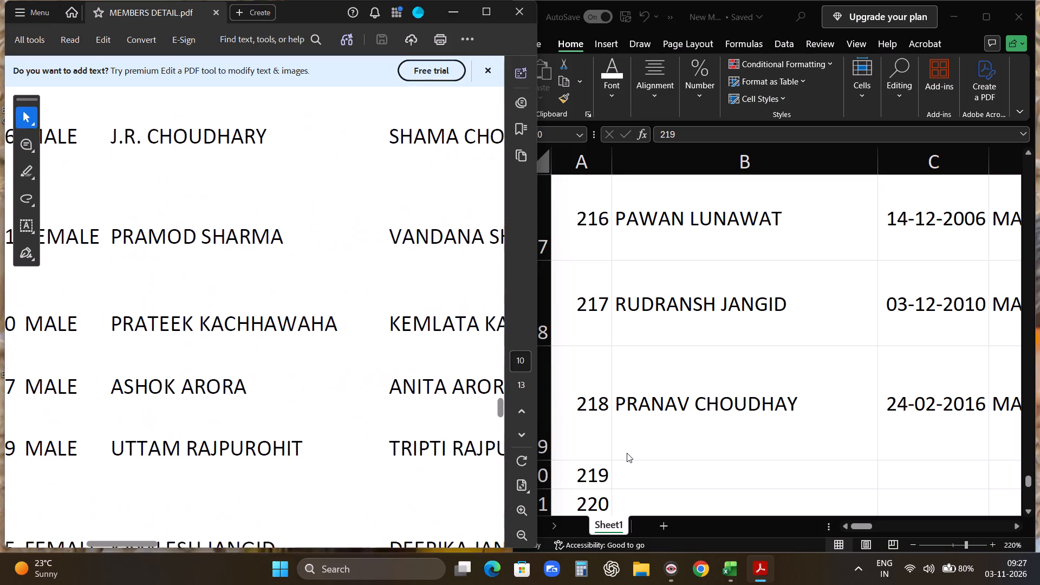
pyautogui.press('Left')
pyautogui.press('Left')
pyautogui.press('Left')
pyautogui.press('Left')
pyautogui.press('Left')
pyautogui.press('Left')
pyautogui.press('Left')
pyautogui.press('Left')
pyautogui.press('Left')
pyautogui.press('Left')
pyautogui.press('Left')
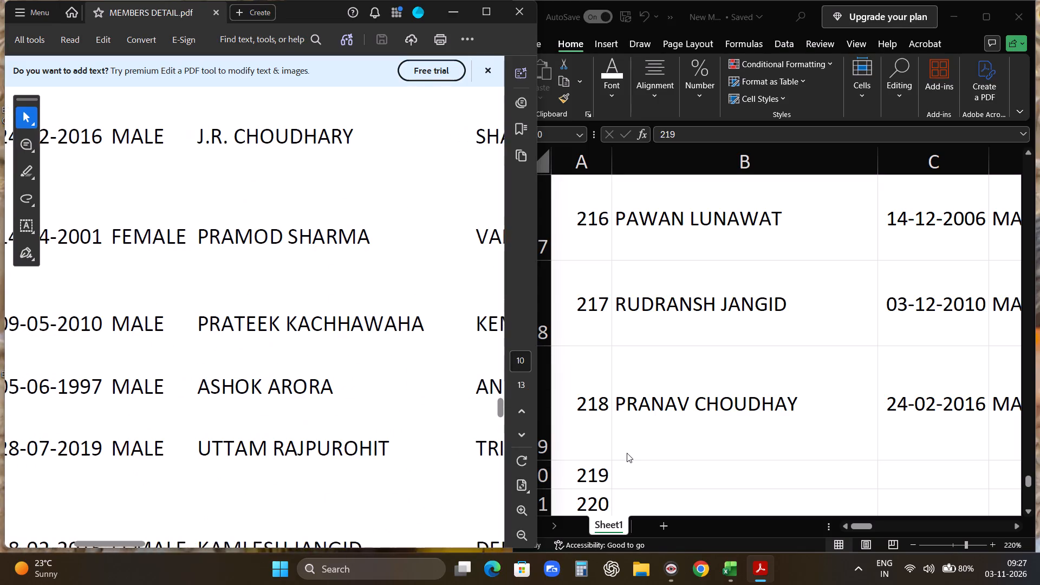
pyautogui.press('Left')
pyautogui.press('Left')
pyautogui.press('Left')
pyautogui.press('Left')
pyautogui.press('Left')
pyautogui.press('Left')
pyautogui.press('Left')
pyautogui.press('Left')
pyautogui.press('Left')
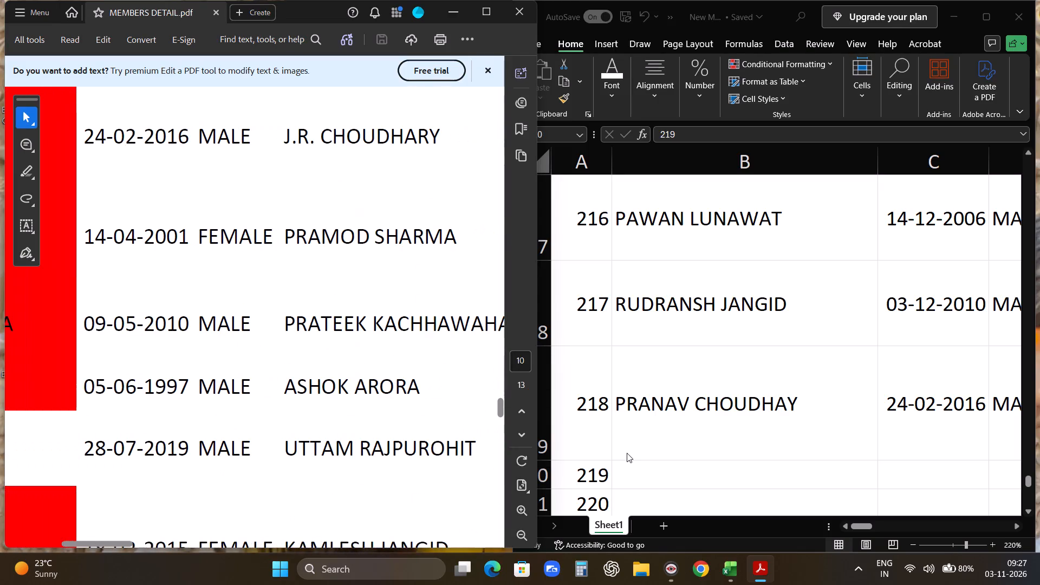
pyautogui.press('Left')
pyautogui.press('Left')
pyautogui.press('Left')
pyautogui.press('Left')
pyautogui.press('Left')
pyautogui.press('Left')
pyautogui.press('Left')
pyautogui.press('Left')
pyautogui.press('Left')
pyautogui.press('Left')
pyautogui.press('Left')
pyautogui.press('Left')
pyautogui.press('Left')
pyautogui.press('Left')
pyautogui.press('Left')
pyautogui.press('Left')
pyautogui.press('Left')
pyautogui.press('Left')
pyautogui.press('Left')
pyautogui.press('Left')
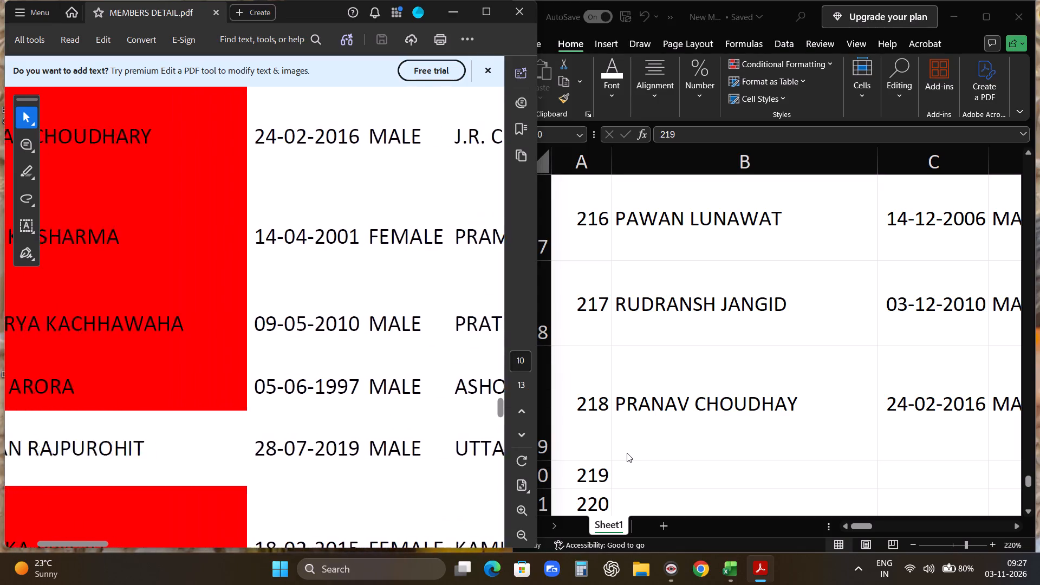
pyautogui.press('Left')
pyautogui.press('Left')
pyautogui.press('Left')
pyautogui.press('Left')
pyautogui.press('Left')
pyautogui.press('Left')
pyautogui.press('Left')
pyautogui.press('Left')
pyautogui.press('Left')
pyautogui.press('Left')
pyautogui.press('Left')
pyautogui.press('Left')
pyautogui.press('Left')
pyautogui.press('Left')
pyautogui.press('Left')
pyautogui.press('Left')
pyautogui.press('Left')
pyautogui.press('Left')
pyautogui.press('Left')
pyautogui.press('Left')
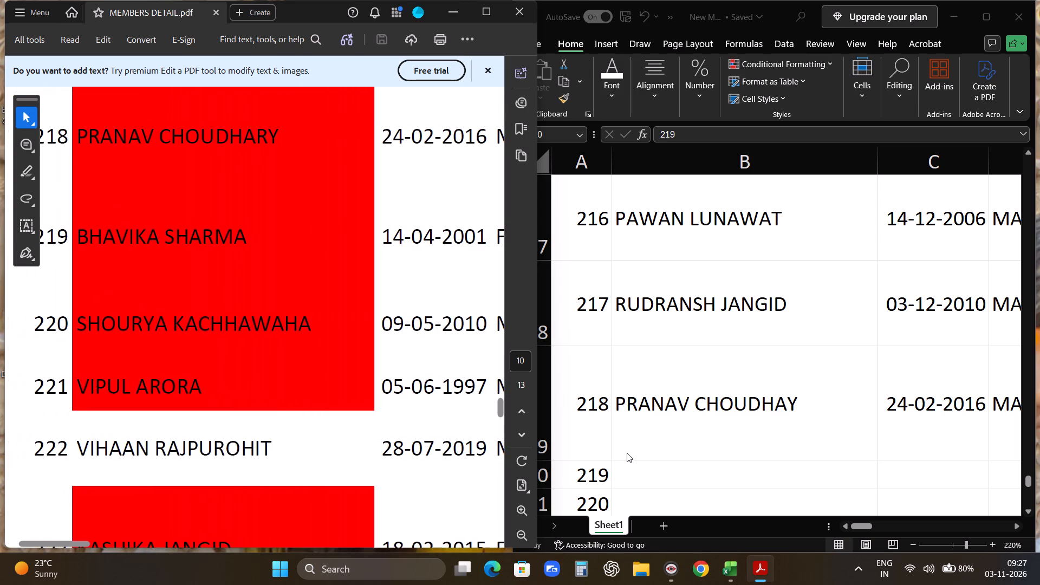
pyautogui.press('Right')
pyautogui.press('Right')
pyautogui.press('Right')
pyautogui.press('Right')
pyautogui.press('Down')
pyautogui.press('Down')
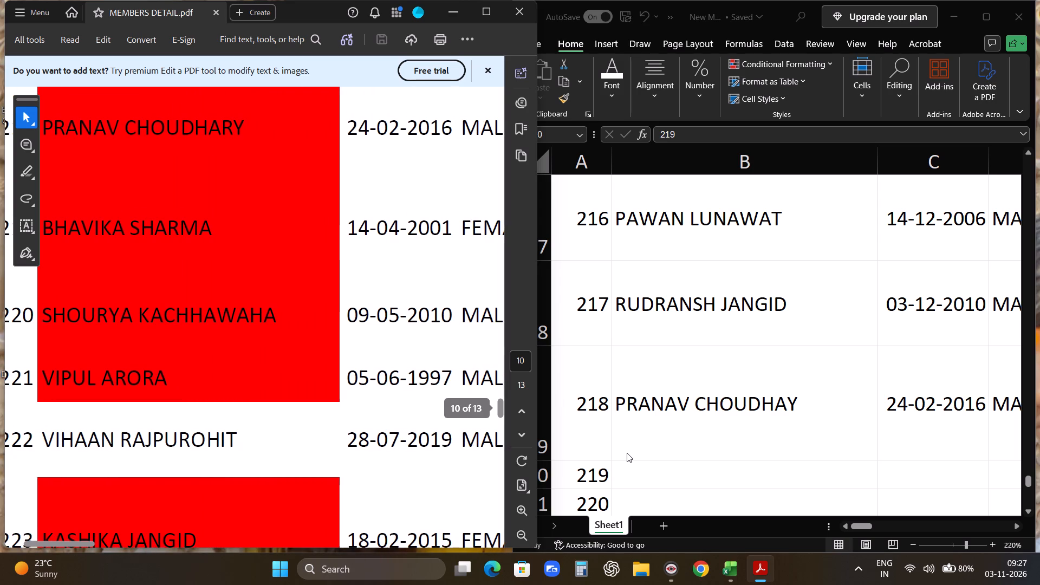
pyautogui.press('Down')
pyautogui.press('Down')
pyautogui.press('Down')
pyautogui.press('Down')
pyautogui.press('Down')
pyautogui.press('Down')
pyautogui.press('Down')
pyautogui.press('Down')
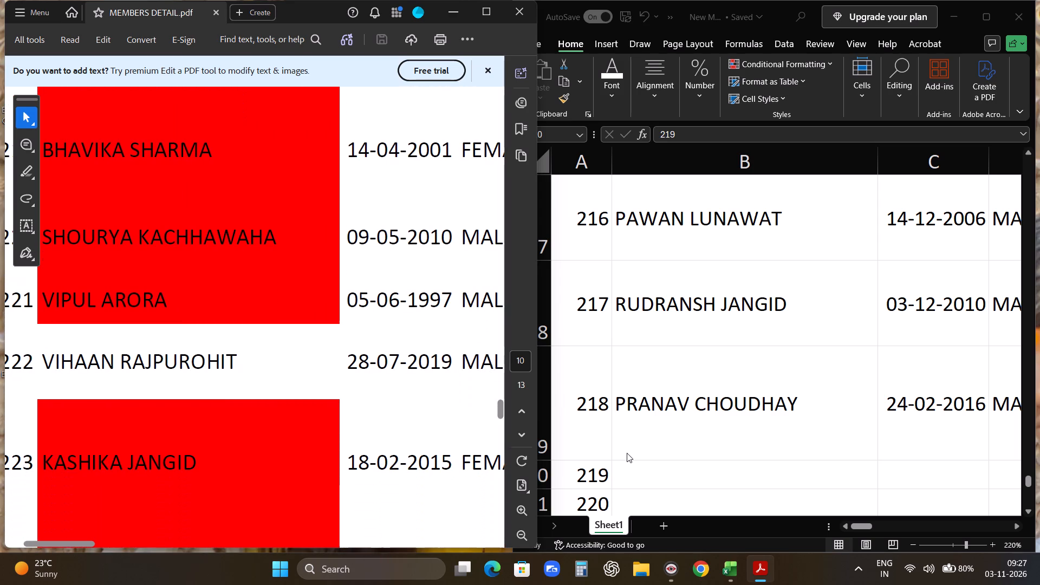
pyautogui.press('Down')
pyautogui.press('Down')
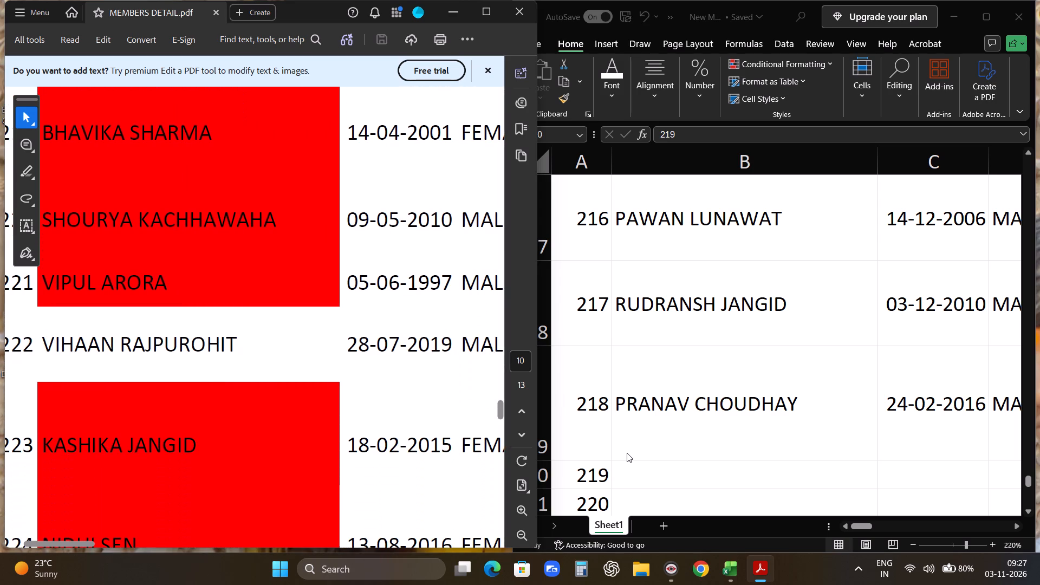
pyautogui.press('Up')
pyautogui.press('Up')
pyautogui.press('Up')
pyautogui.press('Up')
pyautogui.press('Up')
pyautogui.press('Up')
pyautogui.press('Up')
pyautogui.press('Up')
pyautogui.press('Up')
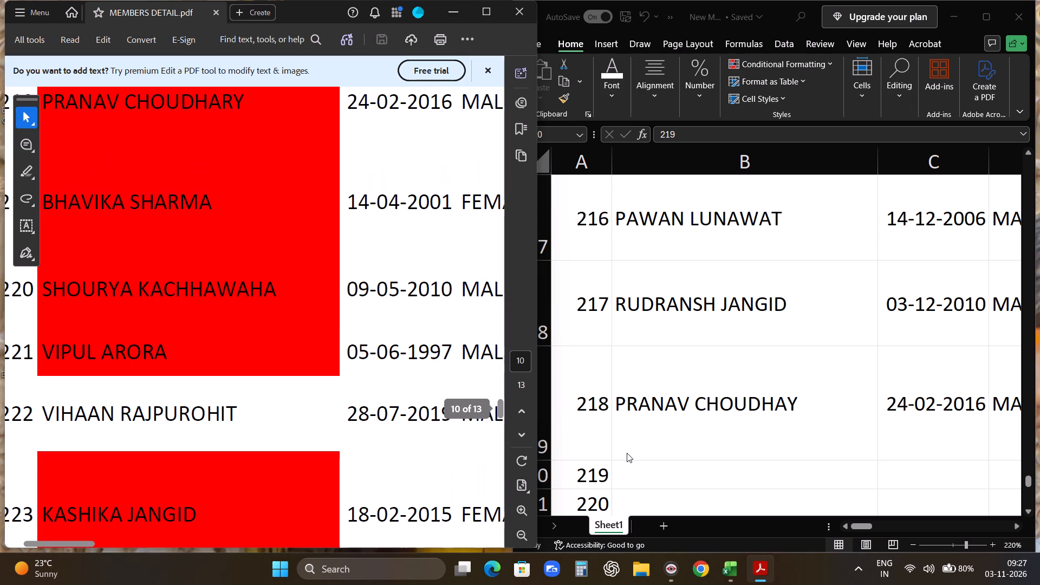
pyautogui.press('Up')
pyautogui.press('Down')
pyautogui.press('Down')
pyautogui.press('Down')
pyautogui.press('Down')
pyautogui.press('Down')
pyautogui.press('Down')
pyautogui.press('Down')
pyautogui.press('Down')
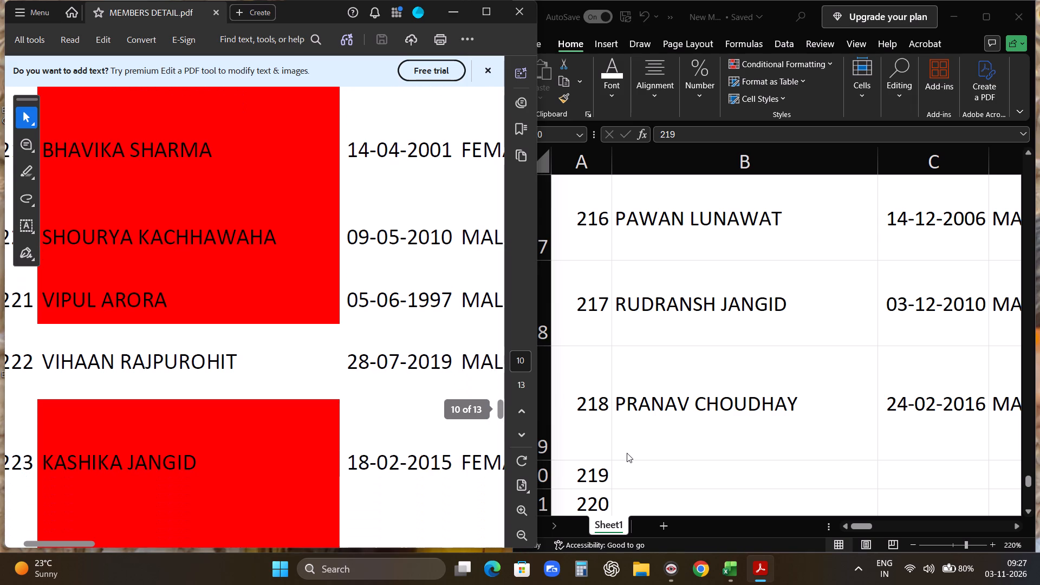
pyautogui.press('Down')
pyautogui.hotkey('alt', 'Tab')
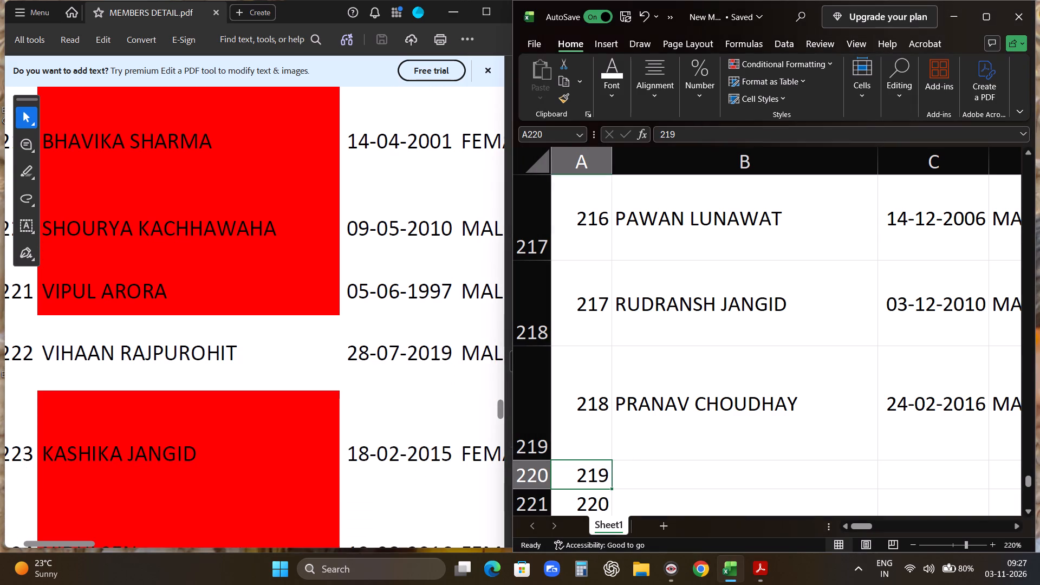
pyautogui.press('Right')
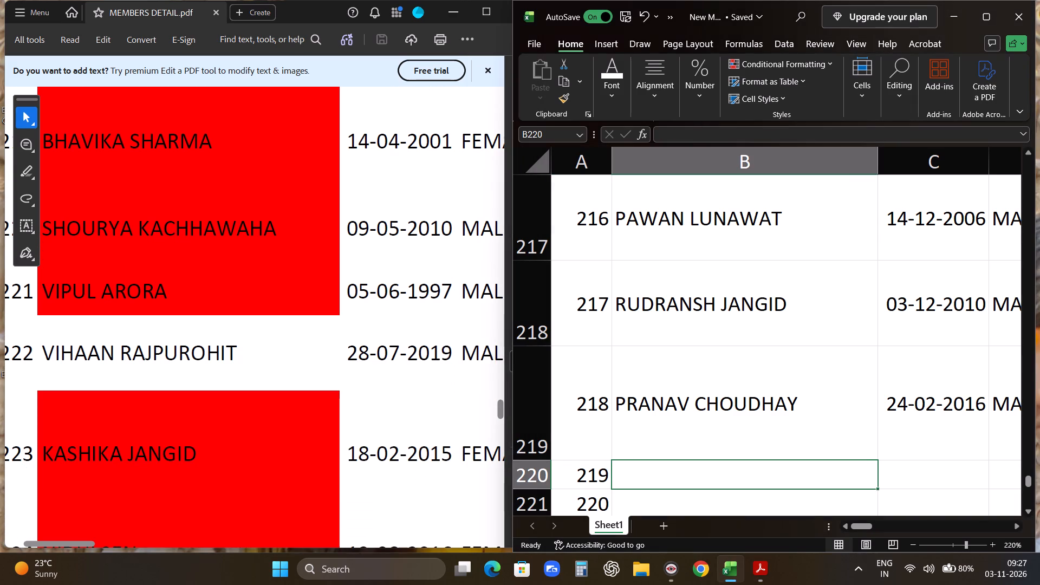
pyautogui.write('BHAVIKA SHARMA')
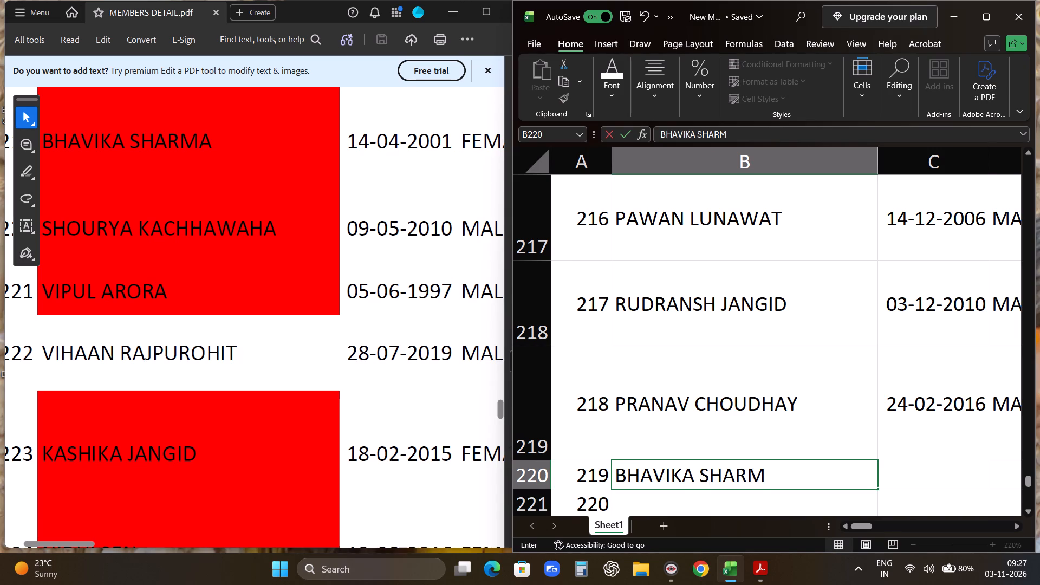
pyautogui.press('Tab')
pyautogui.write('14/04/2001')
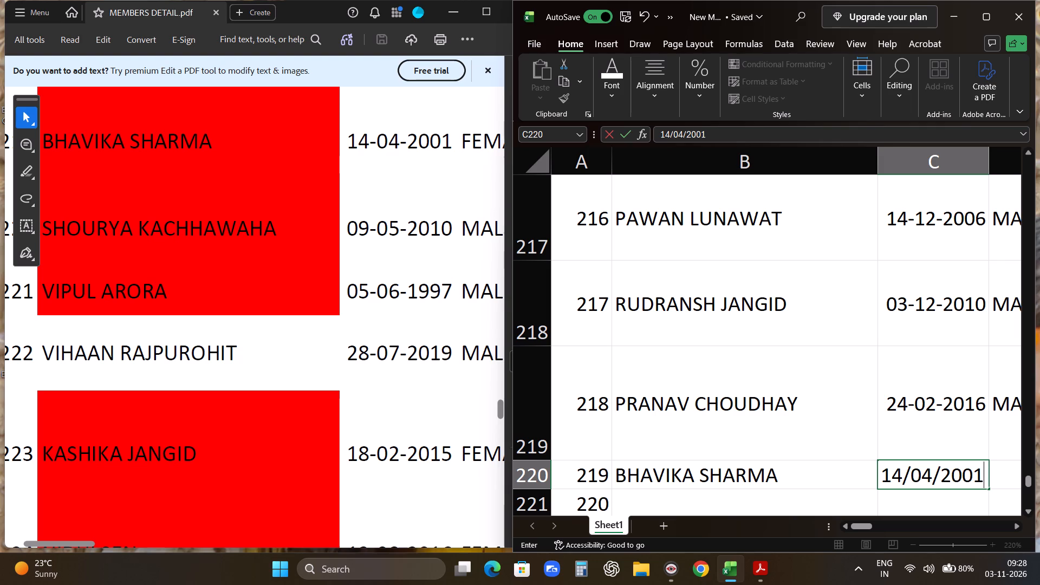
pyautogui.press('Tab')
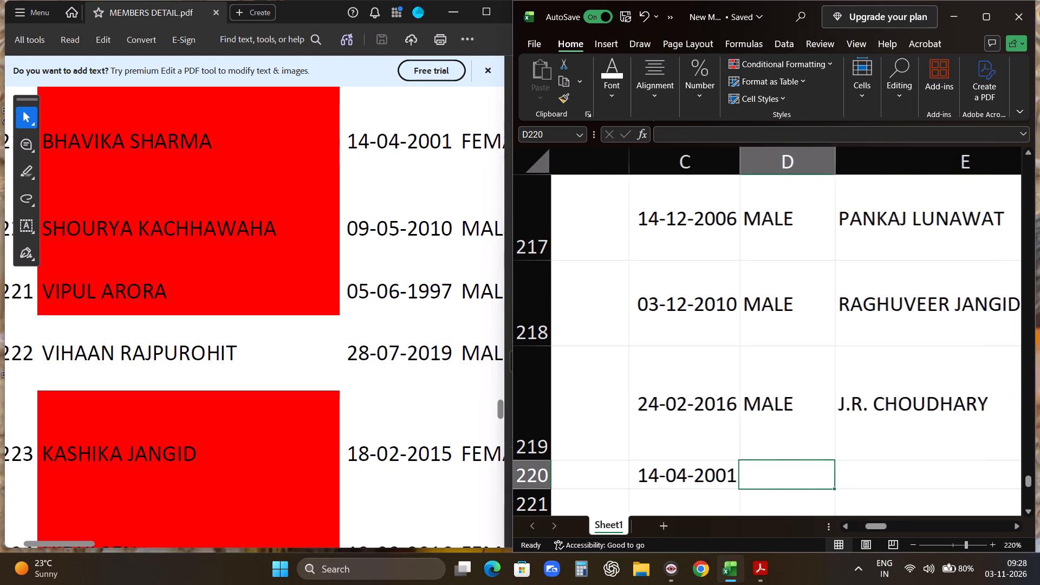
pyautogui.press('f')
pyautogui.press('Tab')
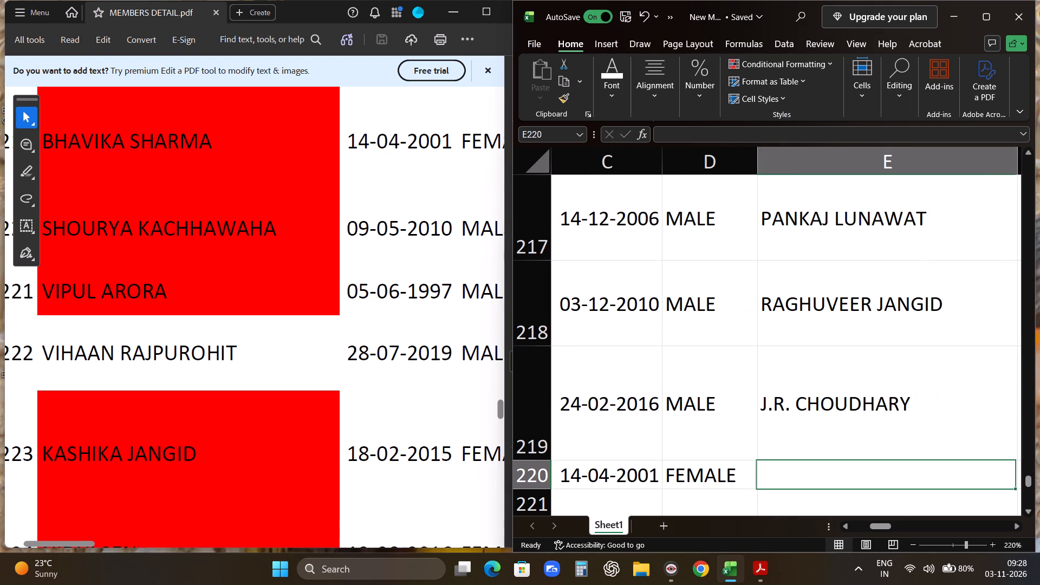
# Look up the two names after entry 219's gender in the MEMBERS DETAIL PDF and enter them in E220 and F220 of the Excel sheet.
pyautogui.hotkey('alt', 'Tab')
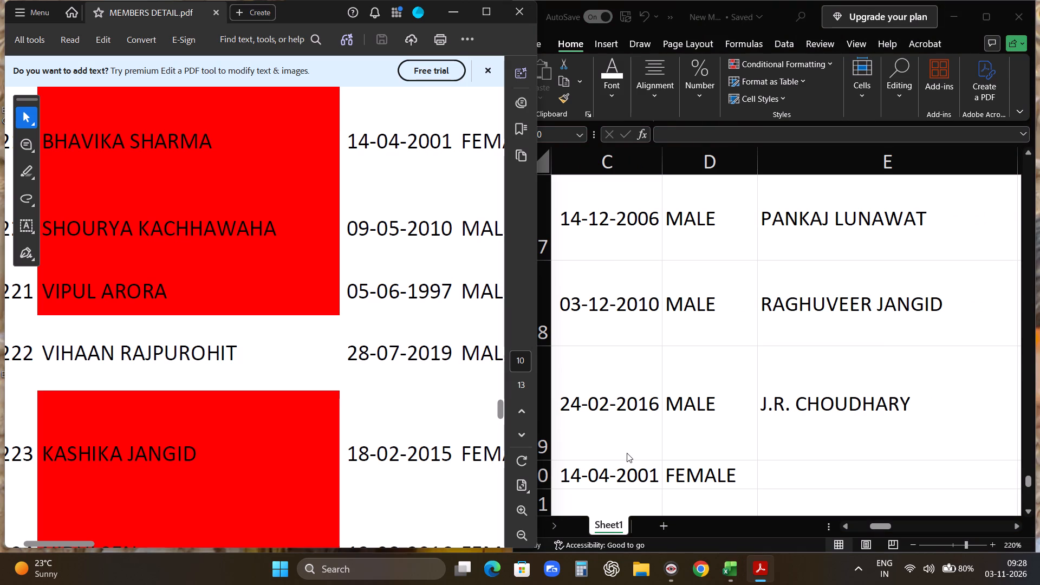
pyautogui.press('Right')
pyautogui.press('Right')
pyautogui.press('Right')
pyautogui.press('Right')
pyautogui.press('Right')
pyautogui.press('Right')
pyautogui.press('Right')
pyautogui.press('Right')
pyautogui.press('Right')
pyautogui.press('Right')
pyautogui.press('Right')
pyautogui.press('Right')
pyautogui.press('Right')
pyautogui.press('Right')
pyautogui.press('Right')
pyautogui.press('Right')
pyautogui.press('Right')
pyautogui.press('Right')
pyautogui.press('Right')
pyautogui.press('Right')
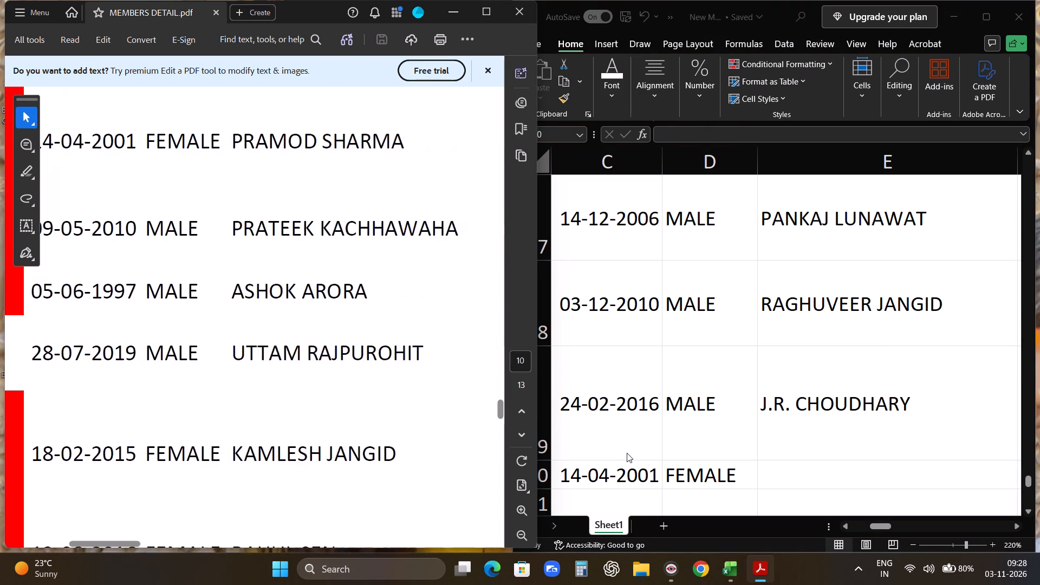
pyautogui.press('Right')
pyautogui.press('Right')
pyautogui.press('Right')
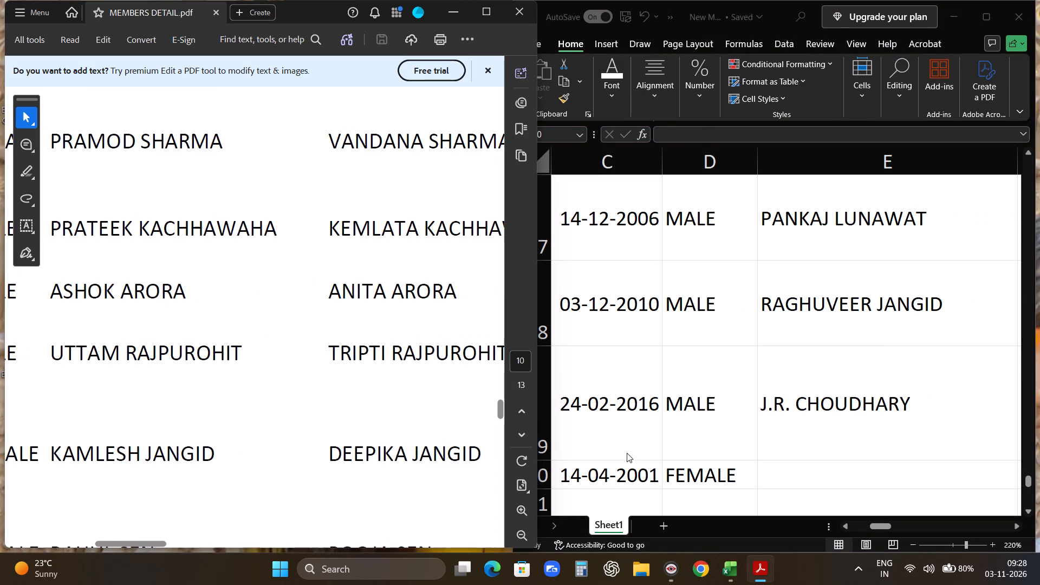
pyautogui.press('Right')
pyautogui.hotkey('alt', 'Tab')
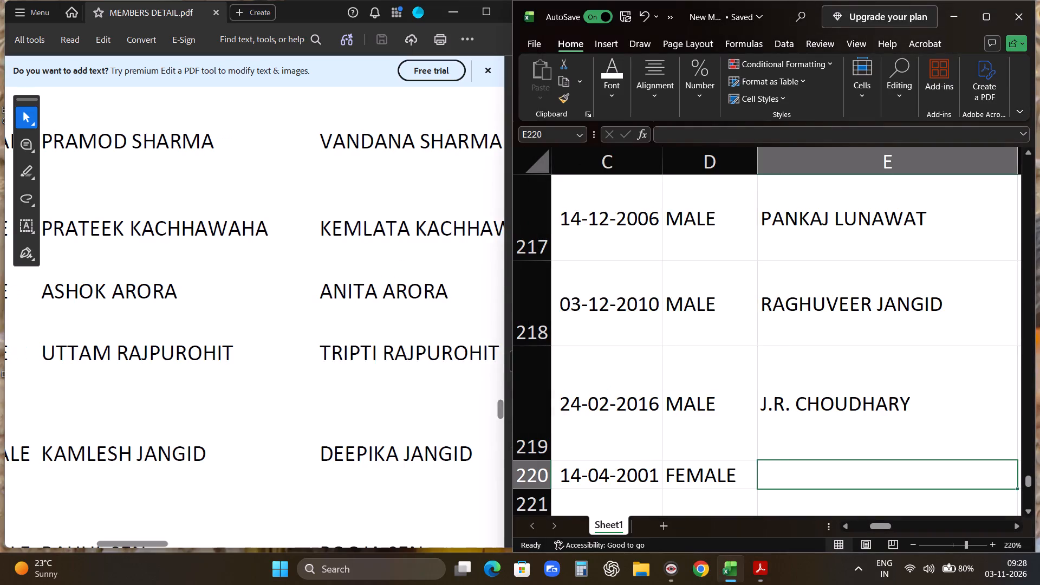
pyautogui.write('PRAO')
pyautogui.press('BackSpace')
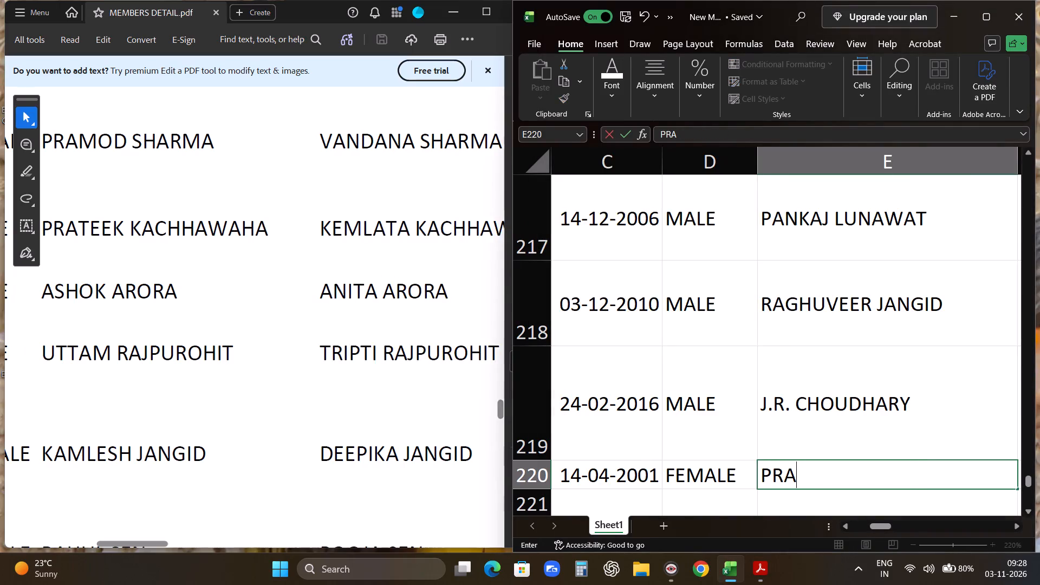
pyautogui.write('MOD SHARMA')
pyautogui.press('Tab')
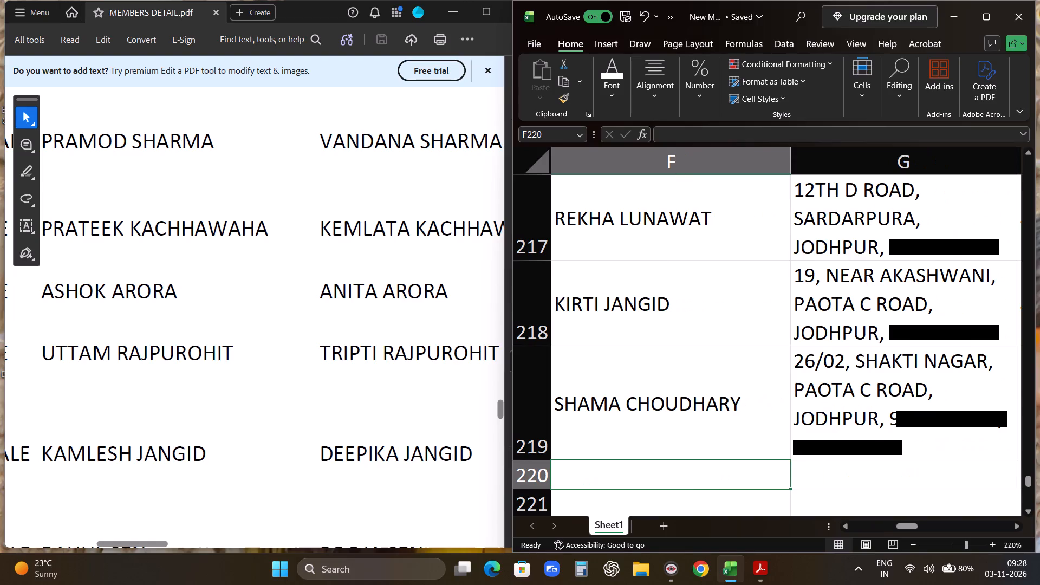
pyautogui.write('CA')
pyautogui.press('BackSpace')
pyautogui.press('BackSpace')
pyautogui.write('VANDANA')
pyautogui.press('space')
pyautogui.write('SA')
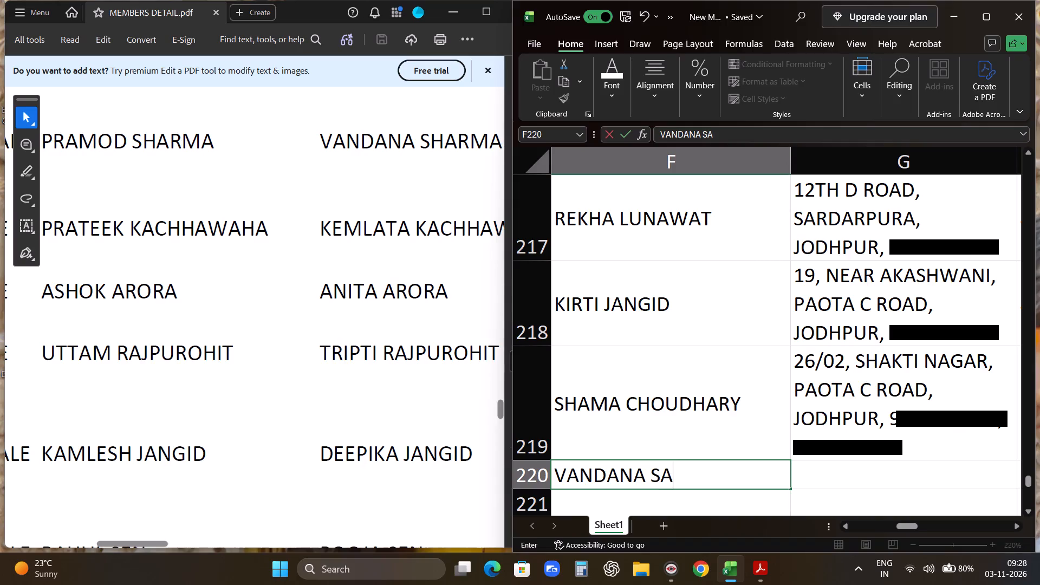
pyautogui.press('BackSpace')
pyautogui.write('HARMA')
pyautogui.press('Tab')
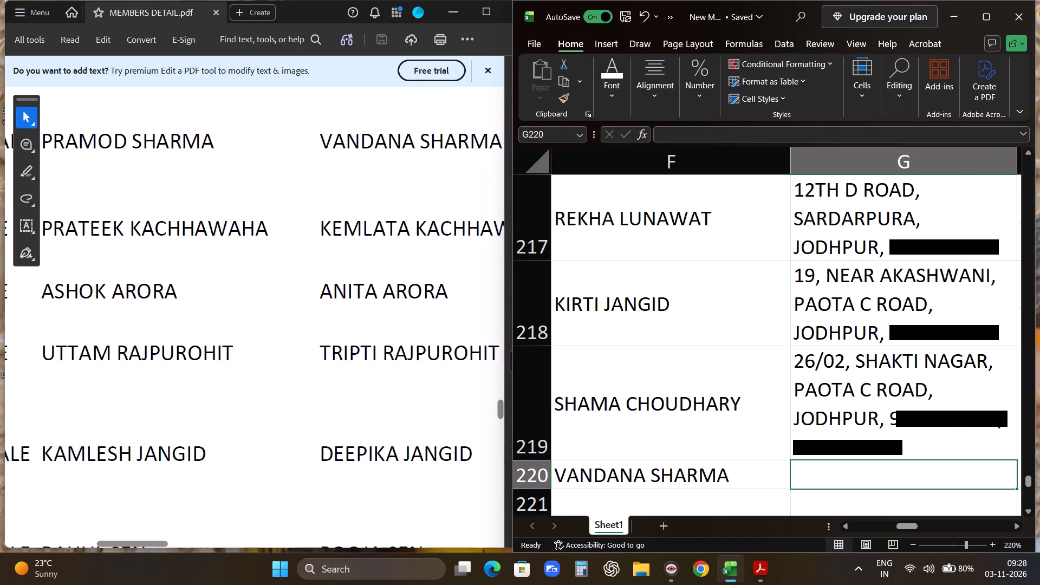
# Look up entry 219's address and time slot in the MEMBERS DETAIL PDF for row 220 of the Excel sheet.
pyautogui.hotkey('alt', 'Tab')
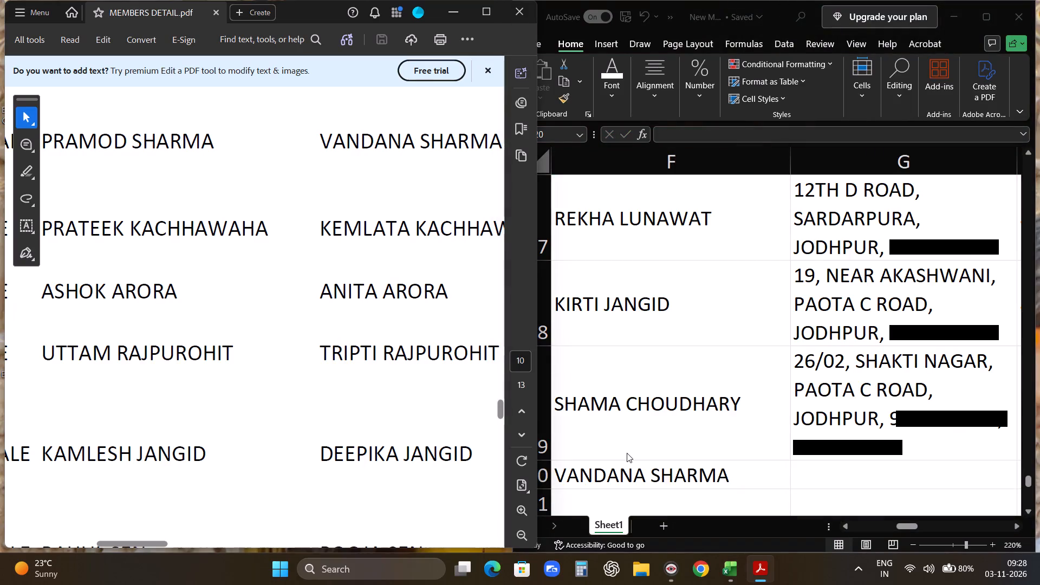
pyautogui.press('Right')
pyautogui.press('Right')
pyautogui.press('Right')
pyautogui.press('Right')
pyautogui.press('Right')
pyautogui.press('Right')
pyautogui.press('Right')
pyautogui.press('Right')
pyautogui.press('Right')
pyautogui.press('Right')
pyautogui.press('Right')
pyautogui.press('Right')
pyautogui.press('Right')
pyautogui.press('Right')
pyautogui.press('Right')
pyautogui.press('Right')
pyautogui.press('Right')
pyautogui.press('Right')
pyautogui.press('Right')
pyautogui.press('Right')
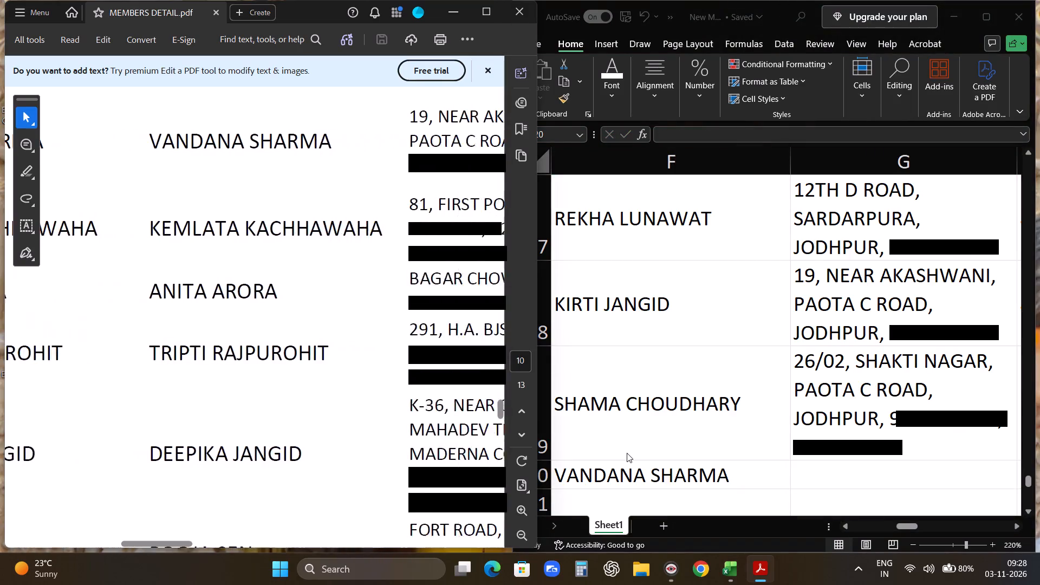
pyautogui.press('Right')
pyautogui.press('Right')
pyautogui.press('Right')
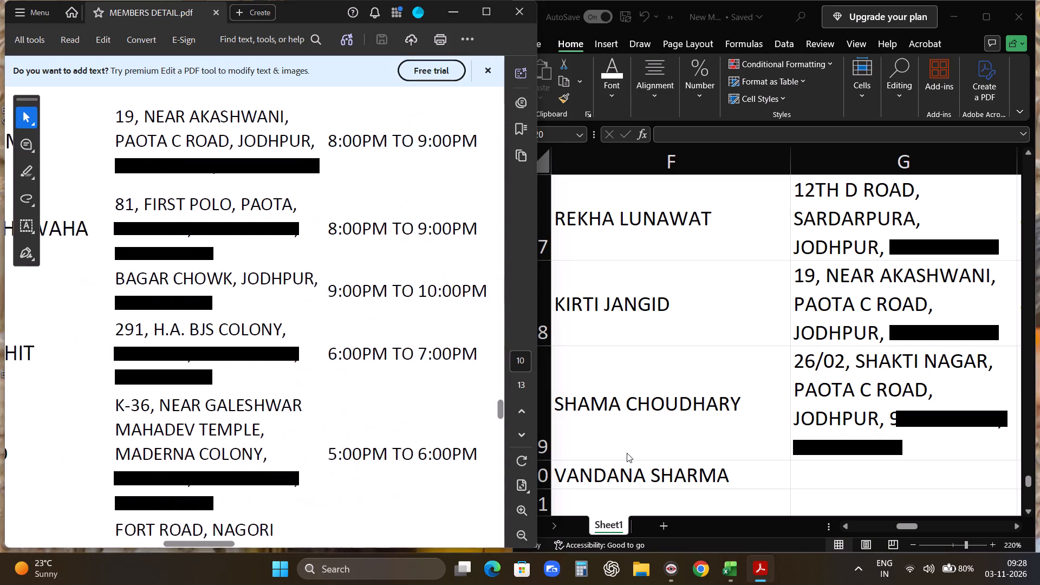
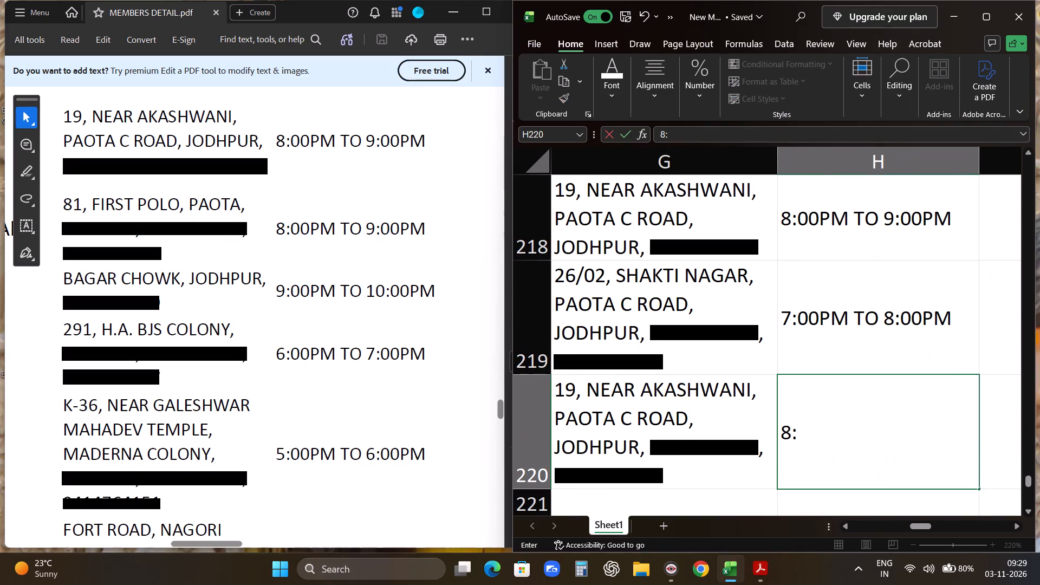
# Complete the time slot in H220 of the Excel sheet as 8:00PM TO 9:00PM.
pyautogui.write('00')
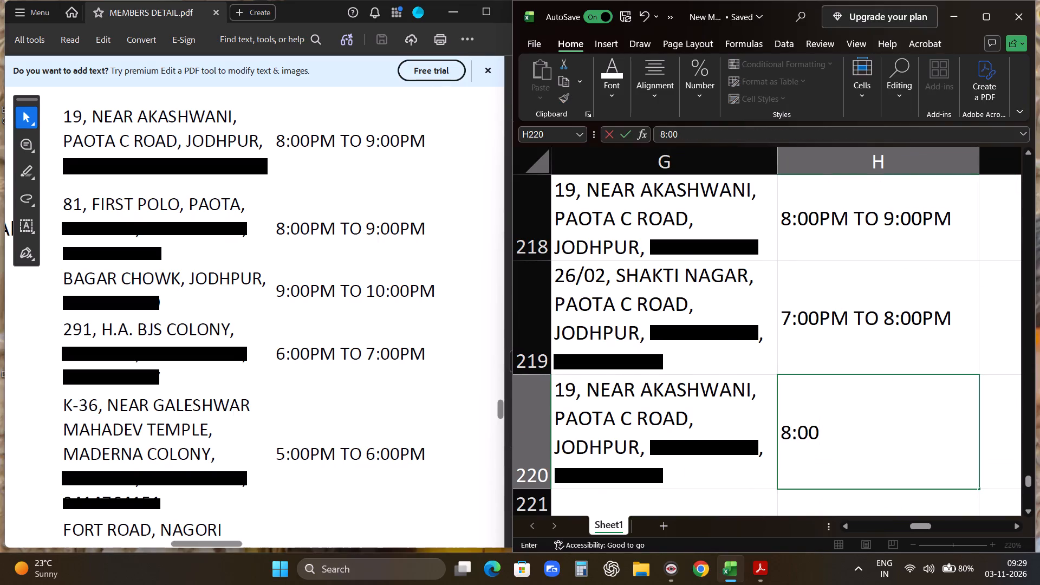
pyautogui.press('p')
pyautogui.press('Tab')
# Look up entry 219's ID number and its plan in the columns after the time slot in the MEMBERS DETAIL PDF.
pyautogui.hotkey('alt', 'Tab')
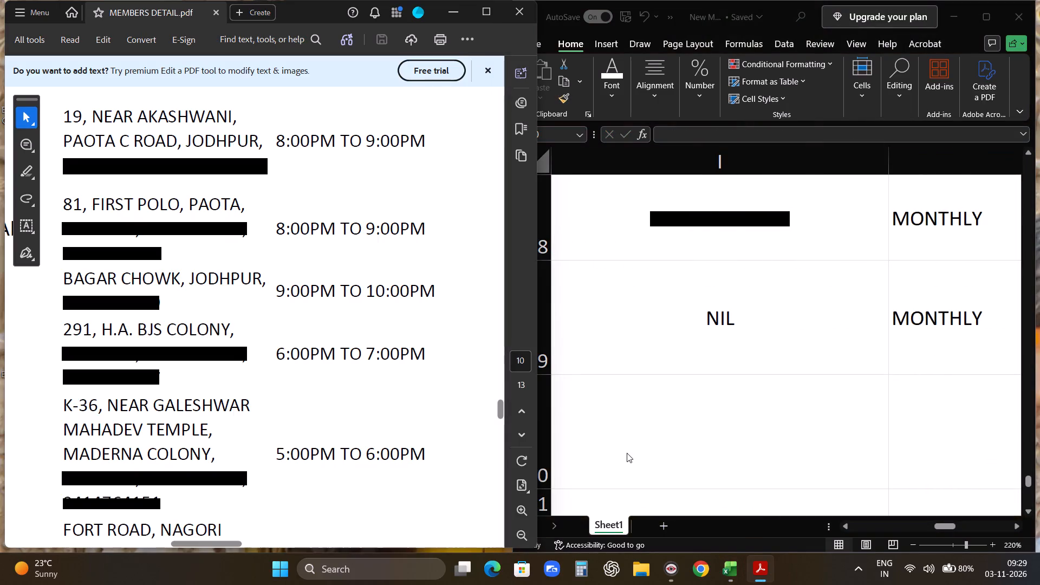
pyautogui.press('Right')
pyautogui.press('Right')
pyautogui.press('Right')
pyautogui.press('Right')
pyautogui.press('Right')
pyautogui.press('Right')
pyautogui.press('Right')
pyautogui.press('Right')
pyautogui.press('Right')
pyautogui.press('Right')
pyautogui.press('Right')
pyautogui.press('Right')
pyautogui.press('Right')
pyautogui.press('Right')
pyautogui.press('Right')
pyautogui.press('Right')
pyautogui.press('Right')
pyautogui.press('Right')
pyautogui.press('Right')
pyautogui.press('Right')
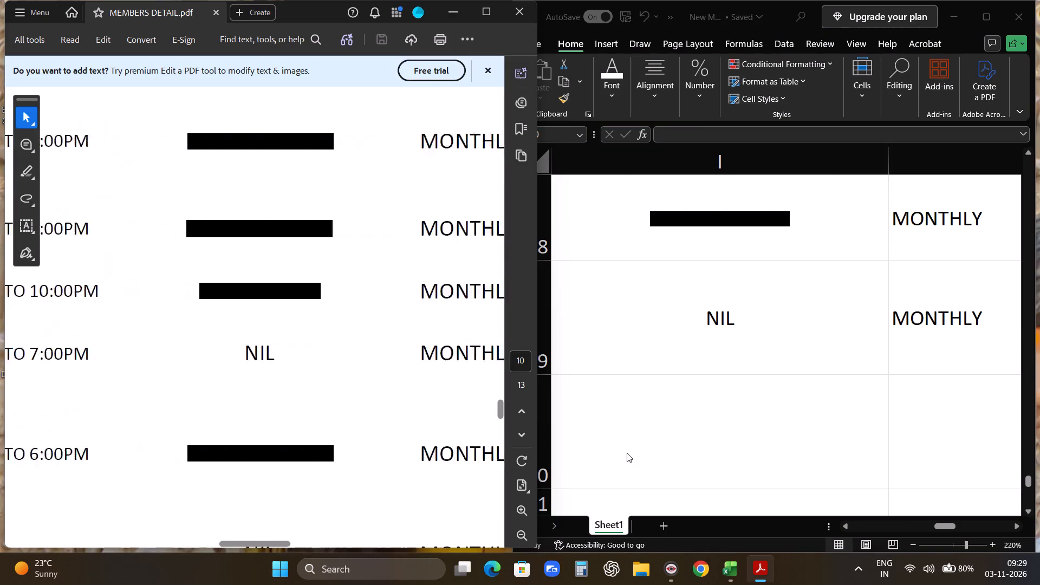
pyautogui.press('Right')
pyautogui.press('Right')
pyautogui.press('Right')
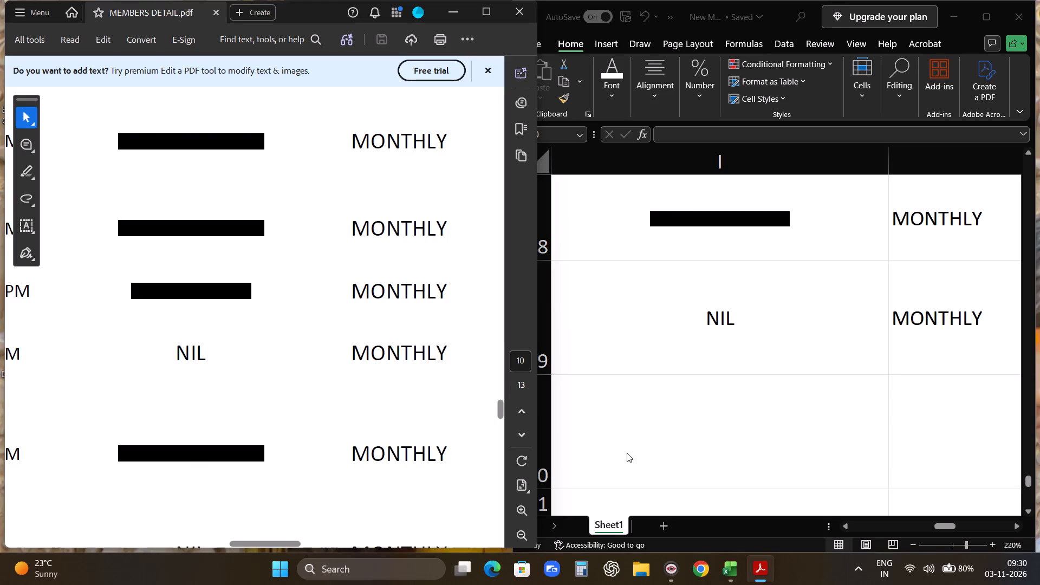
# Check the address in G220 and the time slot in H220 of the Excel sheet against entry 219 in the MEMBERS DETAIL PDF.
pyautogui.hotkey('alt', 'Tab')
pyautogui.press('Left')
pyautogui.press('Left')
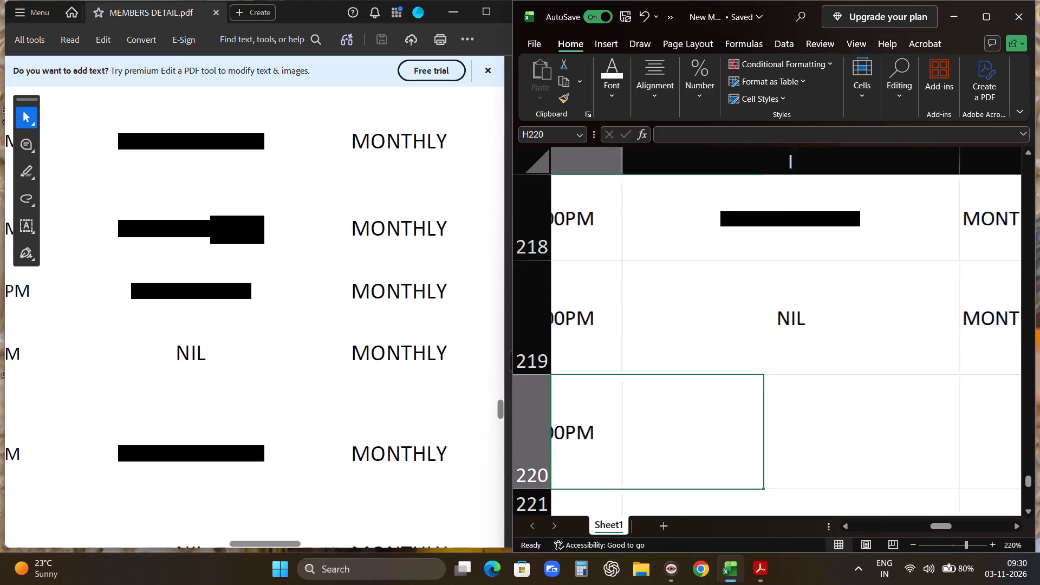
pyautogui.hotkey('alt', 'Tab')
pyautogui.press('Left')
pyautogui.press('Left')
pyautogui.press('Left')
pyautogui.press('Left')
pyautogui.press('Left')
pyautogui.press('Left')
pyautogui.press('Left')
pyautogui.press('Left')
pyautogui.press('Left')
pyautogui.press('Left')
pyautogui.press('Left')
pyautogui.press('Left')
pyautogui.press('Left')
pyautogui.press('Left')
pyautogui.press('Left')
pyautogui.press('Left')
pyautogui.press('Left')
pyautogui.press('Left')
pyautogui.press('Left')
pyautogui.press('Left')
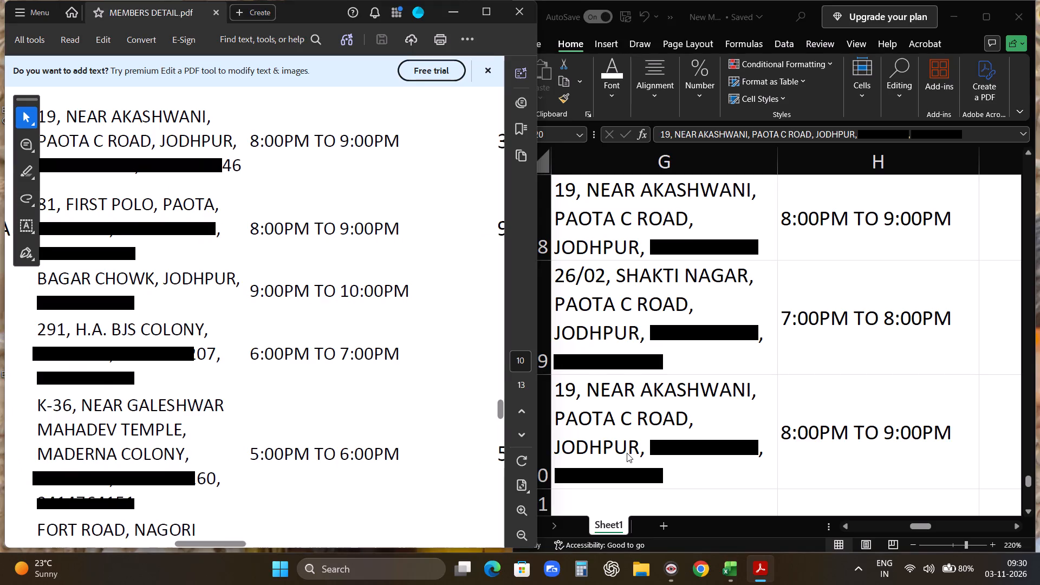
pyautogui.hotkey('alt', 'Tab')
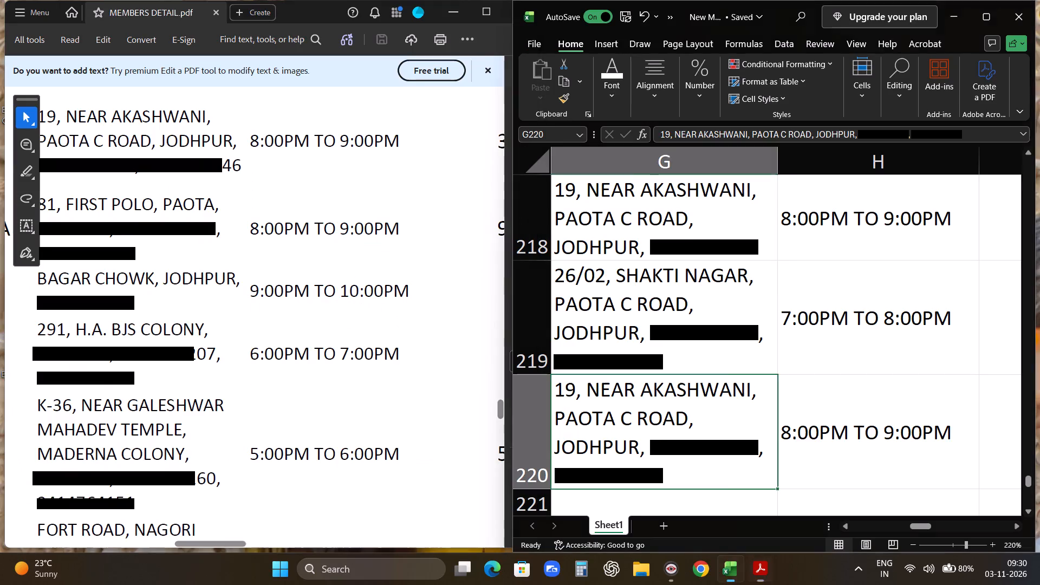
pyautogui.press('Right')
# Look up entry 219's ID number in the MEMBERS DETAIL PDF and enter its first eight digits in I220 of the Excel sheet.
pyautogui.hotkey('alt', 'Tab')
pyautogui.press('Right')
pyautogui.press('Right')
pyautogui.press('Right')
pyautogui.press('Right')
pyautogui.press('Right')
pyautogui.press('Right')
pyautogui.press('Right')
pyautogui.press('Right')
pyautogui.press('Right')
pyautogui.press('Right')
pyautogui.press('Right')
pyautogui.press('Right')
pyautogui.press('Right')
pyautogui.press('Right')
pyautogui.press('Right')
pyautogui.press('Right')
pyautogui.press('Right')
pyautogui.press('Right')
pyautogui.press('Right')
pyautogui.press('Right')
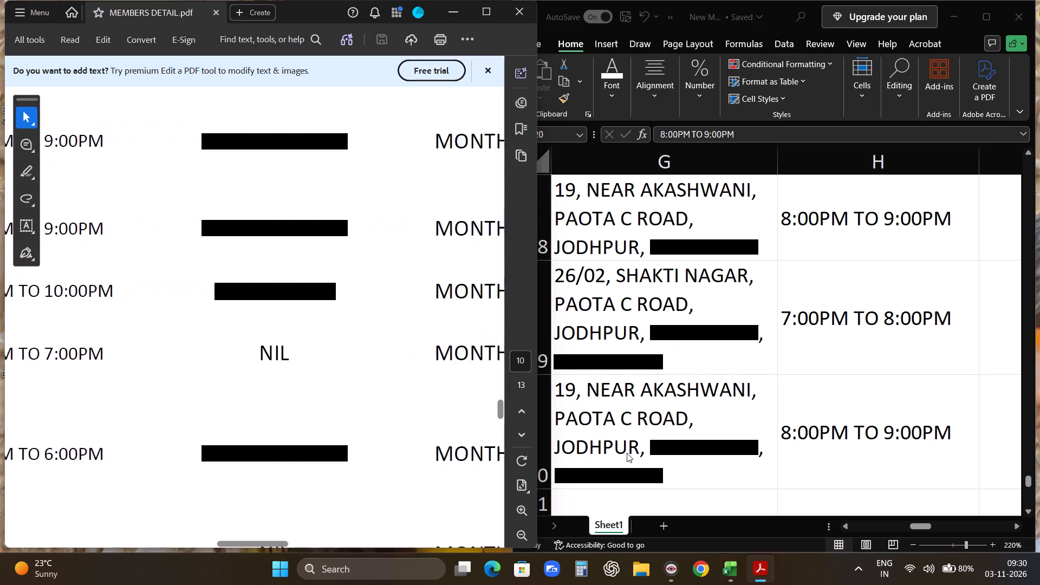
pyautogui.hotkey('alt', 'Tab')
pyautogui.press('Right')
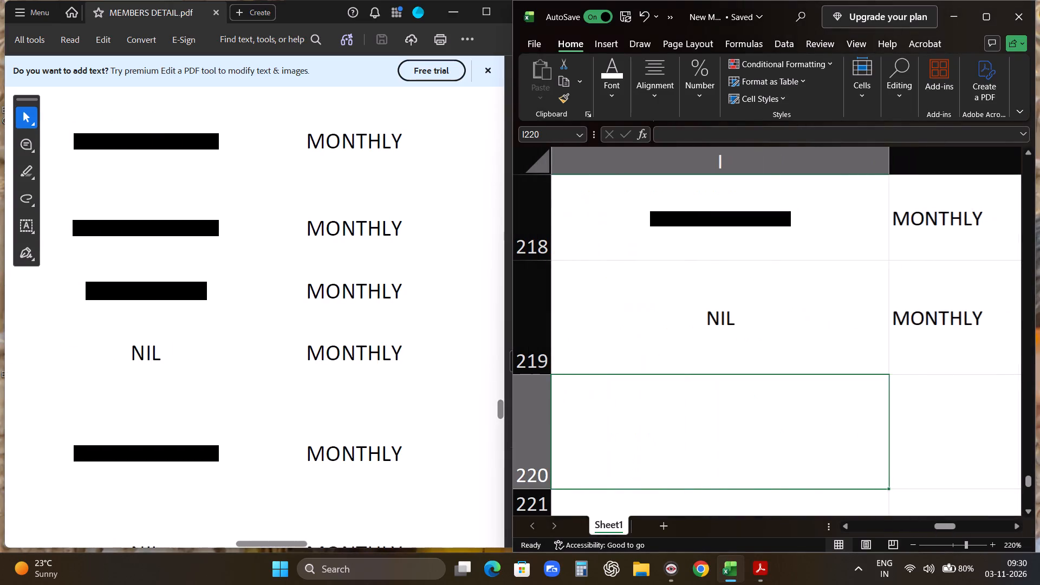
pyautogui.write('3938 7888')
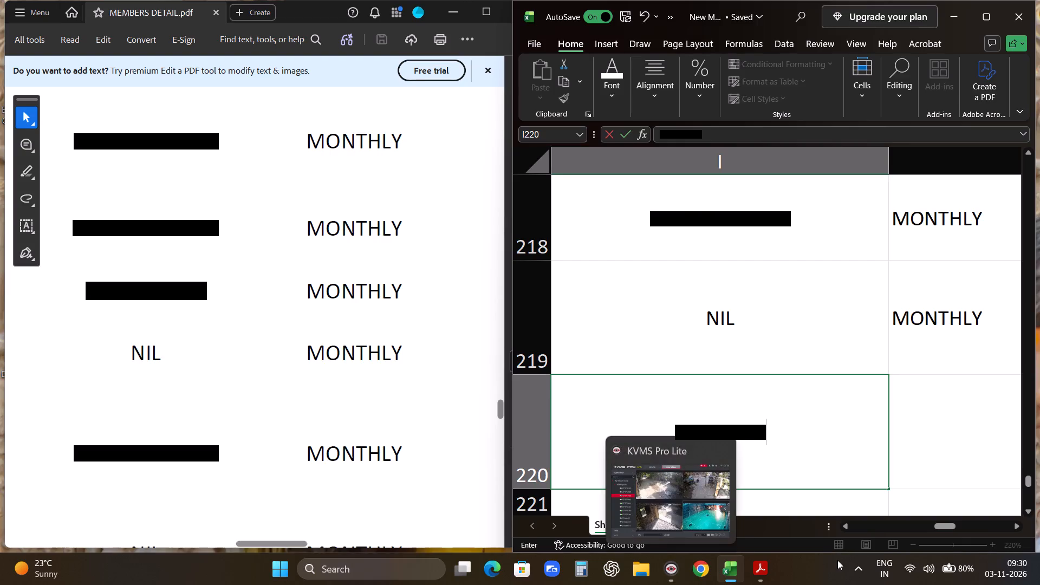
# Show the hidden system tray icons.
pyautogui.click(859, 581)
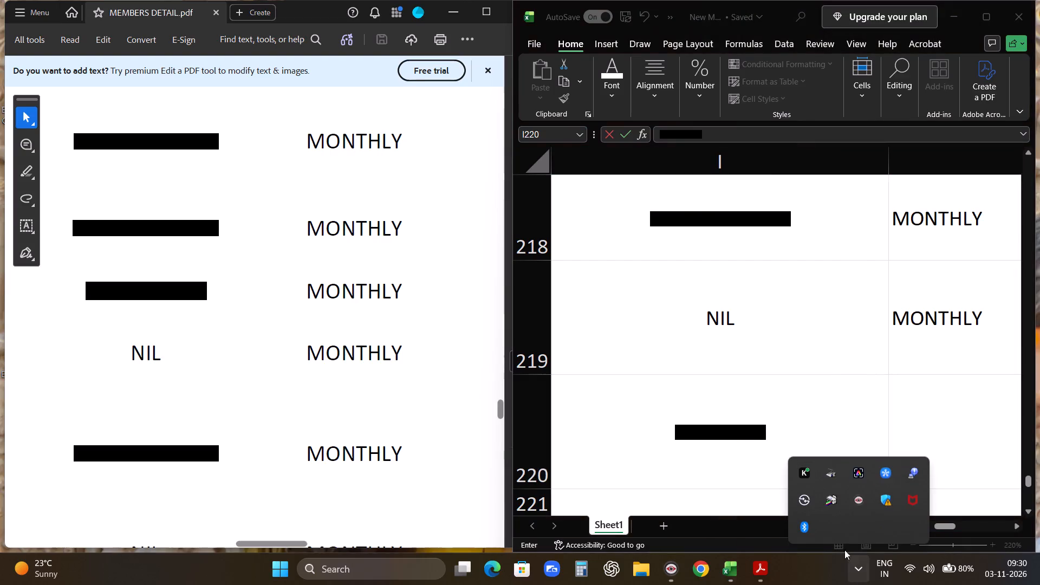
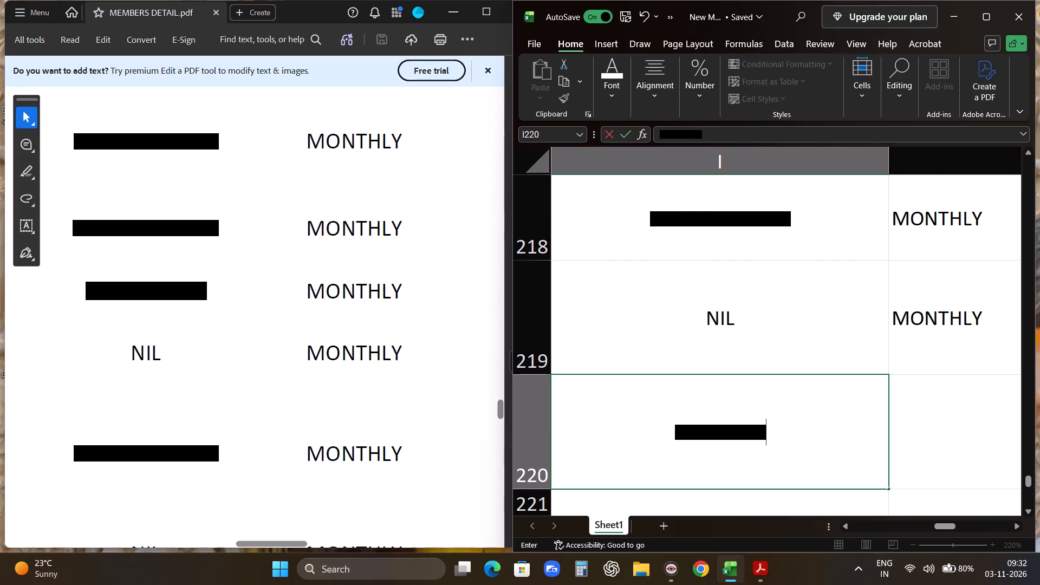
# Complete entry 219's ID number in I220 with its last four digits and enter the plan MONTHLY in J220.
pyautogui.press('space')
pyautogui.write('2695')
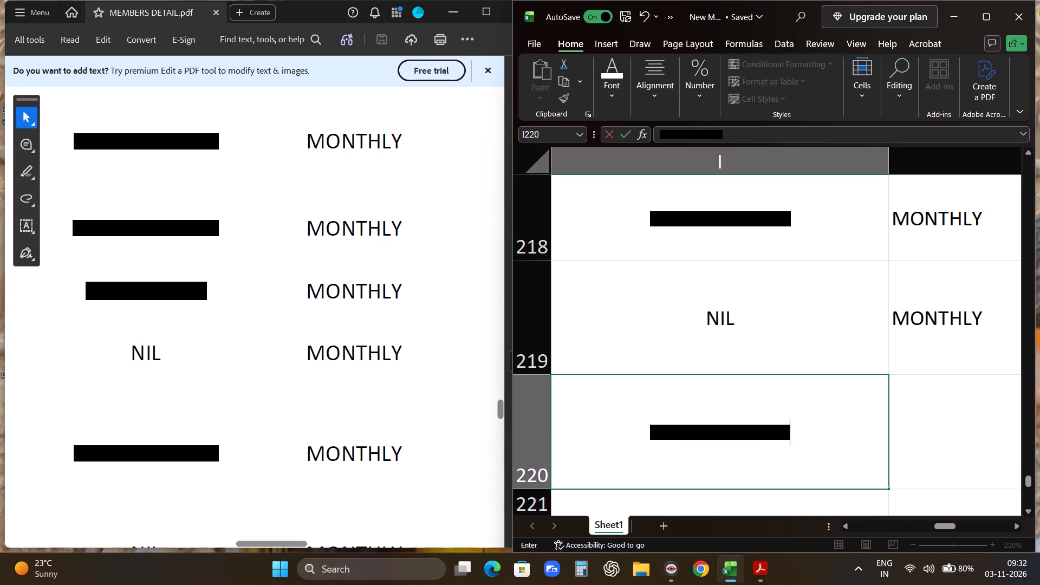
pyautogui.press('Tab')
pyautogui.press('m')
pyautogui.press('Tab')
# Check the plan in J220 and the ID number in I220 of the Excel sheet against entry 219 in the MEMBERS DETAIL PDF.
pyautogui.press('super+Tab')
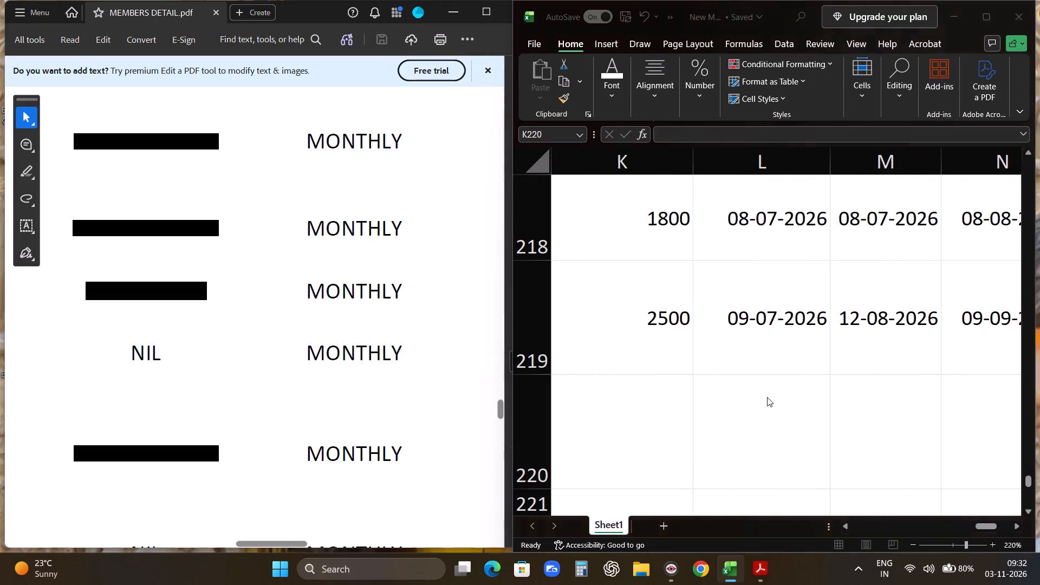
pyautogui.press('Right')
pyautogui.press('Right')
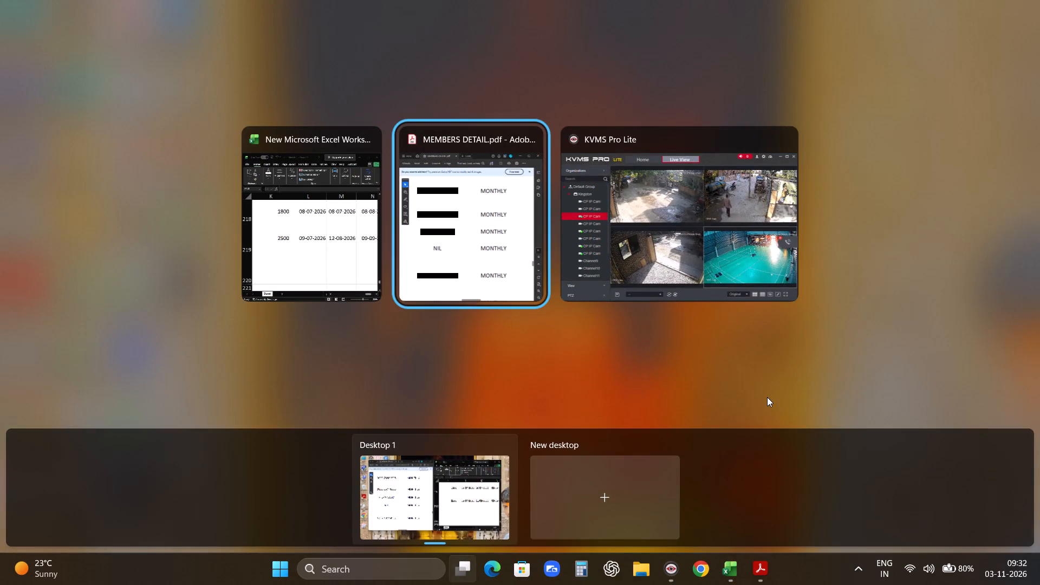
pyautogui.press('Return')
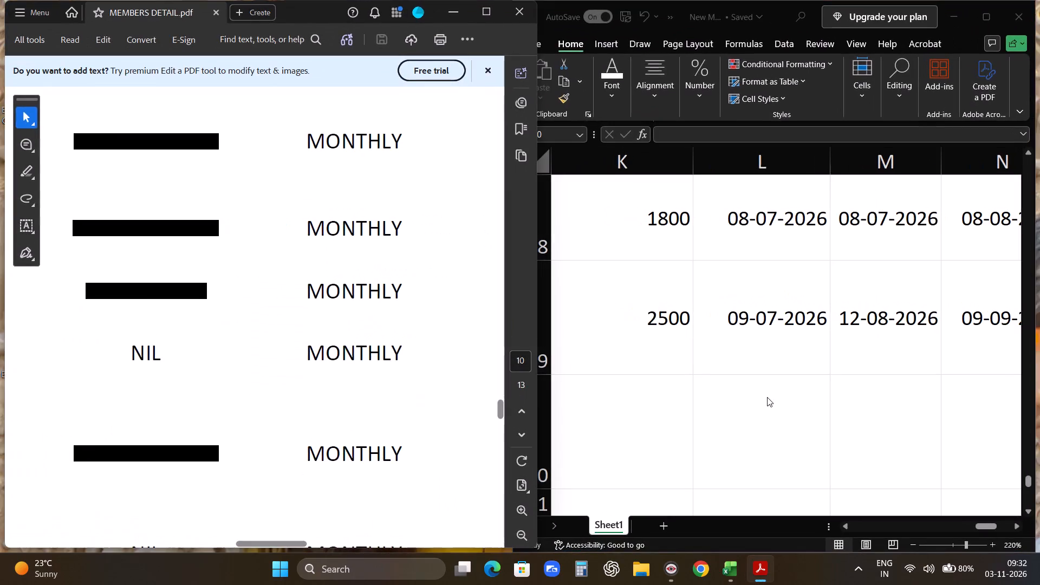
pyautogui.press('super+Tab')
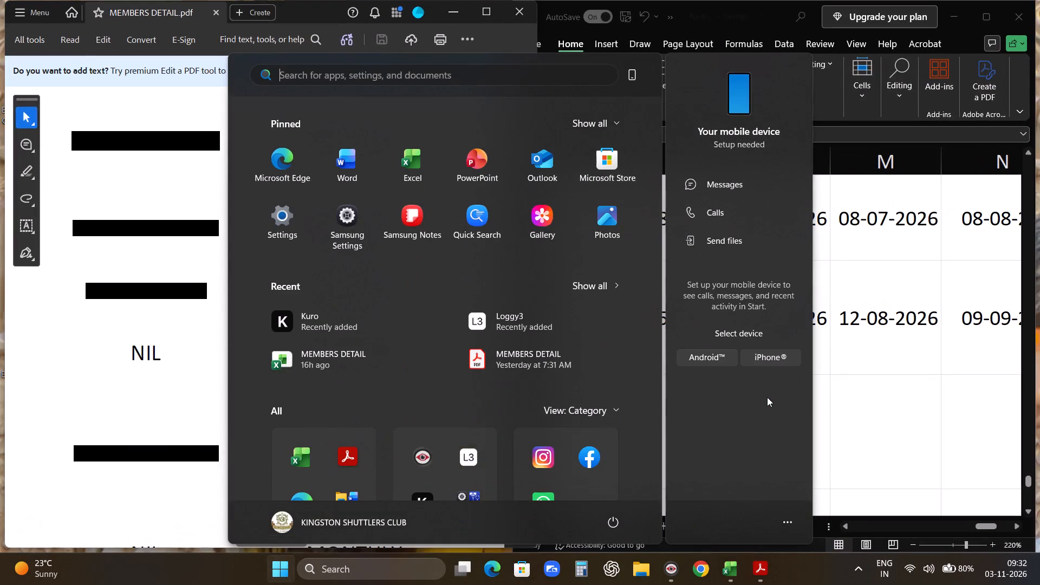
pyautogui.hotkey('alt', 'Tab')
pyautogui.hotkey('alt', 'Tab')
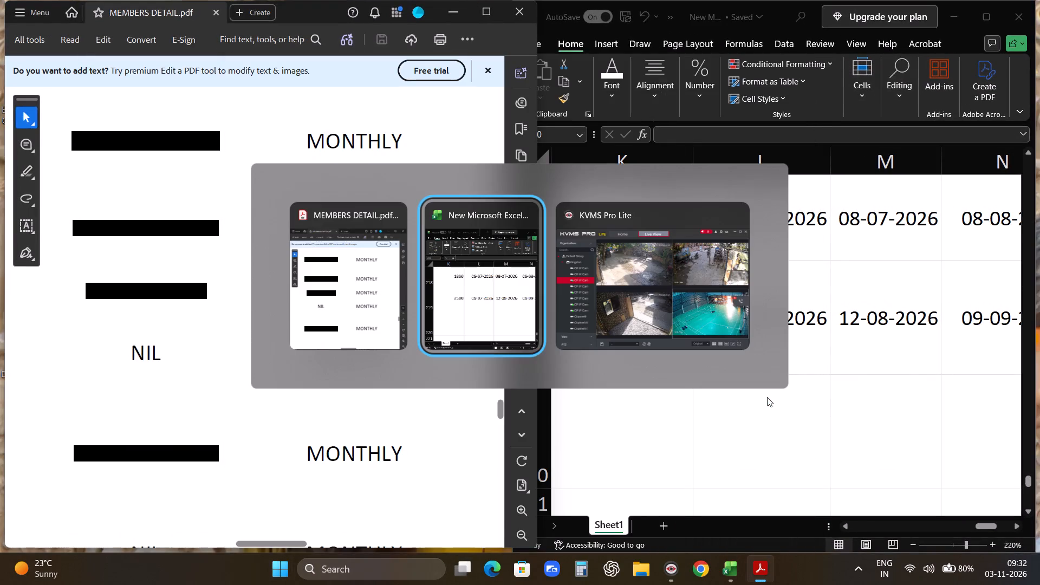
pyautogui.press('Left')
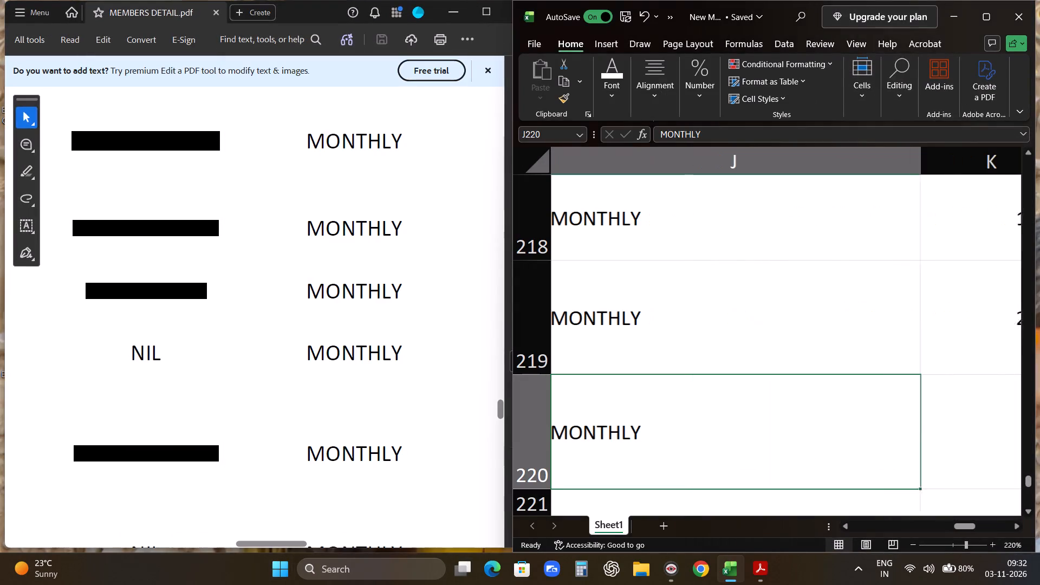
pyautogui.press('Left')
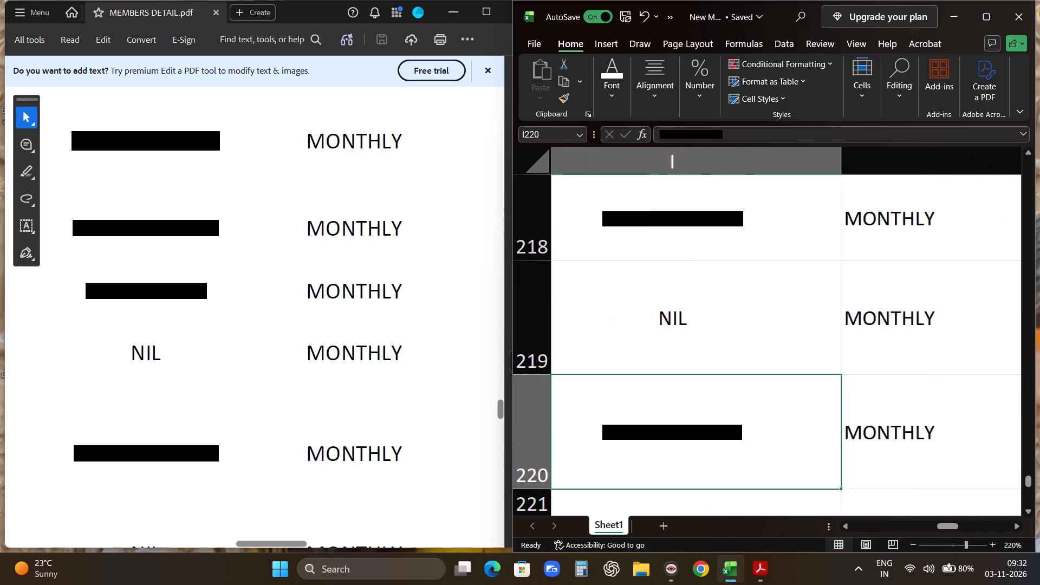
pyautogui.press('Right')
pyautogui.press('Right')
# Look up entry 219's amount after the plan in the MEMBERS DETAIL PDF and enter 1800 in K220 of the Excel sheet.
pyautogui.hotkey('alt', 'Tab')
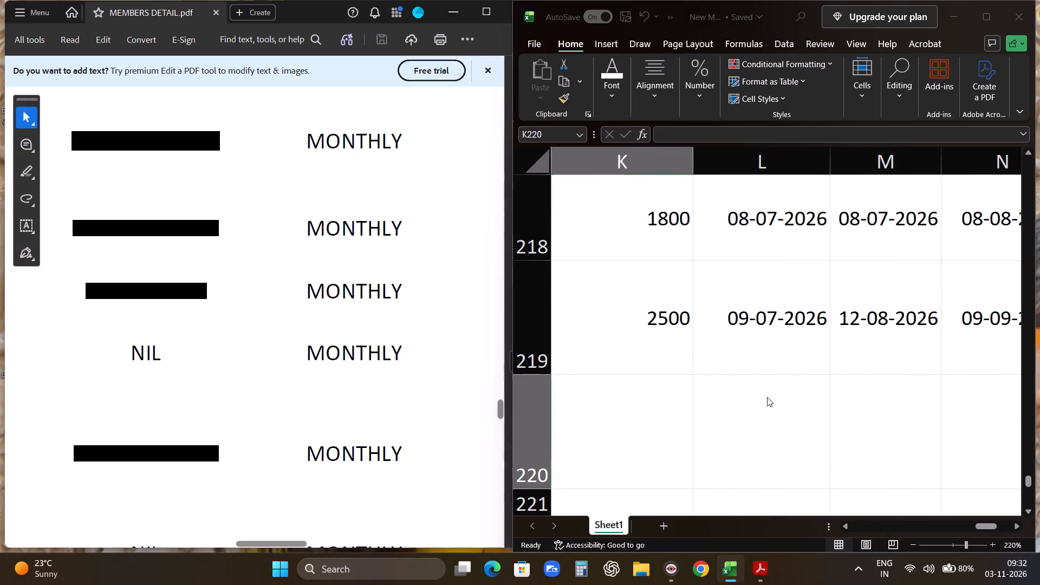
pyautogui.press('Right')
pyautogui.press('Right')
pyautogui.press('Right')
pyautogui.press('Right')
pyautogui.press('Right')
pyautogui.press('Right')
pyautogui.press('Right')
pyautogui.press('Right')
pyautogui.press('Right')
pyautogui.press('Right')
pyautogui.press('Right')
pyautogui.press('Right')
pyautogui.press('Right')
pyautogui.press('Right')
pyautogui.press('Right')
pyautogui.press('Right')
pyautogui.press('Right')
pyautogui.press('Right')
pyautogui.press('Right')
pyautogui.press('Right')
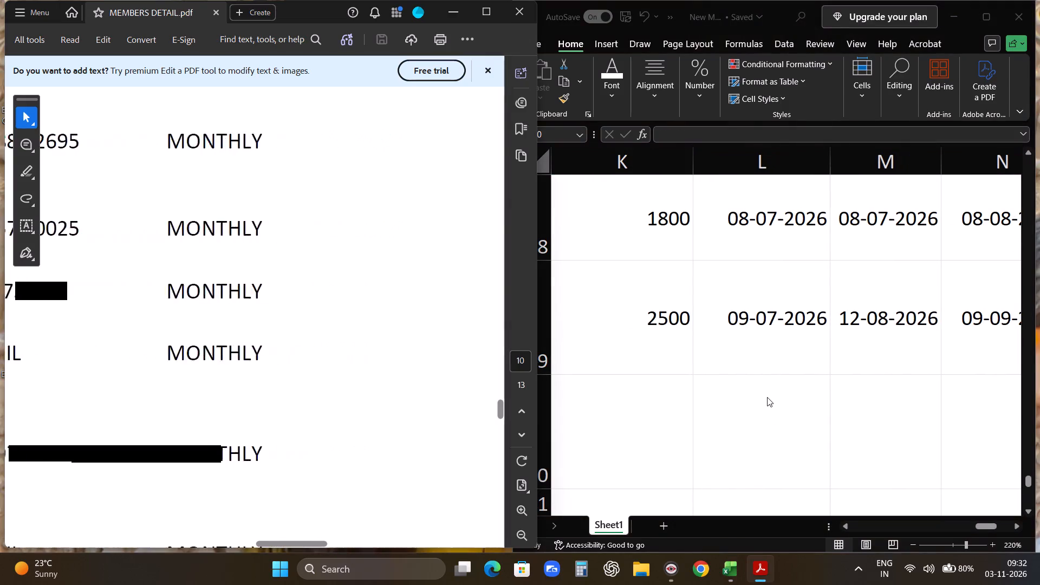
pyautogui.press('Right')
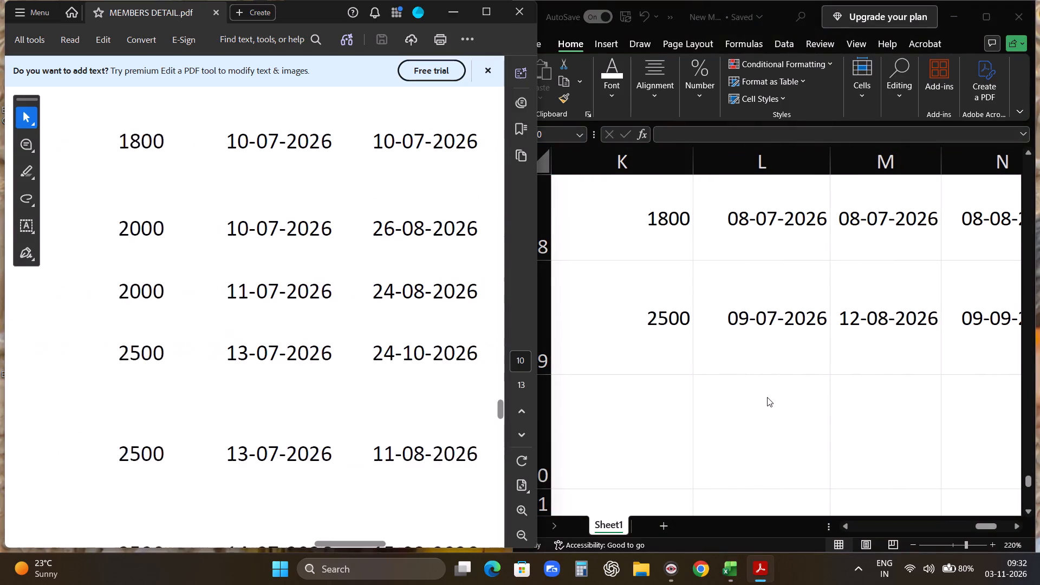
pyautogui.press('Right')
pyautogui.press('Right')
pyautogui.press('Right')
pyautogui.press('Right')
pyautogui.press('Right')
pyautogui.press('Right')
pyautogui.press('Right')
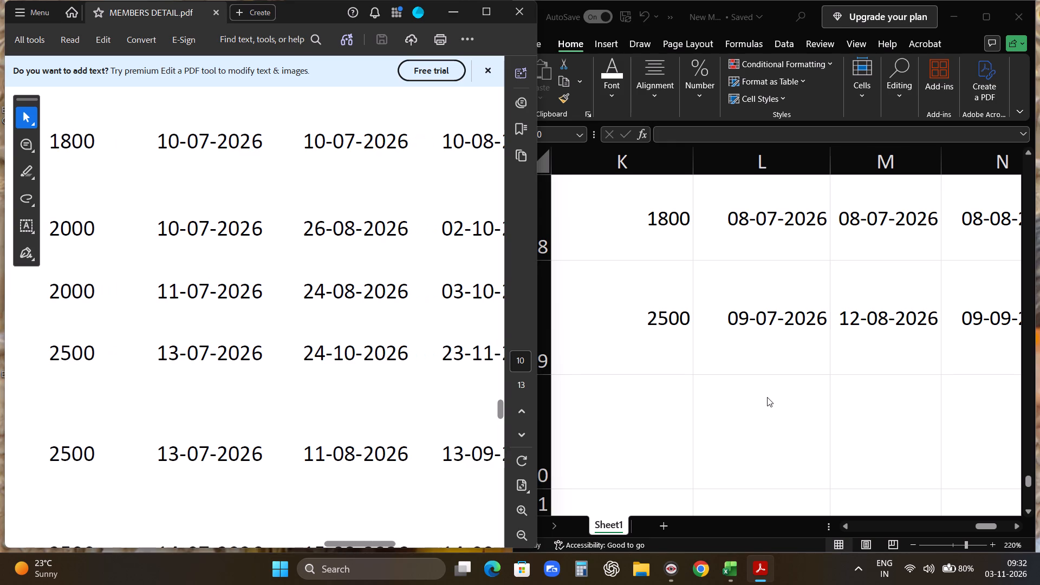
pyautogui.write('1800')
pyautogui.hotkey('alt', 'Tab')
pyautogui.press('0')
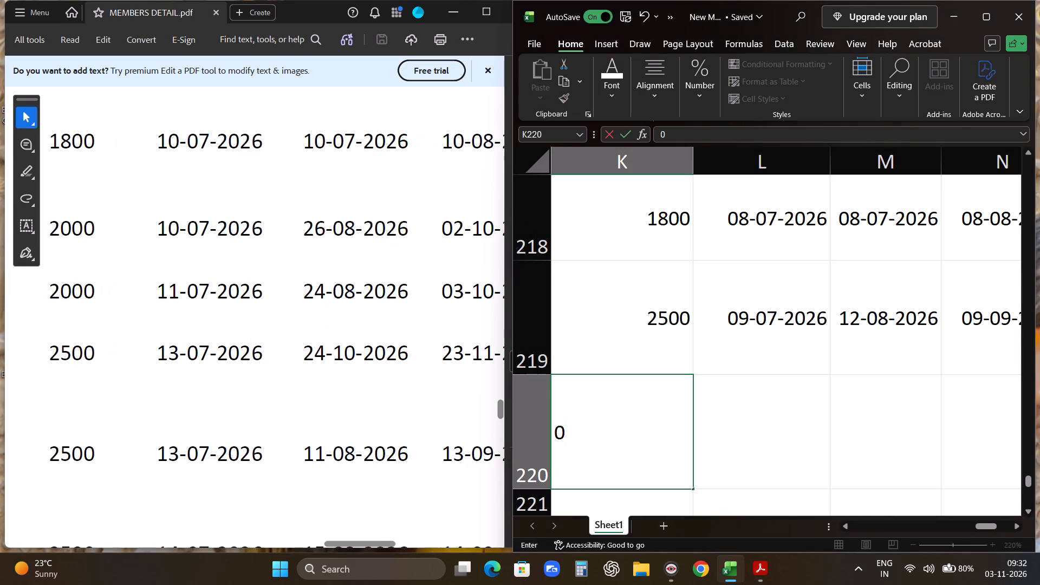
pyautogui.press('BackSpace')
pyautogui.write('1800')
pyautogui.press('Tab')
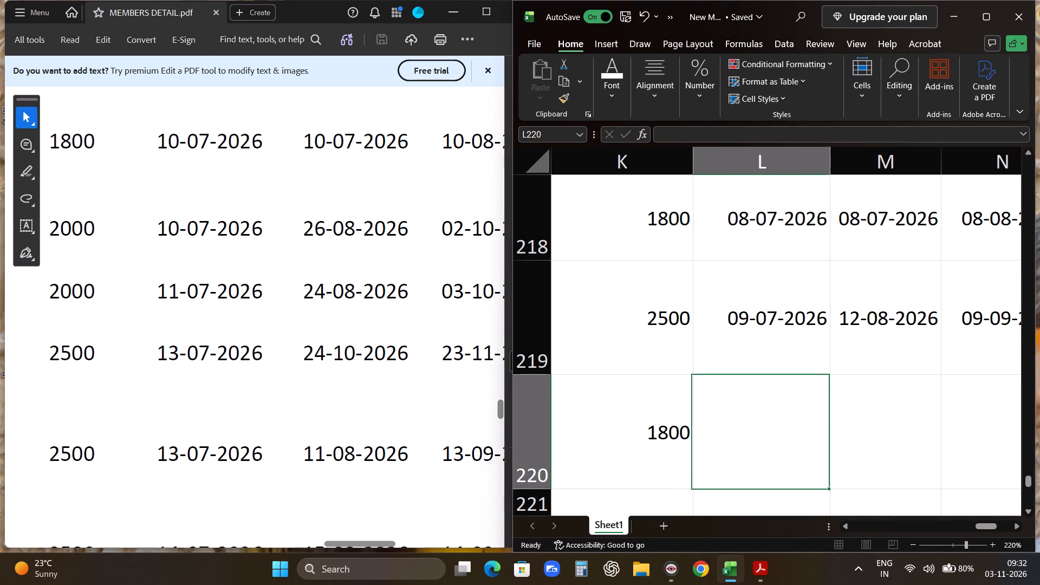
# Enter entry 219's dates: 10/07/2026 in L220, 10/07/2026 in M220 and 10/08/2026 in N220.
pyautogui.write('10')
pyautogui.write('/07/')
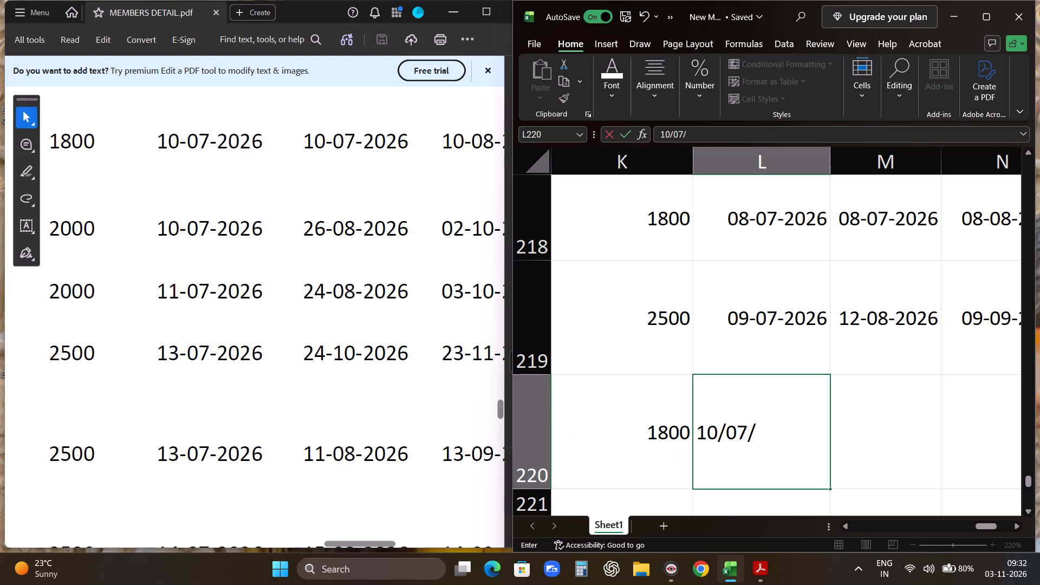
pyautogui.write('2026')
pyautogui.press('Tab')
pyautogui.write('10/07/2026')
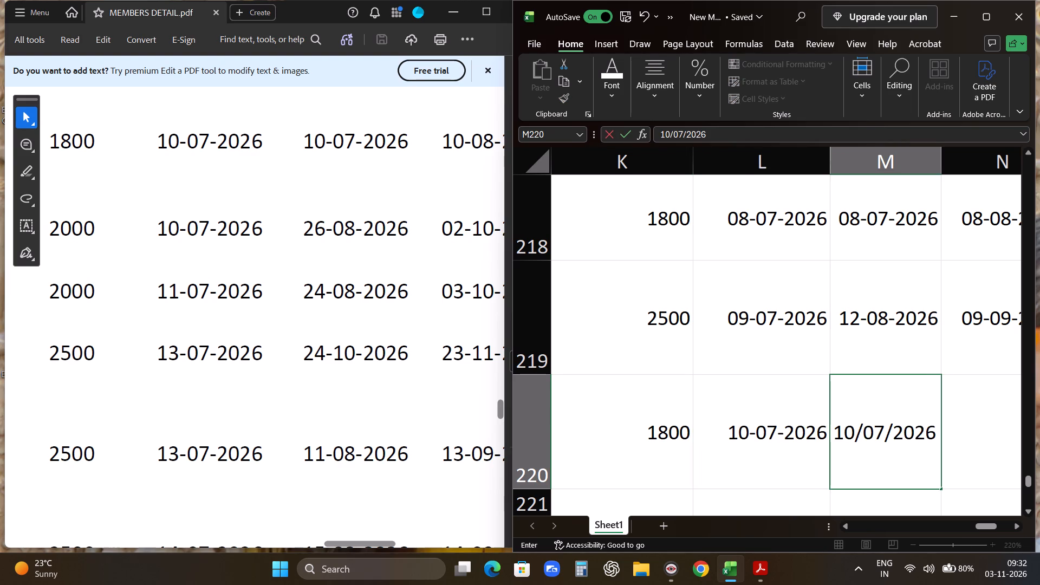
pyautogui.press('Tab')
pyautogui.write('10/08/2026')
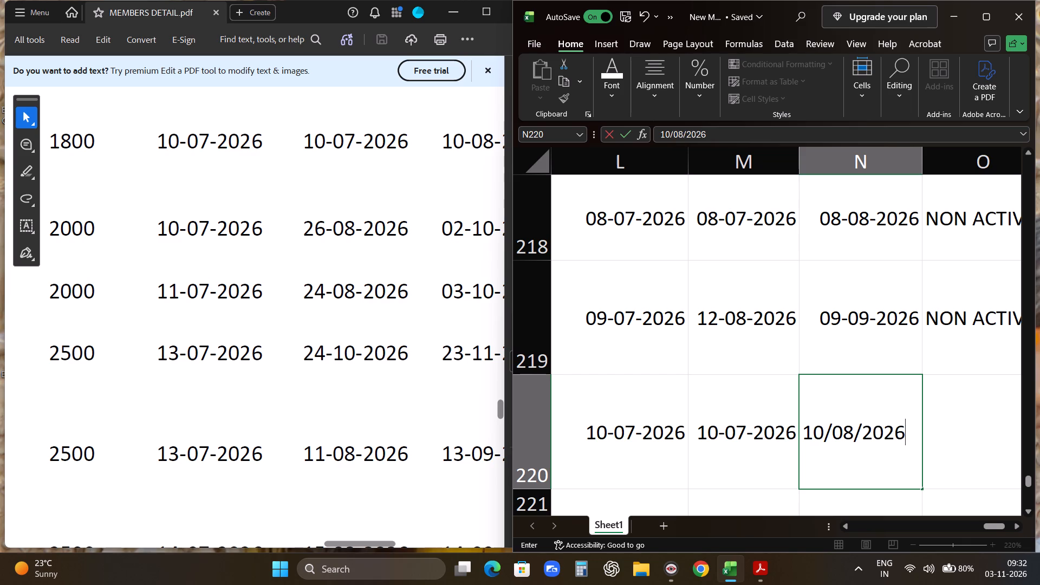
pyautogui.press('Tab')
# Look up entry 219's status in the MEMBERS DETAIL PDF and enter NON ACTIVE in O220 of the Excel sheet.
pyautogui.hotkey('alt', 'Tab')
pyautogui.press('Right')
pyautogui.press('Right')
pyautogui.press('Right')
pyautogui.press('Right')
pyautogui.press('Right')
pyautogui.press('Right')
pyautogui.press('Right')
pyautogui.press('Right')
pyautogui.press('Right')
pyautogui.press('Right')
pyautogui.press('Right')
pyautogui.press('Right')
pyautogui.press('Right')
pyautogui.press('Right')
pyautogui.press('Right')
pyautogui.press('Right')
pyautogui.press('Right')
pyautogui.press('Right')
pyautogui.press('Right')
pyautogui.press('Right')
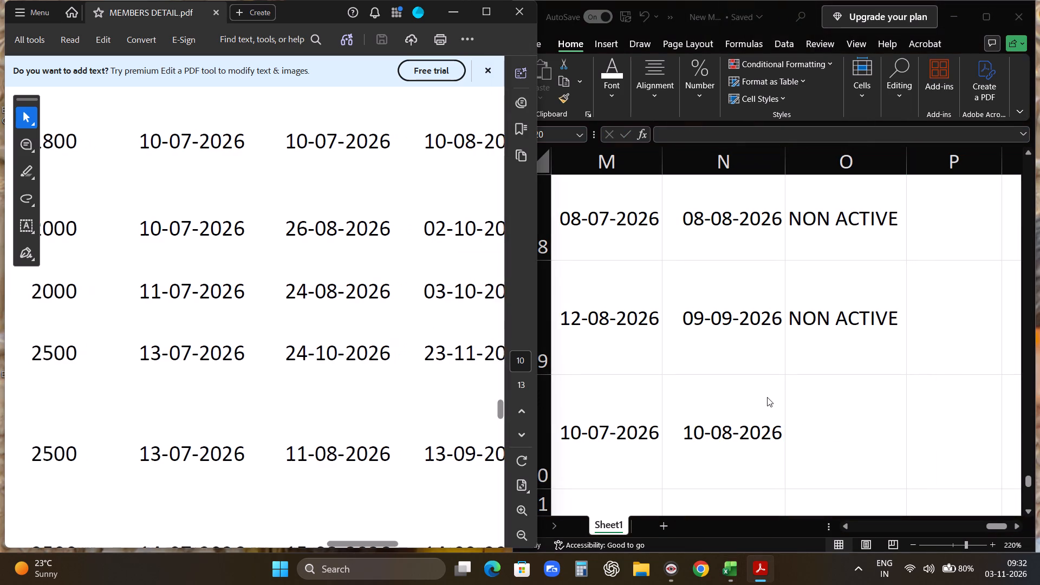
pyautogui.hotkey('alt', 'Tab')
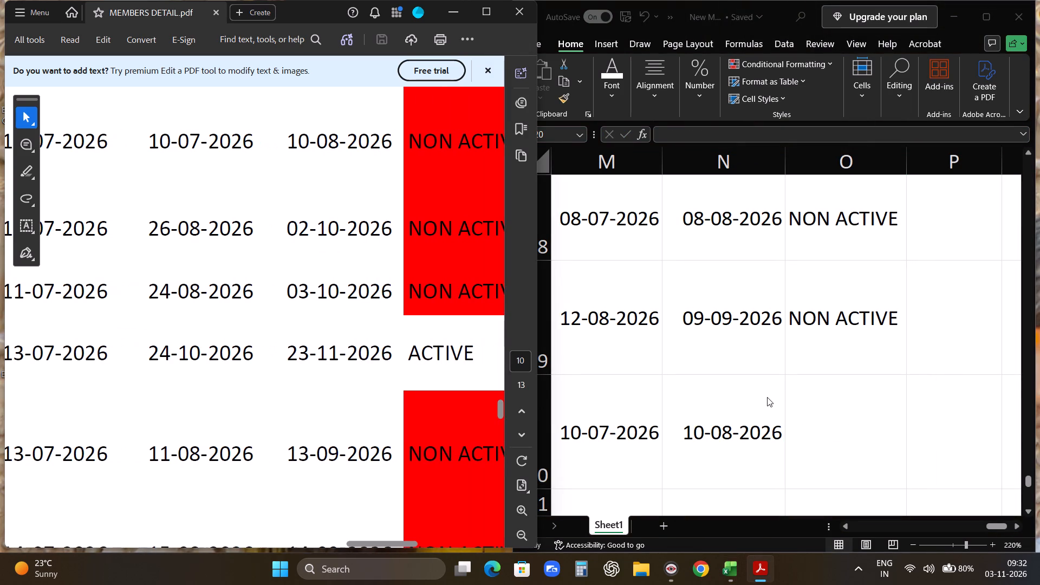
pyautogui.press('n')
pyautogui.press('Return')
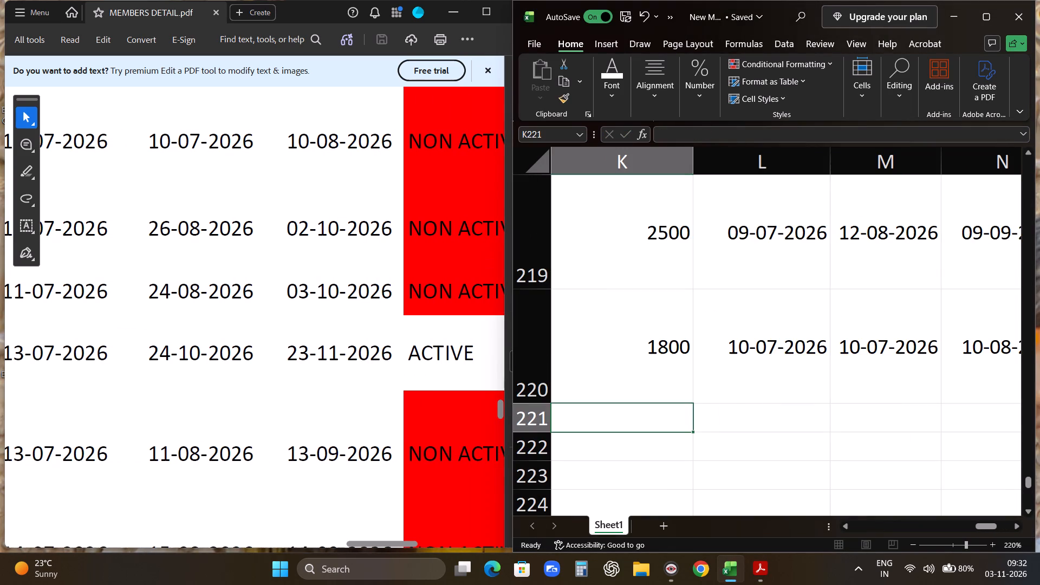
# Find entry 220 in the MEMBERS DETAIL PDF and enter the member's name in B221 of the Excel sheet.
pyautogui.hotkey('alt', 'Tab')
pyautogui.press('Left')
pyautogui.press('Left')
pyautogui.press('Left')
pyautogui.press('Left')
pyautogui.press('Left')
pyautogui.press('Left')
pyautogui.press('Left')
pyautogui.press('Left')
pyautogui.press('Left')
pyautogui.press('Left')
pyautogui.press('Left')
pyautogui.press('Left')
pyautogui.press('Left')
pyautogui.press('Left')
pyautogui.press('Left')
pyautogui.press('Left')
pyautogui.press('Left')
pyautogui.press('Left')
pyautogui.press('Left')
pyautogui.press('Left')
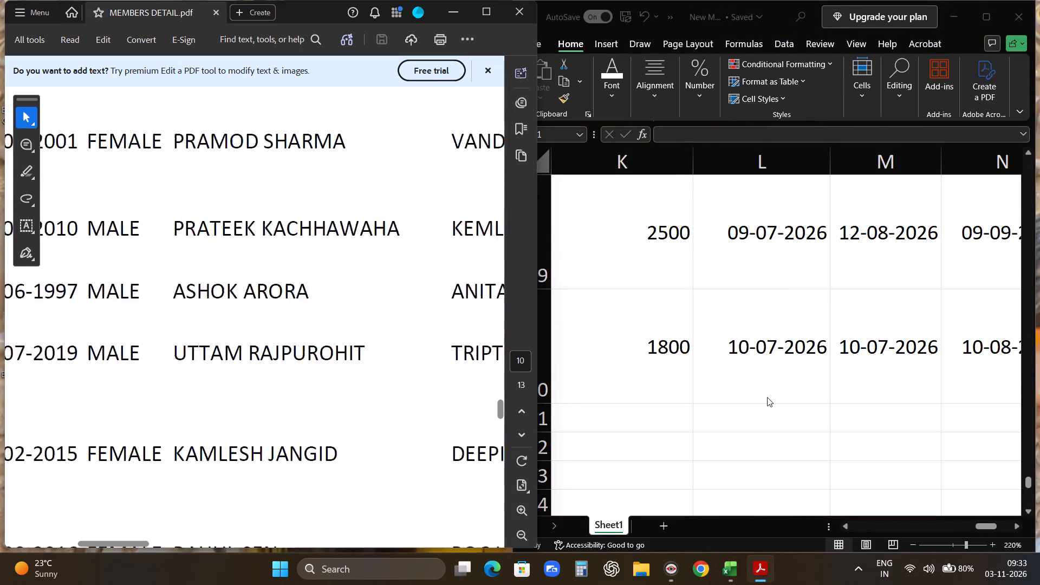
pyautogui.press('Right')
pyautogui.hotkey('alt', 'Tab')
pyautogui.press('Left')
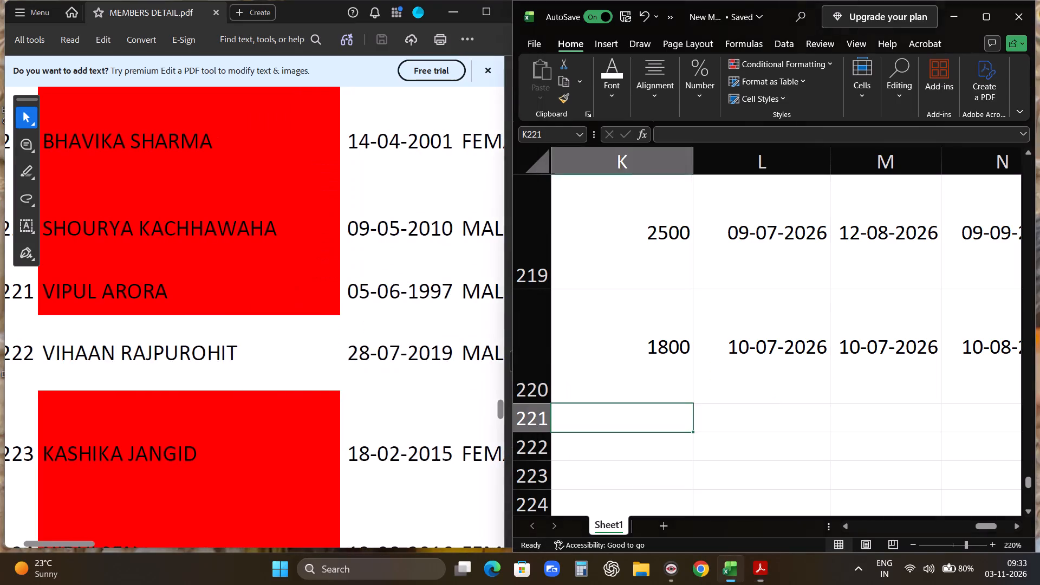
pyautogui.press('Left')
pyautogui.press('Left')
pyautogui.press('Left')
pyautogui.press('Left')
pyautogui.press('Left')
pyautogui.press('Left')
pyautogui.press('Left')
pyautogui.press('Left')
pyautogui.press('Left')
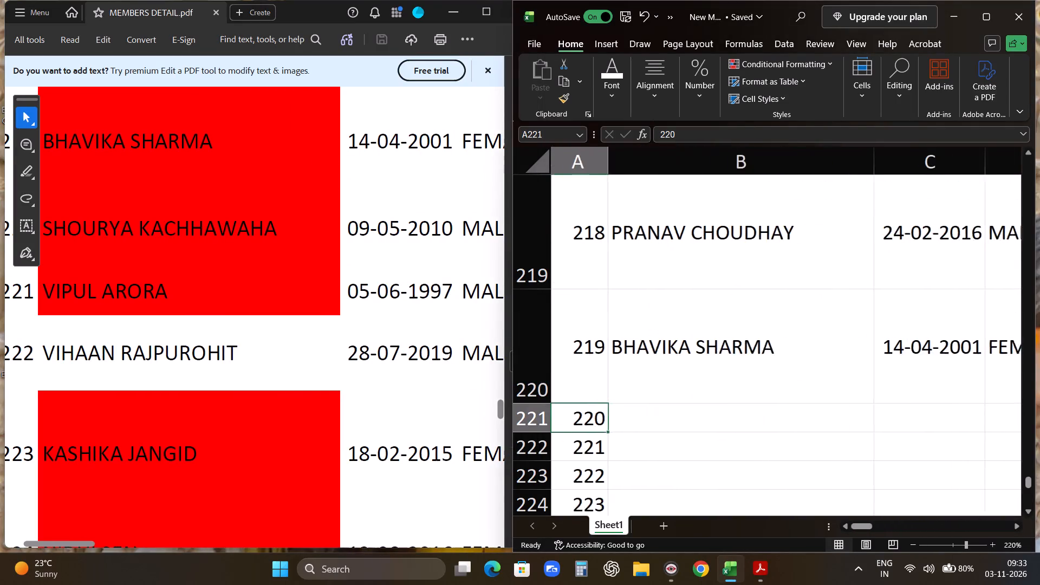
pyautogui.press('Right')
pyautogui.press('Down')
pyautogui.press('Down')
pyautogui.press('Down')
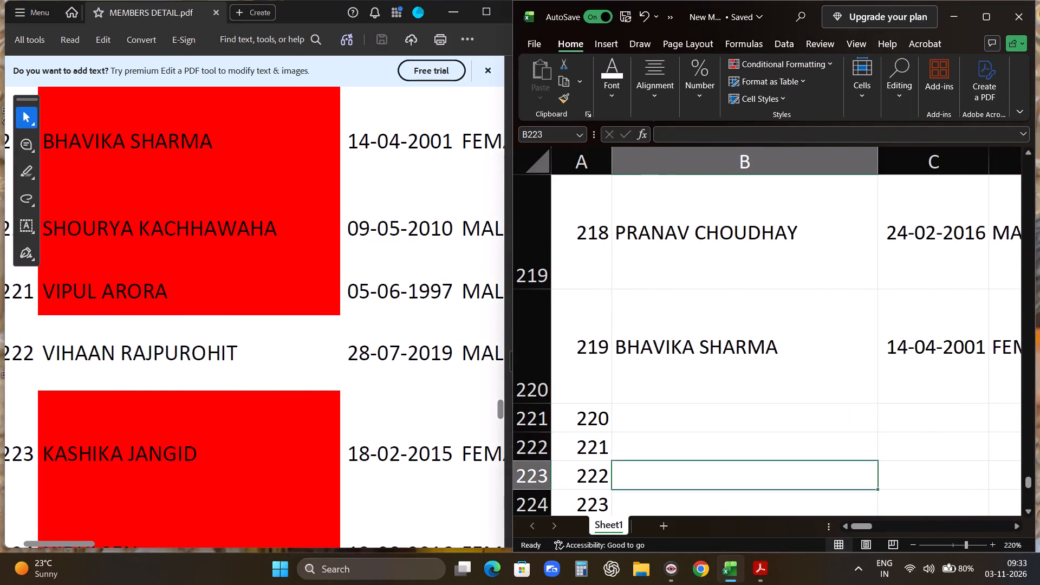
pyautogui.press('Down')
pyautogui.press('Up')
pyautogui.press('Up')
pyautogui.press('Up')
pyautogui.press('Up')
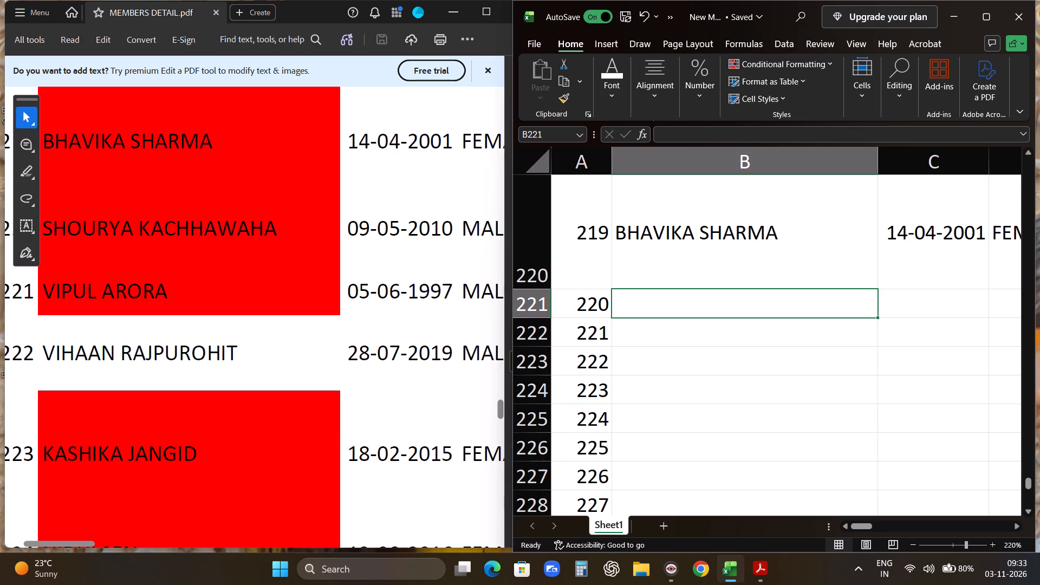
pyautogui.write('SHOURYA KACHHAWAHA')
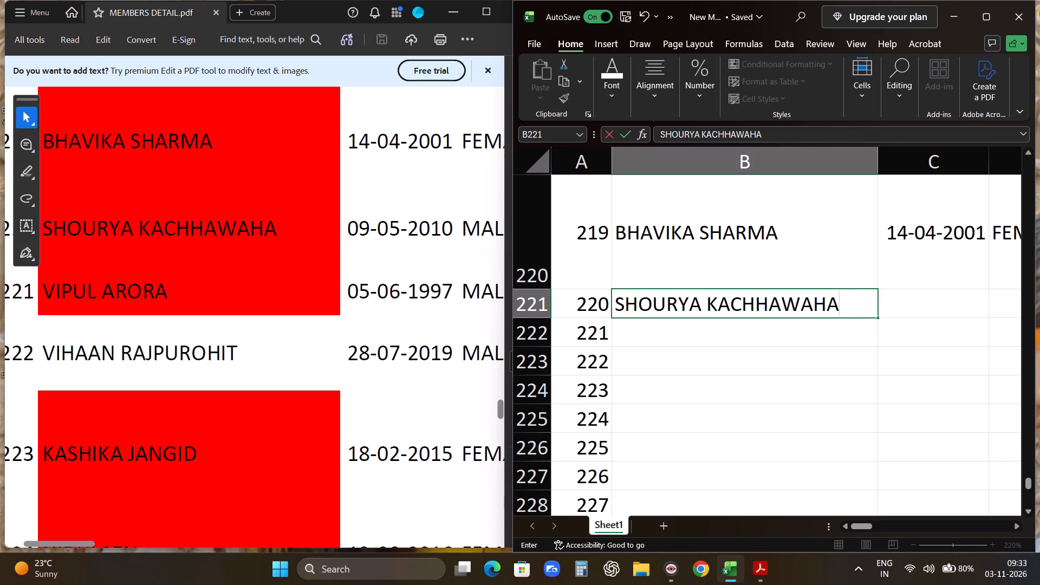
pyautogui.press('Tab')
# Enter entry 220's date of birth in C221 and the gender MALE in D221.
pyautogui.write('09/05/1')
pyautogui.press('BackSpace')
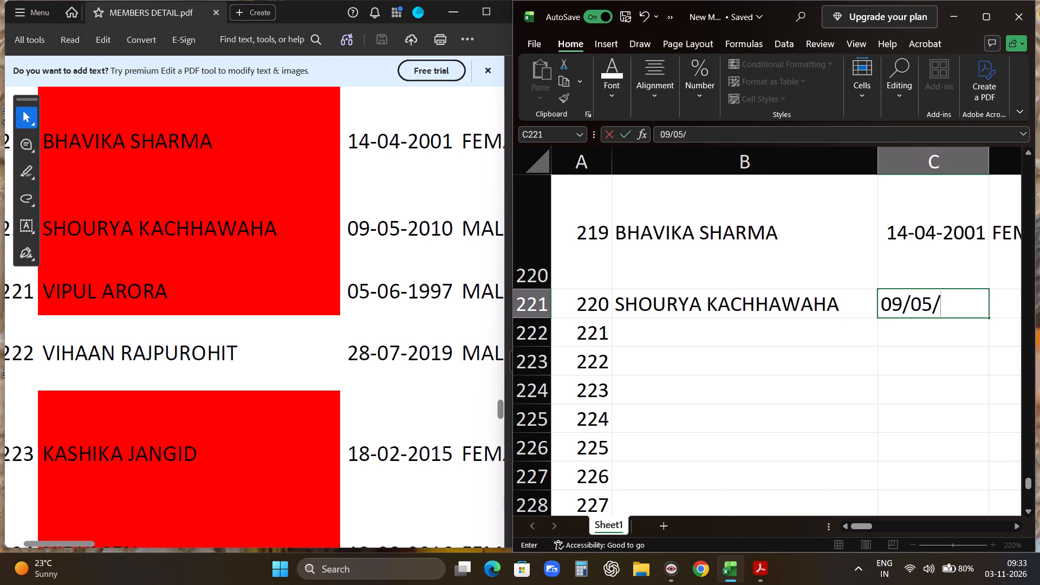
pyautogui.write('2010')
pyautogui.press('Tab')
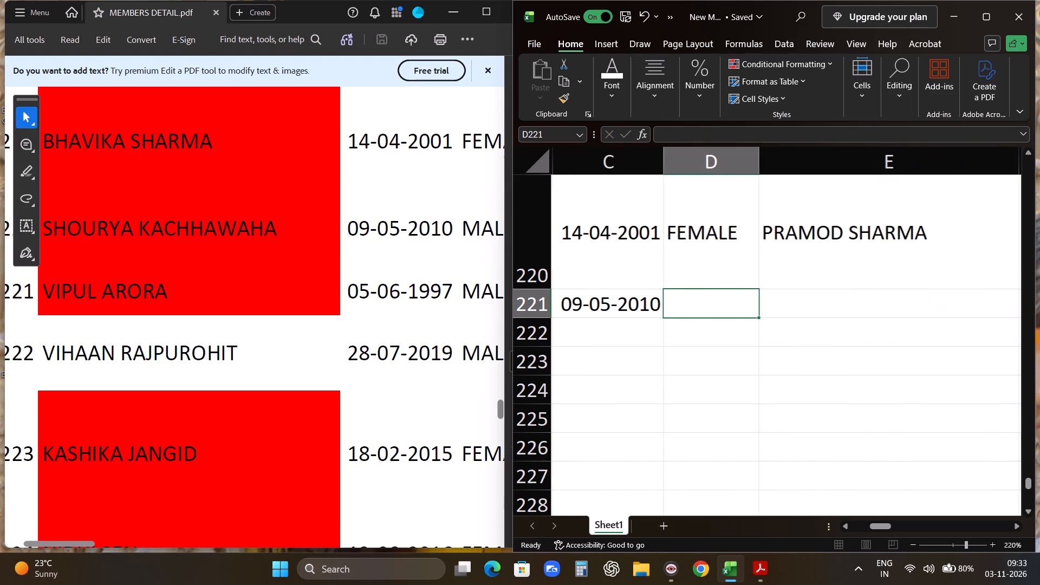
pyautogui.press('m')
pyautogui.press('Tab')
# Look up entry 220's parents in the MEMBERS DETAIL PDF and enter the father's name in E221 and the mother's in F221 of the Excel sheet.
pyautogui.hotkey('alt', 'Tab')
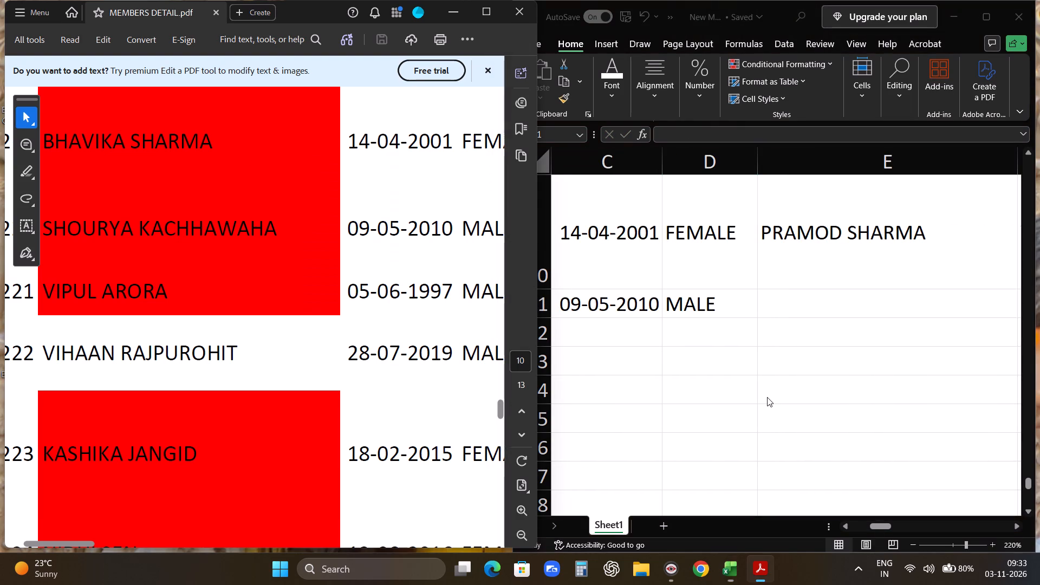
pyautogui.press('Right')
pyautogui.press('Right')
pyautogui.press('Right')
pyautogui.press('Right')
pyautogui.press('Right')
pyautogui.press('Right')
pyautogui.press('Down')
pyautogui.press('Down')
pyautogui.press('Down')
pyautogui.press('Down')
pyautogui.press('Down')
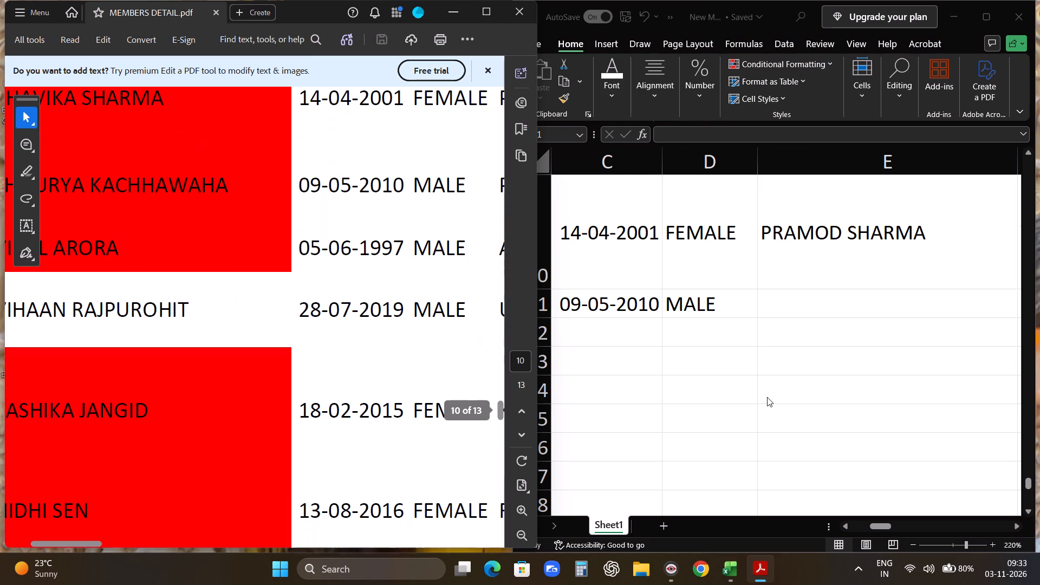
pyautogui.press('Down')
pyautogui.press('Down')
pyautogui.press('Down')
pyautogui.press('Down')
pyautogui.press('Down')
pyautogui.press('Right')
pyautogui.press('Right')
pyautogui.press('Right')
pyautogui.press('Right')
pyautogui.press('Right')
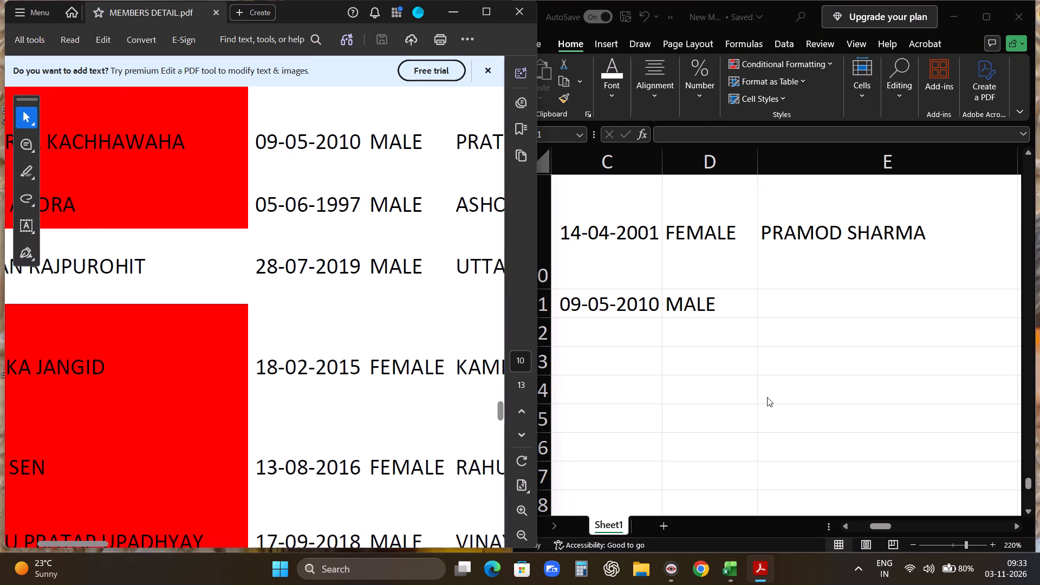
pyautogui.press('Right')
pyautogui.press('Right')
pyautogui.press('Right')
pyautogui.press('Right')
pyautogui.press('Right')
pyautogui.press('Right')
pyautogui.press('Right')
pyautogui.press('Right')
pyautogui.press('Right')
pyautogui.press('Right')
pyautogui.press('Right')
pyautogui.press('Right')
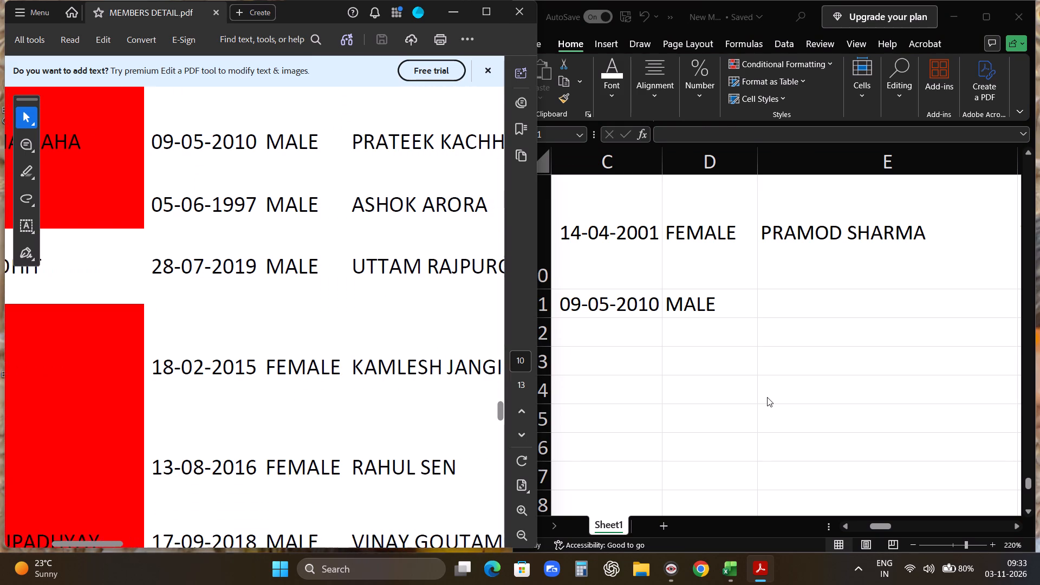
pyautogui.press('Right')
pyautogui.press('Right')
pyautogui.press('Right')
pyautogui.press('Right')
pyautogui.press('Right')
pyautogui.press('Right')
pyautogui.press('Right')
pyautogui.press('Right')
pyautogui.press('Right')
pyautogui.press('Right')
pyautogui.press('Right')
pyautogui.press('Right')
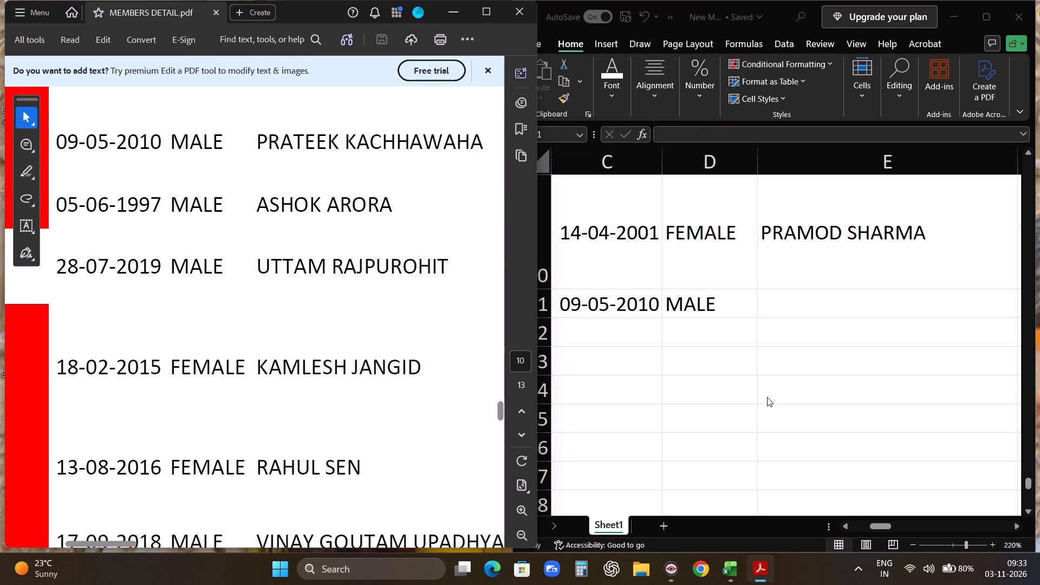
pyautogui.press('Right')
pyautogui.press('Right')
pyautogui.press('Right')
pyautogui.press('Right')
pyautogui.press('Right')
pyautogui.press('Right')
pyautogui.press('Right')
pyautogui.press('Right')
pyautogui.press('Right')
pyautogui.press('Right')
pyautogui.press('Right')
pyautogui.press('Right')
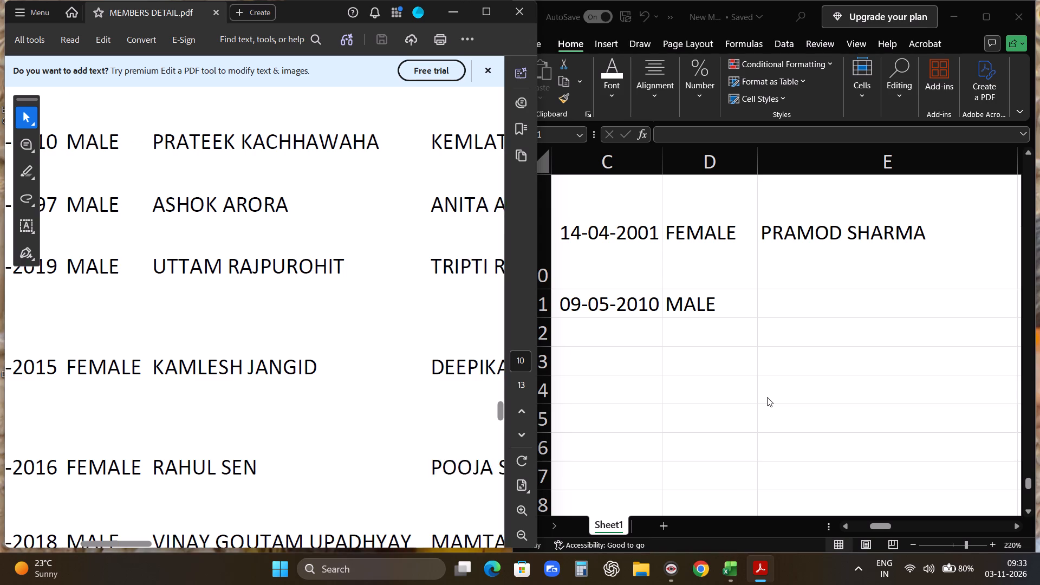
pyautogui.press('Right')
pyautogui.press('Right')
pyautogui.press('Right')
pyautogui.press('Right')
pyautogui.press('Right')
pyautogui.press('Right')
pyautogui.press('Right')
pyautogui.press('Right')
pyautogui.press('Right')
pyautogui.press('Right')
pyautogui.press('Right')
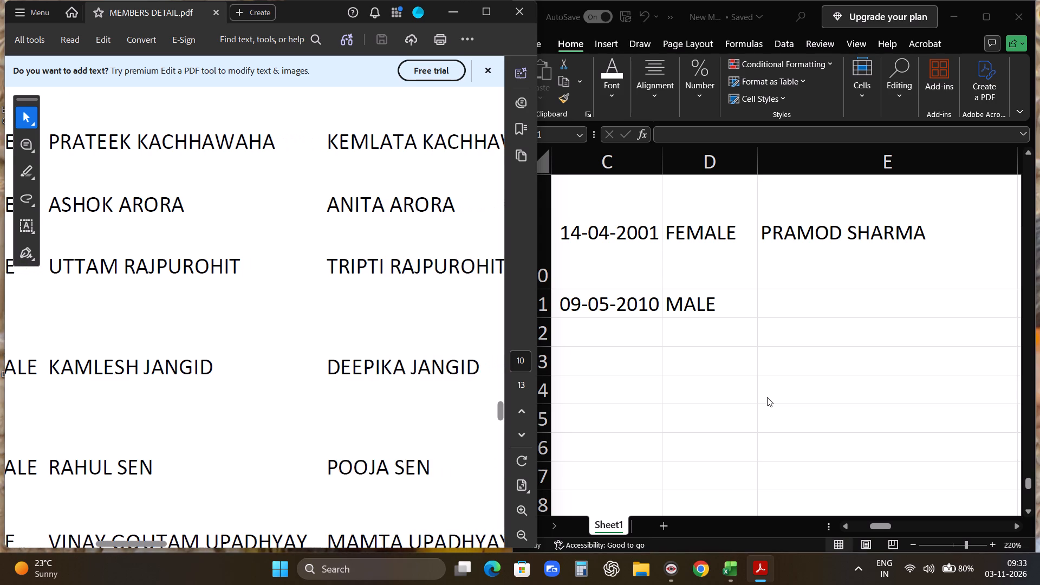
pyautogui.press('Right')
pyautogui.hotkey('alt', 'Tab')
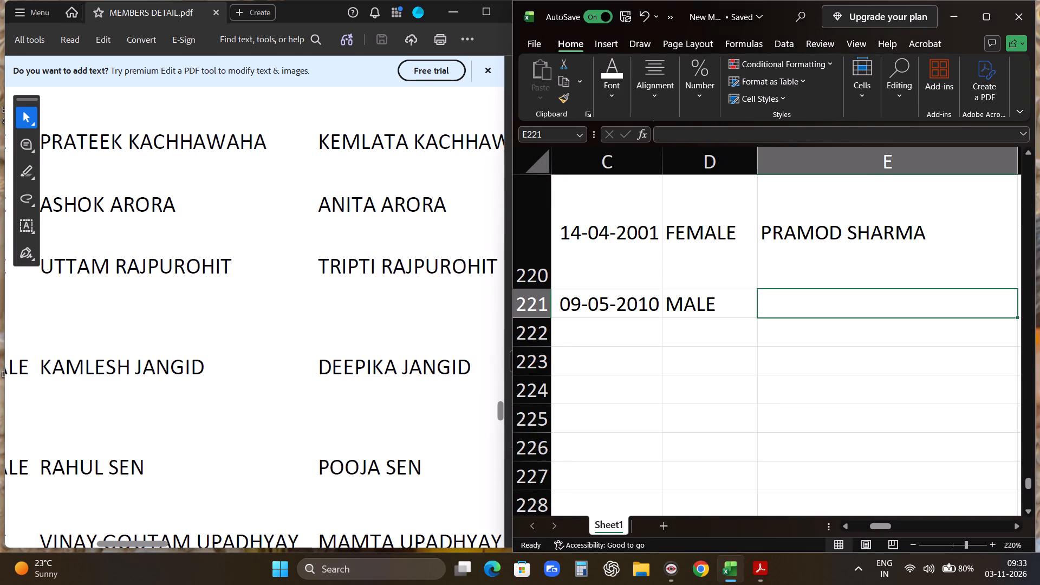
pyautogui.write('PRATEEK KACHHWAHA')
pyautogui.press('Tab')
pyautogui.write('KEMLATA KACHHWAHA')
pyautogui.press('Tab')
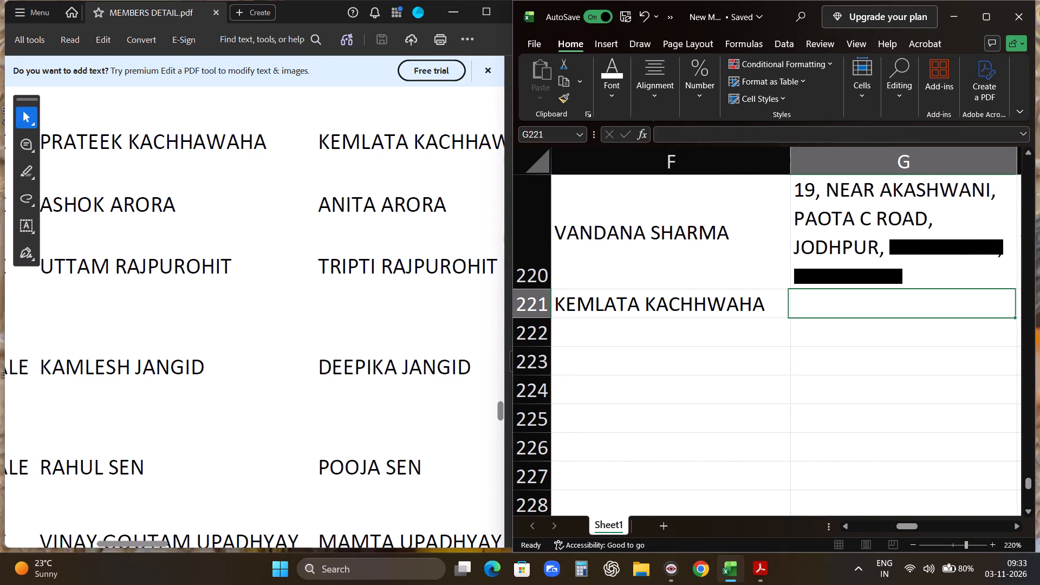
# Switch to the MEMBERS DETAIL PDF and look up entry 220's address for G221 of the Excel sheet.
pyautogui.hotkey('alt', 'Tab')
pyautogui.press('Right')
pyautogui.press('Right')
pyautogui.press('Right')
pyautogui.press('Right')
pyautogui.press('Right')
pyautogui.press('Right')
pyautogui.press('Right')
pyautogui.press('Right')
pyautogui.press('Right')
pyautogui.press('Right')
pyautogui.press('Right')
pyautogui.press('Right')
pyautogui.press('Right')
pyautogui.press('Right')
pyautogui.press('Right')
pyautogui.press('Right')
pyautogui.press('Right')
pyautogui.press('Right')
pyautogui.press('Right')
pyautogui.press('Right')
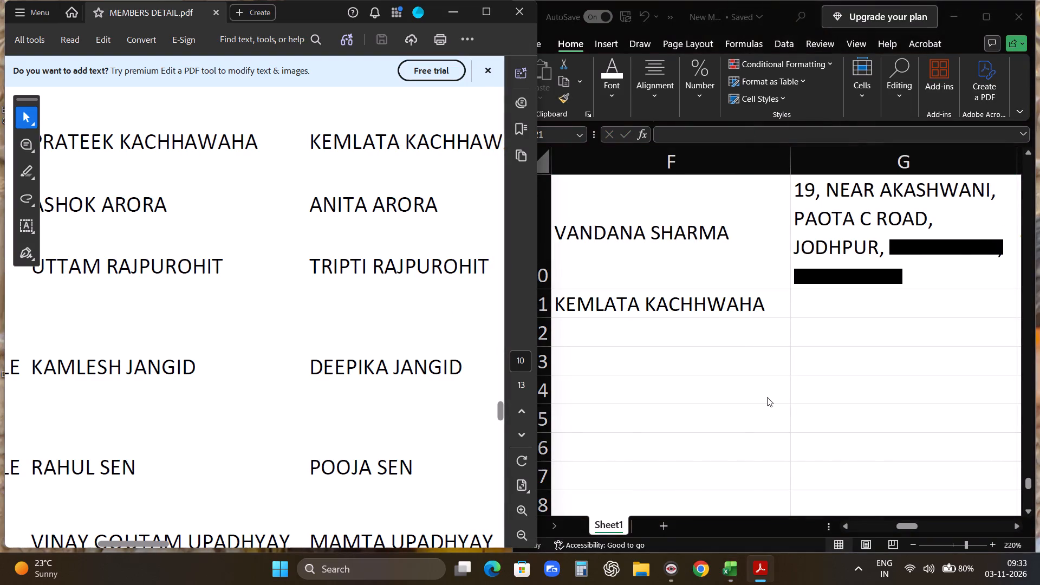
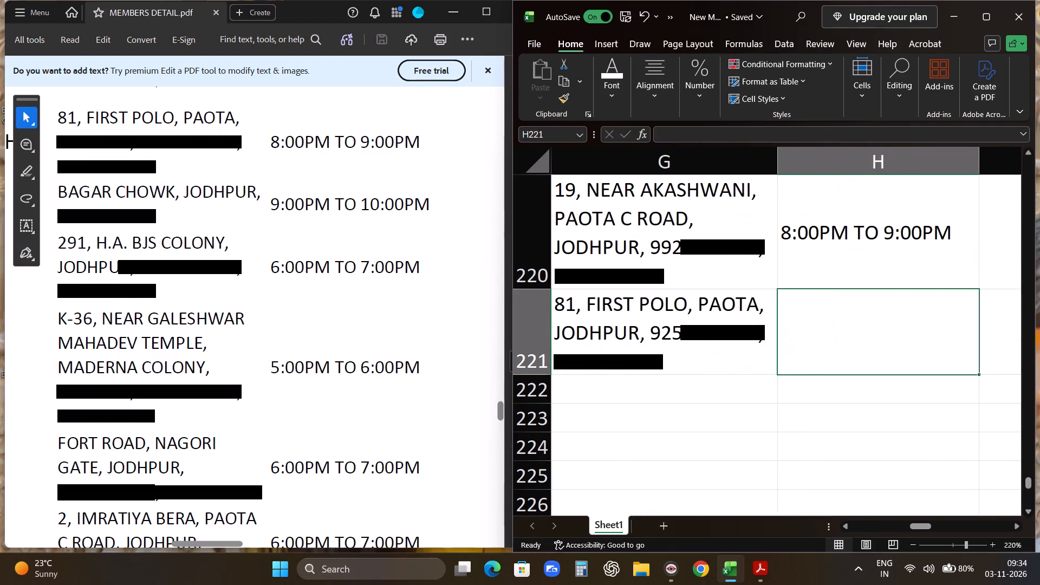
# Enter entry 220's time slot 8:00PM TO 9:00PM in H221 of the Excel sheet.
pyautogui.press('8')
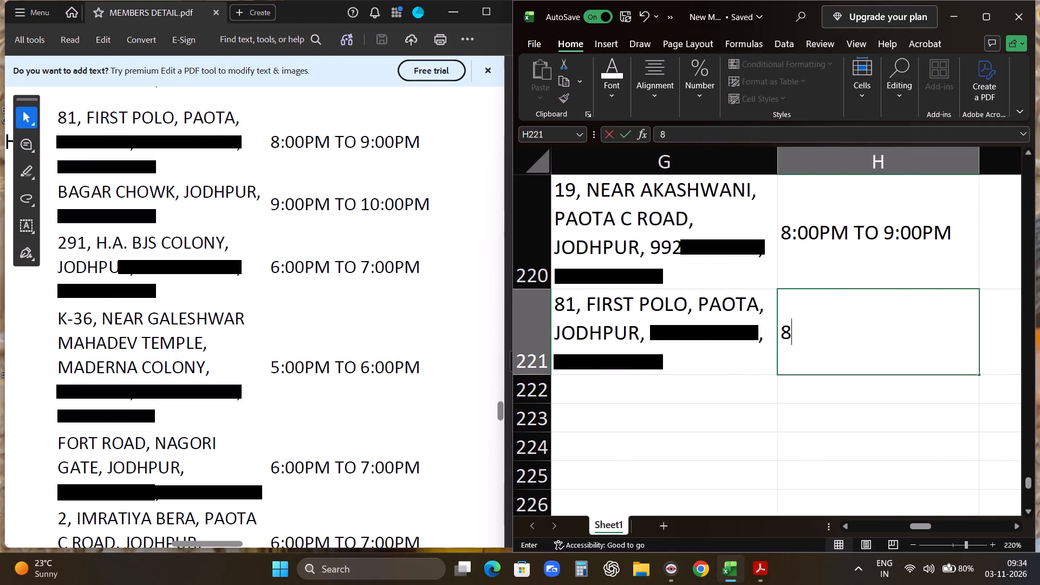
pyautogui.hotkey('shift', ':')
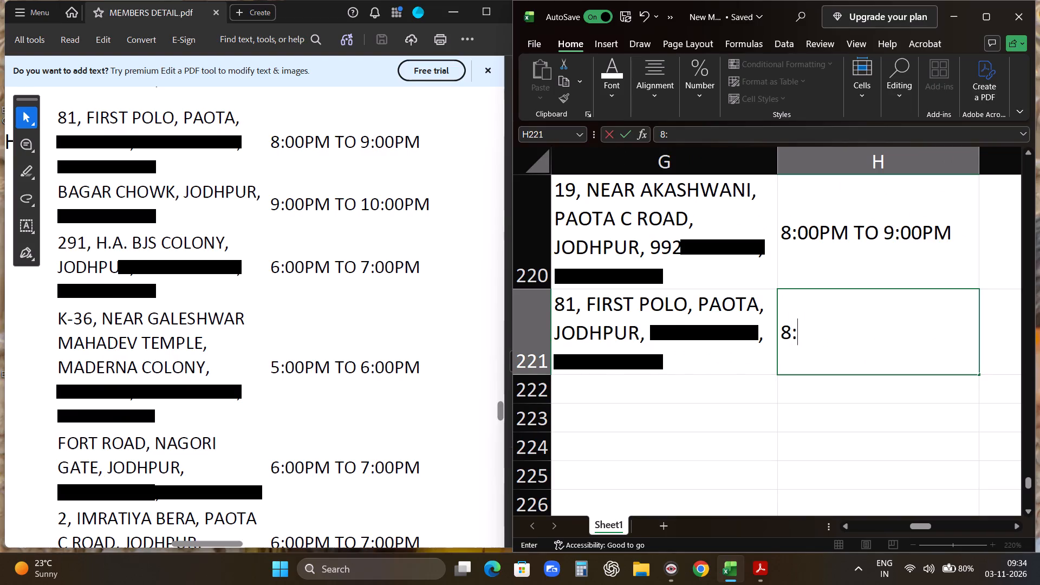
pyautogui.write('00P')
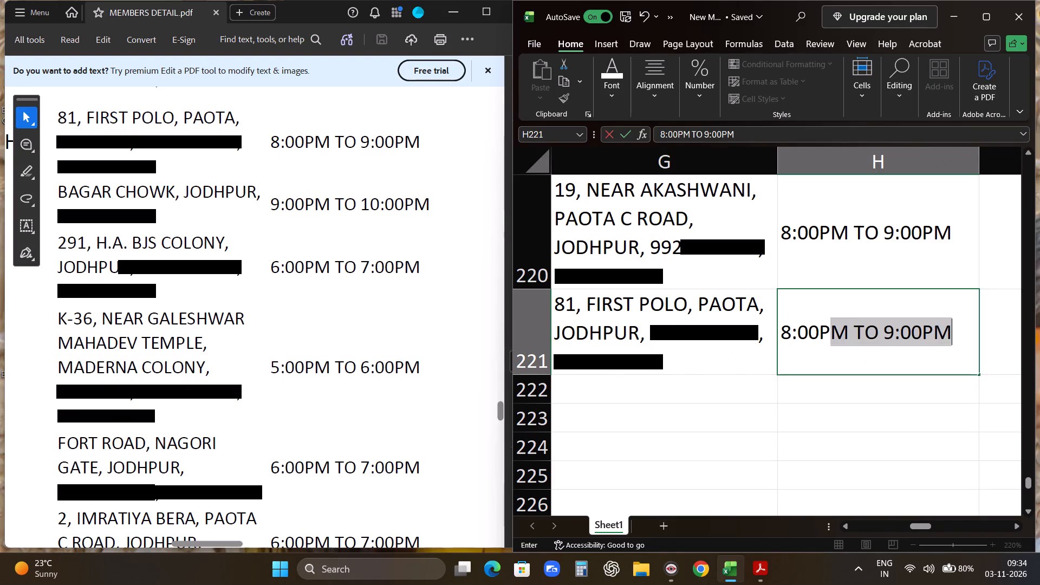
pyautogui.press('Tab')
# Look up entry 220's ID number in the MEMBERS DETAIL PDF and enter its first digits in I221 of the Excel sheet.
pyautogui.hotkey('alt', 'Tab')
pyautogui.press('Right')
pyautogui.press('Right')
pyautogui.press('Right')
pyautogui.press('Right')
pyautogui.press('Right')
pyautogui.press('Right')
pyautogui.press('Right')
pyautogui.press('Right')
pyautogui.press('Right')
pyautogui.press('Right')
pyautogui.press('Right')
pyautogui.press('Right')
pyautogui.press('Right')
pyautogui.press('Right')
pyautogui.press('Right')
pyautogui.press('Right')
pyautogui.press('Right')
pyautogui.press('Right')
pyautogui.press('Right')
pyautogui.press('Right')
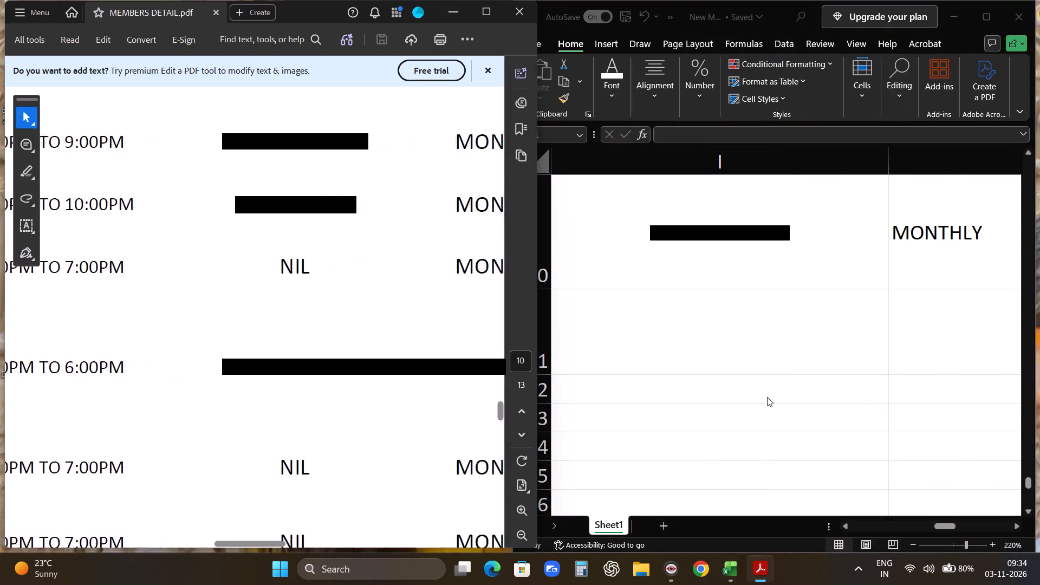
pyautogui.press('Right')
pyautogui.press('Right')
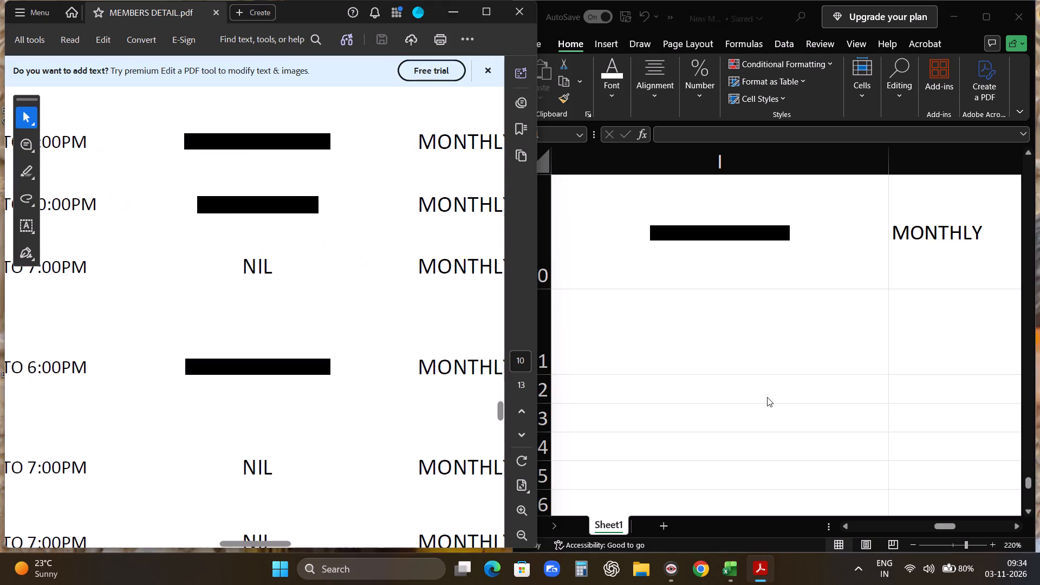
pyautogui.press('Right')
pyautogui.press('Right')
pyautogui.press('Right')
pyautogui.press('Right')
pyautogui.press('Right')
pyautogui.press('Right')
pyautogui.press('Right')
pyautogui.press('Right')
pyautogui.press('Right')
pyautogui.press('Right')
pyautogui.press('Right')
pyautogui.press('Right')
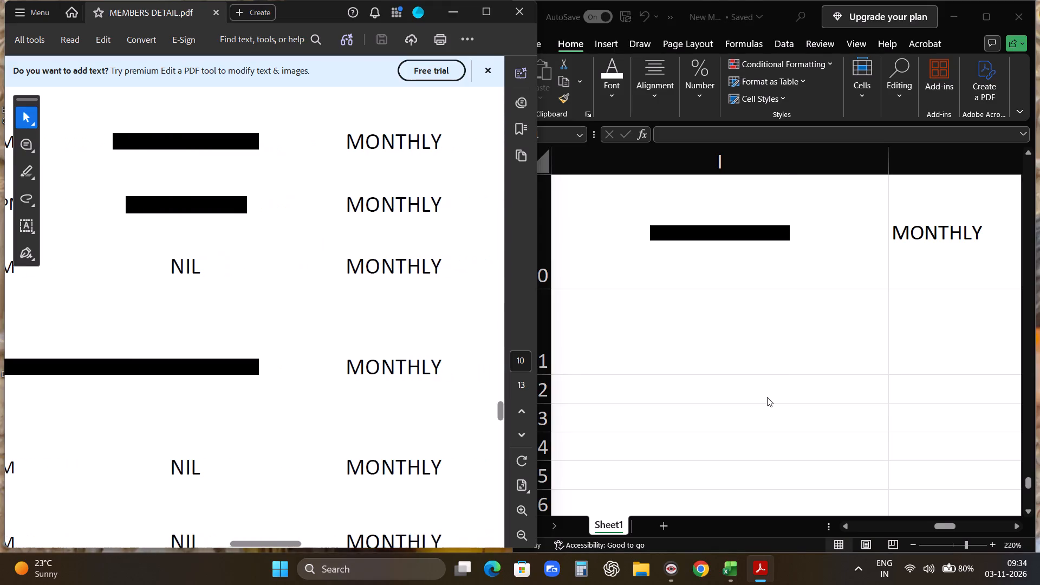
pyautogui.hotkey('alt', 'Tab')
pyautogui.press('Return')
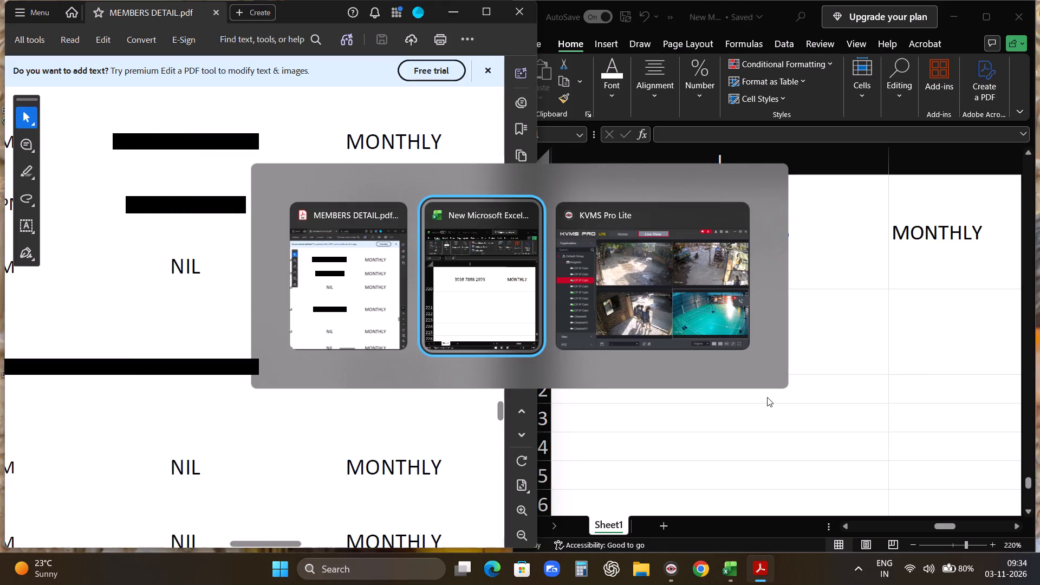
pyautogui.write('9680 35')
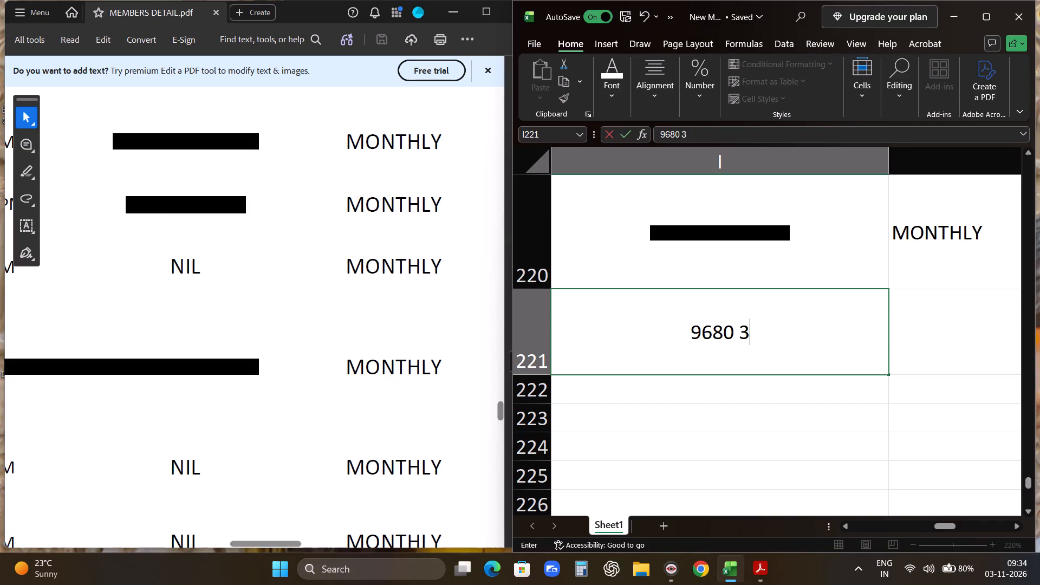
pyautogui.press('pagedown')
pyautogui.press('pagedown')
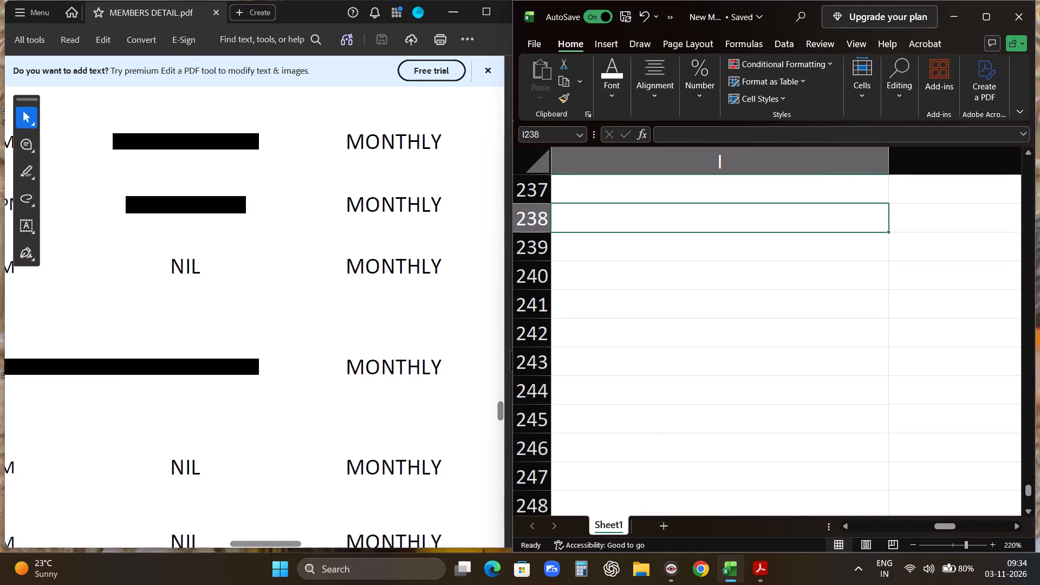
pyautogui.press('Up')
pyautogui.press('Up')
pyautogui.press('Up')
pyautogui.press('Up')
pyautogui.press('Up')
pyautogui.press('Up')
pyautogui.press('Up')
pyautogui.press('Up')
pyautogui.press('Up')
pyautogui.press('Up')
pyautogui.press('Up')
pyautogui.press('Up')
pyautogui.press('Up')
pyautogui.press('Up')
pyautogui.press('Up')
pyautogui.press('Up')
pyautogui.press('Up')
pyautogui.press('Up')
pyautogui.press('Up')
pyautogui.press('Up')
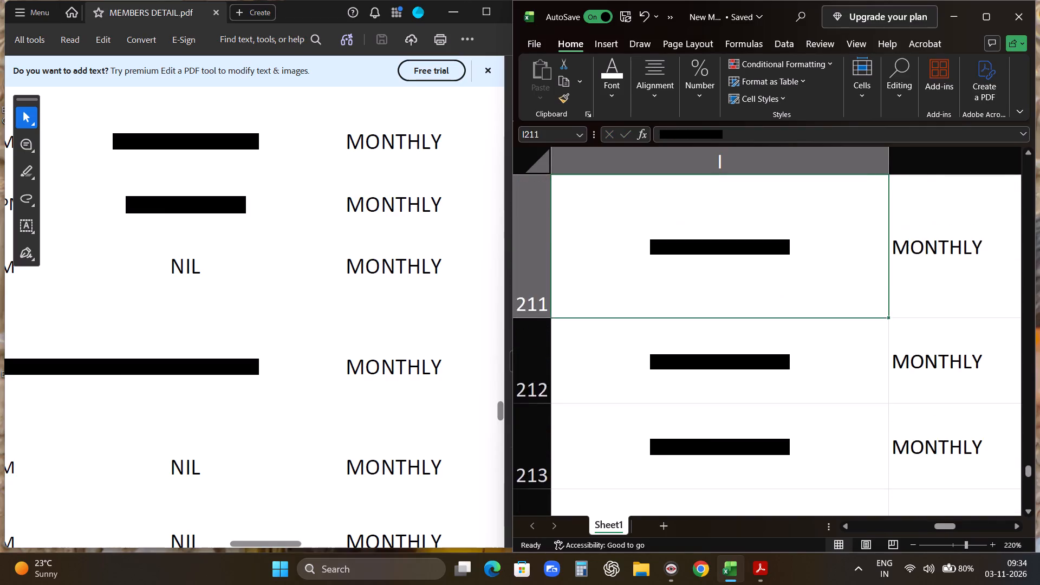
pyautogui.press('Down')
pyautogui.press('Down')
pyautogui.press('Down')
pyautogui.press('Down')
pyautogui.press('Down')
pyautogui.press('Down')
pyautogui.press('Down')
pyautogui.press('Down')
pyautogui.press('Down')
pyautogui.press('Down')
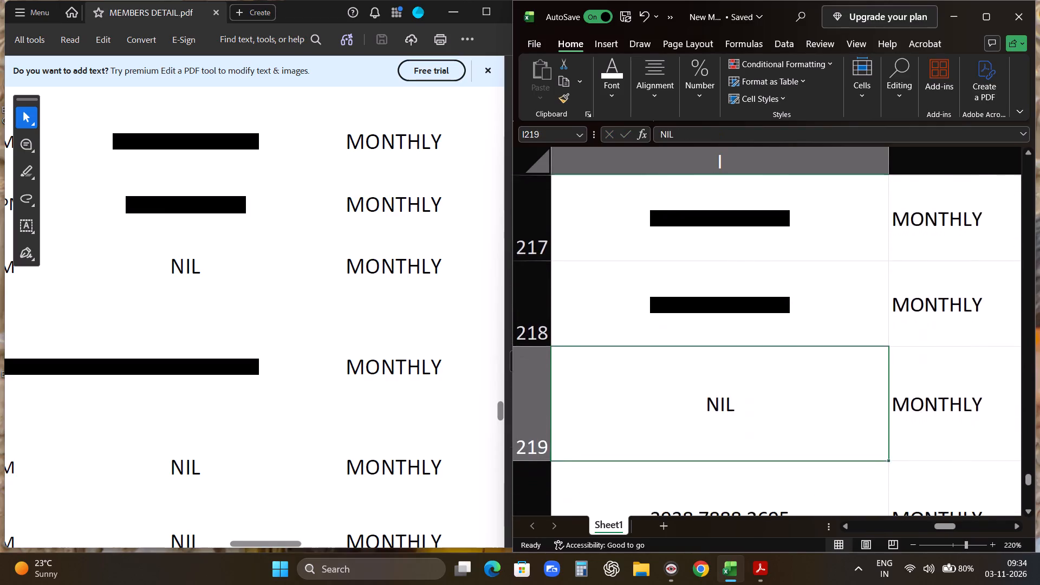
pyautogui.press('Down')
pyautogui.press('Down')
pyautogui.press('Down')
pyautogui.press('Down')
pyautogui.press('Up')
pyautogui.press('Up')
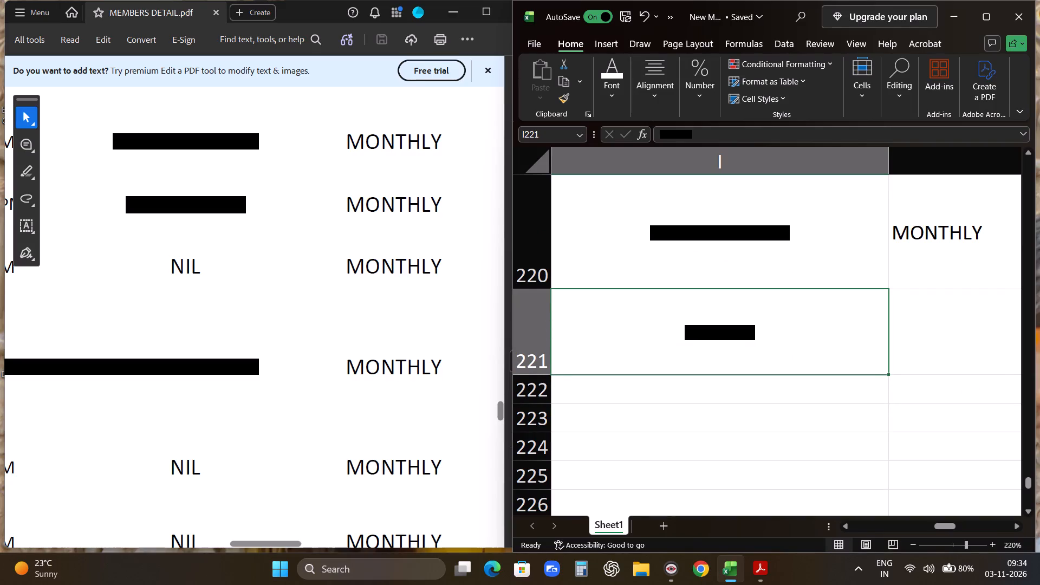
# Complete the partly entered ID number in I221 with its remaining digits from the PDF.
pyautogui.doubleClick(763, 343)
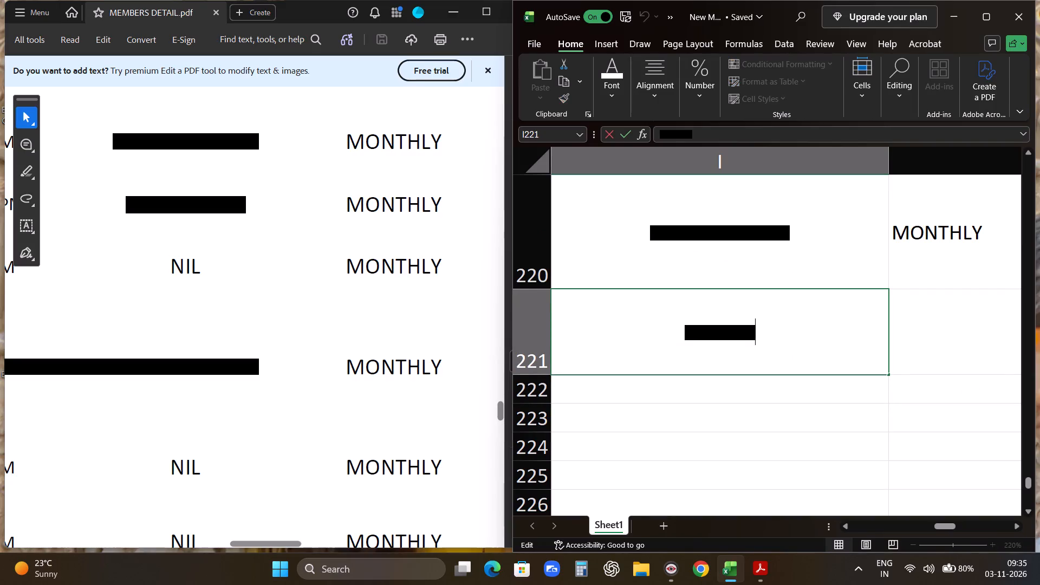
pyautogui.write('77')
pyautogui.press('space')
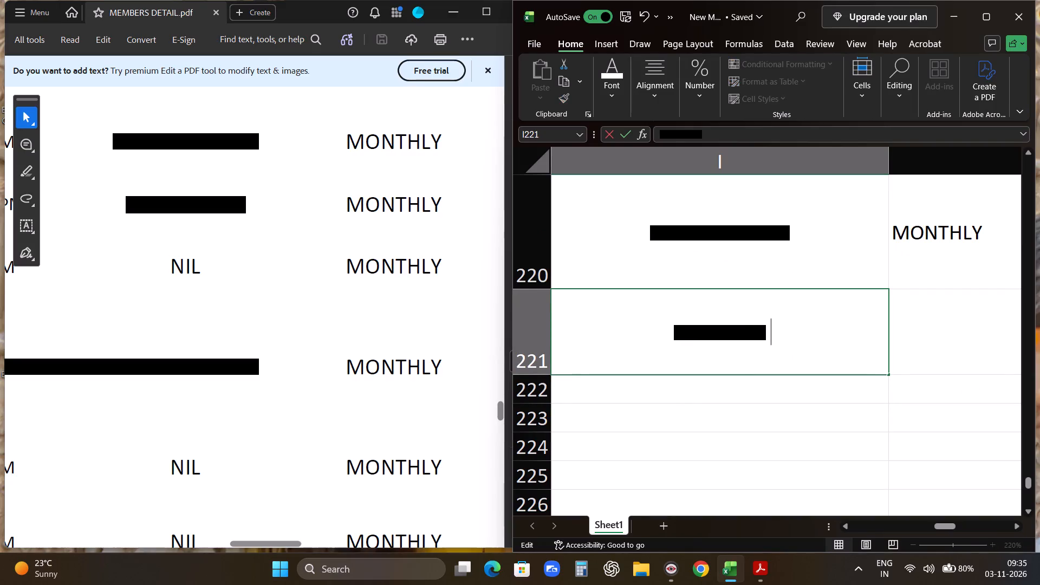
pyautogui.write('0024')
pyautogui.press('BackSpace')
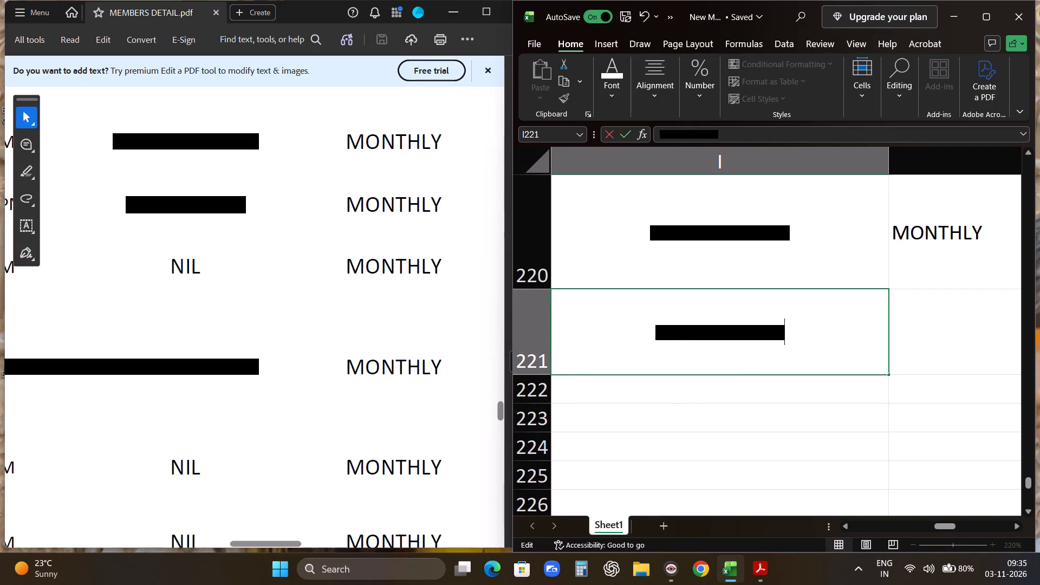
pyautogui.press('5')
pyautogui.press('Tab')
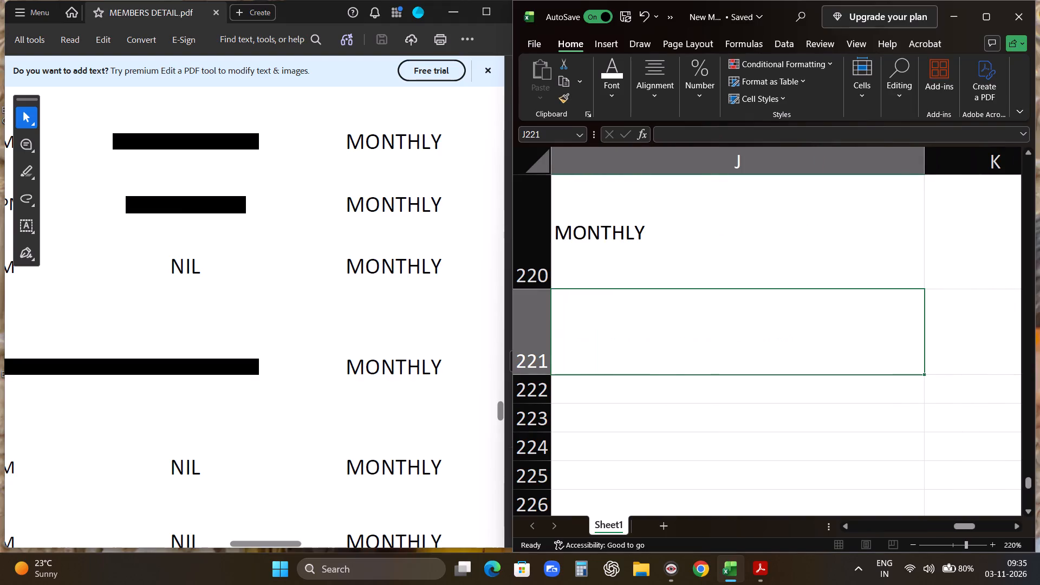
# Enter the membership plan MONTHLY in J221.
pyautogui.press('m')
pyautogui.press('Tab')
# Look up entry 220's fee in the MEMBERS DETAIL PDF and enter 2000 in K221 of the Excel sheet.
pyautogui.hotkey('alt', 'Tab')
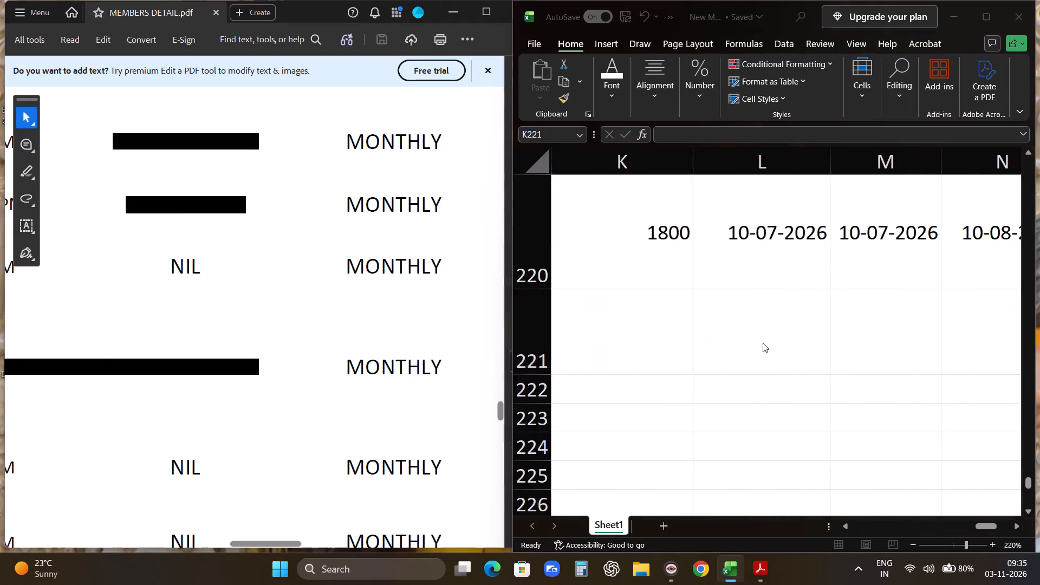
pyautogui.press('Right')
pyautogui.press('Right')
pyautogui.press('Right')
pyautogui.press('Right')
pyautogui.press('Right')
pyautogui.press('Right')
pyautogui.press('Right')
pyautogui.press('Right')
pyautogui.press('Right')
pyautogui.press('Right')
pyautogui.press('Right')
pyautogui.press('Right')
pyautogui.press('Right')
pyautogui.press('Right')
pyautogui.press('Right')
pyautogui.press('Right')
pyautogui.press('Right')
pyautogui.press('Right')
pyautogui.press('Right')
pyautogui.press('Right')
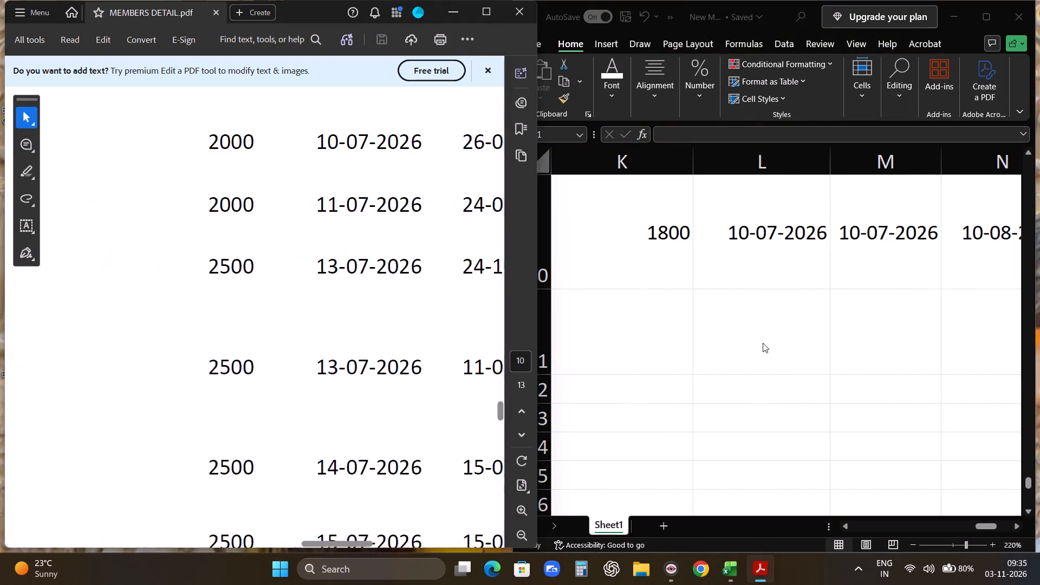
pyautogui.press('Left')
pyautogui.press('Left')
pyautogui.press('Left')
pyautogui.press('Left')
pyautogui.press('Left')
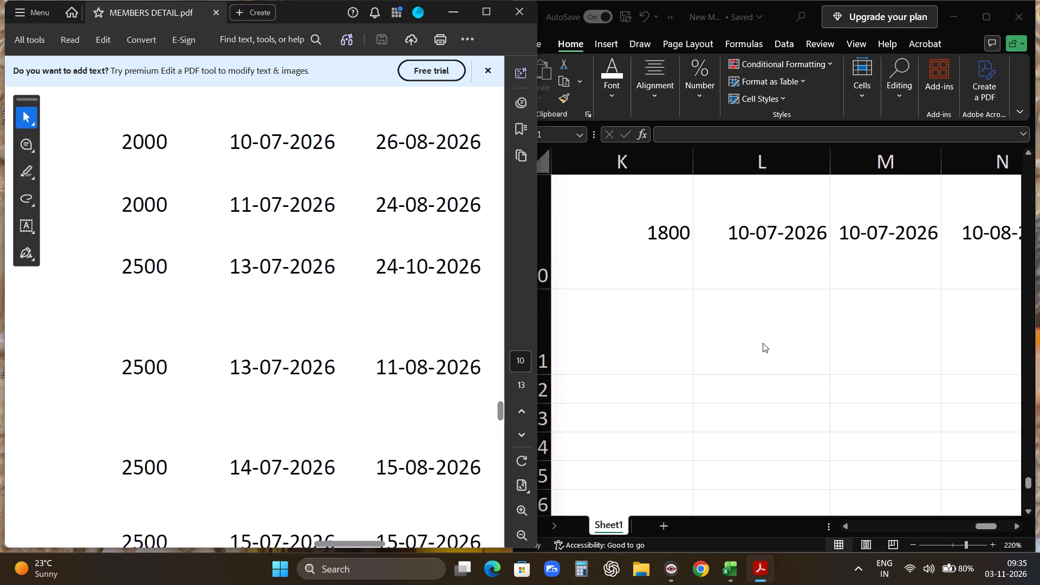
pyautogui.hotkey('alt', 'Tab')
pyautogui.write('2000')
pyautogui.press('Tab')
# Enter entry 220's dates 10/07/2026 in L221 and 26/08/2026 in M221.
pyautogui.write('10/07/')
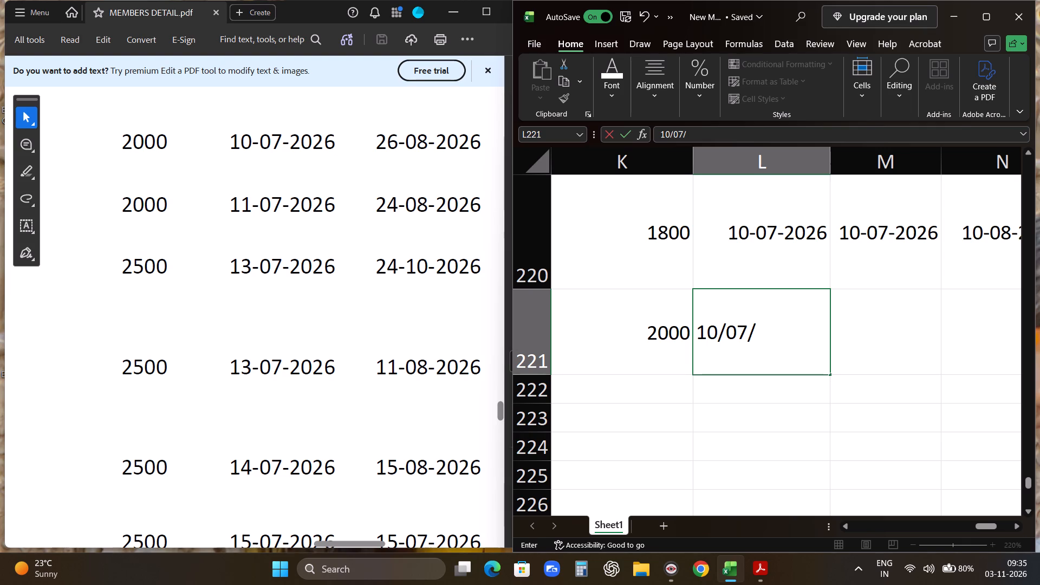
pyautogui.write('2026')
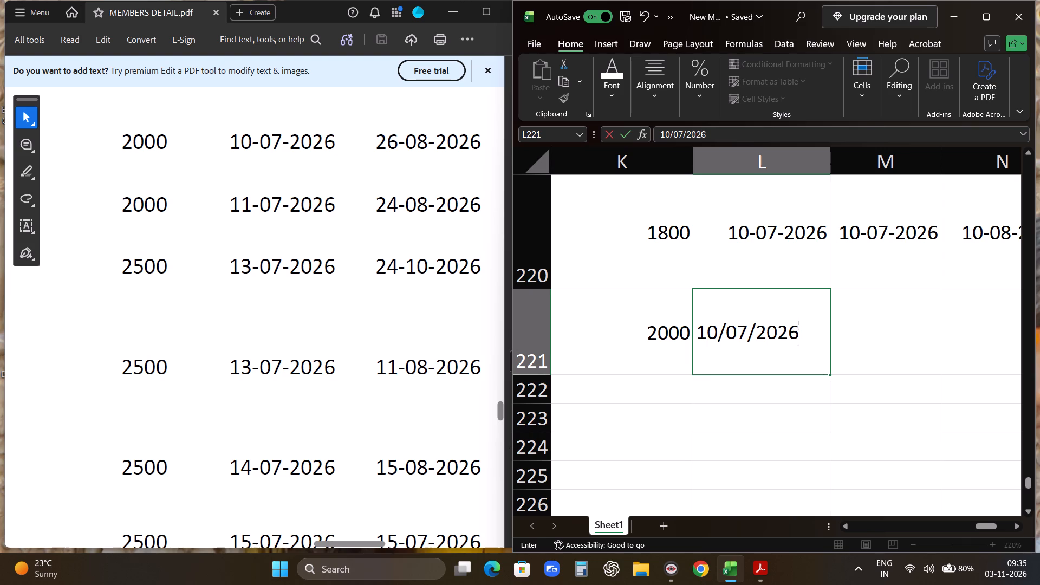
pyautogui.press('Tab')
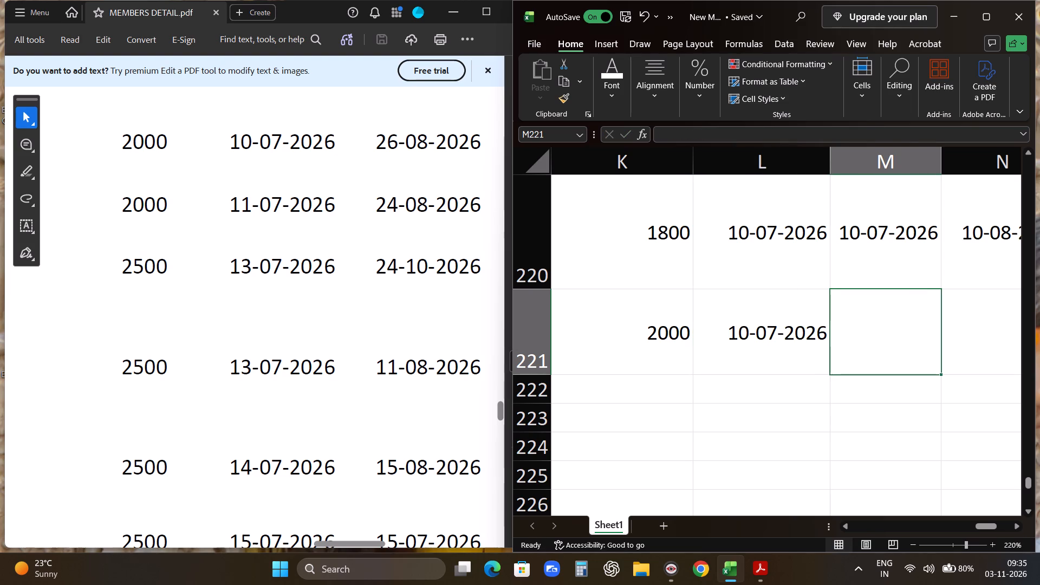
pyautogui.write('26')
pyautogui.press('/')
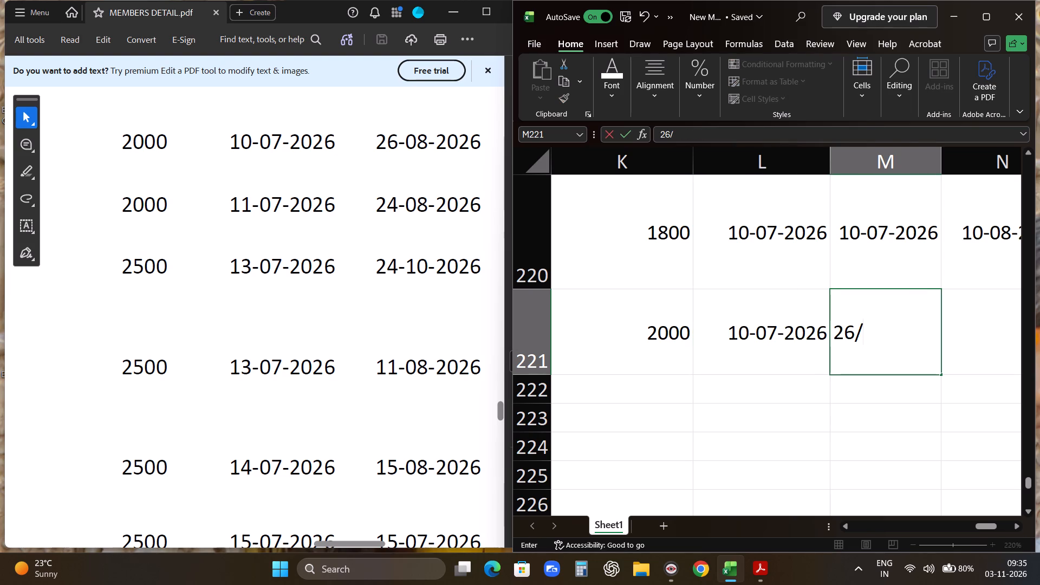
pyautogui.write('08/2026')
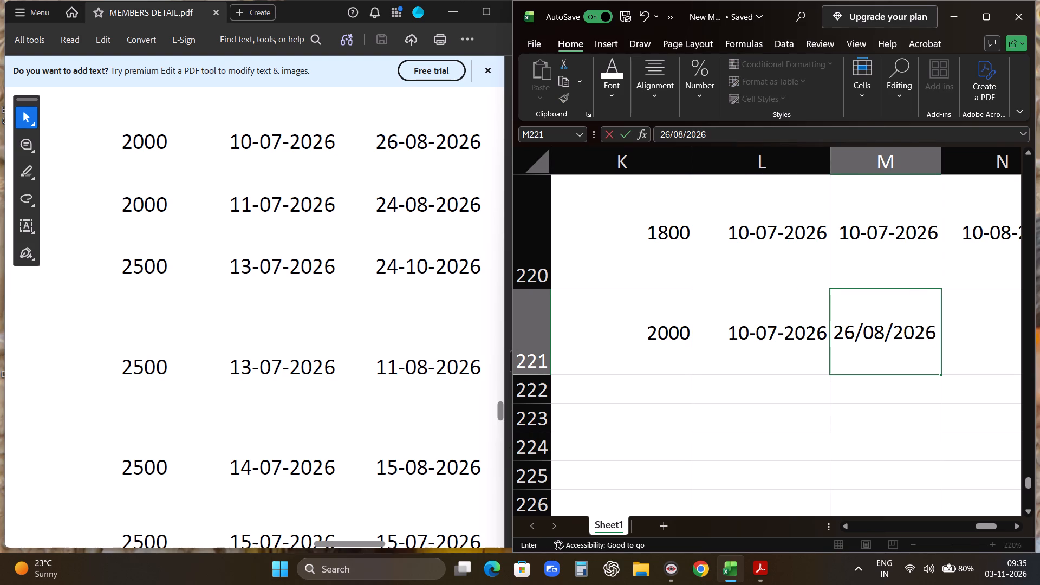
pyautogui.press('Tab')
# Look up entry 220's last date and status in the PDF and enter 02/10/2026 in N221 and NON ACTIVE in O221 of the Excel sheet.
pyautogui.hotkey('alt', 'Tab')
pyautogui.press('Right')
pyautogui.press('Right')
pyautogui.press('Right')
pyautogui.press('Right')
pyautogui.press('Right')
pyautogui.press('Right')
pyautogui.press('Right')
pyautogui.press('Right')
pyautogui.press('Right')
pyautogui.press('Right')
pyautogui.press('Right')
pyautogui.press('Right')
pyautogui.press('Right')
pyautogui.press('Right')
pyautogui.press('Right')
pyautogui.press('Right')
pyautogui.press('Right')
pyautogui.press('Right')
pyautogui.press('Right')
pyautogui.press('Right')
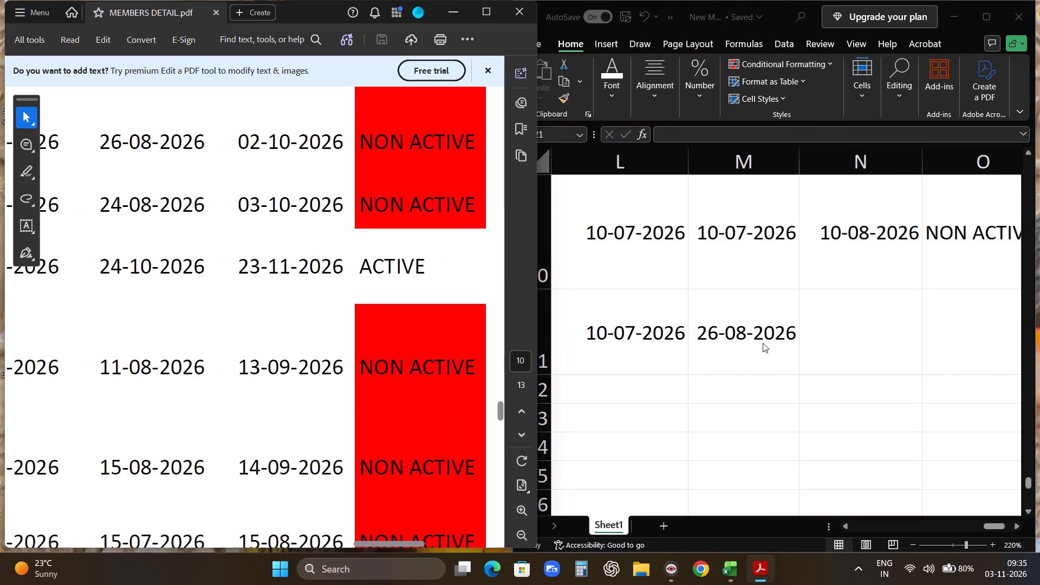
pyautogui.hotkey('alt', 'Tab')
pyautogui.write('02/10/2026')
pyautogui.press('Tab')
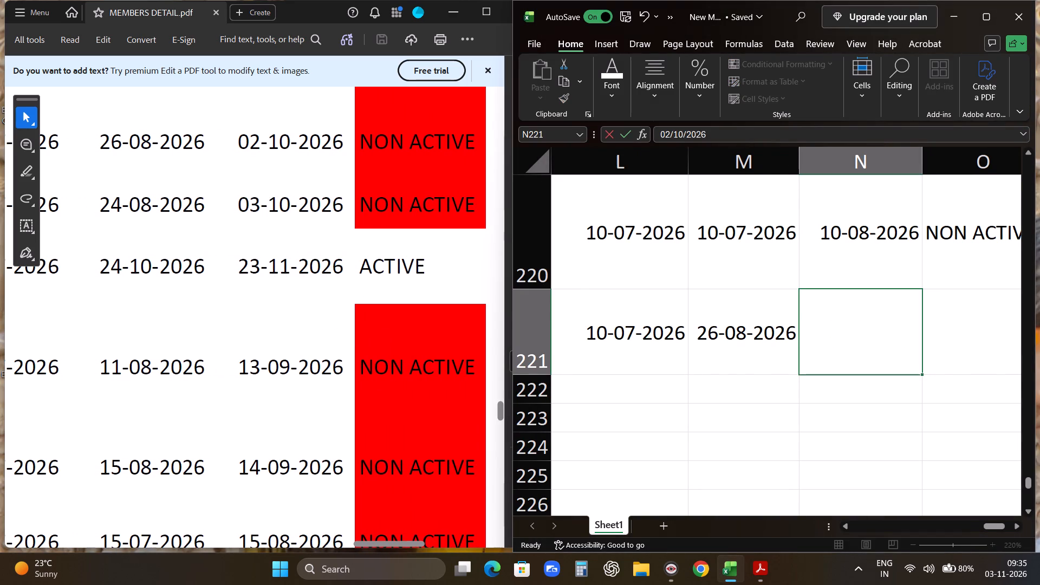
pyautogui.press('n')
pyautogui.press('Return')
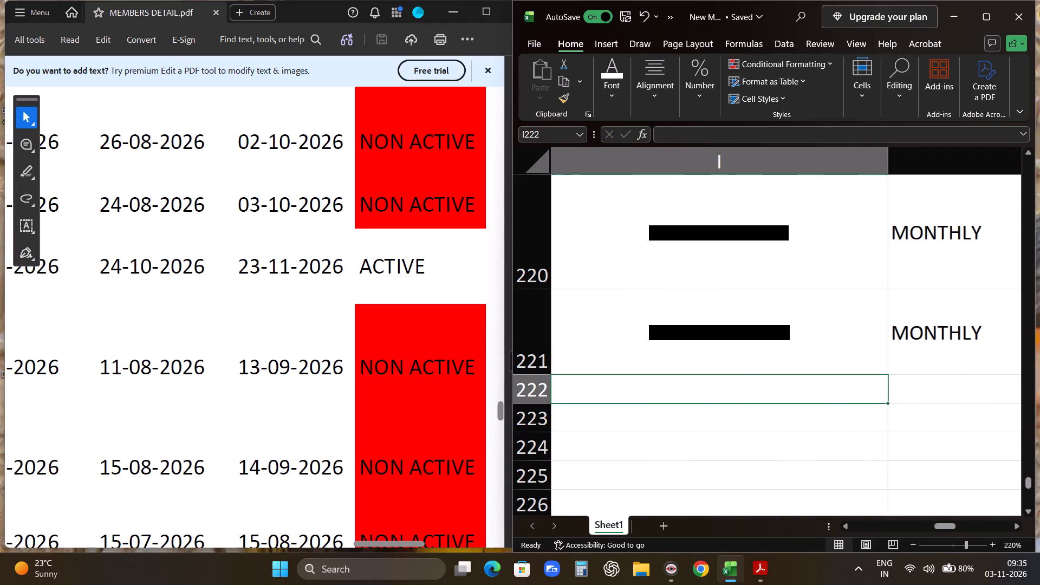
# Select name cell B222 in the Excel sheet and look up entry 221's name and date of birth in the MEMBERS DETAIL PDF.
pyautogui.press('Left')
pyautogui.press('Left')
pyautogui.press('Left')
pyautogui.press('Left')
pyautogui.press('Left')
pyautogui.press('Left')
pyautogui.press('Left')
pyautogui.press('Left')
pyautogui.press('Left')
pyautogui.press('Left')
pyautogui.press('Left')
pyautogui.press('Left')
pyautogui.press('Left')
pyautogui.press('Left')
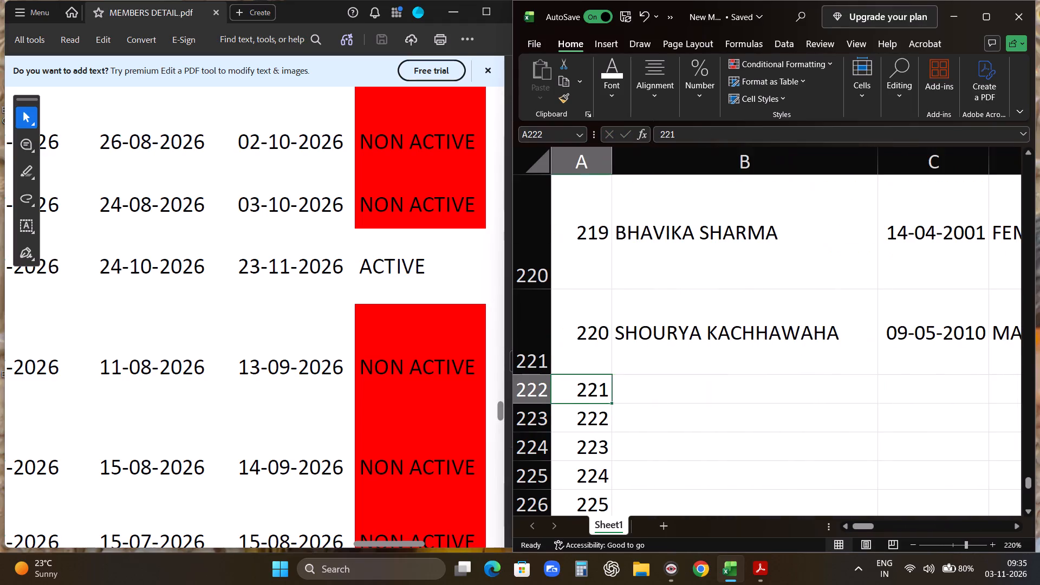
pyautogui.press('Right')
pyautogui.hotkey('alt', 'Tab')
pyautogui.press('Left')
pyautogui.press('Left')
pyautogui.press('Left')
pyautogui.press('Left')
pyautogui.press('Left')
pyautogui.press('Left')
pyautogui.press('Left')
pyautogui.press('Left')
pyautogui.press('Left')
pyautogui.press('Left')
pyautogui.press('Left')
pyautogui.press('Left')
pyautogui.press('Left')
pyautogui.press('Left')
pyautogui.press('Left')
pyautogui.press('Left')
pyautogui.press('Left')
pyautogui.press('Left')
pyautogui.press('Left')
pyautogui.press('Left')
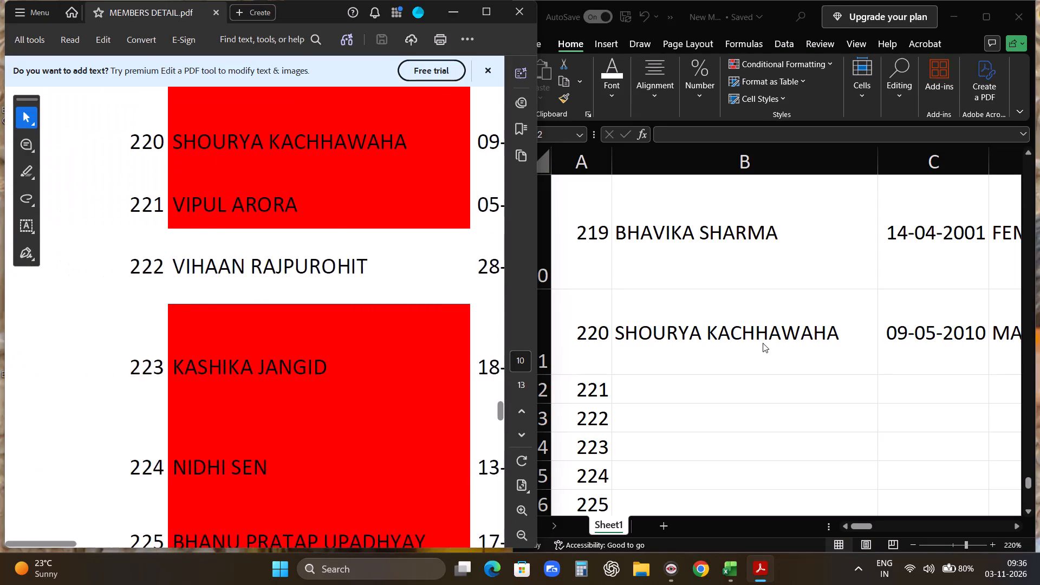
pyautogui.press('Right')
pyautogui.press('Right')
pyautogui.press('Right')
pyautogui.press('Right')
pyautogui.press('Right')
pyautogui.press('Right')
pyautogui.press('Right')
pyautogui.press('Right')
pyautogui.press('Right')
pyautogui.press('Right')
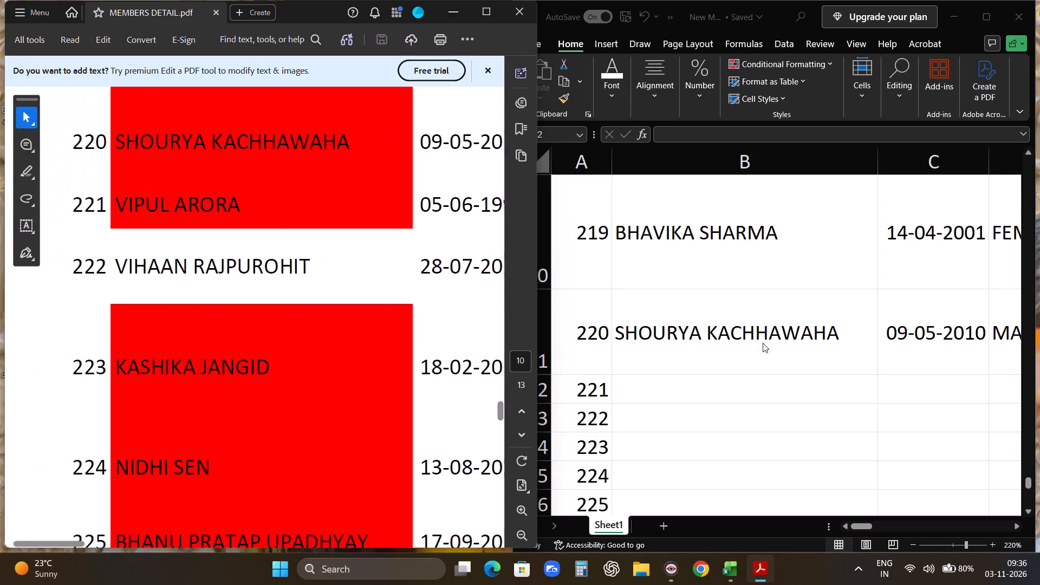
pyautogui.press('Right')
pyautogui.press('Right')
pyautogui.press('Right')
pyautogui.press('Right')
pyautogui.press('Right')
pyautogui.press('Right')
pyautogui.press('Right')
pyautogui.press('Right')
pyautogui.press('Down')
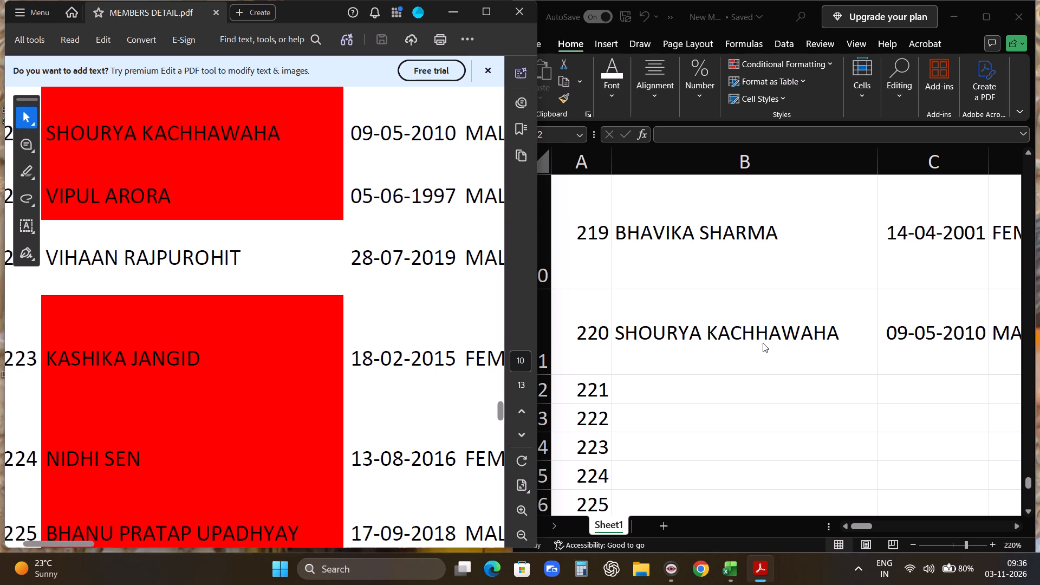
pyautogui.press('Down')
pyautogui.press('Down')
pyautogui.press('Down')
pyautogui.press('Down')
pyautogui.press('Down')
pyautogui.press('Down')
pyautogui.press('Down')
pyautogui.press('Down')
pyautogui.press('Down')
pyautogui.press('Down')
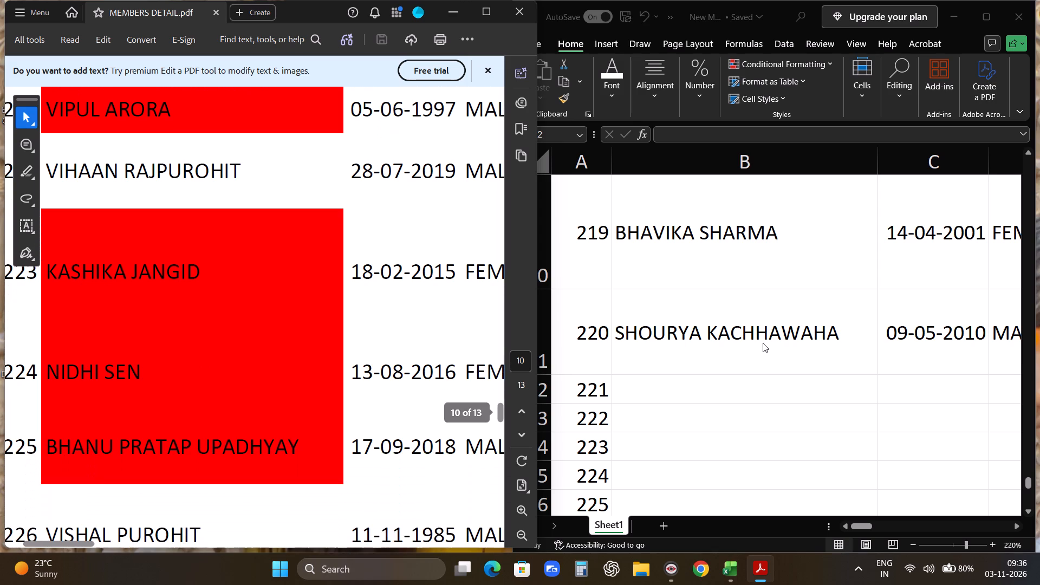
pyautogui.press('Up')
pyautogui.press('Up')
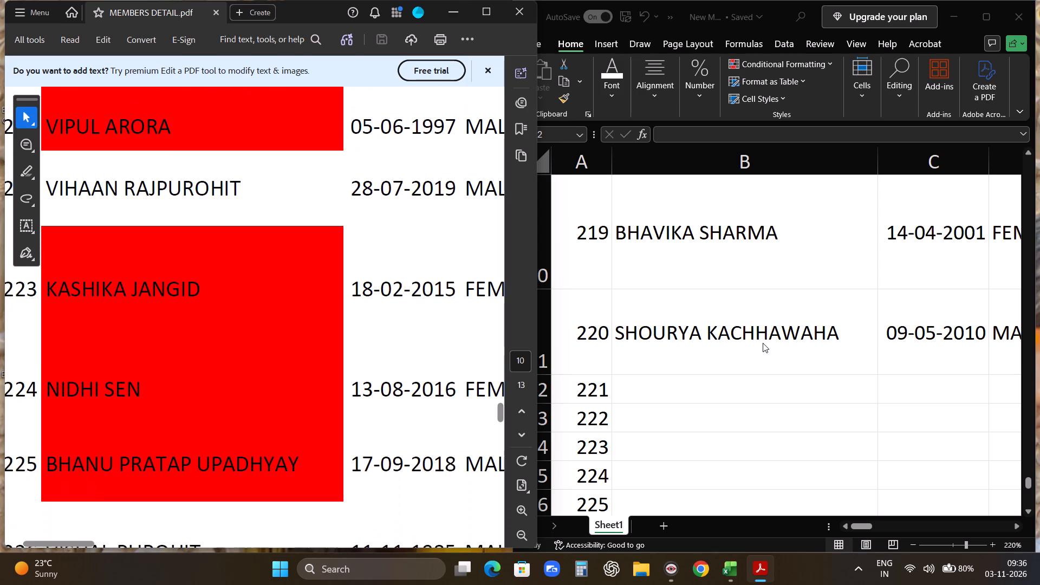
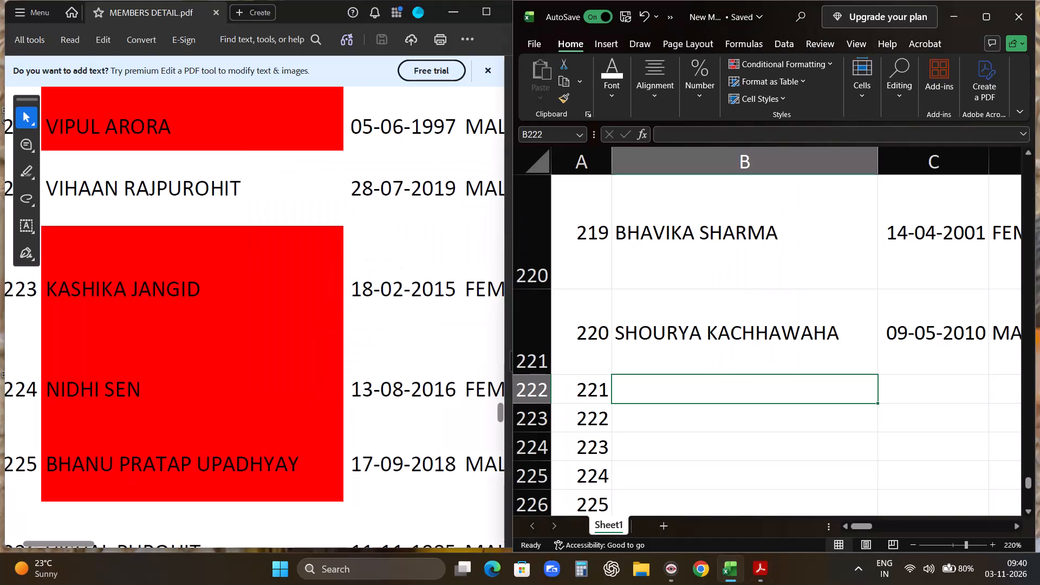
# Enter entry 221's member name from the MEMBERS DETAIL PDF in B222 of the Excel sheet.
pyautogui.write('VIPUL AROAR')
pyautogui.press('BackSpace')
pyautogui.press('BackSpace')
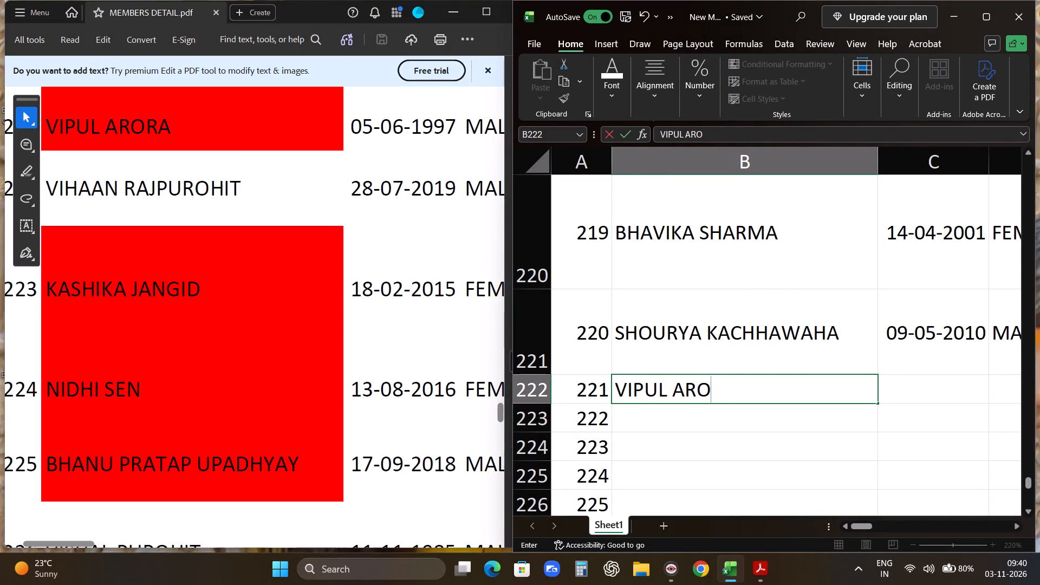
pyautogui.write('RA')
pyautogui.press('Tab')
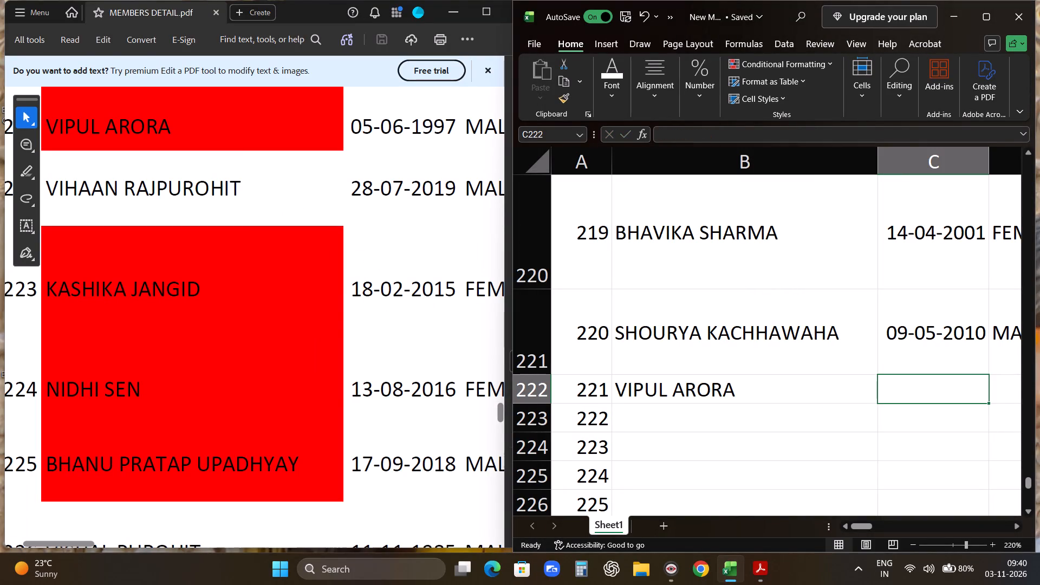
# Enter entry 221's date of birth in C222 and the gender MALE in D222.
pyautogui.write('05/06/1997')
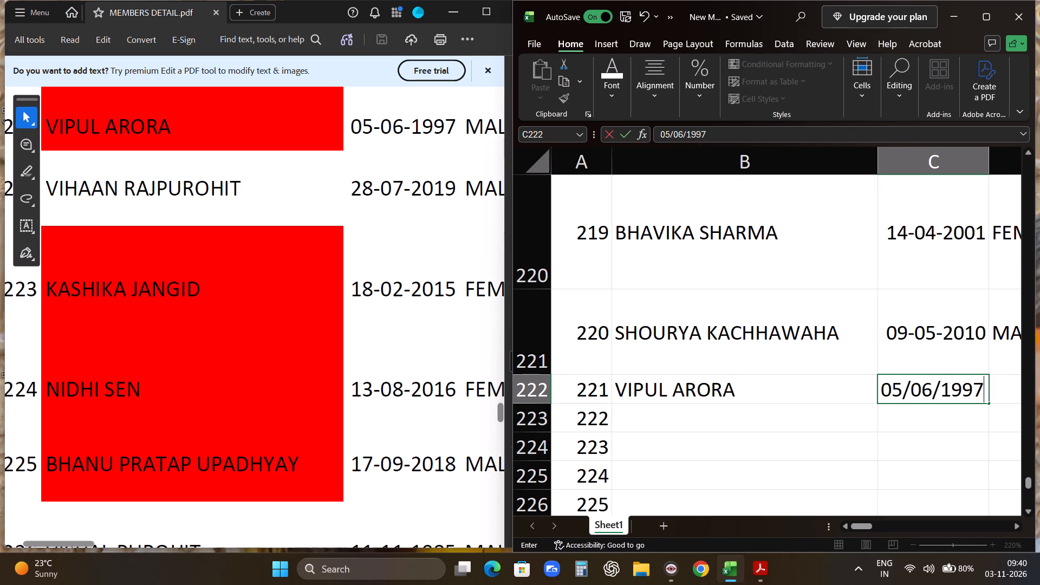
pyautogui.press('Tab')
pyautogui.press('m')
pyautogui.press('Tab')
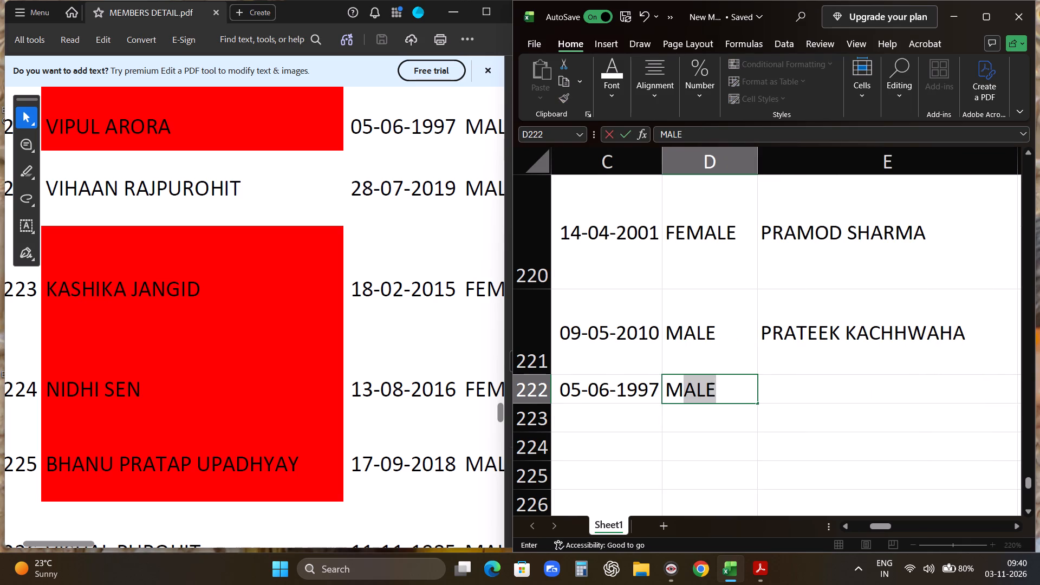
# Look up entry 221's two parent names in the MEMBERS DETAIL PDF and enter them in E222 and F222 of the Excel sheet.
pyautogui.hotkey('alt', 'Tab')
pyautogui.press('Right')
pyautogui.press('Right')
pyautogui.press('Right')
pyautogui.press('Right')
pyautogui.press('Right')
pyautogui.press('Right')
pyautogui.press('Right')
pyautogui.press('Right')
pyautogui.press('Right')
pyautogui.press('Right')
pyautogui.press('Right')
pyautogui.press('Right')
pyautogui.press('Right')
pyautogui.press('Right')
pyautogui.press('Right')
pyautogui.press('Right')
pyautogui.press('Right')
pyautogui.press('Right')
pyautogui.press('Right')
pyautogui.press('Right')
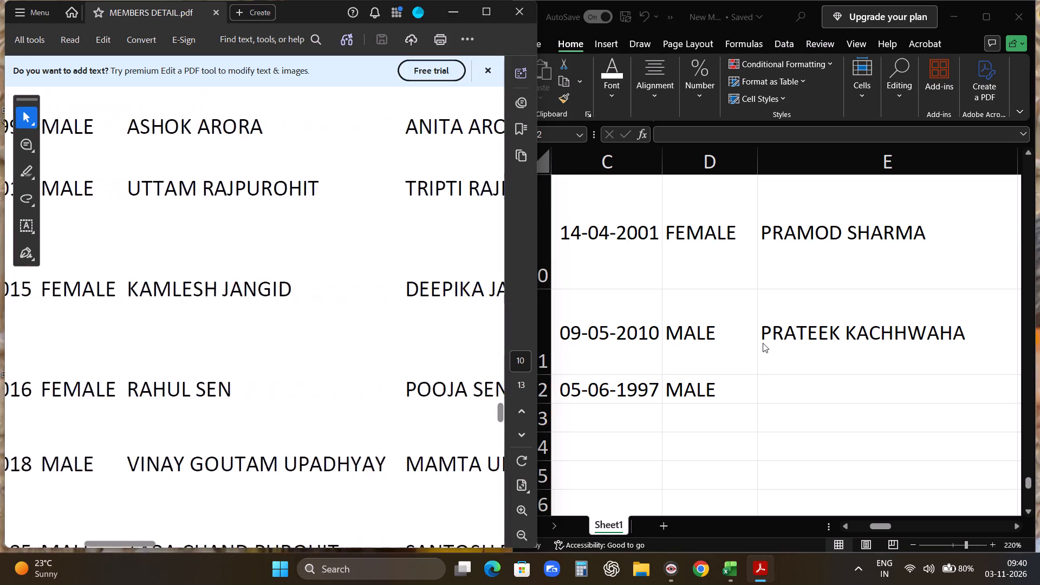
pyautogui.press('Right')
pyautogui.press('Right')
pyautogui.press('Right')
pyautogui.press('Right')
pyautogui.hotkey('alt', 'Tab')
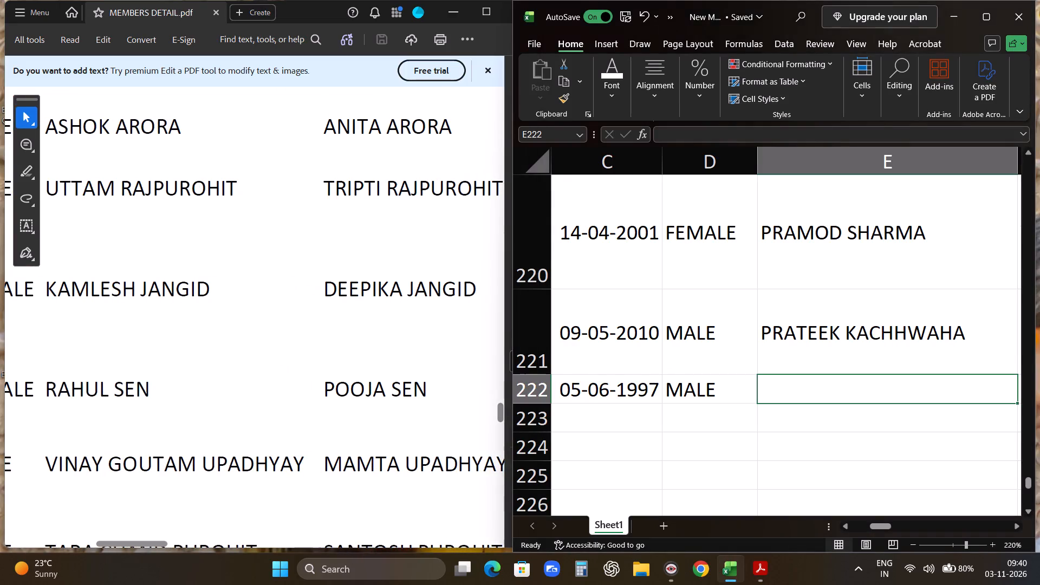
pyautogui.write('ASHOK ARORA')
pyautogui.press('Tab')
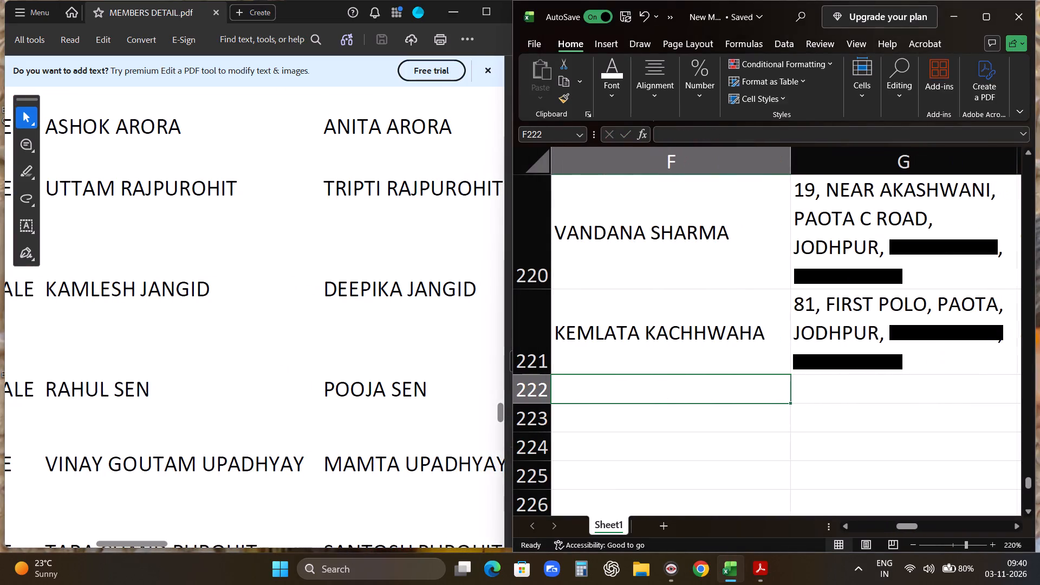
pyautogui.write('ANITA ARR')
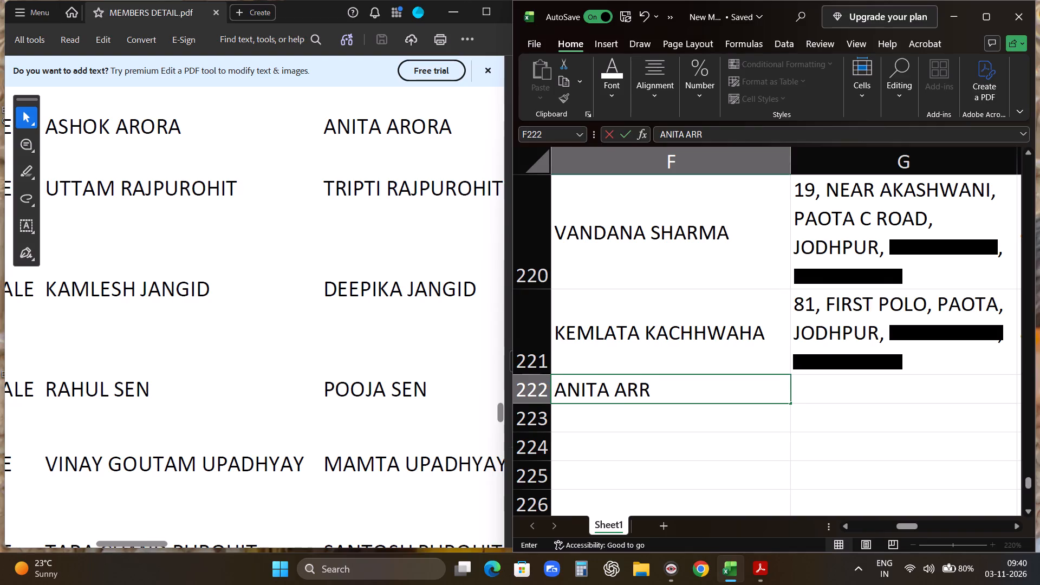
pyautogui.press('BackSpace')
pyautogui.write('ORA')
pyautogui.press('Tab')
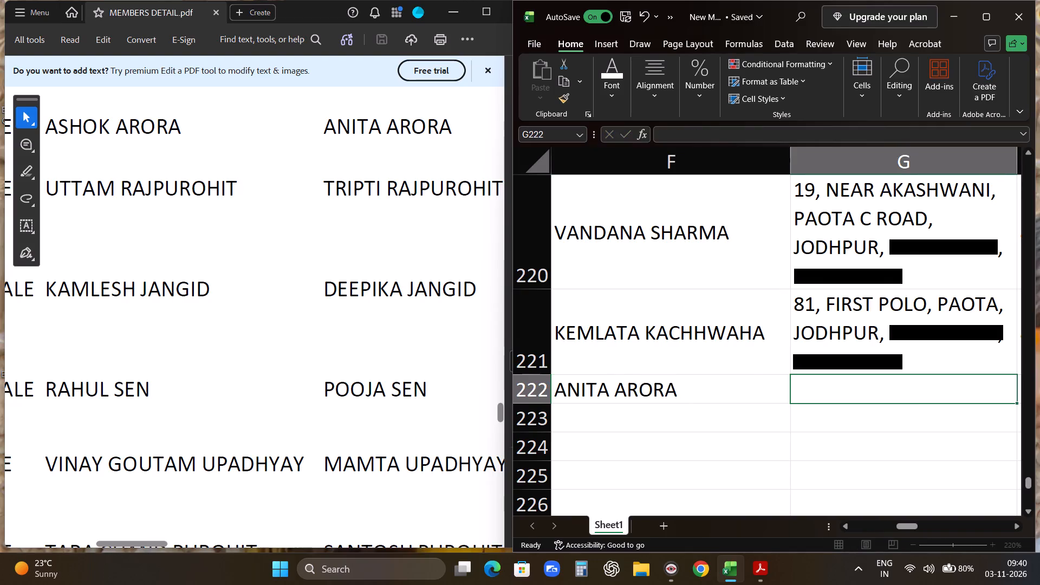
# Switch to the MEMBERS DETAIL PDF and look up entry 221's full address for cell G222.
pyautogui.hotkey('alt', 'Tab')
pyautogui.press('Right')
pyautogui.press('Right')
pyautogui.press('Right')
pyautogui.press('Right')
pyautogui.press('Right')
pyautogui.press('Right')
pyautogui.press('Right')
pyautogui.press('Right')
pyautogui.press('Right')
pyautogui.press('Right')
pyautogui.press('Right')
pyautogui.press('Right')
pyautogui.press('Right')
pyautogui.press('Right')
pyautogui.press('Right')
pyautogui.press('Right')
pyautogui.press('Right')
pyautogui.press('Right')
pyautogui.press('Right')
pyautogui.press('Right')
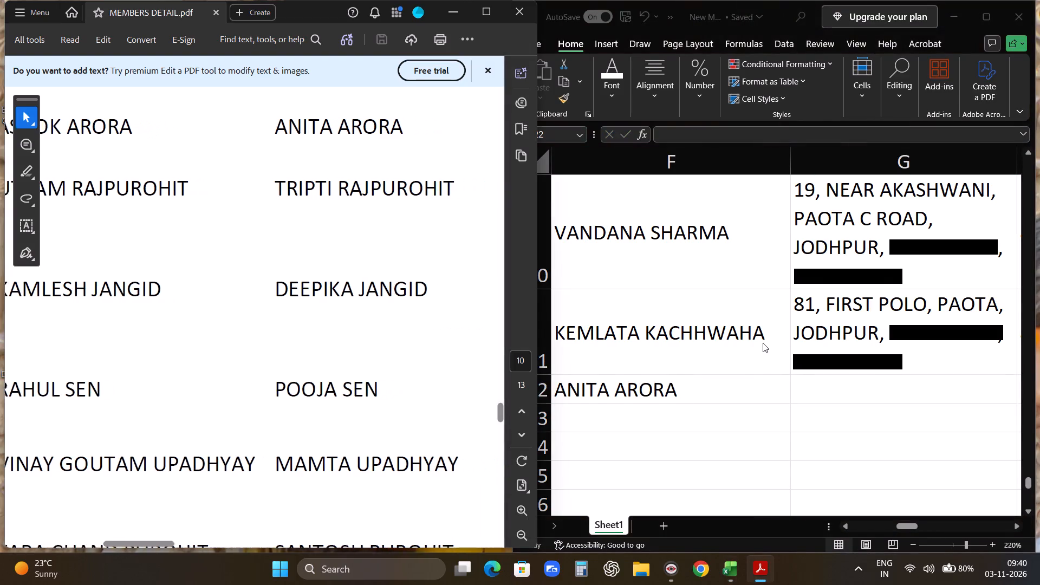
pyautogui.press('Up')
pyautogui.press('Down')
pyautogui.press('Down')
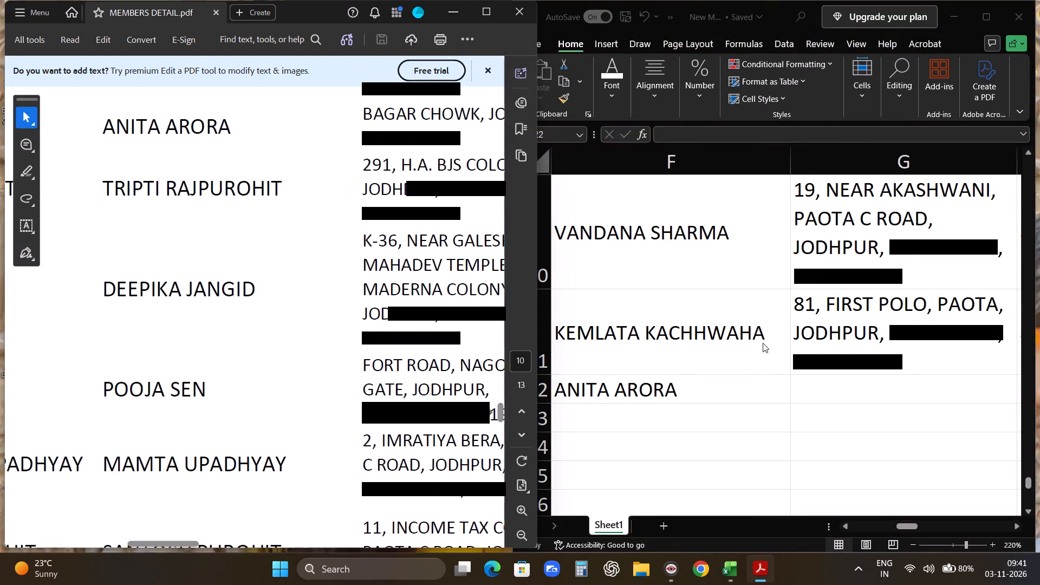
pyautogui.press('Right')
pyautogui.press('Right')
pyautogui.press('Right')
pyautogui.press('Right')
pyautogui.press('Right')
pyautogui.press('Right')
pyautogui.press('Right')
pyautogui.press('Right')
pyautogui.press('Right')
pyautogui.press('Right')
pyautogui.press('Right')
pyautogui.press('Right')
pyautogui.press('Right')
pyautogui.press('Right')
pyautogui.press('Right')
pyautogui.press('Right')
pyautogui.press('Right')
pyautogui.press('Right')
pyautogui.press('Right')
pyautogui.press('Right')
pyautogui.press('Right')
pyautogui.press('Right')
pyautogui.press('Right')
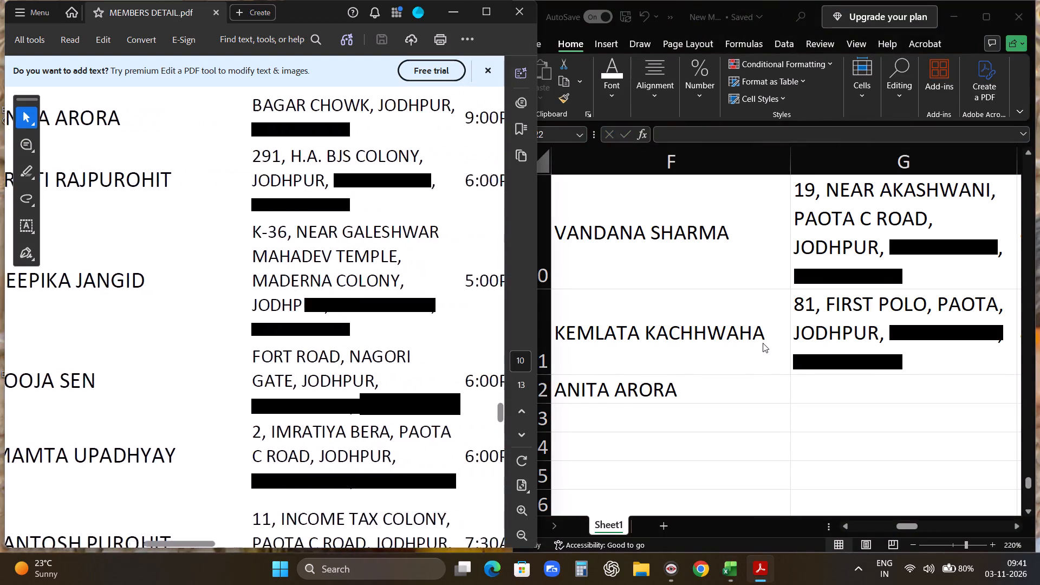
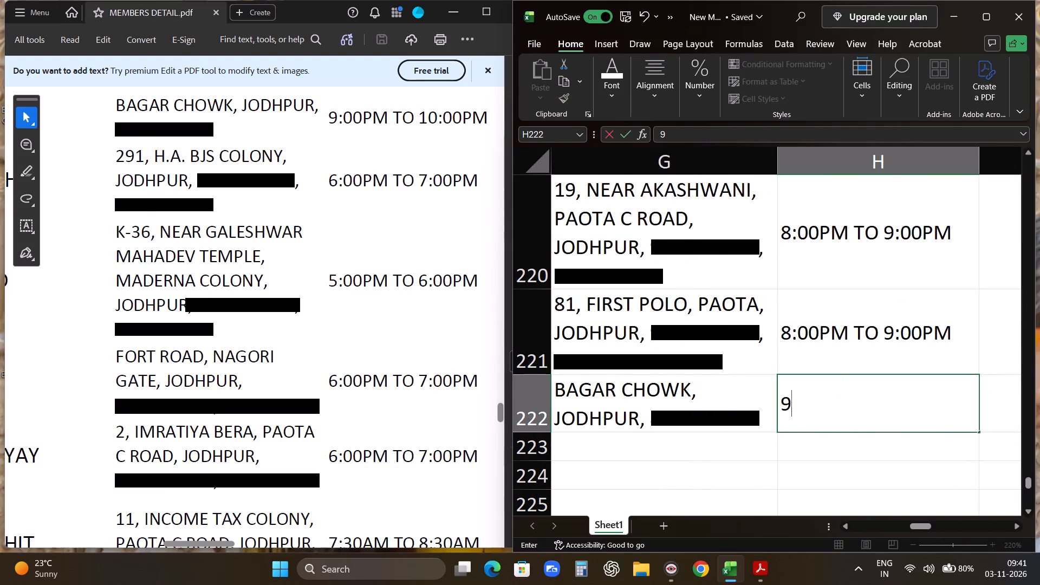
# Complete entry 221's time slot in H222 as 9:00PM TO 10:00PM.
pyautogui.write('00P')
pyautogui.press('Tab')
# Switch to the MEMBERS DETAIL PDF and look up entry 221's detail in the column after the time slot for cell I222.
pyautogui.hotkey('alt', 'Tab')
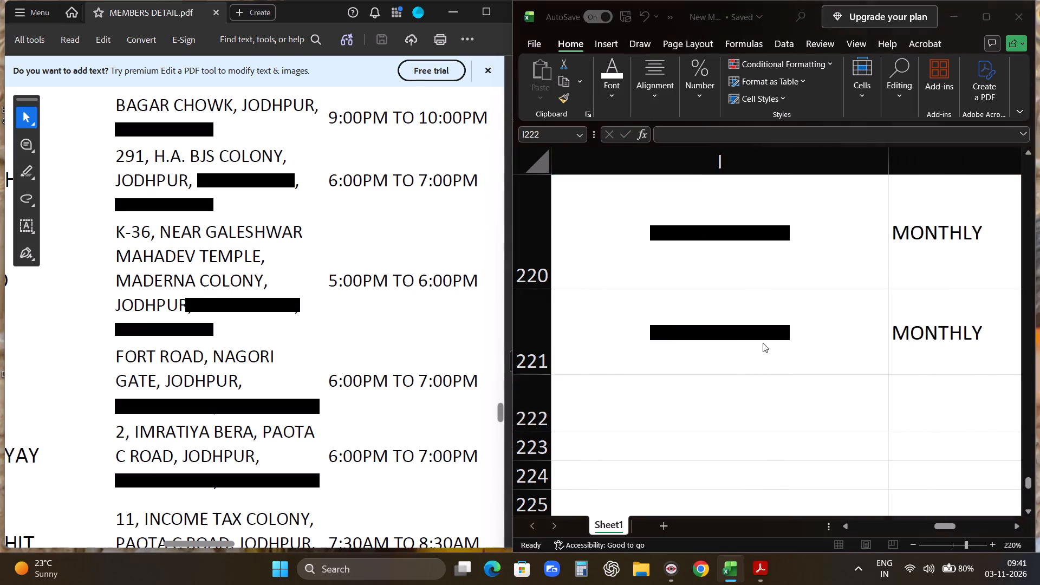
pyautogui.press('Right')
pyautogui.press('Right')
pyautogui.press('Right')
pyautogui.press('Right')
pyautogui.press('Right')
pyautogui.press('Right')
pyautogui.press('Right')
pyautogui.press('Right')
pyautogui.press('Right')
pyautogui.press('Right')
pyautogui.press('Right')
pyautogui.press('Right')
pyautogui.press('Right')
pyautogui.press('Right')
pyautogui.press('Right')
pyautogui.press('Right')
pyautogui.press('Right')
pyautogui.press('Right')
pyautogui.press('Right')
pyautogui.press('Right')
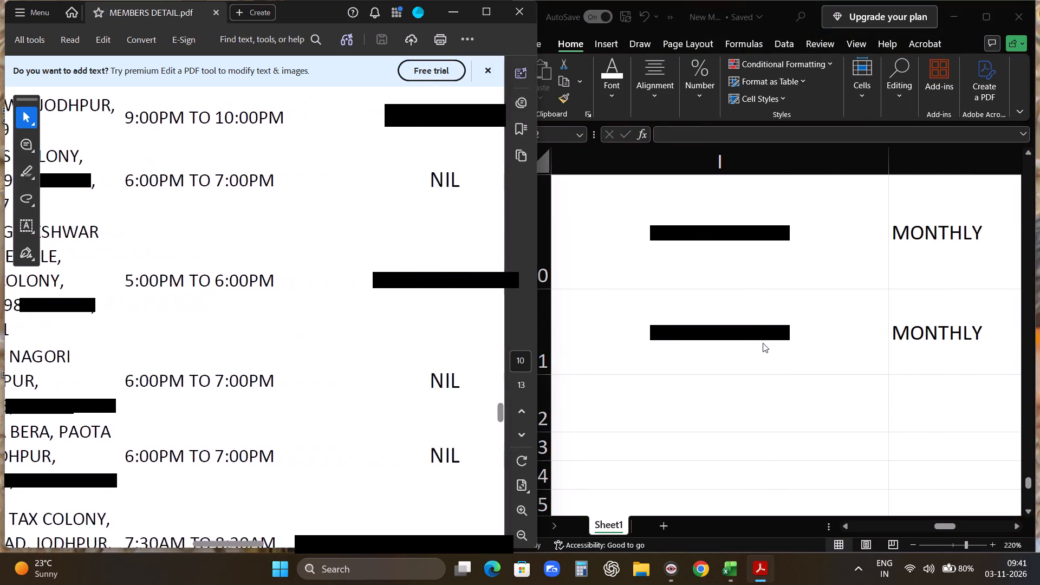
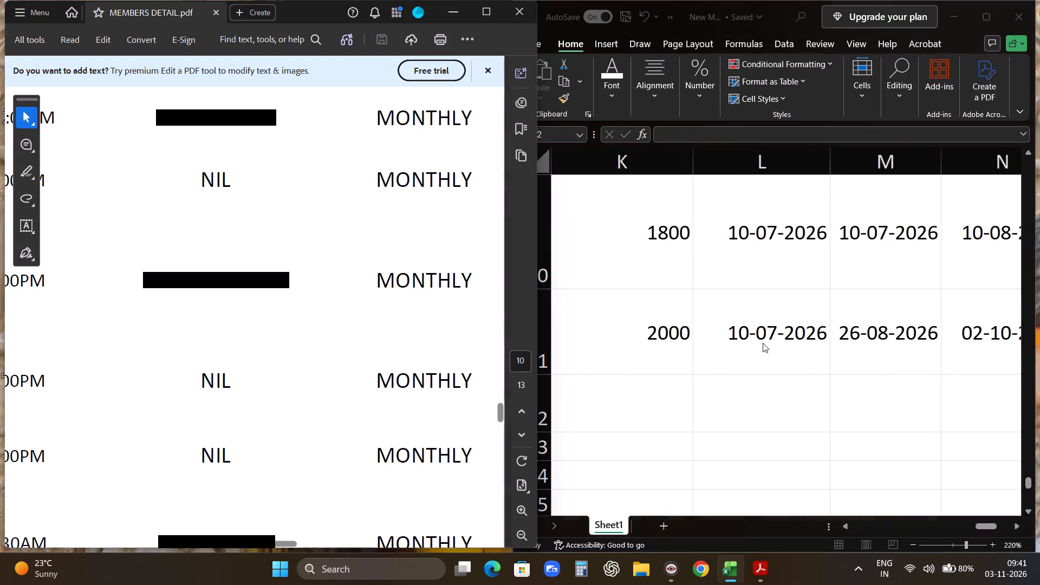
# Read entry 221's amount and first two dates in the PDF and enter 2000, 11/07/2026 and 24/08/2026 in Excel cells K222 to M222.
pyautogui.press('Right')
pyautogui.press('Right')
pyautogui.press('Right')
pyautogui.press('Right')
pyautogui.press('Right')
pyautogui.press('Right')
pyautogui.press('Right')
pyautogui.press('Right')
pyautogui.press('Right')
pyautogui.press('Right')
pyautogui.press('Right')
pyautogui.press('Right')
pyautogui.press('Right')
pyautogui.press('Right')
pyautogui.press('Right')
pyautogui.press('Right')
pyautogui.press('Right')
pyautogui.press('Right')
pyautogui.press('Right')
pyautogui.press('Right')
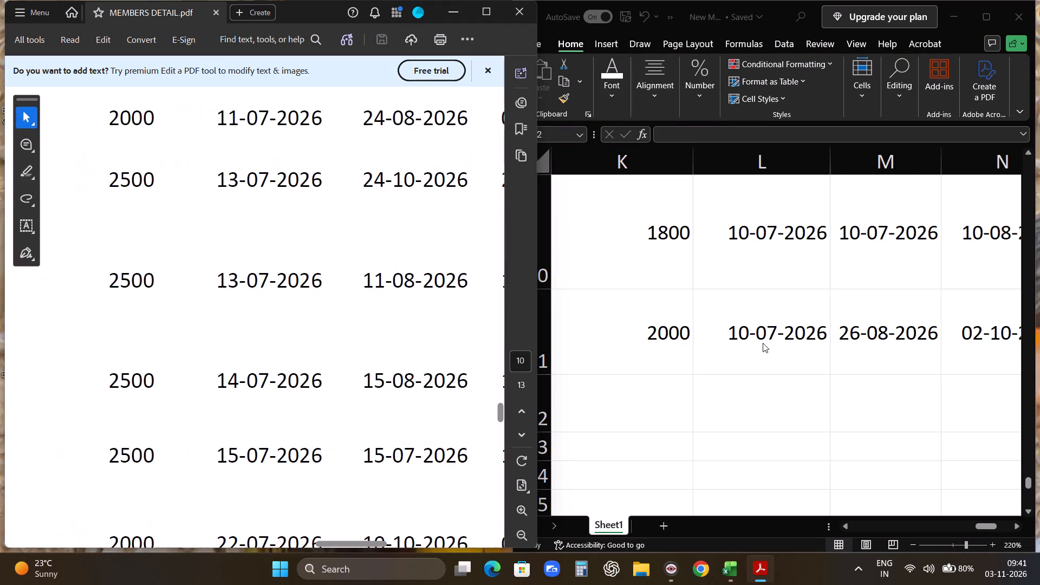
pyautogui.hotkey('alt', 'Tab')
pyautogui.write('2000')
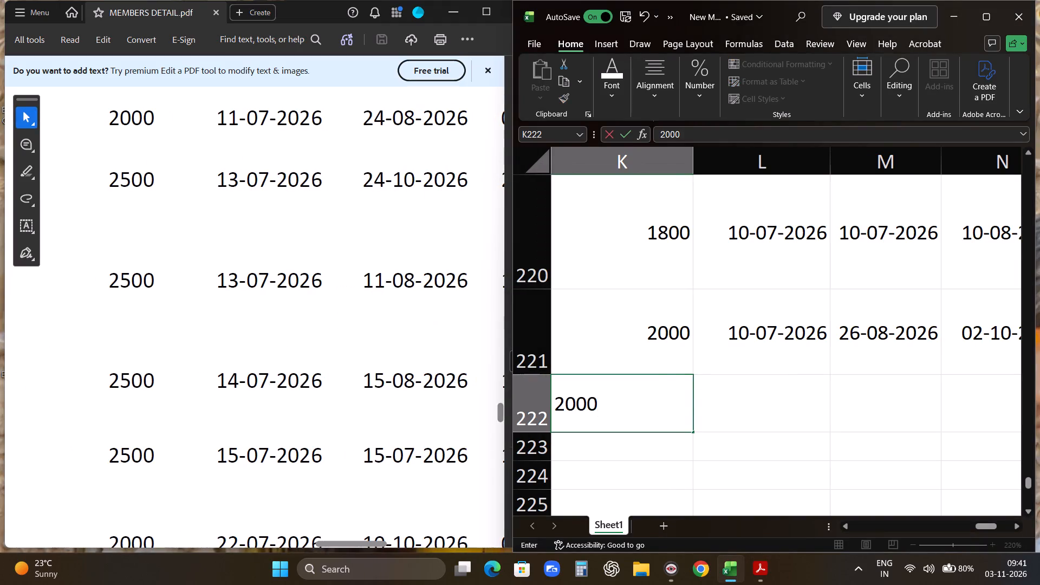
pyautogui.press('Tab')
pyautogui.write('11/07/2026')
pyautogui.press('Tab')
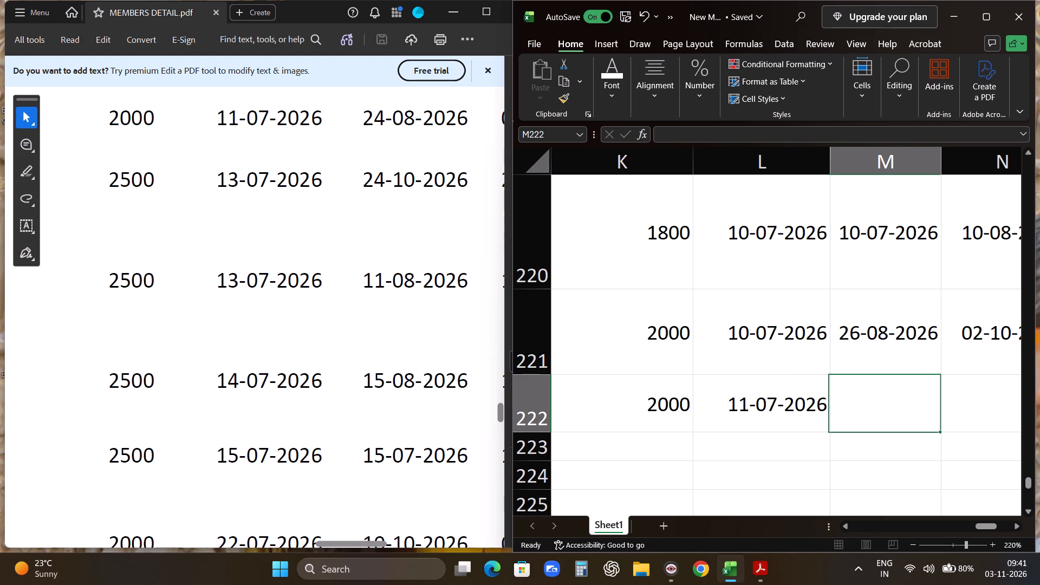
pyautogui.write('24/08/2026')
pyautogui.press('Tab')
# Look up entry 221's last date and status in the PDF and enter 03/10/2026 in N222 and NON ACTIVE in O222.
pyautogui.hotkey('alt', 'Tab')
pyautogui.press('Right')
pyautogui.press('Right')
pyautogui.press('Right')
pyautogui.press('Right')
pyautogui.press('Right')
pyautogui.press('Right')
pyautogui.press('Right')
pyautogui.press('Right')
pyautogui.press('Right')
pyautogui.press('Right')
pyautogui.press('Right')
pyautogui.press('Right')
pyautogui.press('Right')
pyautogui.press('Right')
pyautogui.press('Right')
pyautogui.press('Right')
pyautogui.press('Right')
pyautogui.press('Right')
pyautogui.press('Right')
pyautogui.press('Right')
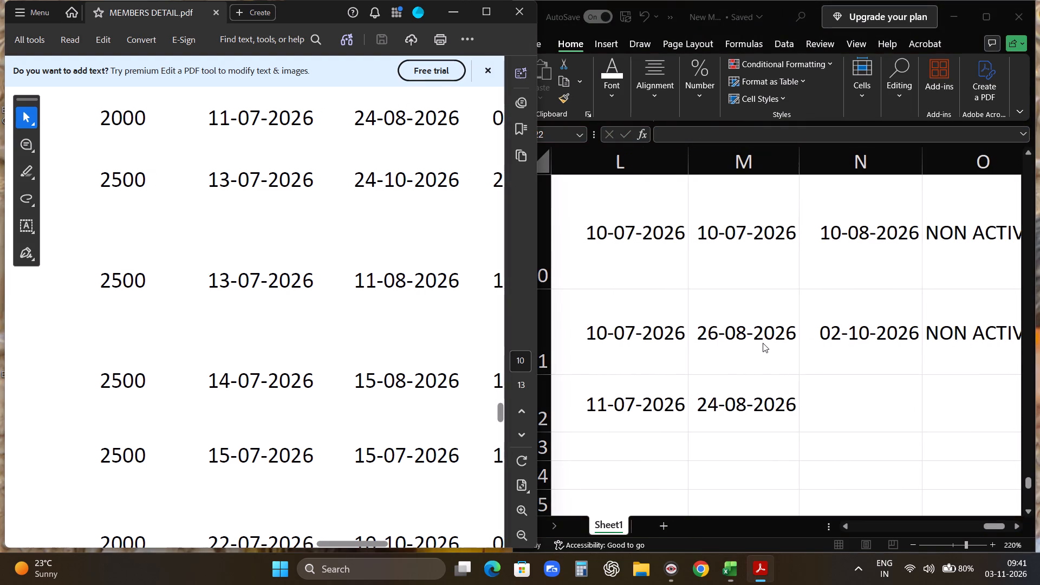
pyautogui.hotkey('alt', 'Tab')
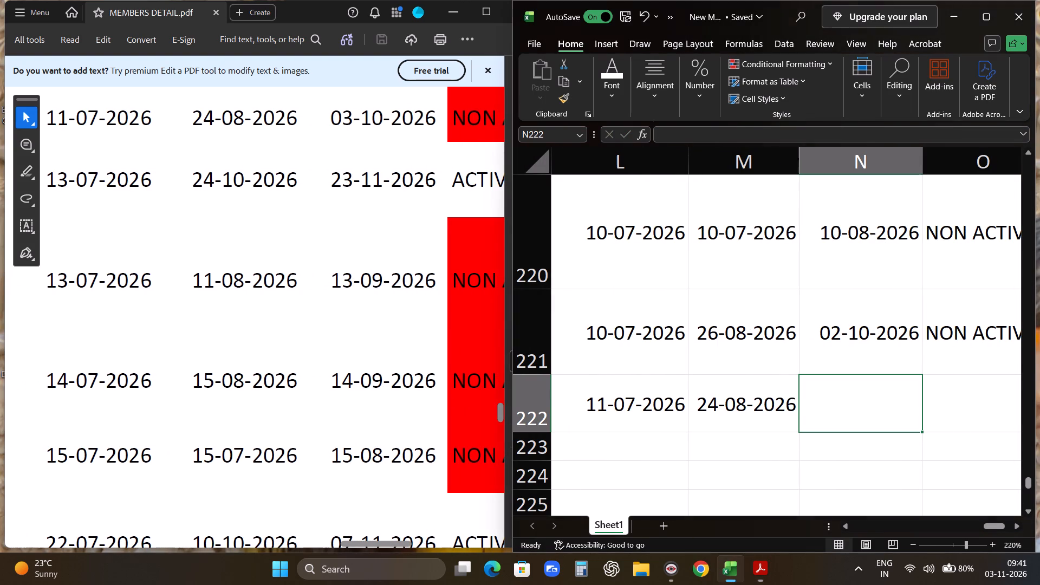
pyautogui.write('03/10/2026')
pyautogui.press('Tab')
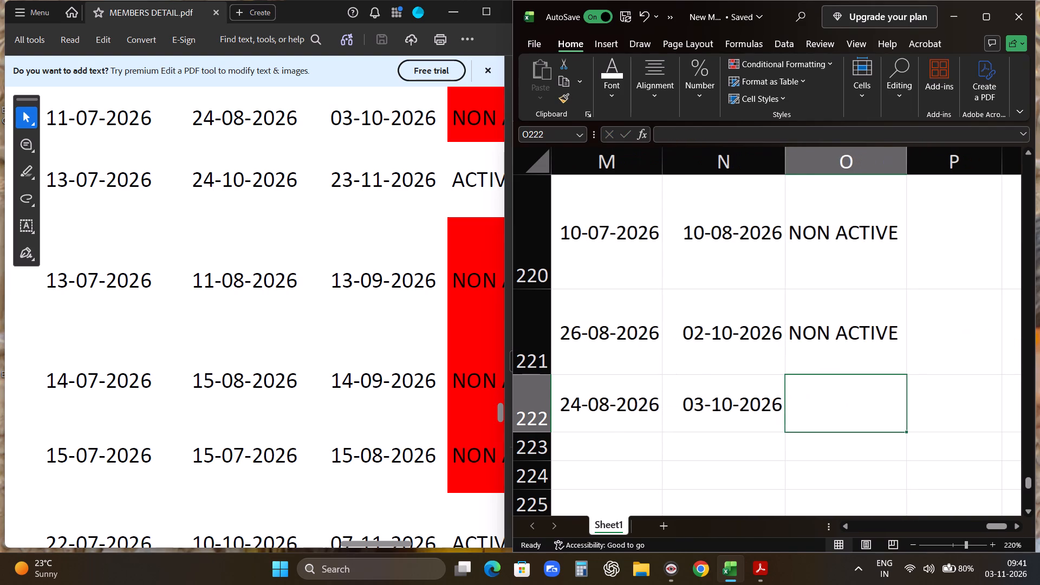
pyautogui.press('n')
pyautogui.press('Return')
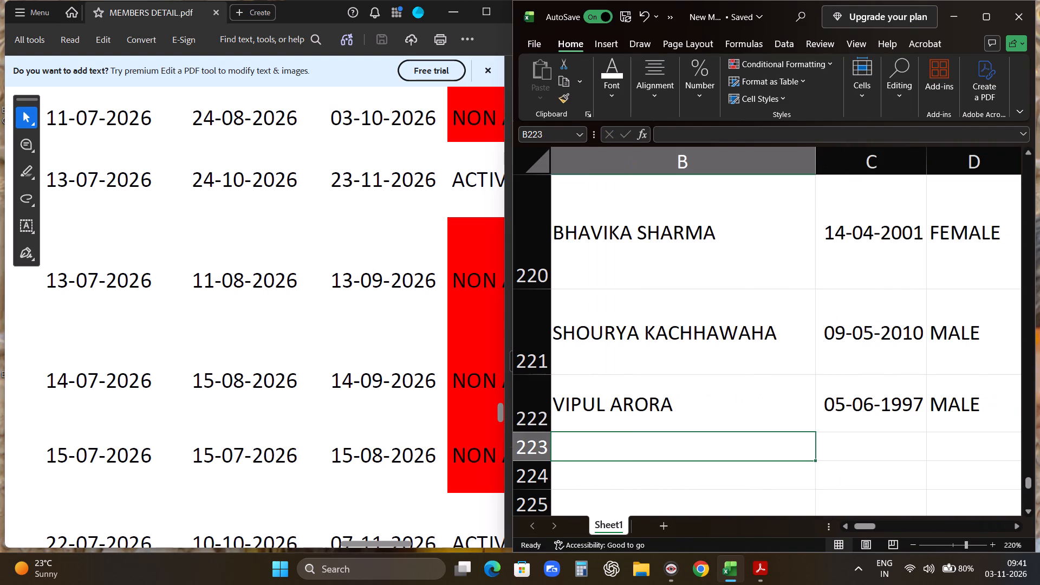
# Find entry 222 at the start of its row in the PDF and enter the member's name in Excel cell B223.
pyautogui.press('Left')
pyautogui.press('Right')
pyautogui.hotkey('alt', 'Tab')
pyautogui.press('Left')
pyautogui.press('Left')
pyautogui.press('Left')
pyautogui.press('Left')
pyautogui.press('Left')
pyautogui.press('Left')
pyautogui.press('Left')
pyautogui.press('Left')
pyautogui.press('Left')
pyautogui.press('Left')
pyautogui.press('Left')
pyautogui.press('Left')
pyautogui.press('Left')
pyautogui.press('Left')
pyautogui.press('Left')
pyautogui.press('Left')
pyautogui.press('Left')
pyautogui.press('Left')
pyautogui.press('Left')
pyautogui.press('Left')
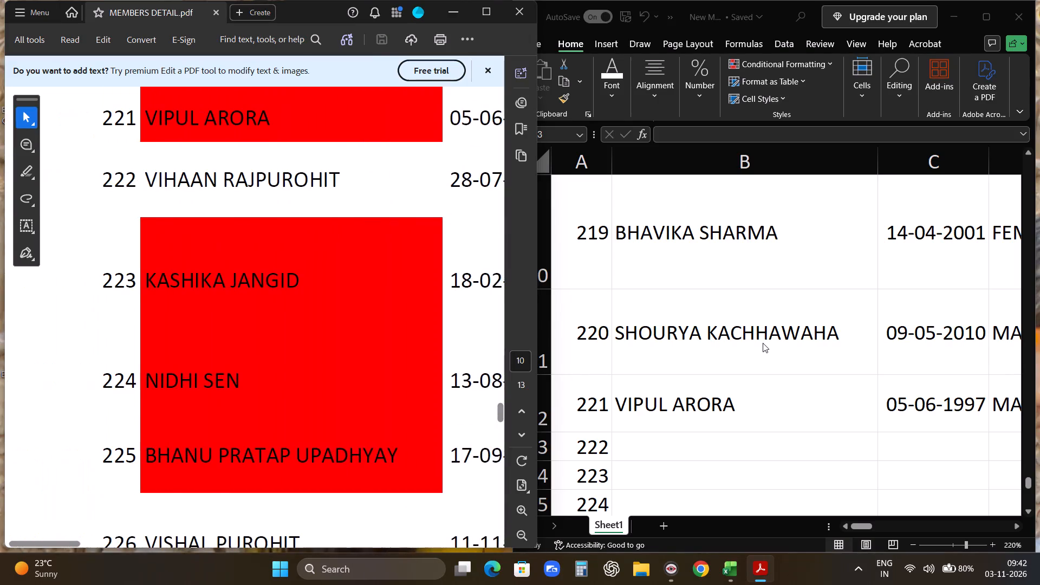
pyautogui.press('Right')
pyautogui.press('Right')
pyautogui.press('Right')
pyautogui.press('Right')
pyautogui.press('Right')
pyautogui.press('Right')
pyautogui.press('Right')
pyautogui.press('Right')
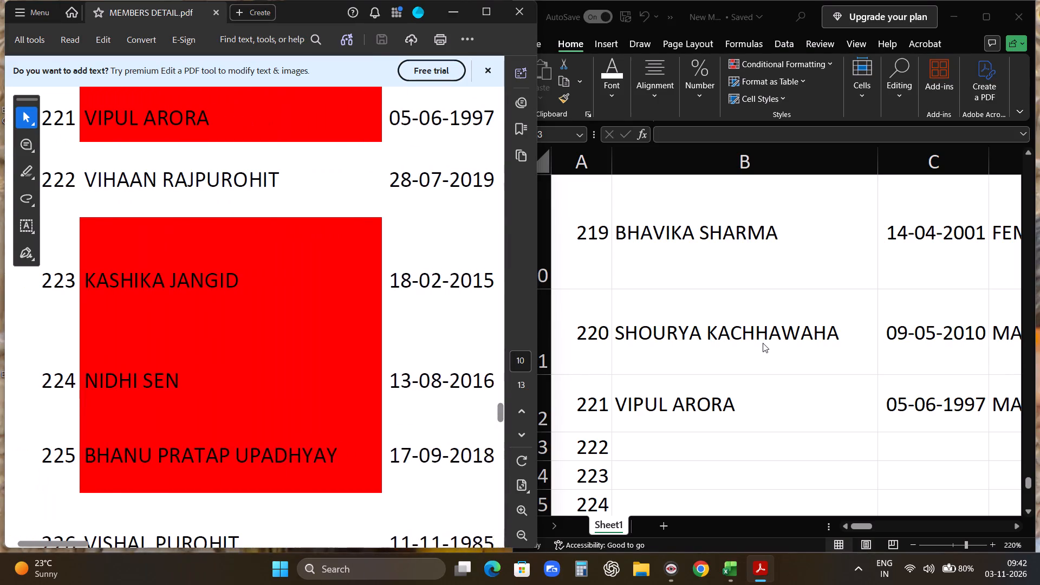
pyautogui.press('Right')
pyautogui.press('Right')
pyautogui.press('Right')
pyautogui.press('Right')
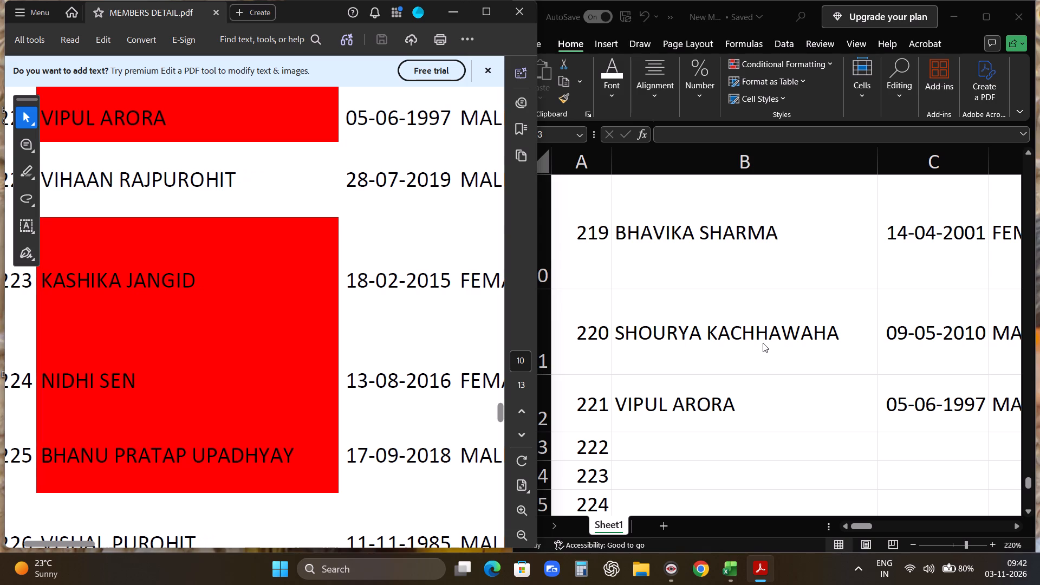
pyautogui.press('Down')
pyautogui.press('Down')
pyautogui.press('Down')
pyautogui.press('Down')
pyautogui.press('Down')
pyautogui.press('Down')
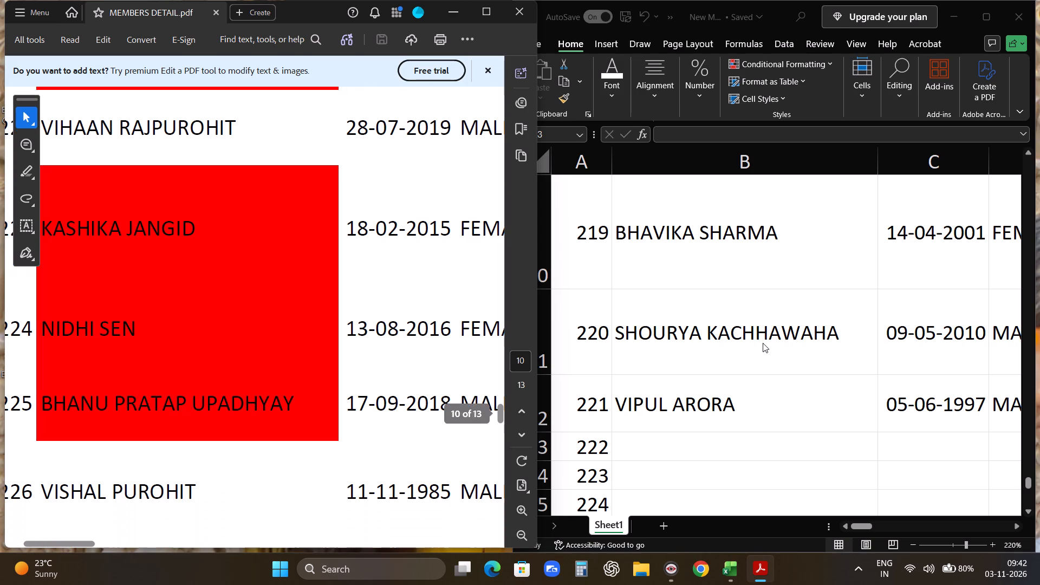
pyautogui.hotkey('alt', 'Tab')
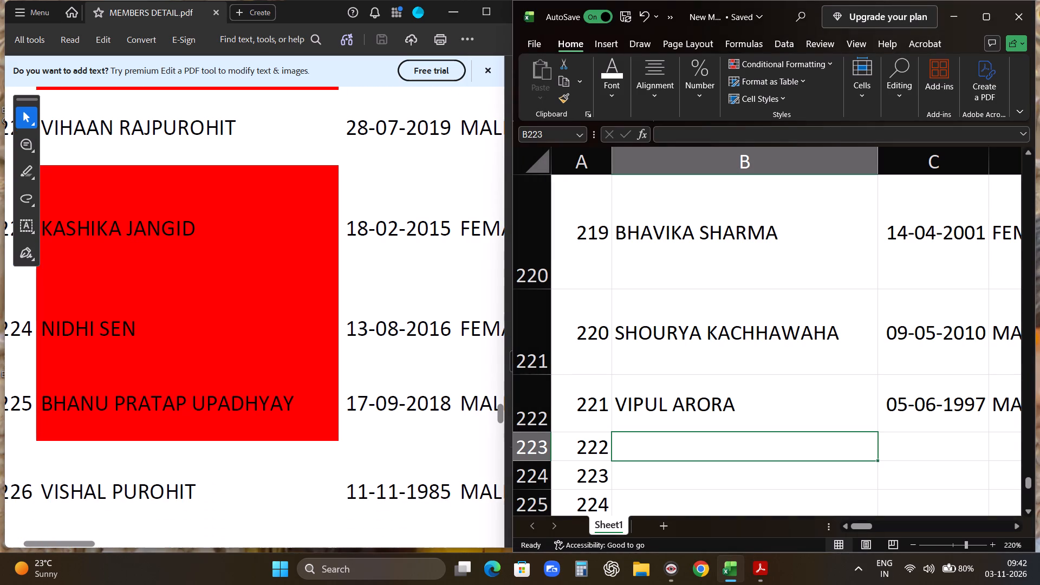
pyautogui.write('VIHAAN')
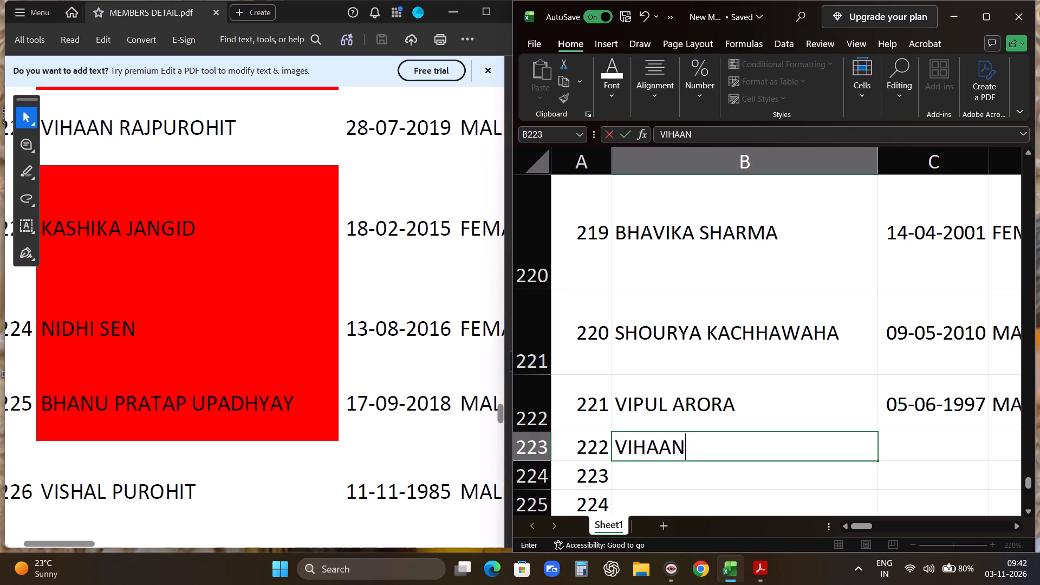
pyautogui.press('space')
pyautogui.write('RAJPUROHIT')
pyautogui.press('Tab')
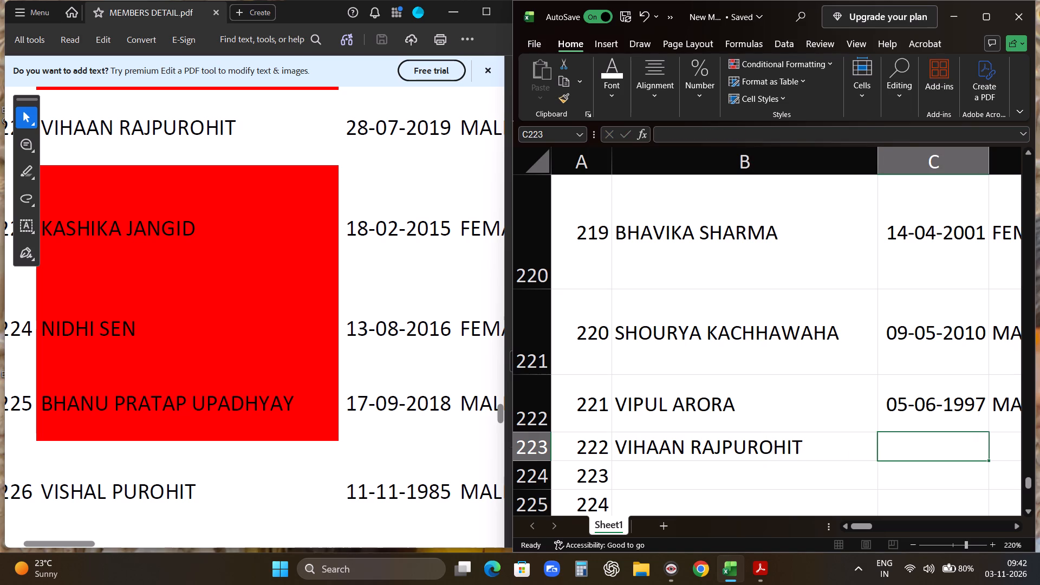
# Enter entry 222's date of birth in C223 and the gender MALE in D223.
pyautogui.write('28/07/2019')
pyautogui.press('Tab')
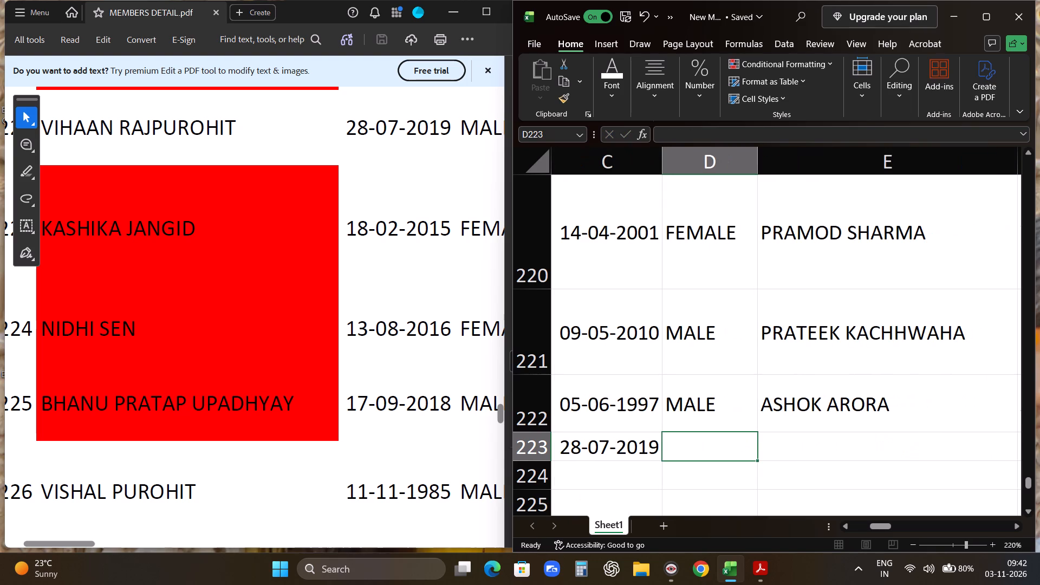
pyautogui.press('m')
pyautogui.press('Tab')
# Look up the two names following entry 222's gender in the PDF and enter them in Excel cells E223 and F223.
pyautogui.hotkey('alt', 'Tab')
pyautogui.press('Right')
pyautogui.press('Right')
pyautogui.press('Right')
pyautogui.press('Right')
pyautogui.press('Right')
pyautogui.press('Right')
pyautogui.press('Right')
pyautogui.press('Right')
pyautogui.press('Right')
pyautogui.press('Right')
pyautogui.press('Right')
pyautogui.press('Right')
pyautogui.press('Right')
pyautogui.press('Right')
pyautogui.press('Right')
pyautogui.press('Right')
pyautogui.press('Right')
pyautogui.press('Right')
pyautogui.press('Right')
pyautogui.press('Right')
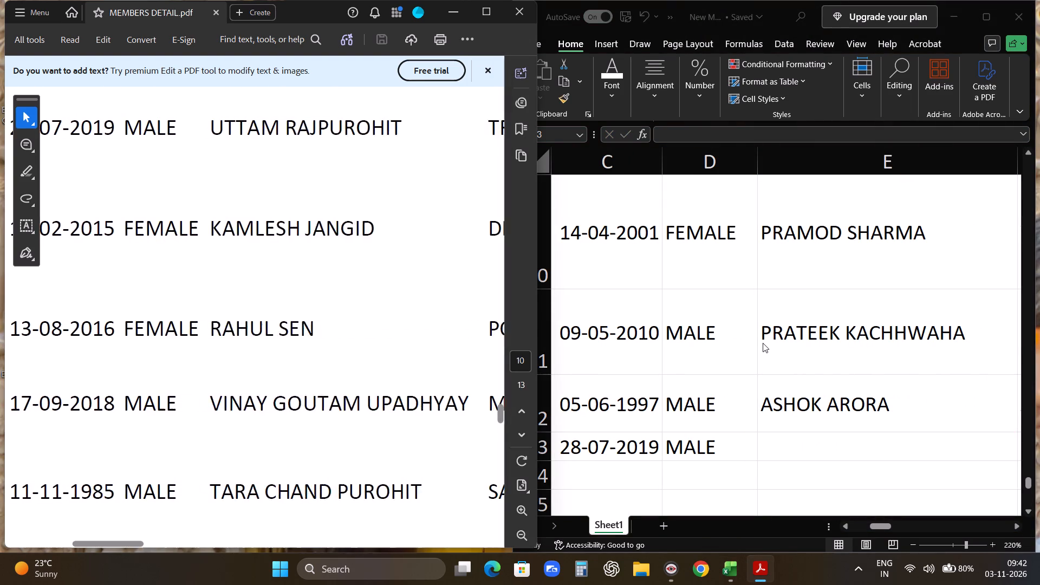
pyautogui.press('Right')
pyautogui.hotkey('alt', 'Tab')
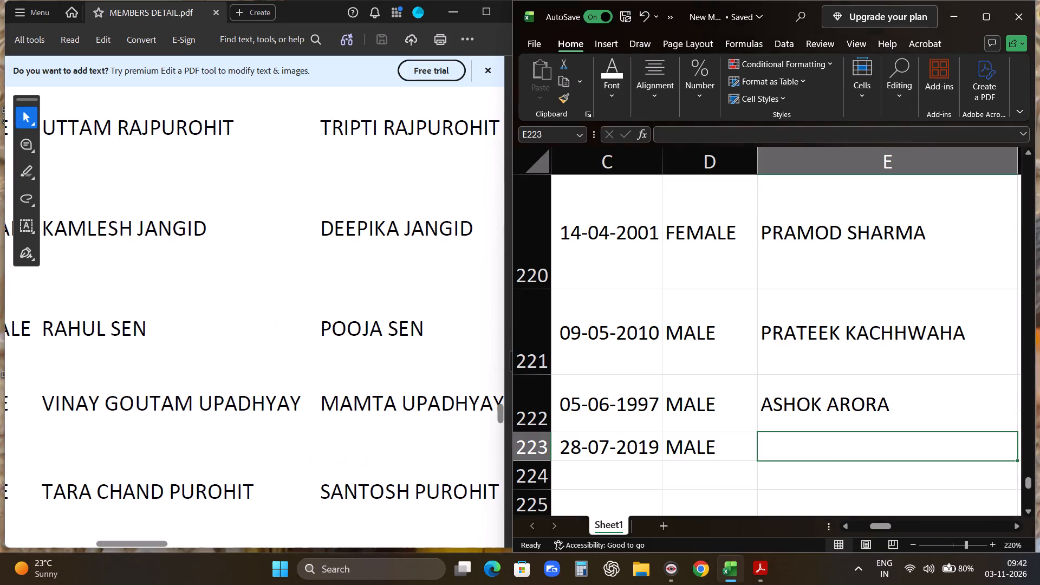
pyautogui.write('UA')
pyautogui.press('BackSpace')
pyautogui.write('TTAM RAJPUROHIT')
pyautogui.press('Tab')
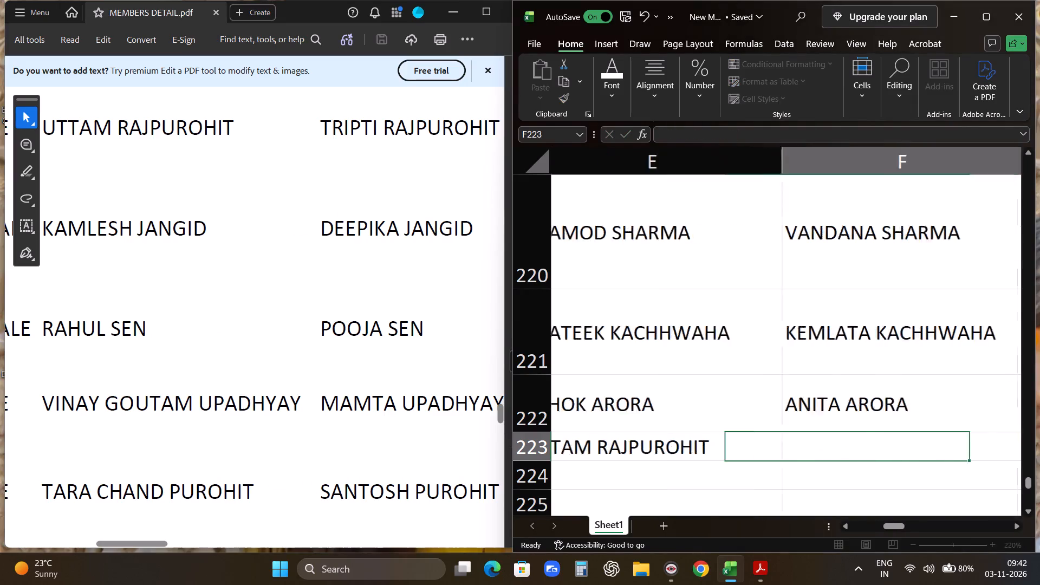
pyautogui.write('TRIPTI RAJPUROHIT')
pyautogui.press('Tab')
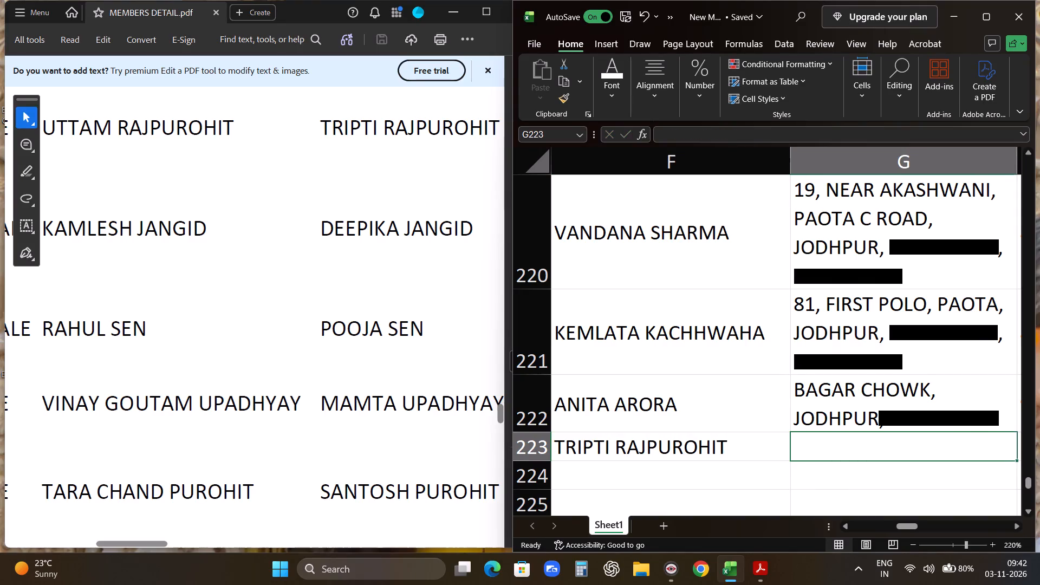
# Look up entry 222's address in the PDF and enter it in Excel cell G223.
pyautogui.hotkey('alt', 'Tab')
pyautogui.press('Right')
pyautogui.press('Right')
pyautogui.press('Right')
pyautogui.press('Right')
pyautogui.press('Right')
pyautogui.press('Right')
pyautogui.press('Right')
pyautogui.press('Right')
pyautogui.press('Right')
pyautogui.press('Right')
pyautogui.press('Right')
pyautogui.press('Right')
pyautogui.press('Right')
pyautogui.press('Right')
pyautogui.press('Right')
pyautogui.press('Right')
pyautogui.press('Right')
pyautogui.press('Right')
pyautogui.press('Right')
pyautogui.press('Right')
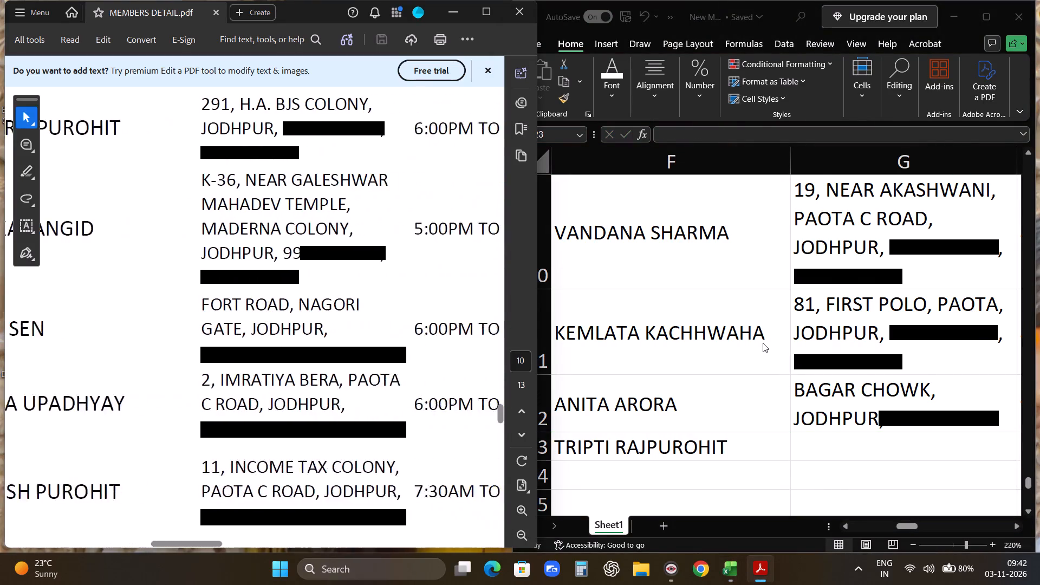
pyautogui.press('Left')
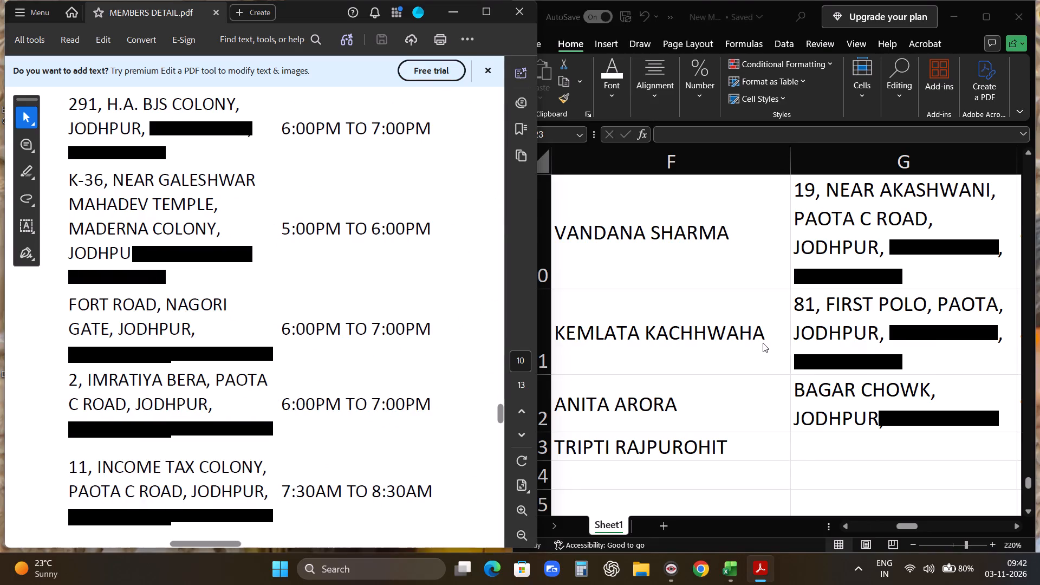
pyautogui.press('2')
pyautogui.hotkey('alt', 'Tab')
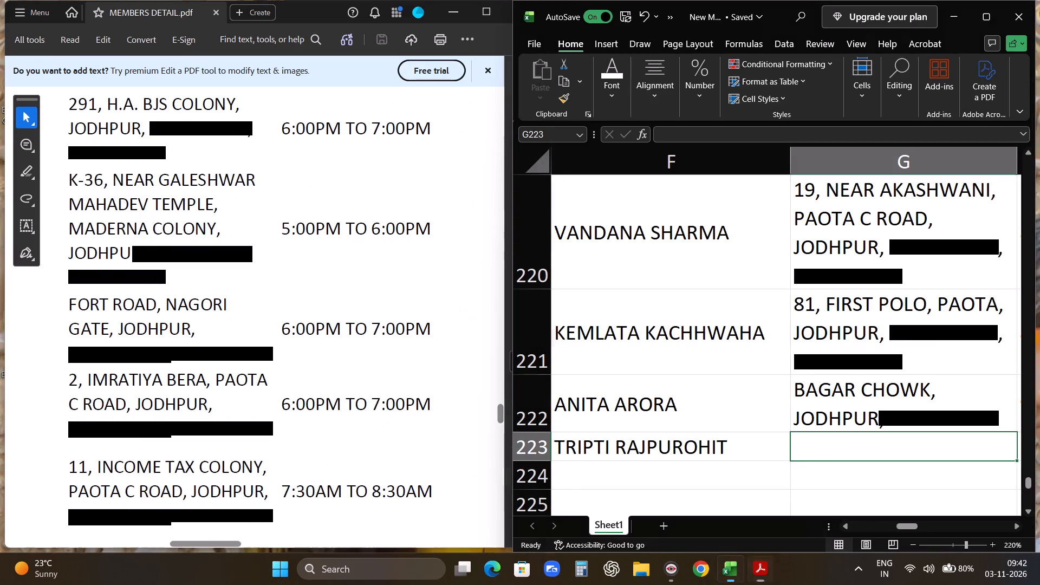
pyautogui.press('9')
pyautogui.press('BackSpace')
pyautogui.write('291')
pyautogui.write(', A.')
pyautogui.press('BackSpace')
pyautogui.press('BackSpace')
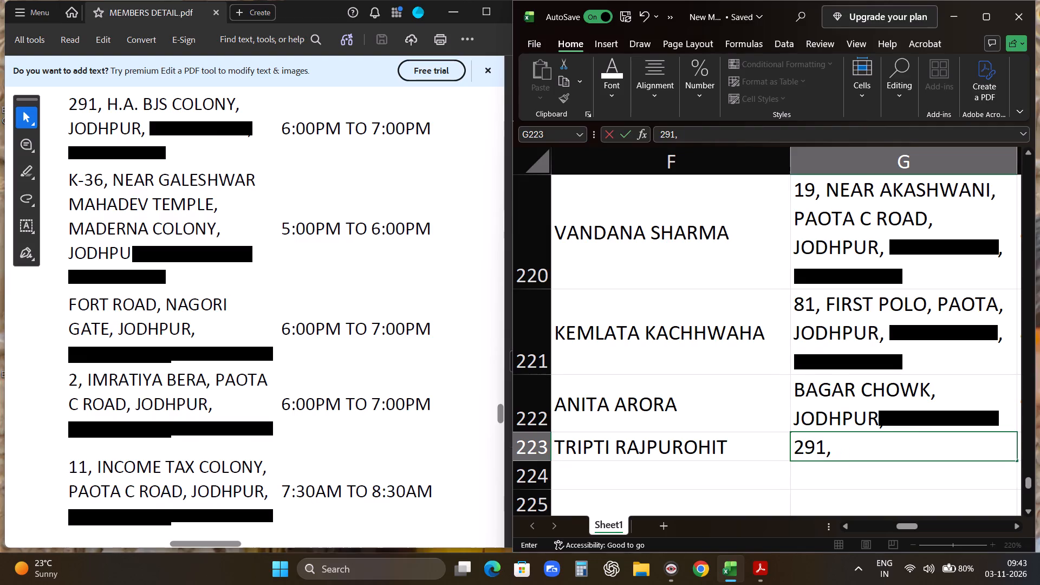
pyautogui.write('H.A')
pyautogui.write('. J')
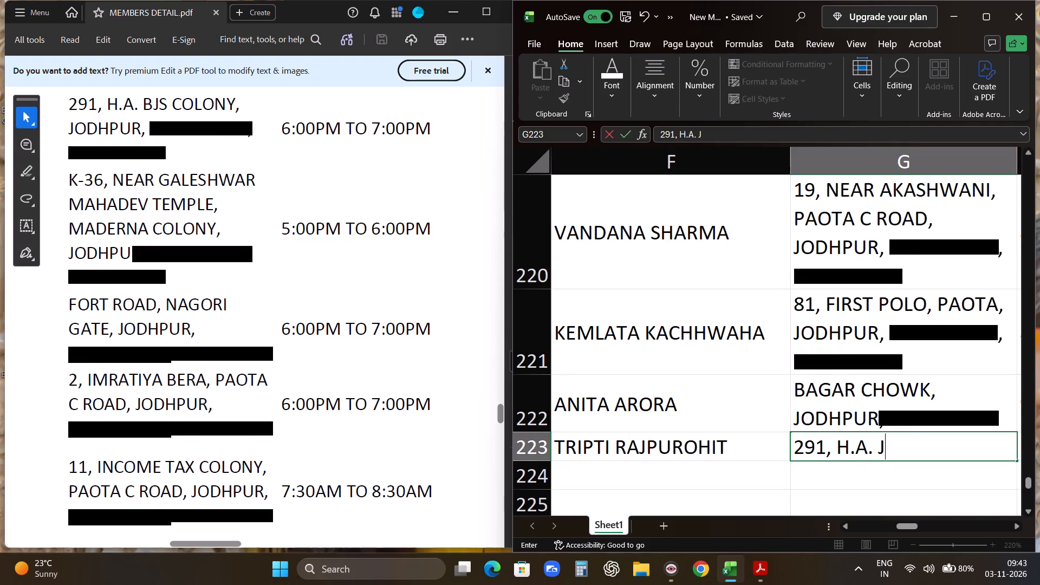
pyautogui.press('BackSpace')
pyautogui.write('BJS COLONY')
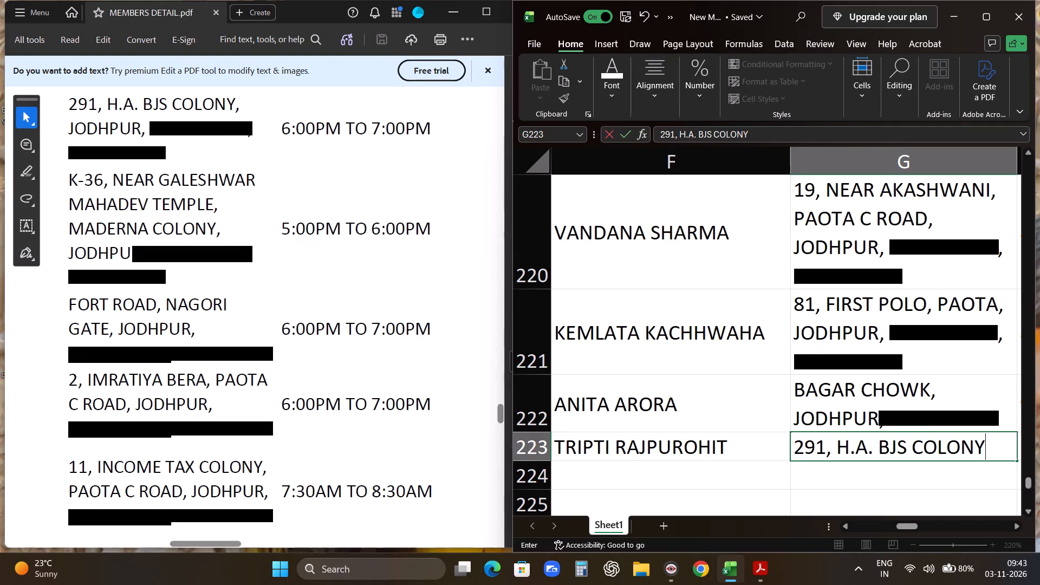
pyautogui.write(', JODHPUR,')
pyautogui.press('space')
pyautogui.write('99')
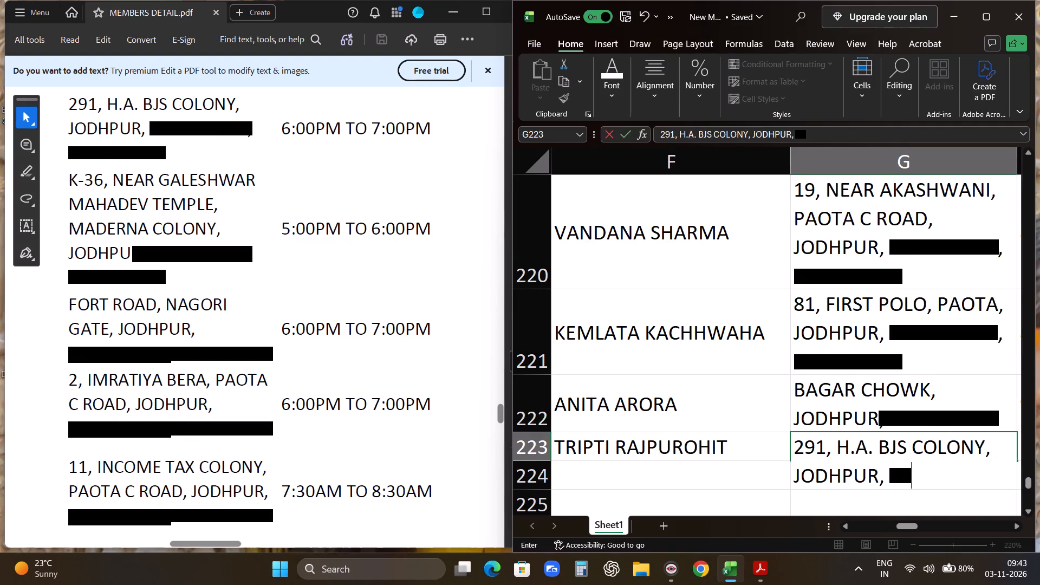
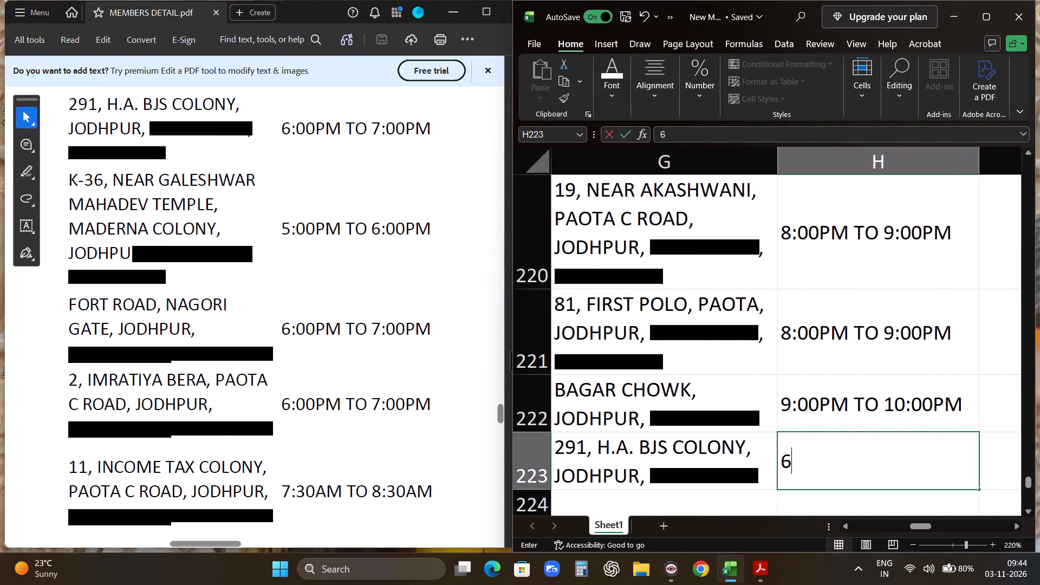
# Complete entry 222's time slot as 6:00PM TO 7:00PM in Excel cell H223.
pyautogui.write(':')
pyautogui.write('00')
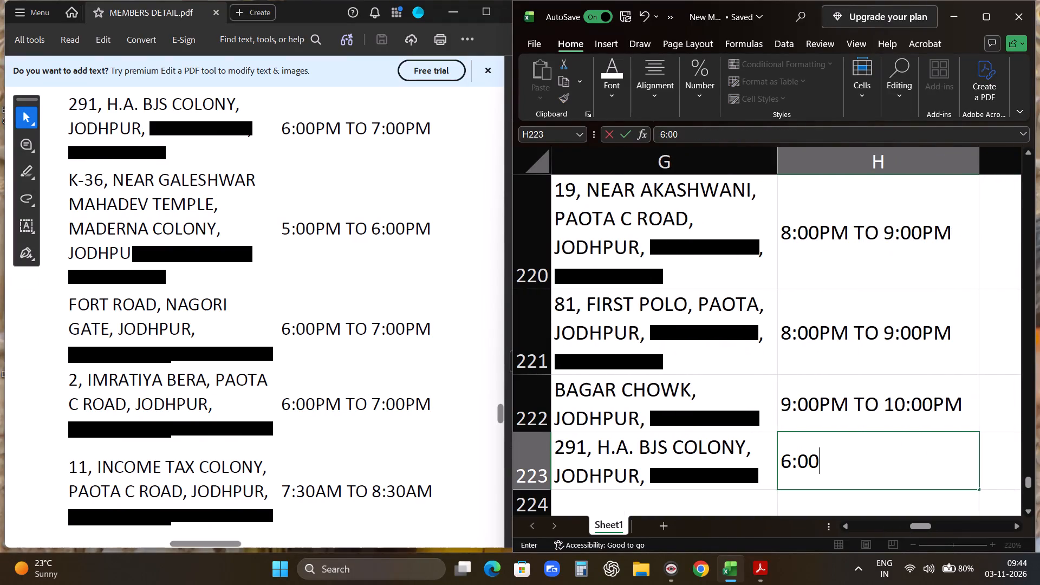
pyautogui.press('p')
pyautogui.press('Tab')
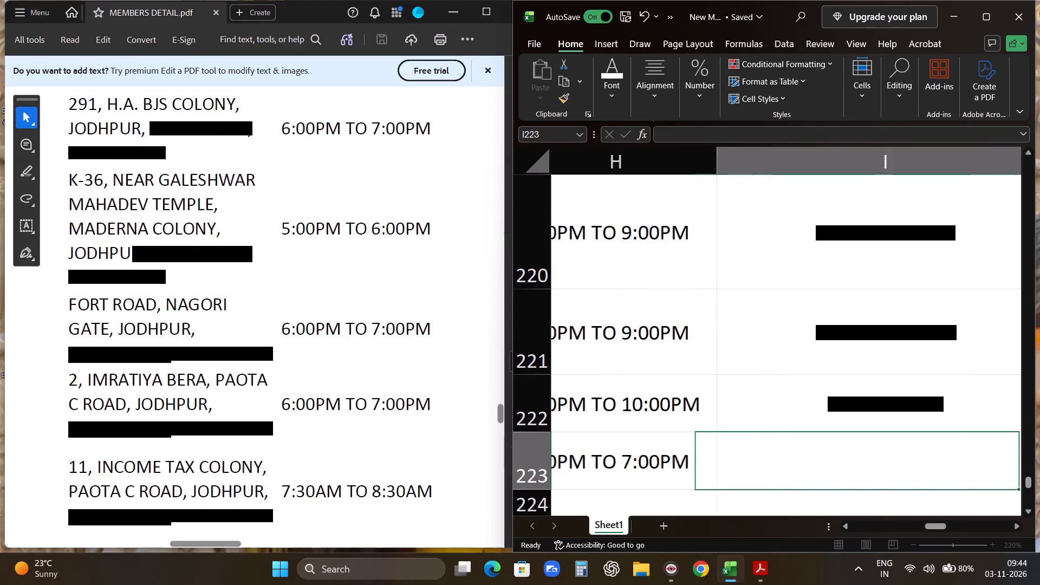
# Look up the two fields following entry 222's time slot in the PDF and enter NIL in I223 and MONTHLY in J223.
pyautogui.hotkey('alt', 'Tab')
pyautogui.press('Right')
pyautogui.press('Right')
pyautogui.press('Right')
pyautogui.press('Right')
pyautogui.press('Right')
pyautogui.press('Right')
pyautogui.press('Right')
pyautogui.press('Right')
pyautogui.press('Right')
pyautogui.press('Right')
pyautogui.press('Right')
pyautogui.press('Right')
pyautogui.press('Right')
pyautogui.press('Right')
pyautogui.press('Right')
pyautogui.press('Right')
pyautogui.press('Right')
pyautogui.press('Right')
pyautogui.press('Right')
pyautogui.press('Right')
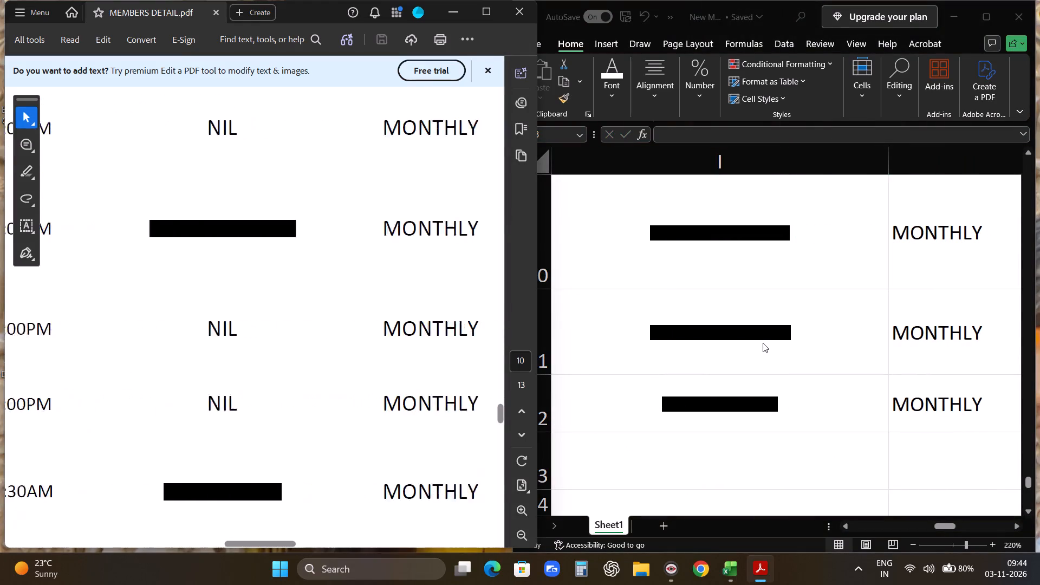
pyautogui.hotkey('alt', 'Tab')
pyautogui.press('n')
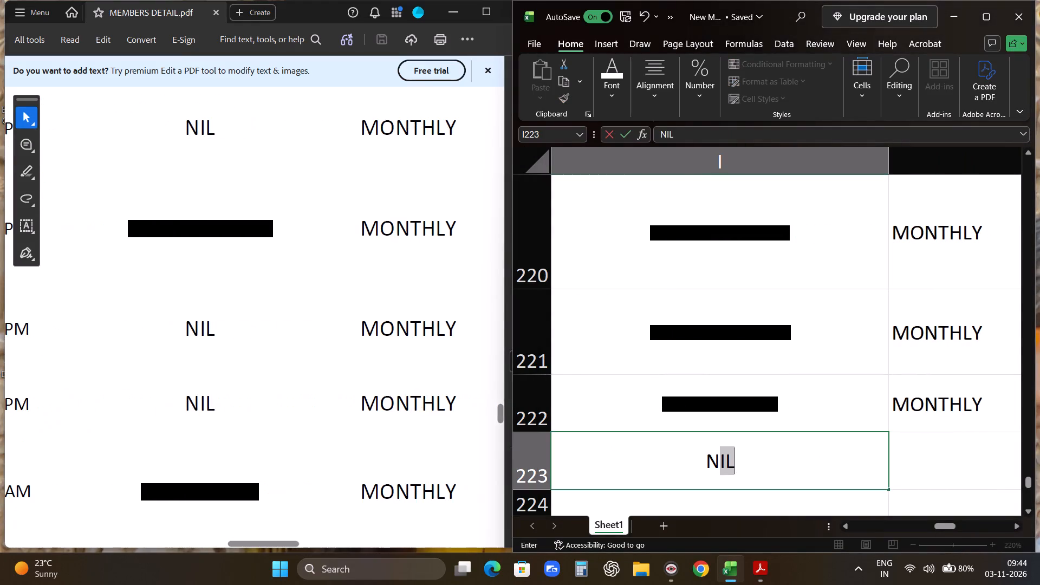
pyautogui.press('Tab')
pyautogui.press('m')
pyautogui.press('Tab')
# Look up entry 222's fee in the PDF and enter 2500 in Excel cell K223.
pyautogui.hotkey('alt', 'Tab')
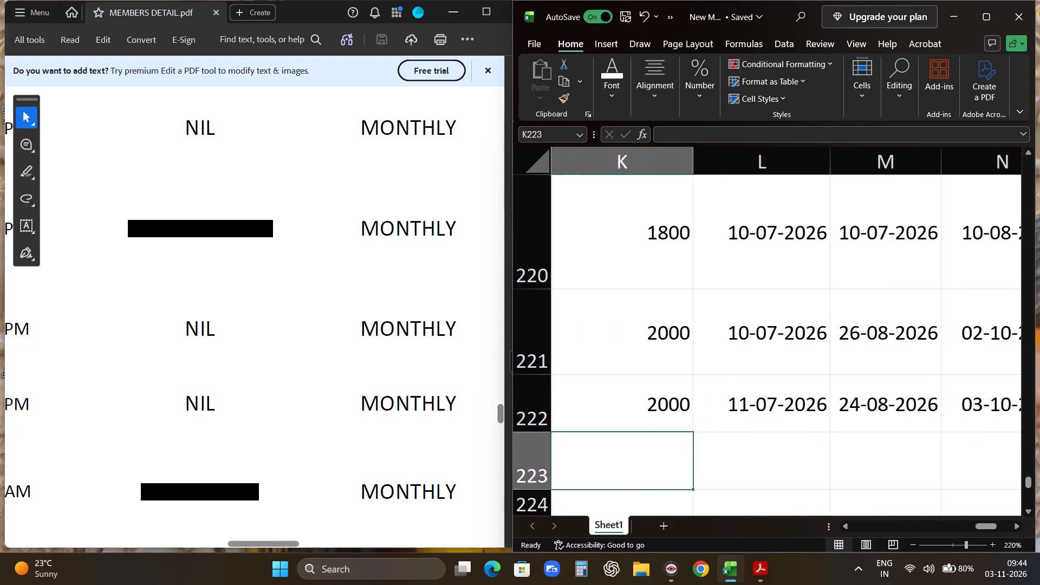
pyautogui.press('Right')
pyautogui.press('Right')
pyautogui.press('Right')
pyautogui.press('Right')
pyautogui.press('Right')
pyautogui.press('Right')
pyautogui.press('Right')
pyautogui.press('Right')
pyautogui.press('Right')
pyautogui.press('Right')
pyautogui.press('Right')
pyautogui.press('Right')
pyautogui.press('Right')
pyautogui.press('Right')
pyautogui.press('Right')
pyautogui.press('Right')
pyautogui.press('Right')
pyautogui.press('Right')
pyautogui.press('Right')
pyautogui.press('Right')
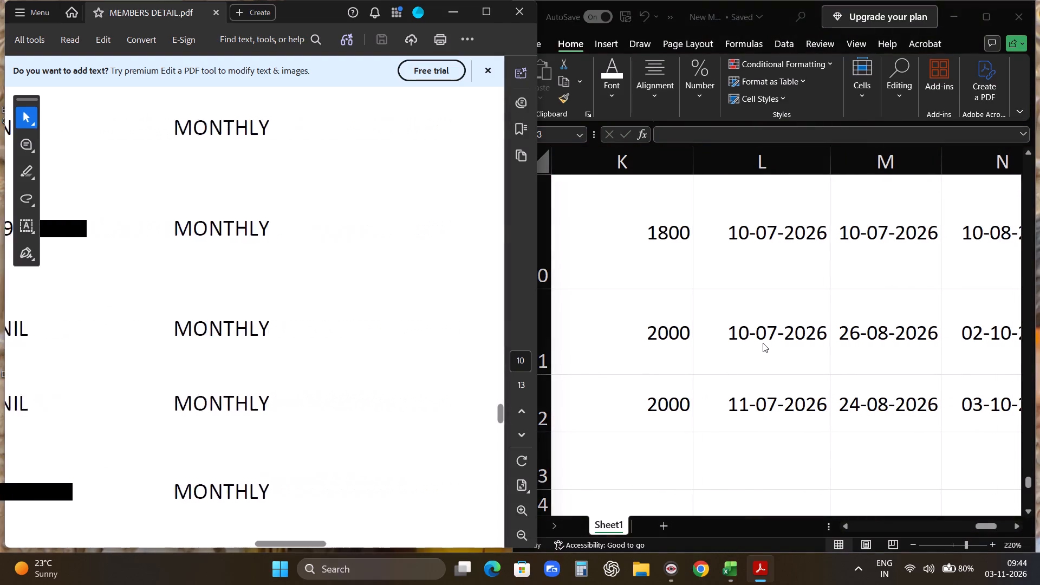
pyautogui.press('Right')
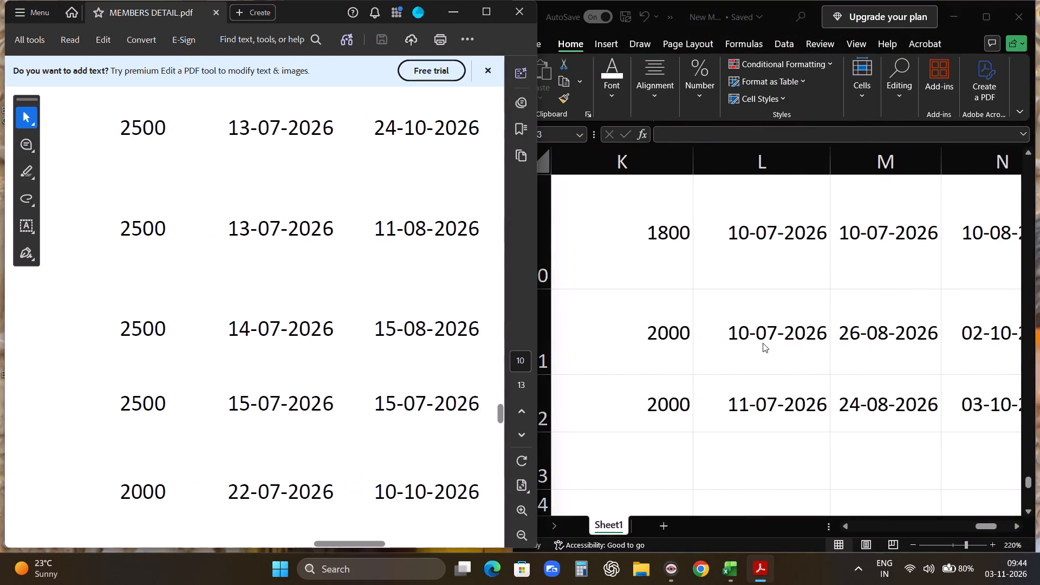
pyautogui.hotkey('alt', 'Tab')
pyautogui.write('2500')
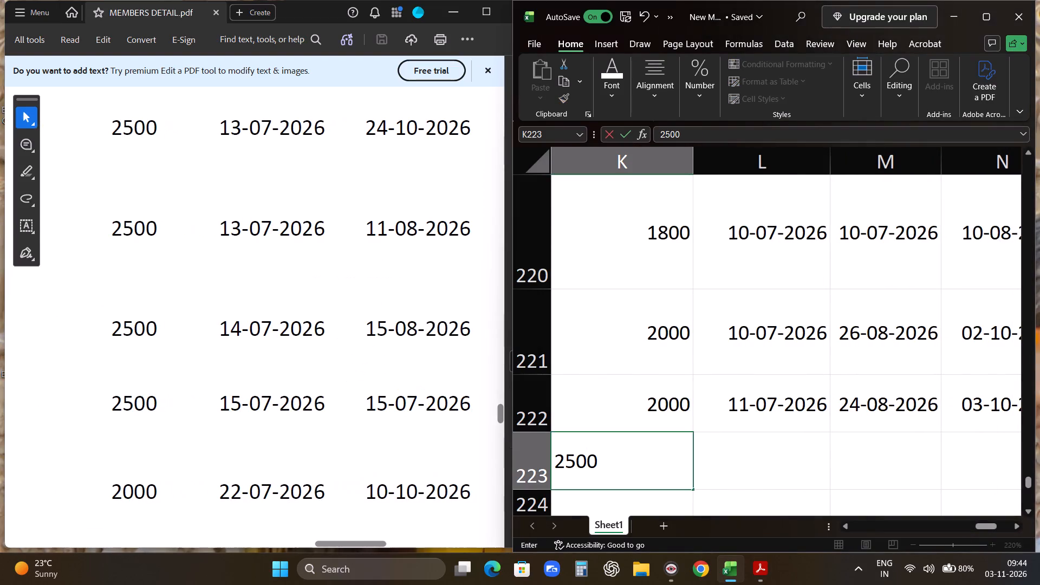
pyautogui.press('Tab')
# Enter entry 222's first two membership dates, 13/07/2026 in L223 and 24/10/2026 in M223.
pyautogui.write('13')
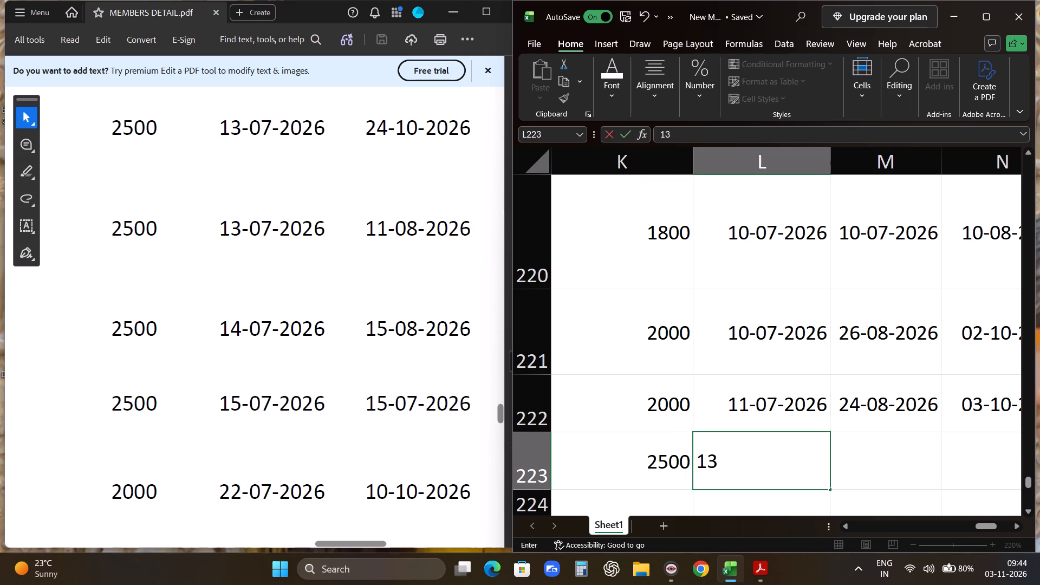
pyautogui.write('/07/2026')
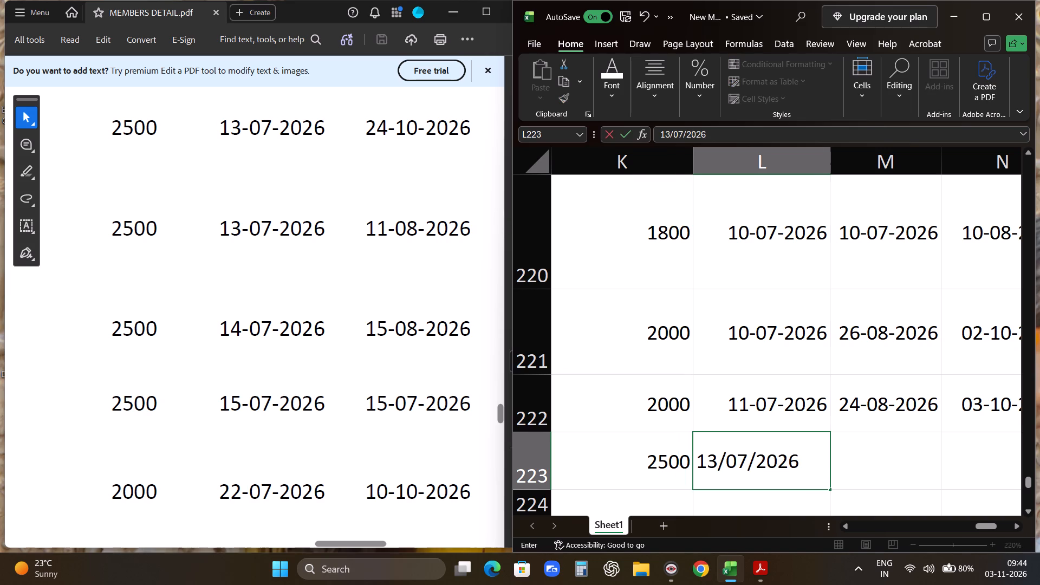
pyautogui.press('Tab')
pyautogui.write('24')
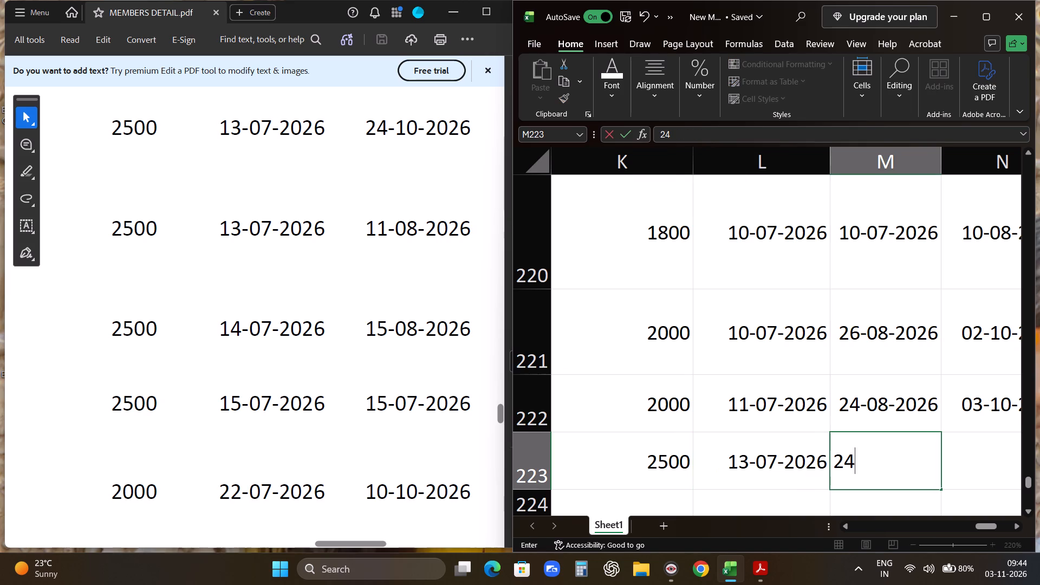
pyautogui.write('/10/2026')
# Look up entry 222's last date and status in the PDF and enter 23/11/2026 in N223 and ACTIVE in O223.
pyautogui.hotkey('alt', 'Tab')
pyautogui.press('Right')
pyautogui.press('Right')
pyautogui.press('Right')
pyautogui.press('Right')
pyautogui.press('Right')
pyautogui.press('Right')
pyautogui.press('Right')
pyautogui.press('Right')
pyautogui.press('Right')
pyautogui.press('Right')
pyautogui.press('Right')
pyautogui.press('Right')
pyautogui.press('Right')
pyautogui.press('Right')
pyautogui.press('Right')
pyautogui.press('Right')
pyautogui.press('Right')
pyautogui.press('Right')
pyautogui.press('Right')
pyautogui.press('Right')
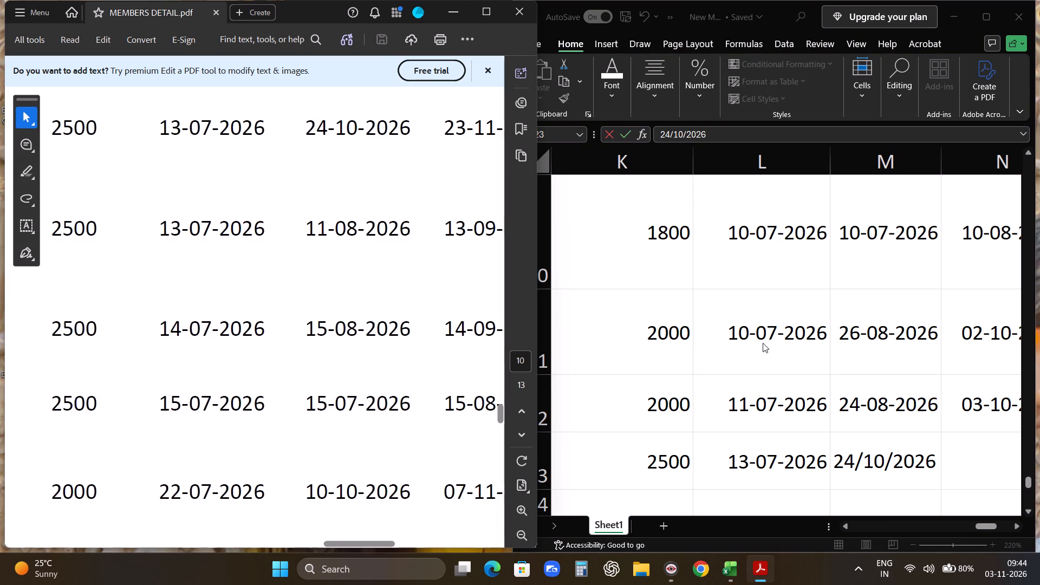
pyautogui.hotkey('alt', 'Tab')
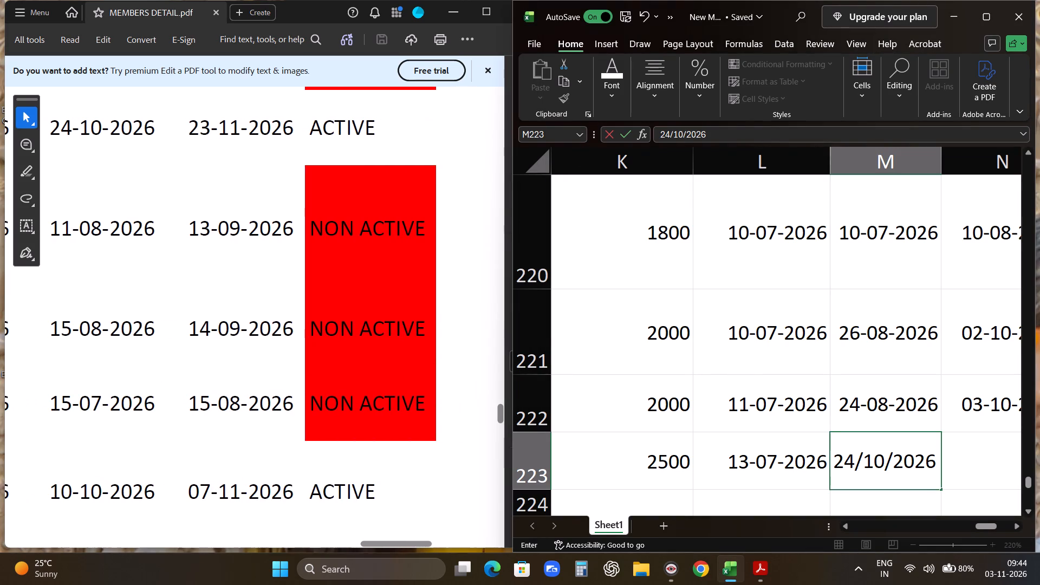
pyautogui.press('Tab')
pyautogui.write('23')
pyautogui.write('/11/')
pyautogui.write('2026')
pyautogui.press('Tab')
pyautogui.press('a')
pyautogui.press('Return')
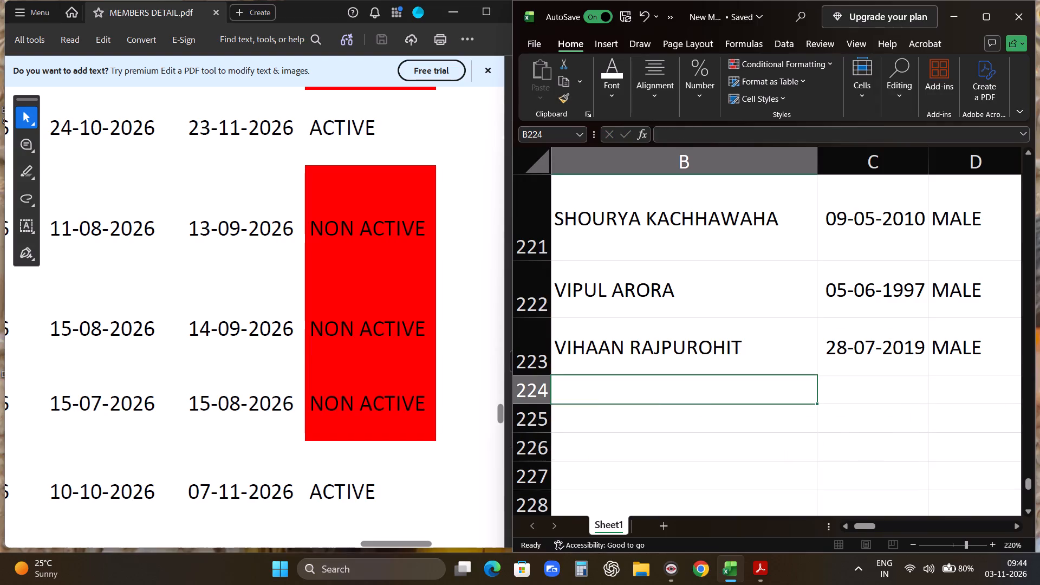
# Look up entry 223 in the MEMBERS DETAIL PDF and enter the member's name in Excel cell B224.
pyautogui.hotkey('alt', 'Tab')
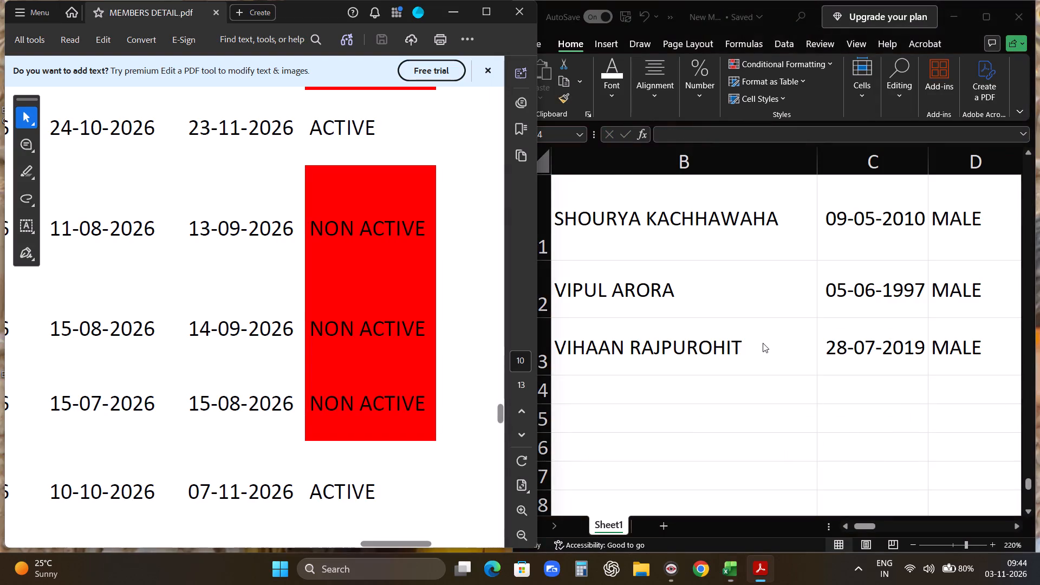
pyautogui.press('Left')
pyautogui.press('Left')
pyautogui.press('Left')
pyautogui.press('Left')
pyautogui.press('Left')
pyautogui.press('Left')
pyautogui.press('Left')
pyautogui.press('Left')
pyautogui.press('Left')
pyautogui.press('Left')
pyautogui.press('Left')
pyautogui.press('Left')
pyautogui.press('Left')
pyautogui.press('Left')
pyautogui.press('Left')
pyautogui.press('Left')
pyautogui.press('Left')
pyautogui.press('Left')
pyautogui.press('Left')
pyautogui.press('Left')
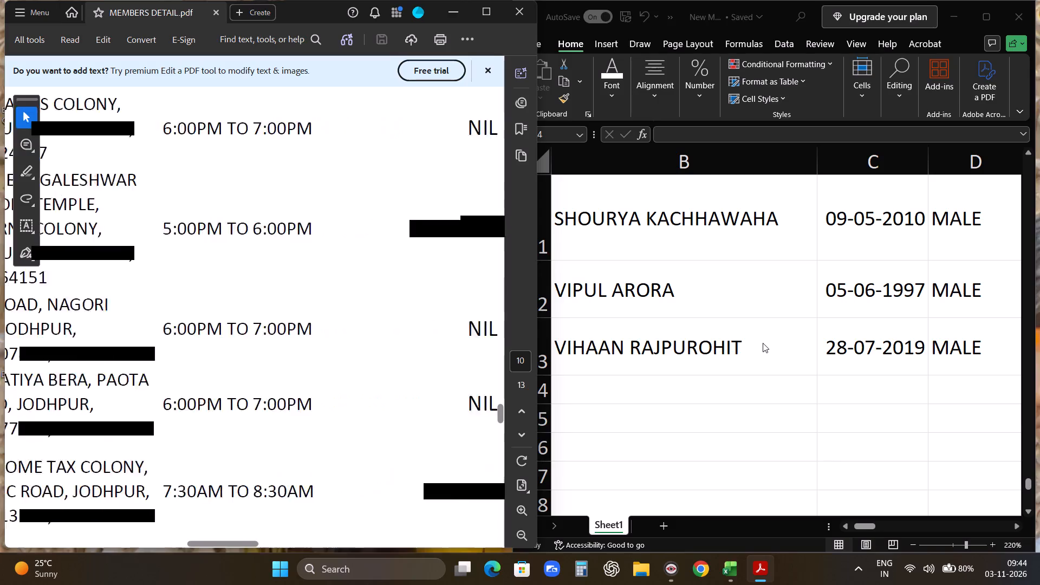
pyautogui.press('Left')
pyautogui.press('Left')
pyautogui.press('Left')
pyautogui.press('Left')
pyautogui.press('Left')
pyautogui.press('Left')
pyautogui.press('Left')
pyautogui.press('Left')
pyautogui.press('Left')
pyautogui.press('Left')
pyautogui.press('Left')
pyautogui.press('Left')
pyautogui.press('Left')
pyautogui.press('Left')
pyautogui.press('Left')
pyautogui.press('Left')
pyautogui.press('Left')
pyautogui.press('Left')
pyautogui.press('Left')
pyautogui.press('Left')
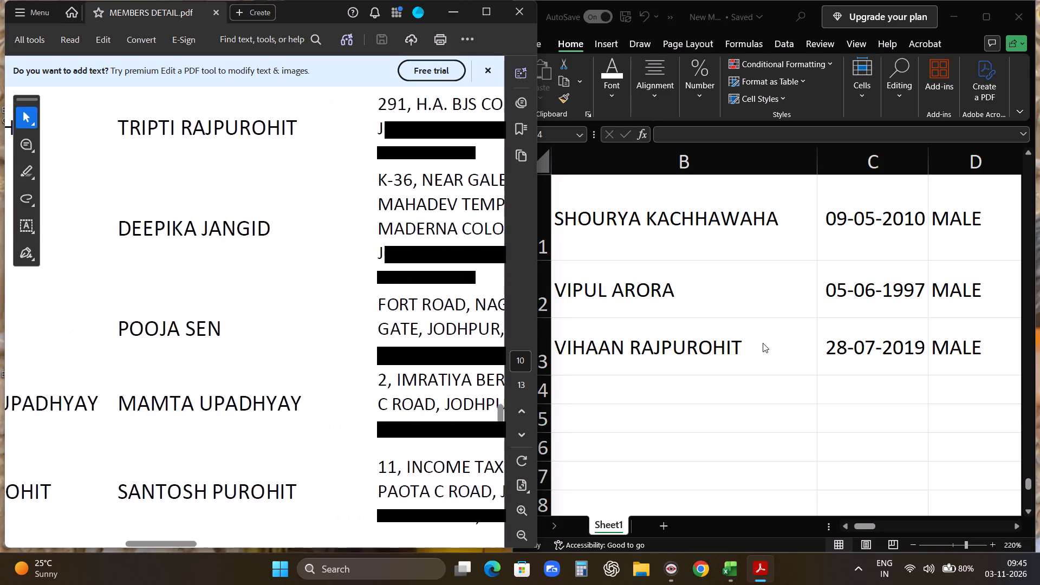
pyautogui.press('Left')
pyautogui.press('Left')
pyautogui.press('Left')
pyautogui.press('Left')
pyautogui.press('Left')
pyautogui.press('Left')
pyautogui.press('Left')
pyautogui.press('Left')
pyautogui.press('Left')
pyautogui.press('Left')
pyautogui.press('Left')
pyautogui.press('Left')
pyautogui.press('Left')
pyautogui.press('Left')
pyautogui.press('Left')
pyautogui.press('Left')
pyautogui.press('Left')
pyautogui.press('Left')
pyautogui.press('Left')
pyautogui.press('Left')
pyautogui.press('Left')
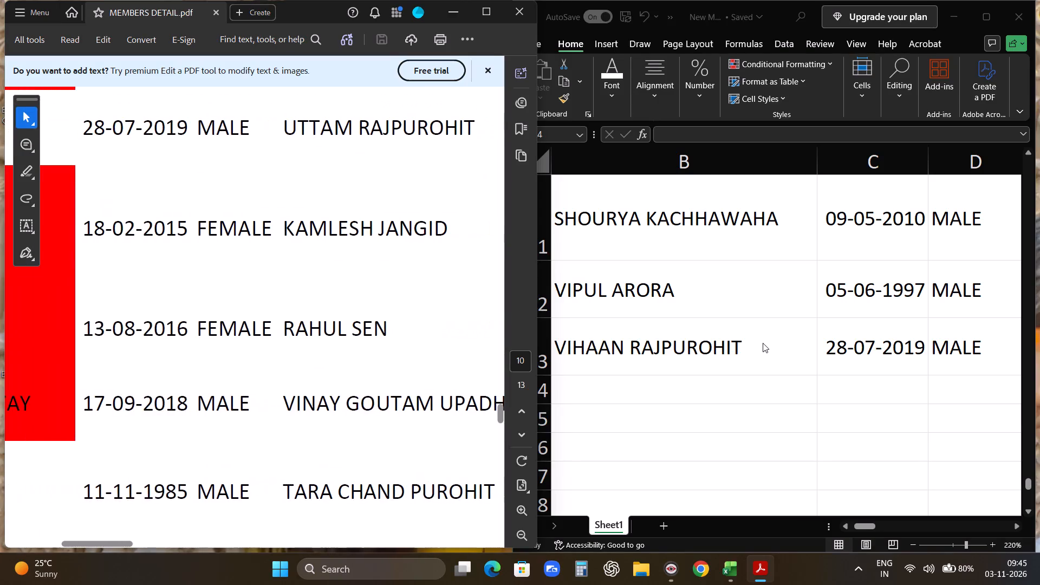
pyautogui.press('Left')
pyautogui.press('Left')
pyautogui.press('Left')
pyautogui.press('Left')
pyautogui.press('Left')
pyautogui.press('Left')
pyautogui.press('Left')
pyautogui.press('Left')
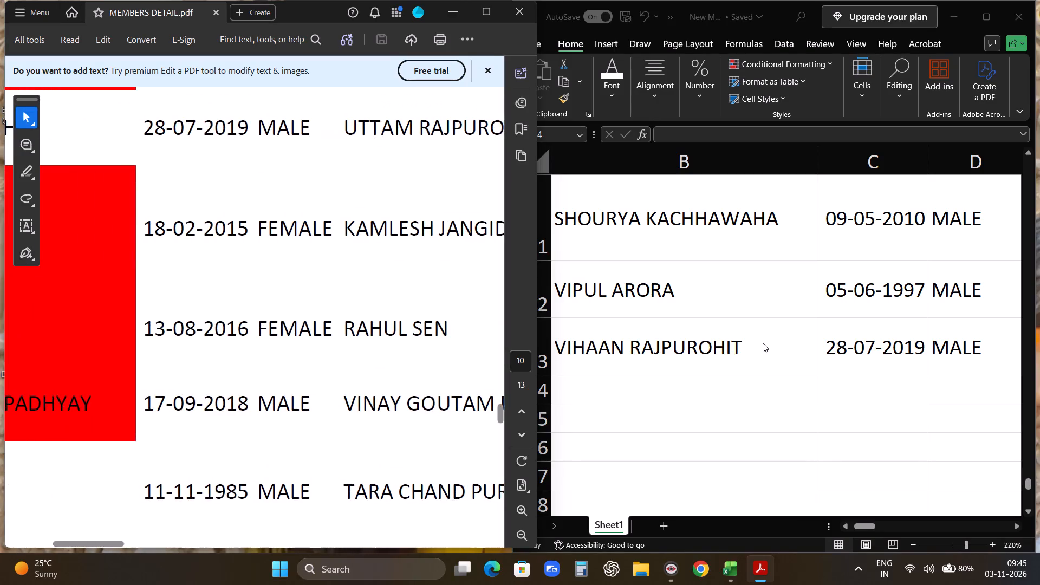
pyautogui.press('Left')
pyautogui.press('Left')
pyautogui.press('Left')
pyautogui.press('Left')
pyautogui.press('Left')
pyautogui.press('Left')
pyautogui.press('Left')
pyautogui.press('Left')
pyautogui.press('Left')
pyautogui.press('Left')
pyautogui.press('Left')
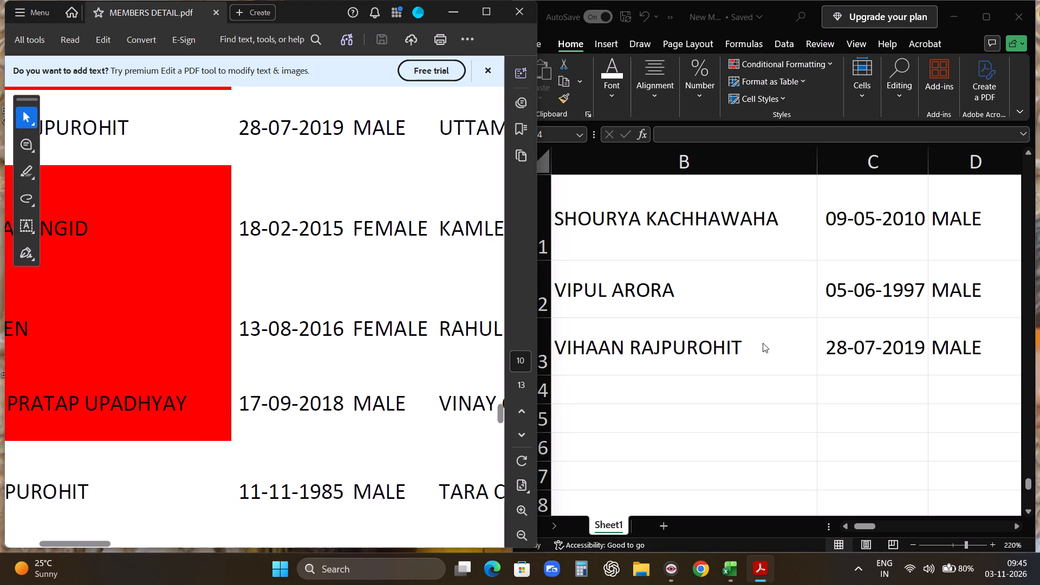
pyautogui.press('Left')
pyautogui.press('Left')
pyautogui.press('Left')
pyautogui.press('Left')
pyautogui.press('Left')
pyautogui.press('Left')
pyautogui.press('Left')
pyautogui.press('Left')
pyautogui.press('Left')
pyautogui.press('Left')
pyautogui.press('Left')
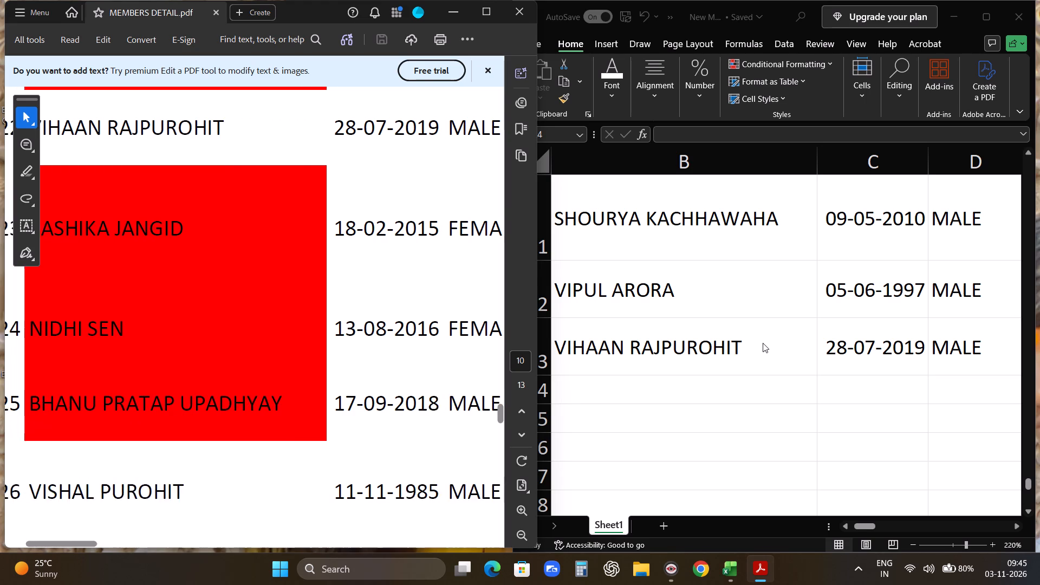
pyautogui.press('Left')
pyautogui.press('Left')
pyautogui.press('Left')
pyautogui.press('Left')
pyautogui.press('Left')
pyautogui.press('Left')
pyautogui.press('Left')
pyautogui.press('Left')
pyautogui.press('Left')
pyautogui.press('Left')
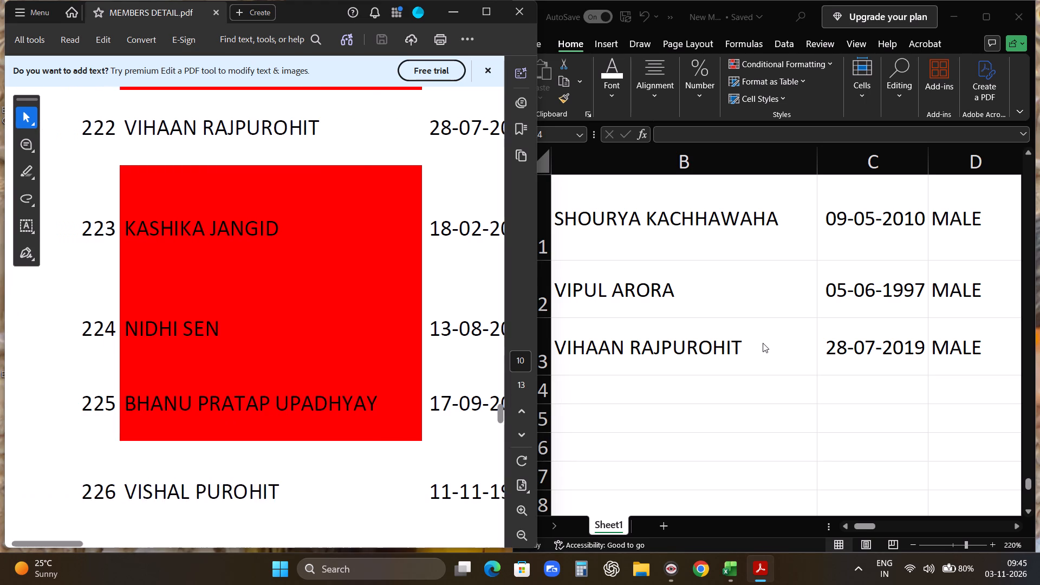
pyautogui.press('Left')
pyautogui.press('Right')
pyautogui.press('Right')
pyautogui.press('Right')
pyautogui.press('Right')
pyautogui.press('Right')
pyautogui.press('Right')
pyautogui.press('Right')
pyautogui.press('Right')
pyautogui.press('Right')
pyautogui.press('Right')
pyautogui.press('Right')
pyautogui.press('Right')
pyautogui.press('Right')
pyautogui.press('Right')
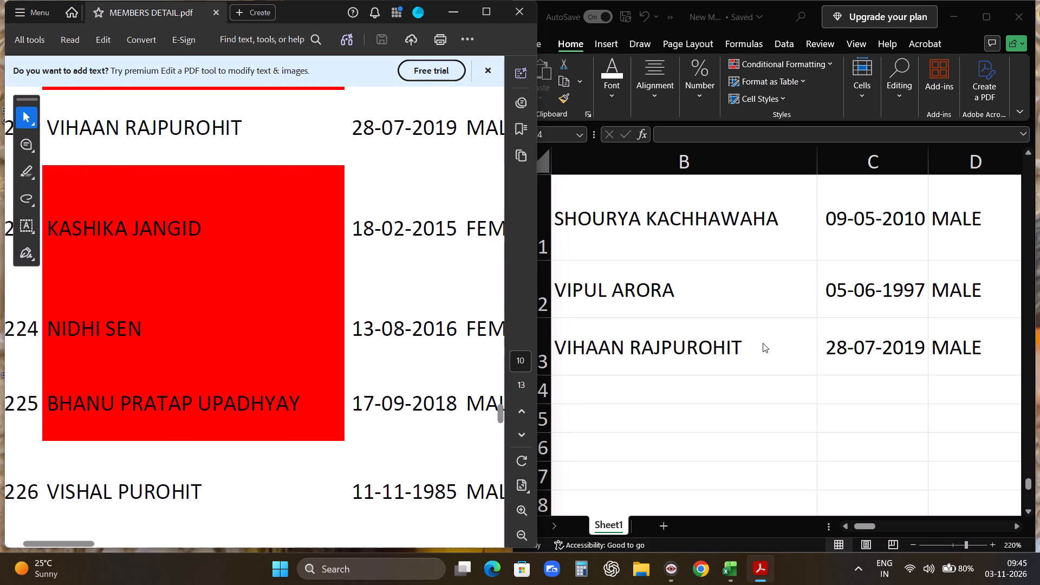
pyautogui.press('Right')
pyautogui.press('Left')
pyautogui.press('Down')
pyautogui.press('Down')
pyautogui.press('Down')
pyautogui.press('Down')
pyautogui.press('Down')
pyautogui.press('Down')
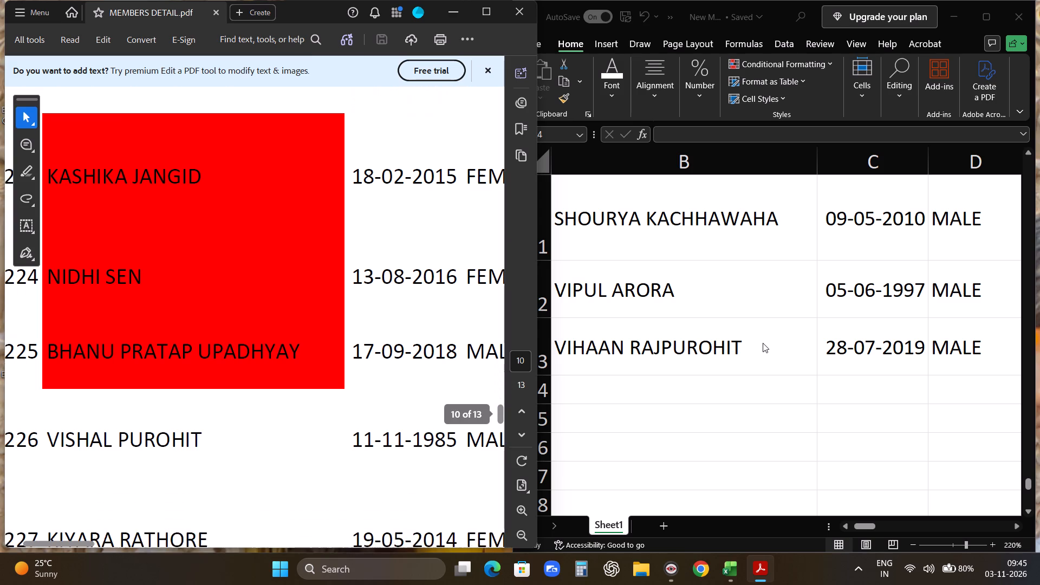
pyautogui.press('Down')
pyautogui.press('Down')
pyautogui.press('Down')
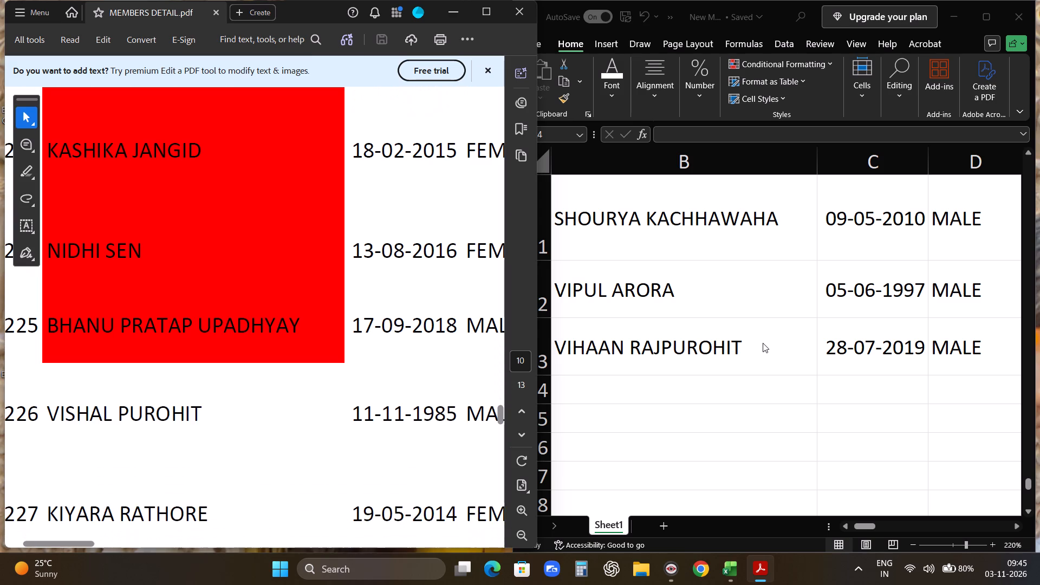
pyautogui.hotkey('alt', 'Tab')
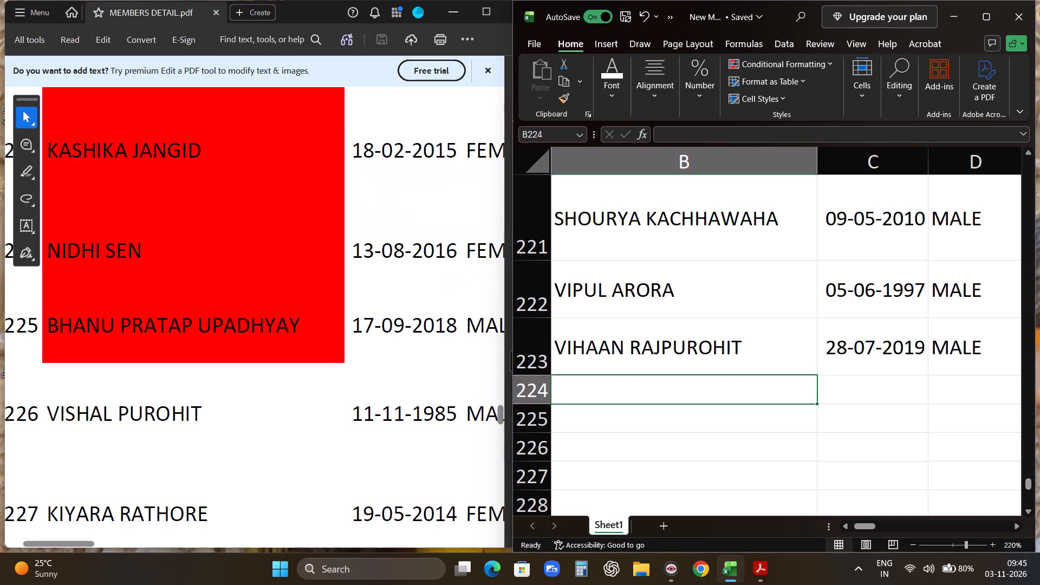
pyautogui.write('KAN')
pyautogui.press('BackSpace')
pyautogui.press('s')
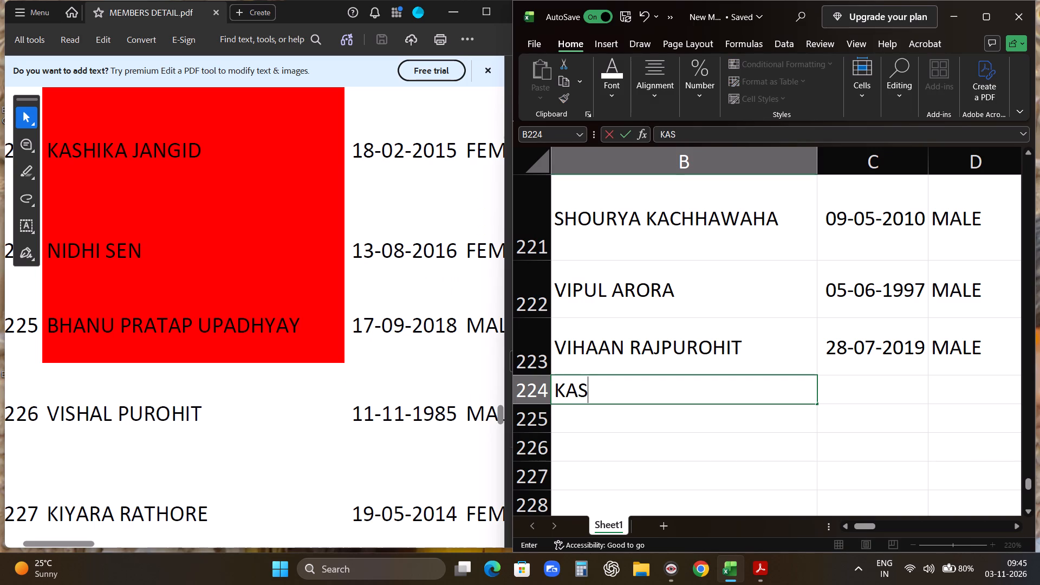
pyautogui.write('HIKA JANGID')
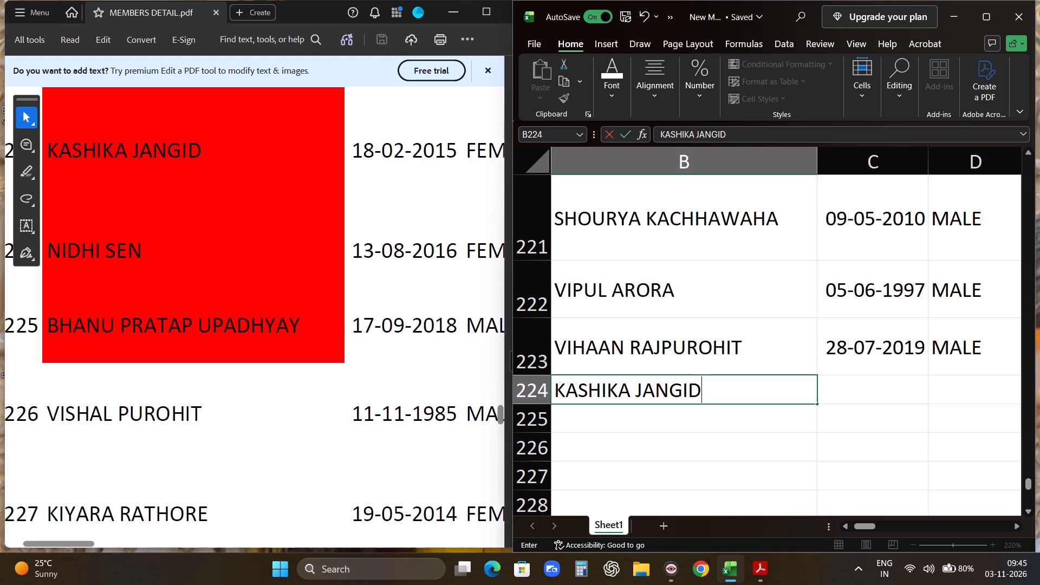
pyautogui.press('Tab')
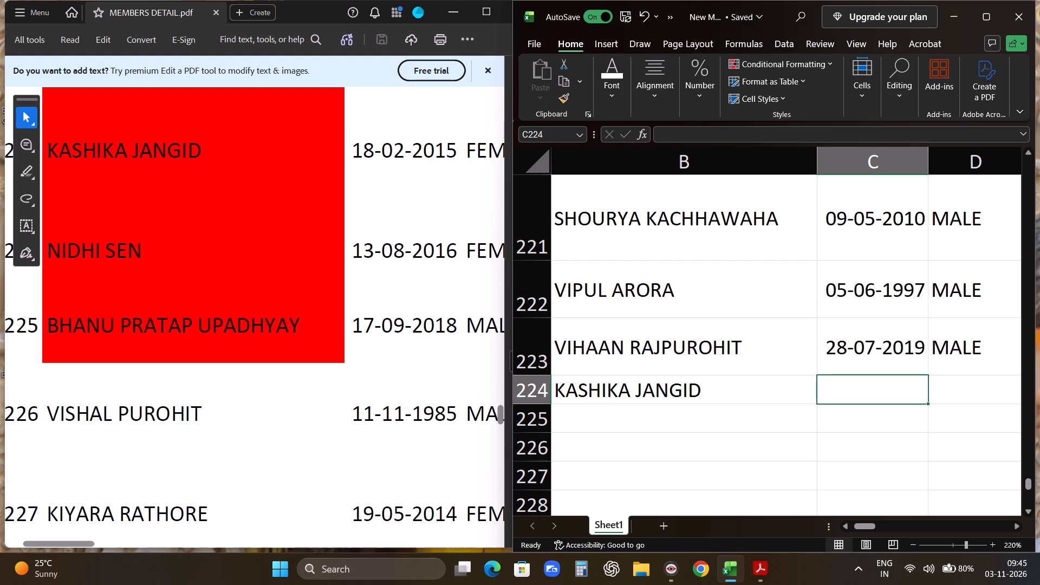
# Enter entry 223's date of birth from the PDF in C224 and the gender FEMALE in D224.
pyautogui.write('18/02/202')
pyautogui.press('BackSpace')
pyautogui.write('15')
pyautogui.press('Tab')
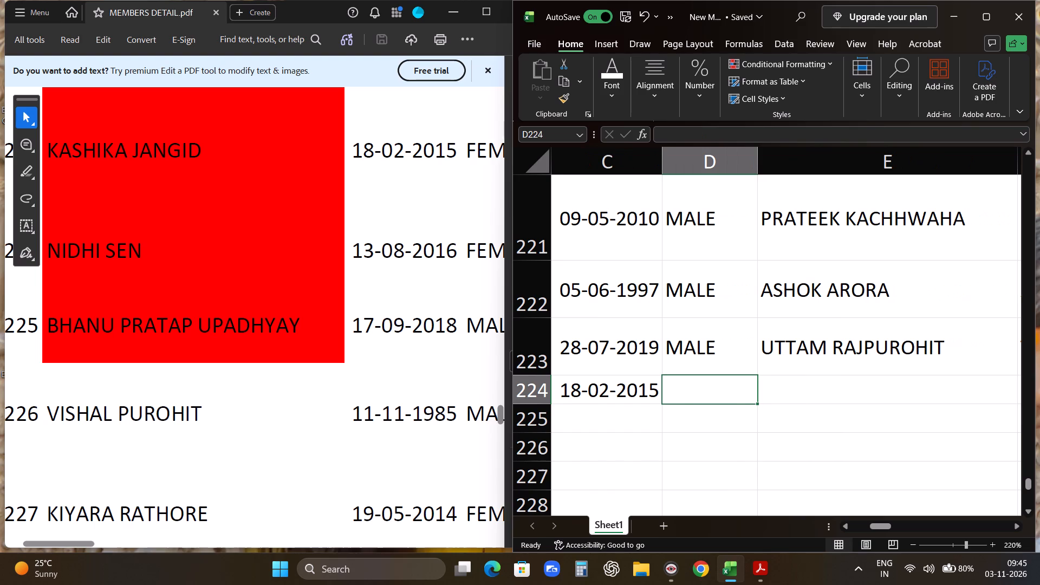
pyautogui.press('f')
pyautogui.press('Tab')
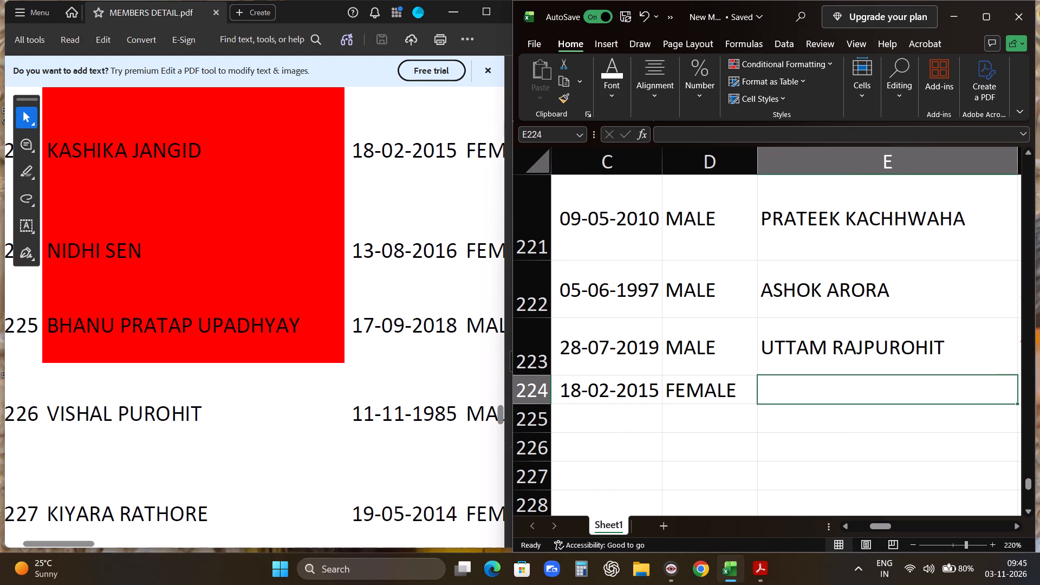
# Look up entry 223's parents in the MEMBERS DETAIL PDF and enter the father's name in Excel cell E224.
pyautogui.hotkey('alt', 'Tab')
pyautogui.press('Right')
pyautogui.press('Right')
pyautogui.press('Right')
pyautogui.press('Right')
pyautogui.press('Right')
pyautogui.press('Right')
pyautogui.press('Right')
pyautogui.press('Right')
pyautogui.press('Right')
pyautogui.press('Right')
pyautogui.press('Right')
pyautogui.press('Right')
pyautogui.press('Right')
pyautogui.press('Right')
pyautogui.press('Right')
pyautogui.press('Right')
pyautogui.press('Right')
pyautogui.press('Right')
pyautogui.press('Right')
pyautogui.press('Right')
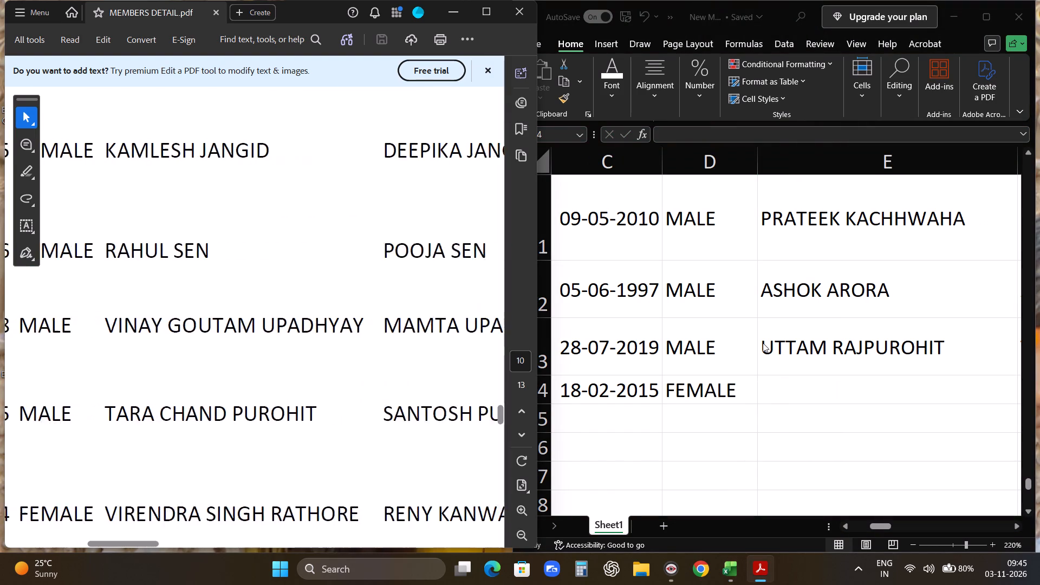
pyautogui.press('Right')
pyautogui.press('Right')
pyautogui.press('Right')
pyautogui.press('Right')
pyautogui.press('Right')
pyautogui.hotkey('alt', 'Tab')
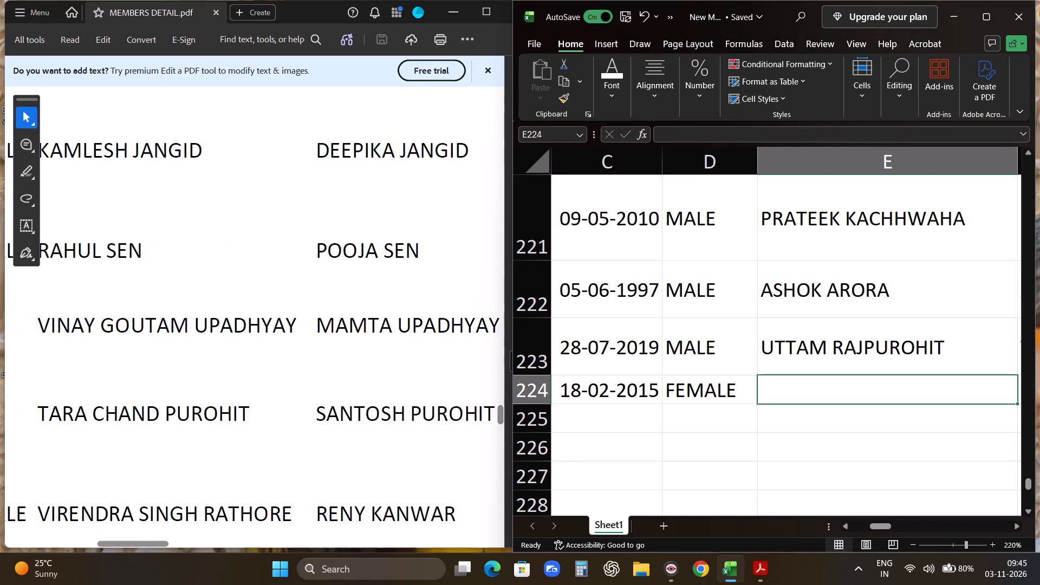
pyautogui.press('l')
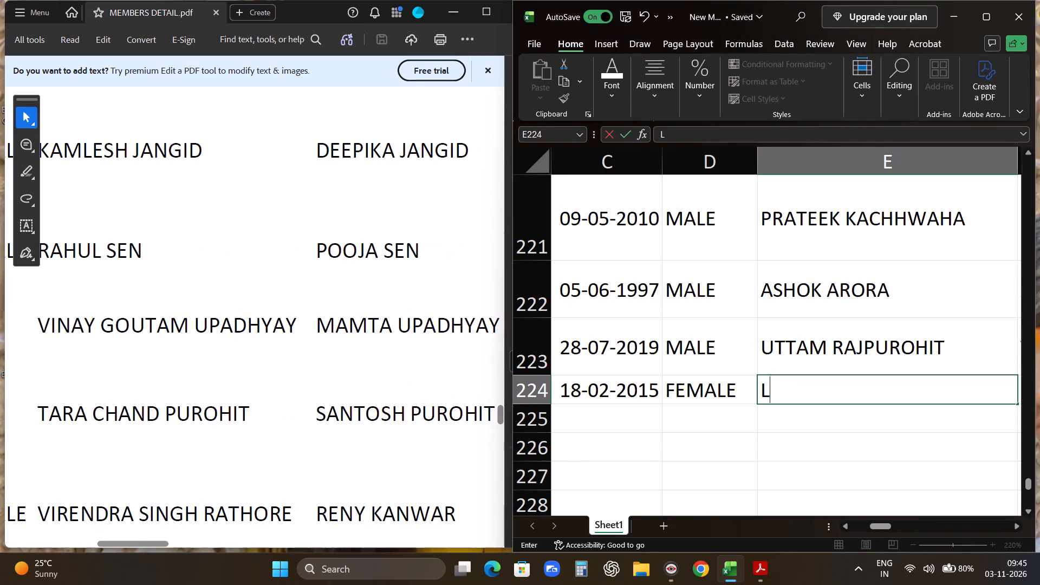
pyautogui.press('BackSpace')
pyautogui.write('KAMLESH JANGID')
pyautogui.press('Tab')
# Enter the mother's name for entry 223 in F224.
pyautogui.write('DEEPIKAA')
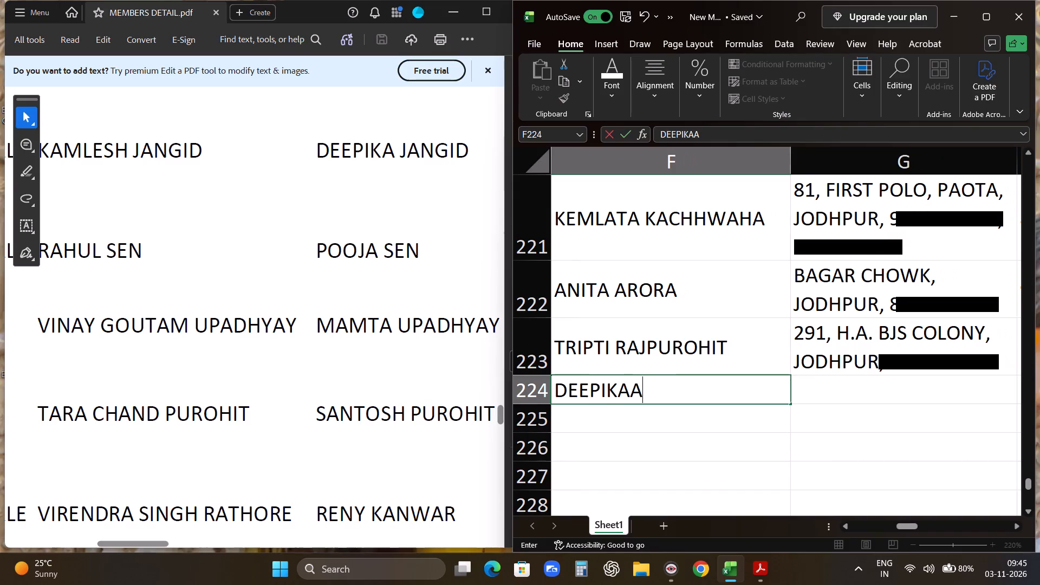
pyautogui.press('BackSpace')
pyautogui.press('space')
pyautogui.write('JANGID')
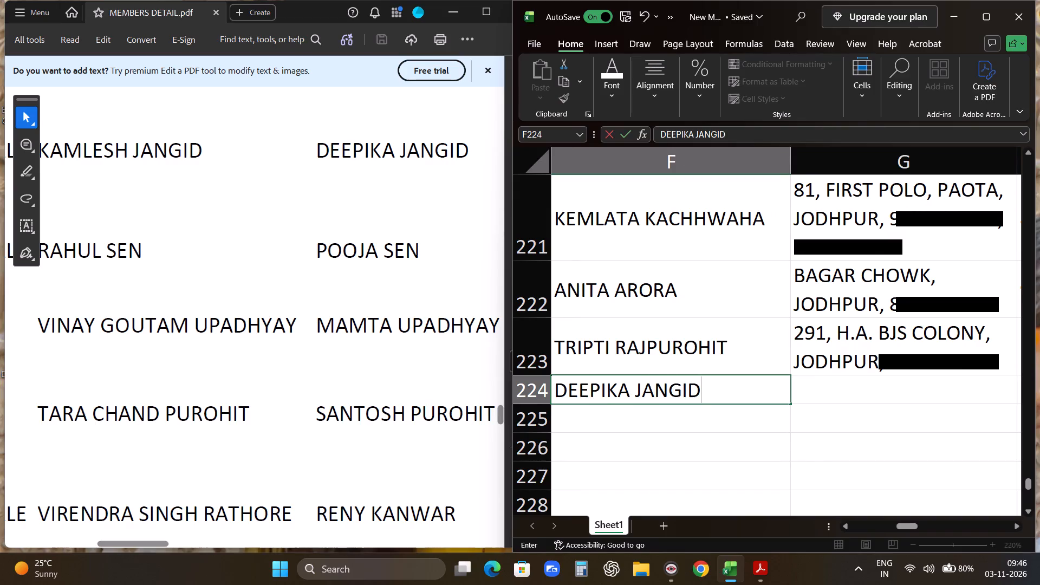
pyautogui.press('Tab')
# Look up entry 223's address in the MEMBERS DETAIL PDF and enter it in Excel cell G224.
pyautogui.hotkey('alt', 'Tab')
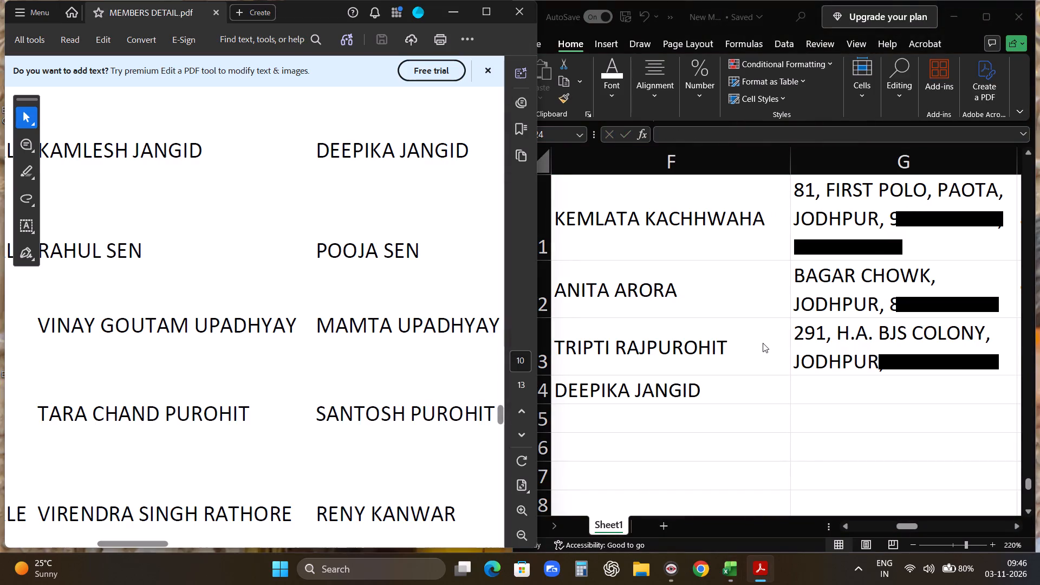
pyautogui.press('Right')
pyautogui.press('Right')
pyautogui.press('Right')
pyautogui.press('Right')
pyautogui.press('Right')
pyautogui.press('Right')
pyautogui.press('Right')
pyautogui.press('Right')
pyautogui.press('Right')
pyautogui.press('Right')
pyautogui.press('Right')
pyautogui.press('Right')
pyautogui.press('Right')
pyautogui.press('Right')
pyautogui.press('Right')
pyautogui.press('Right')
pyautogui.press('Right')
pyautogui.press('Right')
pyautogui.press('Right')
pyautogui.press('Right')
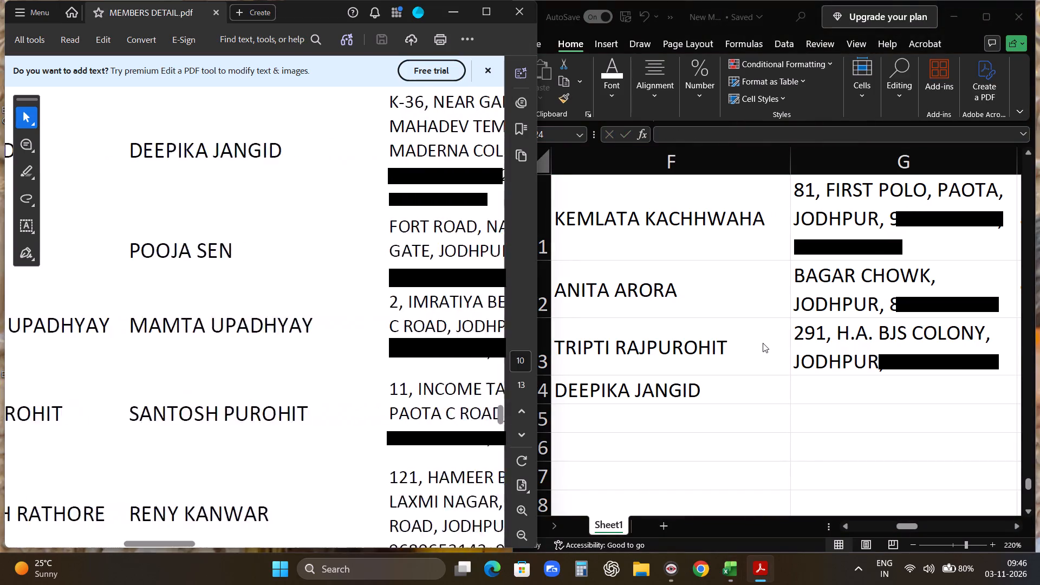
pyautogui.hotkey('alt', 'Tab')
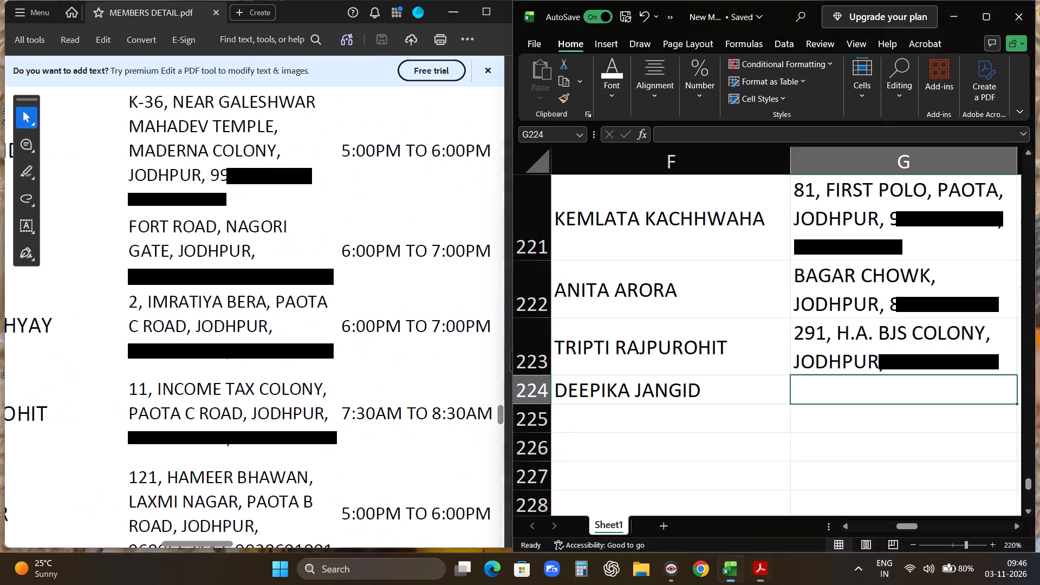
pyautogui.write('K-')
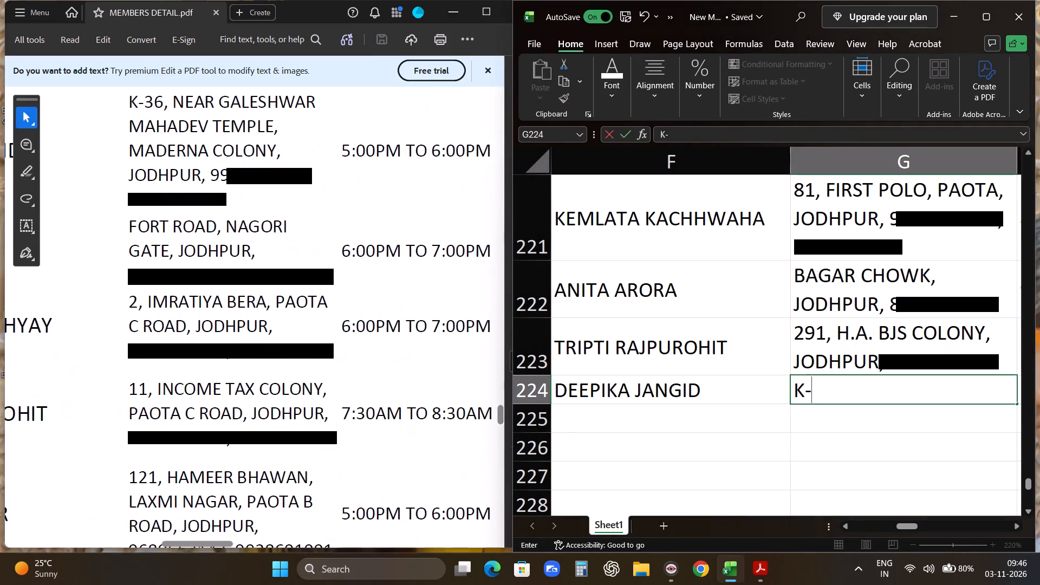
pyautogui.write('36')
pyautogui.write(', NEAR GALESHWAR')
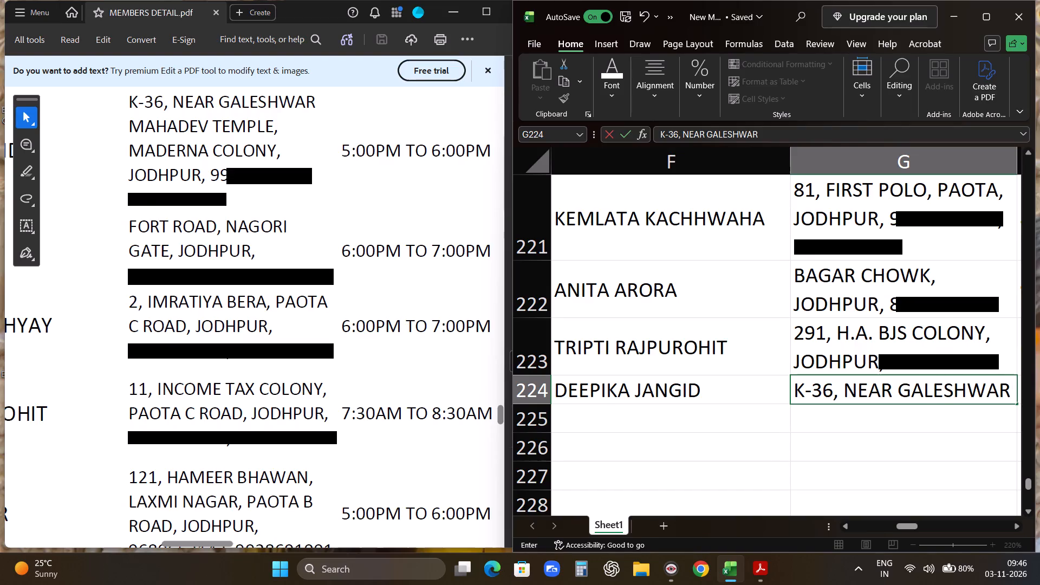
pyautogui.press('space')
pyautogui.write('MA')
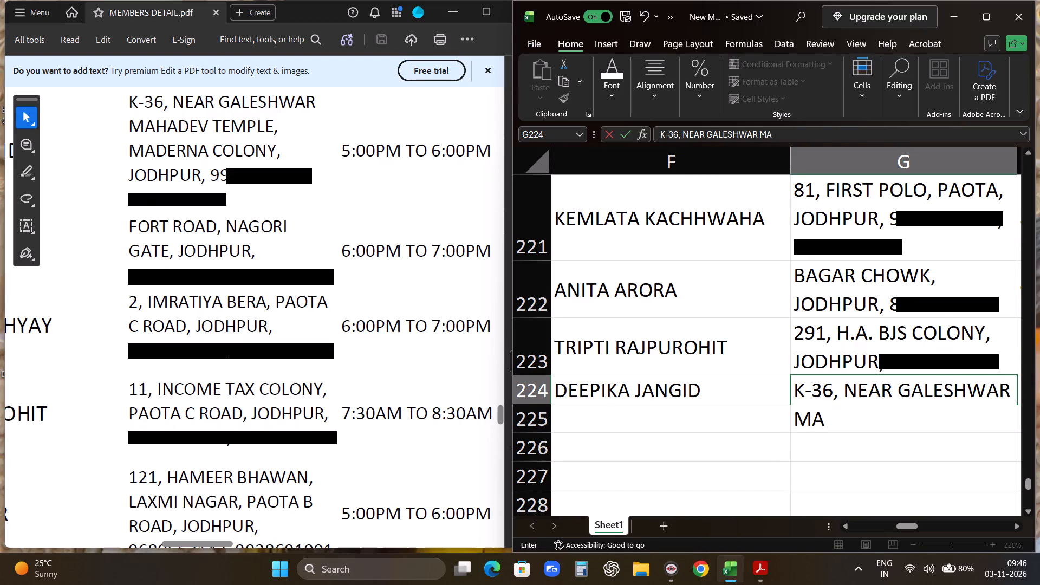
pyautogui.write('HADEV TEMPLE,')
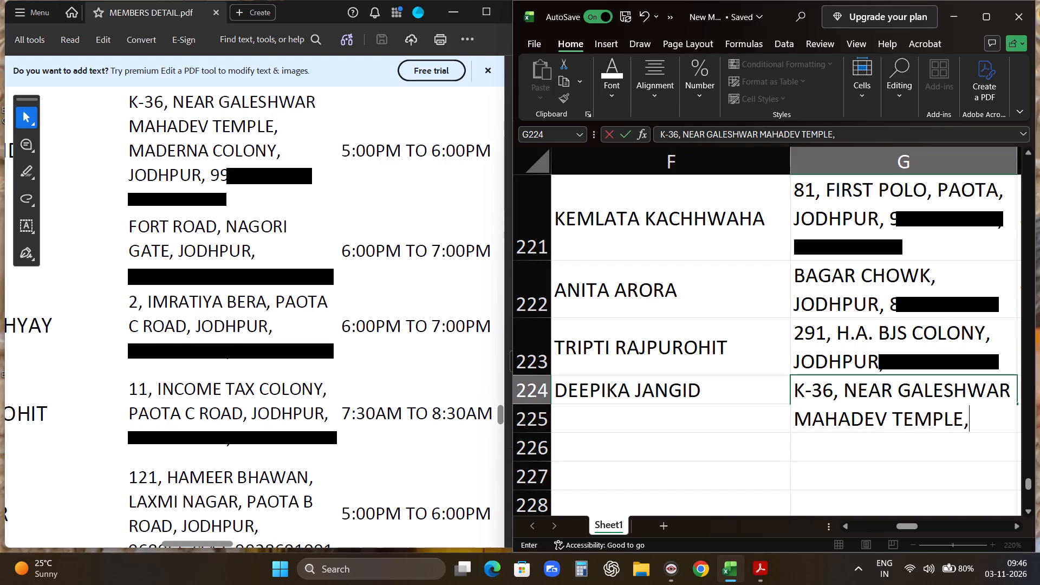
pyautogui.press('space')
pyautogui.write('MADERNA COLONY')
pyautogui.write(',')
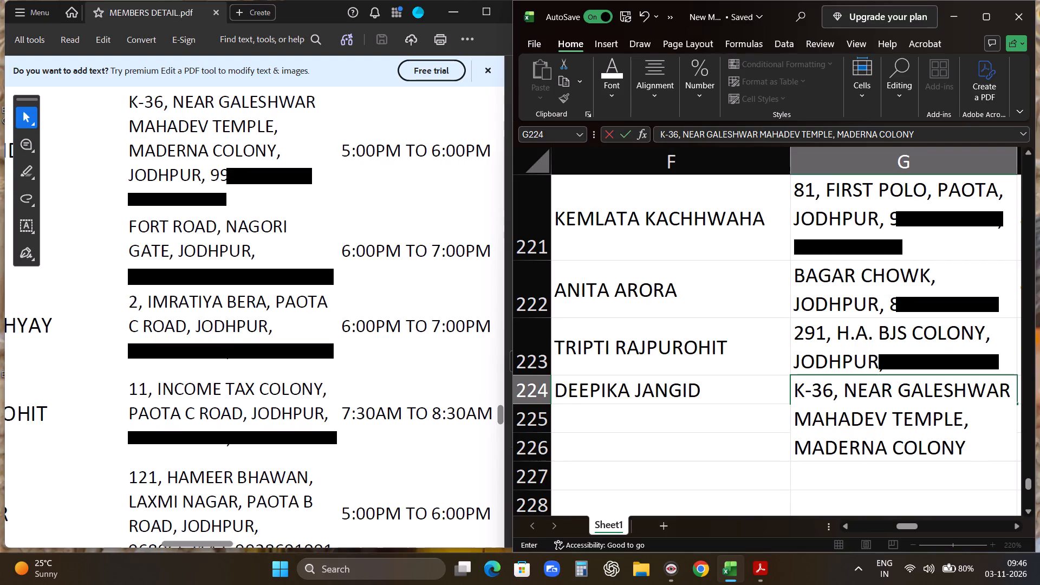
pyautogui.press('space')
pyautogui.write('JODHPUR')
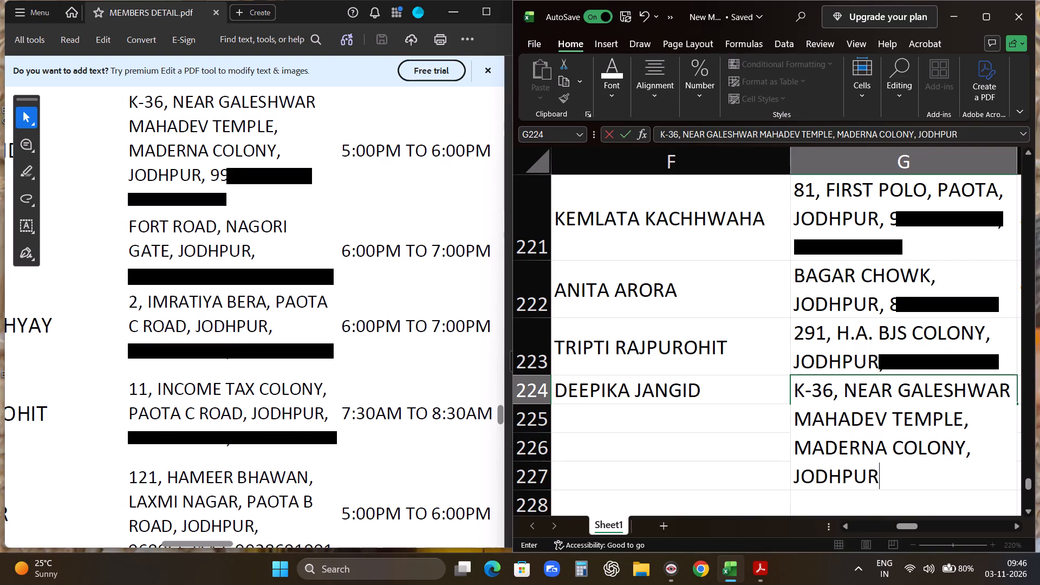
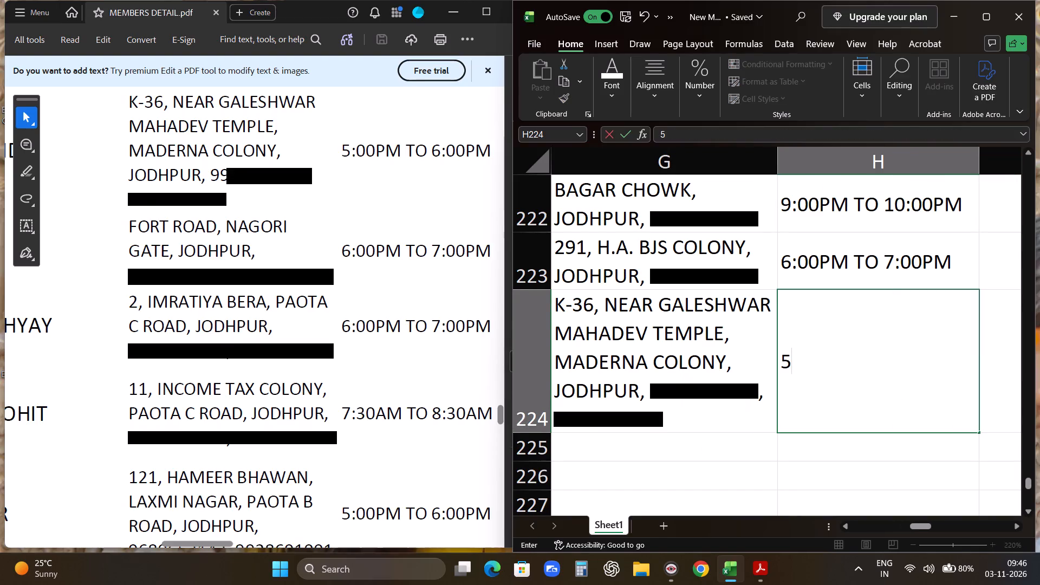
# Enter the timing 5:00PM TO 6:00PM for entry 223 in H224.
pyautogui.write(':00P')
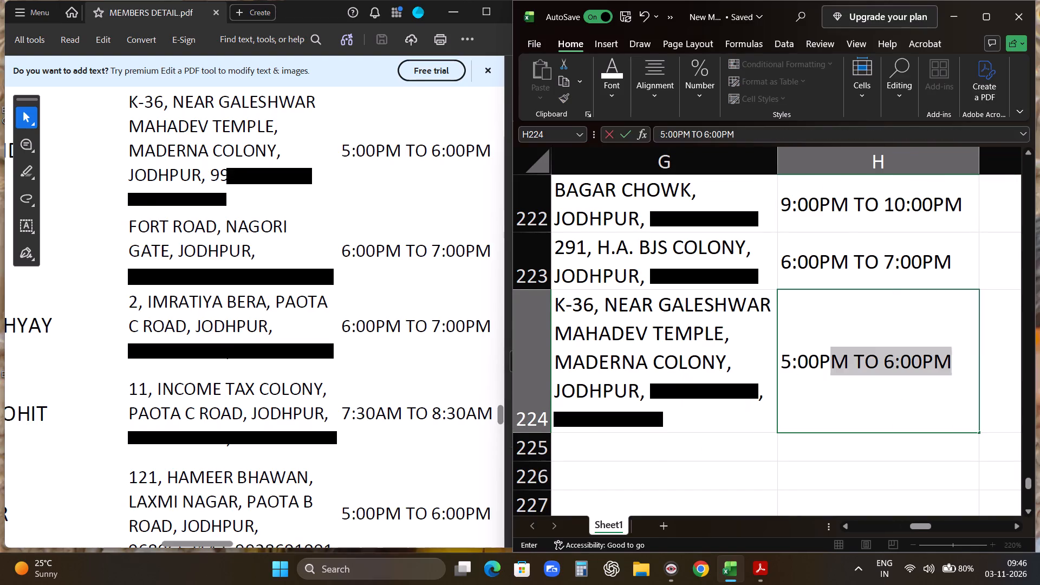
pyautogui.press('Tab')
# Switch to the MEMBERS DETAIL PDF and look up entry 223's detail in the column after the timing, for Excel cell I224.
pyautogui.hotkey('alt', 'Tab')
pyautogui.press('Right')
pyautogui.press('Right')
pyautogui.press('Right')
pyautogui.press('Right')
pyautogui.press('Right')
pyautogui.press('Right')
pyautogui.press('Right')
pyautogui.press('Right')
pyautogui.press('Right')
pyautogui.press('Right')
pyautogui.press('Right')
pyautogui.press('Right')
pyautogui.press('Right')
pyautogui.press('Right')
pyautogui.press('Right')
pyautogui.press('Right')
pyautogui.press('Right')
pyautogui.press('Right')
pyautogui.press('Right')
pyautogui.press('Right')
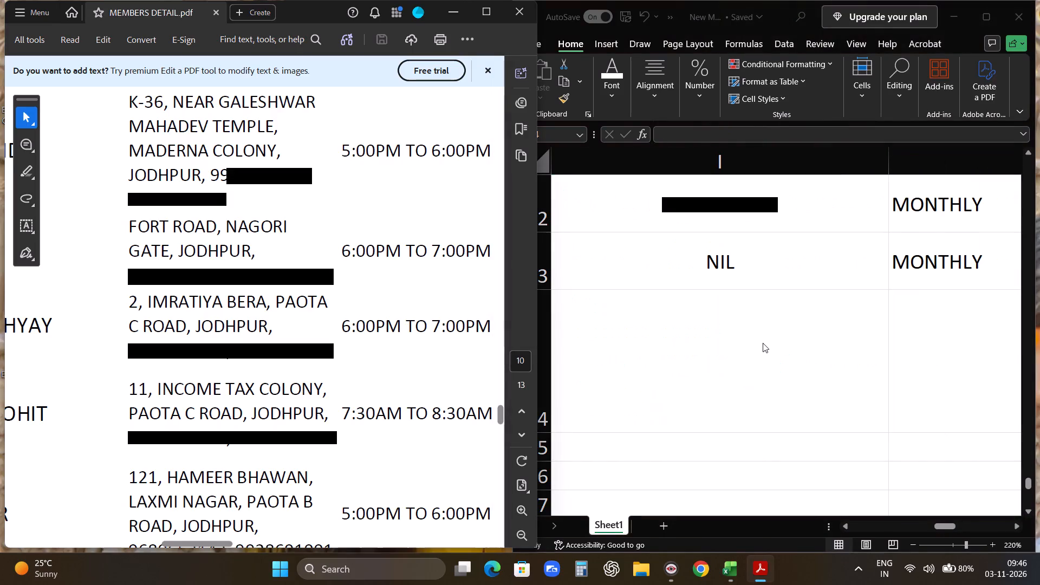
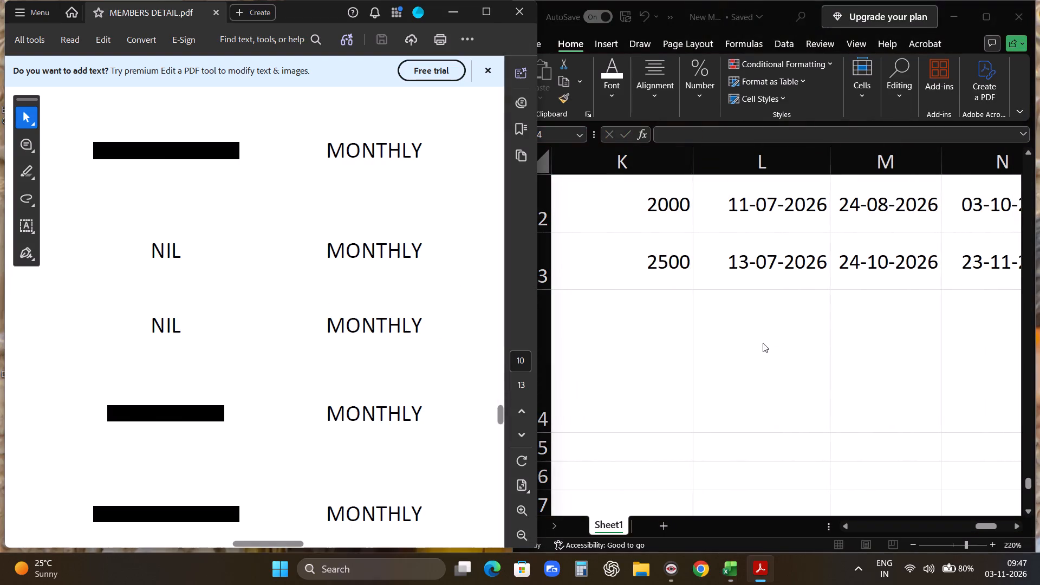
# Copy entry 223's amount 2500 and dates 13/07/2026 and 11/08/2026 from the MEMBERS DETAIL PDF into Excel cells K224, L224 and M224.
pyautogui.press('Right')
pyautogui.press('Right')
pyautogui.press('Right')
pyautogui.press('Right')
pyautogui.press('Right')
pyautogui.press('Right')
pyautogui.press('Right')
pyautogui.press('Right')
pyautogui.press('Right')
pyautogui.press('Right')
pyautogui.press('Right')
pyautogui.press('Right')
pyautogui.press('Right')
pyautogui.press('Right')
pyautogui.press('Right')
pyautogui.press('Right')
pyautogui.press('Right')
pyautogui.press('Right')
pyautogui.press('Right')
pyautogui.press('Right')
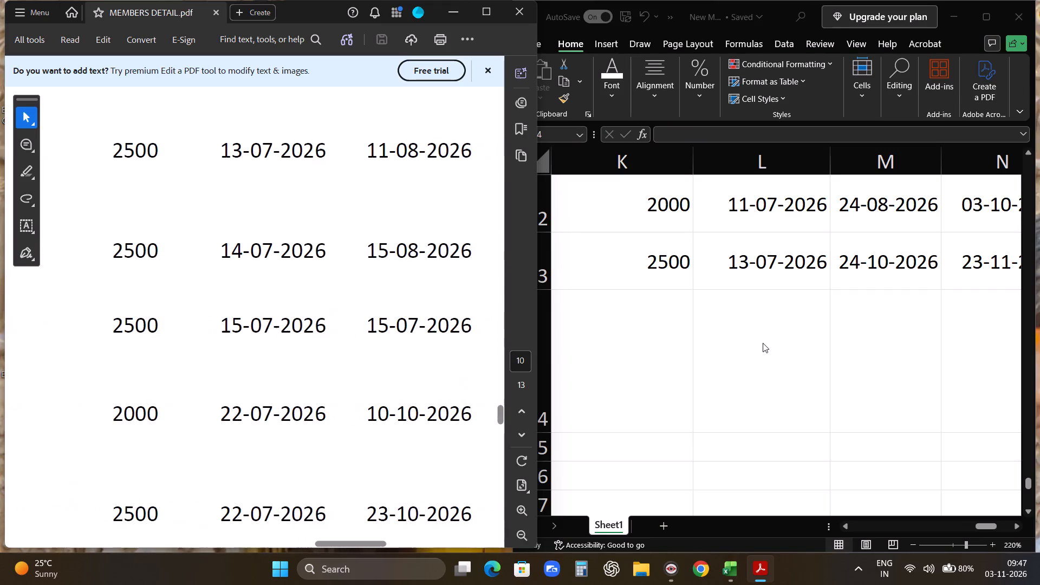
pyautogui.hotkey('alt', 'Tab')
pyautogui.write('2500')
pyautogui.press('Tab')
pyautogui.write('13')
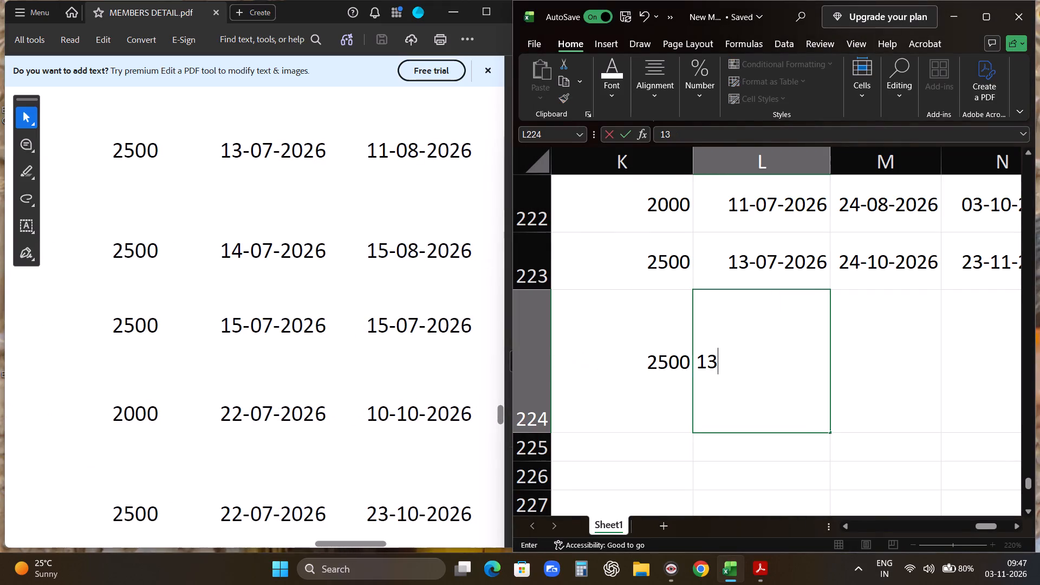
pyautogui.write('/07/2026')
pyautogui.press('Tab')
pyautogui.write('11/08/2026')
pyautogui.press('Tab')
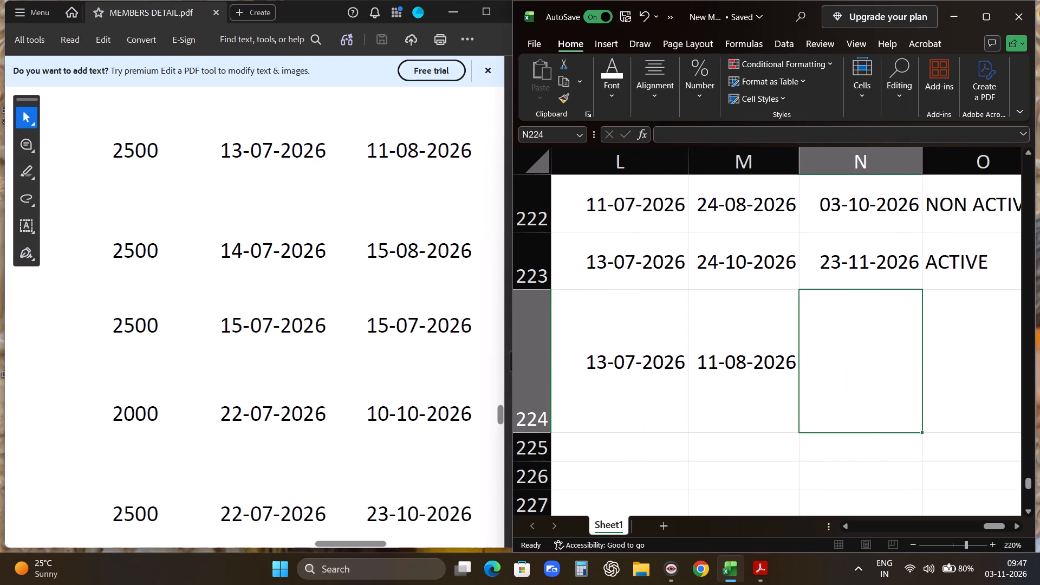
# Complete entry 223 from the PDF by entering the date 13/09/2026 in Excel cell N224 and the status NON ACTIVE in O224.
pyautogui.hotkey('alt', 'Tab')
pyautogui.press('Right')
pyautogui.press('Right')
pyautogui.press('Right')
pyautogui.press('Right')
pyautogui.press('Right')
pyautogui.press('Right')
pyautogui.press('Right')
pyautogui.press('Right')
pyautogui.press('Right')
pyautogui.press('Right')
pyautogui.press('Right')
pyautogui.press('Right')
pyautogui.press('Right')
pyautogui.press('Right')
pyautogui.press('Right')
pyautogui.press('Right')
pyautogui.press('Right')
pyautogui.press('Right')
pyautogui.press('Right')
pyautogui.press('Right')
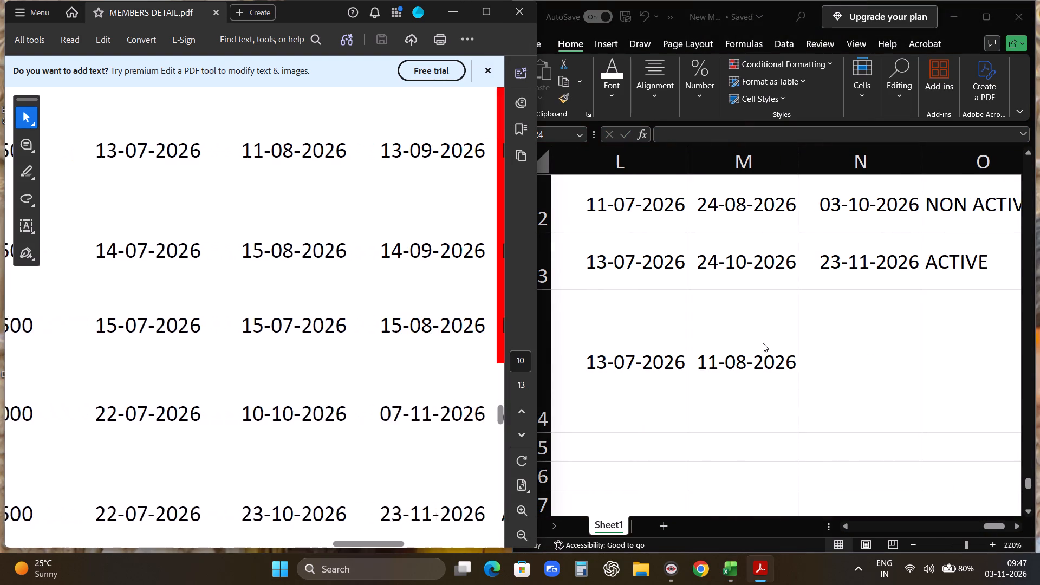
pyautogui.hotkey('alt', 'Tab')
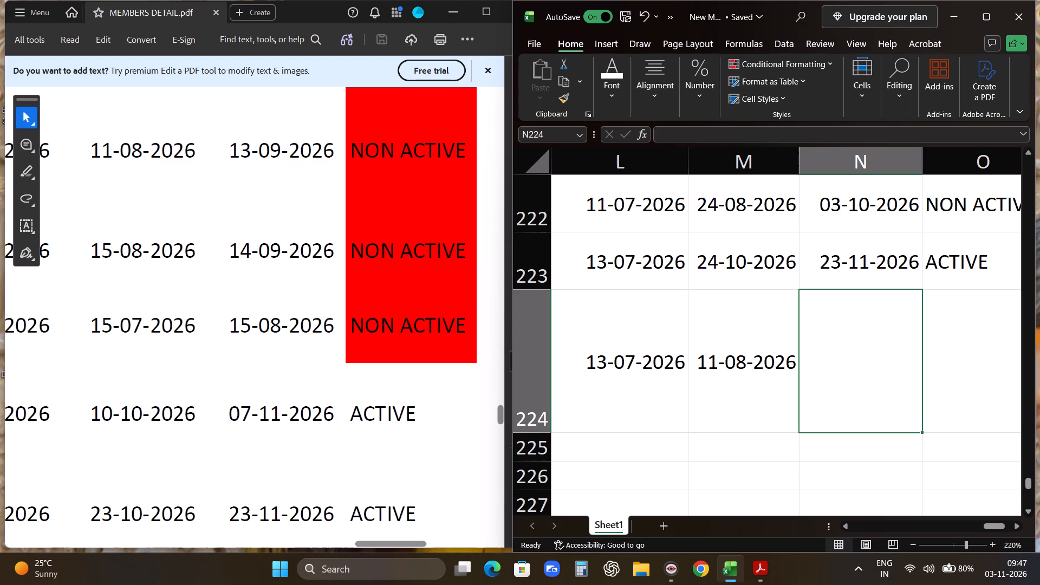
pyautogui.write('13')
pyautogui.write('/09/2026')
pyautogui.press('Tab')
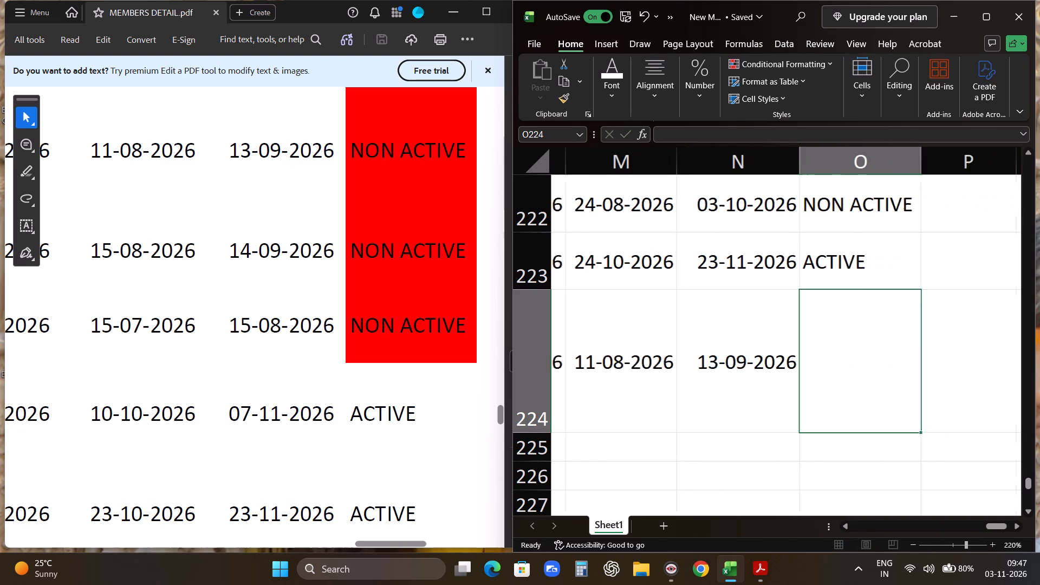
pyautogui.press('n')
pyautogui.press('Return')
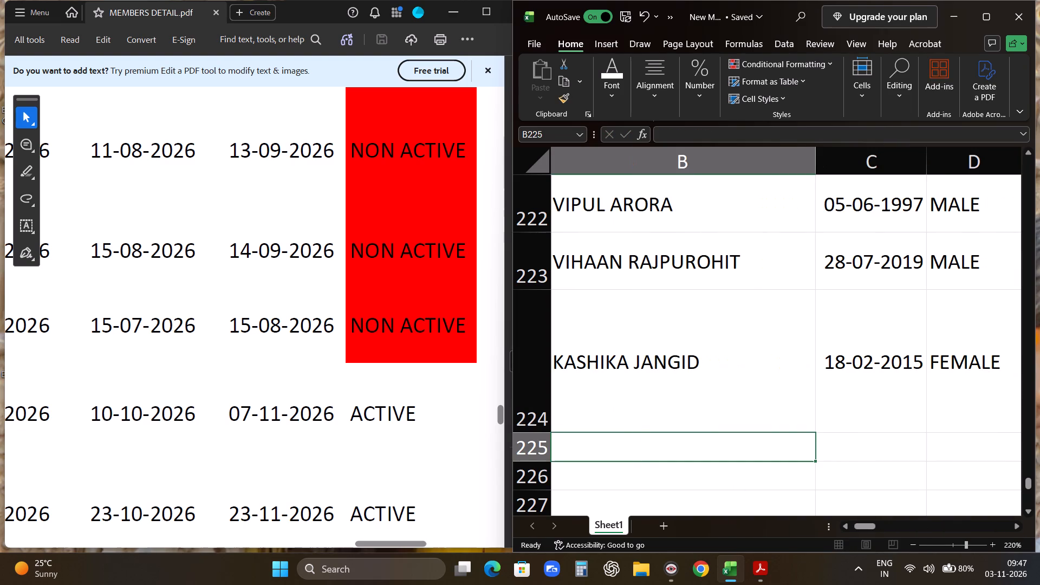
# Find entry 224 in the MEMBERS DETAIL PDF and enter the member's name in Excel cell B225.
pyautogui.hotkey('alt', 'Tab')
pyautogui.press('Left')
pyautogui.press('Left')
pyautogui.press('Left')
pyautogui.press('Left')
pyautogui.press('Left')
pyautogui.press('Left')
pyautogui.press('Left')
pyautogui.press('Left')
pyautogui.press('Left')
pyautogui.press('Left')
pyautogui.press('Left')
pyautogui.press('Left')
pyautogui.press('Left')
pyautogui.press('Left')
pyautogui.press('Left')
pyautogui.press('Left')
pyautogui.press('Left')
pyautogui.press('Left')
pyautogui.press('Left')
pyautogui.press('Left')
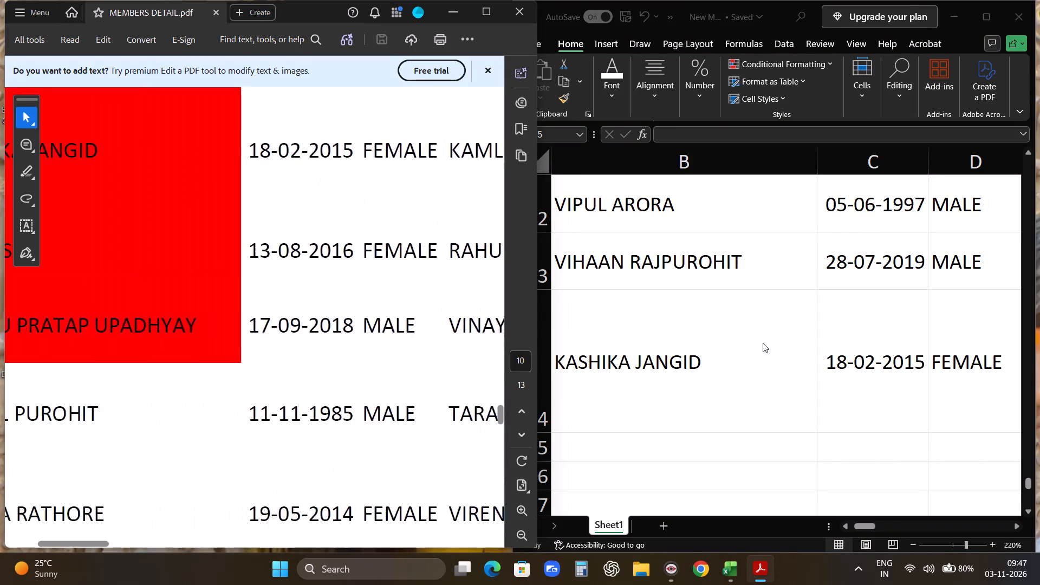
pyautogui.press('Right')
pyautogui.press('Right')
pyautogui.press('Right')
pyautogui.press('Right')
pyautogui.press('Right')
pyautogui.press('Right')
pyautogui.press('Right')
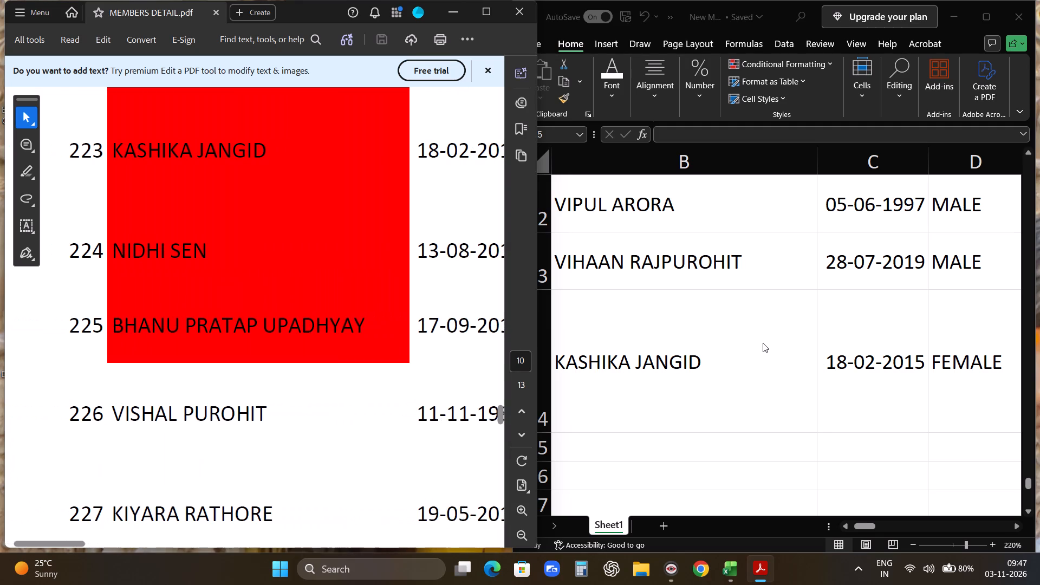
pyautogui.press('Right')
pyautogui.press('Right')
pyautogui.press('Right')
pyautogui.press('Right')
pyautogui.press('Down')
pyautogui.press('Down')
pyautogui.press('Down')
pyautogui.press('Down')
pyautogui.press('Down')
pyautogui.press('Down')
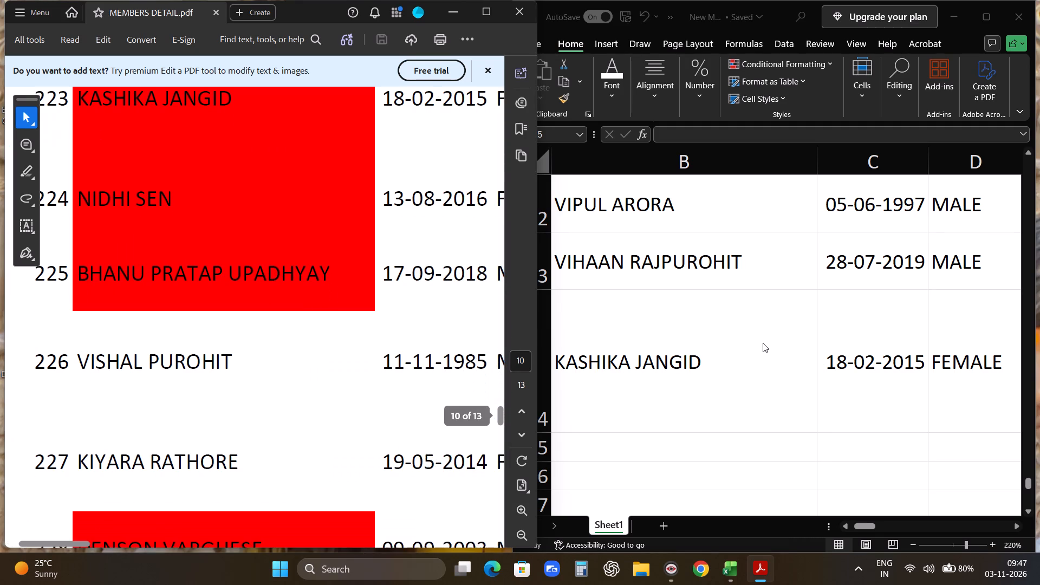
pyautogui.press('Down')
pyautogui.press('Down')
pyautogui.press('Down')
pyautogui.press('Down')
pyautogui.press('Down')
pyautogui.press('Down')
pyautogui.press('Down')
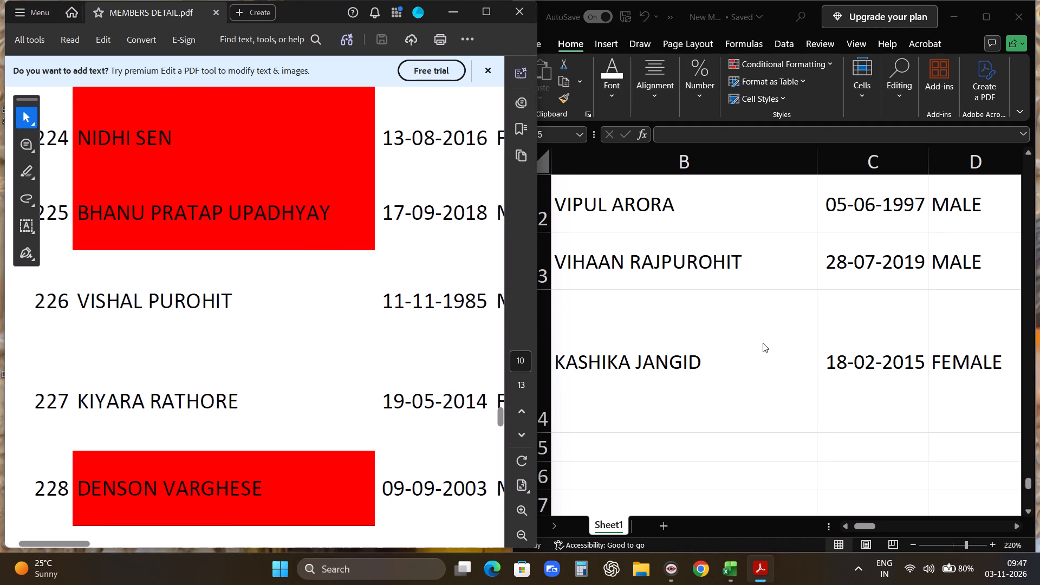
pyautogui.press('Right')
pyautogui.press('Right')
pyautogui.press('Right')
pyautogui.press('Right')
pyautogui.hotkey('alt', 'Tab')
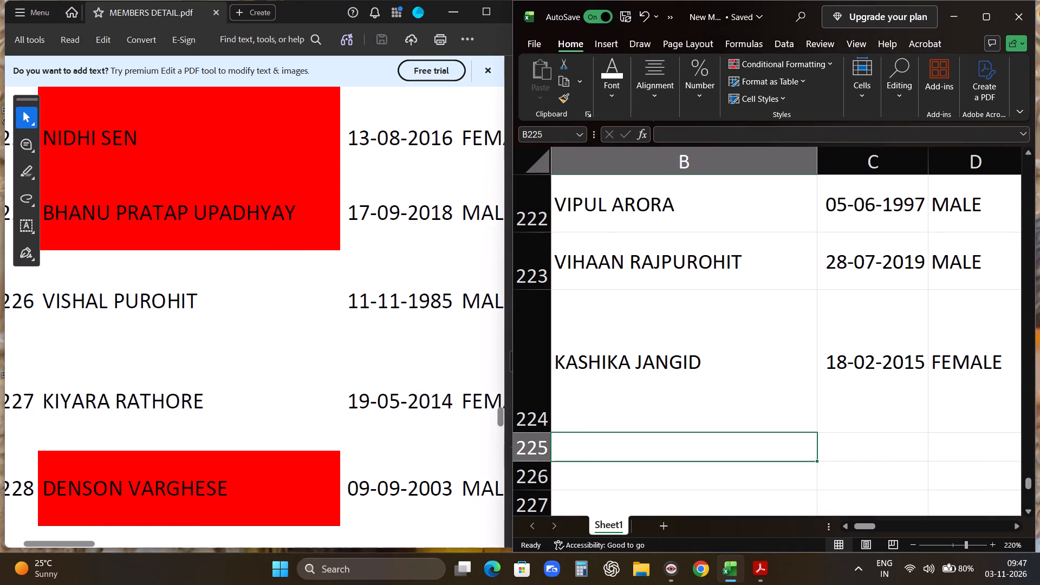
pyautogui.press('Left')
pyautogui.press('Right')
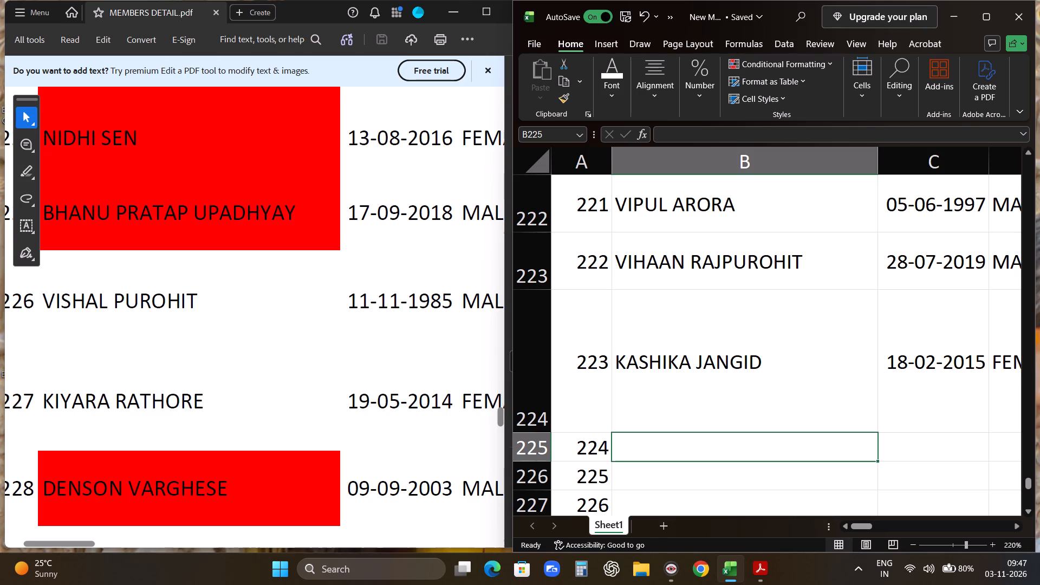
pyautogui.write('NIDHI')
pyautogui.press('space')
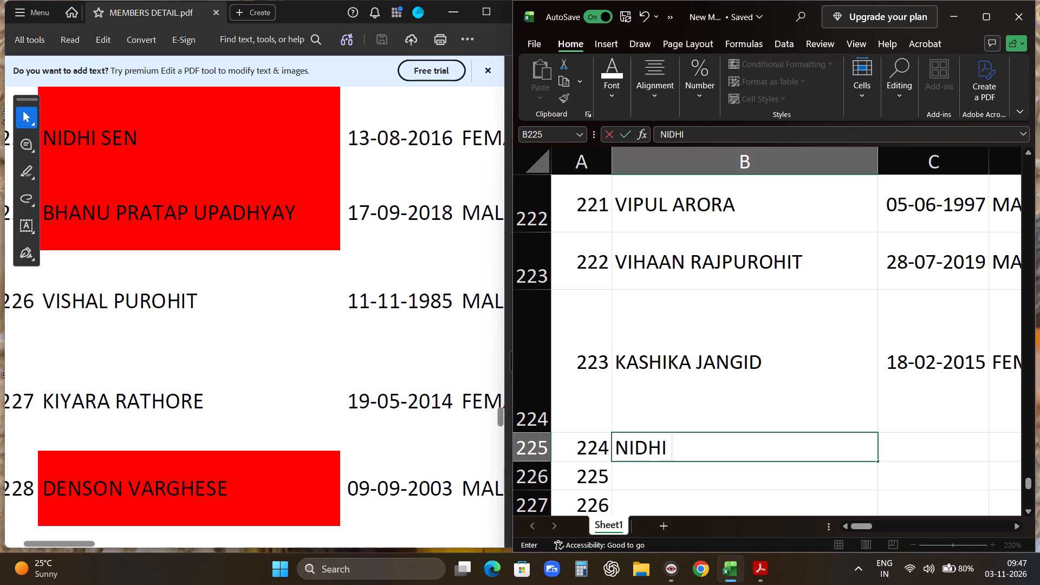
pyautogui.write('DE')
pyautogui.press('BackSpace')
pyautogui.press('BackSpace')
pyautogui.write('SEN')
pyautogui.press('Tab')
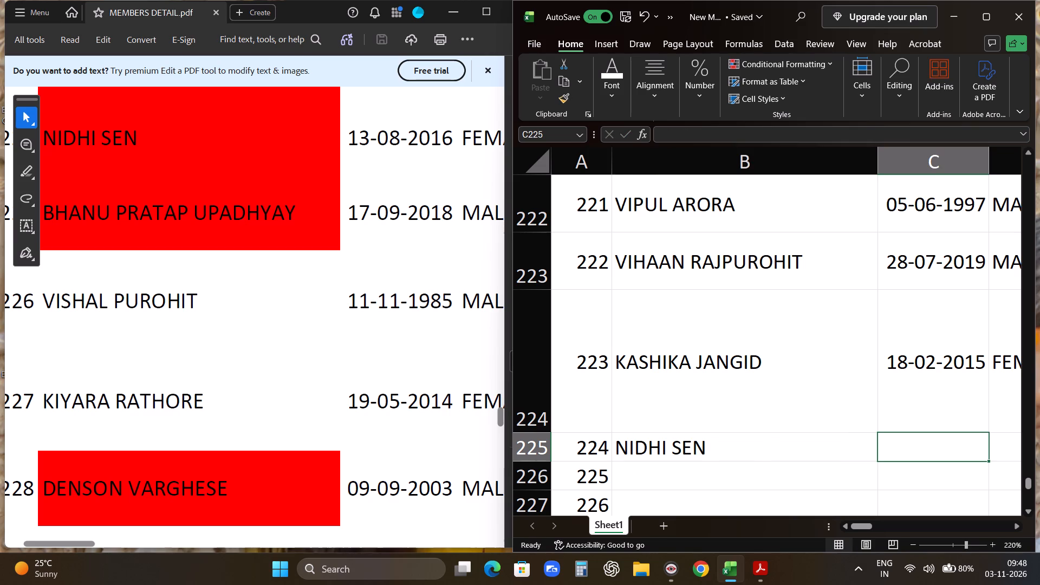
# Enter entry 224's date of birth in C225 and the gender FEMALE in D225.
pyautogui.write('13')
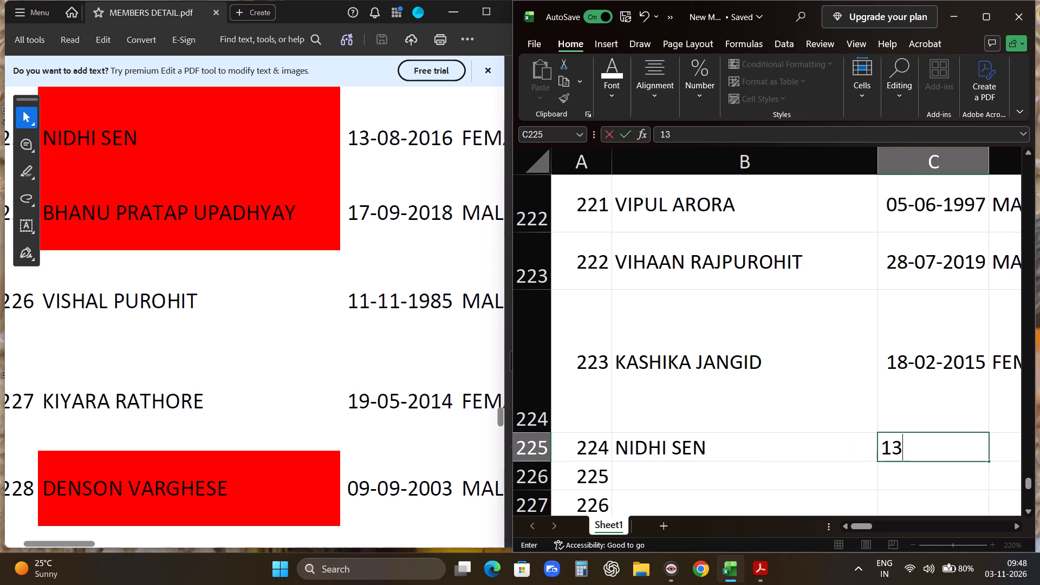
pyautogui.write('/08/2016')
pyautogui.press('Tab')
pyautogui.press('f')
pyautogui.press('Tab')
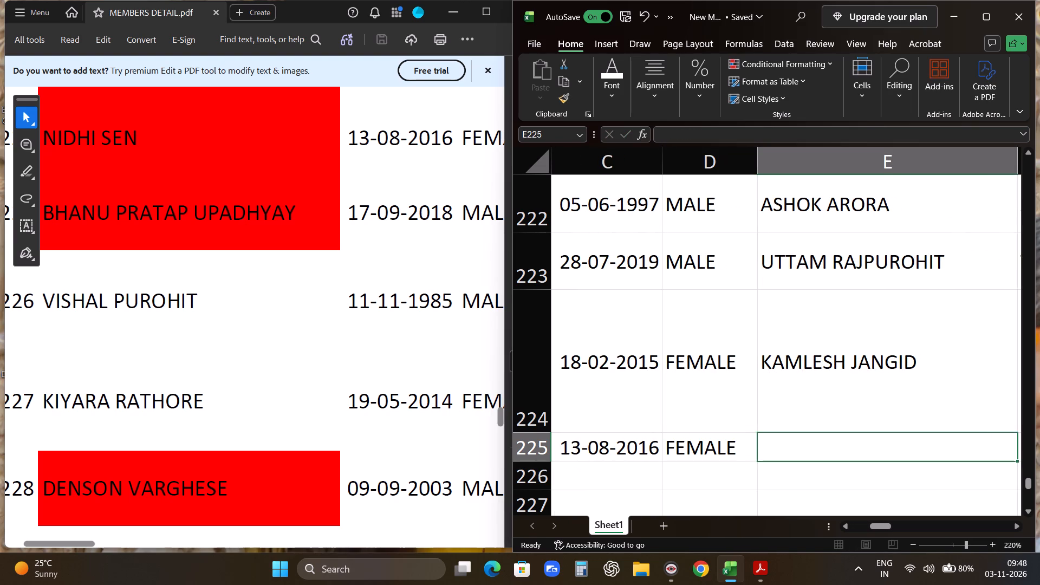
# Look up entry 224's two parent names in the MEMBERS DETAIL PDF and enter them in Excel cells E225 and F225.
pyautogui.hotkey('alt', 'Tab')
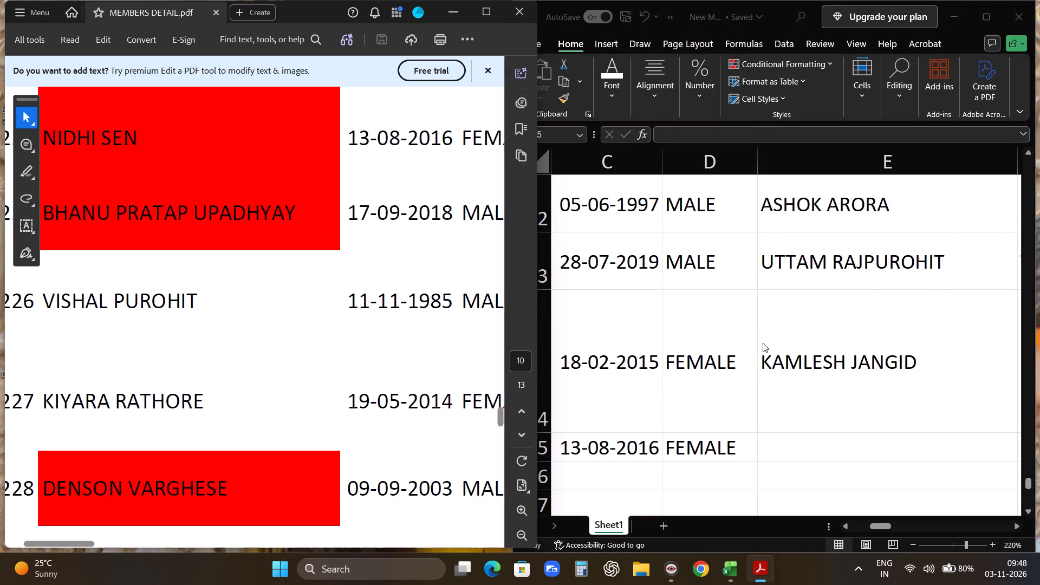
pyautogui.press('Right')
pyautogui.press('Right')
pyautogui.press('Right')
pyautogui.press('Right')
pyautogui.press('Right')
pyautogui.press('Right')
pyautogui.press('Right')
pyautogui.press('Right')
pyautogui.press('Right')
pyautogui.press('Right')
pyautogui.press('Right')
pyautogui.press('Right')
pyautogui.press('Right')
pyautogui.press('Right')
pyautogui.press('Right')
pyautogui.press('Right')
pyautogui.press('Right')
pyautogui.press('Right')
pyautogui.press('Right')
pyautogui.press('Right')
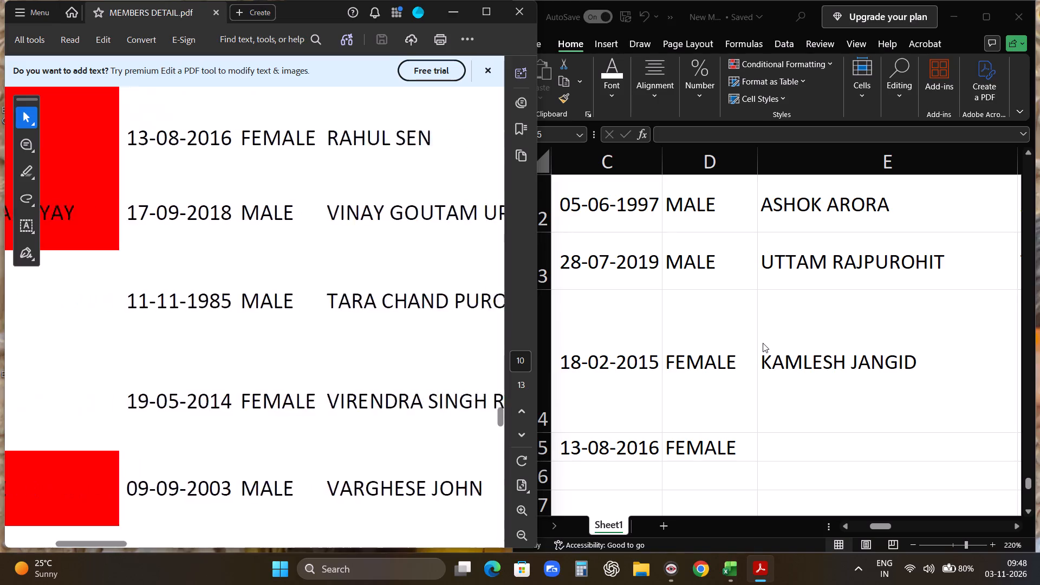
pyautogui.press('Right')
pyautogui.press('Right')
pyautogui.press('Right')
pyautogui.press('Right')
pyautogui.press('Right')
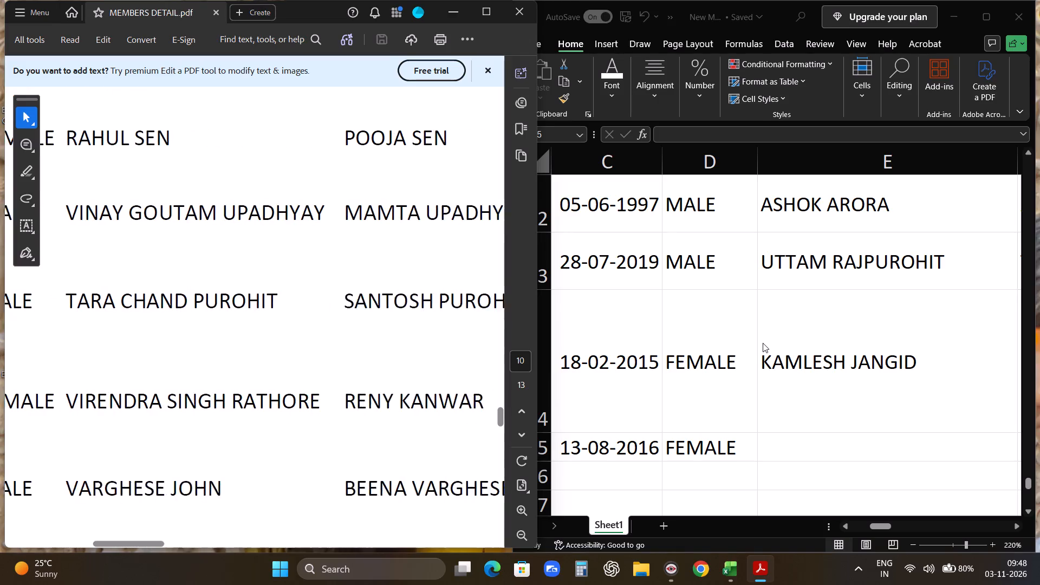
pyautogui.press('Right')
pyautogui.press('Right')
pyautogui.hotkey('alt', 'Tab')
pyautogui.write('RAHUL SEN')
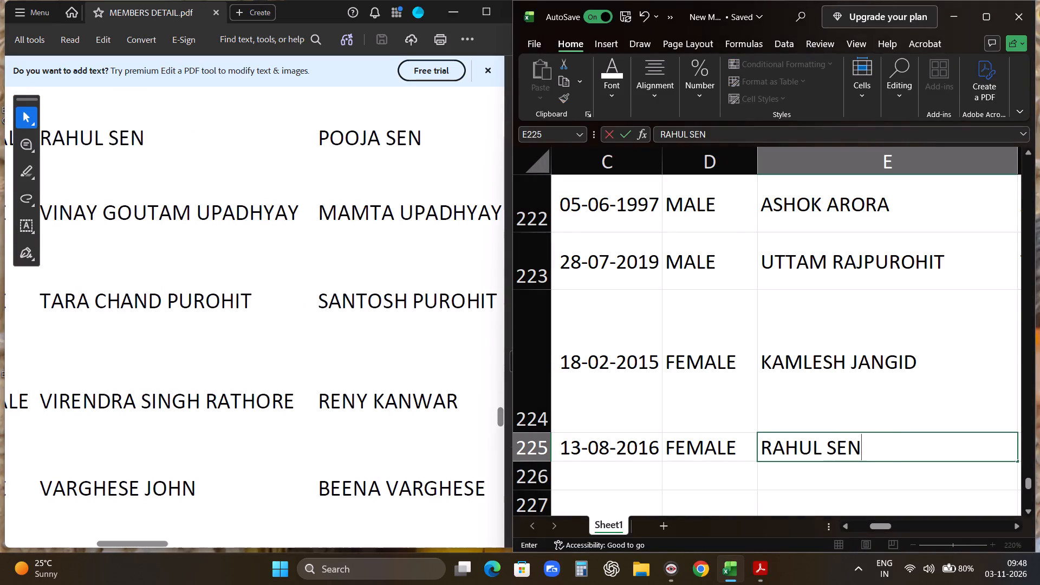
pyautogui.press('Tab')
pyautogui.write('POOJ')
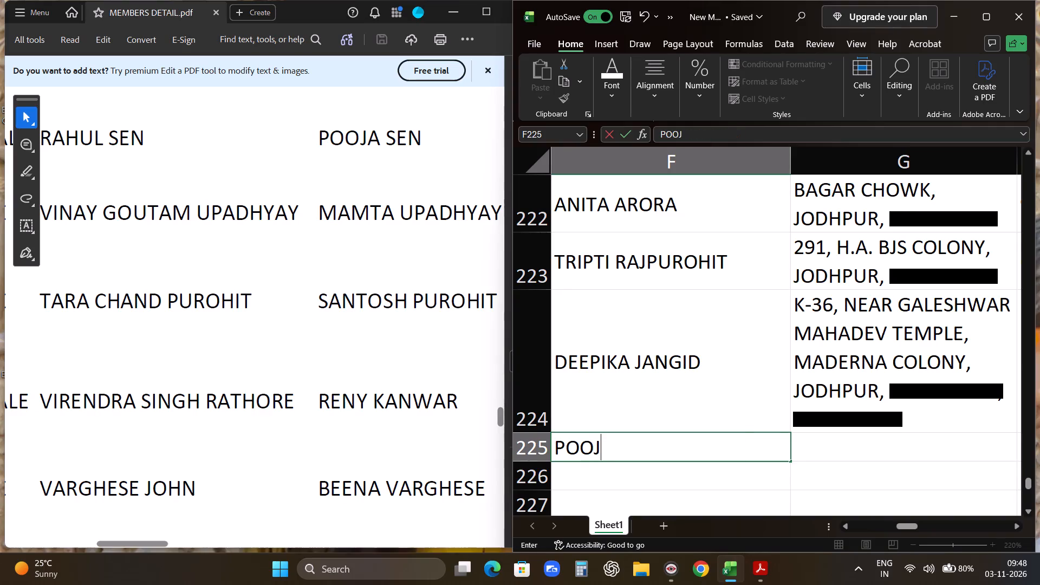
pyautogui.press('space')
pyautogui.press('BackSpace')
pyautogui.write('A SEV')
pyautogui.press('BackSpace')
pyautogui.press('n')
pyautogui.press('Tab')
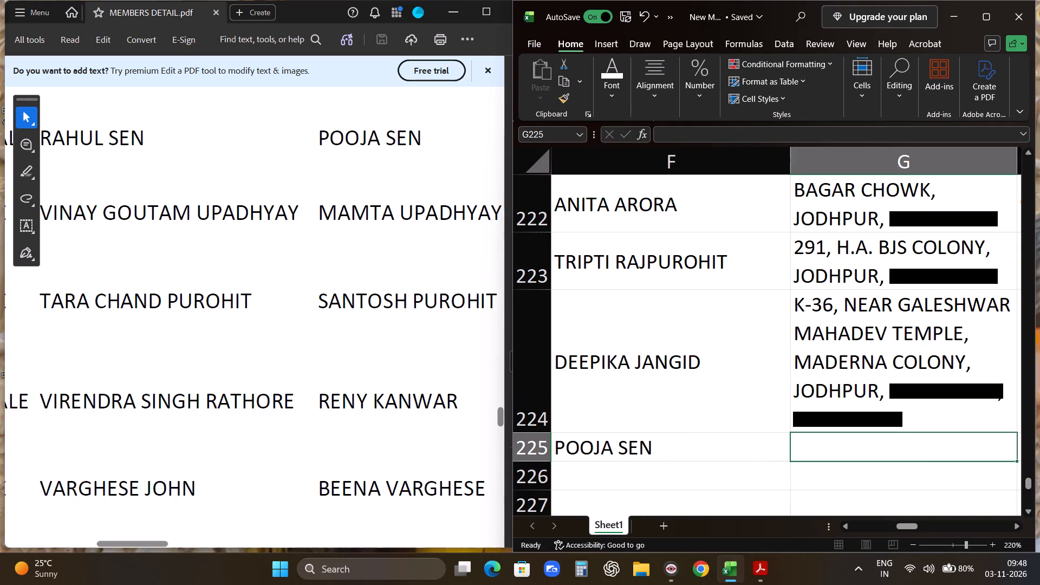
# Look up entry 224's address in the MEMBERS DETAIL PDF and enter it in Excel cell G225.
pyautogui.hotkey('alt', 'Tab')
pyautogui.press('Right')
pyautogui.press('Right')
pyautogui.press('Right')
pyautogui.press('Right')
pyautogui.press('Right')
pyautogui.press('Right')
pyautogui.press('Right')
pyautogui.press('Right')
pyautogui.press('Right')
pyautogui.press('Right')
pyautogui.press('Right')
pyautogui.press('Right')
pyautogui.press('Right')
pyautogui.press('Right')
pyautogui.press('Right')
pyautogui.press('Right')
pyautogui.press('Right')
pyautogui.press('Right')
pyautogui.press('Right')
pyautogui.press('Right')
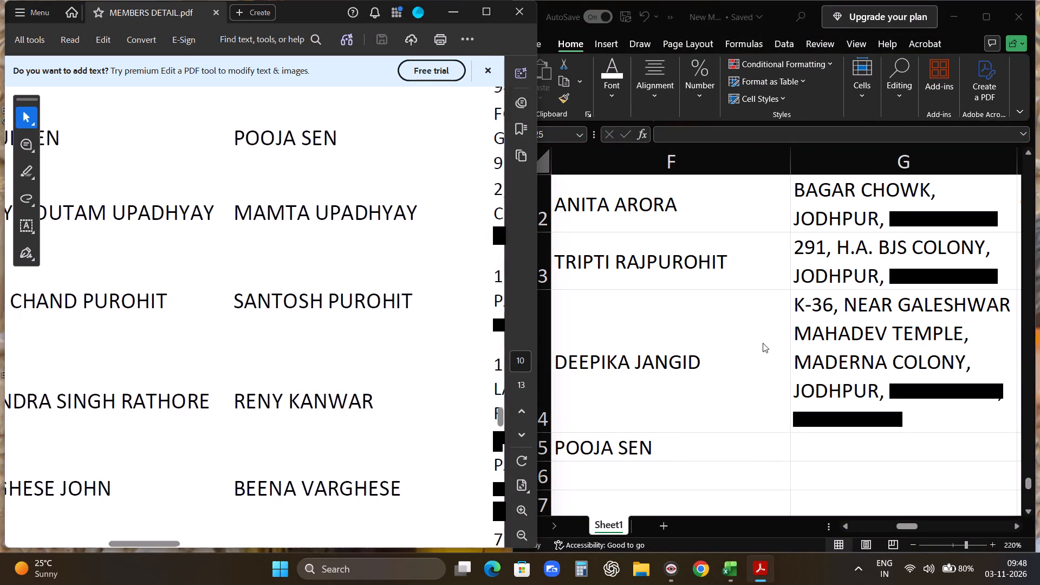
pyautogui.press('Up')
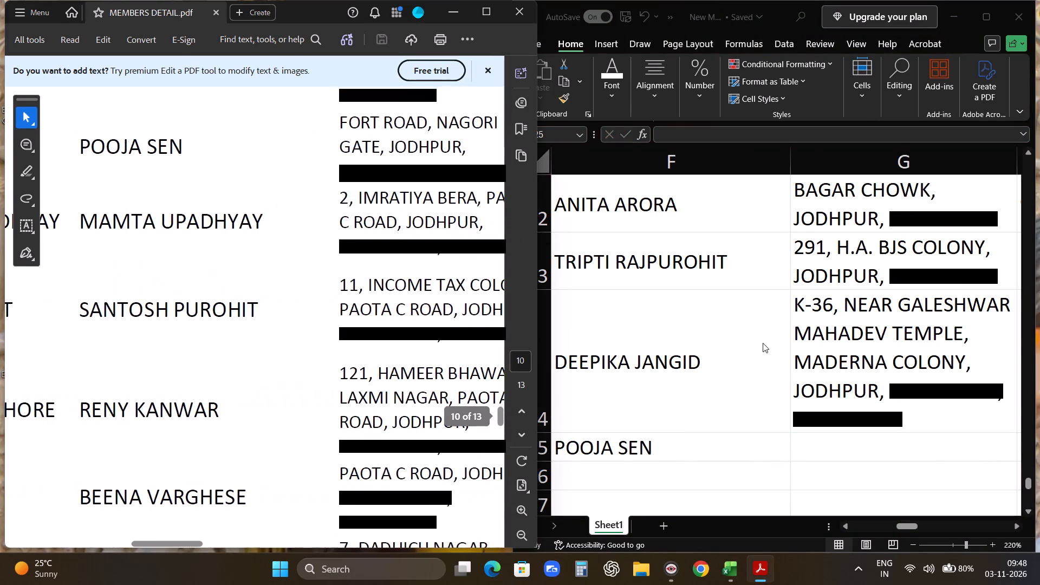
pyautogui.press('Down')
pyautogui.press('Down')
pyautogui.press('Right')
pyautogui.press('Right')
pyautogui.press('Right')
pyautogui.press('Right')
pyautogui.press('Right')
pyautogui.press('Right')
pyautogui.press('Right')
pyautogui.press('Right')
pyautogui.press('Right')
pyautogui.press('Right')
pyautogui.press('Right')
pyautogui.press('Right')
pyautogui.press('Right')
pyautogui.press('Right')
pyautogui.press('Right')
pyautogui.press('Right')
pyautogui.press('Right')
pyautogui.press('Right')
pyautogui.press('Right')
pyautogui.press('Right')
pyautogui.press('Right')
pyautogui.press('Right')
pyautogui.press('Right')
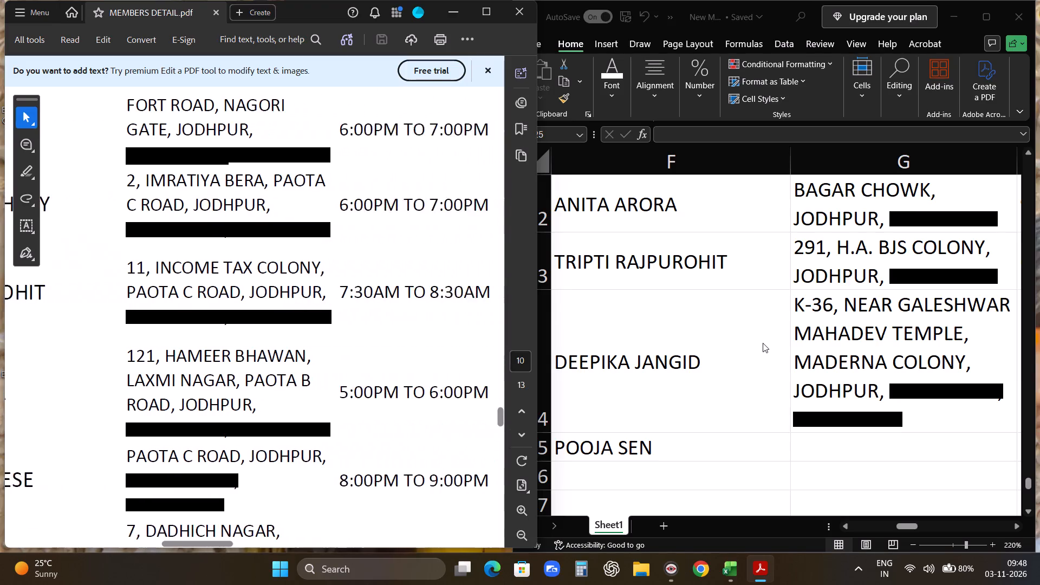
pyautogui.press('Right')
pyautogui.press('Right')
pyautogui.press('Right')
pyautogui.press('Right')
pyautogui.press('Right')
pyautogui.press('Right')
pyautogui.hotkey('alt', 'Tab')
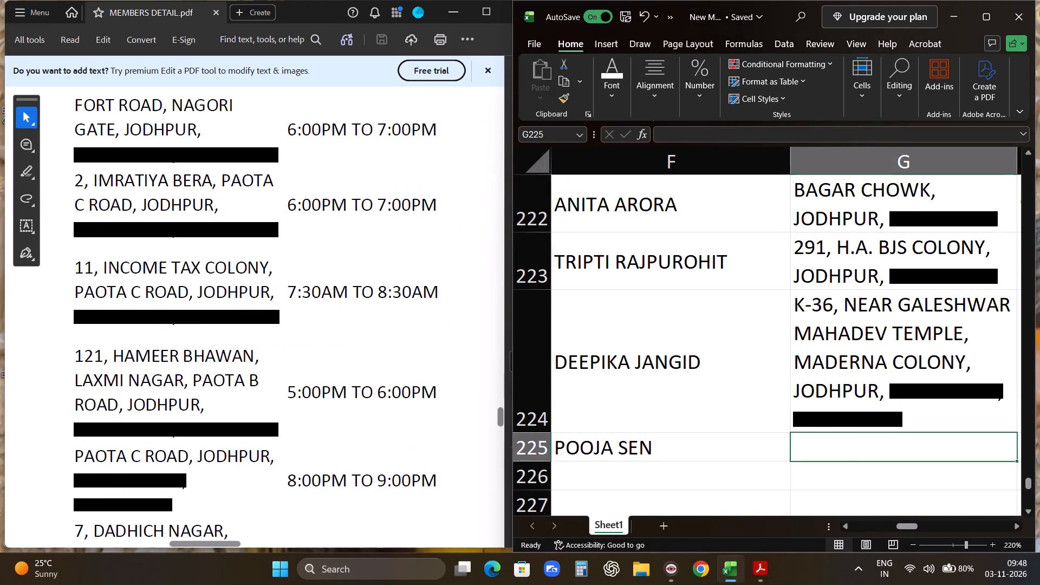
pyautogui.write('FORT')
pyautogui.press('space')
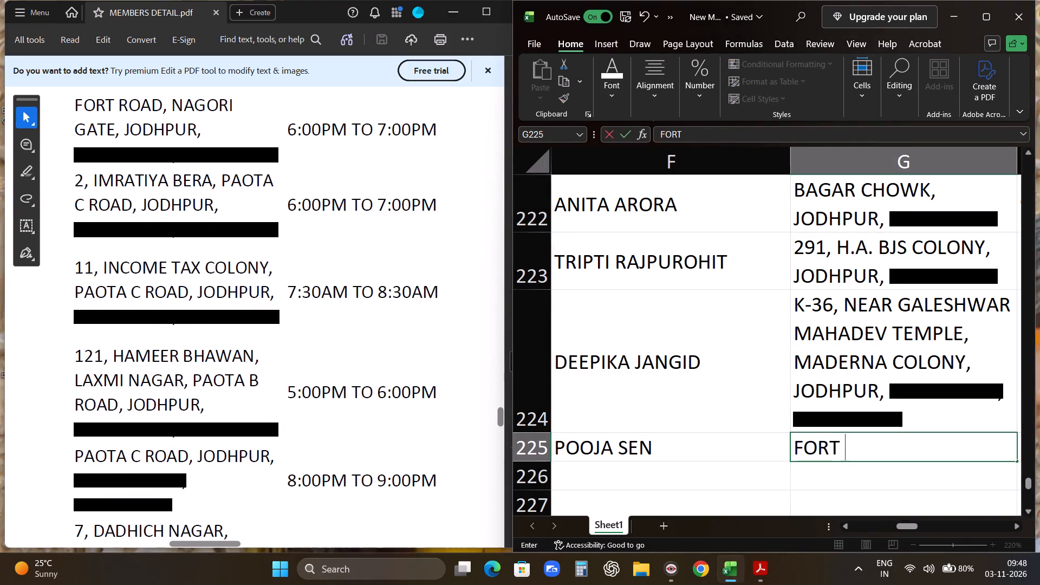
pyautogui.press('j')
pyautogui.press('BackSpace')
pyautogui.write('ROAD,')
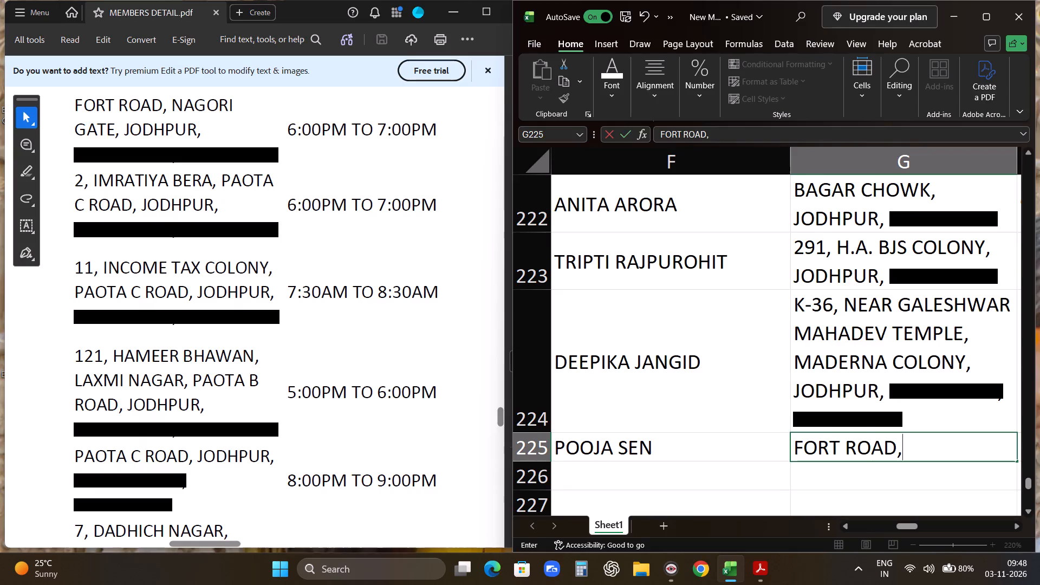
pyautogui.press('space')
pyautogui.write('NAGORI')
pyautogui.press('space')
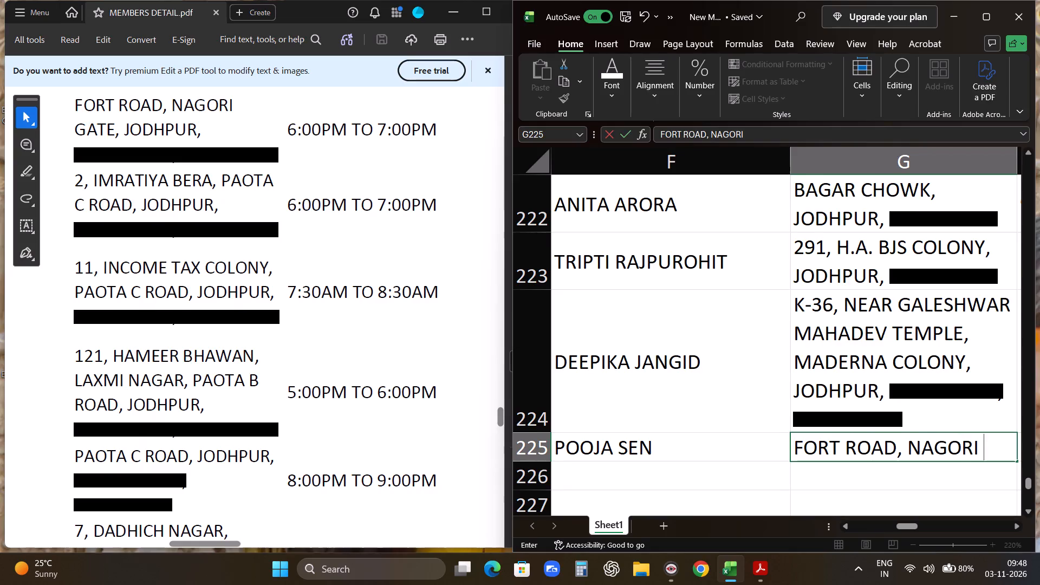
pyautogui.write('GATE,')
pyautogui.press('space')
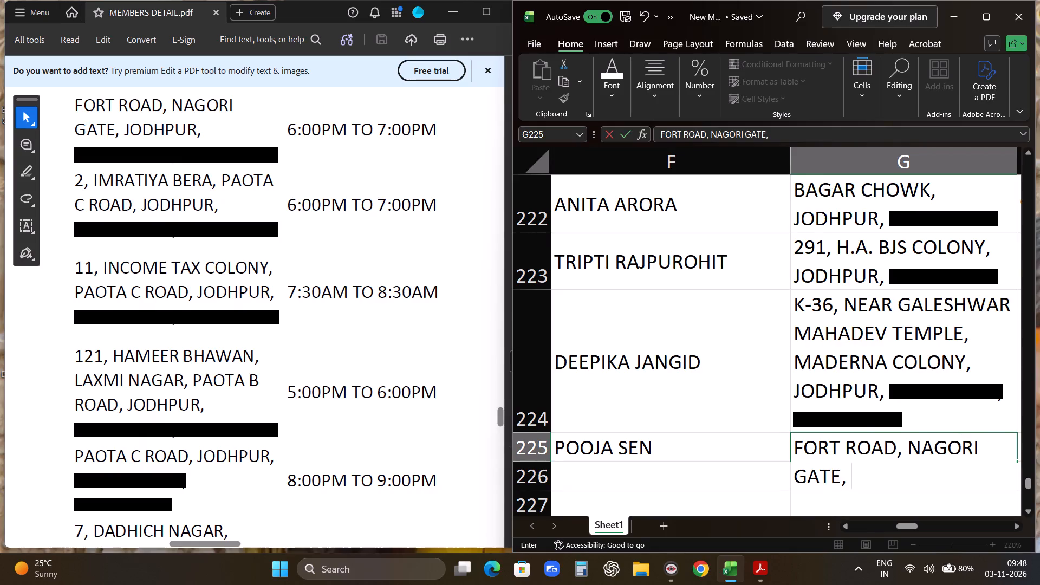
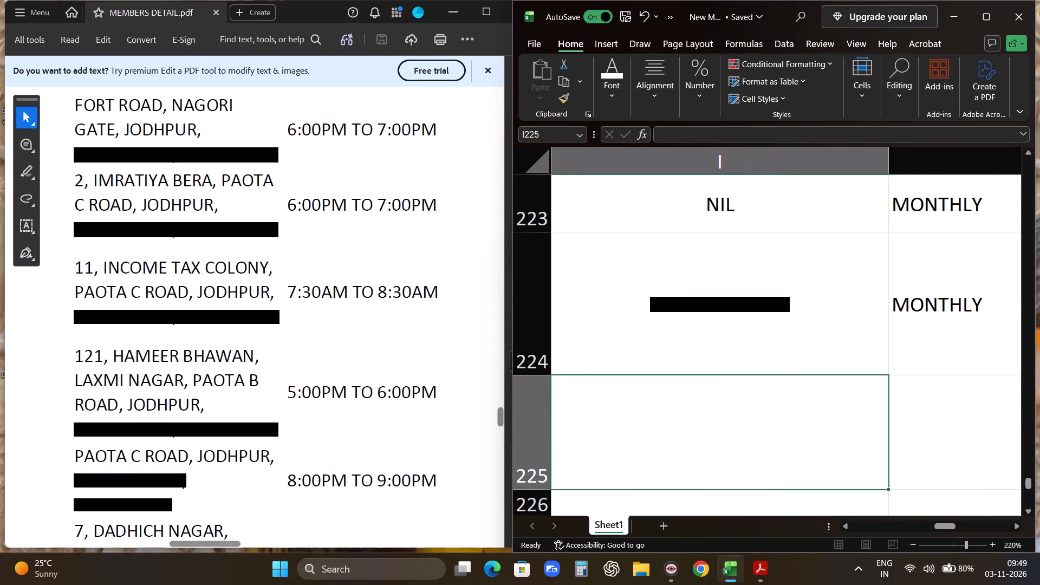
# Look up entry 224's next two fields in the MEMBERS DETAIL PDF and enter NIL in Excel cell I225 and MONTHLY in J225.
pyautogui.hotkey('alt', 'Tab')
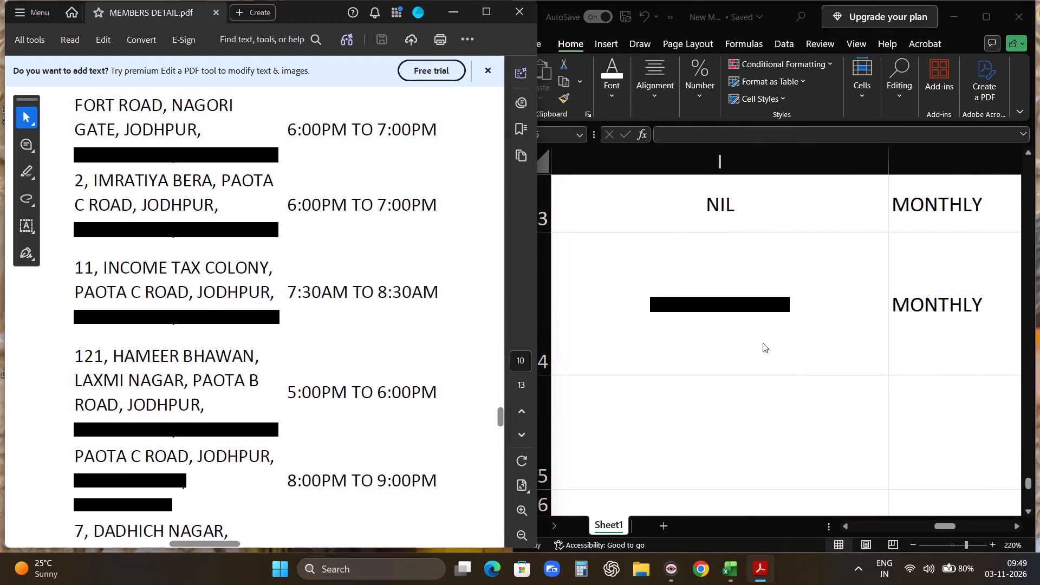
pyautogui.press('Right')
pyautogui.press('Right')
pyautogui.press('Right')
pyautogui.press('Right')
pyautogui.press('Right')
pyautogui.press('Right')
pyautogui.press('Right')
pyautogui.press('Right')
pyautogui.press('Right')
pyautogui.press('Right')
pyautogui.press('Right')
pyautogui.press('Right')
pyautogui.press('Right')
pyautogui.press('Right')
pyautogui.press('Right')
pyautogui.press('Right')
pyautogui.press('Right')
pyautogui.press('Right')
pyautogui.press('Right')
pyautogui.press('Right')
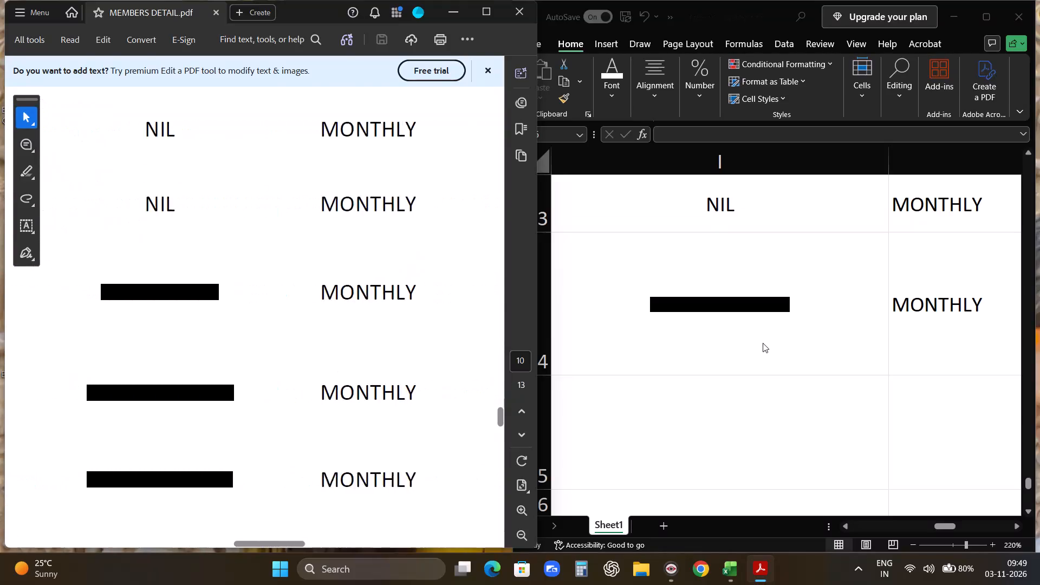
pyautogui.hotkey('alt', 'Tab')
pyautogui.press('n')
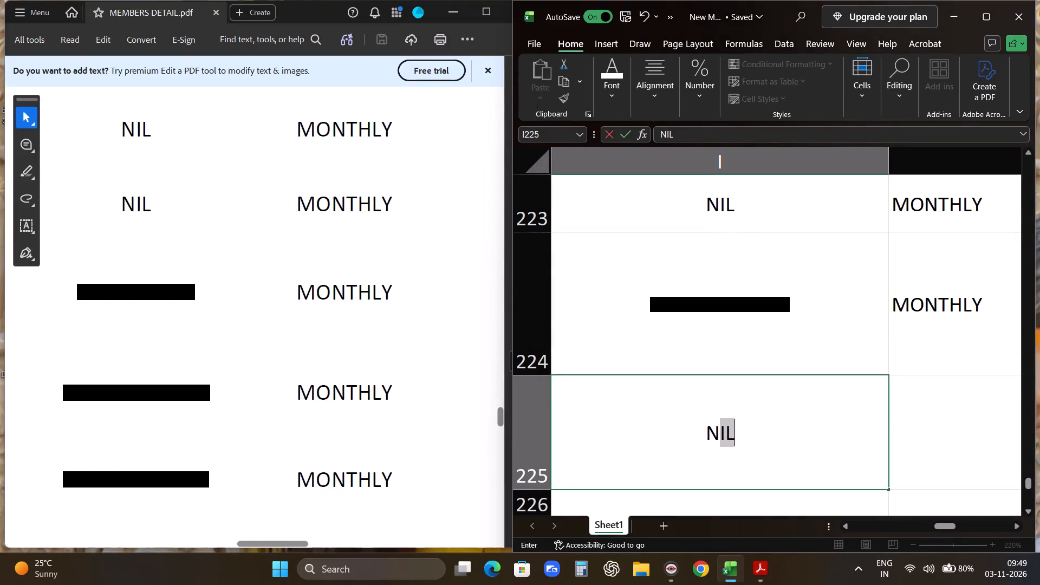
pyautogui.press('Tab')
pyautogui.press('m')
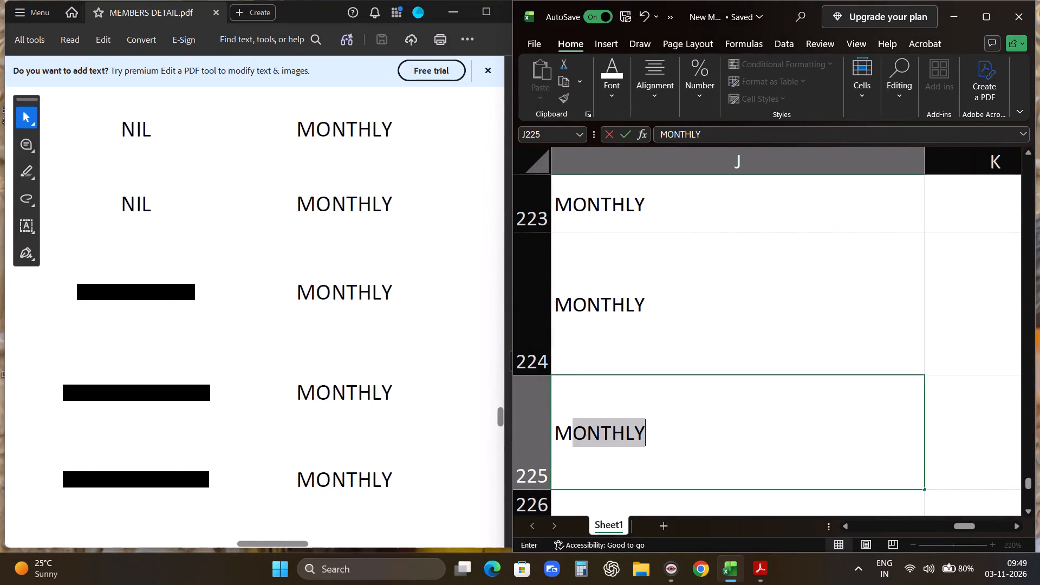
pyautogui.press('Tab')
# Look up entry 224's fee and first two dates in the PDF; enter 2500 in Excel cell K225, 14/07/2026 in L225 and 15/08/2026 in M225.
pyautogui.hotkey('alt', 'Tab')
pyautogui.press('Right')
pyautogui.press('Right')
pyautogui.press('Right')
pyautogui.press('Right')
pyautogui.press('Right')
pyautogui.press('Right')
pyautogui.press('Right')
pyautogui.press('Right')
pyautogui.press('Right')
pyautogui.press('Right')
pyautogui.press('Right')
pyautogui.press('Right')
pyautogui.press('Right')
pyautogui.press('Right')
pyautogui.press('Right')
pyautogui.press('Right')
pyautogui.press('Right')
pyautogui.press('Right')
pyautogui.press('Right')
pyautogui.press('Right')
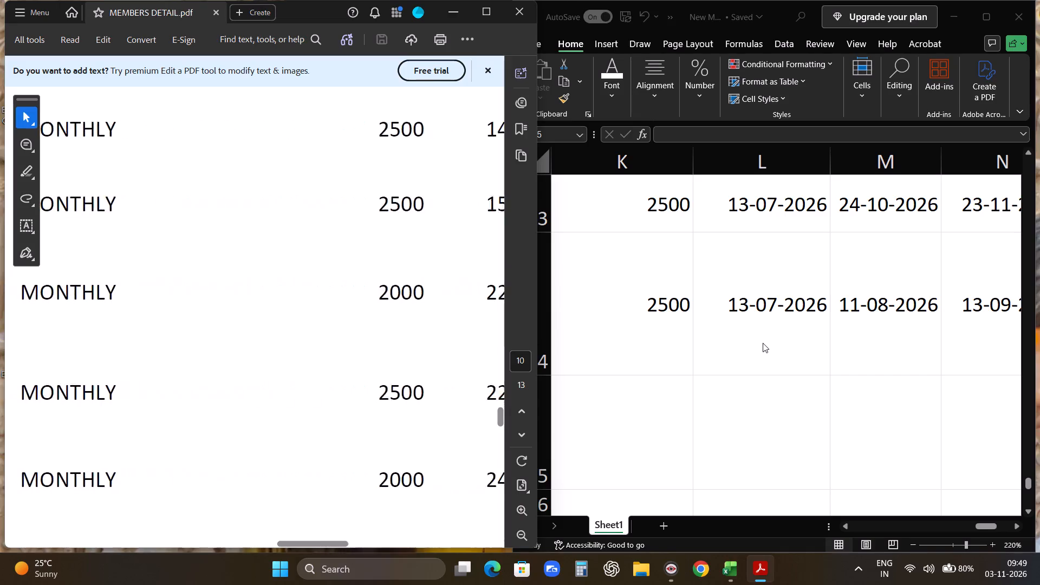
pyautogui.press('Right')
pyautogui.press('Right')
pyautogui.press('Right')
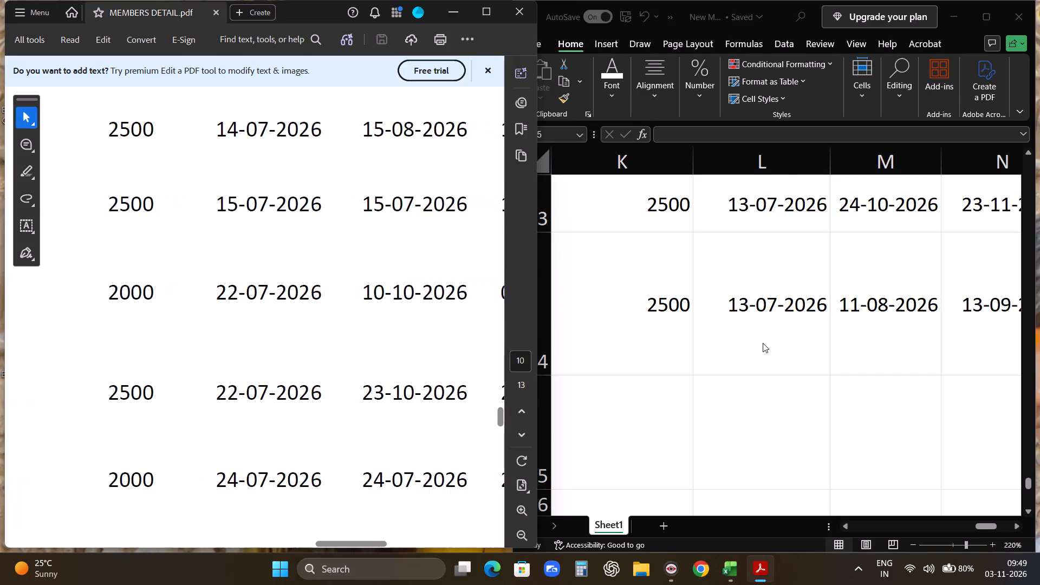
pyautogui.hotkey('alt', 'Tab')
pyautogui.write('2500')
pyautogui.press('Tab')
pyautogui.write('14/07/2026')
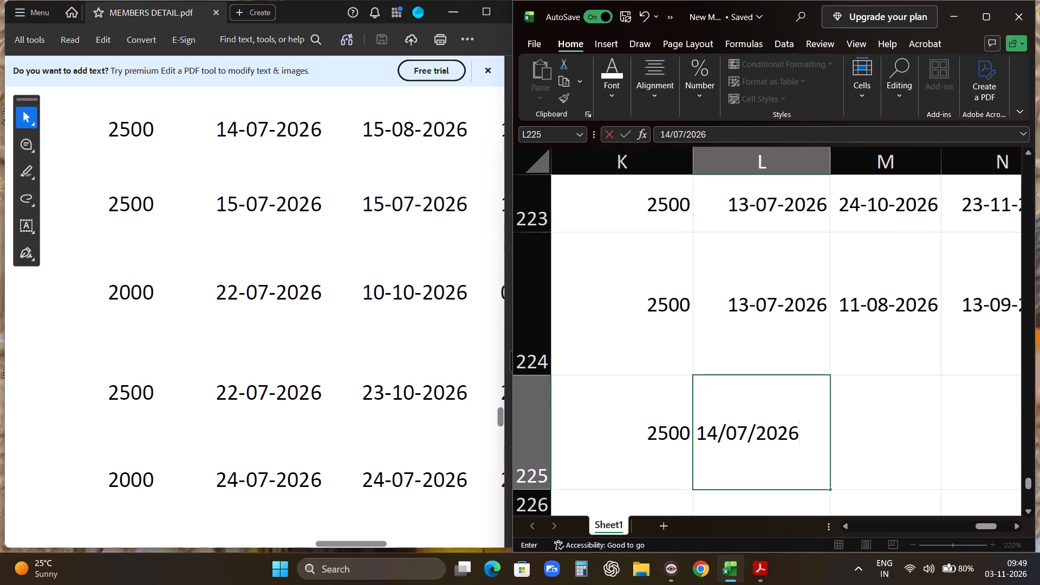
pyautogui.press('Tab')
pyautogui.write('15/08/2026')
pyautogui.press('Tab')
# Look up entry 224's last date and status in the PDF and enter 14/09/2026 in Excel cell N225 and NON ACTIVE in O225.
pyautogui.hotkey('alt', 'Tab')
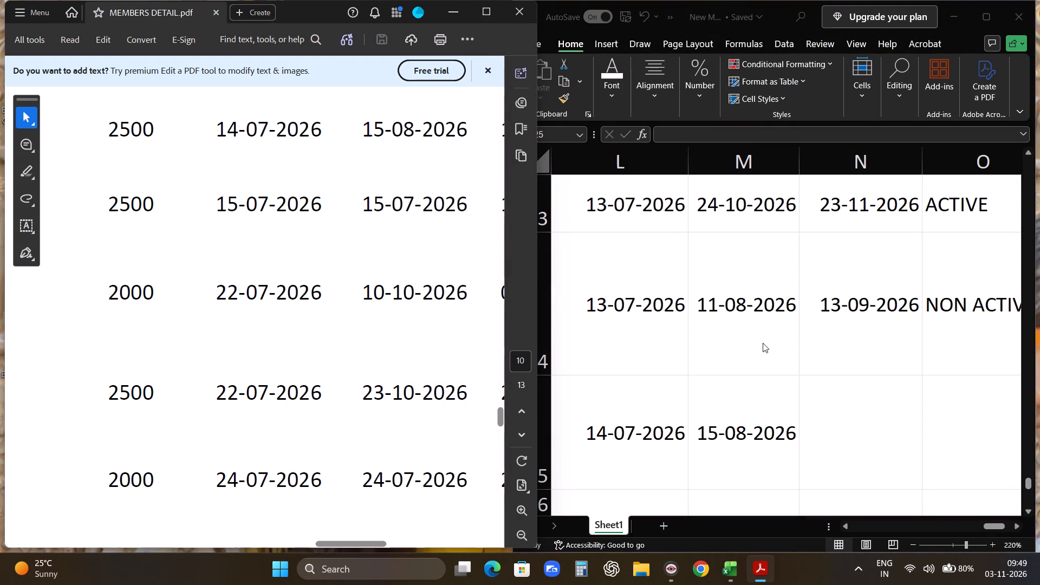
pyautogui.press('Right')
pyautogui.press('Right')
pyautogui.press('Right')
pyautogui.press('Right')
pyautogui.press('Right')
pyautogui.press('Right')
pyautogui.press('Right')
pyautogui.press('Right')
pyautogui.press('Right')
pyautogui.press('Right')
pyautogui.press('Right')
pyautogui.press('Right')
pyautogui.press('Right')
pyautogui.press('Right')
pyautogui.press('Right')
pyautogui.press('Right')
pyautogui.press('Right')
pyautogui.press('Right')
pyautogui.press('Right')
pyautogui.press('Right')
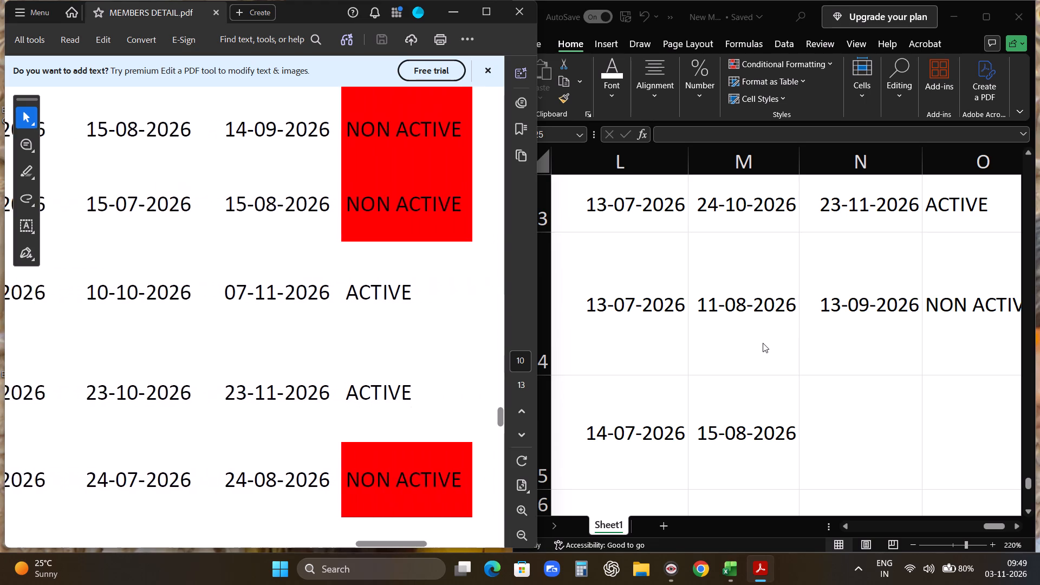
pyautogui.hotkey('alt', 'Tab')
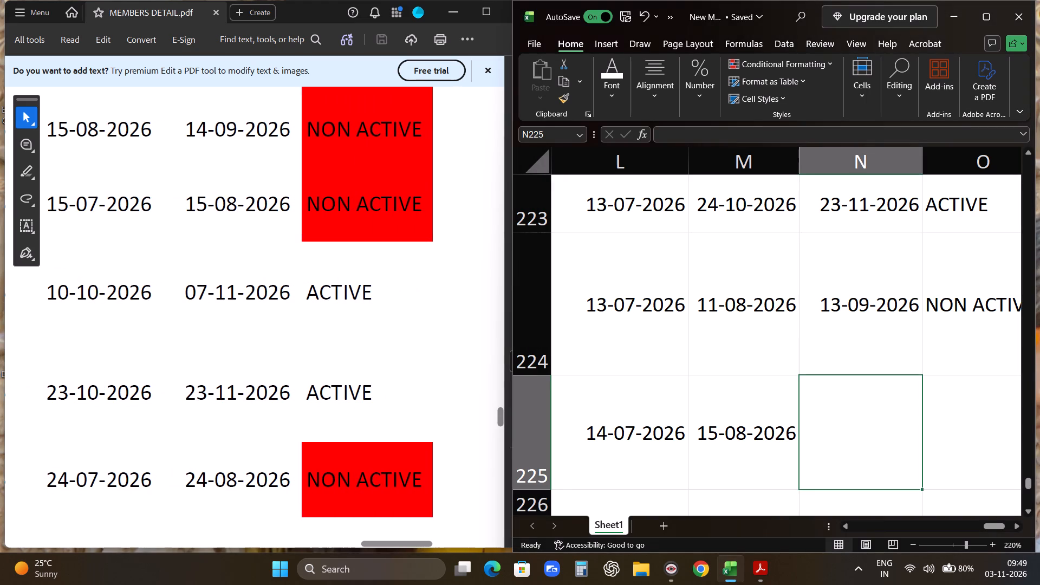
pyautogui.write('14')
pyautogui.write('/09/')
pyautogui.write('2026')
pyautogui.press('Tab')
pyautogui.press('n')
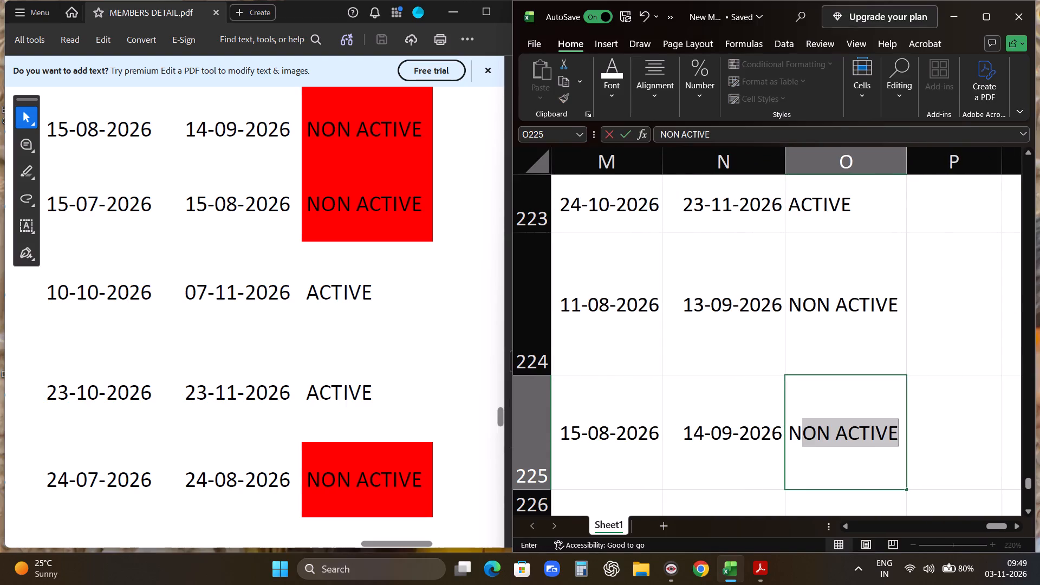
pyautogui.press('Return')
# Find entry 225 in the MEMBERS DETAIL PDF and enter the member's name in Excel cell B226.
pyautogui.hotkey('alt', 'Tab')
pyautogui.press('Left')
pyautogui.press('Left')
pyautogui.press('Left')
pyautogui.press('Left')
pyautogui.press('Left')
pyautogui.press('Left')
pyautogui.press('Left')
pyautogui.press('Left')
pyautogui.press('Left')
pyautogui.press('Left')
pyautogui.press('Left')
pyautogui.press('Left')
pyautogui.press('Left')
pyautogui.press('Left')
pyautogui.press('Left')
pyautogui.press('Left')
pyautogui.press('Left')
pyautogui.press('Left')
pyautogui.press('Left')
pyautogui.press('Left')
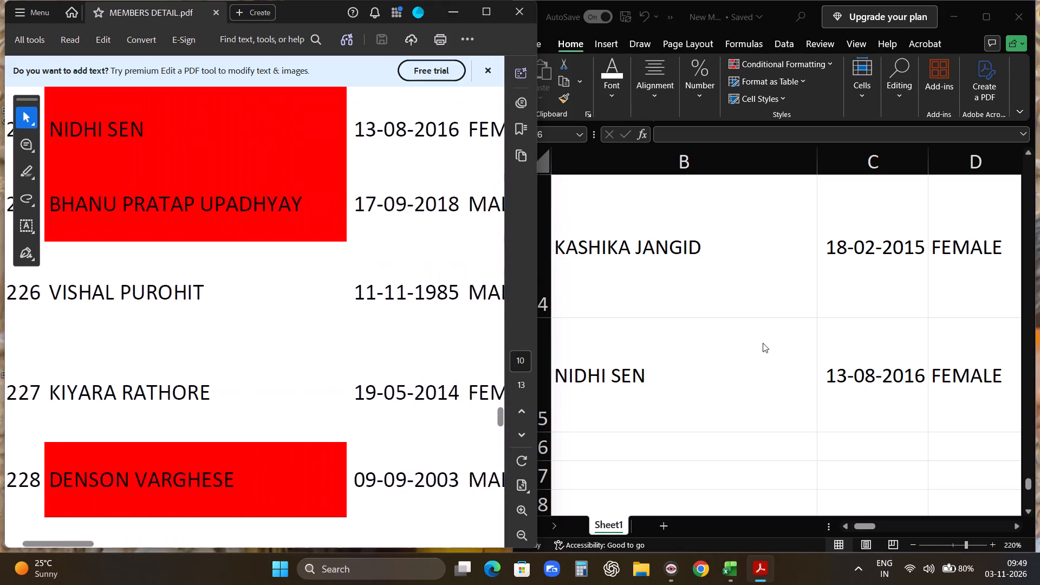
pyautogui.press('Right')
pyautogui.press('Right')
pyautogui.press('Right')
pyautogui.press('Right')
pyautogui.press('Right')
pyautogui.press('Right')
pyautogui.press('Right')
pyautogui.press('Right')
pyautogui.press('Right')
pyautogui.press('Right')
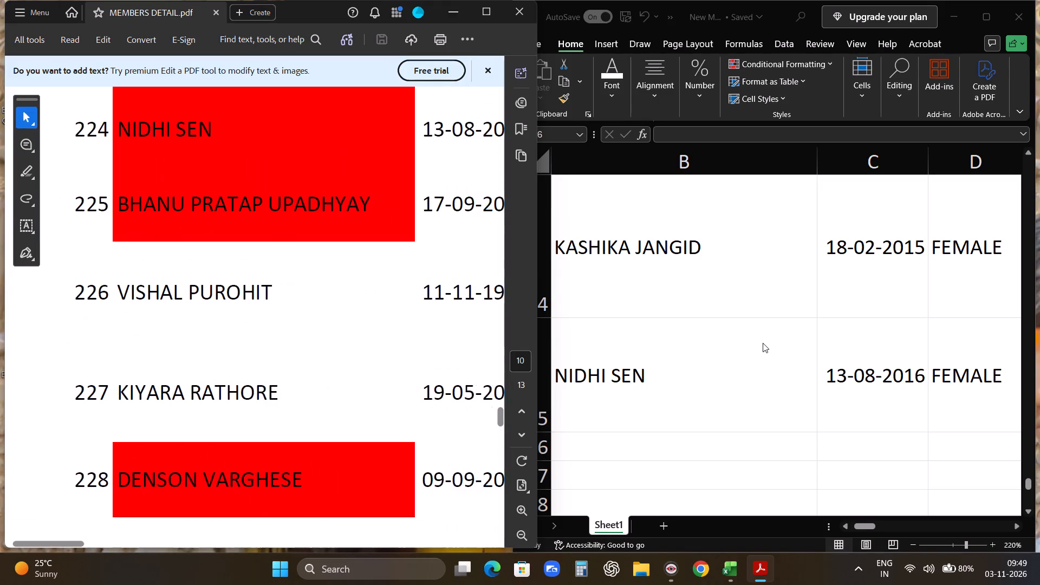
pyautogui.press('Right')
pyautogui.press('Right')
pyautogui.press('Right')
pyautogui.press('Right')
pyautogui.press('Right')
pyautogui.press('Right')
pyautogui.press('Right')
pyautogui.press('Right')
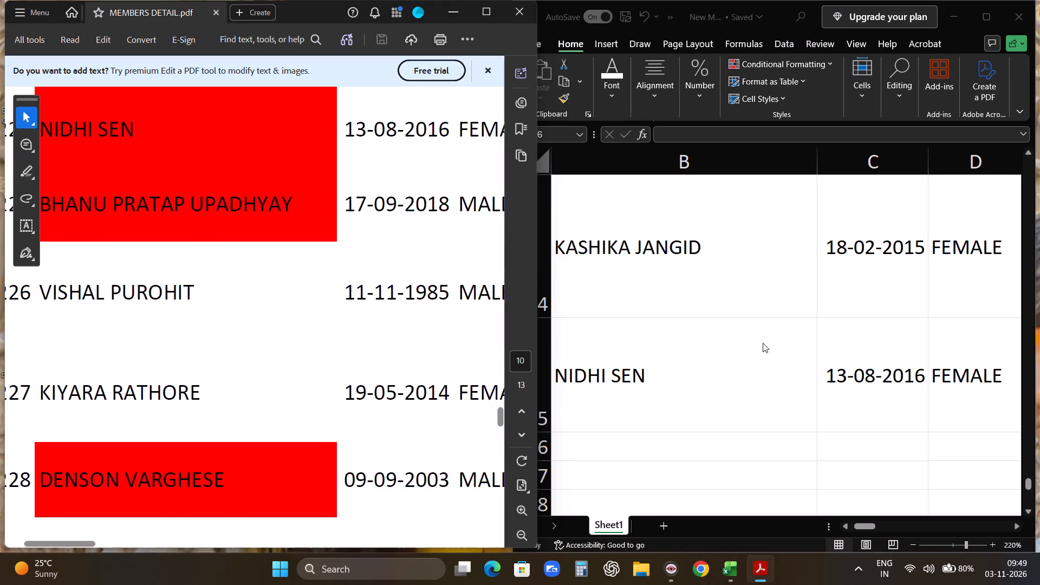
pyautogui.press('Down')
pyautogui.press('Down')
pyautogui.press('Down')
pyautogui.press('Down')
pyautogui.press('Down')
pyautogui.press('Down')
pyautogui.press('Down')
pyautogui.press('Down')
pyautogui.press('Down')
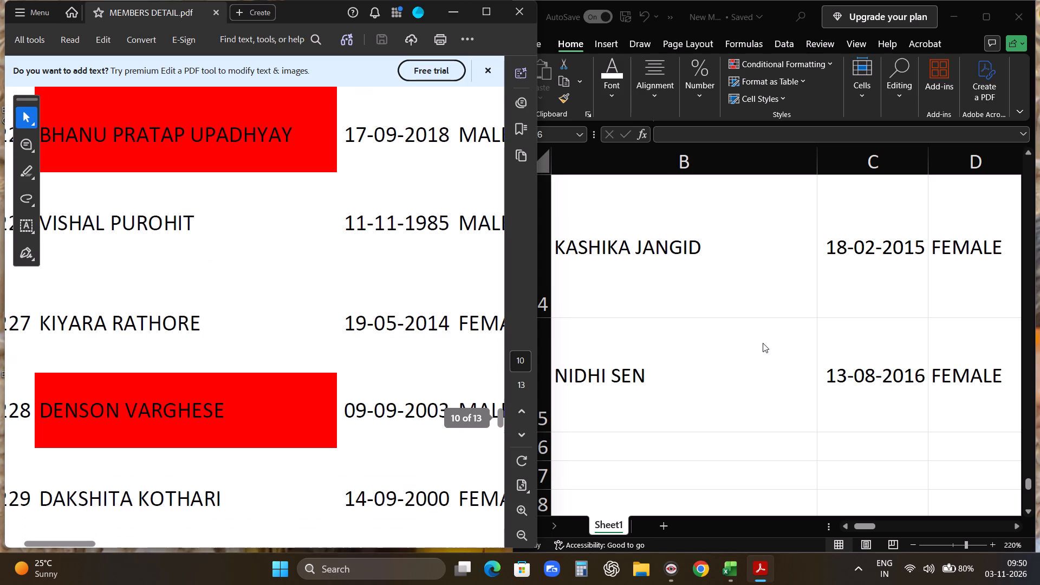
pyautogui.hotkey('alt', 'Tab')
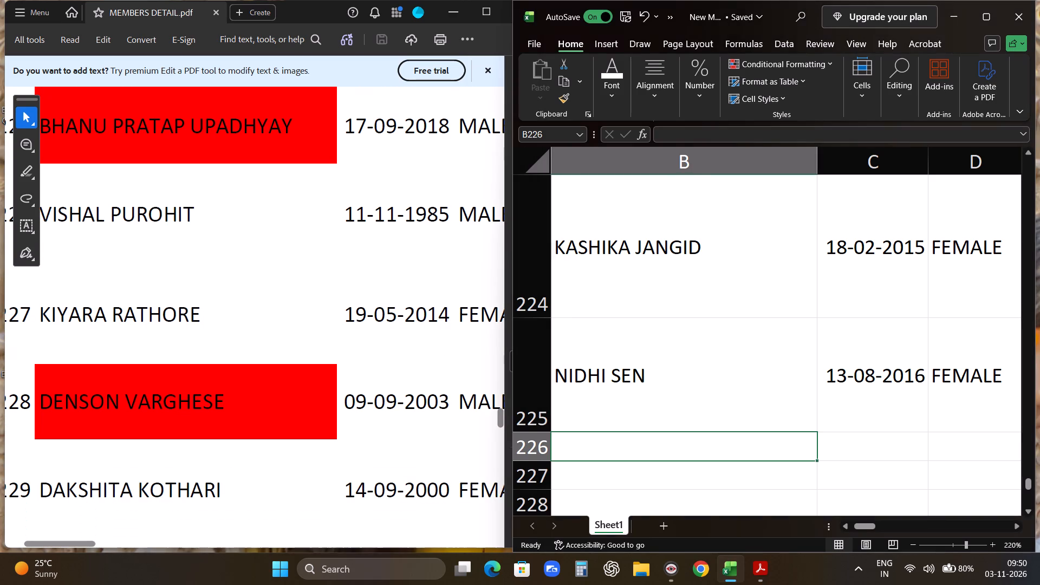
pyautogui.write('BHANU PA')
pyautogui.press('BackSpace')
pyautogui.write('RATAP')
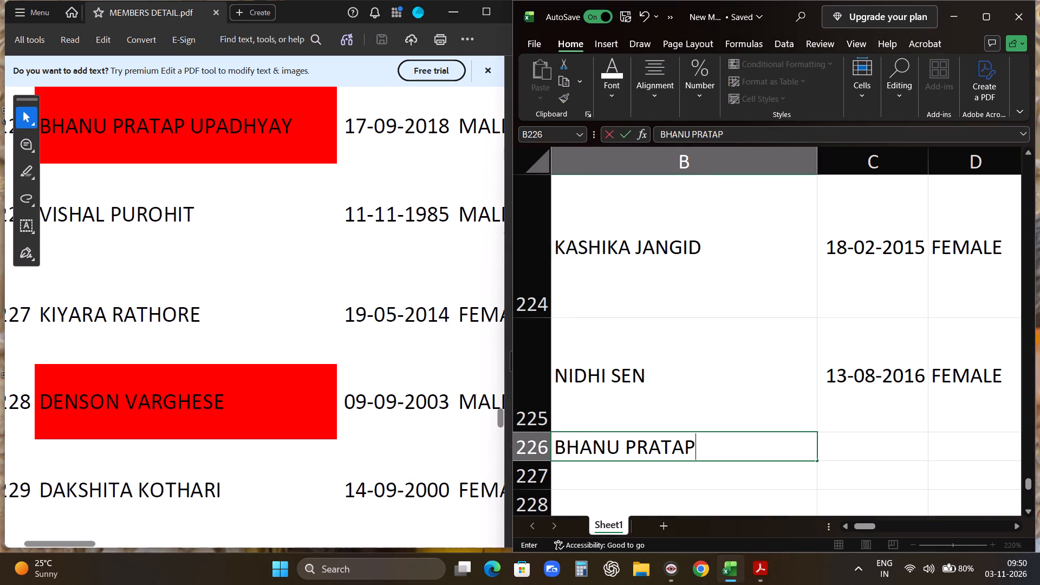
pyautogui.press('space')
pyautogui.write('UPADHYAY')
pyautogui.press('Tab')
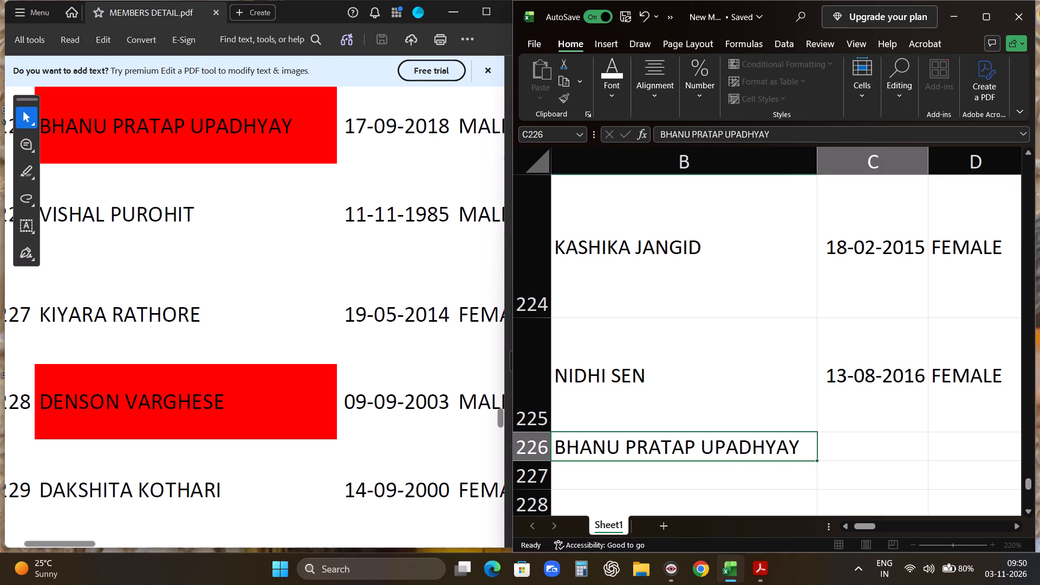
# Enter entry 225's date of birth from the PDF in Excel cell C226 and MALE in D226.
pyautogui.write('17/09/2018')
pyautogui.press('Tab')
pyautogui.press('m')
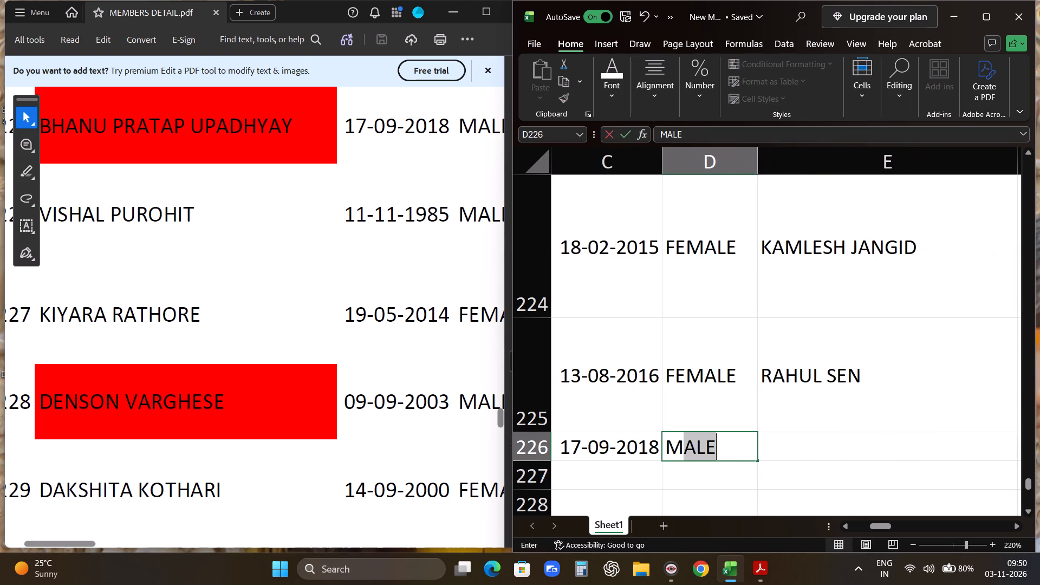
# Look up entry 225's next two name fields in the MEMBERS DETAIL PDF and enter them in Excel cells E226 and F226.
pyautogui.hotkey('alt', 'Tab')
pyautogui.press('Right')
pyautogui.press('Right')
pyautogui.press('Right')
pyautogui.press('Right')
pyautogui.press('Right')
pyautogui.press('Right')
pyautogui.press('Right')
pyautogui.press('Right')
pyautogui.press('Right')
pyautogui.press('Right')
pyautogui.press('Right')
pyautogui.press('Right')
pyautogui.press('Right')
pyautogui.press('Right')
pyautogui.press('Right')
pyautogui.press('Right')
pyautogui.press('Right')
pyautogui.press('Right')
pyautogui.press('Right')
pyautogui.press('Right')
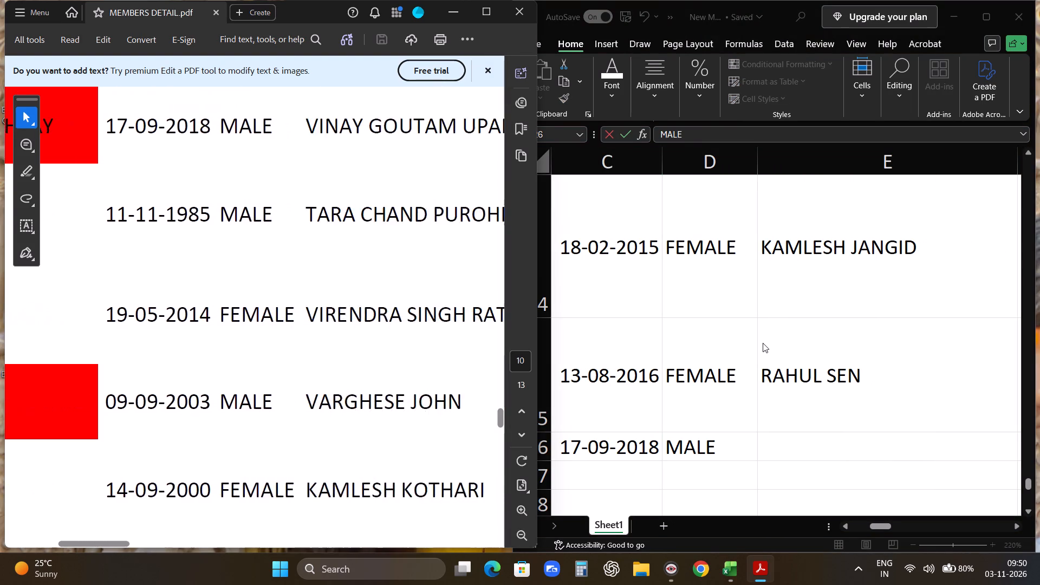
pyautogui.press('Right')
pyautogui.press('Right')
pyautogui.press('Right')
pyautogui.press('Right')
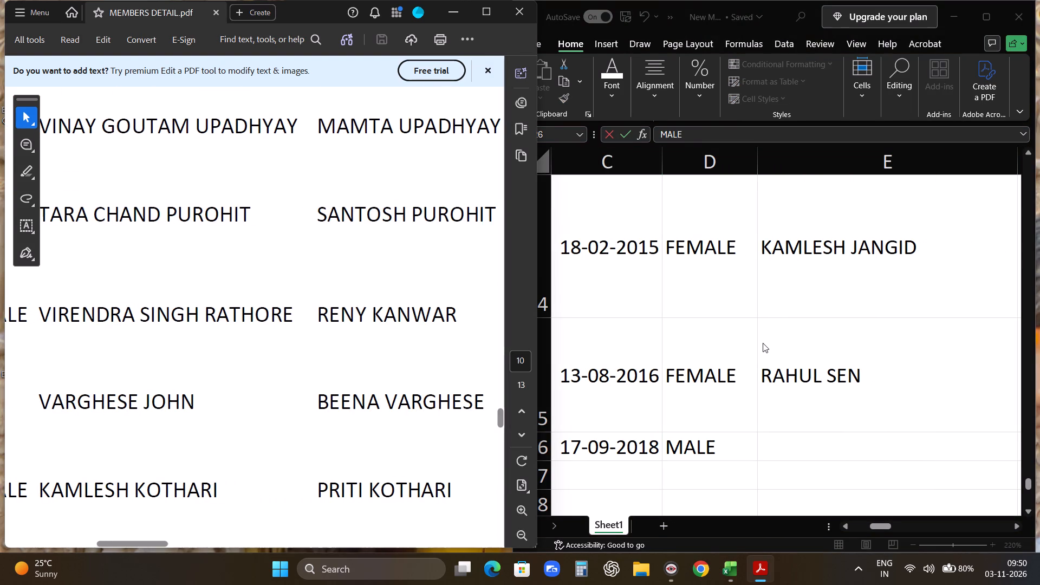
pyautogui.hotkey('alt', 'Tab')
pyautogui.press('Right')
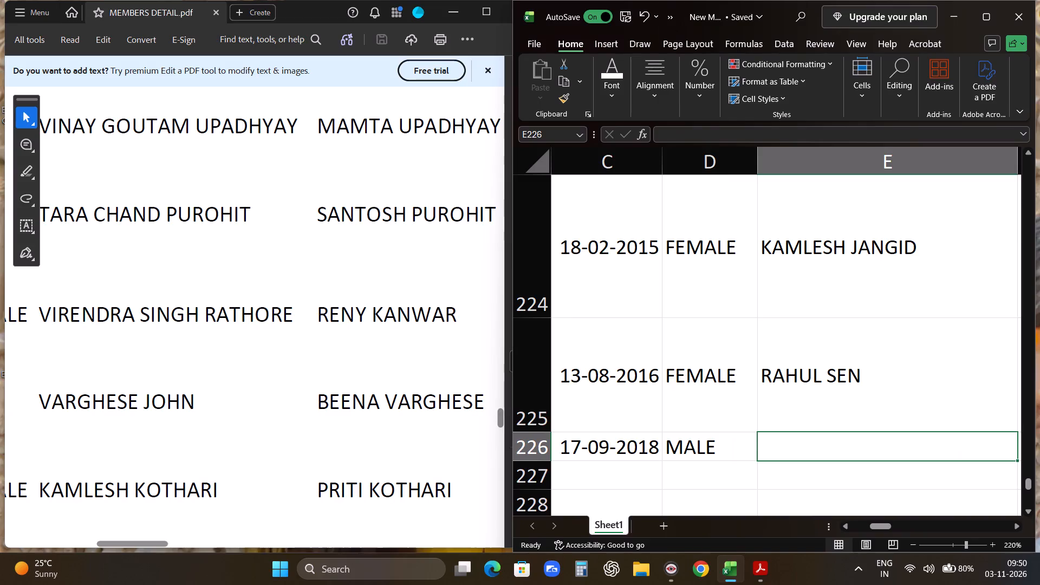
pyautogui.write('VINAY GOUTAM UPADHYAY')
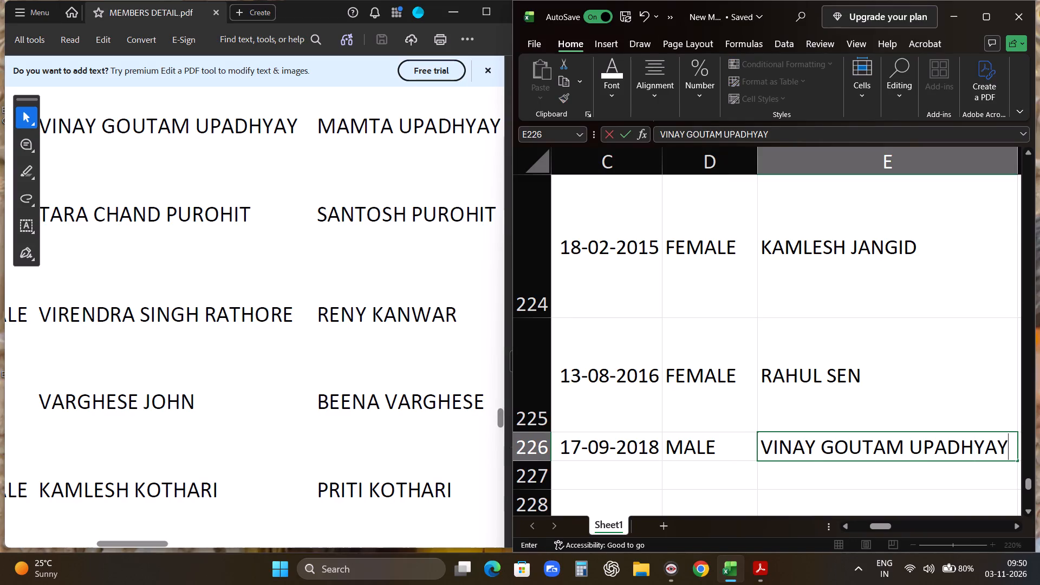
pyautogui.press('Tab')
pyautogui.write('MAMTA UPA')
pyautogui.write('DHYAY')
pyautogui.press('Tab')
# Look up entry 225's address in the MEMBERS DETAIL PDF and enter it in Excel cell G226.
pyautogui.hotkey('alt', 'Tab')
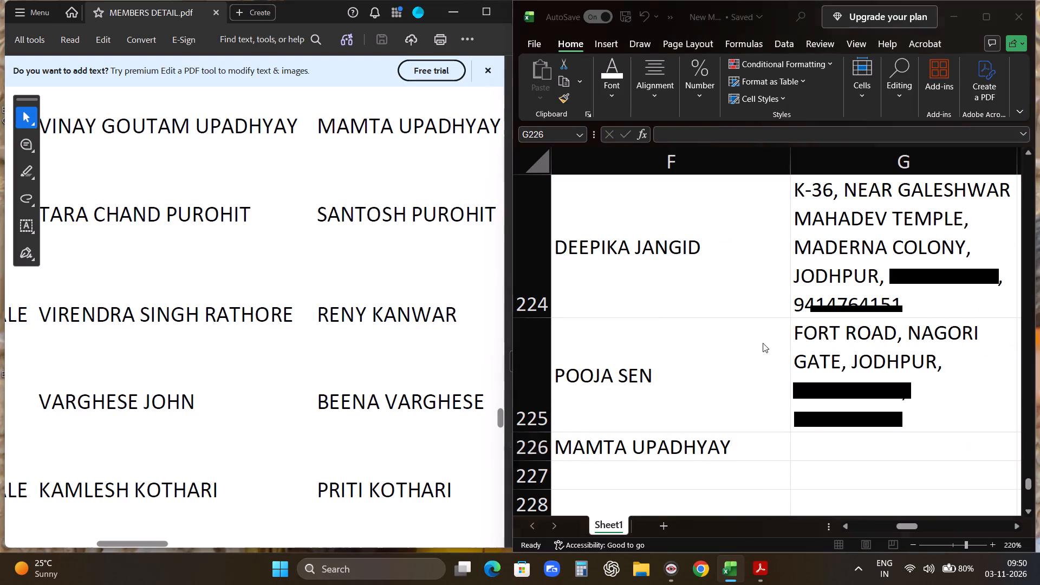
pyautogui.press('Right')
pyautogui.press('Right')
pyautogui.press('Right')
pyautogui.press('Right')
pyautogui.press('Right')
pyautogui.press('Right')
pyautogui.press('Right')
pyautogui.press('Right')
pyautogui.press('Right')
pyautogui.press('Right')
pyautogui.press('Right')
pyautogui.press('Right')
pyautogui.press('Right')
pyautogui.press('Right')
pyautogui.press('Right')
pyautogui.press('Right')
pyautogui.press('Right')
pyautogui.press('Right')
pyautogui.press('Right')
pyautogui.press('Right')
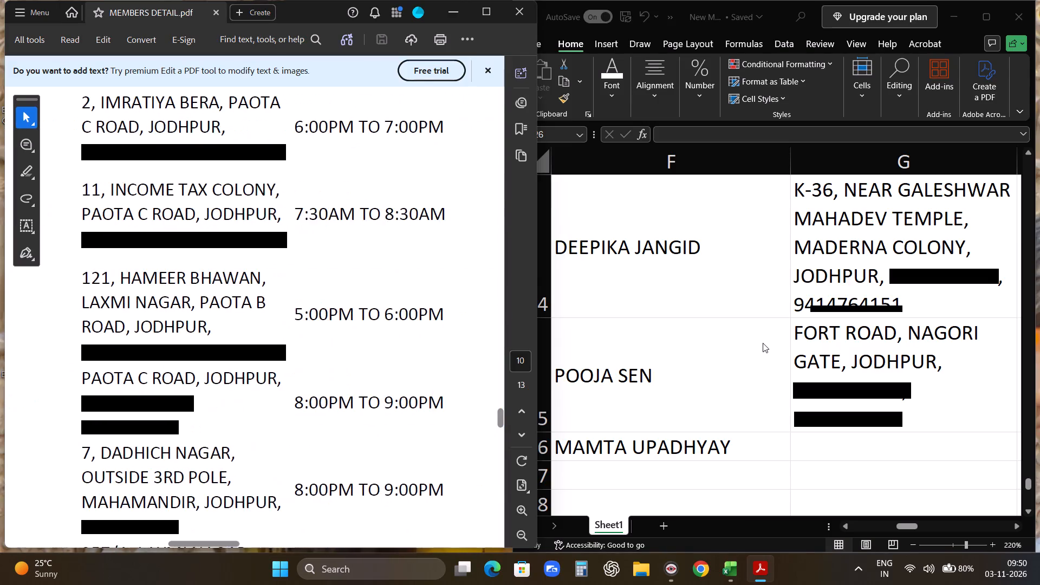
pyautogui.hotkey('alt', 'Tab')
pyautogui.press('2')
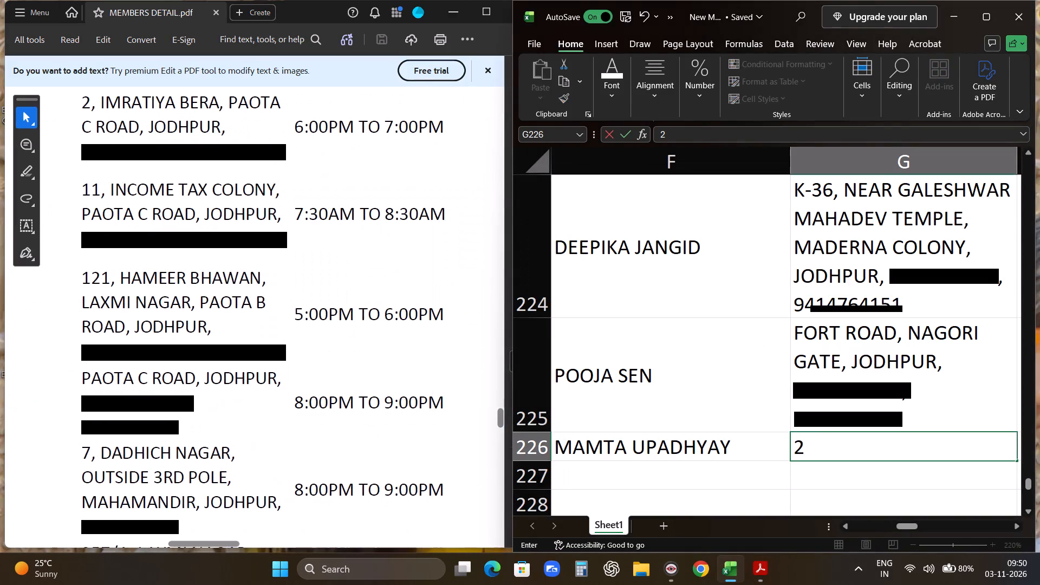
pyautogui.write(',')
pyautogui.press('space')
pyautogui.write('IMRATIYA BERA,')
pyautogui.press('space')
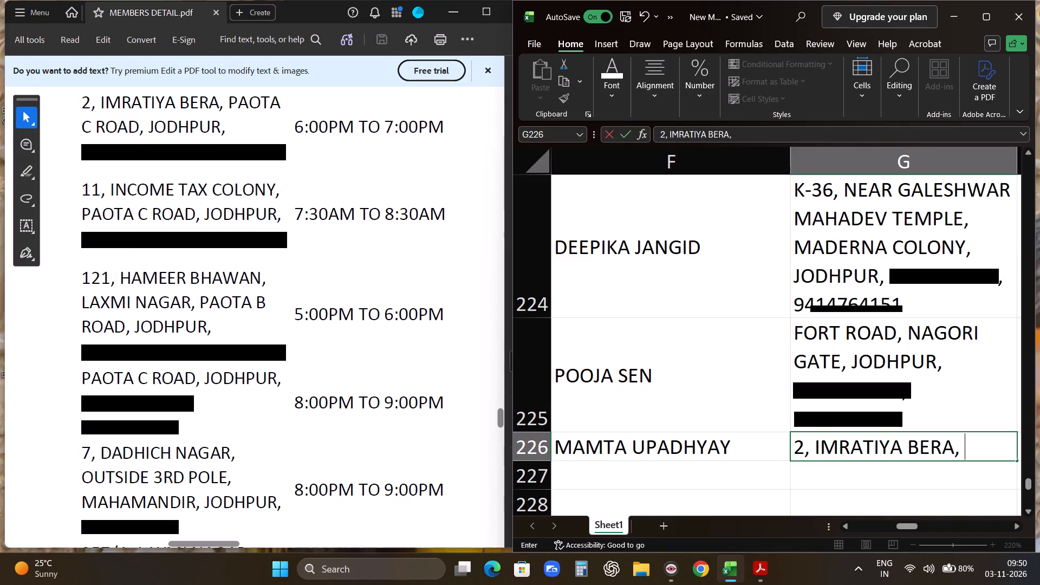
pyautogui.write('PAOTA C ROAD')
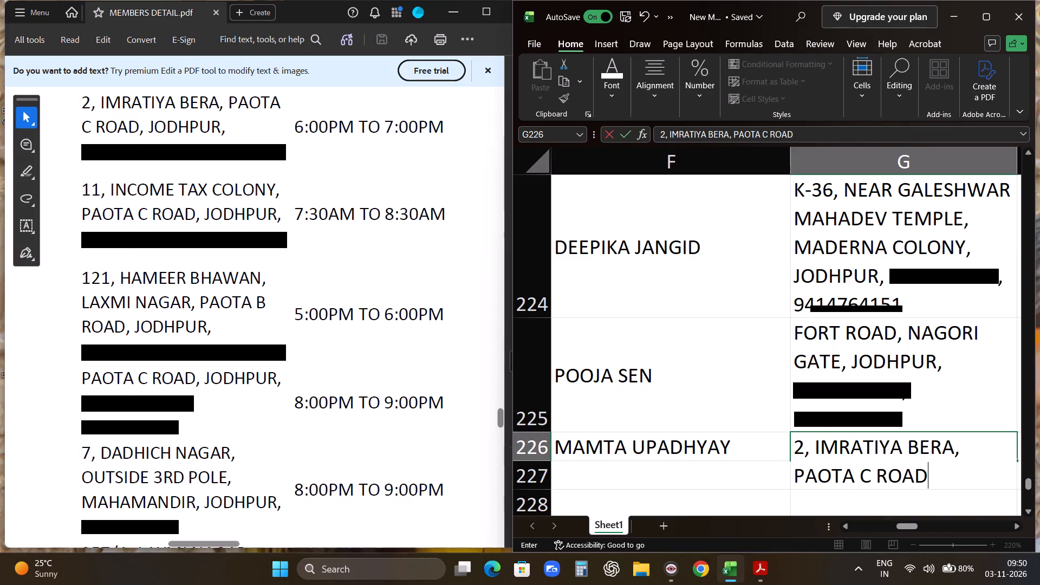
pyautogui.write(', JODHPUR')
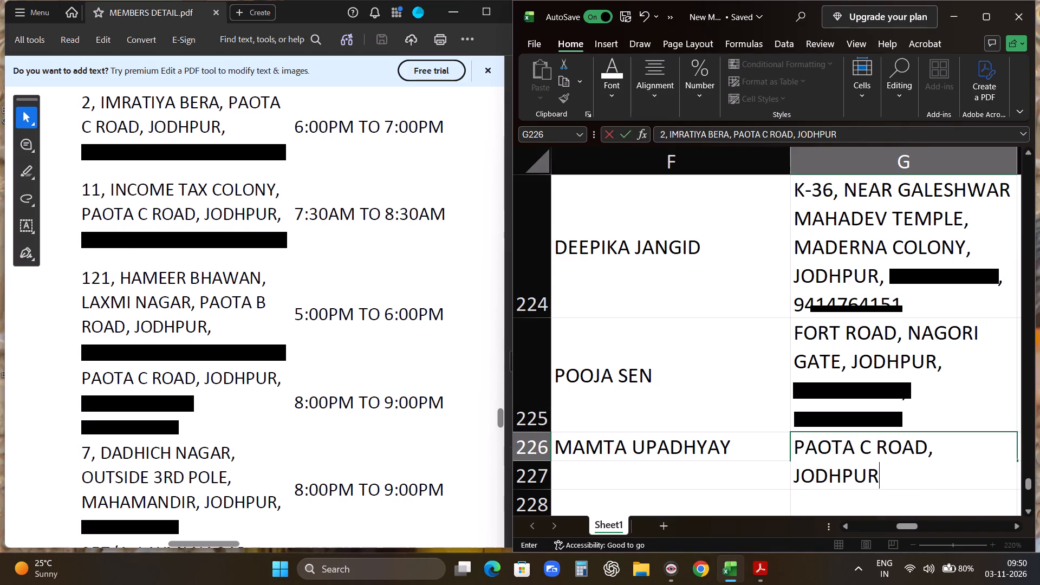
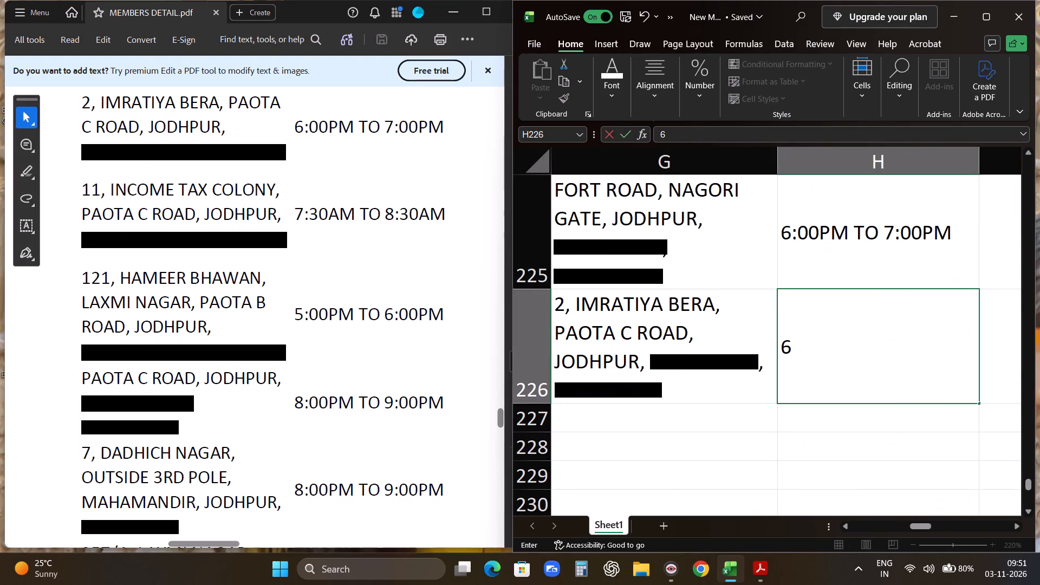
# Complete entry 225's time slot in Excel cell H226 as 6:00PM TO 7:00PM.
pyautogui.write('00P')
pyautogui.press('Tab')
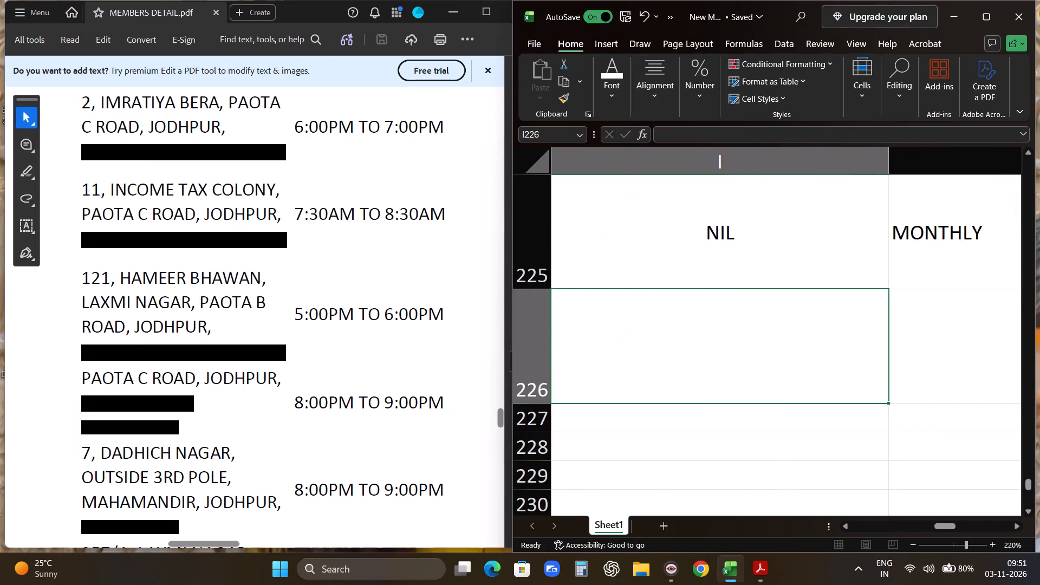
# Look up entry 225's next two fields in the MEMBERS DETAIL PDF and enter NIL in Excel cell I226 and MONTHLY in J226.
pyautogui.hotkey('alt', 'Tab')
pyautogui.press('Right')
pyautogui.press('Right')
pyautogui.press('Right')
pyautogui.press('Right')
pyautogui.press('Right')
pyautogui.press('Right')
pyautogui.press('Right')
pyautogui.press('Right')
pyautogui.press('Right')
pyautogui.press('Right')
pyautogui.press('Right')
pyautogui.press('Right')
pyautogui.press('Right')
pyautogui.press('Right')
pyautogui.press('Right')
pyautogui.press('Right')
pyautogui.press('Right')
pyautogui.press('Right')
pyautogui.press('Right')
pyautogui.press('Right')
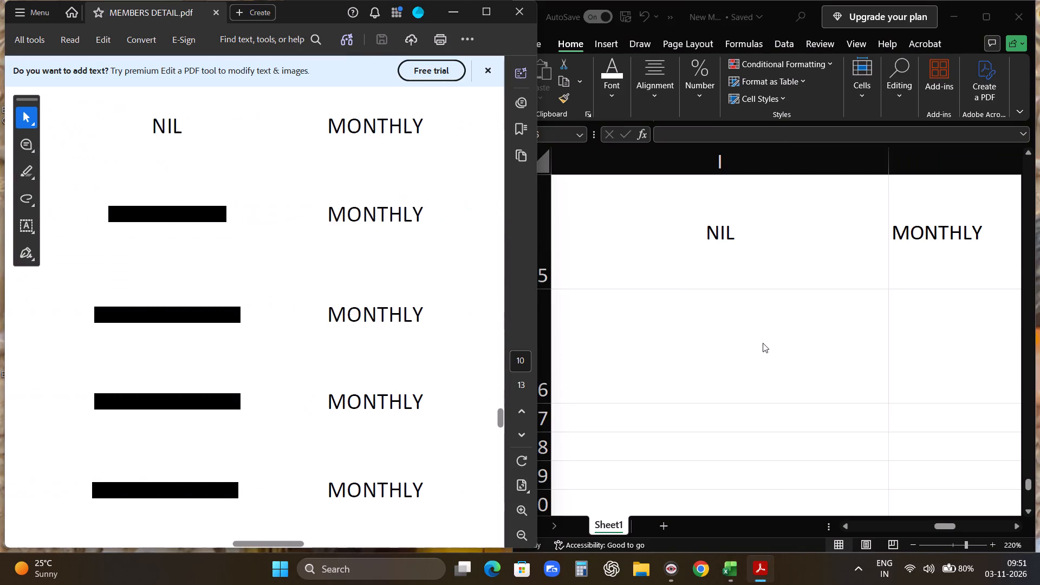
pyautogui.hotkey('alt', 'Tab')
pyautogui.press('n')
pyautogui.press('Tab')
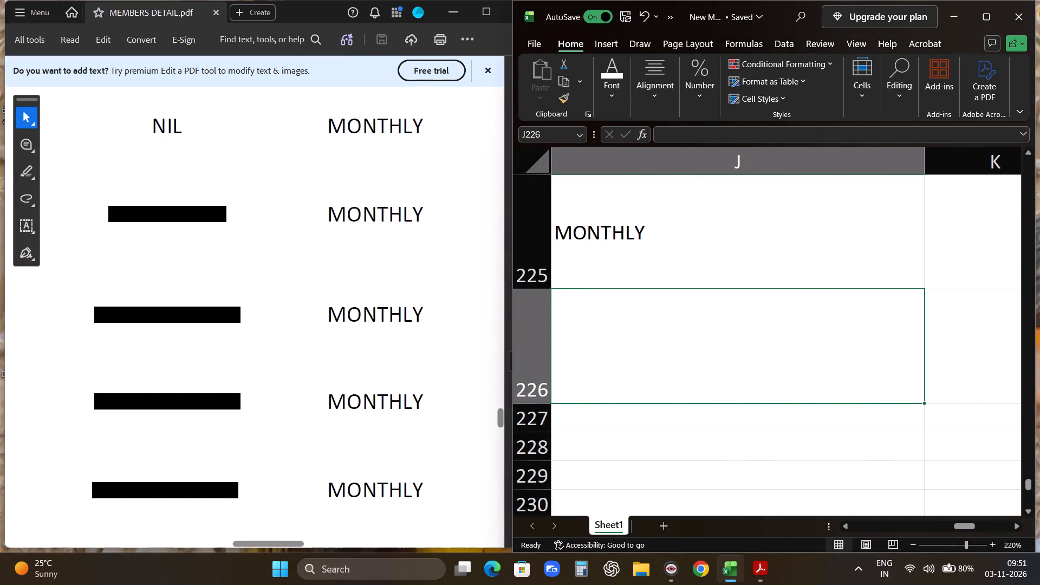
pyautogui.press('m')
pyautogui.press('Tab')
# Look up entry 225's fee amount in the MEMBERS DETAIL PDF and enter 2500 in Excel cell K226.
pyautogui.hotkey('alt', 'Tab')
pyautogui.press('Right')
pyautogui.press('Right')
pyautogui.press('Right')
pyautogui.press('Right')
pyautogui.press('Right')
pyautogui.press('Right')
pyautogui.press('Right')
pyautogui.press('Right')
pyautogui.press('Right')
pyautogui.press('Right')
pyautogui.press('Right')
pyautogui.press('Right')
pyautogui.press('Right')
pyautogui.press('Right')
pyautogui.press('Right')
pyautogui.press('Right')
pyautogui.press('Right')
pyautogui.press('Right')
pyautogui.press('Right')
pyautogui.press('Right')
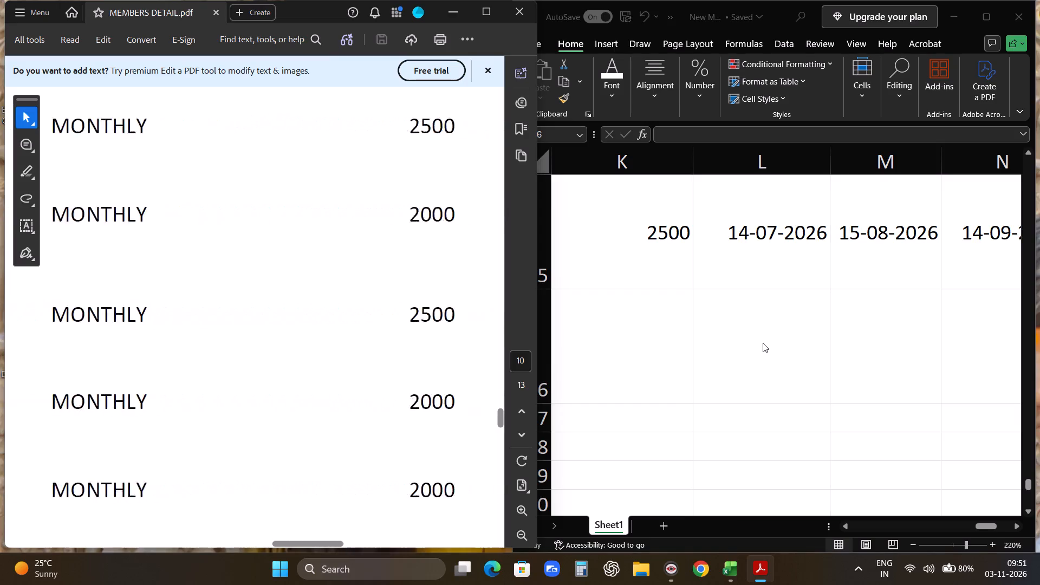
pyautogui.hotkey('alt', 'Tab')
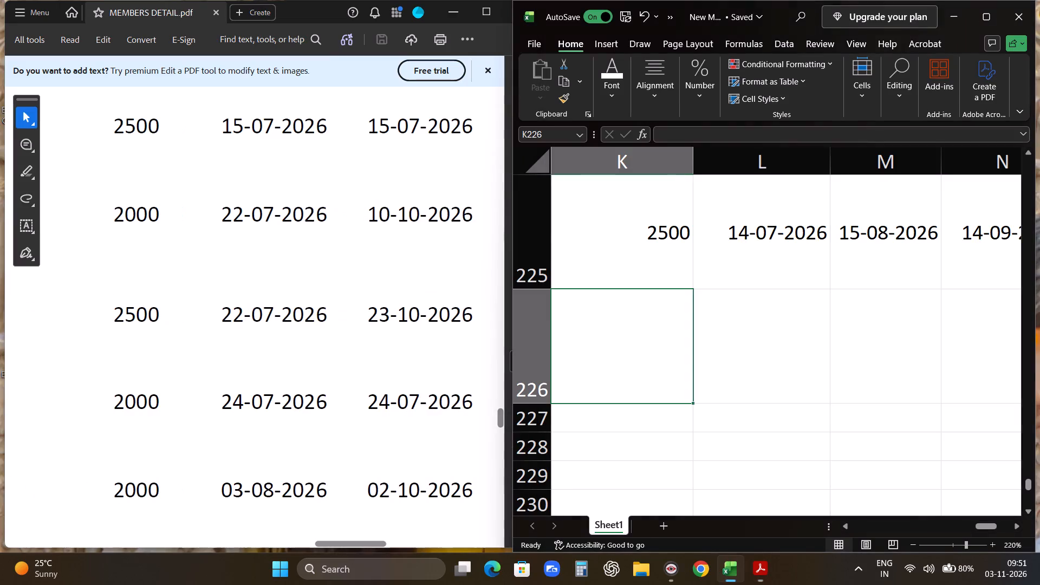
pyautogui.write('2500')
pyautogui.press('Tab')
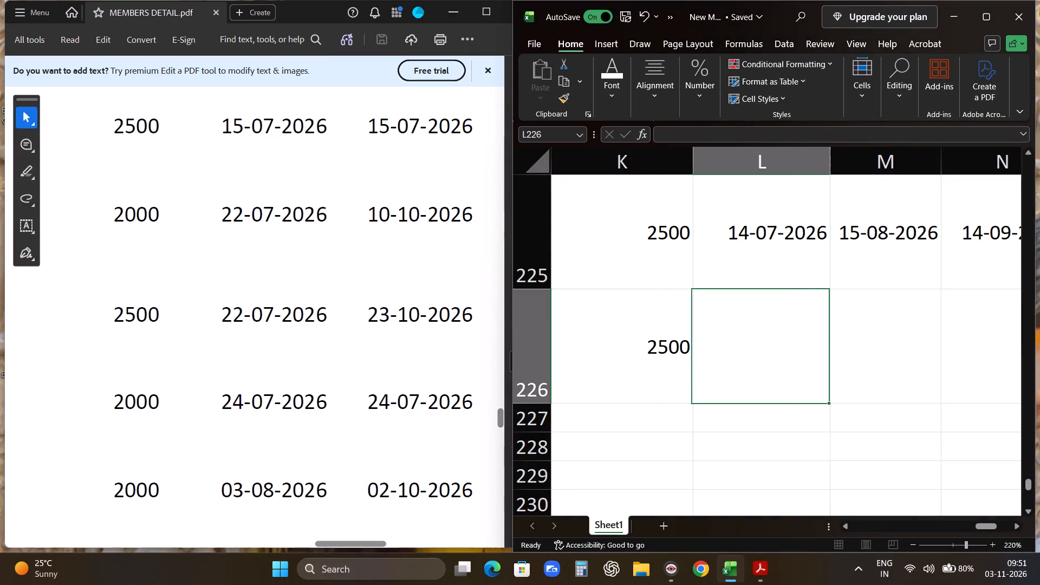
# Enter entry 225's first two membership dates, both 15/07/2026, in cells L226 and M226.
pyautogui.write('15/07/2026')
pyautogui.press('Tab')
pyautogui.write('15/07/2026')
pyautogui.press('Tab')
# Look up entry 225's last date and status in the PDF and enter 15/08/2026 in Excel cell N226 and NON ACTIVE in O226.
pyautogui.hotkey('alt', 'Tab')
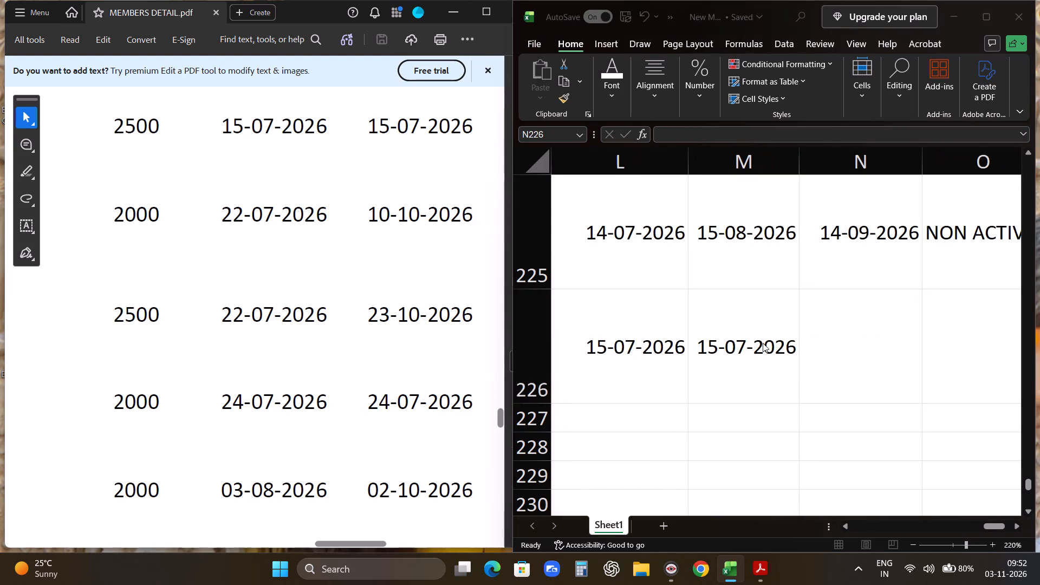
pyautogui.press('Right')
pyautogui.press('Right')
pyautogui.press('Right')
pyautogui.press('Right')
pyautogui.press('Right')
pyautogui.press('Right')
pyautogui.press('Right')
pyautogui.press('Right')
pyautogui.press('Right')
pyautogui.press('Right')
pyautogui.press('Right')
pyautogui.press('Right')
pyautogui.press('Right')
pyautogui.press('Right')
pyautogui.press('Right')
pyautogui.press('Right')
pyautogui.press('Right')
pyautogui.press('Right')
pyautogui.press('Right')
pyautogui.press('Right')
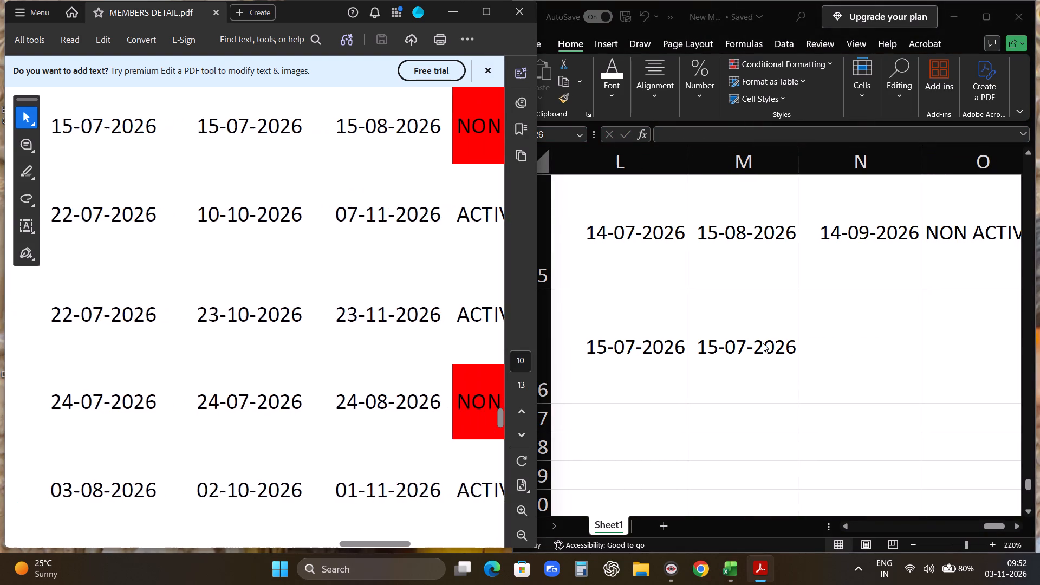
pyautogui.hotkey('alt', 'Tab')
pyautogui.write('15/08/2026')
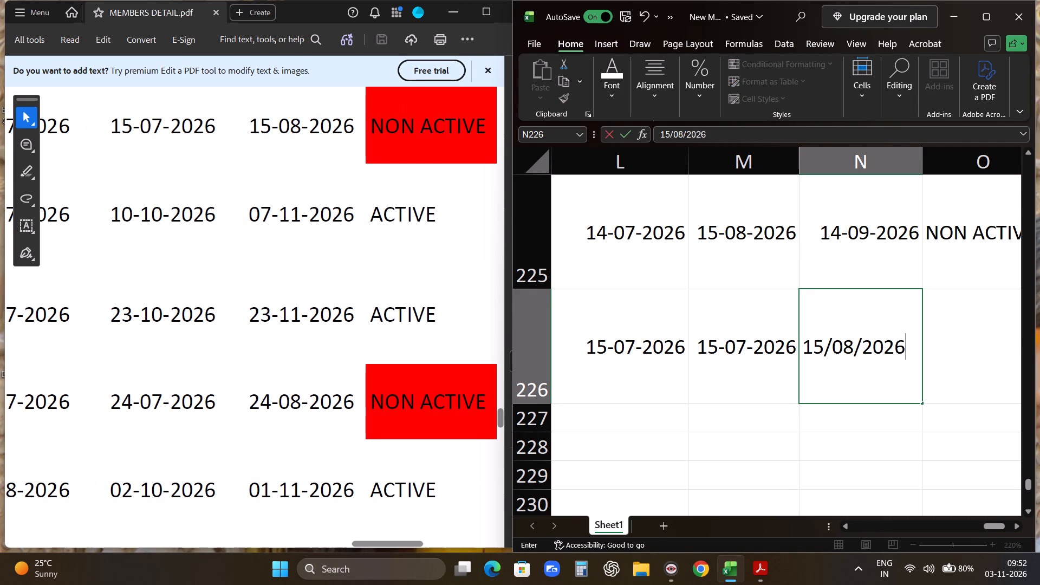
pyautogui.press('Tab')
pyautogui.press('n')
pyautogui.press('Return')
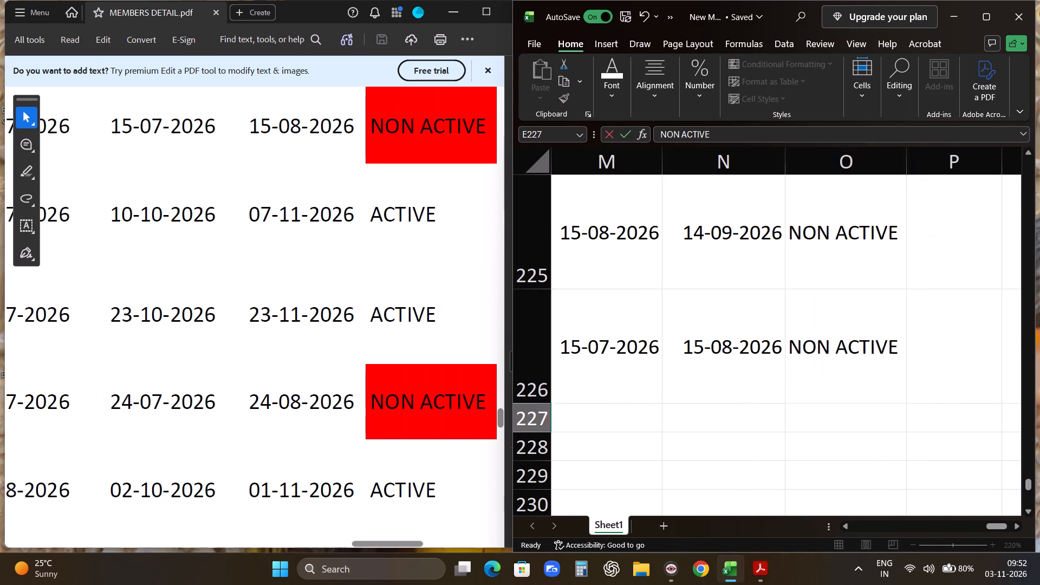
# Find entry 226 in the MEMBERS DETAIL PDF and enter the member's name in Excel cell B227.
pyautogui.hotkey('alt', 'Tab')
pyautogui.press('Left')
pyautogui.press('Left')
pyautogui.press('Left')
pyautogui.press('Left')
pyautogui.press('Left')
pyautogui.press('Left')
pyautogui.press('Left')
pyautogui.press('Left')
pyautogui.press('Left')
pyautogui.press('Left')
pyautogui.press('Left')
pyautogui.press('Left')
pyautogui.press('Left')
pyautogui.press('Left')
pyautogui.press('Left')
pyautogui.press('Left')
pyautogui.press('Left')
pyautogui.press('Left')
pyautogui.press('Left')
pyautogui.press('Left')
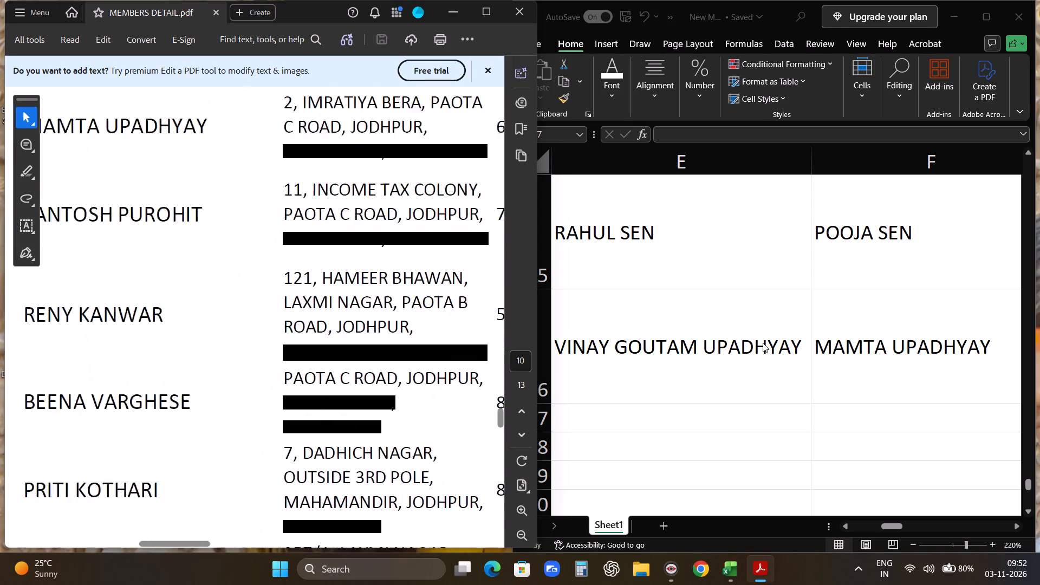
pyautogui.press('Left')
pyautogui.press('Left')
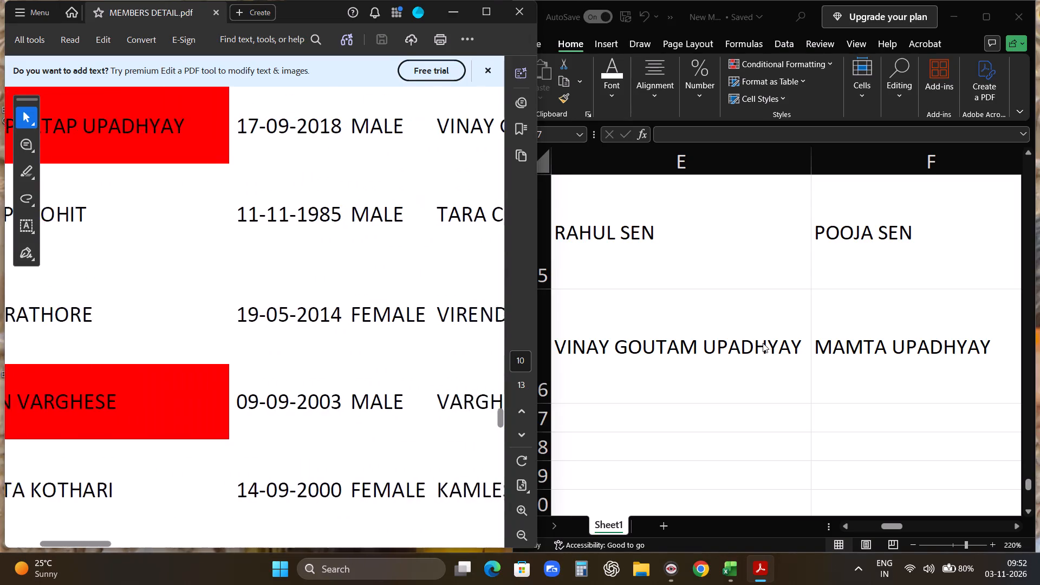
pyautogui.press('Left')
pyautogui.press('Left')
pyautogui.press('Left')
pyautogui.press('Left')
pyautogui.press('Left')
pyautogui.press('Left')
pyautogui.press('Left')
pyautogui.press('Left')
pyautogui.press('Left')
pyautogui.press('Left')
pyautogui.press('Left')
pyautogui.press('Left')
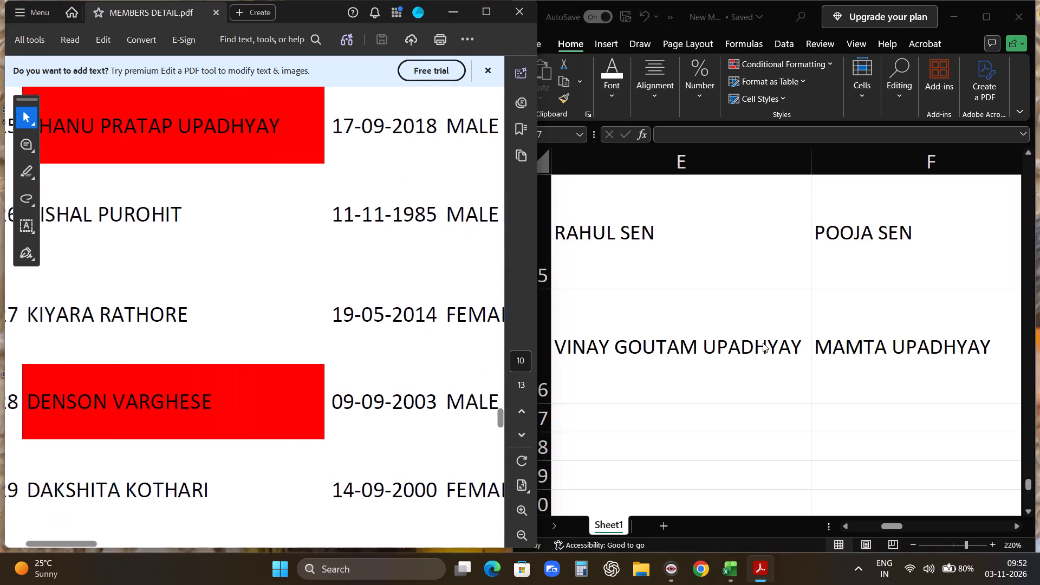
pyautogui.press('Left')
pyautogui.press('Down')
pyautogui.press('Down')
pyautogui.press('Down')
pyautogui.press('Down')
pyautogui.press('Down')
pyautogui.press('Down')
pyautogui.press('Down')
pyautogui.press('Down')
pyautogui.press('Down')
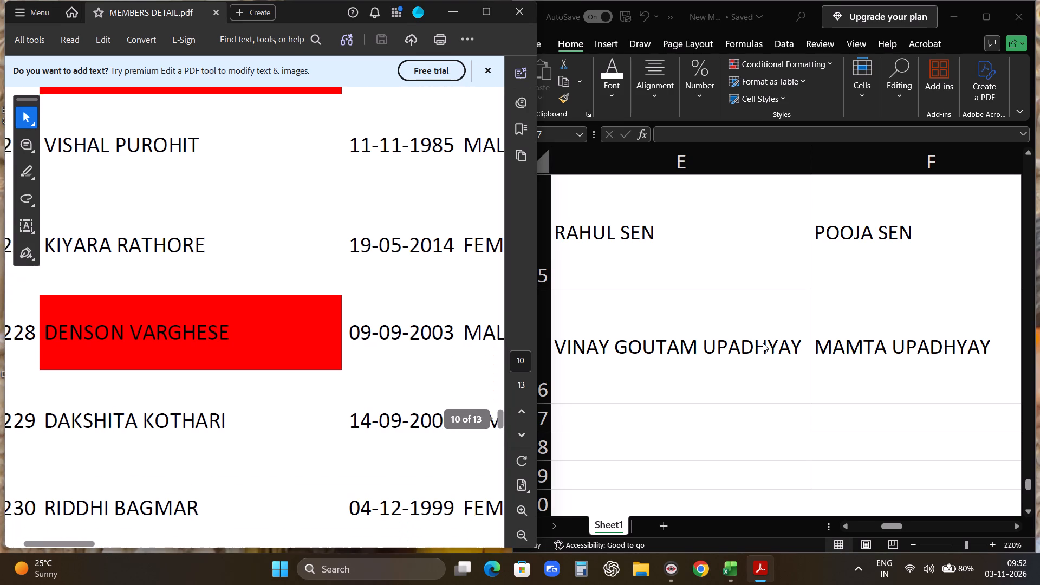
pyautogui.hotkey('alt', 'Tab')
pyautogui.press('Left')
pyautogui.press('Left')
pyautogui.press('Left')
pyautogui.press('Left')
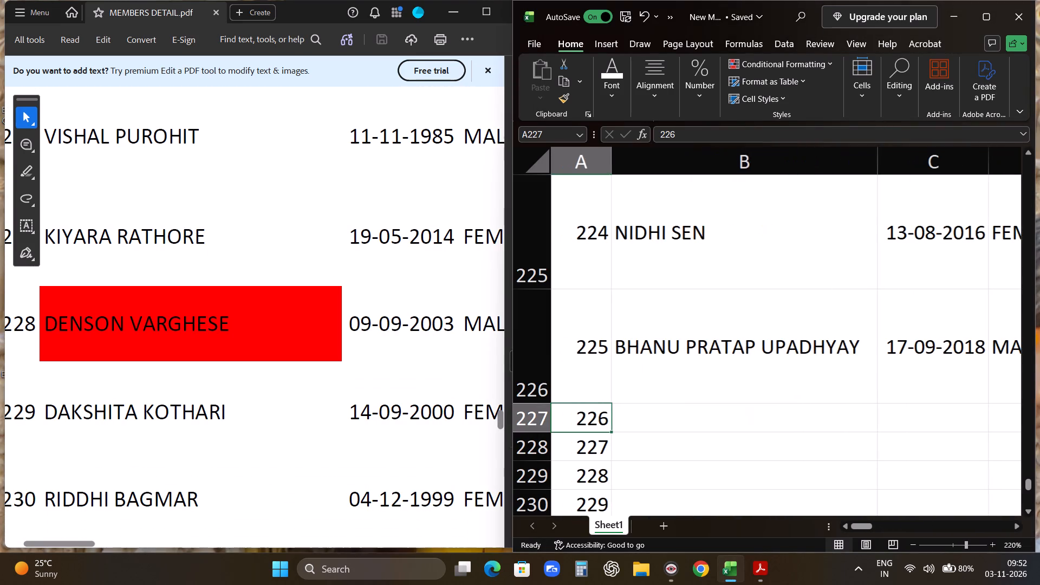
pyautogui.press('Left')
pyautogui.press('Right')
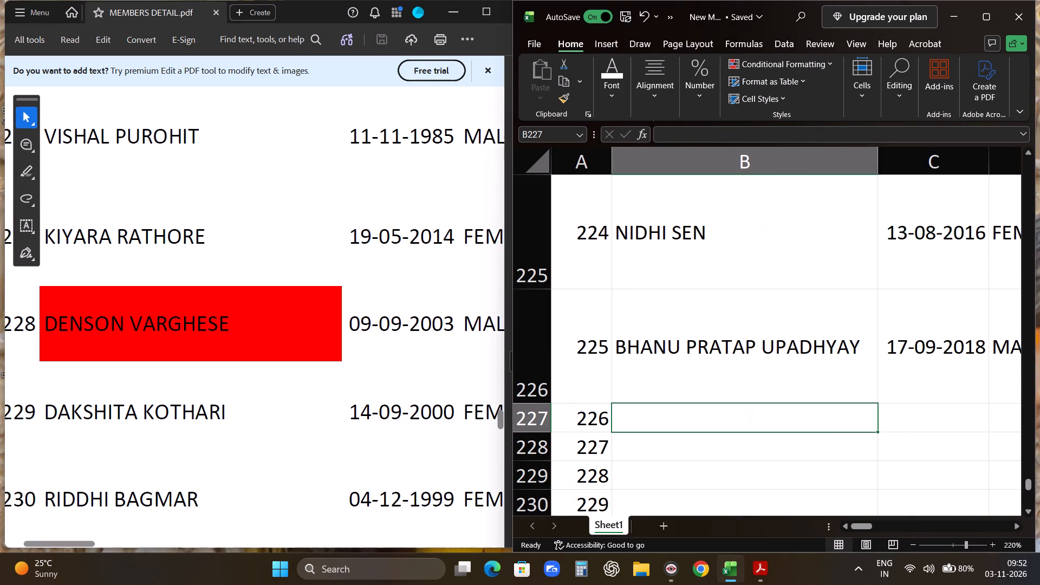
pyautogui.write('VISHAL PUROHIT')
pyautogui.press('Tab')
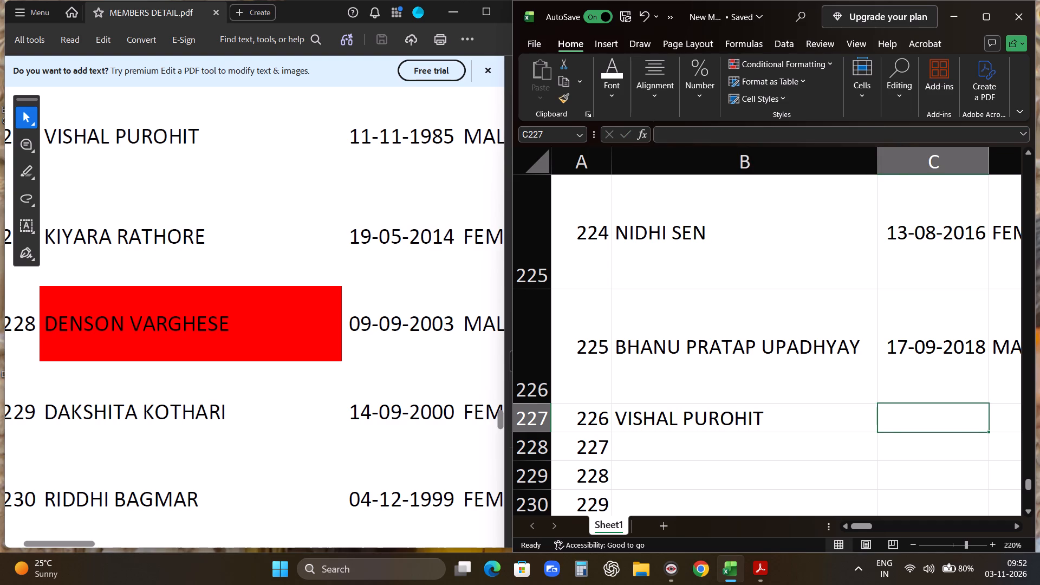
# Enter entry 226's date of birth in Excel cell C227 and MALE in D227.
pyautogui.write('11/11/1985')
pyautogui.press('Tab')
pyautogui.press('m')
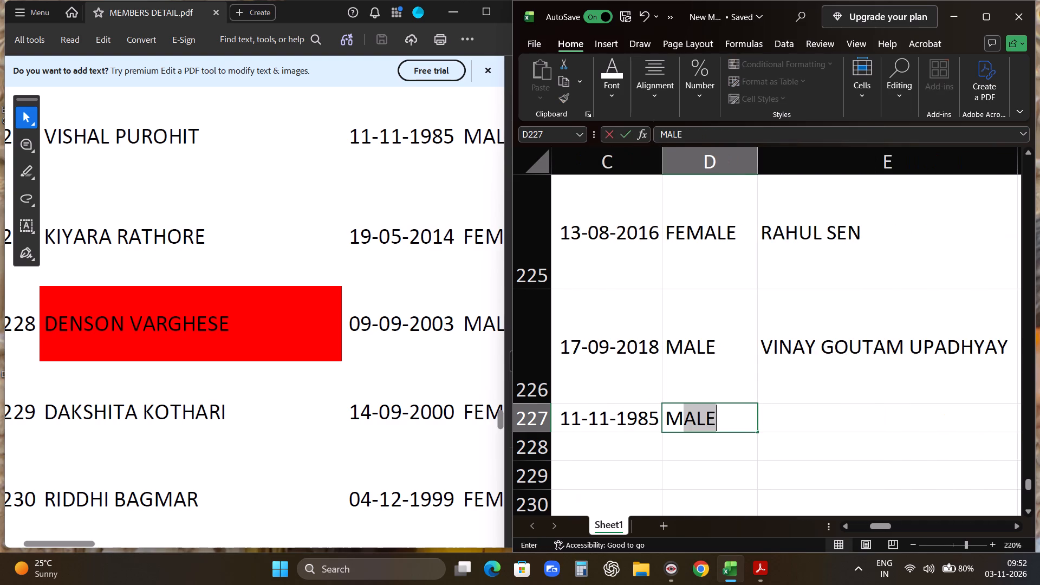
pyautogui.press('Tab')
# Look up the parents' names for entry 226 in the MEMBERS DETAIL PDF and enter them in Excel cells E227 and F227.
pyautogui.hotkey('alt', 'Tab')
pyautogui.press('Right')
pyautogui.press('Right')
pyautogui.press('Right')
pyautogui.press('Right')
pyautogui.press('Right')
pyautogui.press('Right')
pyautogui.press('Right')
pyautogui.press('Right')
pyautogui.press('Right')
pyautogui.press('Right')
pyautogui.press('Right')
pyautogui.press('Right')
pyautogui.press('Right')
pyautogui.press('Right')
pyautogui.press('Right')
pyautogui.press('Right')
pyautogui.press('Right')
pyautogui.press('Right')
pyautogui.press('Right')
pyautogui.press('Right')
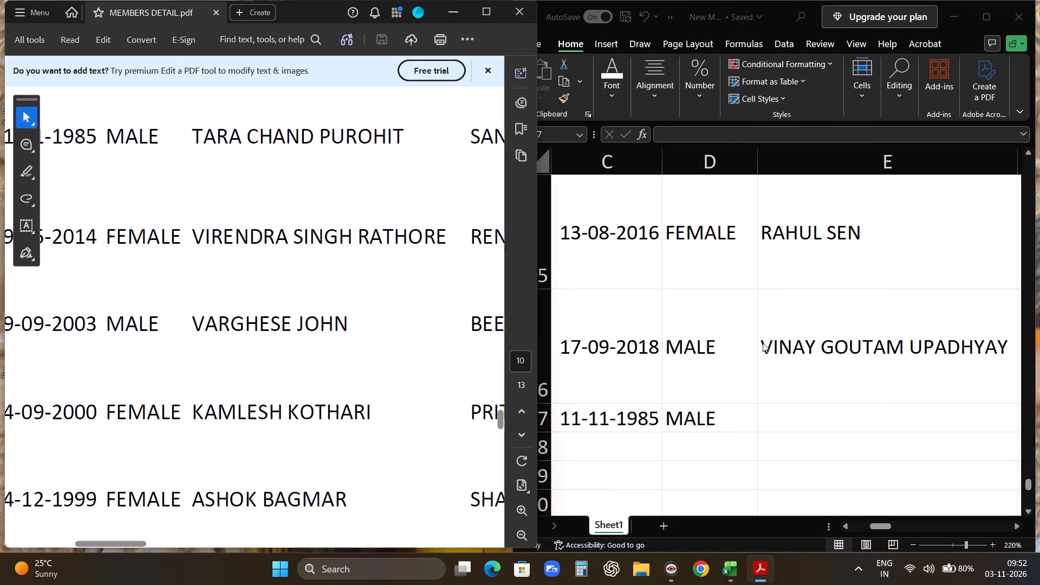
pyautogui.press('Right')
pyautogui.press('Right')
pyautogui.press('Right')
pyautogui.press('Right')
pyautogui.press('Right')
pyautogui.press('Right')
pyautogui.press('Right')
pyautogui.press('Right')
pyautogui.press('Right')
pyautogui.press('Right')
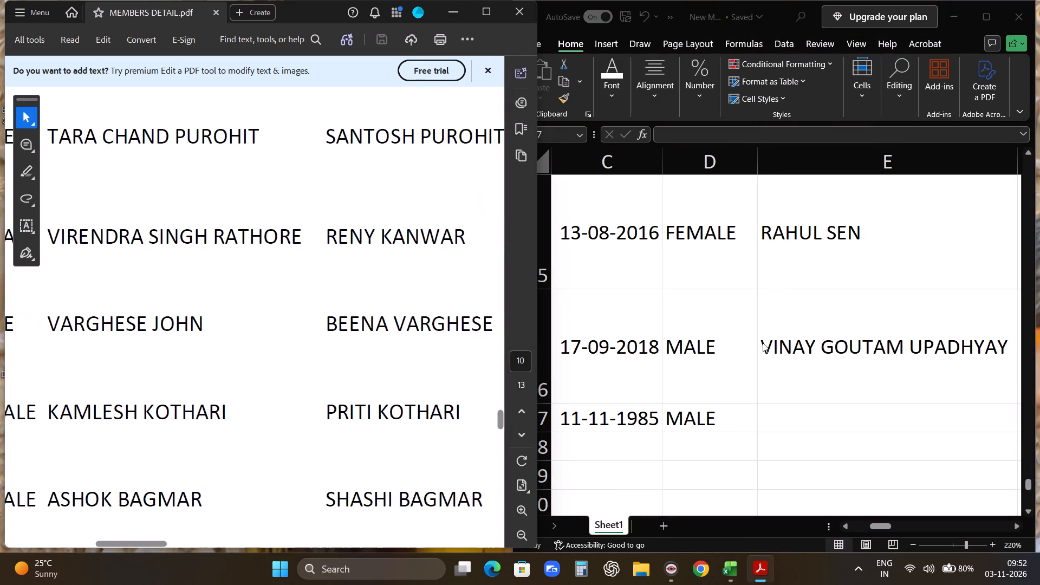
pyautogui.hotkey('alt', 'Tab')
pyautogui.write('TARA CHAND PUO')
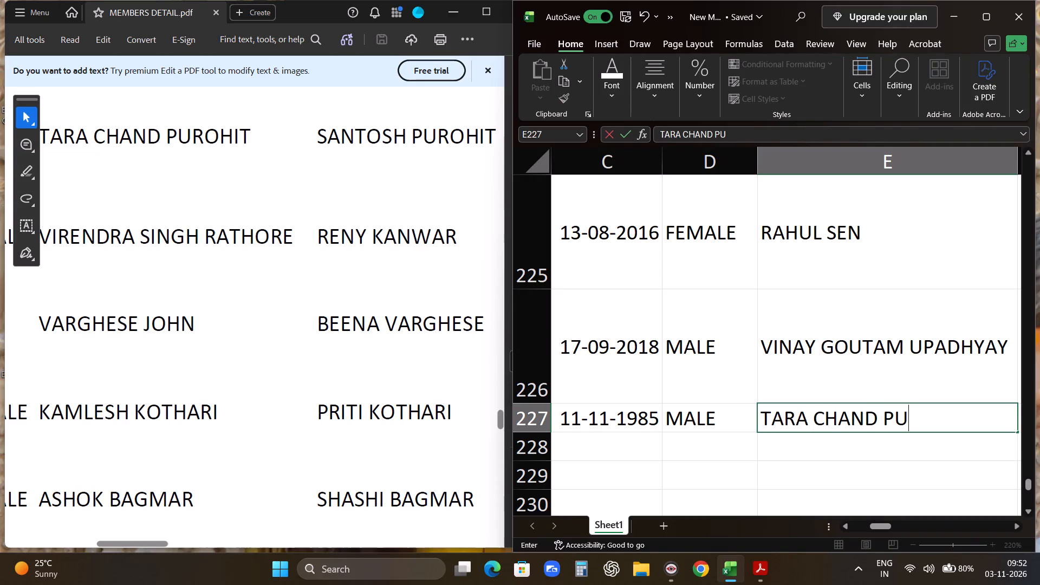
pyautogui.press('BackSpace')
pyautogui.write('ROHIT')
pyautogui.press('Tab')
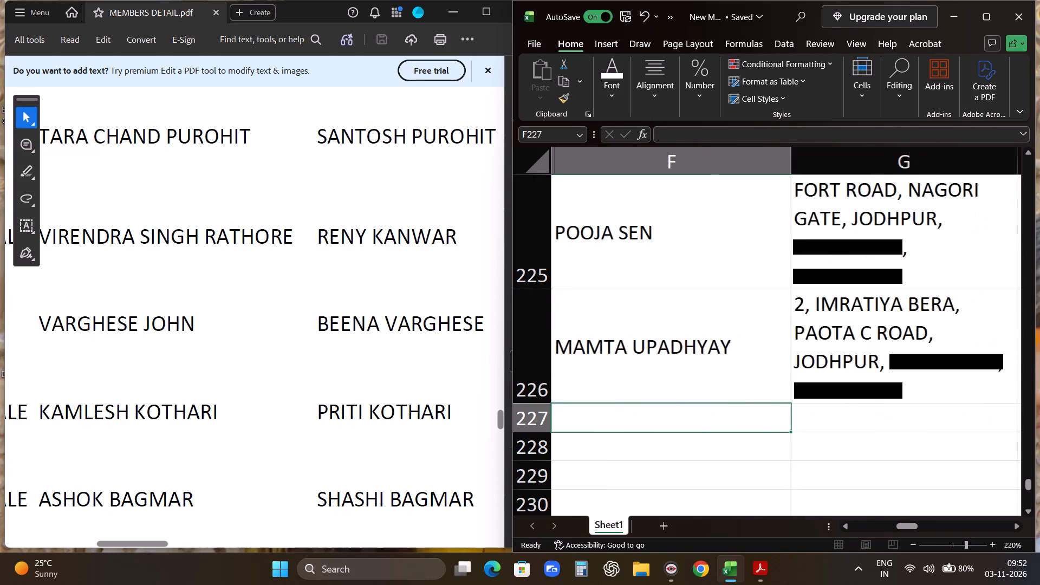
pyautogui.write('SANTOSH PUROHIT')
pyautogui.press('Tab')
# Look up entry 226's address in the MEMBERS DETAIL PDF for Excel cell G227.
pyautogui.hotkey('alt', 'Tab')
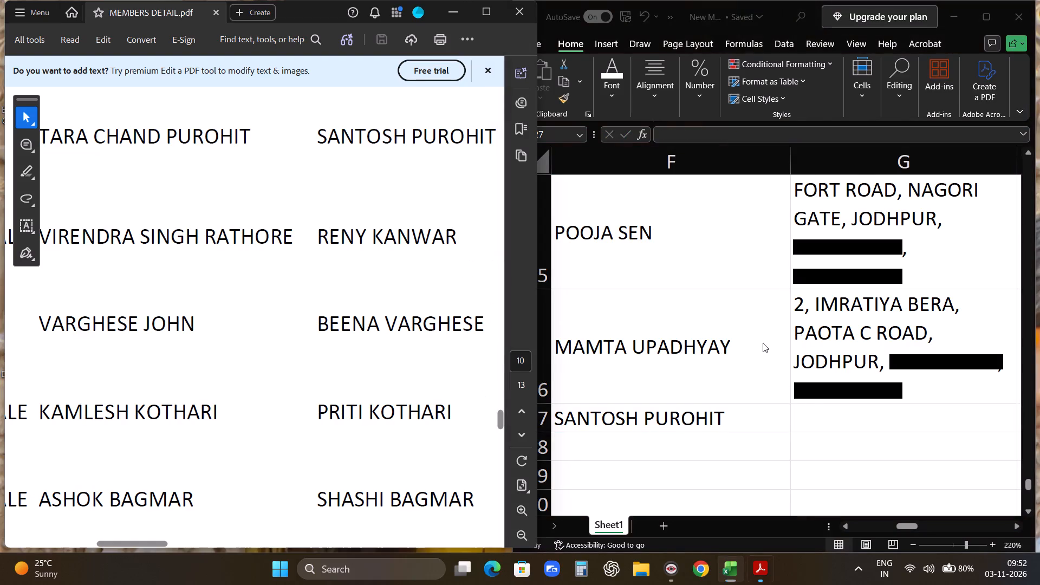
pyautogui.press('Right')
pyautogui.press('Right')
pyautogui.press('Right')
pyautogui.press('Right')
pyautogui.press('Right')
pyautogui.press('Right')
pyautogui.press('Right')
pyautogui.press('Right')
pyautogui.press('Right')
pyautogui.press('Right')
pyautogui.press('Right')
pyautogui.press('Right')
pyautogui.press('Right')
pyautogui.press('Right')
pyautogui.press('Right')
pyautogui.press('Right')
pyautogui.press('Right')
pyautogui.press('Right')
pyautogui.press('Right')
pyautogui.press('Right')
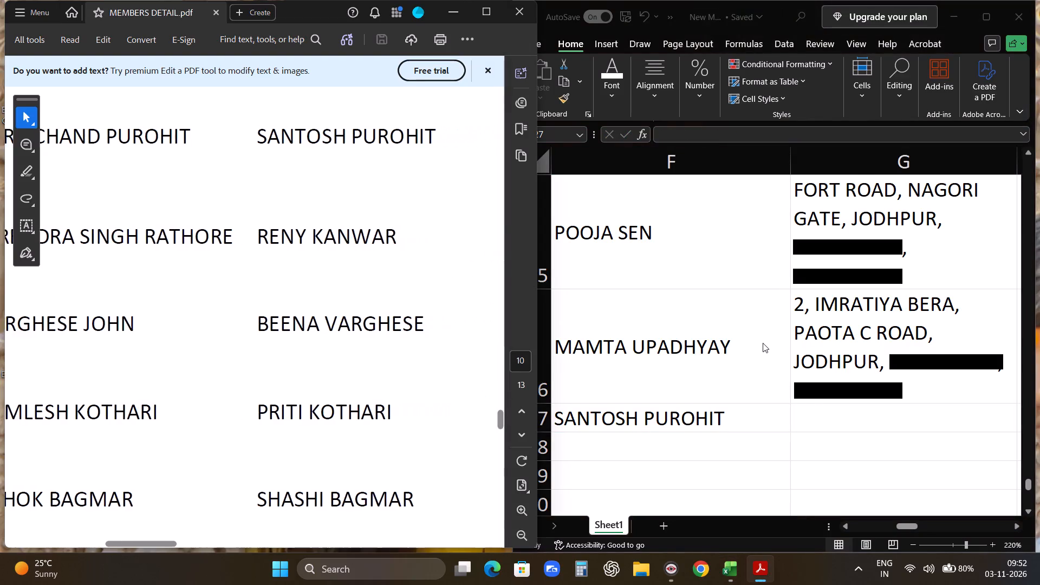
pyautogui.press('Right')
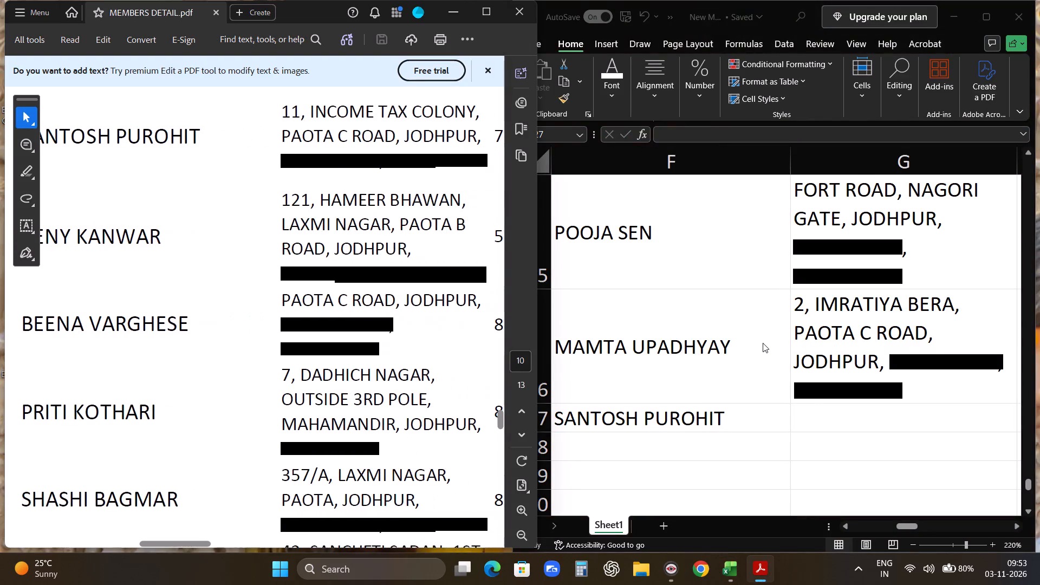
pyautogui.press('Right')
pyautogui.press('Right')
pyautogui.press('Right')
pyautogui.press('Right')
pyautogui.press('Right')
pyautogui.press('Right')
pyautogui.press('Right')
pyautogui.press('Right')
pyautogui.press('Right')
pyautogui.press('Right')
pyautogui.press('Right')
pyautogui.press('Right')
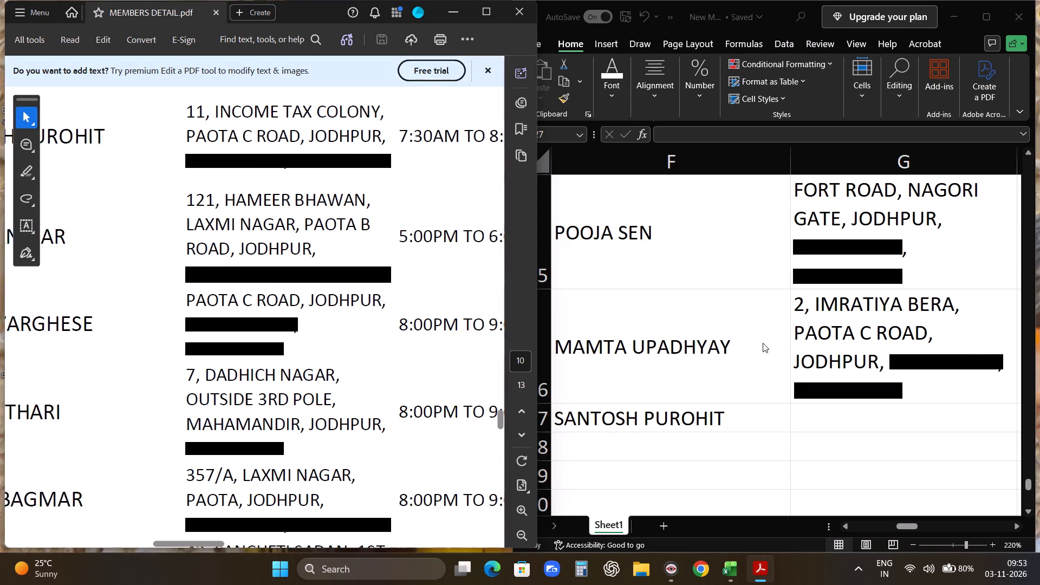
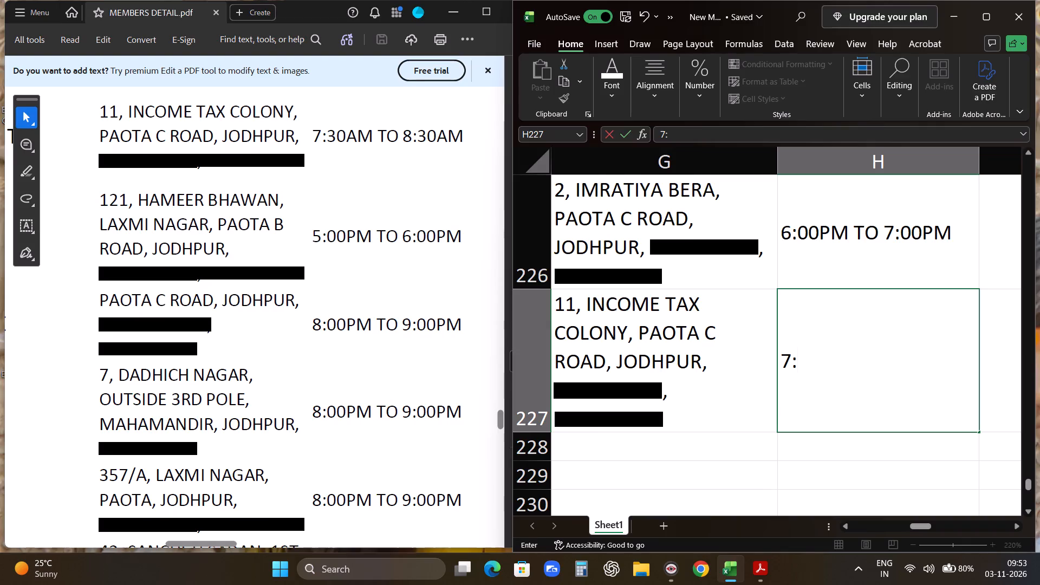
# Complete the time slot for row 227 in Excel cell H227 as 7:00AM TO 8:00AM.
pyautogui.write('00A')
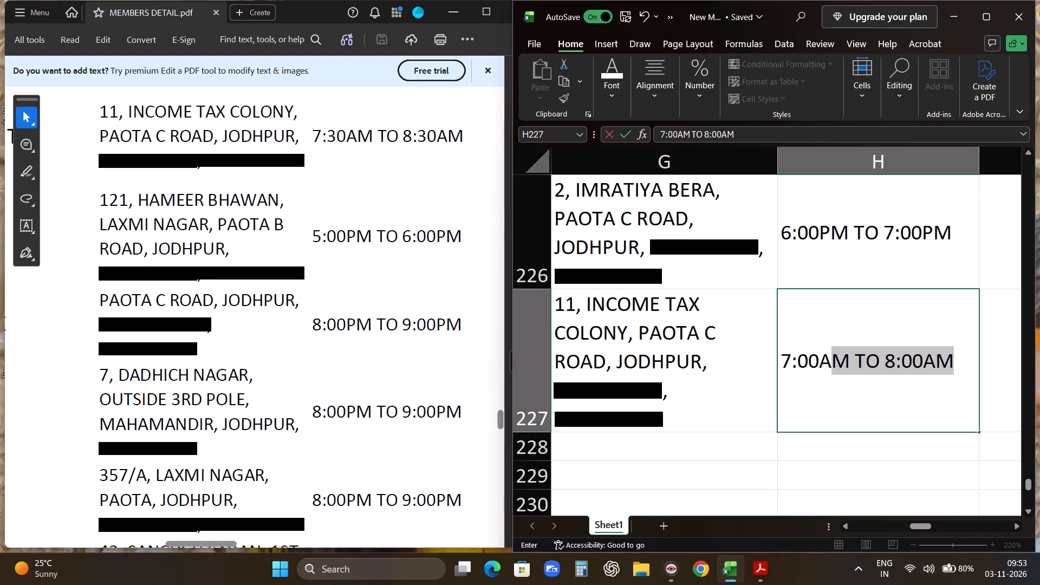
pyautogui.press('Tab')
# Look up the detail that follows entry 226's time slot in the MEMBERS DETAIL PDF for Excel cell I227.
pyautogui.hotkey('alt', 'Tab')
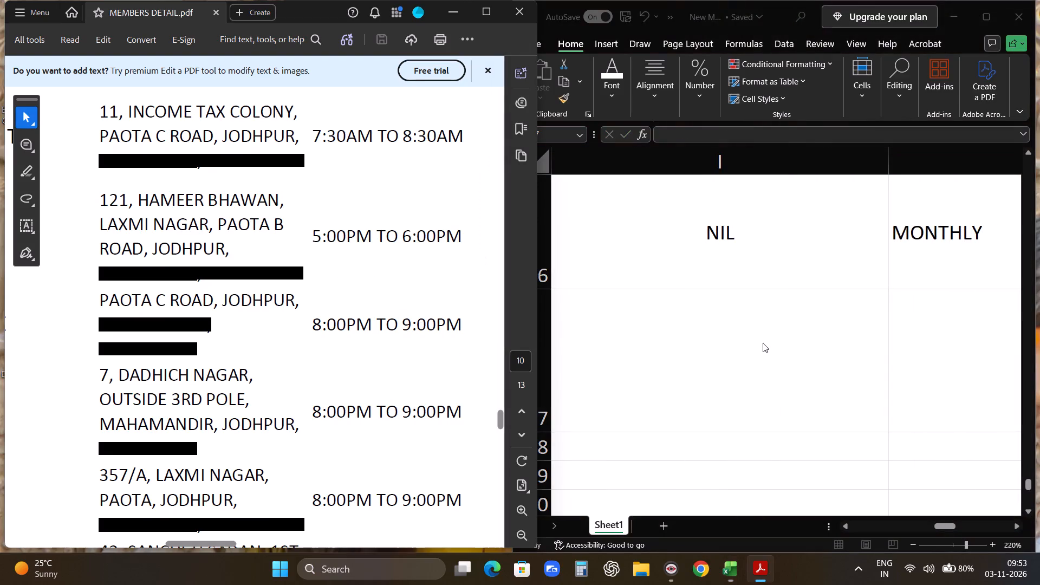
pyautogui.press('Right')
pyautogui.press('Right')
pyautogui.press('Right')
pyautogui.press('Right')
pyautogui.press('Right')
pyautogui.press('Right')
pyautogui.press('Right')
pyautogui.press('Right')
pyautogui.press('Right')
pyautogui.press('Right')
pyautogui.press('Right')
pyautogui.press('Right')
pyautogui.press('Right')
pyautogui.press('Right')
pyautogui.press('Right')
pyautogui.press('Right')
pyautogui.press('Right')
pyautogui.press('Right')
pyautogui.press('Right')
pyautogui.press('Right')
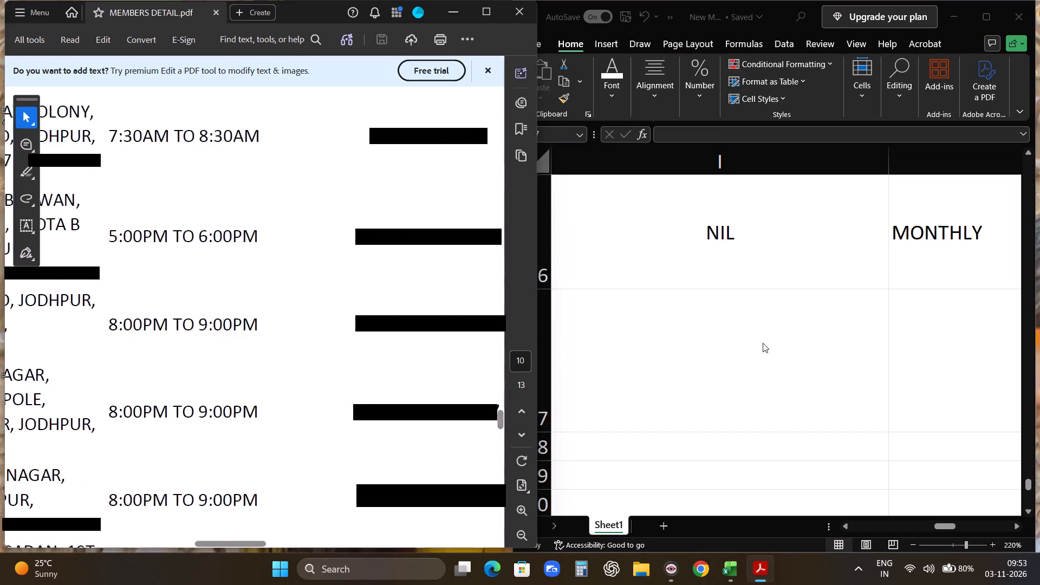
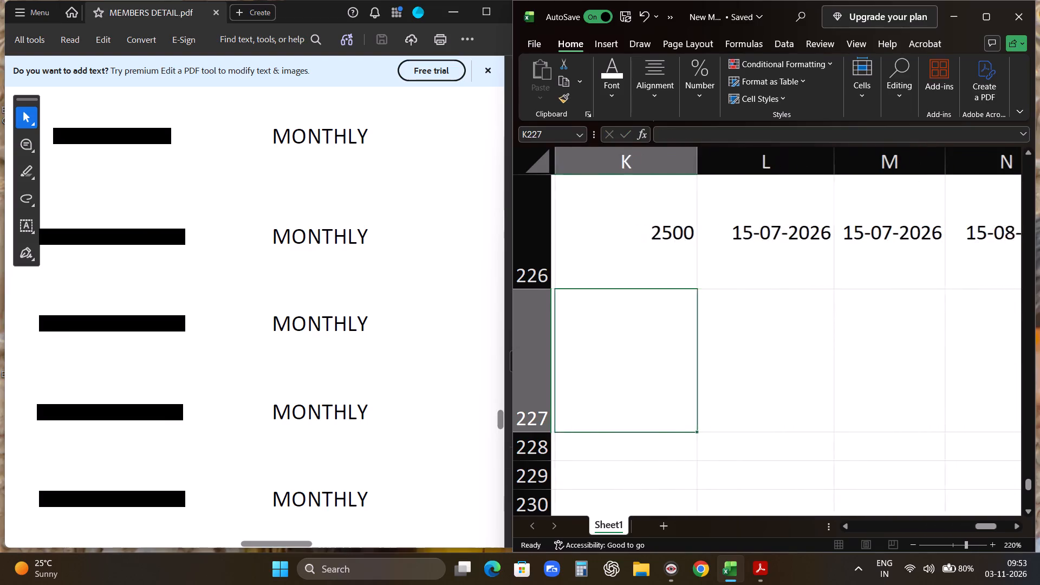
# Fill in entry 226's amount and first two dates from the PDF: 2000 in K227, 22/07/2026 in L227 and 10/10/2026 in M227.
pyautogui.hotkey('alt', 'Tab')
pyautogui.press('Right')
pyautogui.press('Right')
pyautogui.press('Right')
pyautogui.press('Right')
pyautogui.press('Right')
pyautogui.press('Right')
pyautogui.press('Right')
pyautogui.press('Right')
pyautogui.press('Right')
pyautogui.press('Right')
pyautogui.press('Right')
pyautogui.press('Right')
pyautogui.press('Right')
pyautogui.press('Right')
pyautogui.press('Right')
pyautogui.press('Right')
pyautogui.press('Right')
pyautogui.press('Right')
pyautogui.press('Right')
pyautogui.press('Right')
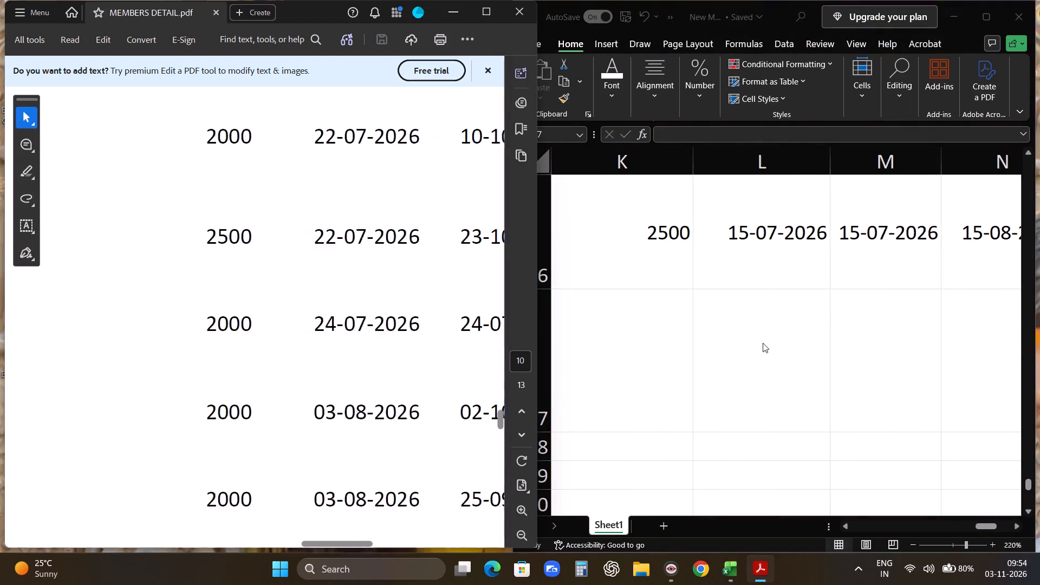
pyautogui.press('Right')
pyautogui.press('Left')
pyautogui.hotkey('alt', 'Tab')
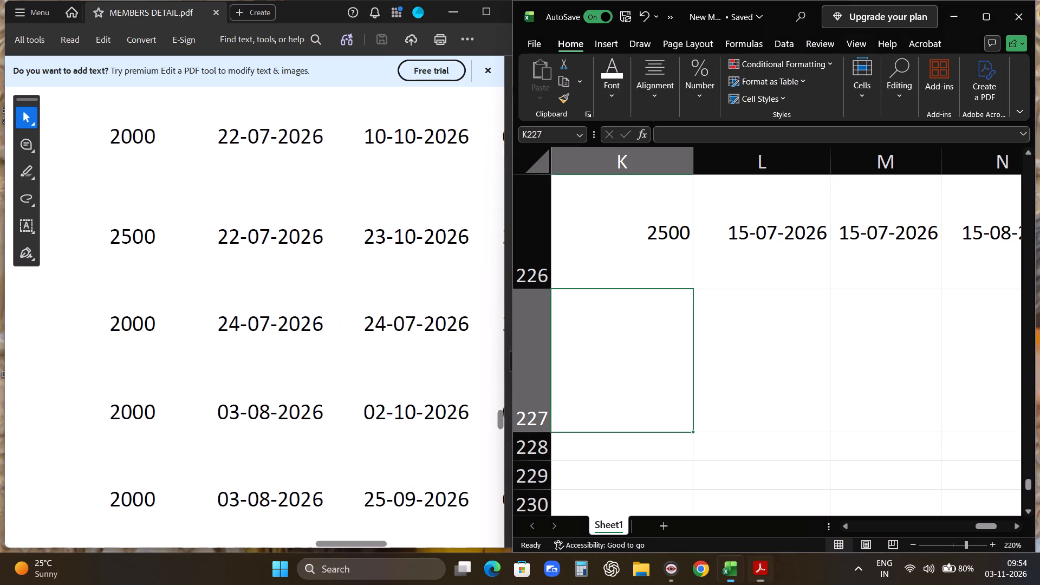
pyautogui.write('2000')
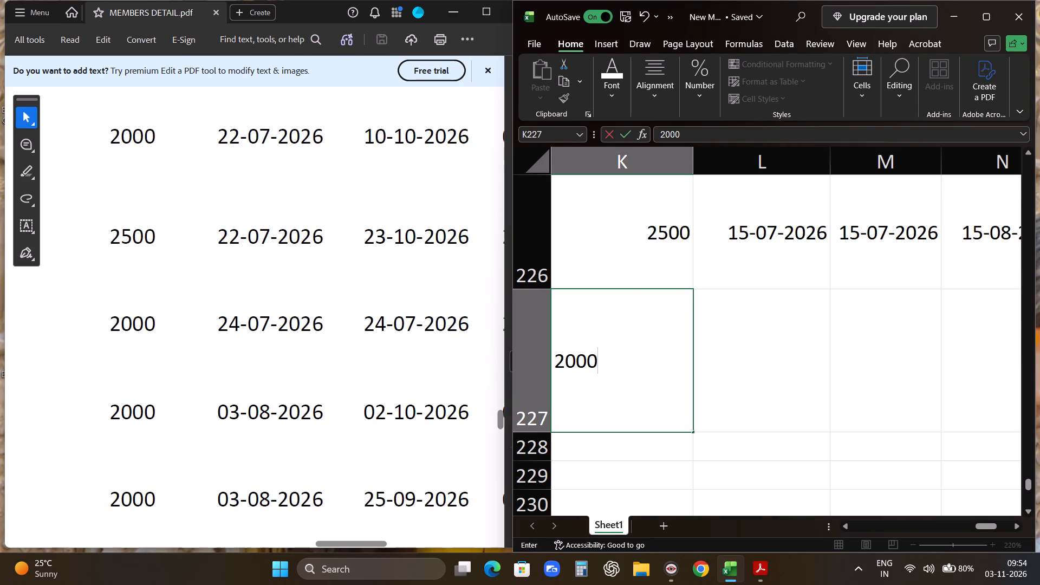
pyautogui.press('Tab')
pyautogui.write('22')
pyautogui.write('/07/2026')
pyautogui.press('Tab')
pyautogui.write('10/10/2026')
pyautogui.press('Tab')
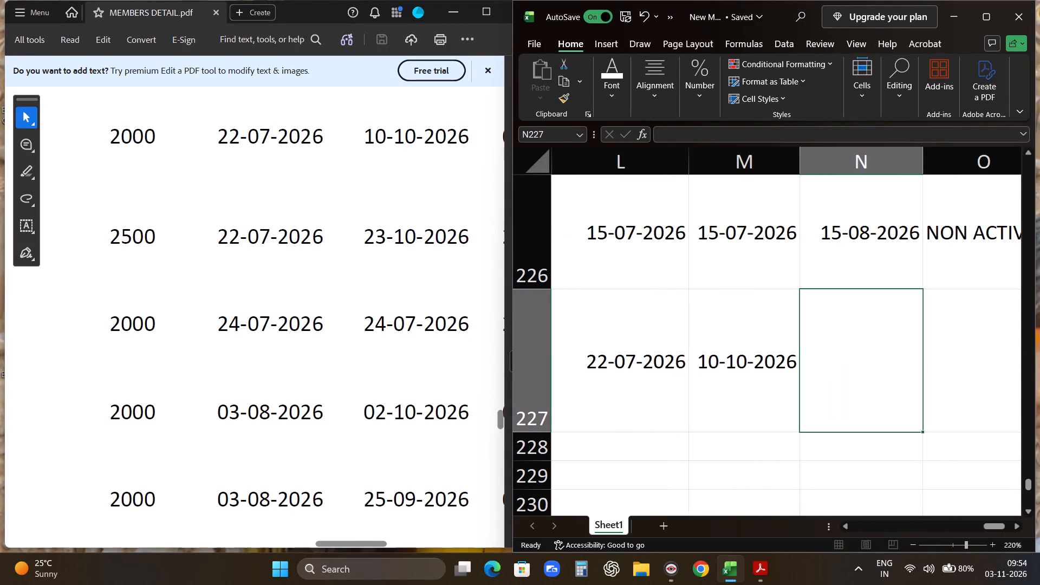
# Complete entry 226's record from the PDF with 07/11/2026 in cell N227 and status ACTIVE in O227.
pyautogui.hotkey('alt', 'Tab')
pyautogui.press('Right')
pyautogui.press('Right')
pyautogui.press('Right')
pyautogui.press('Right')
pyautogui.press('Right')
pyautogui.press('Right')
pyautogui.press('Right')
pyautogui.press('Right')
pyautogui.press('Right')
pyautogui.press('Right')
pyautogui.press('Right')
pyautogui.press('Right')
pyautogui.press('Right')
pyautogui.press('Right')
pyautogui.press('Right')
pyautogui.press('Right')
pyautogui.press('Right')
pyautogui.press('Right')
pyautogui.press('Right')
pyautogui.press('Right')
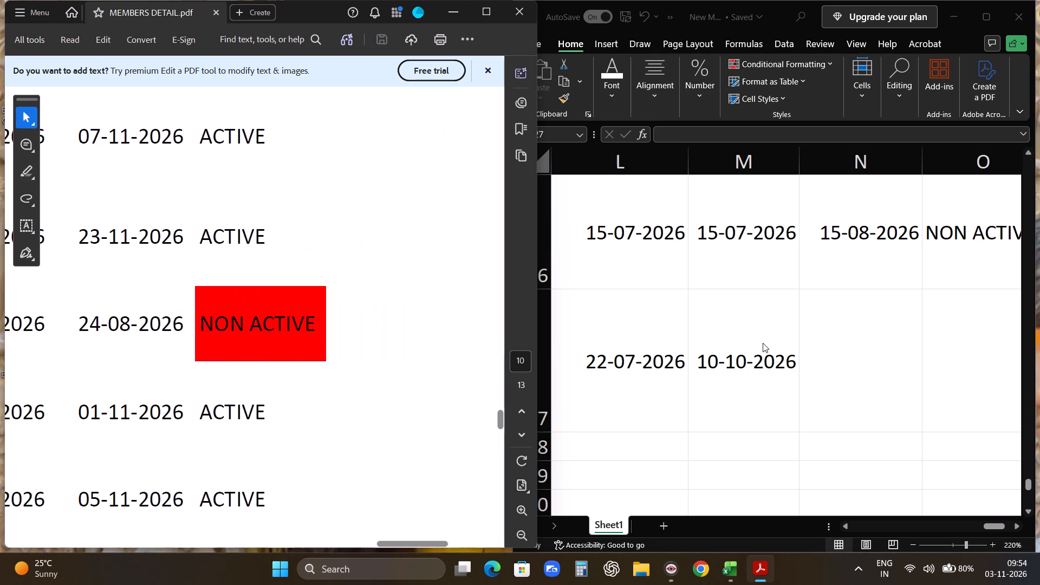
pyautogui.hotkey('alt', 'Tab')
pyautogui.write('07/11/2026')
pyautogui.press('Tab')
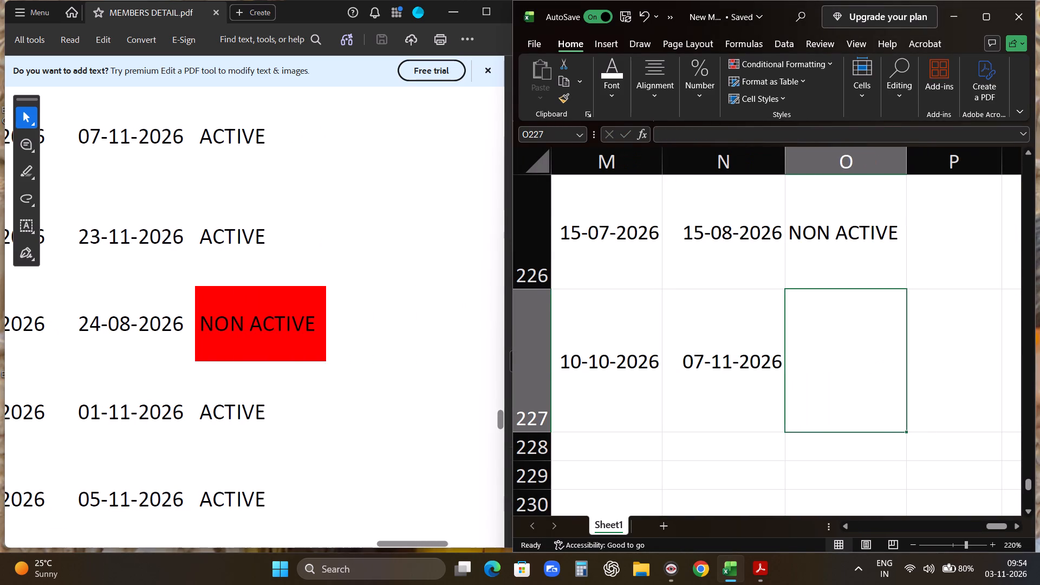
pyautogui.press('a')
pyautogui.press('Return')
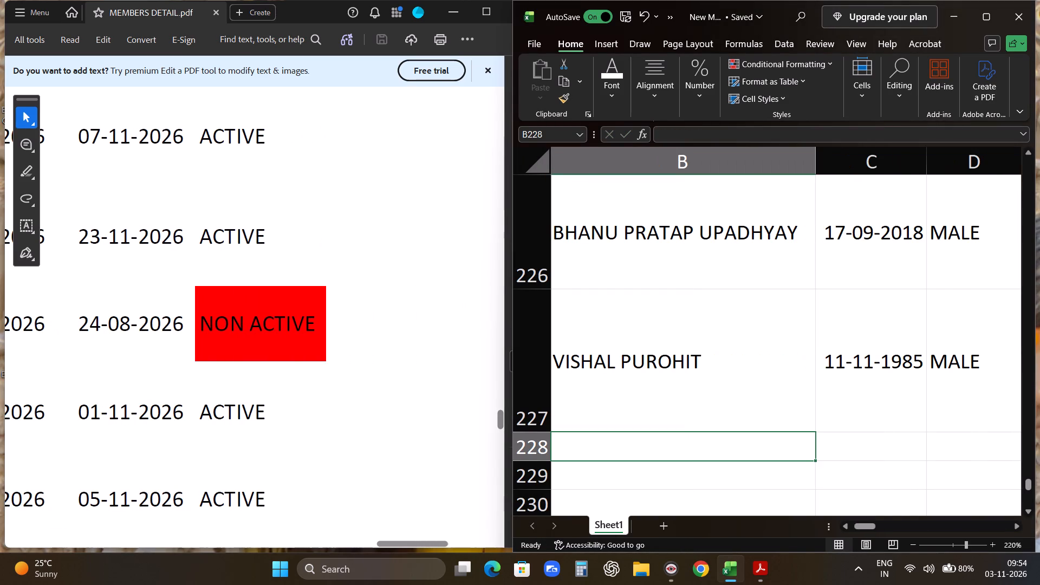
# Start Excel row 228 with PDF entry 227's member name in column B, date of birth in C and FEMALE in D.
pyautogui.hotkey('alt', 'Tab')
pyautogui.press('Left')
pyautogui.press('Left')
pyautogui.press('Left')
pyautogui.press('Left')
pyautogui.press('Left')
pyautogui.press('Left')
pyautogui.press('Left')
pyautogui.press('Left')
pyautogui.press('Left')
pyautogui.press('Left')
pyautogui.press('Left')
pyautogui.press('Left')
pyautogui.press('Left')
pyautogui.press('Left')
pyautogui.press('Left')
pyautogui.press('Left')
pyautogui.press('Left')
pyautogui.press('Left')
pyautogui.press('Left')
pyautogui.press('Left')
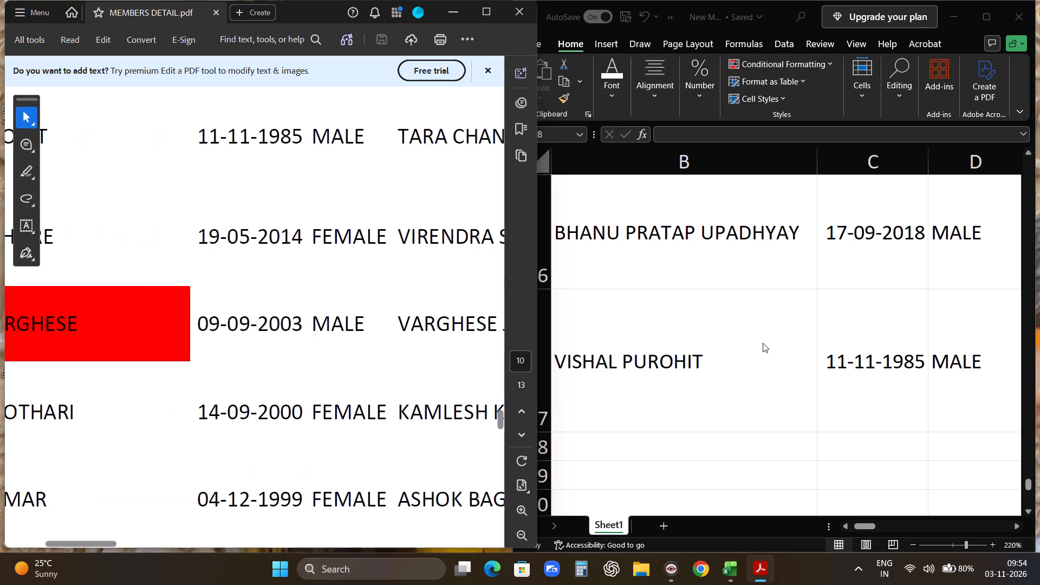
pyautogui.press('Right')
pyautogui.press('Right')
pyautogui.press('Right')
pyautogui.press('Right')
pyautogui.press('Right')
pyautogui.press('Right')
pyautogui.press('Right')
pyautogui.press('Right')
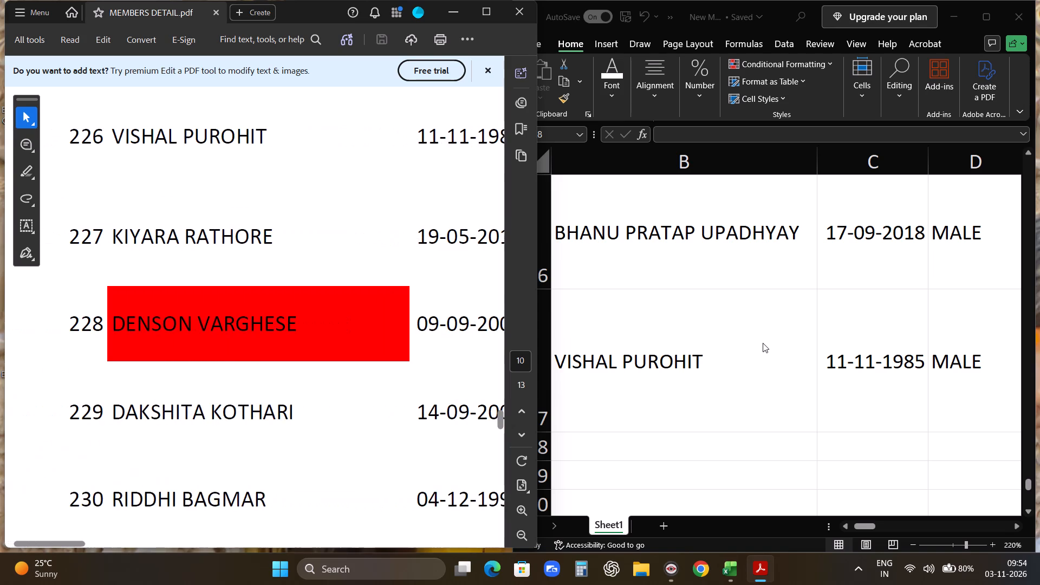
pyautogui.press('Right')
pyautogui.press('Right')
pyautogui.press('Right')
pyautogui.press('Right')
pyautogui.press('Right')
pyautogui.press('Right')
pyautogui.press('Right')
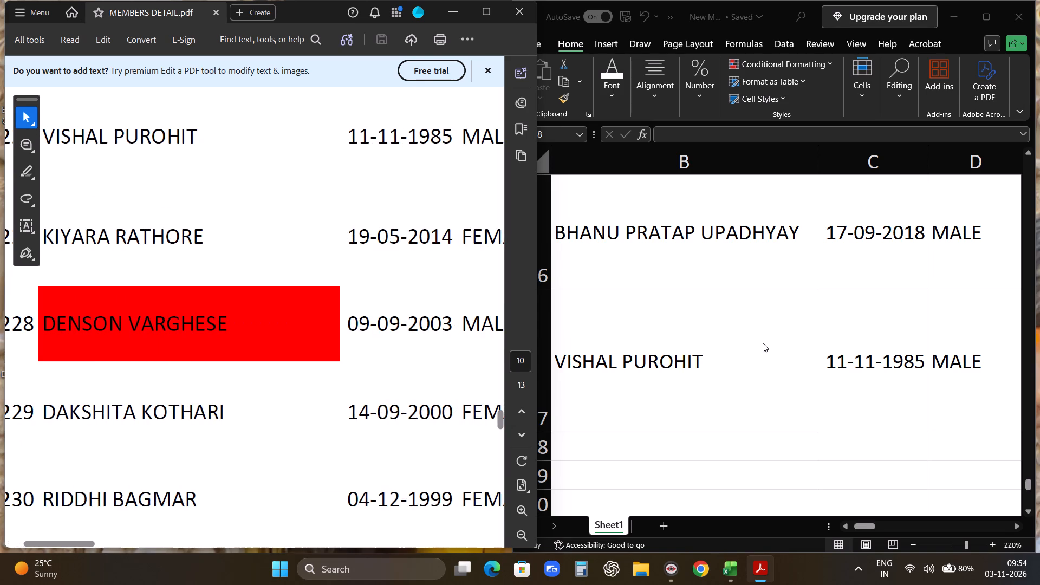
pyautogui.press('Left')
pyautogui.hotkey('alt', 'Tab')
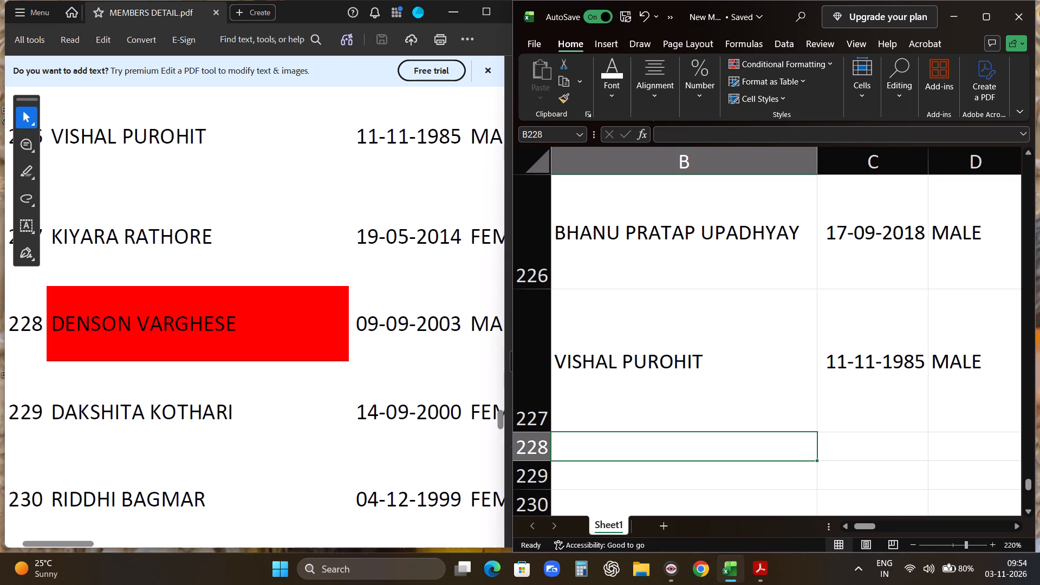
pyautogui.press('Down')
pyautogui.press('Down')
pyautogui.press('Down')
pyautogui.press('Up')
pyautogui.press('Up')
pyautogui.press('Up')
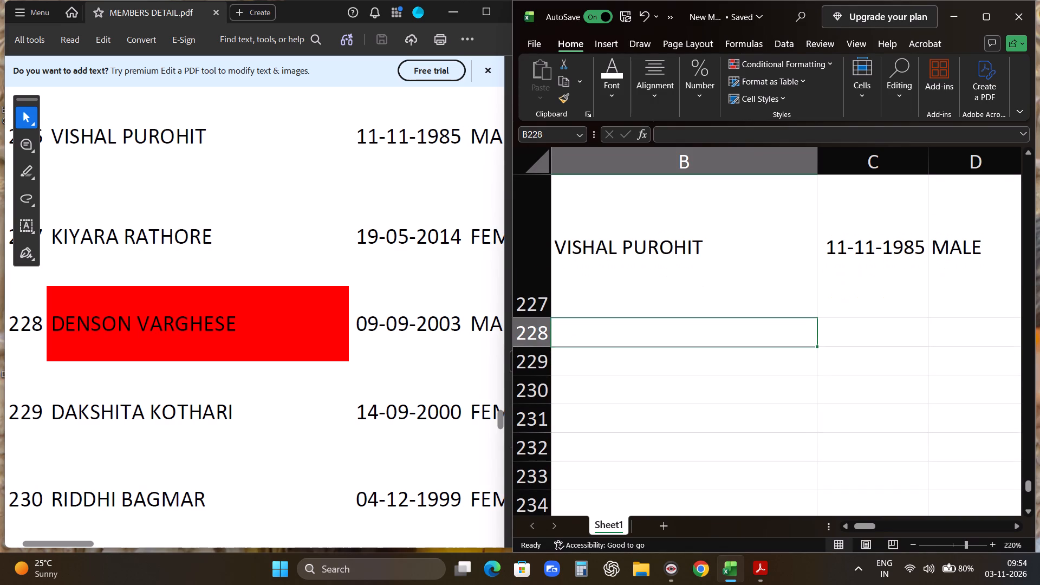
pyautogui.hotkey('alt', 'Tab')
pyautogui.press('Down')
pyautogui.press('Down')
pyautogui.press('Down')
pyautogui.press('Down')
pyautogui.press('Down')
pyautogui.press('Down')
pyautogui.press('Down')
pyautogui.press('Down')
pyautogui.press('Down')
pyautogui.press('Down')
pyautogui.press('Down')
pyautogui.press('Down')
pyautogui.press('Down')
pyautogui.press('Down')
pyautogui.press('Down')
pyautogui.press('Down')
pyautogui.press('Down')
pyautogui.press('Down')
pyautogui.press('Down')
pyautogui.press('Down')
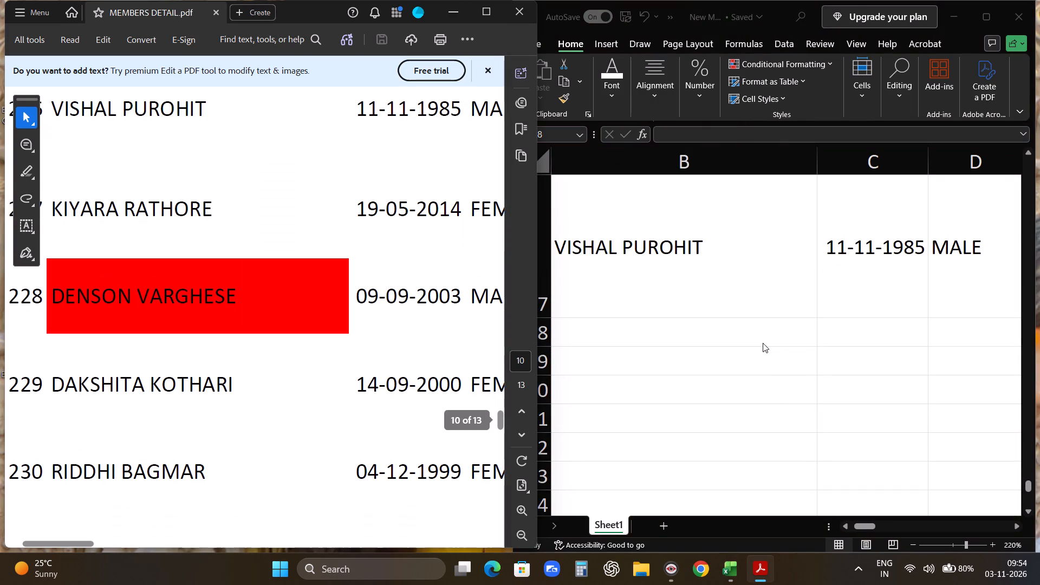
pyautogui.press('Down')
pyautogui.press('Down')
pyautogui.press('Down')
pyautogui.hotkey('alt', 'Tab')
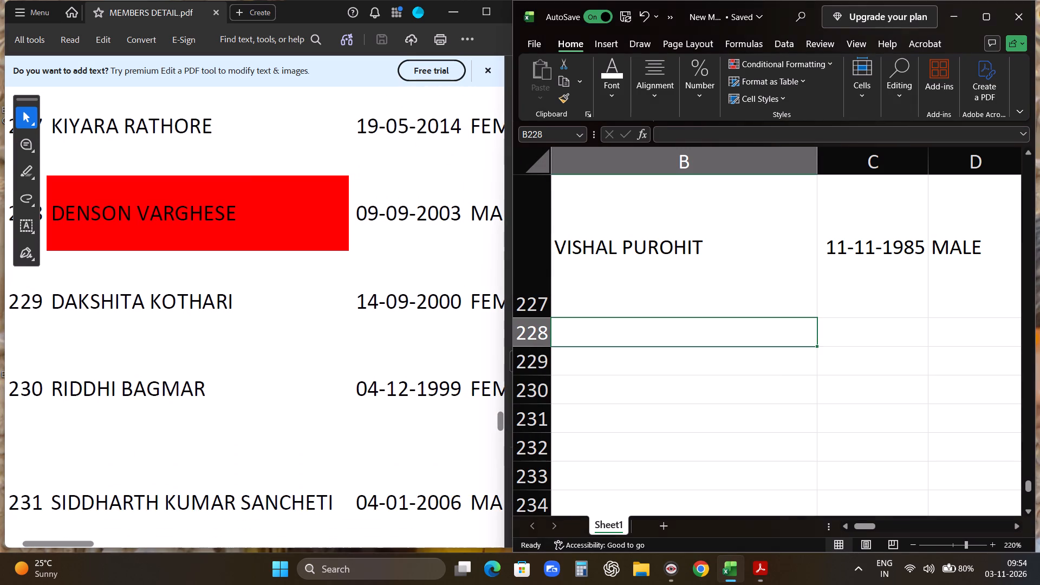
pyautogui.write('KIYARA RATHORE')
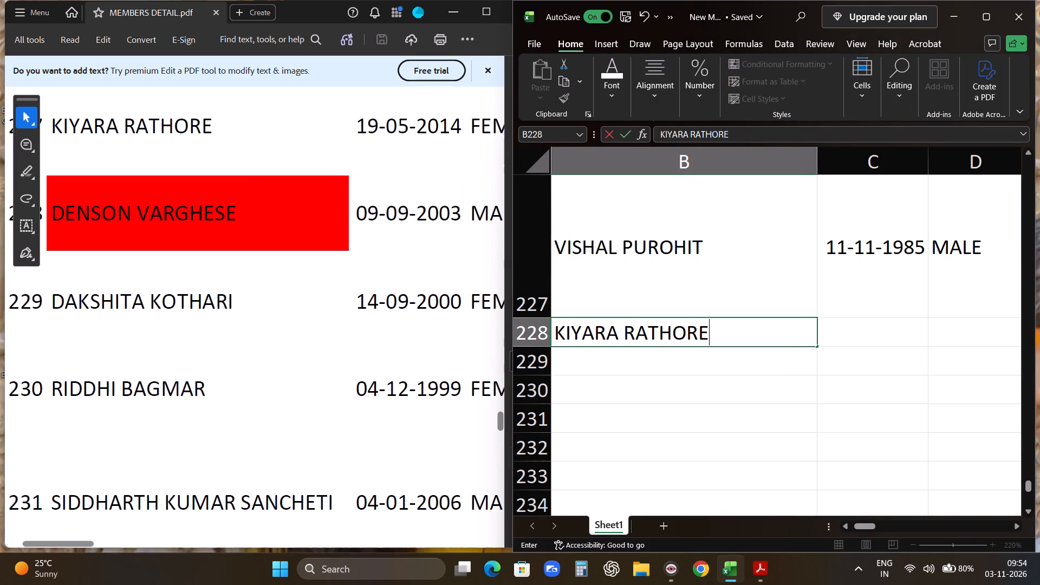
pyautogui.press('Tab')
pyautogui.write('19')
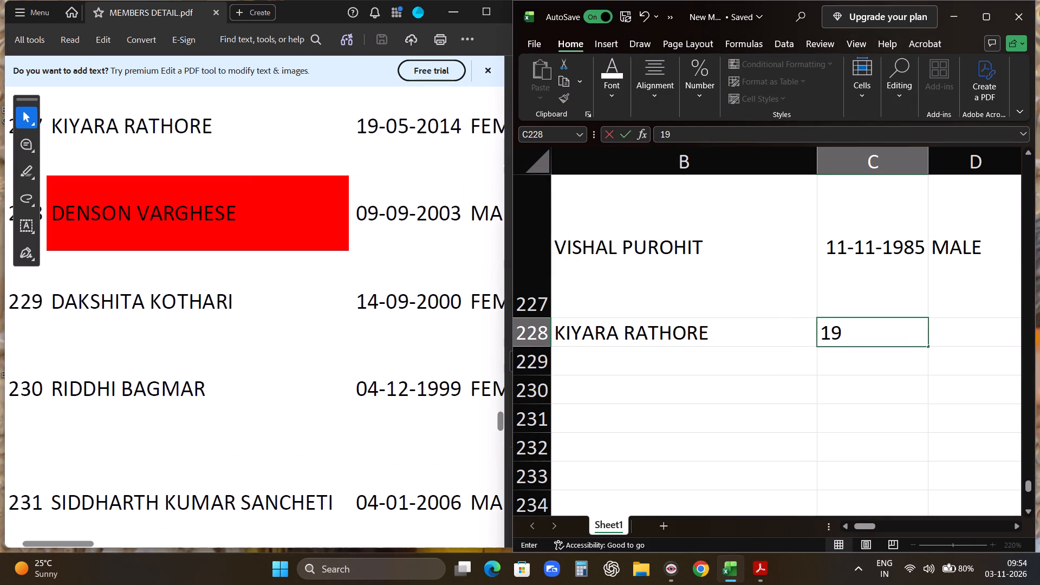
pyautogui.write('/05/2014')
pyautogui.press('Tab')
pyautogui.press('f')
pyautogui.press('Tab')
# Enter the two names that follow the gender in PDF entry 227 together in Excel cell E228.
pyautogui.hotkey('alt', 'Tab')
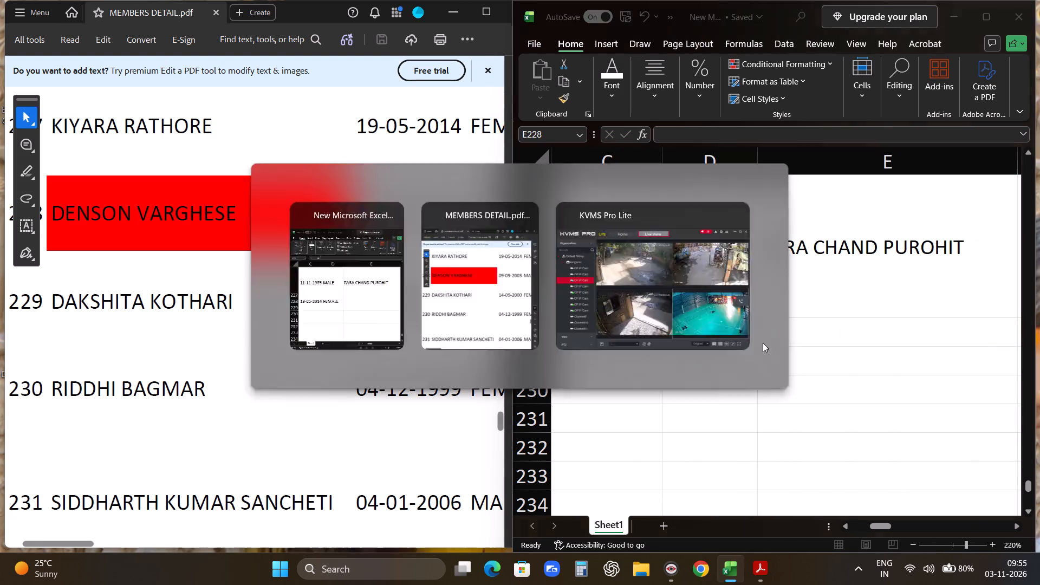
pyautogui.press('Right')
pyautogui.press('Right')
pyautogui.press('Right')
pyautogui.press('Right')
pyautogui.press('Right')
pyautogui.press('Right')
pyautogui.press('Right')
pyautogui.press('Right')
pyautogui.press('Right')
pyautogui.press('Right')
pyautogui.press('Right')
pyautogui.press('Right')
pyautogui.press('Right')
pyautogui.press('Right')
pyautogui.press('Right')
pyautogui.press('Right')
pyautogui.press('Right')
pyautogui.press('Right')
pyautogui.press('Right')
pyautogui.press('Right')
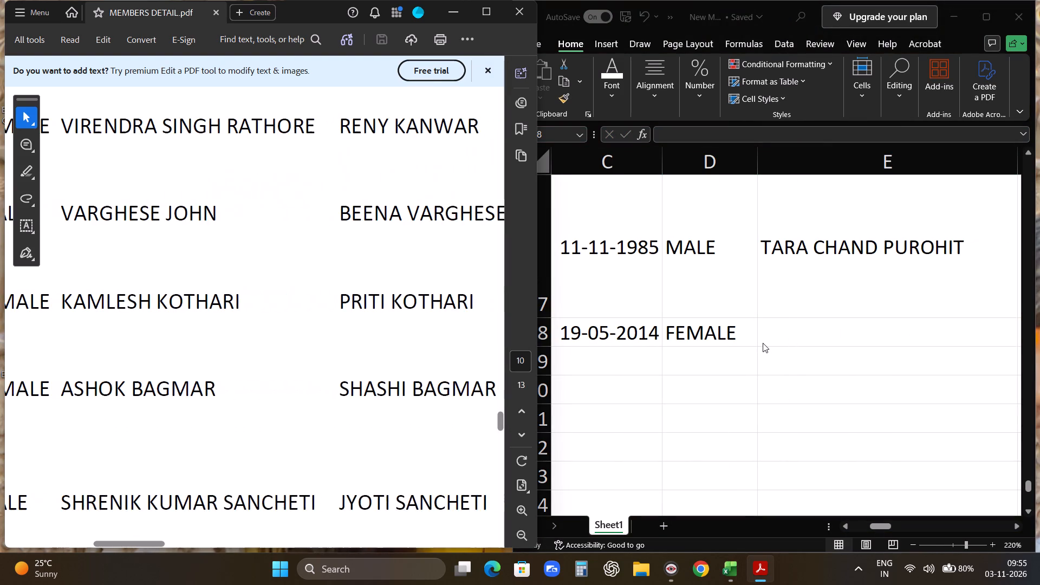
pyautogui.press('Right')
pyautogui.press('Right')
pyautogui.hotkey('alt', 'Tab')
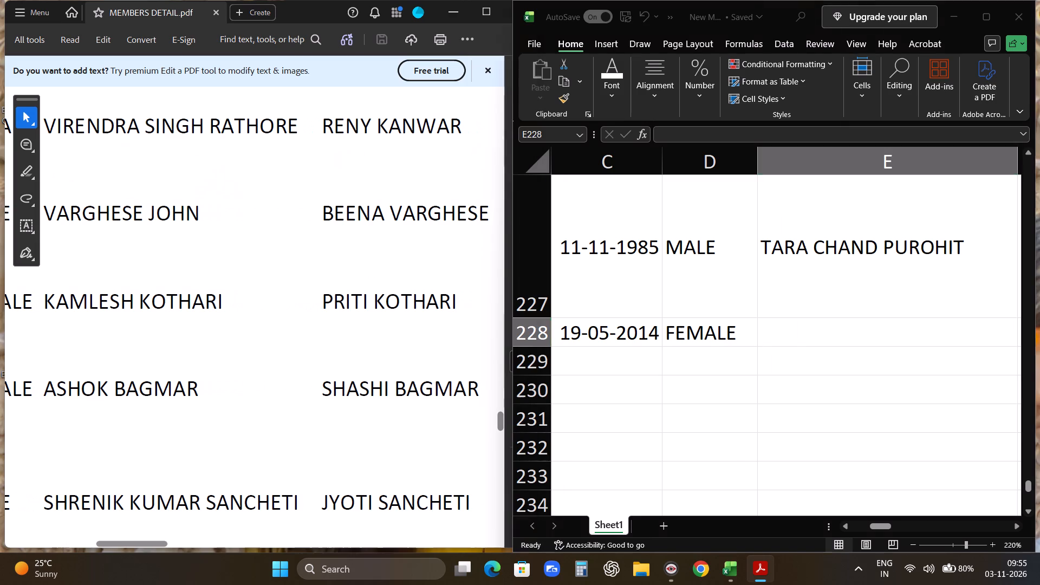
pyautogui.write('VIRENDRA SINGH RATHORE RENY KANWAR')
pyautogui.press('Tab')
# Switch to the MEMBERS DETAIL PDF and examine the address column for entry 227, the record being entered in Excel row 228.
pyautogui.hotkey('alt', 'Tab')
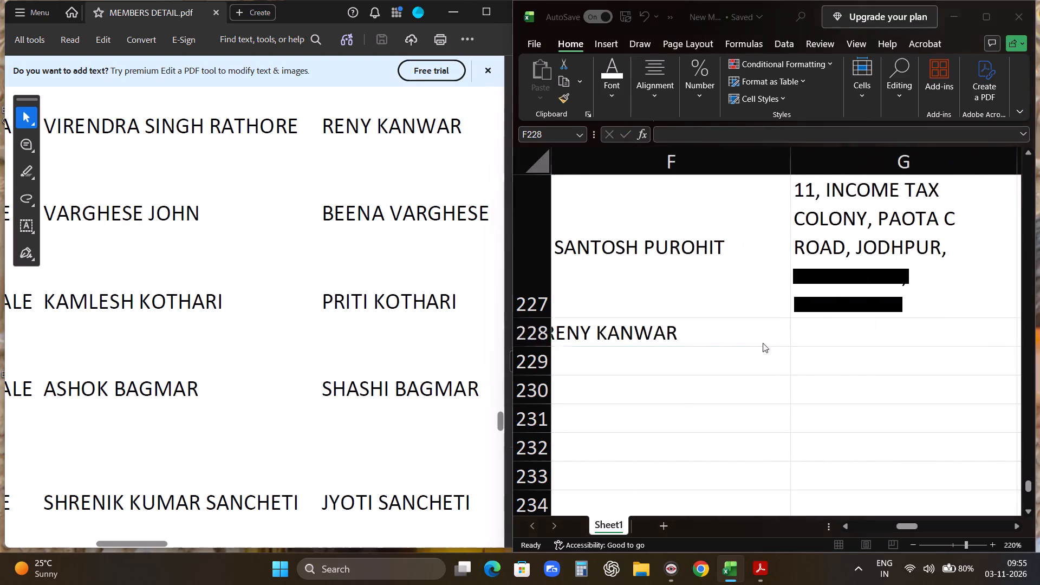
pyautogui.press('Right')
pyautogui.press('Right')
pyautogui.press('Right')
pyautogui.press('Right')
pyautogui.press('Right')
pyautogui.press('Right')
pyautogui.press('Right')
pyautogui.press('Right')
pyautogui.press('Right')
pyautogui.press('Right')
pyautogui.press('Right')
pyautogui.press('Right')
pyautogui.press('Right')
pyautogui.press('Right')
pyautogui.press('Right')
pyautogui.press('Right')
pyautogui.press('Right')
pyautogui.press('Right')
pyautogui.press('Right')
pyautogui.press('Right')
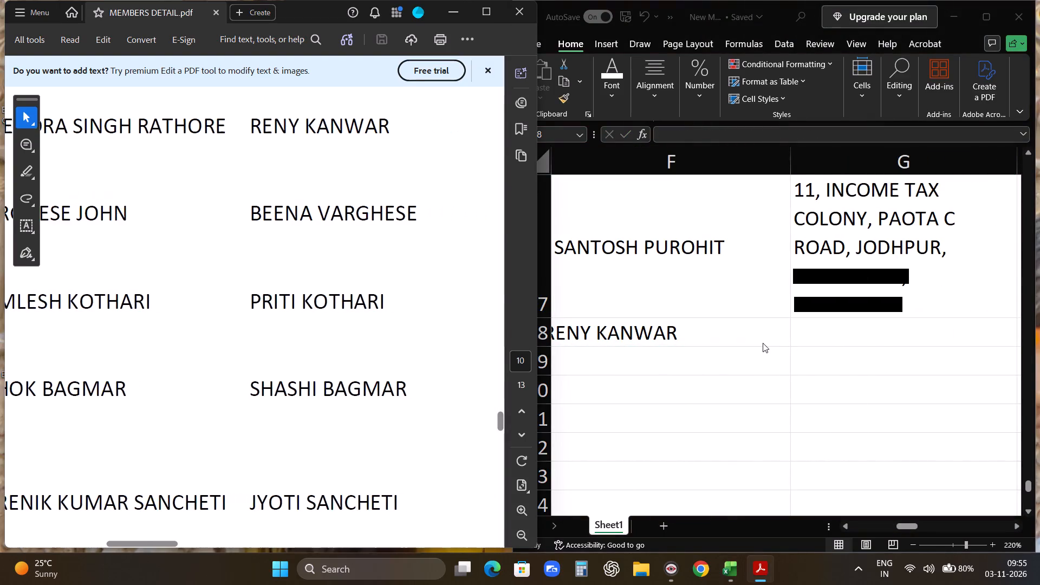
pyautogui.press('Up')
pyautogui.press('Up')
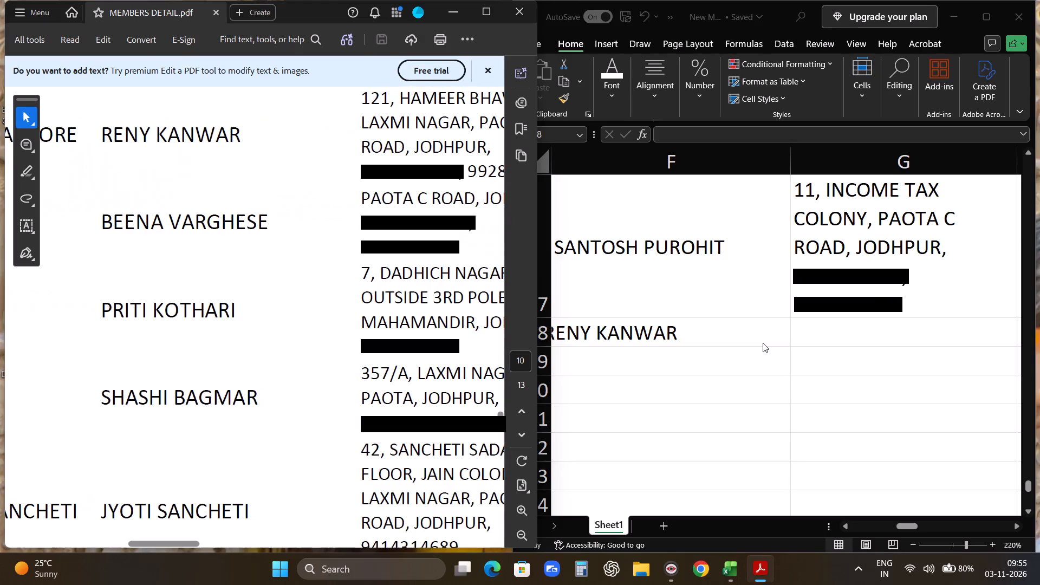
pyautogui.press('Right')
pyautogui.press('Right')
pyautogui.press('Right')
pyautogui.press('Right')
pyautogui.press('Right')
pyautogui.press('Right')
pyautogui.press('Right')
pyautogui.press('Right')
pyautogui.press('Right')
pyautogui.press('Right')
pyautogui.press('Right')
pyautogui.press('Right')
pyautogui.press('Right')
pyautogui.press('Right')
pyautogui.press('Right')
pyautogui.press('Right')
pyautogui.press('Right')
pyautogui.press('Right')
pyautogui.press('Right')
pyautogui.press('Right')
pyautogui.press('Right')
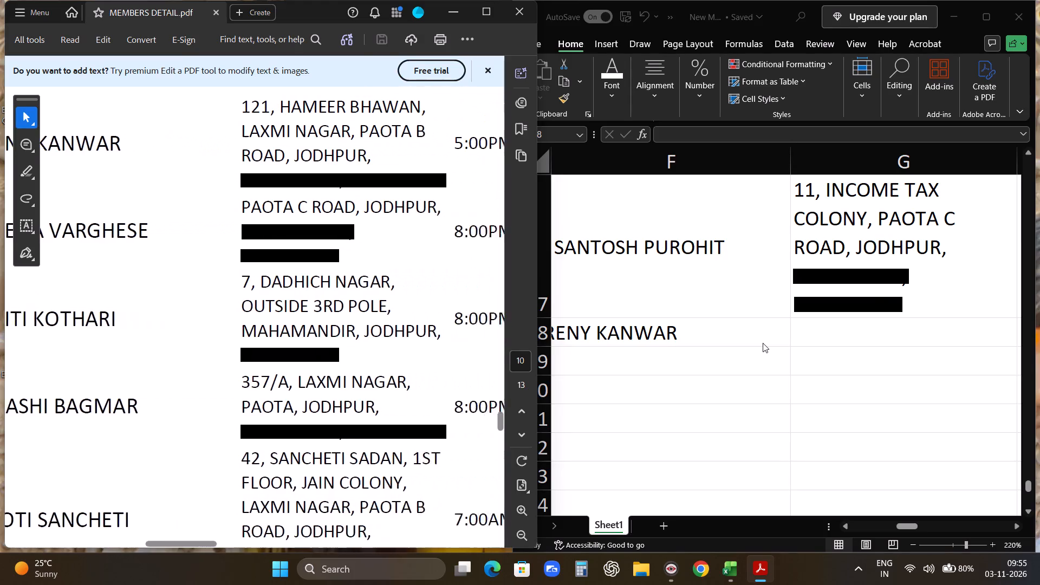
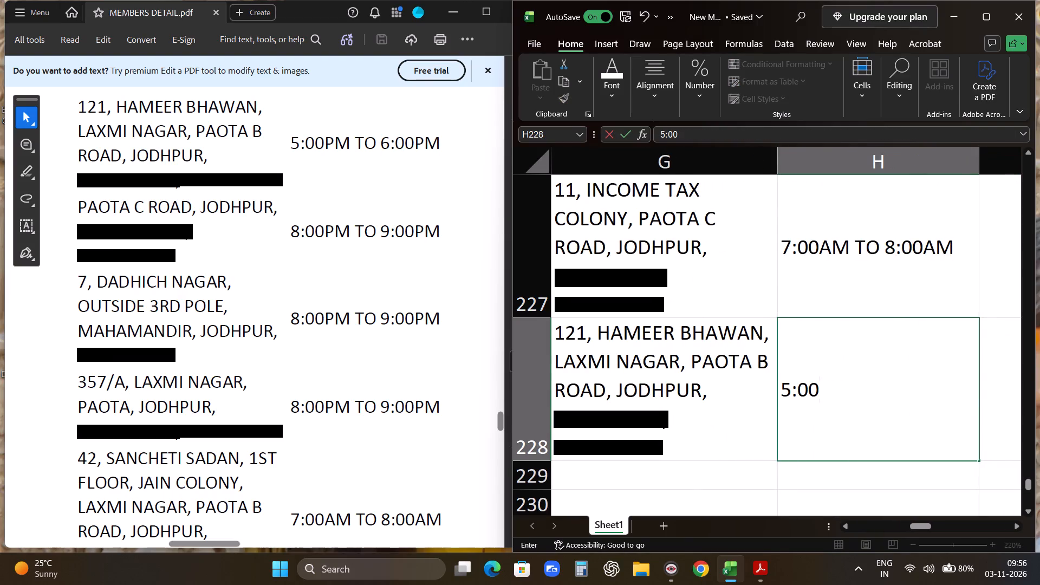
# Complete the time slot in Excel cell H228 as 5:00PM TO 6:00PM.
pyautogui.write('P')
pyautogui.press('Tab')
# Switch to the MEMBERS DETAIL PDF and examine the column after the time slot for entry 227, needed for Excel cell I228.
pyautogui.hotkey('alt', 'Tab')
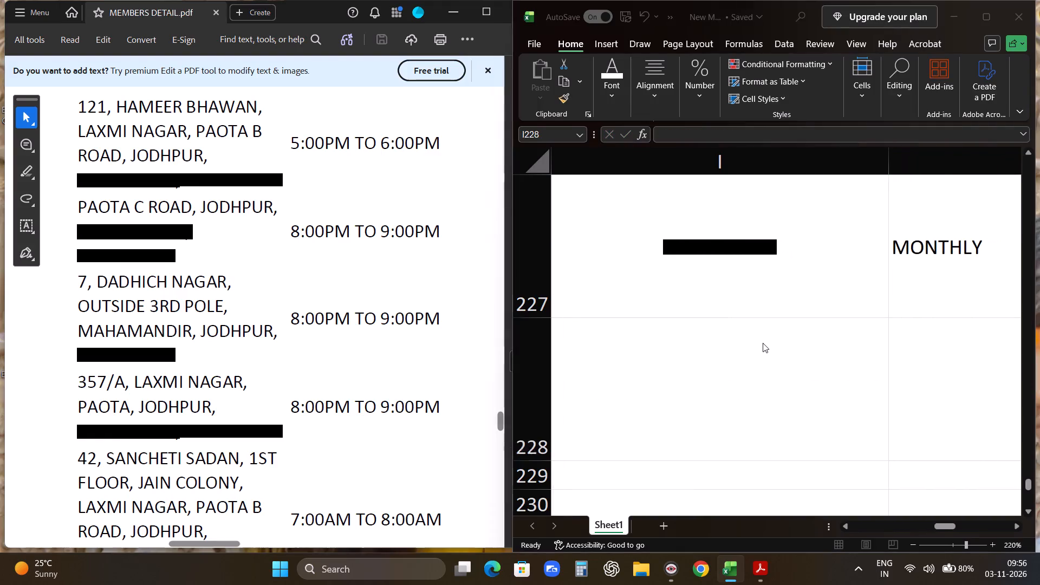
pyautogui.press('Right')
pyautogui.press('Right')
pyautogui.press('Right')
pyautogui.press('Right')
pyautogui.press('Right')
pyautogui.press('Right')
pyautogui.press('Right')
pyautogui.press('Right')
pyautogui.press('Right')
pyautogui.press('Right')
pyautogui.press('Right')
pyautogui.press('Right')
pyautogui.press('Right')
pyautogui.press('Right')
pyautogui.press('Right')
pyautogui.press('Right')
pyautogui.press('Right')
pyautogui.press('Right')
pyautogui.press('Right')
pyautogui.press('Right')
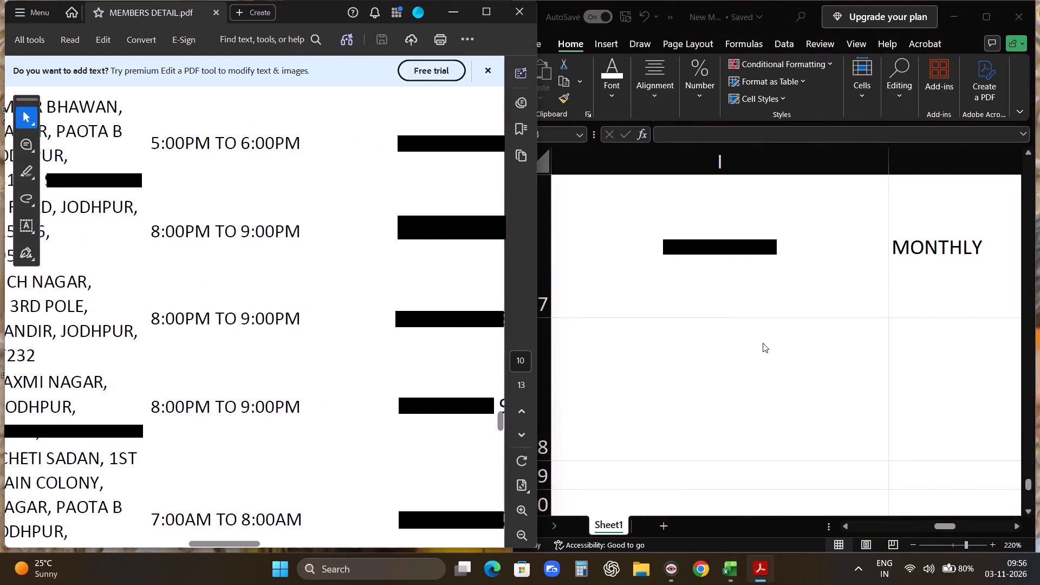
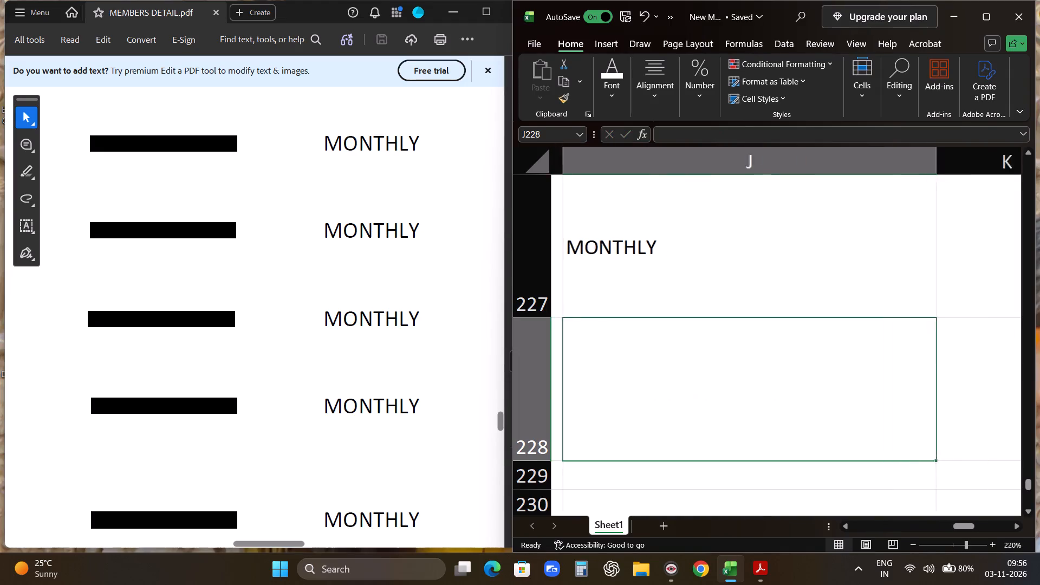
# Enter MONTHLY as the plan in Excel cell J228.
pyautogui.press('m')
pyautogui.press('Tab')
# Look up entry 227's fee in the MEMBERS DETAIL PDF and enter 2500 in Excel cell K228.
pyautogui.hotkey('alt', 'Tab')
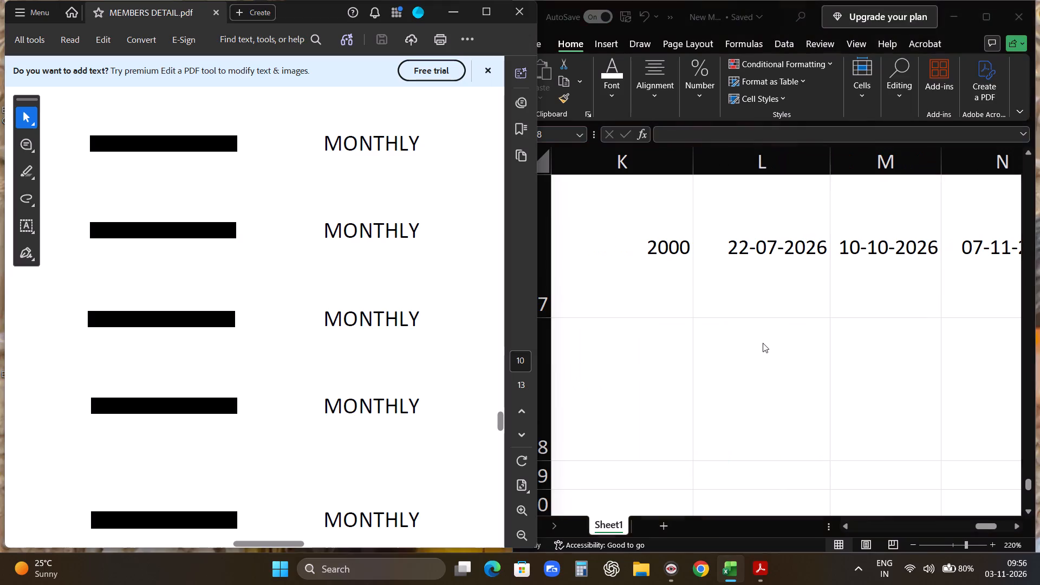
pyautogui.press('Right')
pyautogui.press('Right')
pyautogui.press('Right')
pyautogui.press('Right')
pyautogui.press('Right')
pyautogui.press('Right')
pyautogui.press('Right')
pyautogui.press('Right')
pyautogui.press('Right')
pyautogui.press('Right')
pyautogui.press('Right')
pyautogui.press('Right')
pyautogui.press('Right')
pyautogui.press('Right')
pyautogui.press('Right')
pyautogui.press('Right')
pyautogui.press('Right')
pyautogui.press('Right')
pyautogui.press('Right')
pyautogui.press('Right')
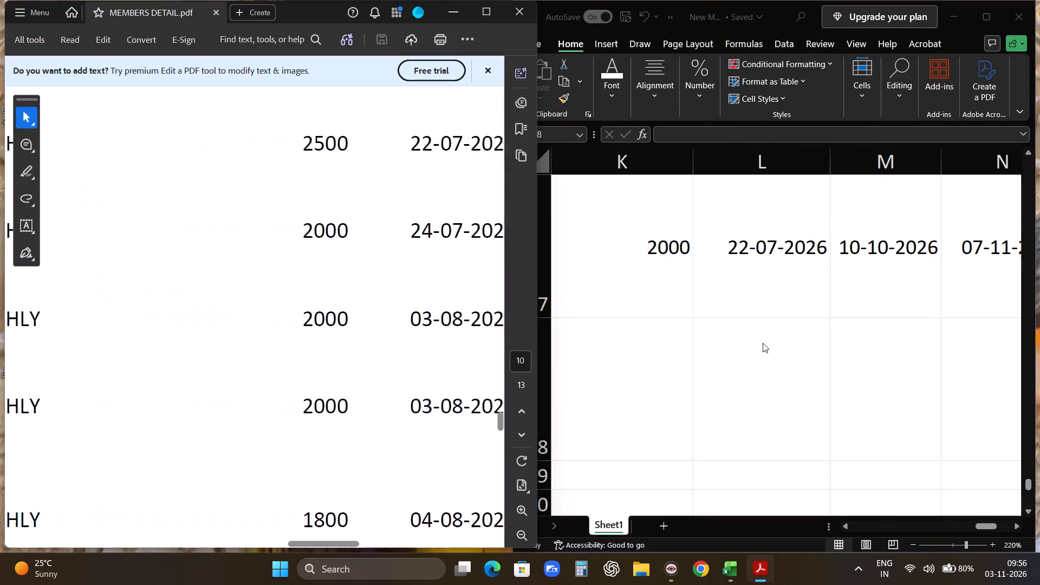
pyautogui.hotkey('alt', 'Tab')
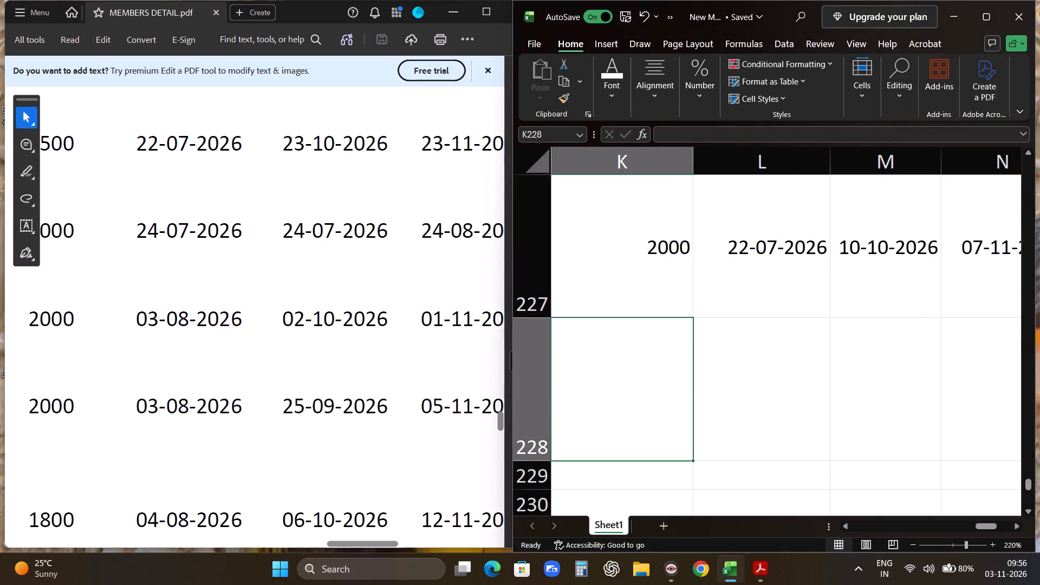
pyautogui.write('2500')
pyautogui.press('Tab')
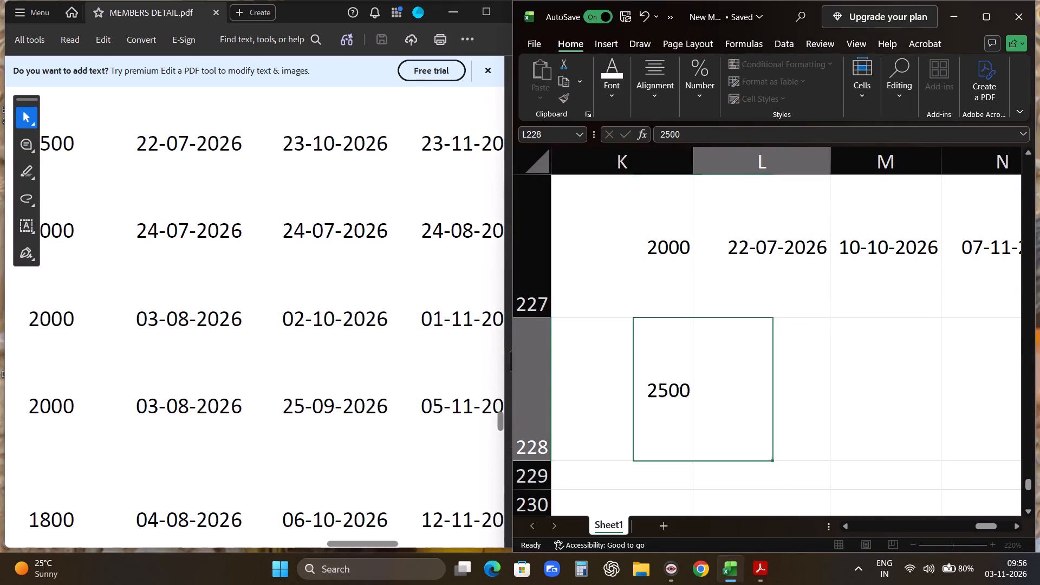
# Fill in entry 227's membership dates in cells L228 to N228: 22/07/2026, 23/10/2026 and 23/11/2026.
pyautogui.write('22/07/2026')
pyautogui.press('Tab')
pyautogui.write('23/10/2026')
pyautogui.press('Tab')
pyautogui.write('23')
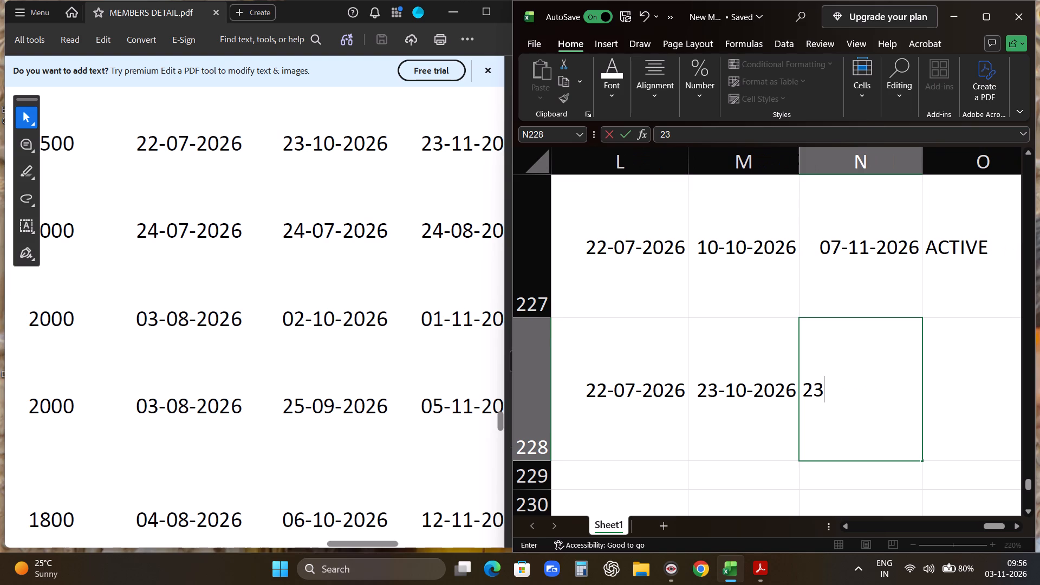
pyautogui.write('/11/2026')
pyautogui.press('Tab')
# Look up entry 227's status in the MEMBERS DETAIL PDF and enter ACTIVE in Excel cell O228, completing the row.
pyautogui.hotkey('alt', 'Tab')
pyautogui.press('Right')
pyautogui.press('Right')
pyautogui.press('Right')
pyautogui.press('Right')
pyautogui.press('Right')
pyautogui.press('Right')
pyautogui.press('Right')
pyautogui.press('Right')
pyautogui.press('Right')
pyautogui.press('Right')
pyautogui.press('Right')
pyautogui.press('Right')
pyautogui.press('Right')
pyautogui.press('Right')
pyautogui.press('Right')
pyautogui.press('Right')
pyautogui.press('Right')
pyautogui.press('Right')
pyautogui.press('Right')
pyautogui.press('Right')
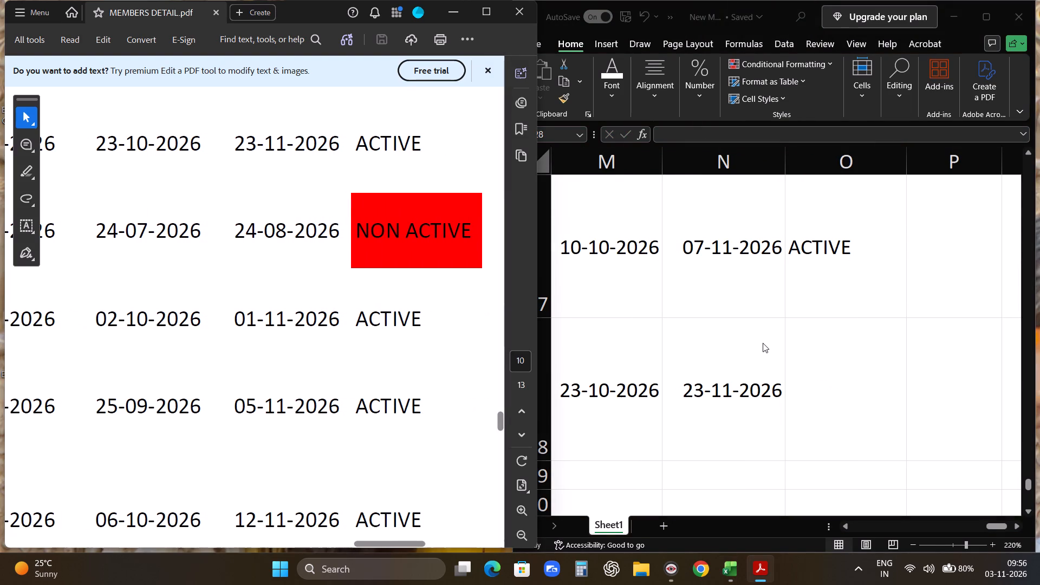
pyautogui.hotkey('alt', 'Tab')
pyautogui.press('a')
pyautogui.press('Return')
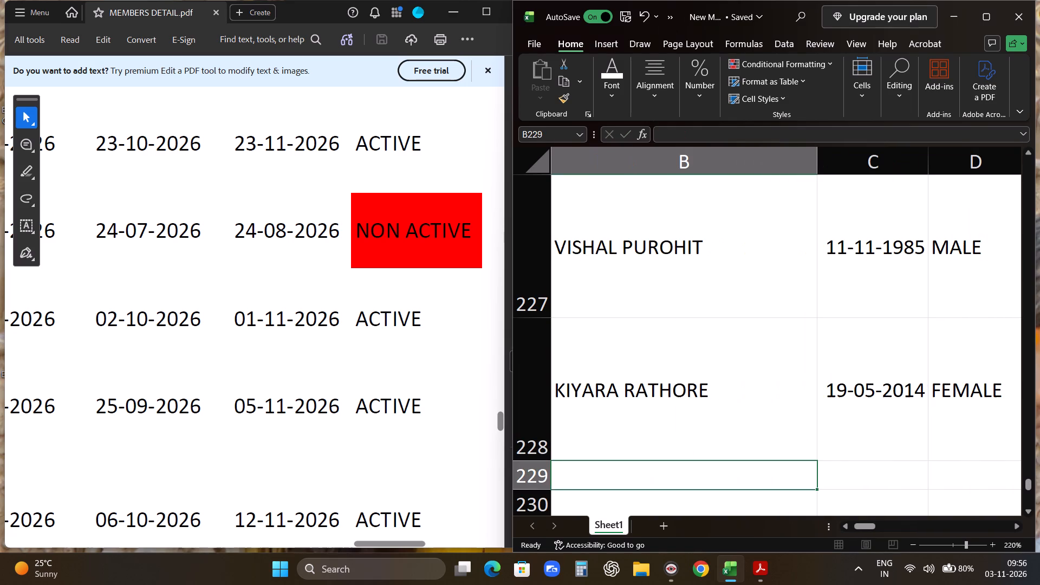
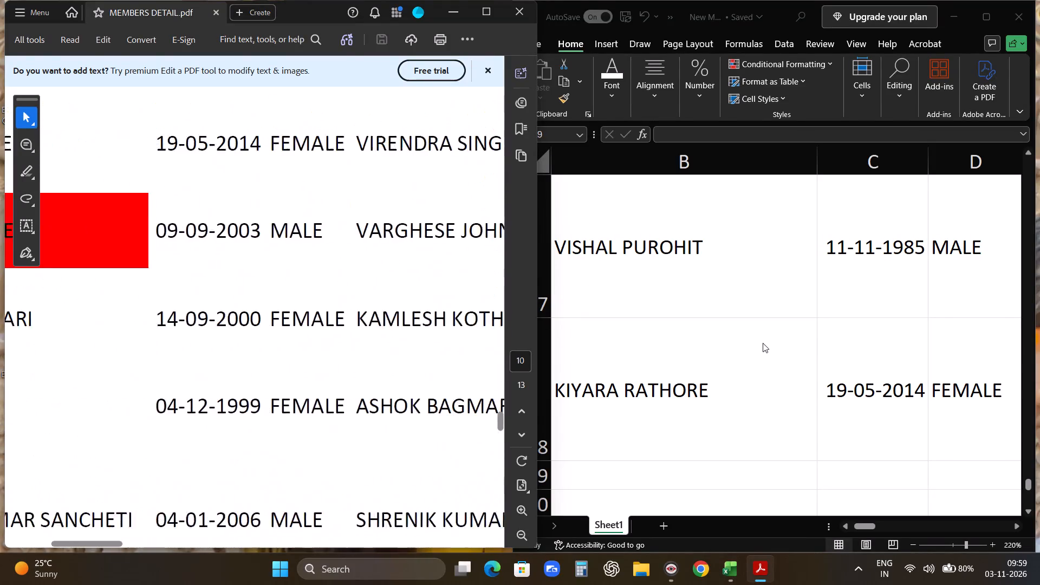
# Find entry 228 in the MEMBERS DETAIL PDF and enter the member's full name in Excel cell B229.
pyautogui.press('Left')
pyautogui.press('Left')
pyautogui.press('Left')
pyautogui.press('Left')
pyautogui.press('Left')
pyautogui.press('Left')
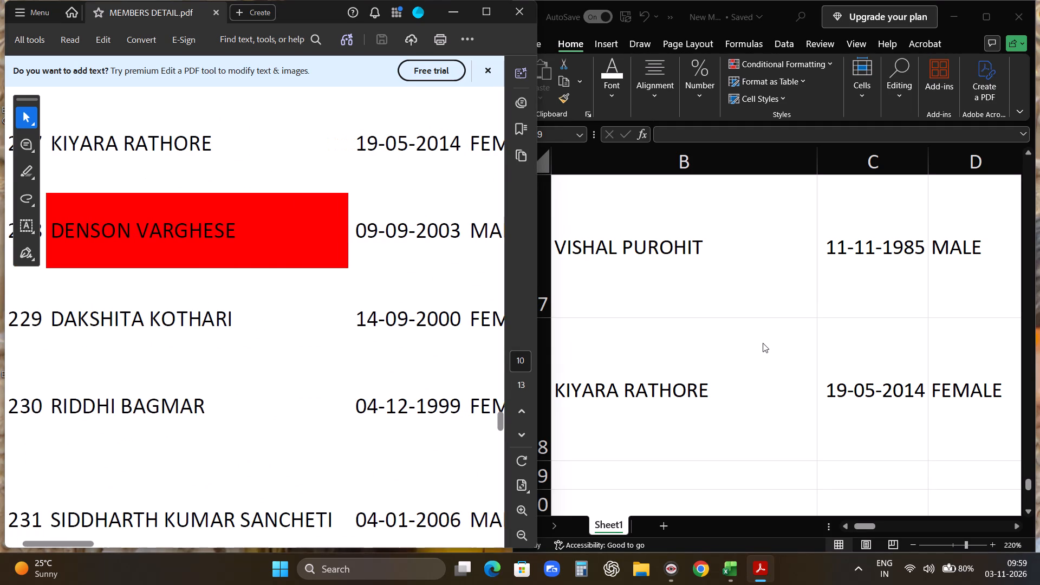
pyautogui.press('Down')
pyautogui.press('Down')
pyautogui.press('Down')
pyautogui.press('Down')
pyautogui.press('Down')
pyautogui.press('Down')
pyautogui.press('Down')
pyautogui.press('Down')
pyautogui.press('Down')
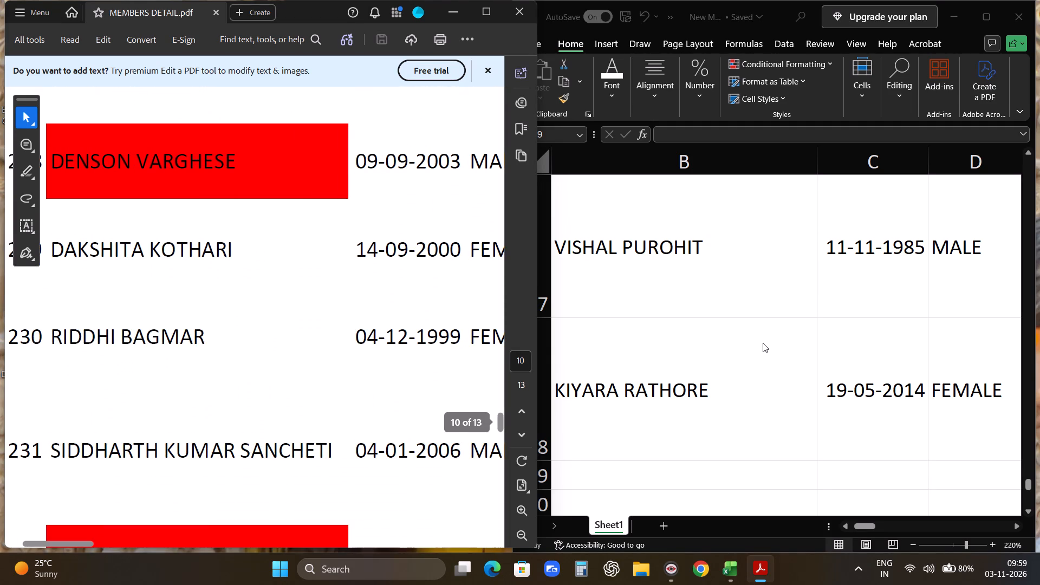
pyautogui.press('Down')
pyautogui.press('Down')
pyautogui.press('Down')
pyautogui.hotkey('alt', 'Tab')
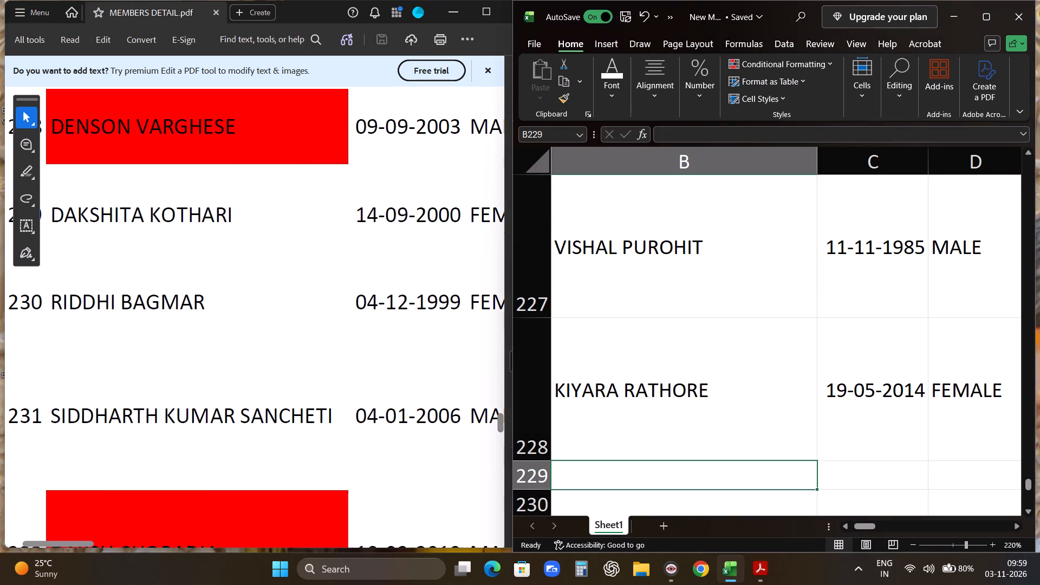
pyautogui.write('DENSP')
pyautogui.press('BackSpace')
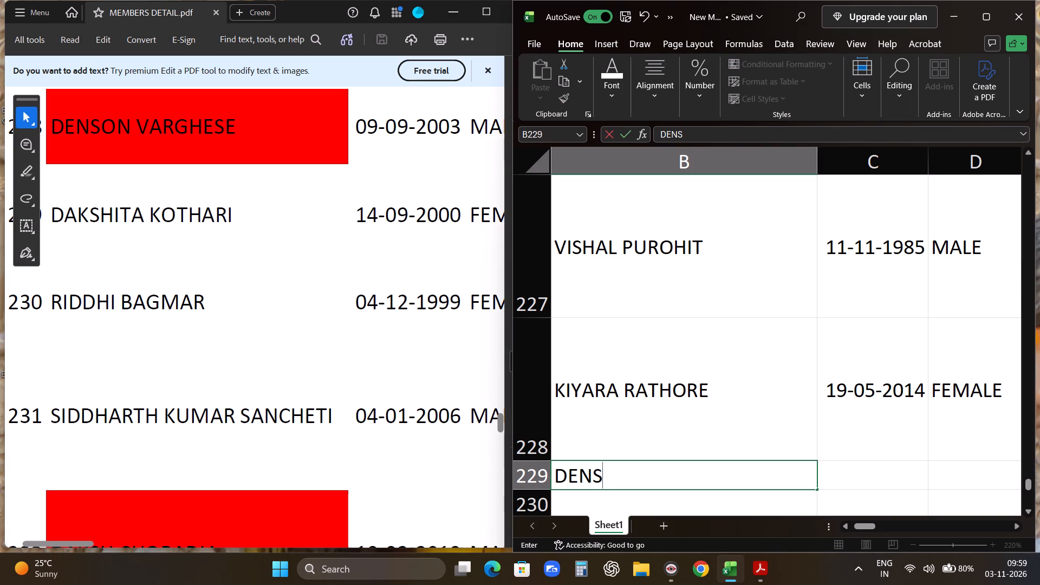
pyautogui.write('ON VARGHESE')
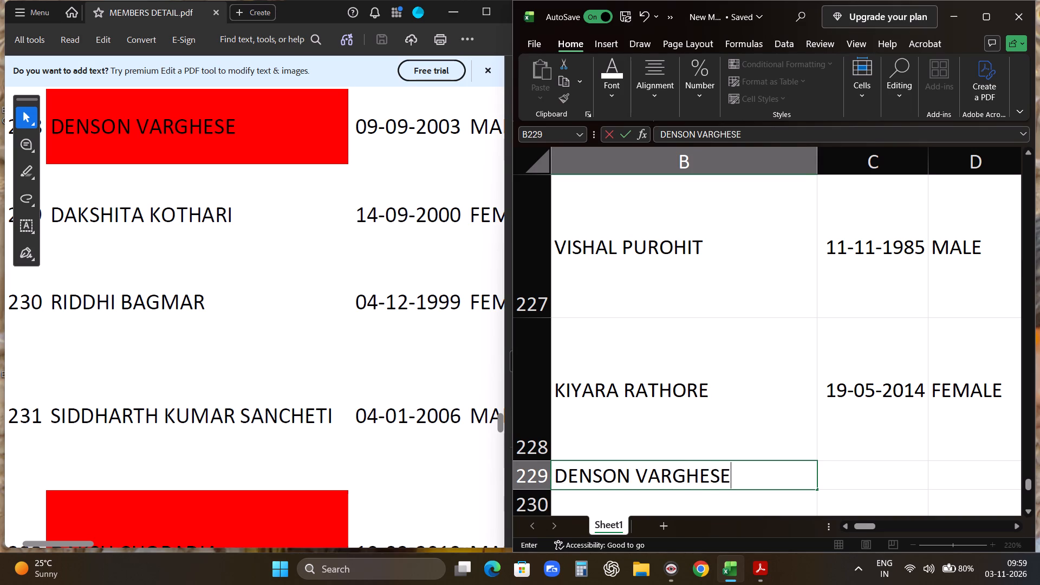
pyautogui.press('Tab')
# Enter entry 228's date of birth in Excel cell C229 and the gender MALE in D229.
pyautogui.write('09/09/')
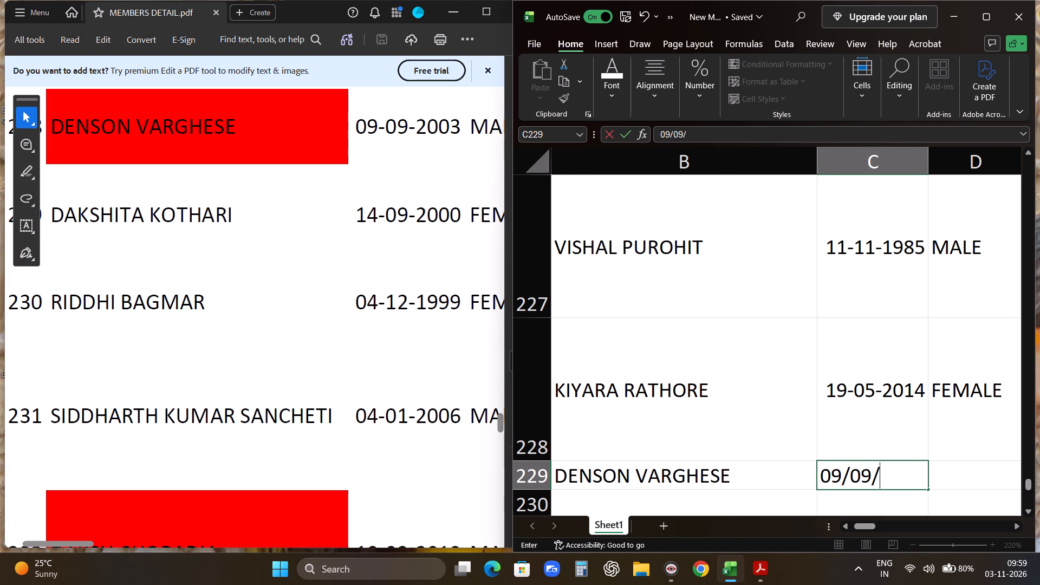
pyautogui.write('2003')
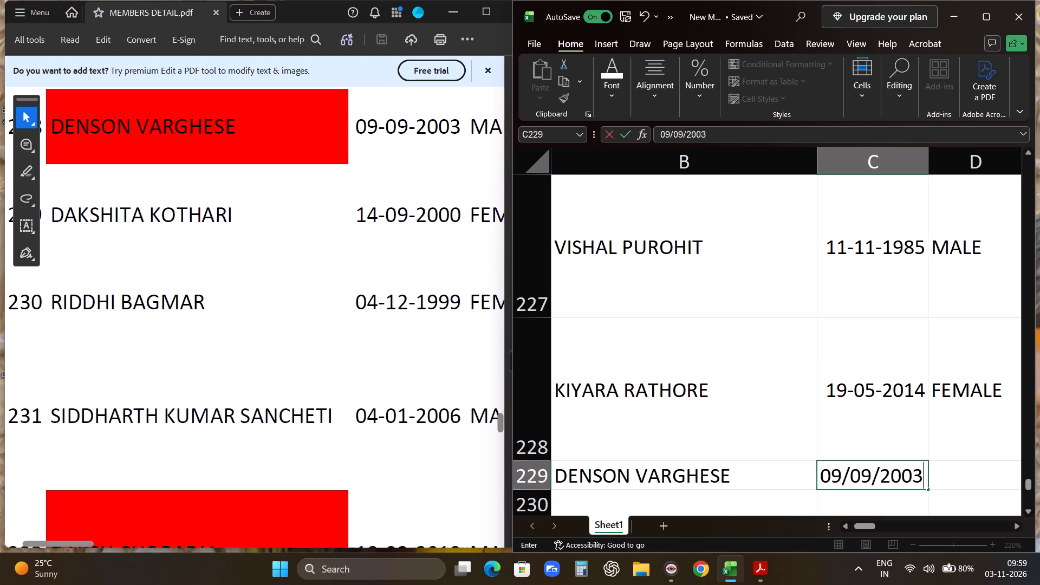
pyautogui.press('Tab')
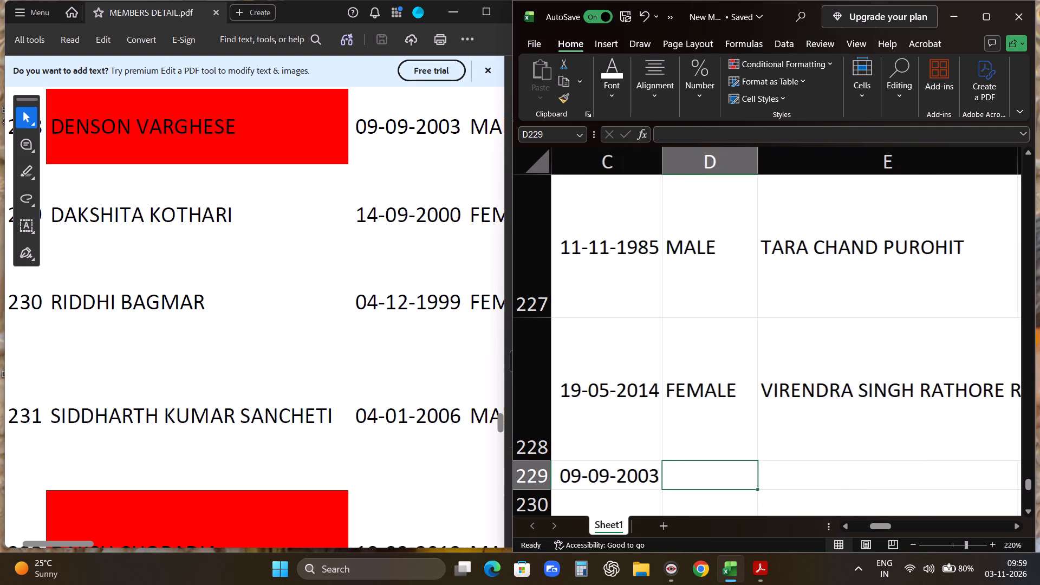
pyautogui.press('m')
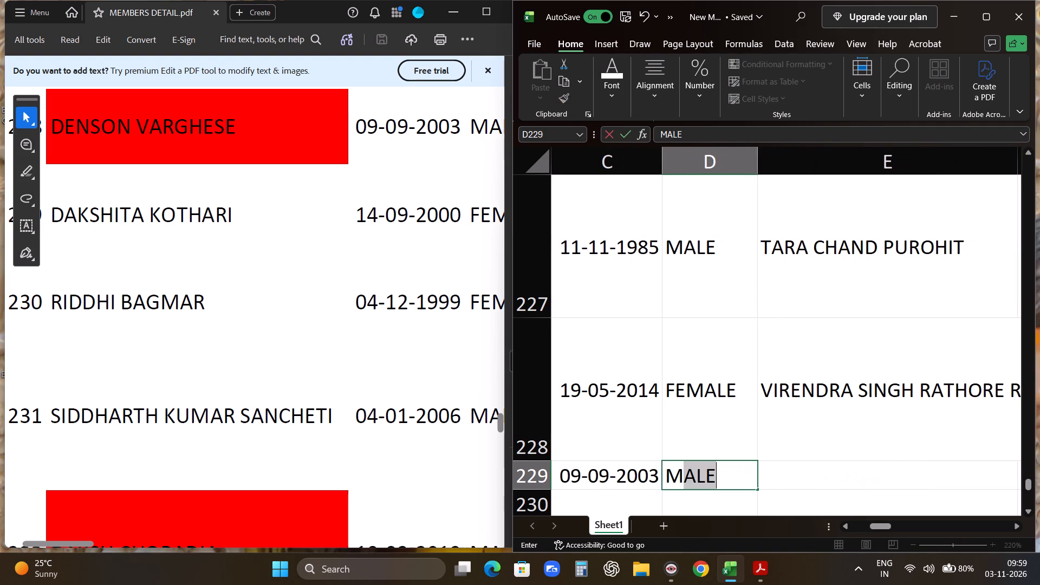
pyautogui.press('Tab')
# Look up entry 228's parents' names in the MEMBERS DETAIL PDF and enter them in Excel cells E229 and F229.
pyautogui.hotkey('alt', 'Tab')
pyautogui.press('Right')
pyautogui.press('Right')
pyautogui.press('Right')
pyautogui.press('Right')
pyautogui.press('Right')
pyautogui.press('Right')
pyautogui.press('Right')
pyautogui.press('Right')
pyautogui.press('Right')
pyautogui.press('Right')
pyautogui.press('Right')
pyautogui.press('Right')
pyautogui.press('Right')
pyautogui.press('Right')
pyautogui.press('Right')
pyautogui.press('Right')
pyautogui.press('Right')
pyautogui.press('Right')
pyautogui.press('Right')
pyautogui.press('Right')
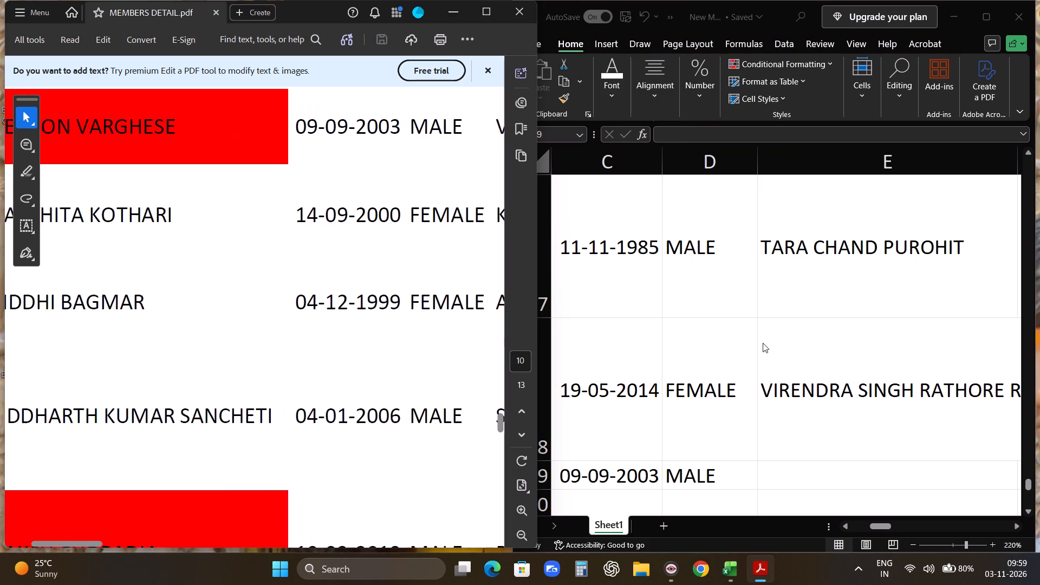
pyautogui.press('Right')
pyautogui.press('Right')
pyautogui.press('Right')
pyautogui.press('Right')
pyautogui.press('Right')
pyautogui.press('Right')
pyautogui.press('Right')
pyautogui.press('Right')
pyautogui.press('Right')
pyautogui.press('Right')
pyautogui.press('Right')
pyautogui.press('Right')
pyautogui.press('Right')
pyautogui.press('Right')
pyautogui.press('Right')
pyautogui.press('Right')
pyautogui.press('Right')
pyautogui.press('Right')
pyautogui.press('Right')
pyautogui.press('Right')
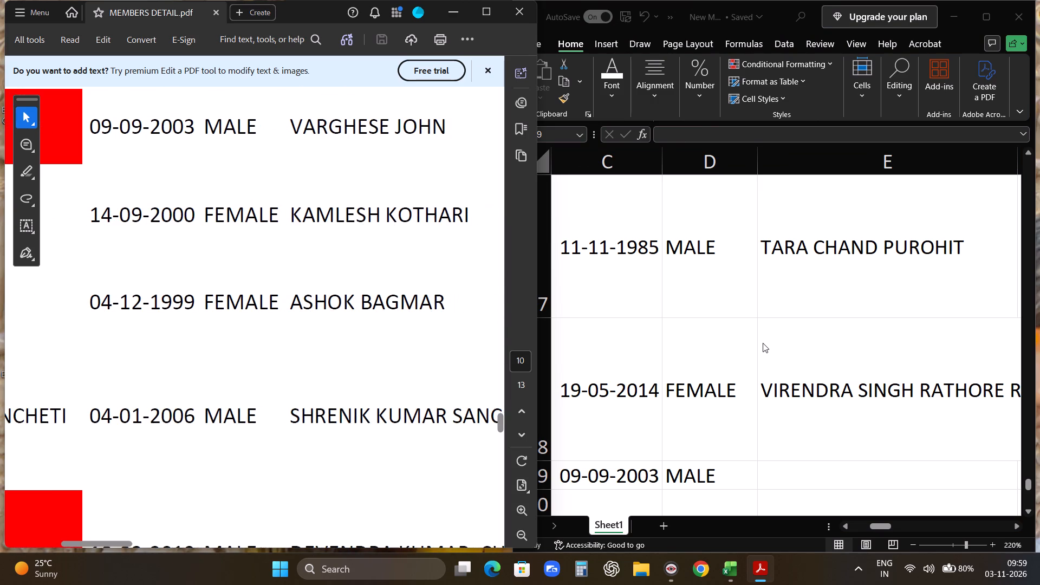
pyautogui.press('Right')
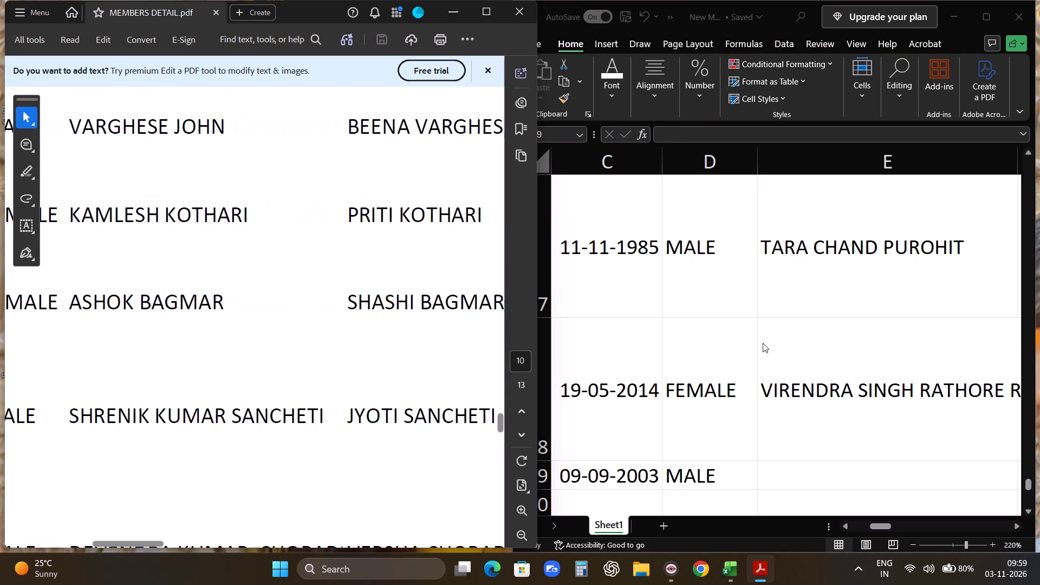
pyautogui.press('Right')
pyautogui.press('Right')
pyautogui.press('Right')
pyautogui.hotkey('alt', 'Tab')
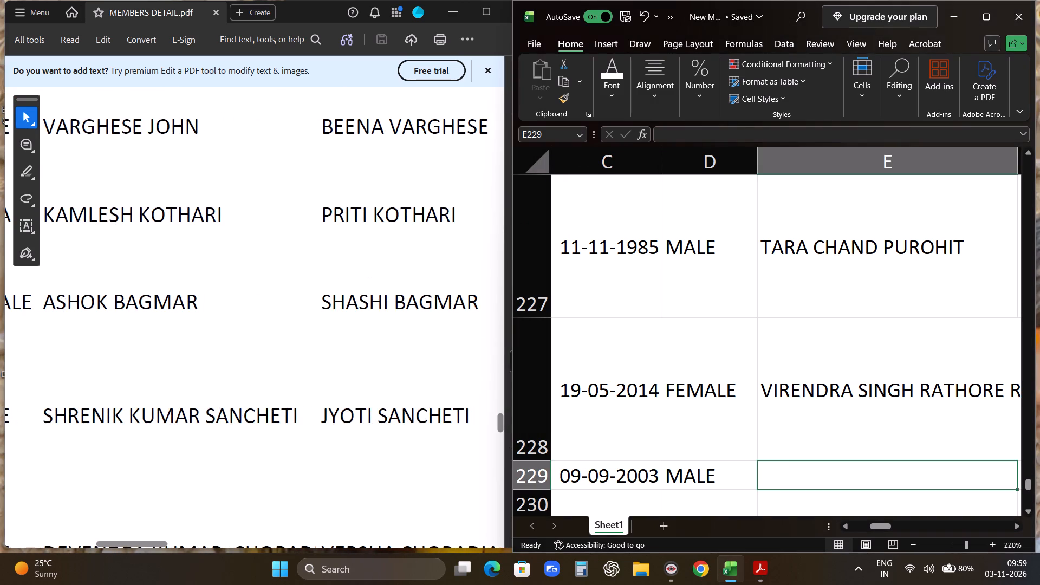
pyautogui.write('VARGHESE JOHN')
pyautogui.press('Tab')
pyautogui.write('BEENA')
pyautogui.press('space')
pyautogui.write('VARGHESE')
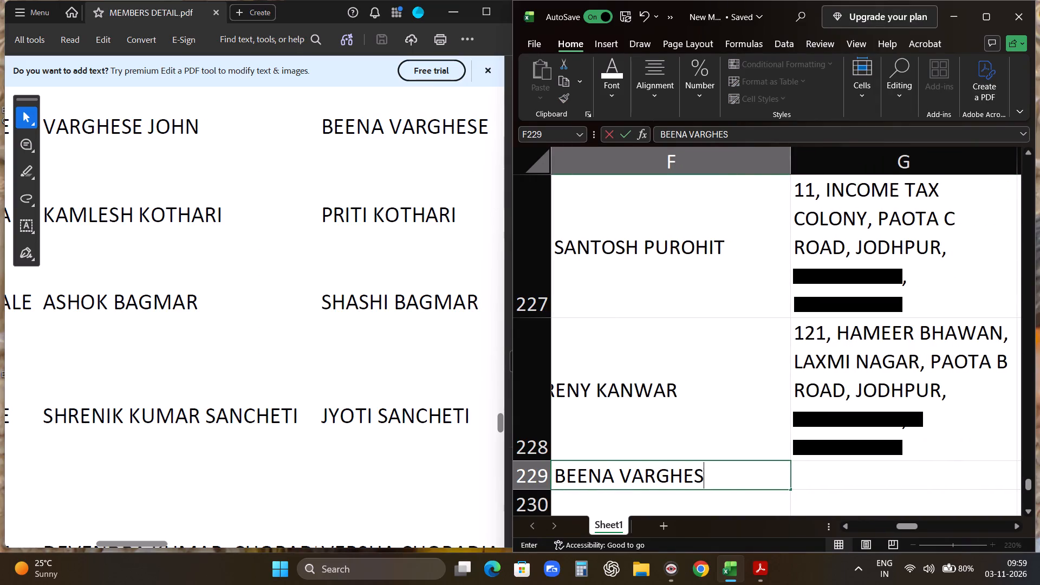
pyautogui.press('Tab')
# Look up entry 228's address and contact details in the MEMBERS DETAIL PDF for Excel cell G229.
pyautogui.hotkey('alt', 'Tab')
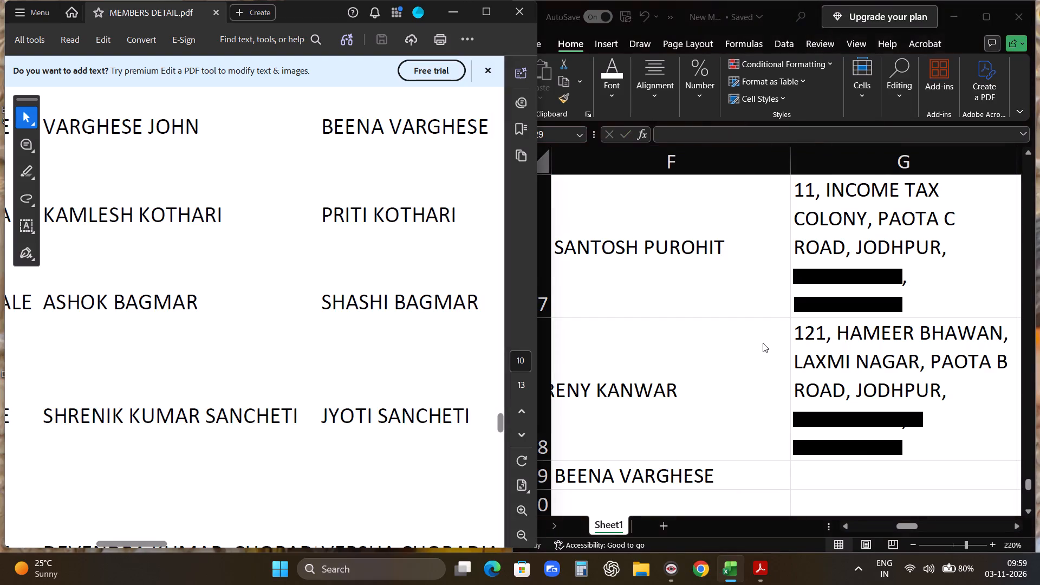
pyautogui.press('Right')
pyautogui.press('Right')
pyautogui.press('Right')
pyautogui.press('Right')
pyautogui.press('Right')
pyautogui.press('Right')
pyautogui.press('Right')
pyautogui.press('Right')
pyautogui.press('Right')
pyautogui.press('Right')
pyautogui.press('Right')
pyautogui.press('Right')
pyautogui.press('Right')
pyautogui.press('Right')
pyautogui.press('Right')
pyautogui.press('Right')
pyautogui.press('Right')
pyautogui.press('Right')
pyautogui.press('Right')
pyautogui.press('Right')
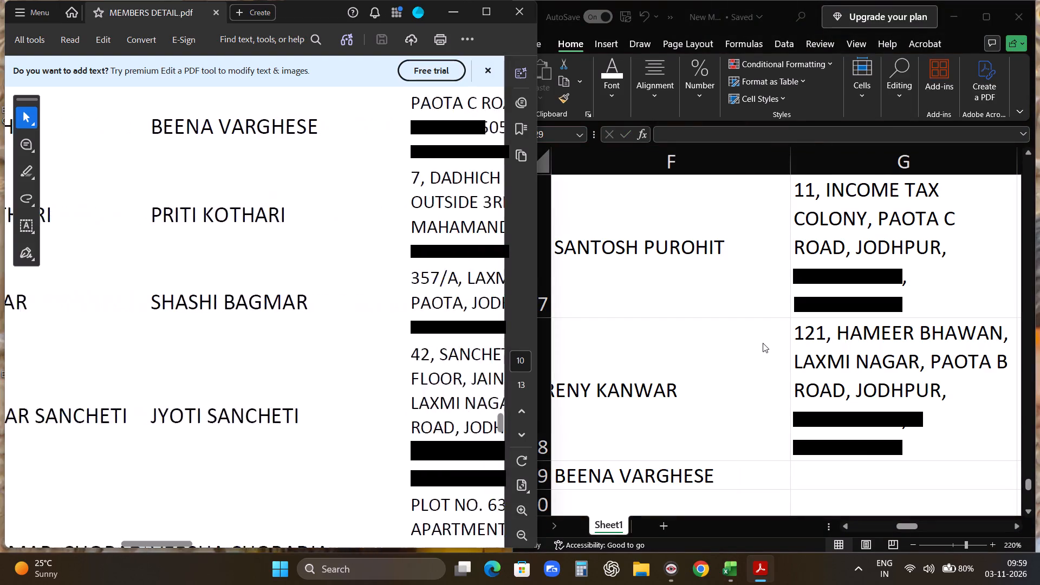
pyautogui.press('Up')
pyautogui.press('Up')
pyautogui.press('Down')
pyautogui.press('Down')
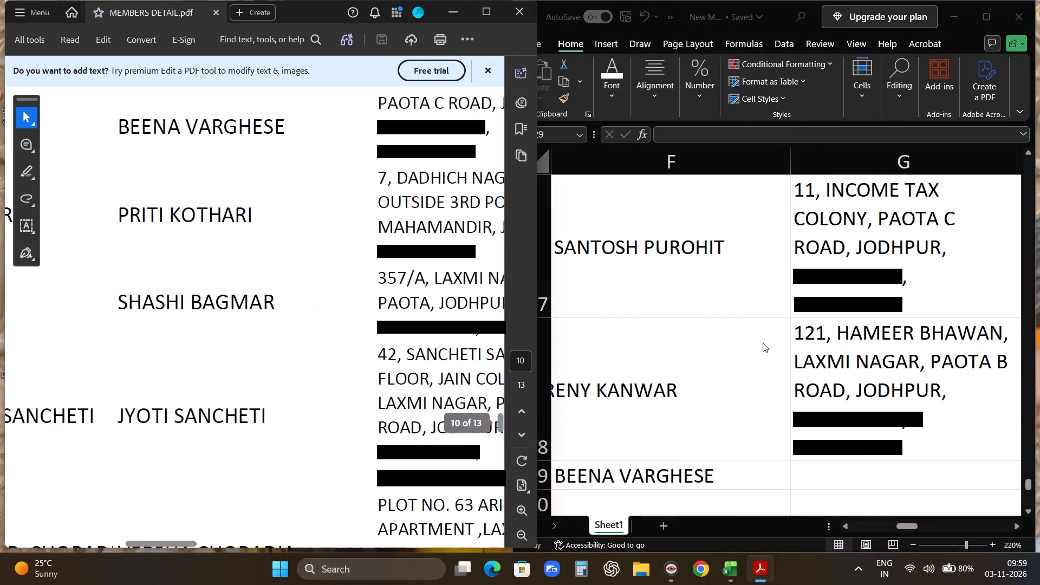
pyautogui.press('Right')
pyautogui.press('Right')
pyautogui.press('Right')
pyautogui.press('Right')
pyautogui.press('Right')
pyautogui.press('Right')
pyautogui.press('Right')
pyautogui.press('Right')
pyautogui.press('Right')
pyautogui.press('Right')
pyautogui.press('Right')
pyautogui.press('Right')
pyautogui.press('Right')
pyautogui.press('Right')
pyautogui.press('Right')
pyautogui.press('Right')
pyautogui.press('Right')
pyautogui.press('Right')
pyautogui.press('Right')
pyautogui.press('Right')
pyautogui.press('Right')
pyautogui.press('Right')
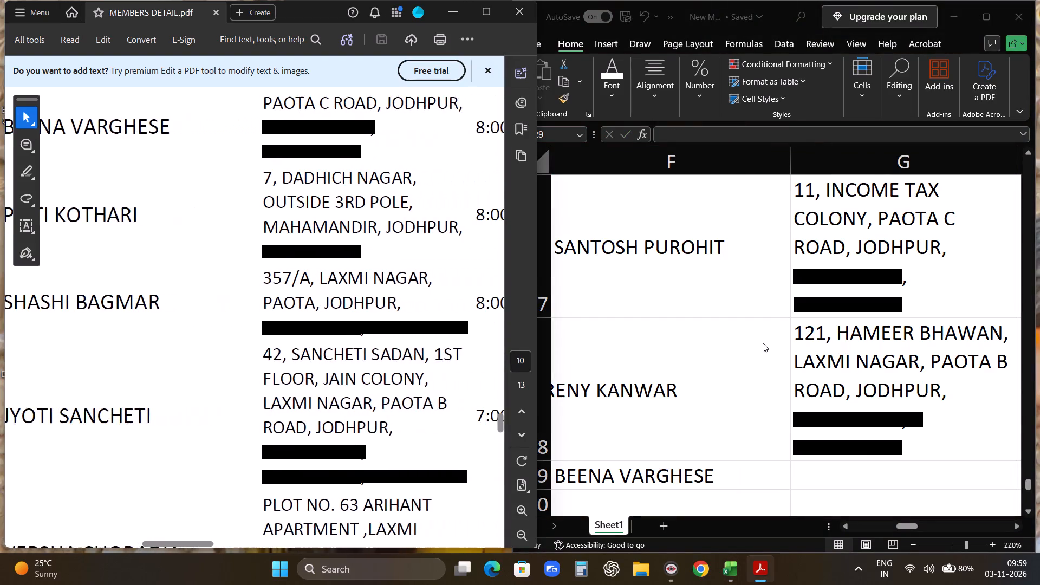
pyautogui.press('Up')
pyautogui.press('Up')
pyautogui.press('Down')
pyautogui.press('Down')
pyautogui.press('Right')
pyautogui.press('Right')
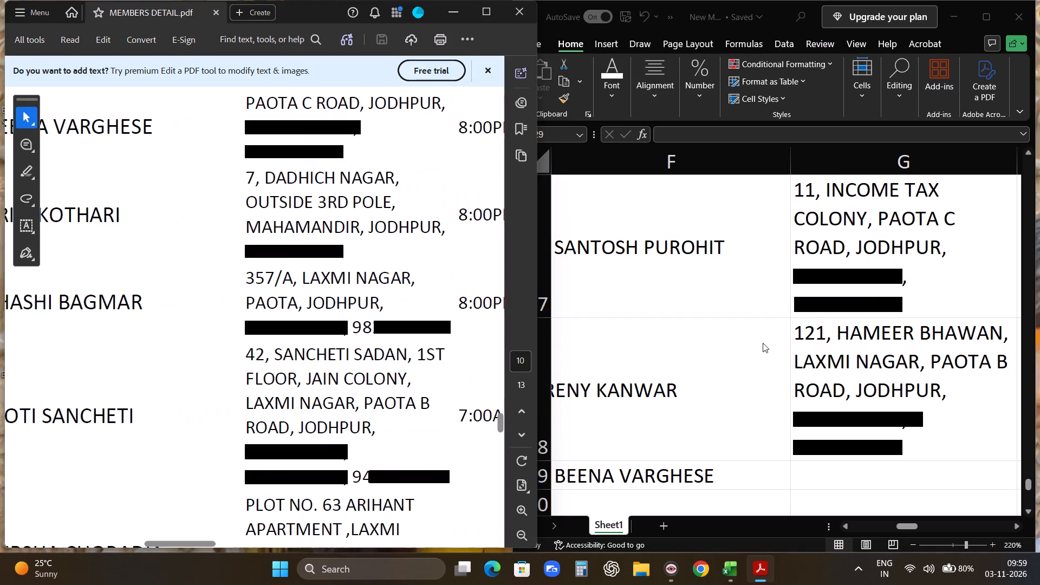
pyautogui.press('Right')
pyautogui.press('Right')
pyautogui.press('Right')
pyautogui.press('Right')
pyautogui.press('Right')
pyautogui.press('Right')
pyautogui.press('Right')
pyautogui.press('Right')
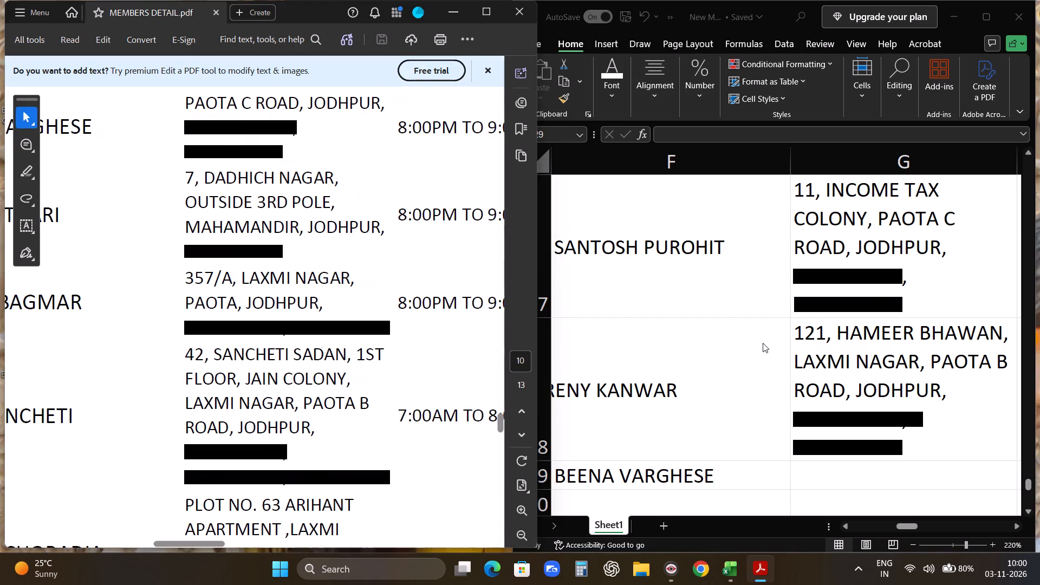
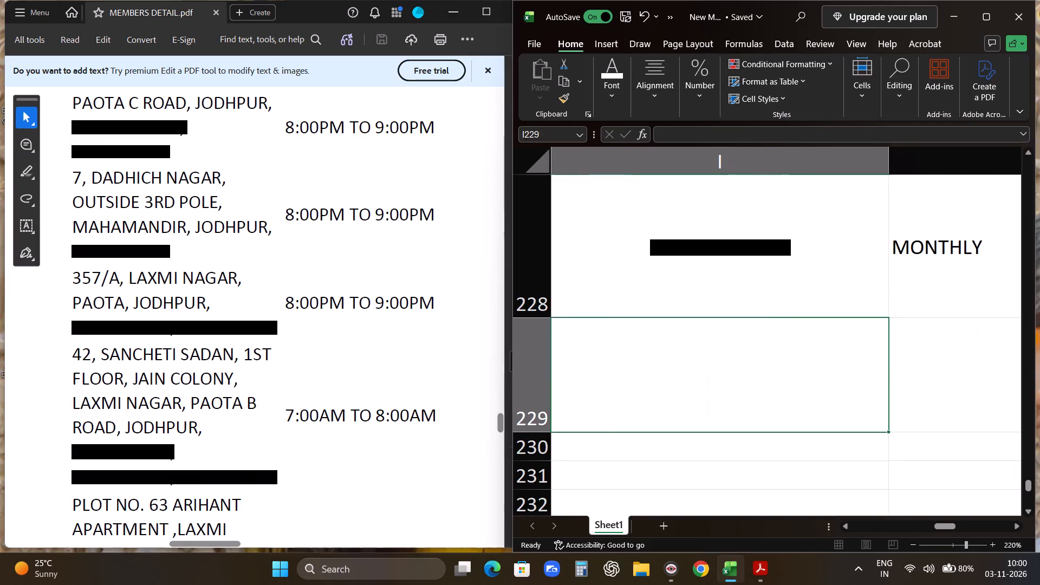
# Switch to the MEMBERS DETAIL PDF and look up entry 228's details beyond the timing column for Excel cell I229.
pyautogui.hotkey('alt', 'Tab')
pyautogui.press('Right')
pyautogui.press('Right')
pyautogui.press('Right')
pyautogui.press('Right')
pyautogui.press('Right')
pyautogui.press('Right')
pyautogui.press('Right')
pyautogui.press('Right')
pyautogui.press('Right')
pyautogui.press('Right')
pyautogui.press('Right')
pyautogui.press('Right')
pyautogui.press('Right')
pyautogui.press('Right')
pyautogui.press('Right')
pyautogui.press('Right')
pyautogui.press('Right')
pyautogui.press('Right')
pyautogui.press('Right')
pyautogui.press('Right')
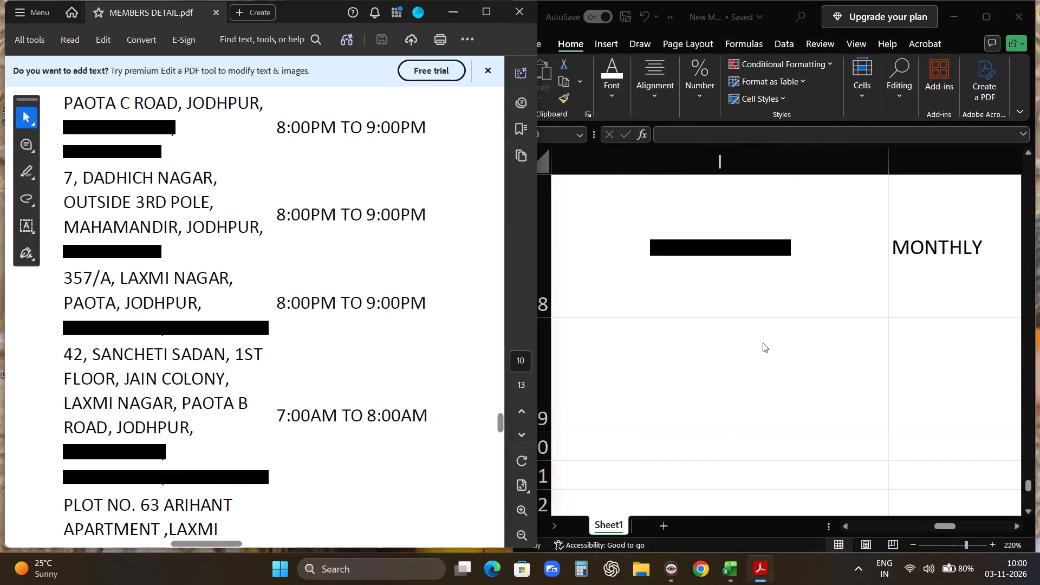
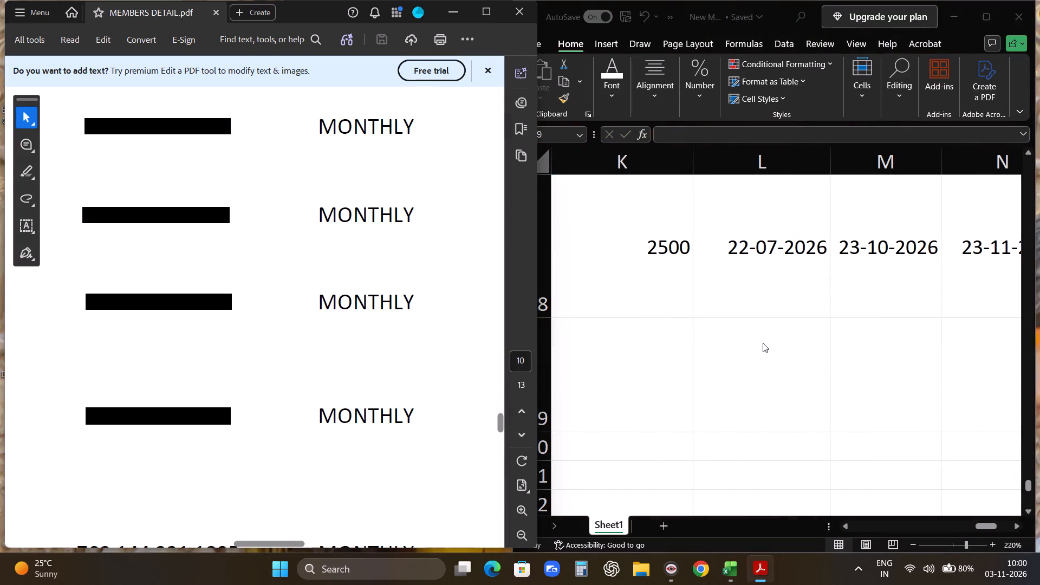
# Find entry 228's amount and first two dates in the PDF and enter 2000, 24/07/2026 and 24/07/2026 in Excel cells K229 to M229.
pyautogui.press('Right')
pyautogui.press('Right')
pyautogui.press('Right')
pyautogui.press('Right')
pyautogui.press('Right')
pyautogui.press('Right')
pyautogui.press('Right')
pyautogui.press('Right')
pyautogui.press('Right')
pyautogui.press('Right')
pyautogui.press('Right')
pyautogui.press('Right')
pyautogui.press('Right')
pyautogui.press('Right')
pyautogui.press('Right')
pyautogui.press('Right')
pyautogui.press('Right')
pyautogui.press('Right')
pyautogui.press('Right')
pyautogui.press('Right')
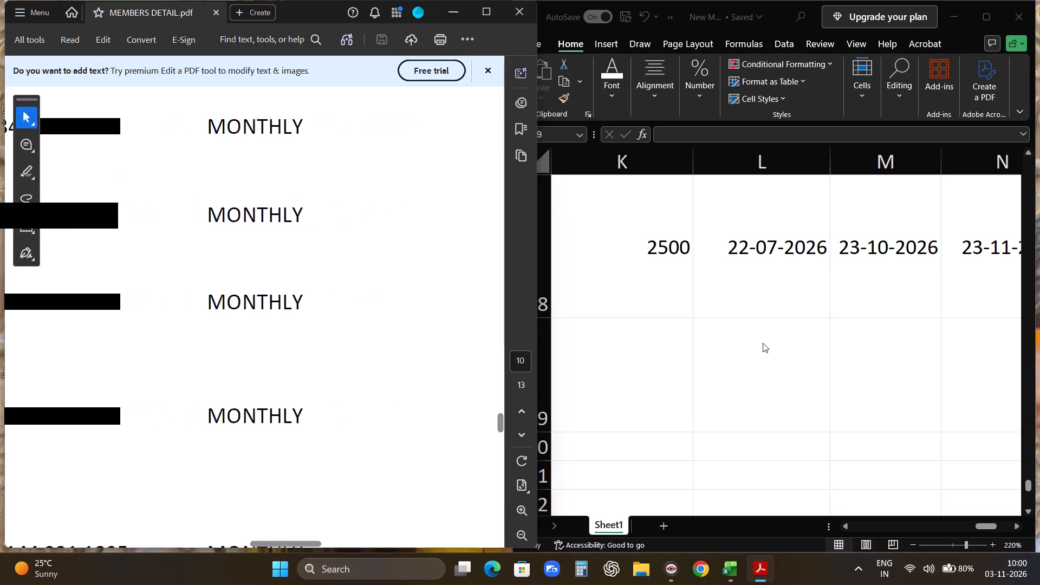
pyautogui.press('Right')
pyautogui.press('Right')
pyautogui.press('Right')
pyautogui.press('Right')
pyautogui.press('Right')
pyautogui.press('Right')
pyautogui.press('Right')
pyautogui.press('Right')
pyautogui.press('Right')
pyautogui.press('Right')
pyautogui.press('Right')
pyautogui.press('Right')
pyautogui.press('Right')
pyautogui.press('Right')
pyautogui.press('Right')
pyautogui.press('Right')
pyautogui.press('Right')
pyautogui.press('Right')
pyautogui.press('Right')
pyautogui.press('Right')
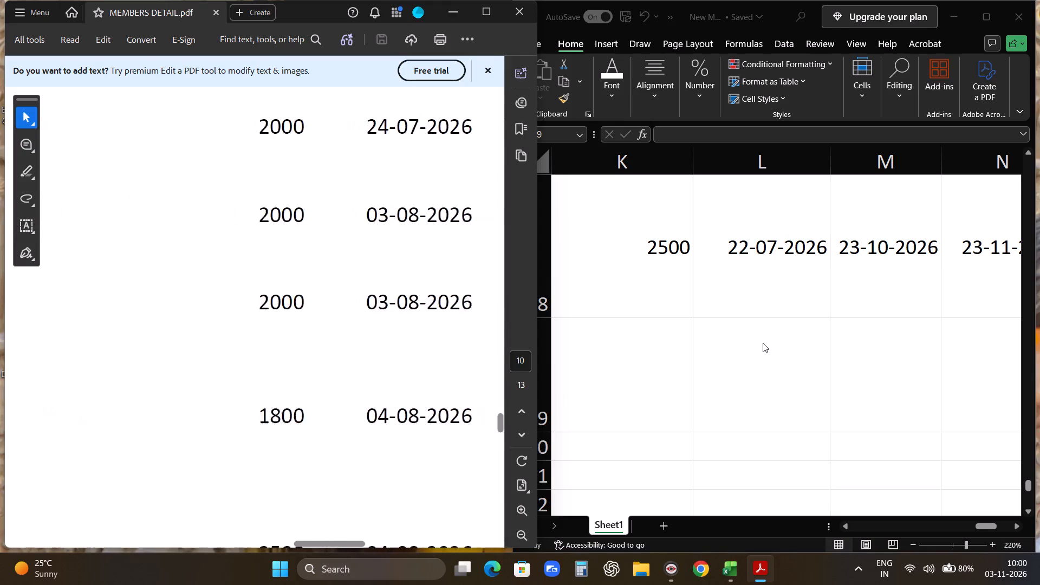
pyautogui.press('Right')
pyautogui.press('Right')
pyautogui.press('Right')
pyautogui.hotkey('alt', 'Tab')
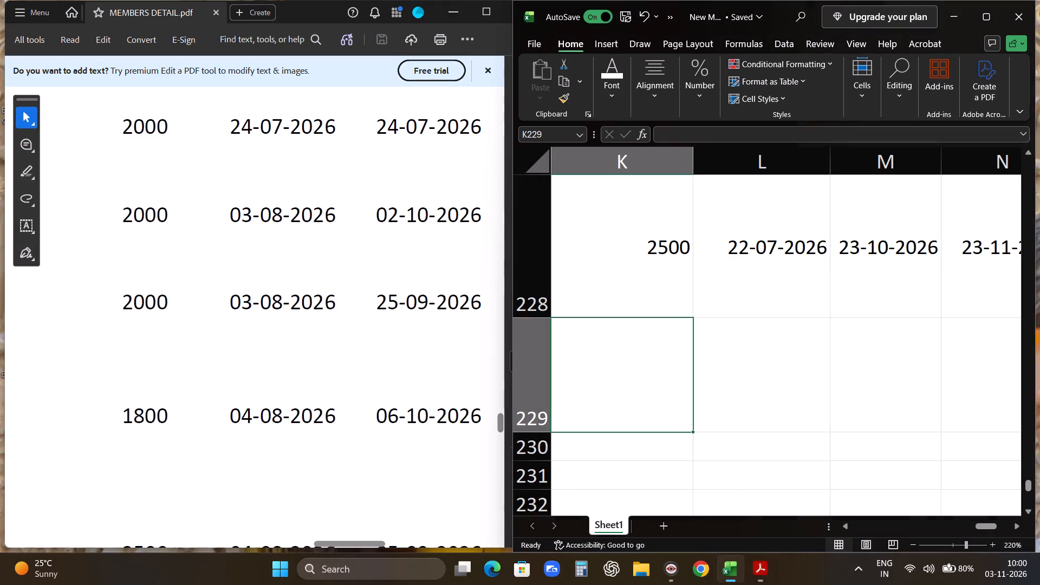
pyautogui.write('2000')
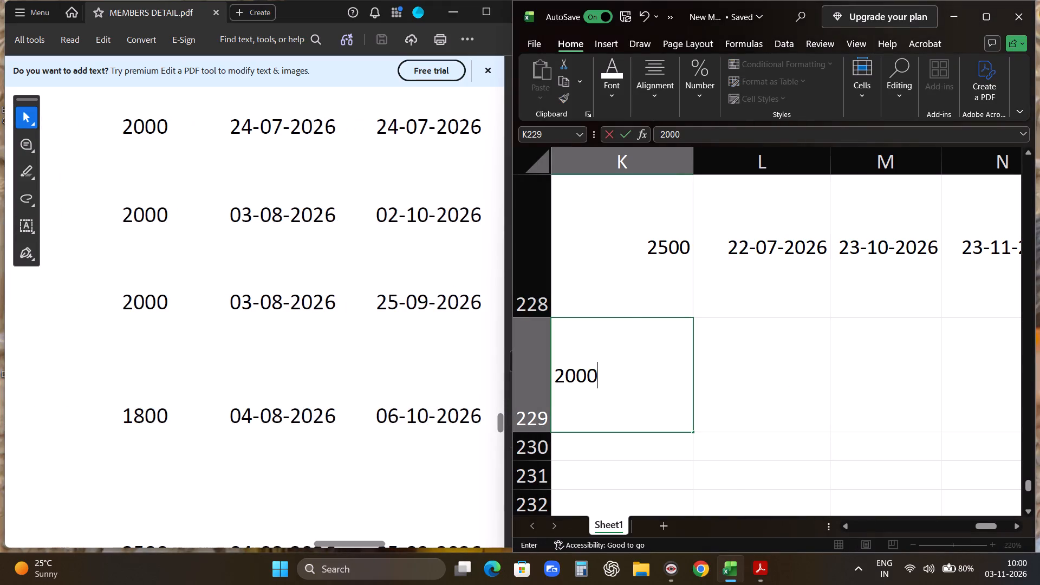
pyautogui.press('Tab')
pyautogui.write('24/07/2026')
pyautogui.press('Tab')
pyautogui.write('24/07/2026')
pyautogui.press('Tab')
# Look up entry 228's last date and status in the PDF, and complete Excel row 229 with 24/08/2026 in N229 and NON ACTIVE in O229.
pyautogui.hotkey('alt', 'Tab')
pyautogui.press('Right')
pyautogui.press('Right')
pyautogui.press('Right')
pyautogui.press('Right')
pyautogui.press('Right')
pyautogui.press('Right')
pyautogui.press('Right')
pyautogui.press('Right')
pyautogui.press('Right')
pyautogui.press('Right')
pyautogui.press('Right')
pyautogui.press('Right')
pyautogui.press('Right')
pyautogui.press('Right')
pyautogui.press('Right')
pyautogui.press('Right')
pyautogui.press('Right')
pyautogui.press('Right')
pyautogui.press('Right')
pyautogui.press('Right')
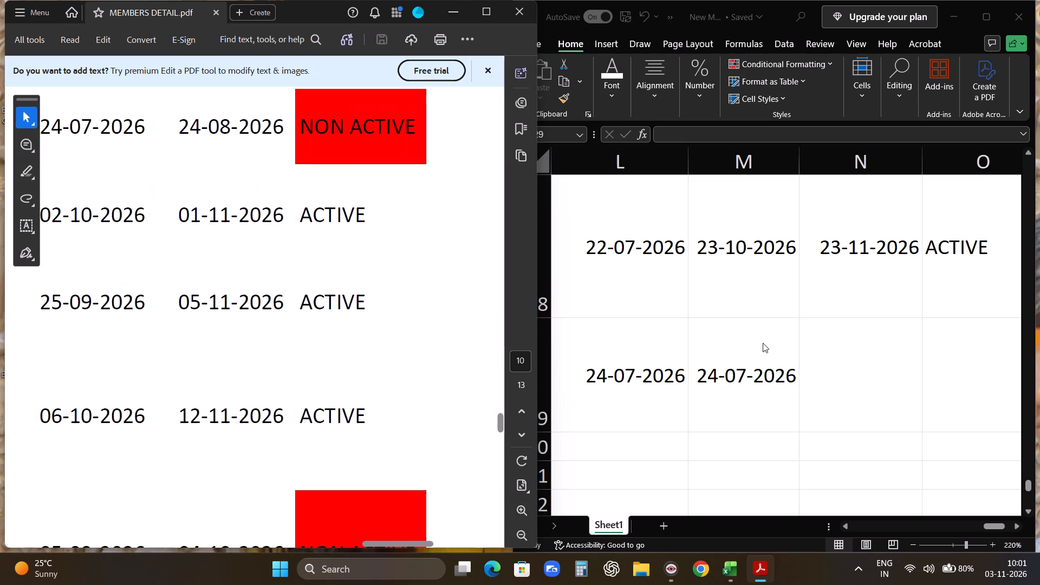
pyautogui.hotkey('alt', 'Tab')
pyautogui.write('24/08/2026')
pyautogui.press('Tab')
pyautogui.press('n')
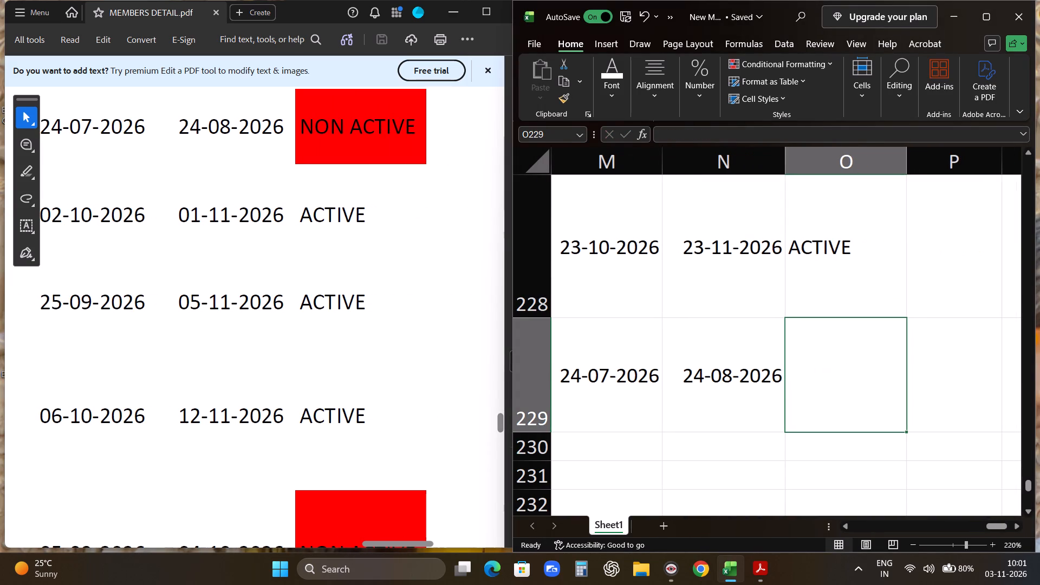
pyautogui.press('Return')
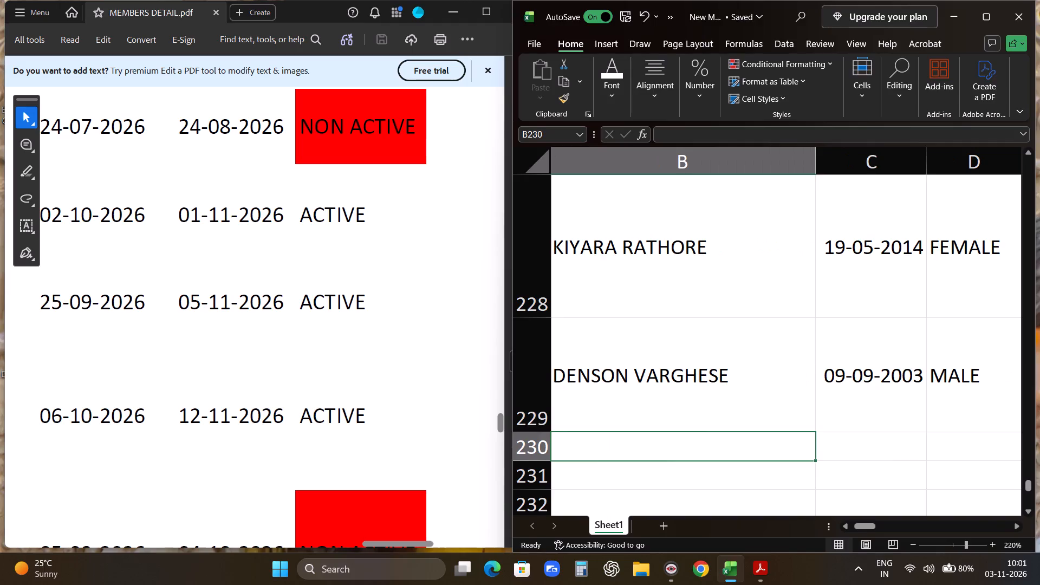
# Find entry 229 in the PDF and fill Excel cells B230 to D230 with the member's name, date of birth and gender FEMALE.
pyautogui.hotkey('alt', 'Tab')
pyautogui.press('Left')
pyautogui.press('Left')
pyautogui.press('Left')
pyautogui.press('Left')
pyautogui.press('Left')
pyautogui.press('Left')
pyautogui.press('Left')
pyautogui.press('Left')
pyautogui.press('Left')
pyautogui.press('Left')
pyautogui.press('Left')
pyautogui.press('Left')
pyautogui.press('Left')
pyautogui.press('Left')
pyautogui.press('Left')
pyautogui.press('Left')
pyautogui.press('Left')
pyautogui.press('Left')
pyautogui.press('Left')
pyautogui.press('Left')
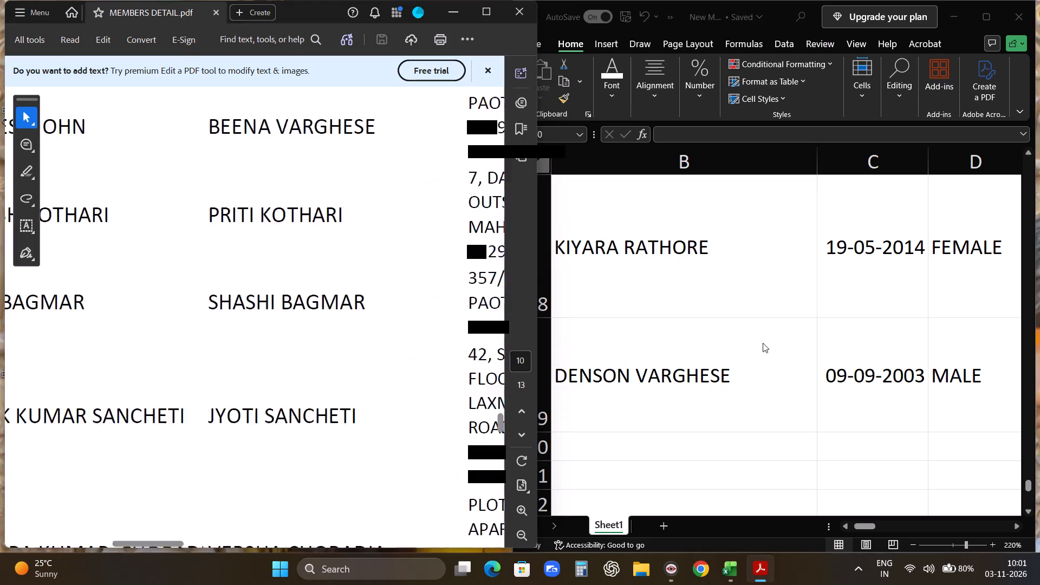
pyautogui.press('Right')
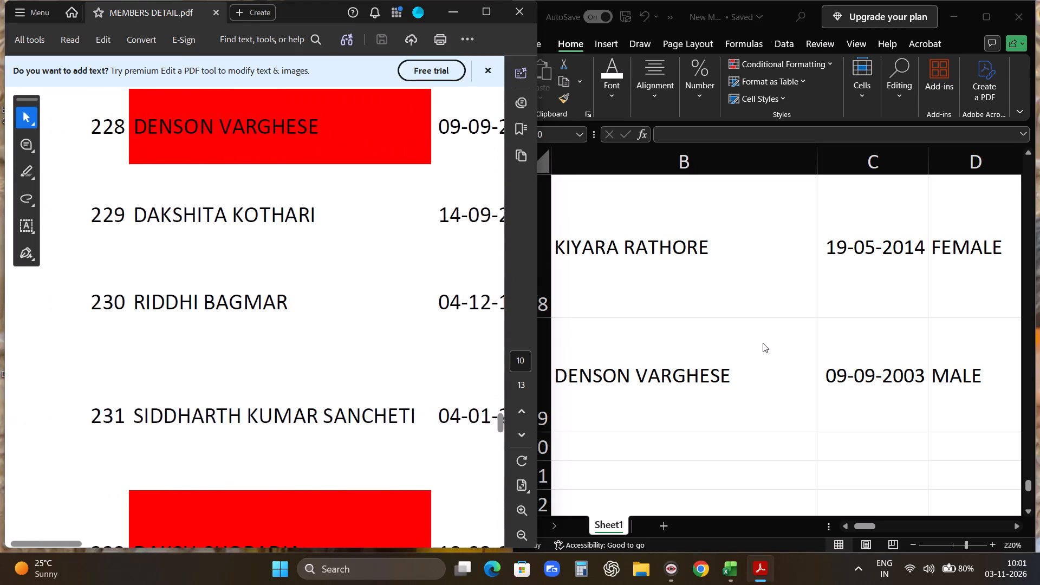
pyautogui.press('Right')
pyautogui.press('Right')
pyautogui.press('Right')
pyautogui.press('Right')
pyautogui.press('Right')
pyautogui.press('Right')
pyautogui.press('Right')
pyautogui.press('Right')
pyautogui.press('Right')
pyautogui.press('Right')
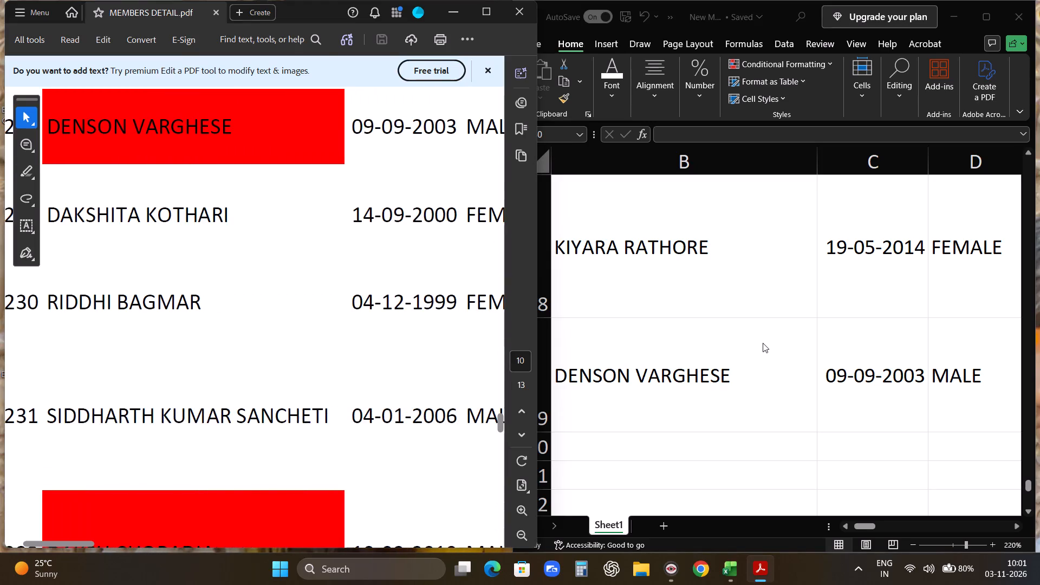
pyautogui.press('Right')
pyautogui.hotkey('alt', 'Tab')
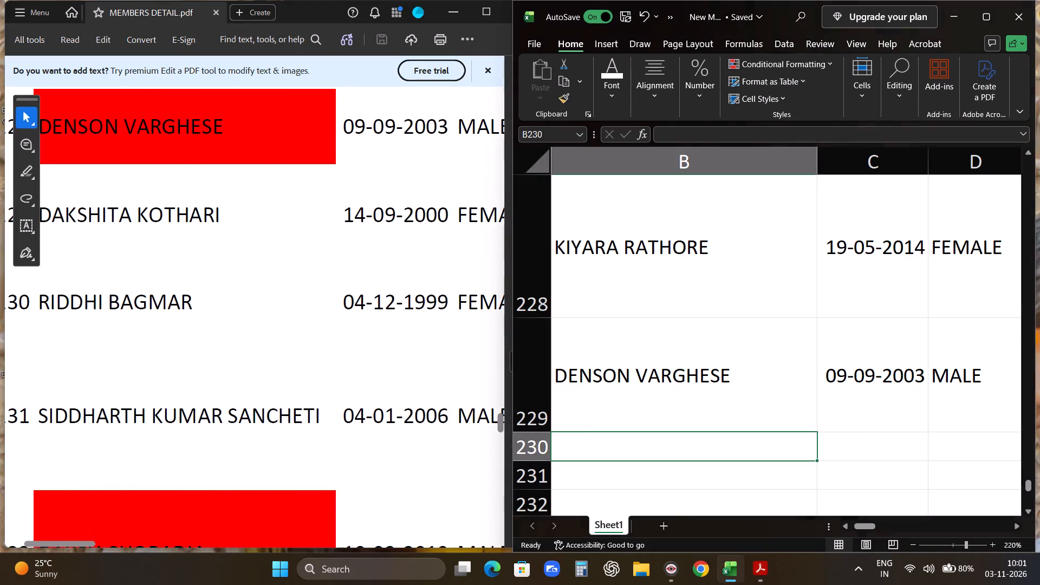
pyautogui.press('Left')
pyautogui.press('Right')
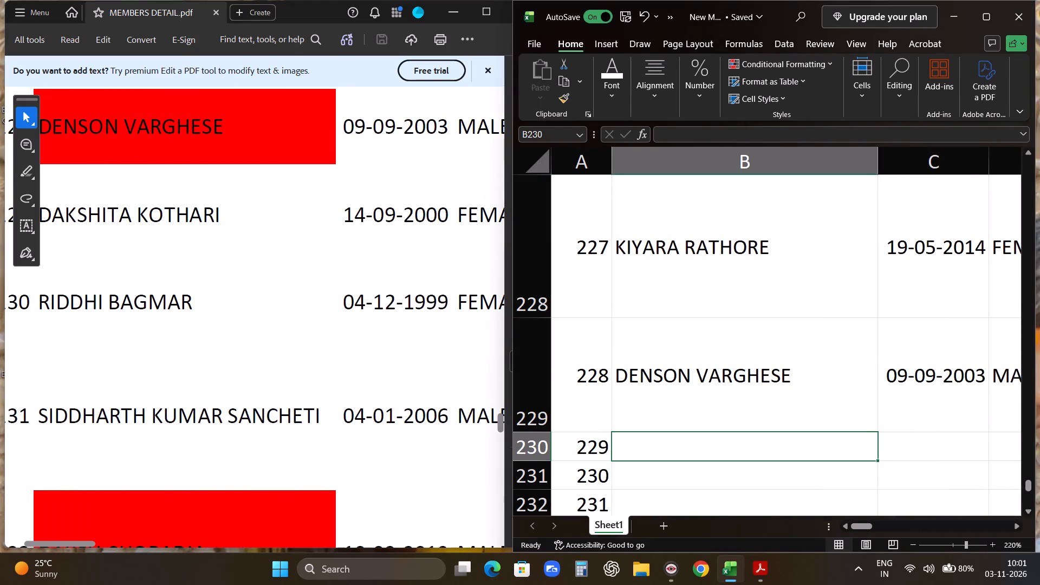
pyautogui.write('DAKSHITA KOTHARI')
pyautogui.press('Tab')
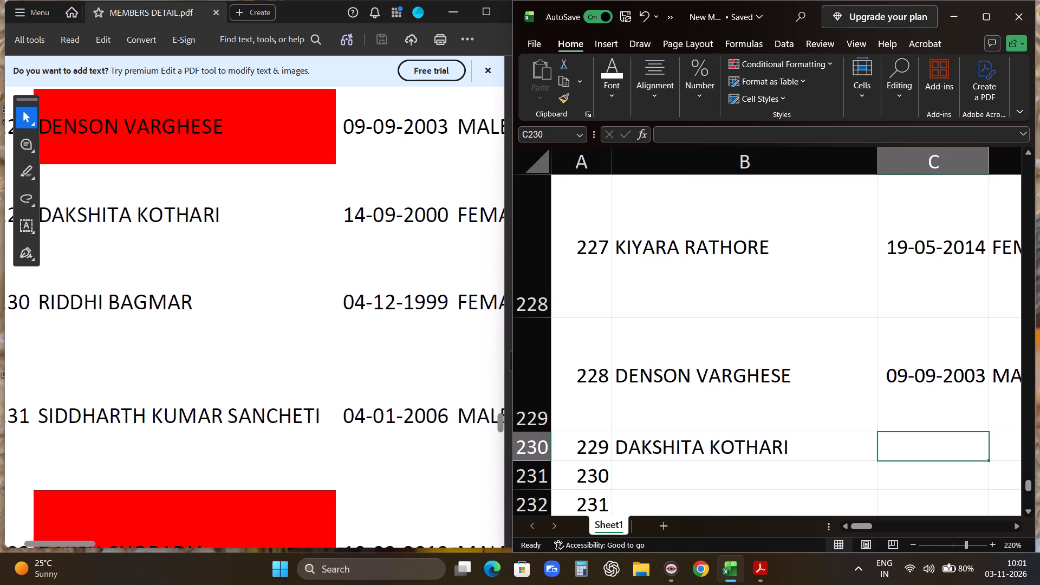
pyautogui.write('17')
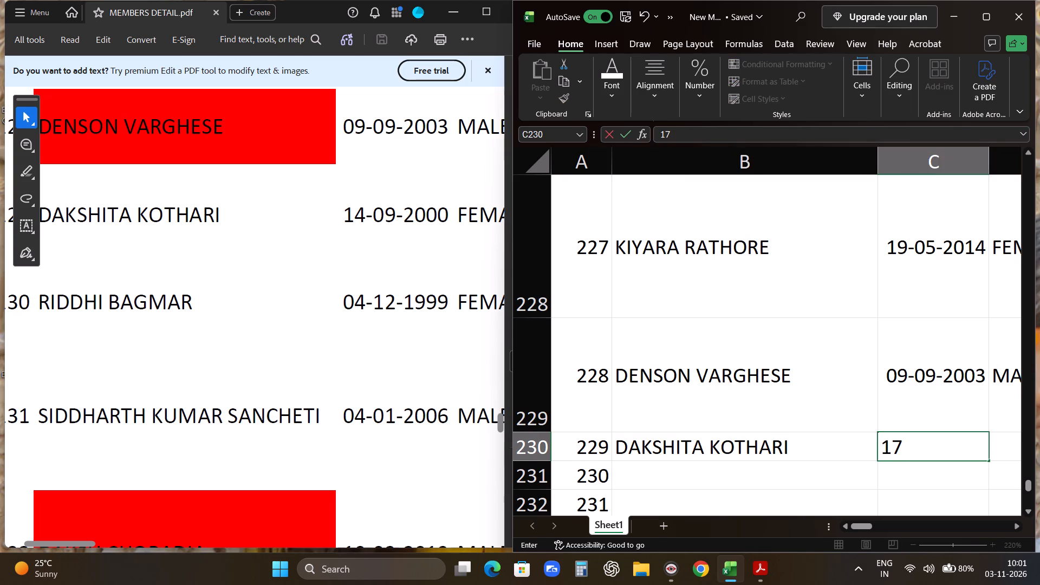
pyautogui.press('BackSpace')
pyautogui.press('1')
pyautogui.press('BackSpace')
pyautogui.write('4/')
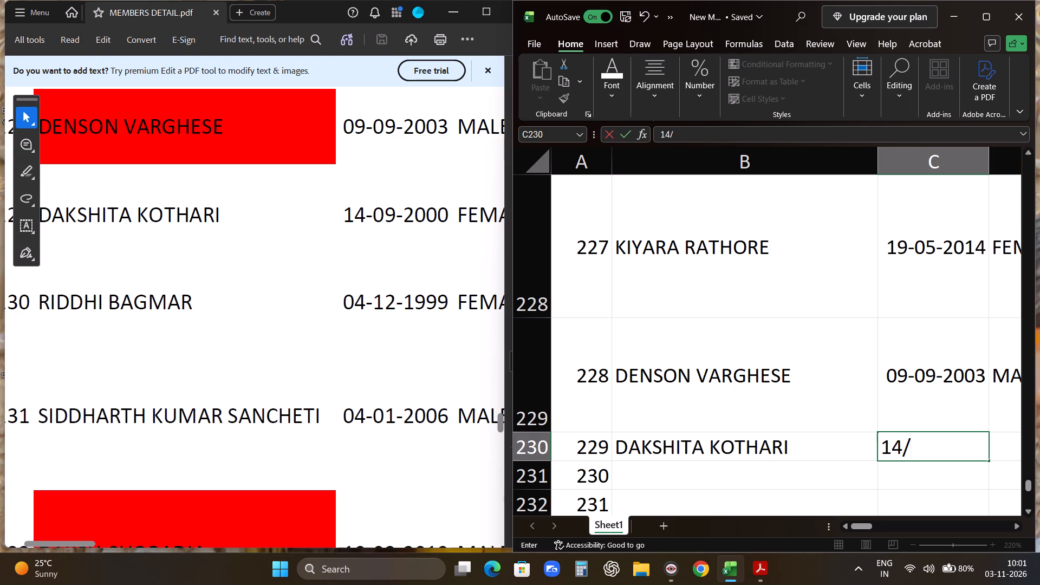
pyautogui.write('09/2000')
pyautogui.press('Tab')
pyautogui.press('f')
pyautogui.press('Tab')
# Find entry 229's parents' names in the MEMBERS DETAIL PDF and enter them in Excel cells E230 and F230.
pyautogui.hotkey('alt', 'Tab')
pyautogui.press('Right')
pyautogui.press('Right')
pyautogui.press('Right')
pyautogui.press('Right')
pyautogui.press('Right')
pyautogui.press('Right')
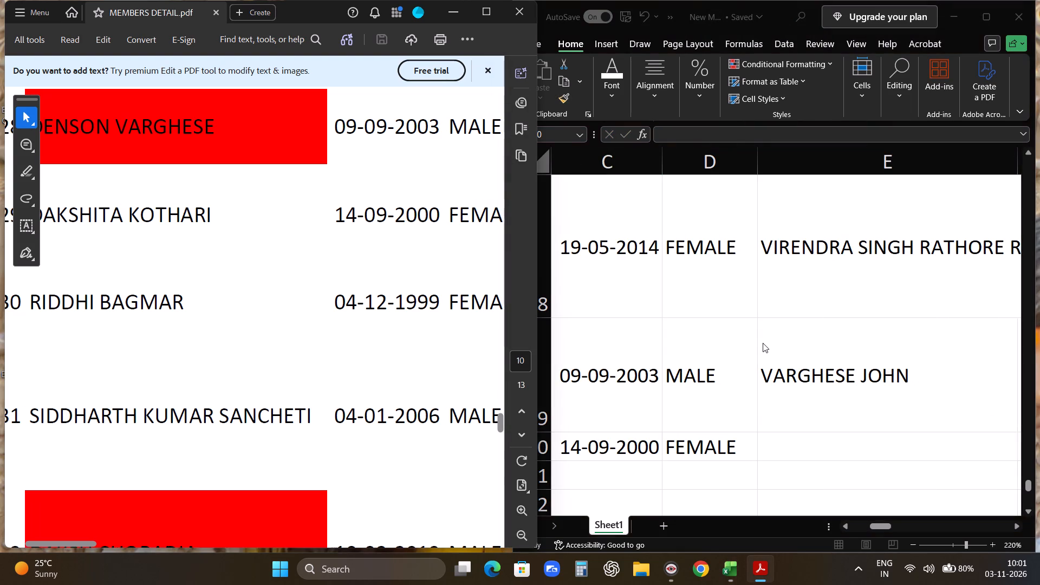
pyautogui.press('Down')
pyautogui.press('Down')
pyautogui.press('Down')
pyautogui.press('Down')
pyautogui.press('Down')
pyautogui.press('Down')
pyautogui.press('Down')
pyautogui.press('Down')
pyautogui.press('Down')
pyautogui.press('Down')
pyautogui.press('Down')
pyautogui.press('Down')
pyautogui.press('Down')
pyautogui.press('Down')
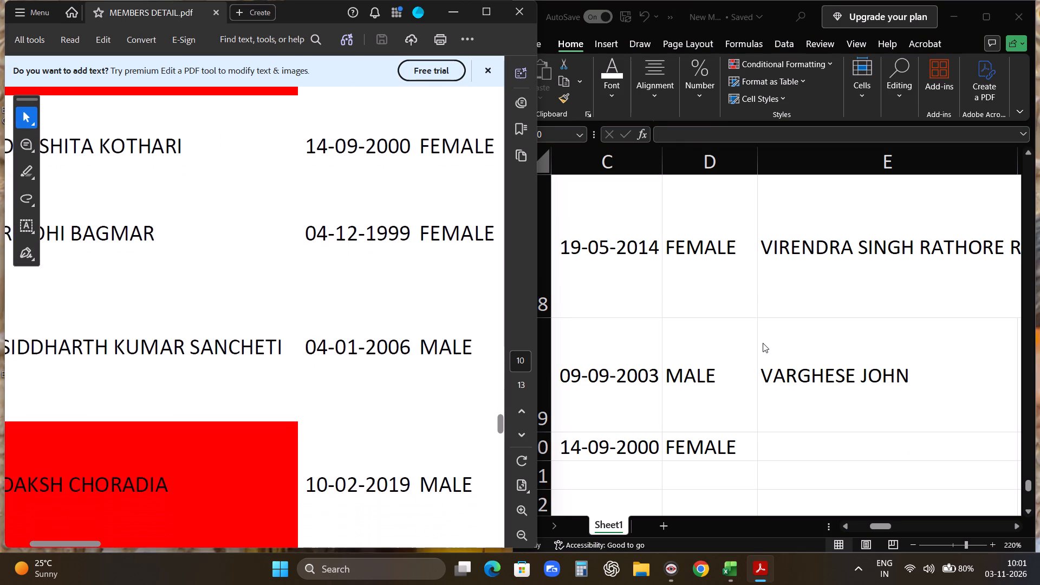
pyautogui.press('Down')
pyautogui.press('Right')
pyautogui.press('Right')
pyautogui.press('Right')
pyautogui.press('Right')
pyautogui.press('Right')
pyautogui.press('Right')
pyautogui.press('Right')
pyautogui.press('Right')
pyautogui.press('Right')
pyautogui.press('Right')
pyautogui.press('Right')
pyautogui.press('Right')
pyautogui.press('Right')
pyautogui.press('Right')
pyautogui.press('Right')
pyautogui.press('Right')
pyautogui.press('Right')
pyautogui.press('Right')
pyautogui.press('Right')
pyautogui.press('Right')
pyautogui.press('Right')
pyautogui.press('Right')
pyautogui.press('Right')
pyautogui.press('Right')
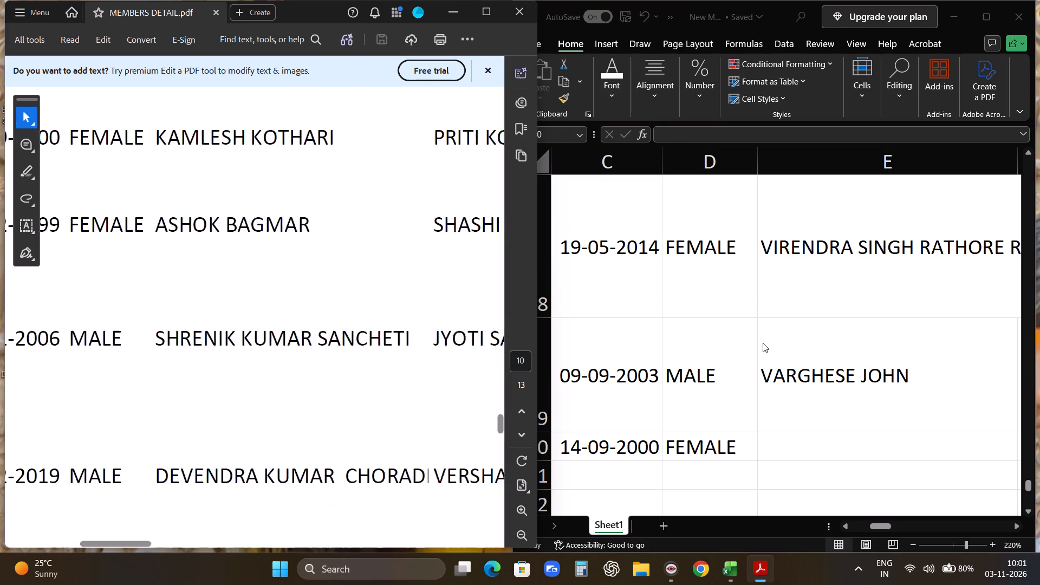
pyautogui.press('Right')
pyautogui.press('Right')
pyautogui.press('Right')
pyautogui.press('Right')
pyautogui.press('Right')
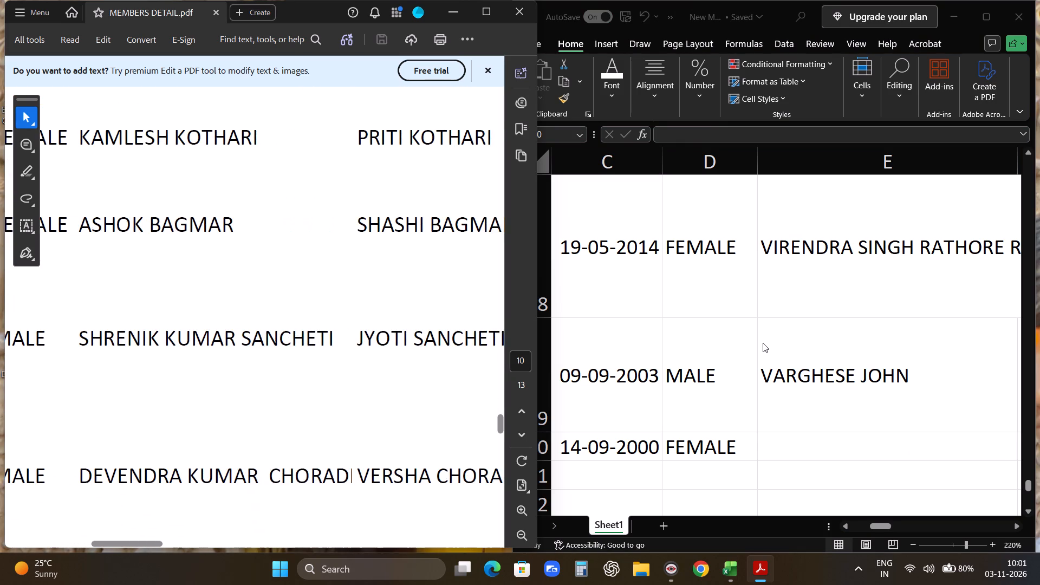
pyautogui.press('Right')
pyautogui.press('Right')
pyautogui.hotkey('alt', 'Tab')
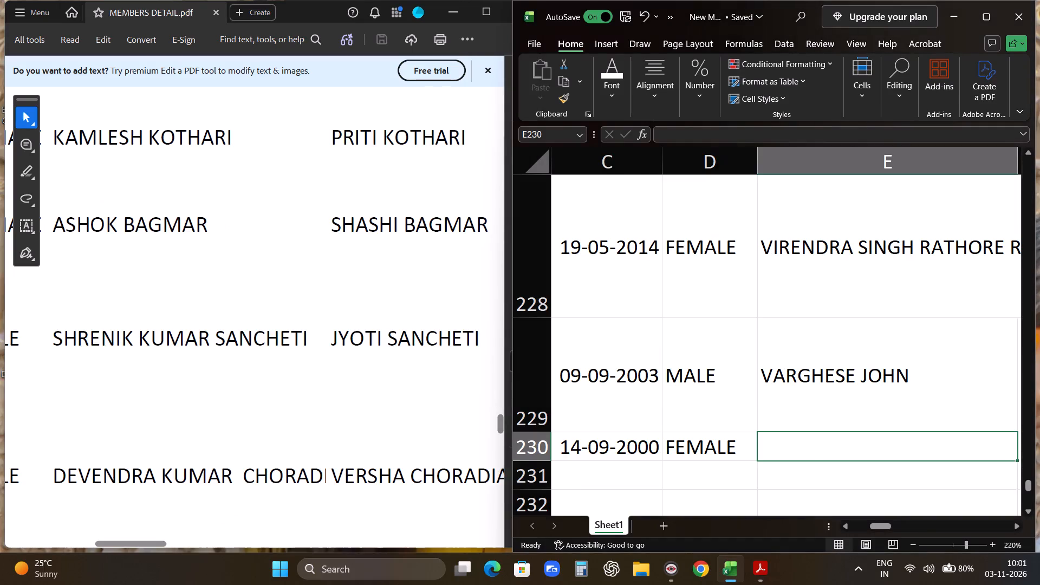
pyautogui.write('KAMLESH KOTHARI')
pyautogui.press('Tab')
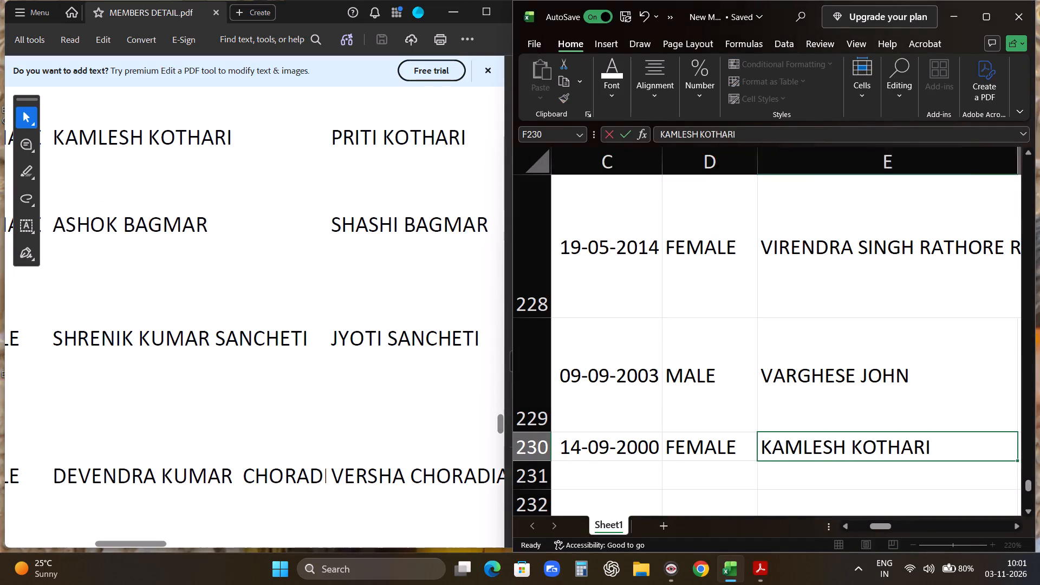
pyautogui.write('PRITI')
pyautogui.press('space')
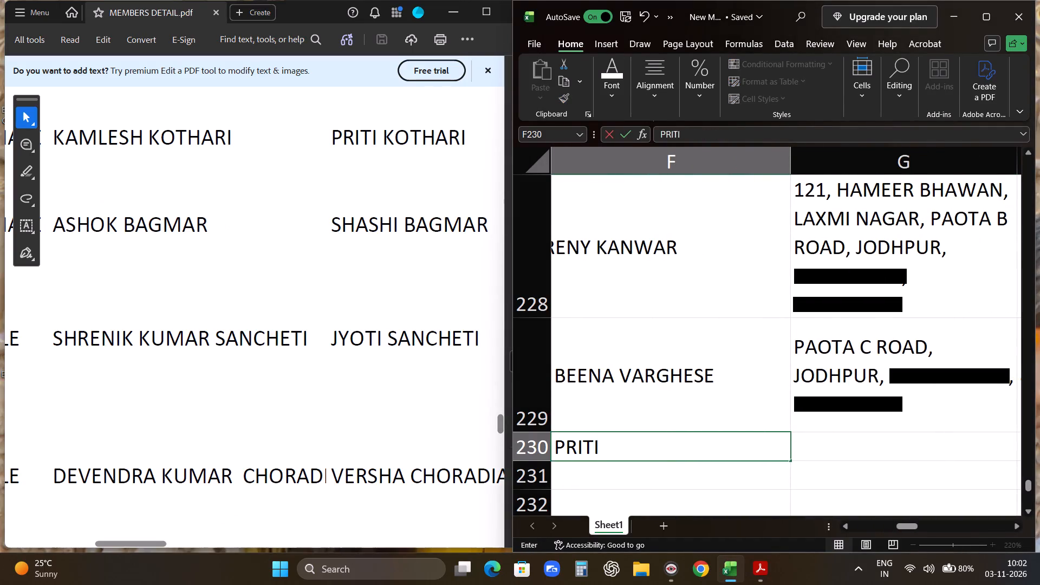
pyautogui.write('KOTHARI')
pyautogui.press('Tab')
# Switch to the MEMBERS DETAIL PDF and look up entry 229's address and contact details for Excel cell G230.
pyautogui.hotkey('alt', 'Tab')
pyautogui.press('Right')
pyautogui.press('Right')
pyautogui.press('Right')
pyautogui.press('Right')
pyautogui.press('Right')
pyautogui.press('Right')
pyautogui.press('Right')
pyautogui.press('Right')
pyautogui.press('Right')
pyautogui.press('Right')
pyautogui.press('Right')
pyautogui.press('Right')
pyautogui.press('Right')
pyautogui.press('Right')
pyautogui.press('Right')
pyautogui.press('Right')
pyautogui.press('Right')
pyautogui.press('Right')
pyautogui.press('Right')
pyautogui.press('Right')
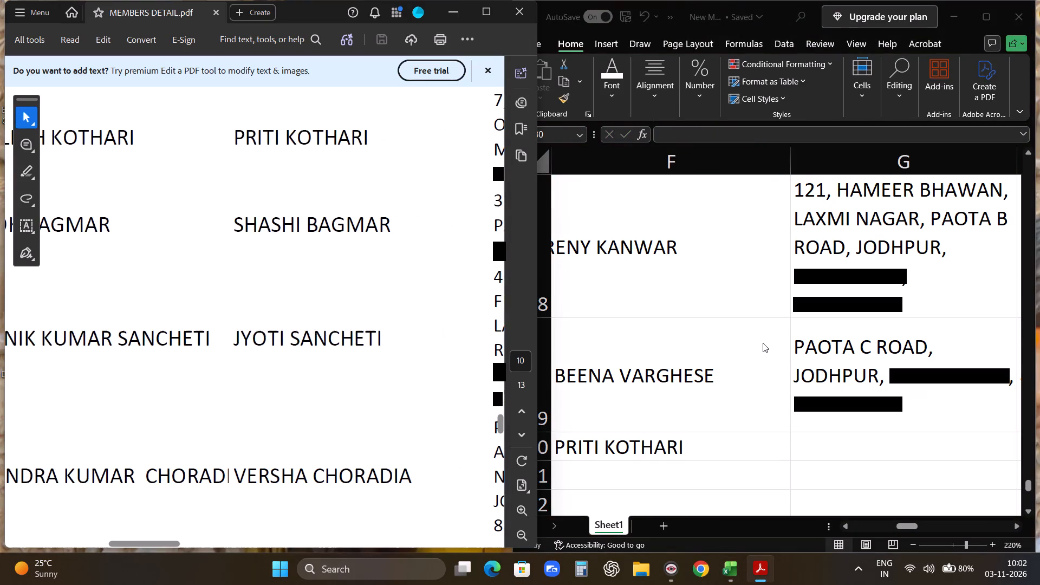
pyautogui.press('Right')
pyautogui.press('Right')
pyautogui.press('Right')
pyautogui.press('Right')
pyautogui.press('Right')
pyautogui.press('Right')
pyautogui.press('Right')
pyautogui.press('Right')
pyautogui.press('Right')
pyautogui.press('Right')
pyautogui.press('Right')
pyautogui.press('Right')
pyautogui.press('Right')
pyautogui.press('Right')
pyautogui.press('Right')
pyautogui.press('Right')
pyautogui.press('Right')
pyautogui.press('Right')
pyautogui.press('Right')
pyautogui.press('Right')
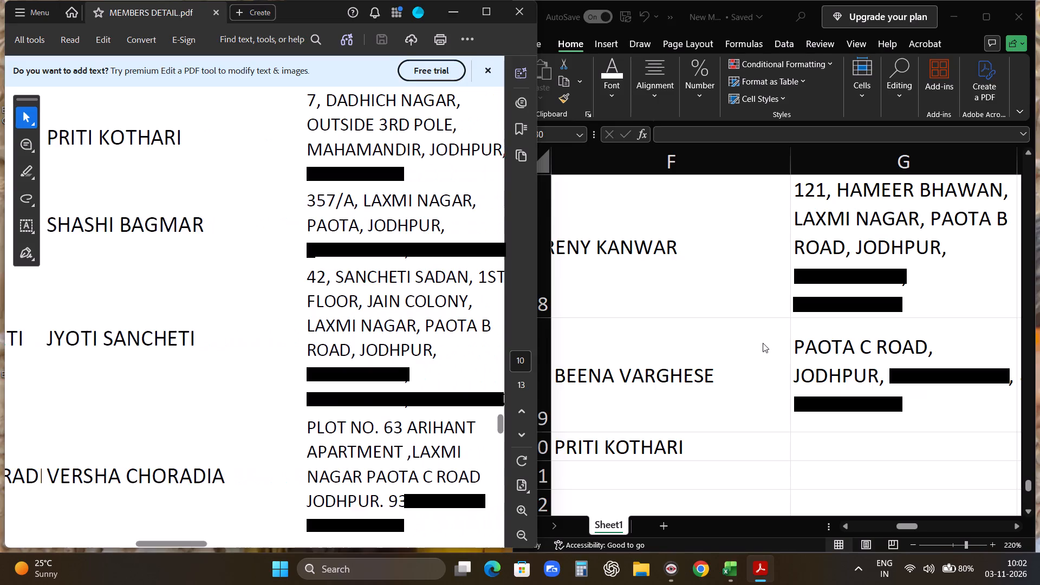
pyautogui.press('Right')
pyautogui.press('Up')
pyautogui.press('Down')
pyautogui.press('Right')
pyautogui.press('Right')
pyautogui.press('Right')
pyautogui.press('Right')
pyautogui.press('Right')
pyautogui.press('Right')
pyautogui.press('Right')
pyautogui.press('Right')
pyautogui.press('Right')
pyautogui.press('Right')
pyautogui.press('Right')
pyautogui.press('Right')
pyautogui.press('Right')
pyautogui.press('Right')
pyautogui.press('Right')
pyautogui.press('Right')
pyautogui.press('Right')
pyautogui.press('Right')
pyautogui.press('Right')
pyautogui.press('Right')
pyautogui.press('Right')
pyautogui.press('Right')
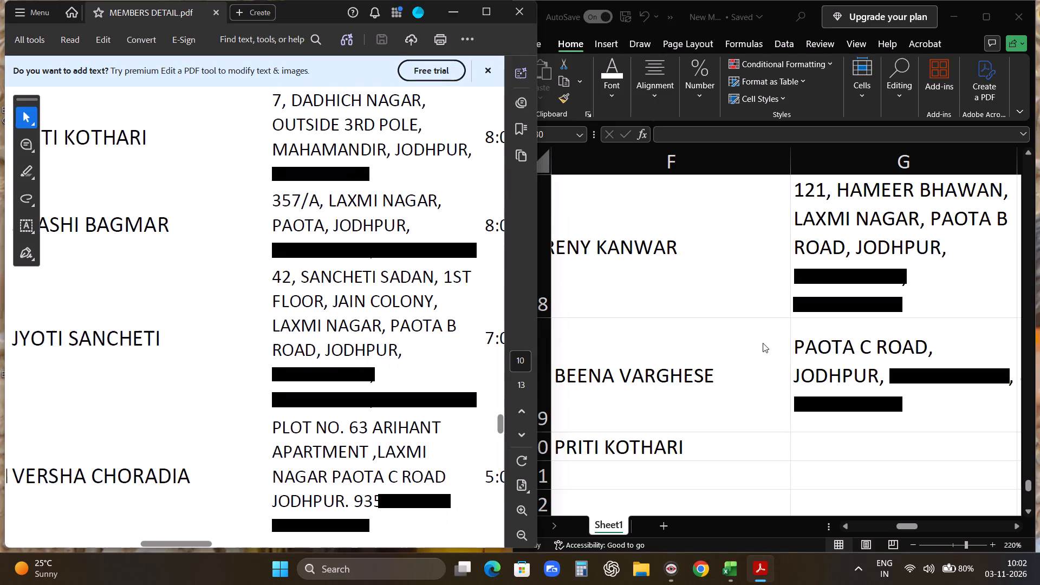
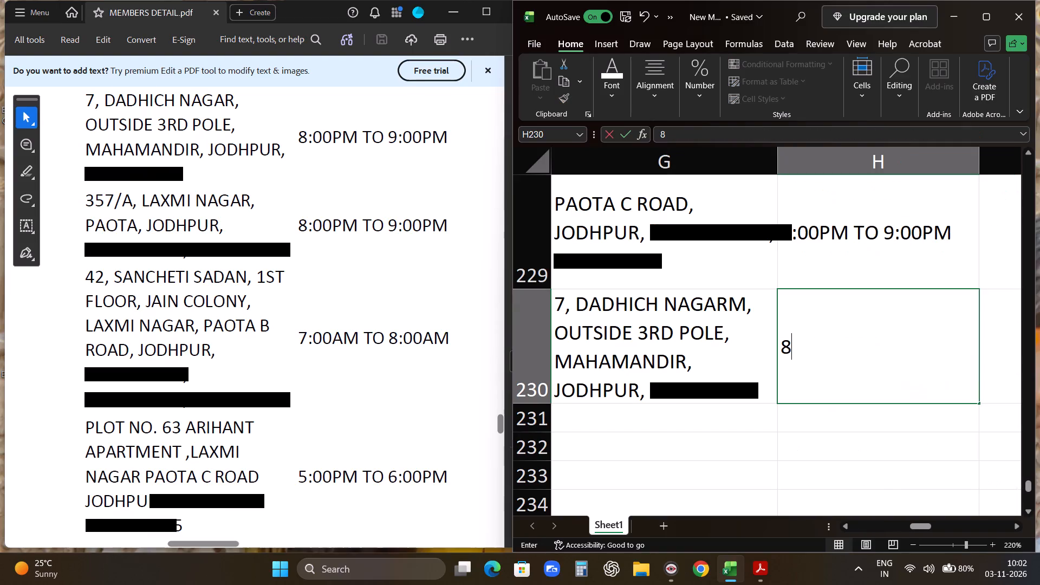
# Enter the time slot 8:00PM TO 9:00PM for entry 229 in Excel cell H230.
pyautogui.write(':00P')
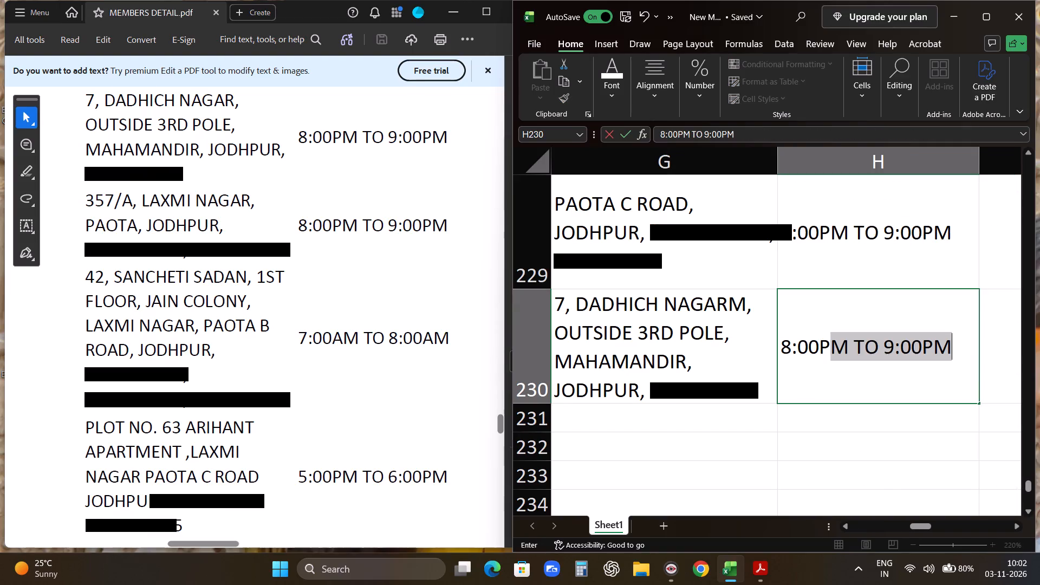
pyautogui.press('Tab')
# Find entry 229's ID number in the MEMBERS DETAIL PDF and enter it in full in Excel cell I230.
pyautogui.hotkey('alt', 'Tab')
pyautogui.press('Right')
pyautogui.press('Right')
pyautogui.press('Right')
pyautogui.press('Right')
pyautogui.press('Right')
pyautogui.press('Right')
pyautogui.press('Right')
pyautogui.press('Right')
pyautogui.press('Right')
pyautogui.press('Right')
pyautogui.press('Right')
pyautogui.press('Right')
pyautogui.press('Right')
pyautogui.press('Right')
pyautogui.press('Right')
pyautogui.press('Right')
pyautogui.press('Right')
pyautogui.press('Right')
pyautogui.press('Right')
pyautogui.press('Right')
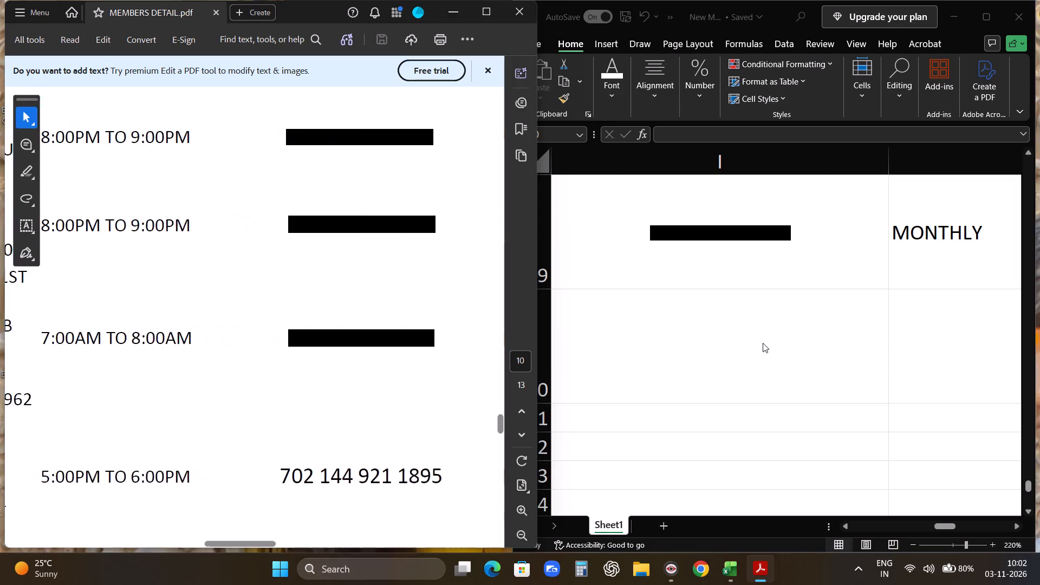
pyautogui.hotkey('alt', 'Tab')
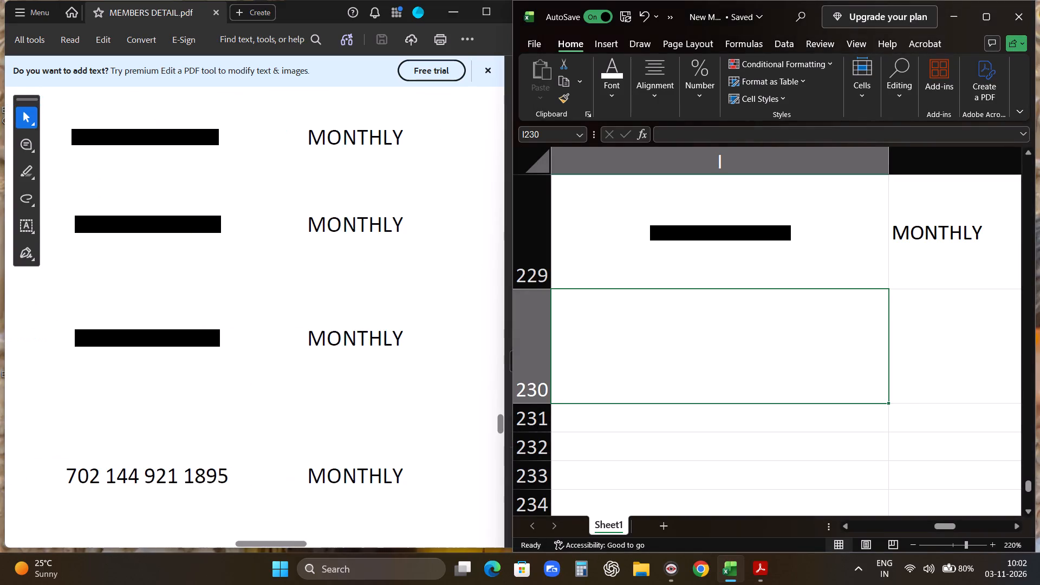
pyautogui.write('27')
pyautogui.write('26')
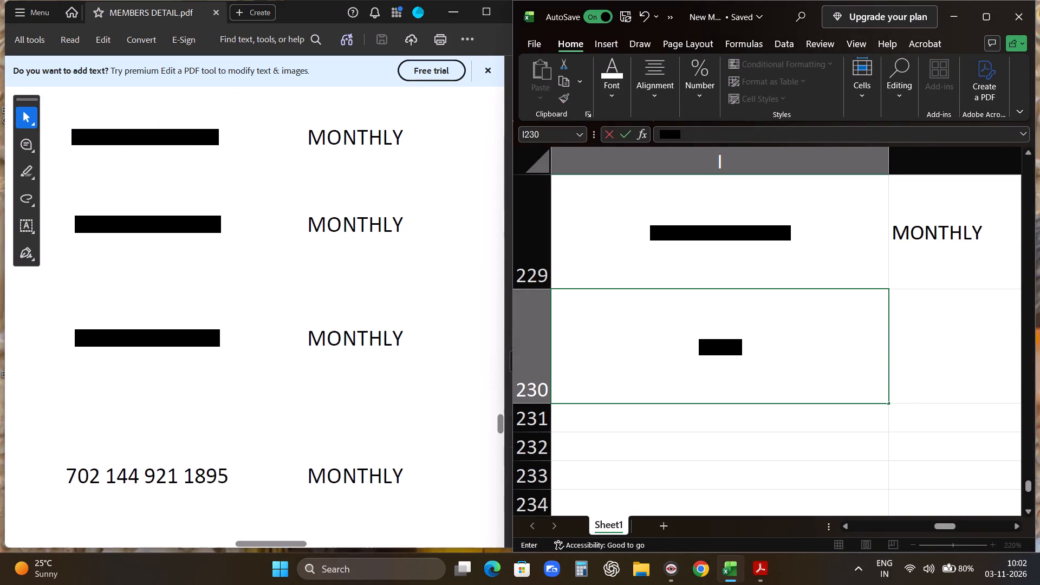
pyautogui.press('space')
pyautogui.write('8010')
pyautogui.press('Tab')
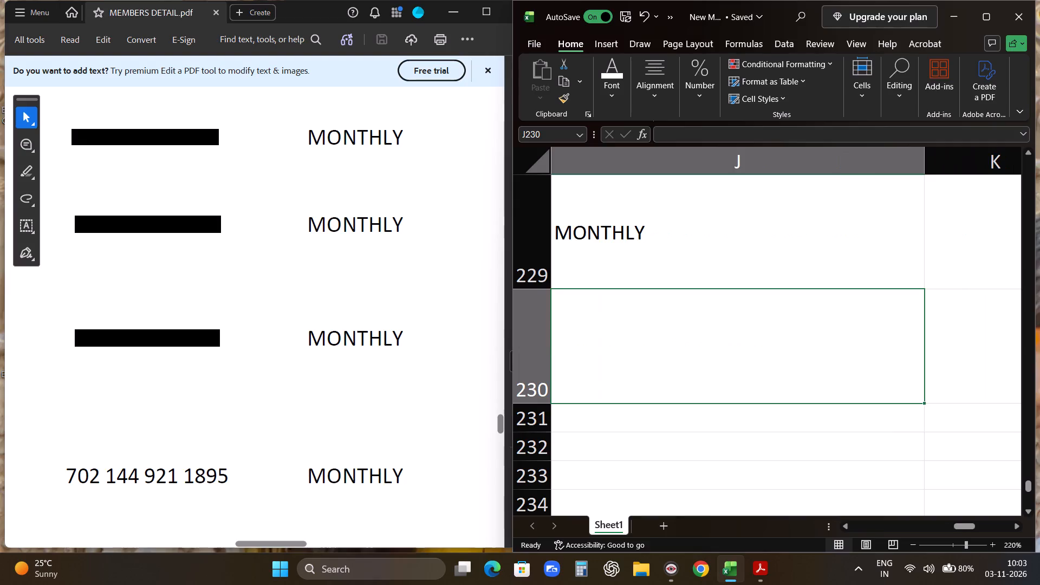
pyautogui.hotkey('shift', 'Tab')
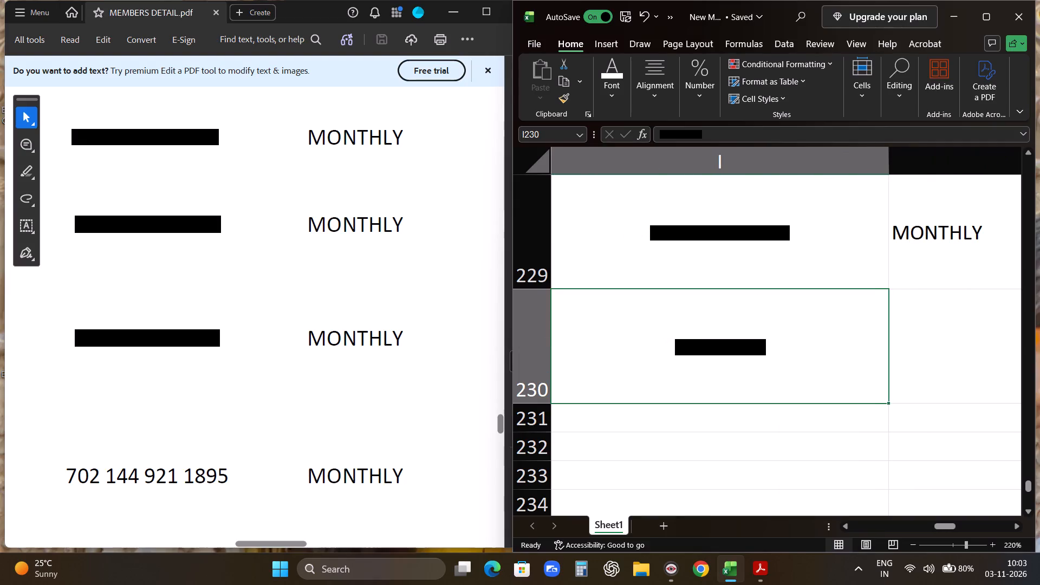
pyautogui.doubleClick(790, 356)
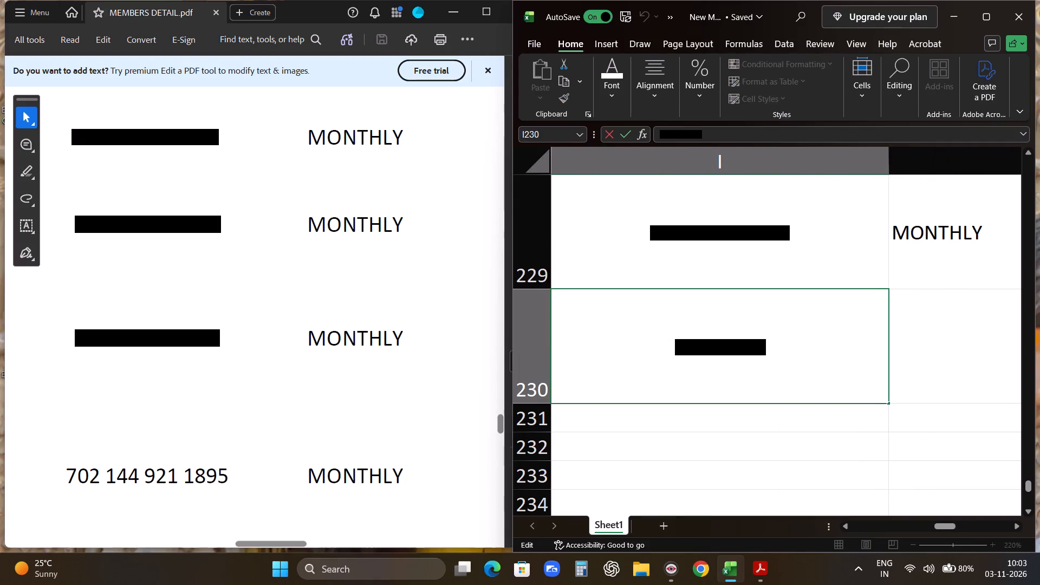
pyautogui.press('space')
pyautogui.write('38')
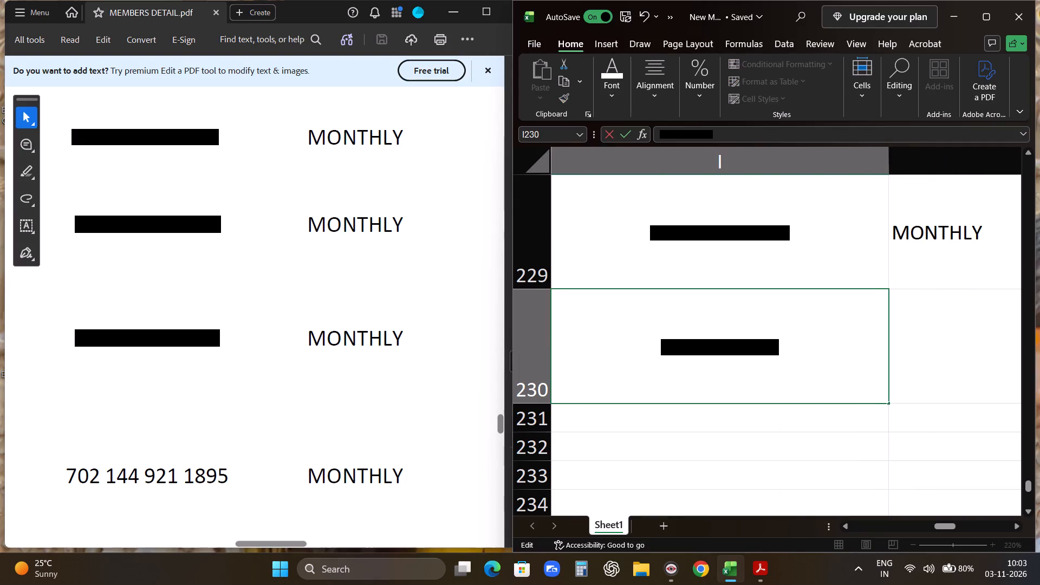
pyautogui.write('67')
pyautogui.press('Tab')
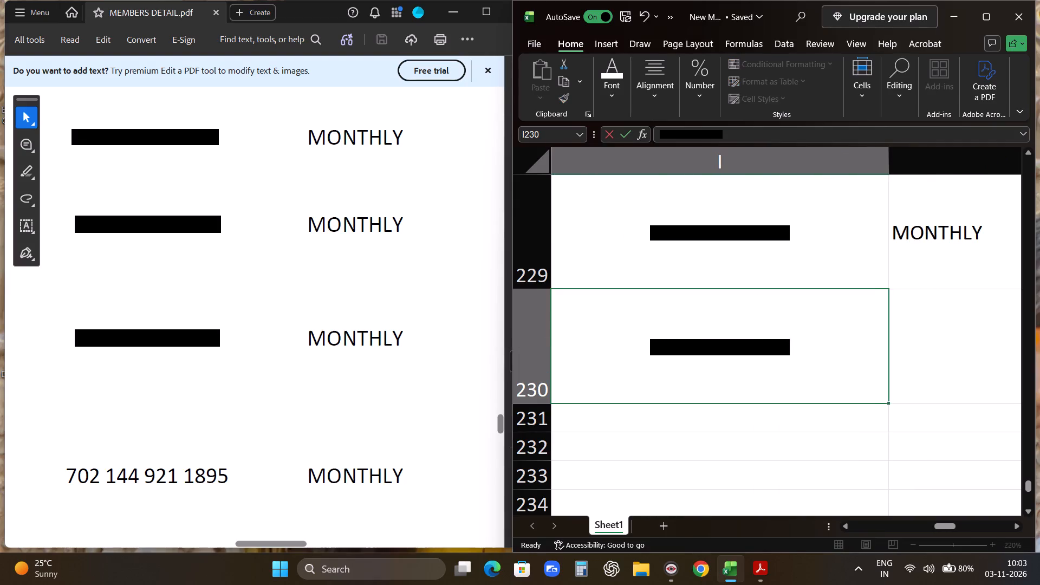
# Enter the payment plan MONTHLY for entry 229 in Excel cell J230.
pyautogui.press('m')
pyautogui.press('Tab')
# Switch to the MEMBERS DETAIL PDF and look for entry 229's payment amount for Excel cell K230.
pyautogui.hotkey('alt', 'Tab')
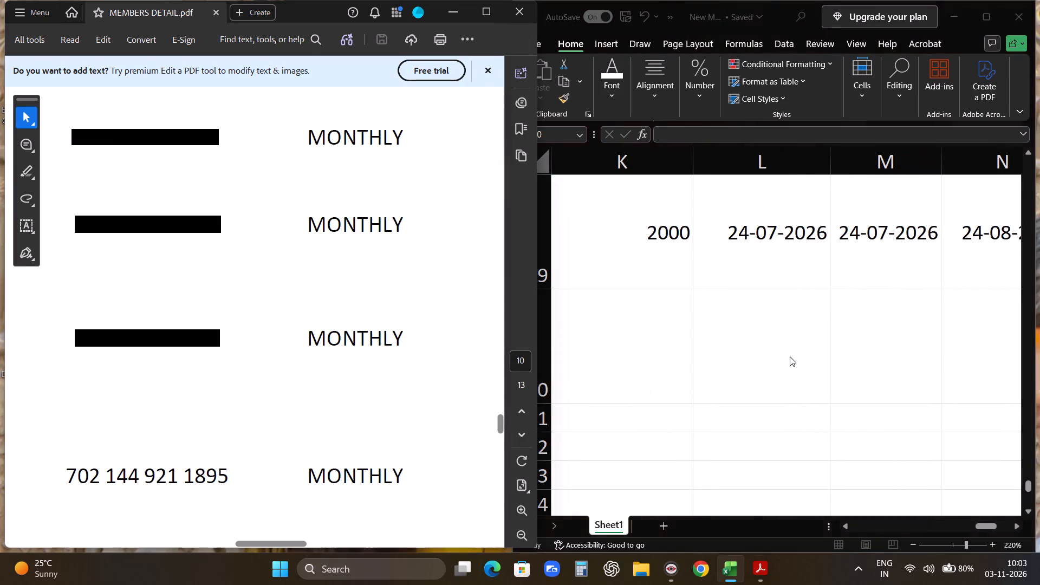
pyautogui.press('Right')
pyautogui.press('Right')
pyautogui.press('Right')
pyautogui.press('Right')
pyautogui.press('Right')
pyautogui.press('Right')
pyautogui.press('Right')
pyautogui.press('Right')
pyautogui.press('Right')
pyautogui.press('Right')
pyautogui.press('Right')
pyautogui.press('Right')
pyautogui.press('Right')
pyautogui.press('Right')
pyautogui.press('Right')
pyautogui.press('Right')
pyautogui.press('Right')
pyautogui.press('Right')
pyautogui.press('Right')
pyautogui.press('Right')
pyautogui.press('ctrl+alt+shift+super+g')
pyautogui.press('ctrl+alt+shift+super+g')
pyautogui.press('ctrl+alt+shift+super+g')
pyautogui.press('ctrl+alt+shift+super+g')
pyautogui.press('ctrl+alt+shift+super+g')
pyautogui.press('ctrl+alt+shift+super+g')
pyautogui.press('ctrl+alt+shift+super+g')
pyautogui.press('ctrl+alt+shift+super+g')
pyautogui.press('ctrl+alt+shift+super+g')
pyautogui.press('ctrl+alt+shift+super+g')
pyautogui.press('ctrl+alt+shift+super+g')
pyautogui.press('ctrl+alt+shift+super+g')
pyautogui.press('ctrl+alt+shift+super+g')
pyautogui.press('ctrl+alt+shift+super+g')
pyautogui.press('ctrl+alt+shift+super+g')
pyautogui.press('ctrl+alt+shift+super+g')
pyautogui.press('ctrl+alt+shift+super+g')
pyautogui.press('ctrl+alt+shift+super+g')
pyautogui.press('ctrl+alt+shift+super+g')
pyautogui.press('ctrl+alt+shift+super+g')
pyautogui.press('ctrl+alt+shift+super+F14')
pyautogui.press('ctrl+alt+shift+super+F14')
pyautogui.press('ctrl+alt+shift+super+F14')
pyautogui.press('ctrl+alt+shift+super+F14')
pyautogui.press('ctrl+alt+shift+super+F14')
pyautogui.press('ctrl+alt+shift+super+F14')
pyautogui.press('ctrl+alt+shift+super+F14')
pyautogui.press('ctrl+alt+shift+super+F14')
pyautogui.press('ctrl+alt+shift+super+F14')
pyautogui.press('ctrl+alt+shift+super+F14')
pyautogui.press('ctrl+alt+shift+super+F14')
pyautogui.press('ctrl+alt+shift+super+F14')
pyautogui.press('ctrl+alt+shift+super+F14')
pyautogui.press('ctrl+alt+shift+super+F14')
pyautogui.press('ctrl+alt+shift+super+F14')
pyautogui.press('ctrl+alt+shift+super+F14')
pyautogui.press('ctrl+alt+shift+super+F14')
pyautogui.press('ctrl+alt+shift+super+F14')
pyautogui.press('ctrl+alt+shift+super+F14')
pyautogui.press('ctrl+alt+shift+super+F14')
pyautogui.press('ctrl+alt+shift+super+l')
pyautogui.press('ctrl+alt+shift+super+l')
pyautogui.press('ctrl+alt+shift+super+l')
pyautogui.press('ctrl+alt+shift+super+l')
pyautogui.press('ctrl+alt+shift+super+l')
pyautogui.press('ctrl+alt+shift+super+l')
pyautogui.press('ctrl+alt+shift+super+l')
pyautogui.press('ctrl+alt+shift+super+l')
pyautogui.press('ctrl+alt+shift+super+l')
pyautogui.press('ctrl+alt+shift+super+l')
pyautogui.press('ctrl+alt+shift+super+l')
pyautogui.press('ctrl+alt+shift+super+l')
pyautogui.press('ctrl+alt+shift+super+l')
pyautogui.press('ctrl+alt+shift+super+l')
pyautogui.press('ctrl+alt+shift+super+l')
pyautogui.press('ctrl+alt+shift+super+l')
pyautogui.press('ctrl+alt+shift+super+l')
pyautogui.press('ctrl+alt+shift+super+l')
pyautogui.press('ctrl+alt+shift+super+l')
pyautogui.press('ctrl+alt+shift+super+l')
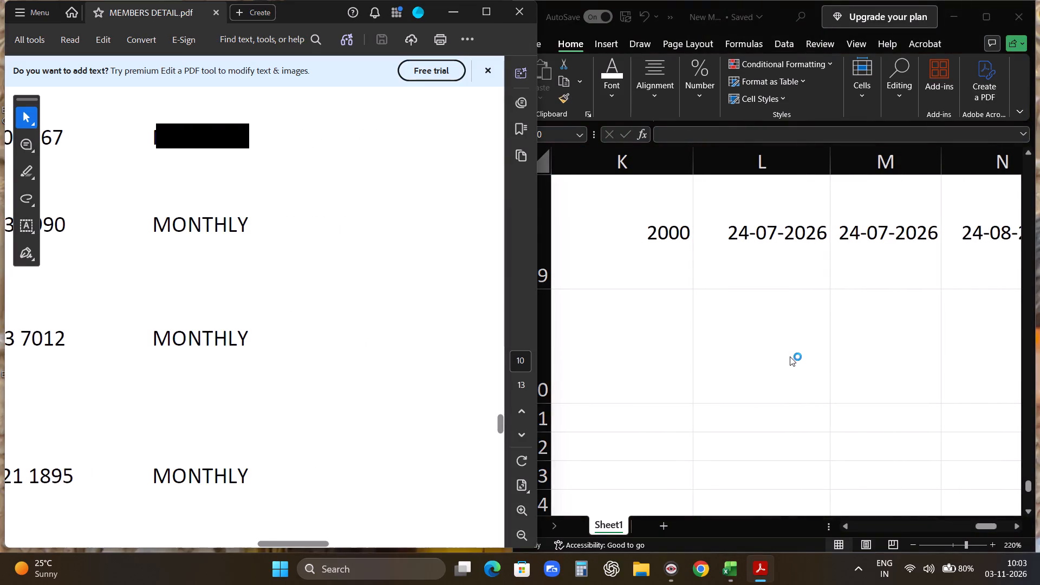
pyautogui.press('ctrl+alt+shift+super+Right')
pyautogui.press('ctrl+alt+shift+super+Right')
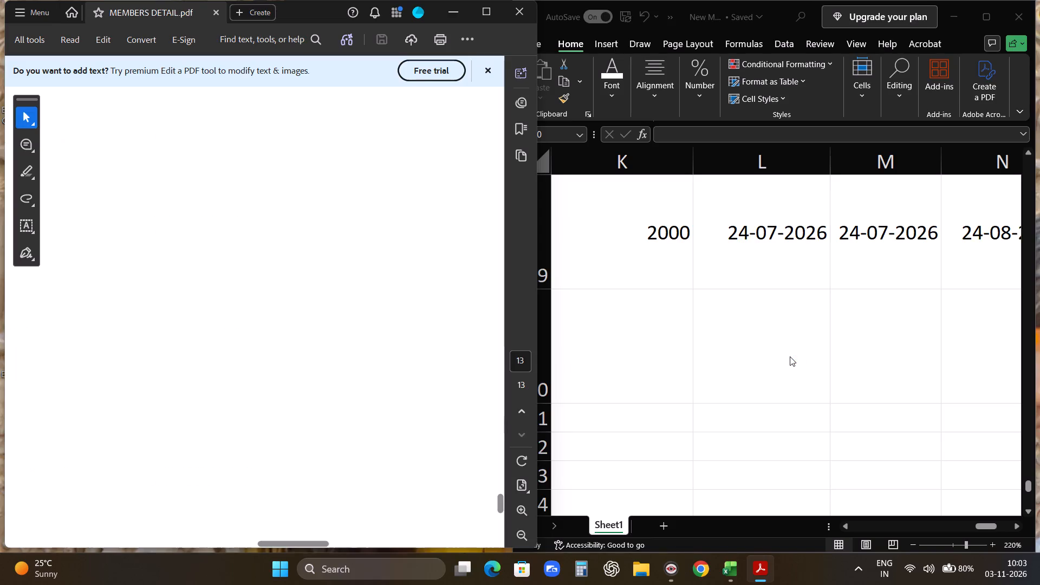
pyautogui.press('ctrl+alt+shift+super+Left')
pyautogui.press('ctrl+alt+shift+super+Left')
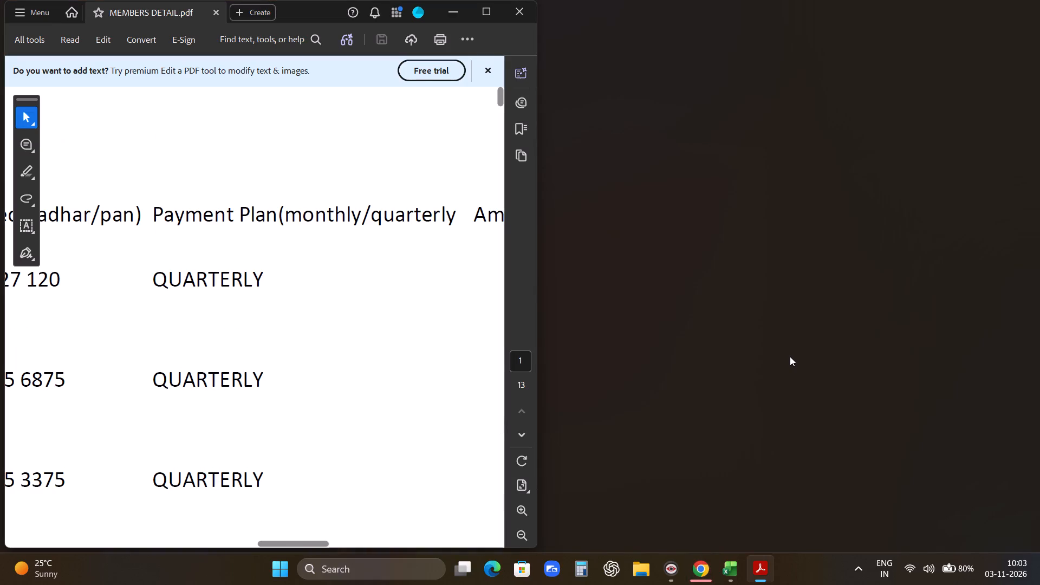
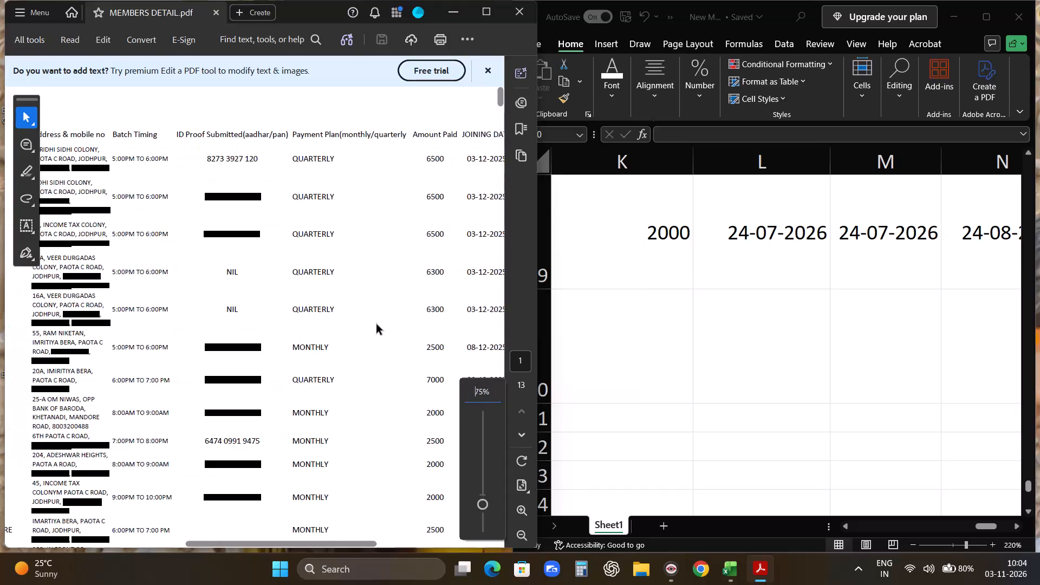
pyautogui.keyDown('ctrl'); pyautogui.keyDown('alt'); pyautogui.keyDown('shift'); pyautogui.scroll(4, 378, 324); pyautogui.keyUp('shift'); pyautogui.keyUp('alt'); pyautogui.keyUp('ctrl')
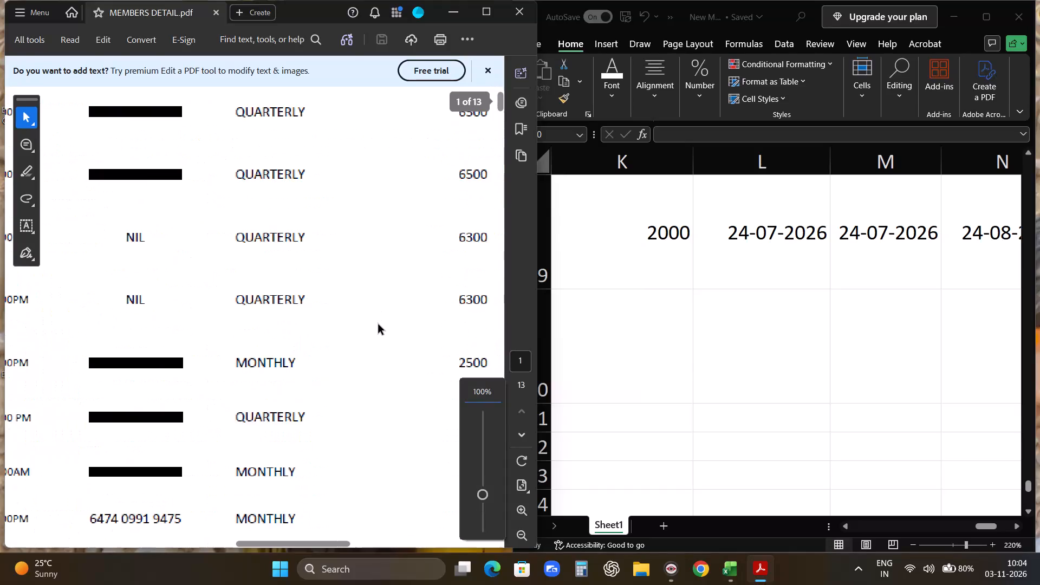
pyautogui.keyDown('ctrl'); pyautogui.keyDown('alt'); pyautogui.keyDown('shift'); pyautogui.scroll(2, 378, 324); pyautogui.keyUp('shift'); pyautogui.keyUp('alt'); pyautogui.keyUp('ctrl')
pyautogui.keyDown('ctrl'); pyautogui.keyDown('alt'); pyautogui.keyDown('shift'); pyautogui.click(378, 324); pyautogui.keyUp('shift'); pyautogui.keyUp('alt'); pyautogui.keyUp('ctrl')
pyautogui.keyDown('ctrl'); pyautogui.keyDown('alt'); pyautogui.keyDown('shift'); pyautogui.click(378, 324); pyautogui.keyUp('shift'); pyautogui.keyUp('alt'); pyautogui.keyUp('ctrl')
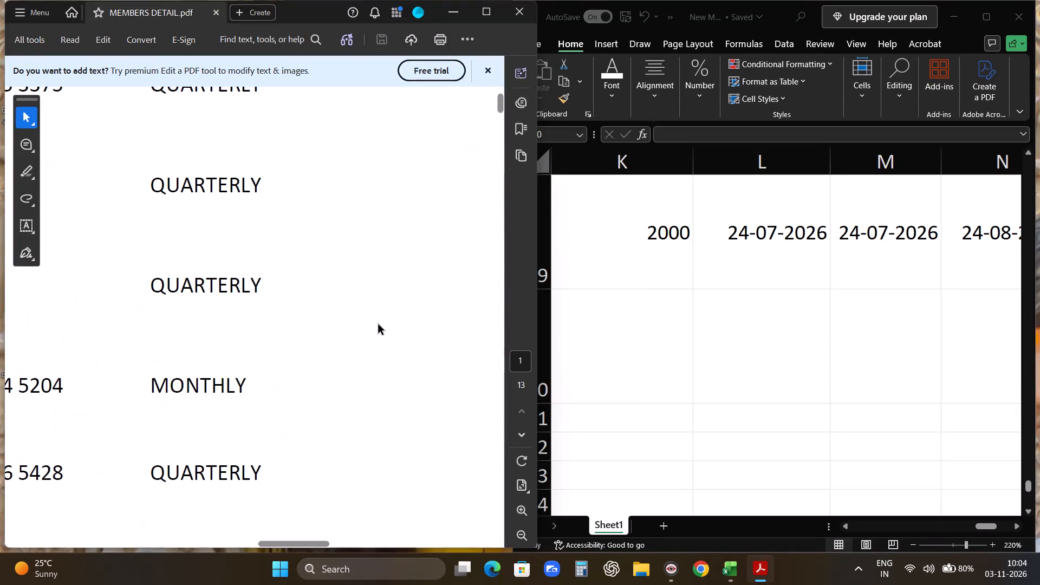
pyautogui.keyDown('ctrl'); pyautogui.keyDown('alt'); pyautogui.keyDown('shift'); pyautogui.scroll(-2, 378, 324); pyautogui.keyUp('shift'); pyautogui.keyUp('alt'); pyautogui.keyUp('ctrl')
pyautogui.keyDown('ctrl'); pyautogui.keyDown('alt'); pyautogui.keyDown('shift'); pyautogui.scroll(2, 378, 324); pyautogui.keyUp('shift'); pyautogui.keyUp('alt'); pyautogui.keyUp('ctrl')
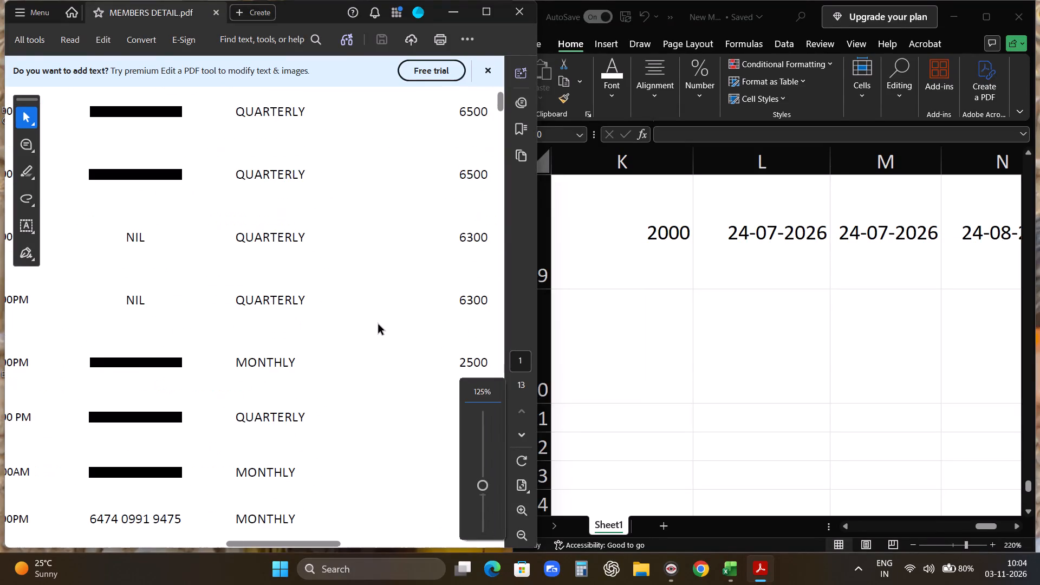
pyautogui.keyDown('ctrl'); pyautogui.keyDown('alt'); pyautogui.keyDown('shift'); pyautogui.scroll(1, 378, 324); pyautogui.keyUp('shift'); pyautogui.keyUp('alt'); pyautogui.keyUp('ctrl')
# Close the MEMBERS DETAIL PDF and the Excel workbook.
pyautogui.keyDown('ctrl'); pyautogui.keyDown('alt'); pyautogui.keyDown('shift'); pyautogui.click(523, 0); pyautogui.keyUp('shift'); pyautogui.keyUp('alt'); pyautogui.keyUp('ctrl')
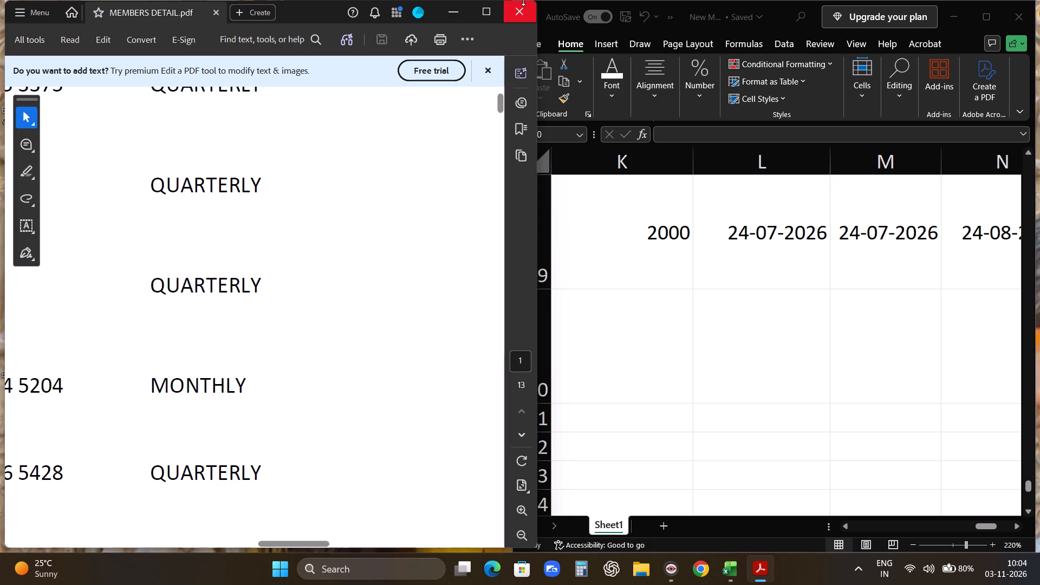
pyautogui.keyDown('ctrl'); pyautogui.keyDown('alt'); pyautogui.keyDown('shift'); pyautogui.click(523, 12); pyautogui.keyUp('shift'); pyautogui.keyUp('alt'); pyautogui.keyUp('ctrl')
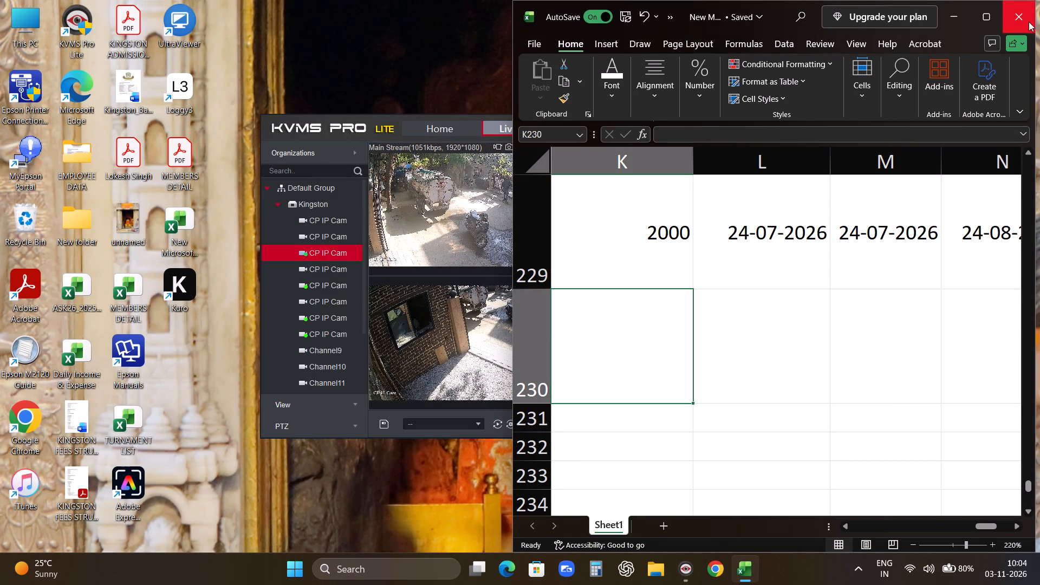
pyautogui.keyDown('ctrl'); pyautogui.keyDown('alt'); pyautogui.keyDown('shift'); pyautogui.click(1029, 22); pyautogui.keyUp('shift'); pyautogui.keyUp('alt'); pyautogui.keyUp('ctrl')
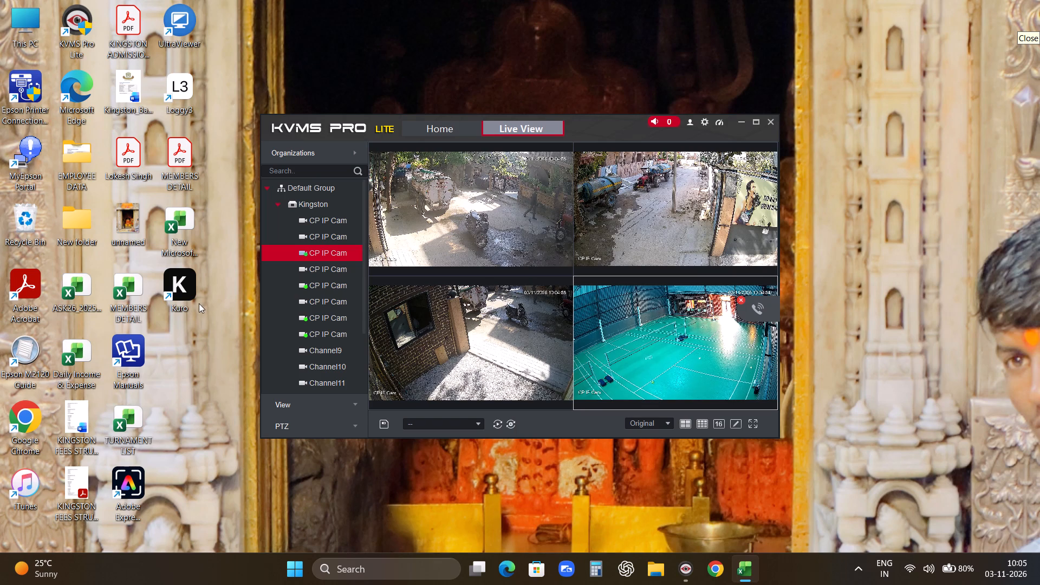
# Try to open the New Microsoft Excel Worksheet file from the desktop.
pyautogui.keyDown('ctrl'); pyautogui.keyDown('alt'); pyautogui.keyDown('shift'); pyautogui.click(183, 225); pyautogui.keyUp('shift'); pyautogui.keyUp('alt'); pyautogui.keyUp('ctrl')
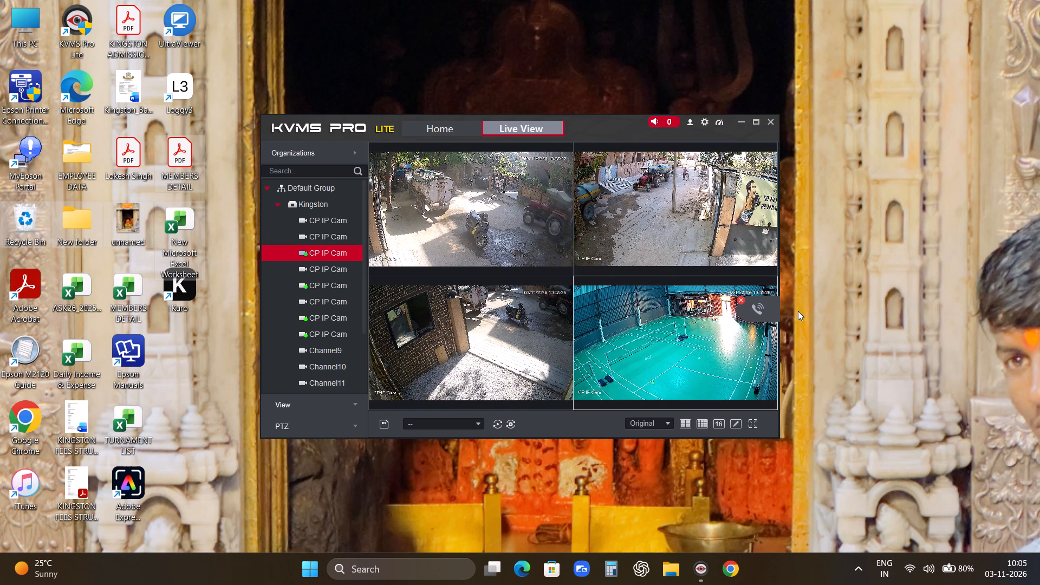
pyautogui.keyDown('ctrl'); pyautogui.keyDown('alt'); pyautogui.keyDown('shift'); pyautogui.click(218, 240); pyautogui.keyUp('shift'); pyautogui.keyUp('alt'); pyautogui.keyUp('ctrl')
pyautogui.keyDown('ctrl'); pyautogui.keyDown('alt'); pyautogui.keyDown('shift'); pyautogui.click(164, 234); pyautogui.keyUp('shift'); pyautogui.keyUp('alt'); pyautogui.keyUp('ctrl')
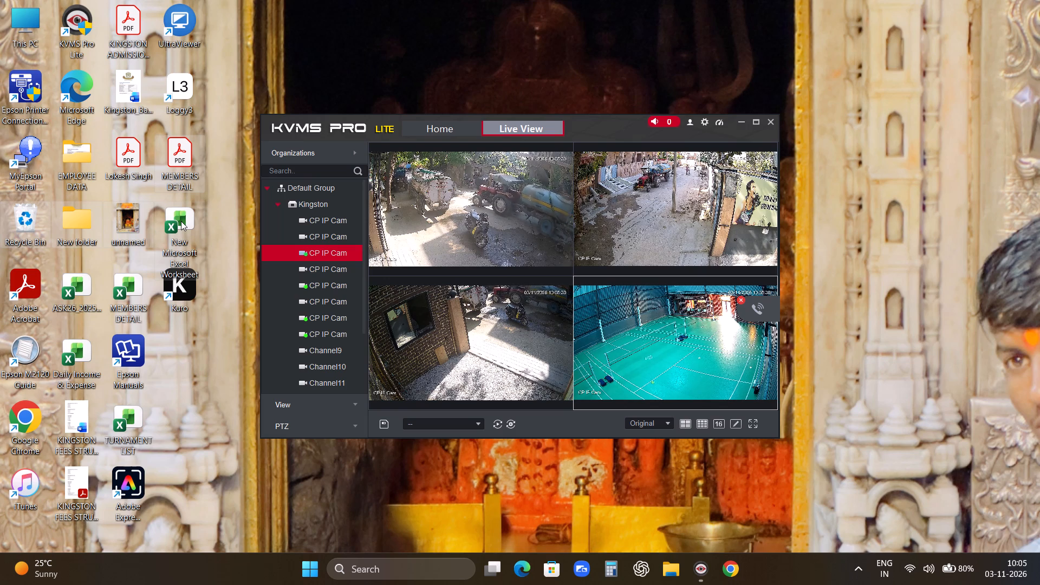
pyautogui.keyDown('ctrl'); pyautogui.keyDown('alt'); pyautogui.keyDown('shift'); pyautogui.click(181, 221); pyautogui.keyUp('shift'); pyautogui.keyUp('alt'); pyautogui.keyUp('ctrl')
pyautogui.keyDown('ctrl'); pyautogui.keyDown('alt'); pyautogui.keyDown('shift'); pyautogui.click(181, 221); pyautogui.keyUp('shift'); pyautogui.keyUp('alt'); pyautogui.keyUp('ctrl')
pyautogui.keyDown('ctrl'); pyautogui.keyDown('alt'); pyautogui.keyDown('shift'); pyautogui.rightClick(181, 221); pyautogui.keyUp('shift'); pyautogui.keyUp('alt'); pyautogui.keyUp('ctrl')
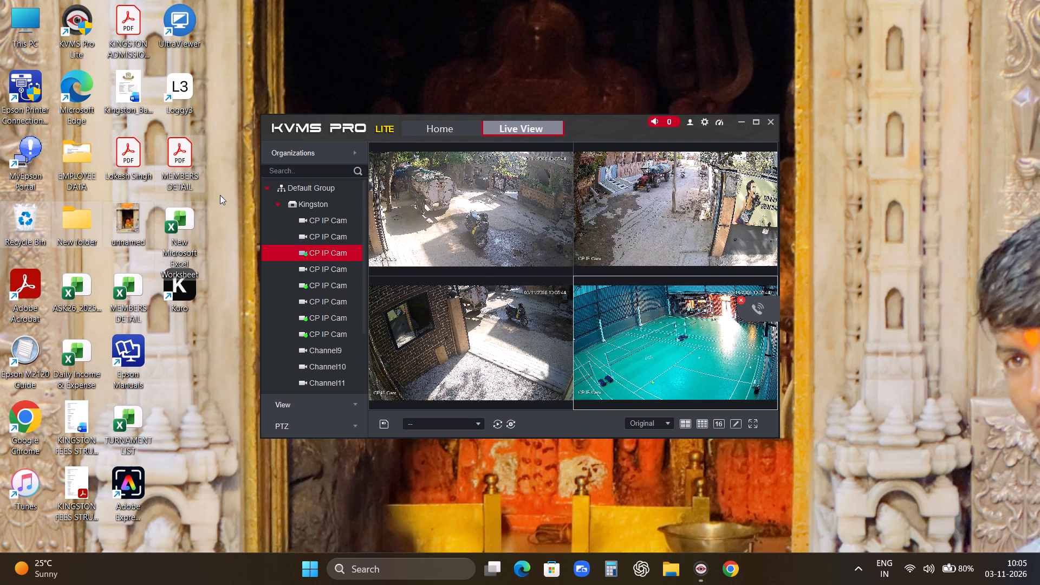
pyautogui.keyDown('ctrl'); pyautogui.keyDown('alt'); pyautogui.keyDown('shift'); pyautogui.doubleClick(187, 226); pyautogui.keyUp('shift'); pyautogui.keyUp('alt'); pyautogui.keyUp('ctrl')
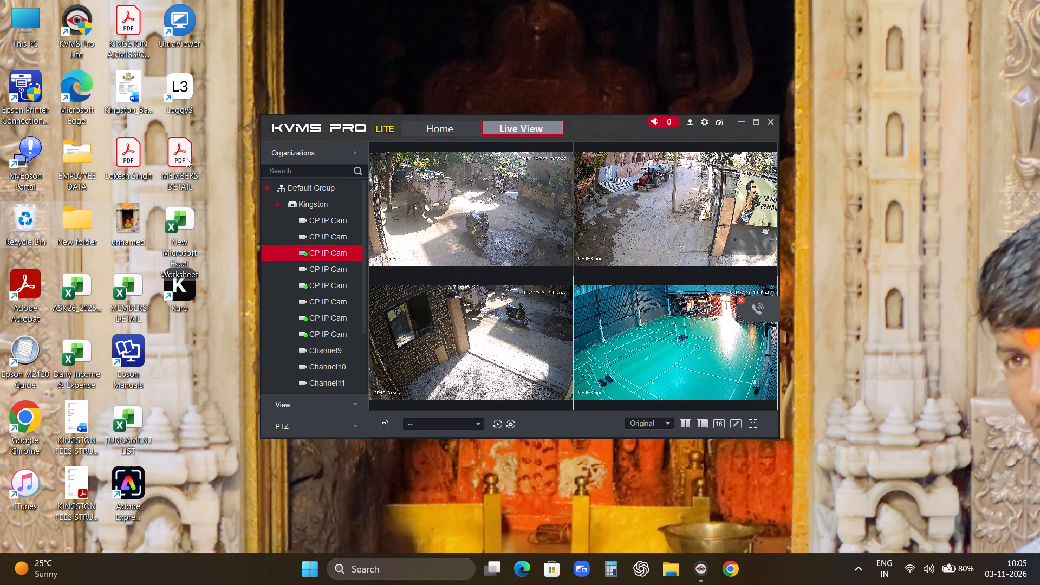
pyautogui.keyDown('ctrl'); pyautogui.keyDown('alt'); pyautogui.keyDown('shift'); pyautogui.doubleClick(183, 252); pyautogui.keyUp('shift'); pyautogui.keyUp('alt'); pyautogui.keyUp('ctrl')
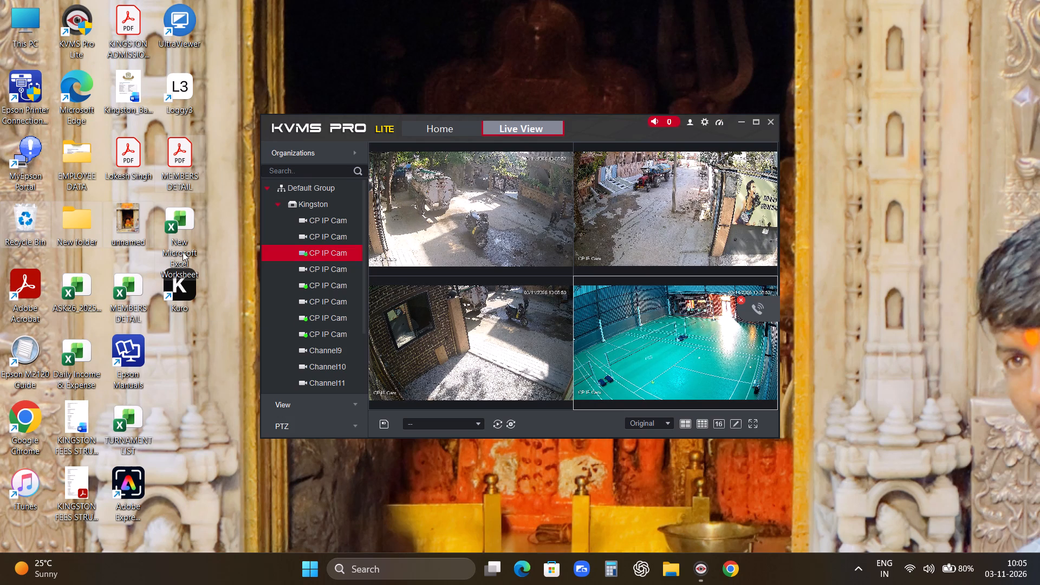
# Run a McAfee scan from the desktop, dismiss its result and close the antivirus window.
pyautogui.keyDown('ctrl'); pyautogui.keyDown('alt'); pyautogui.keyDown('shift'); pyautogui.rightClick(847, 198); pyautogui.keyUp('shift'); pyautogui.keyUp('alt'); pyautogui.keyUp('ctrl')
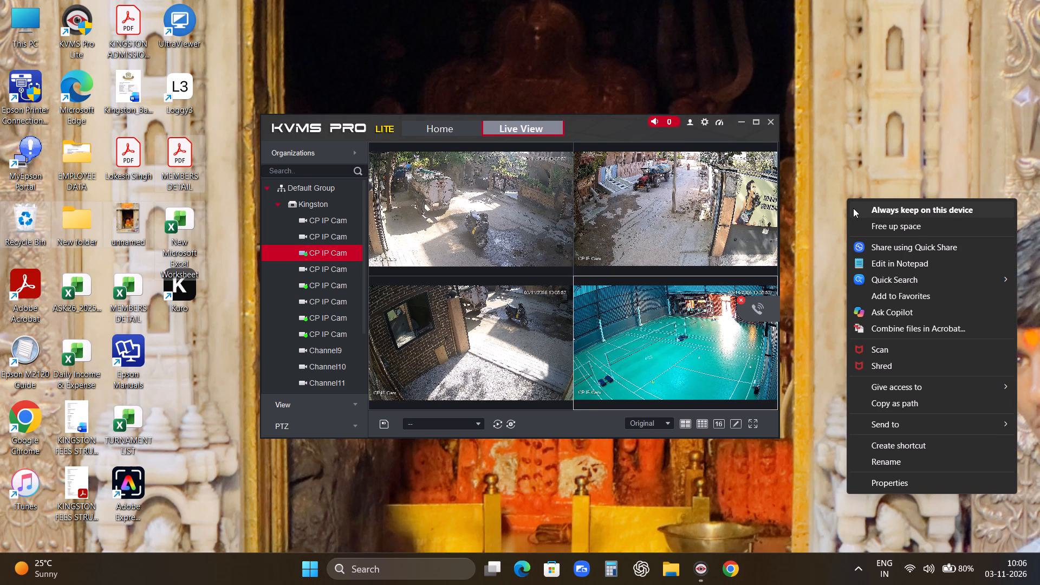
pyautogui.keyDown('ctrl'); pyautogui.keyDown('alt'); pyautogui.keyDown('shift'); pyautogui.click(822, 100); pyautogui.keyUp('shift'); pyautogui.keyUp('alt'); pyautogui.keyUp('ctrl')
pyautogui.keyDown('ctrl'); pyautogui.keyDown('alt'); pyautogui.keyDown('shift'); pyautogui.rightClick(822, 100); pyautogui.keyUp('shift'); pyautogui.keyUp('alt'); pyautogui.keyUp('ctrl')
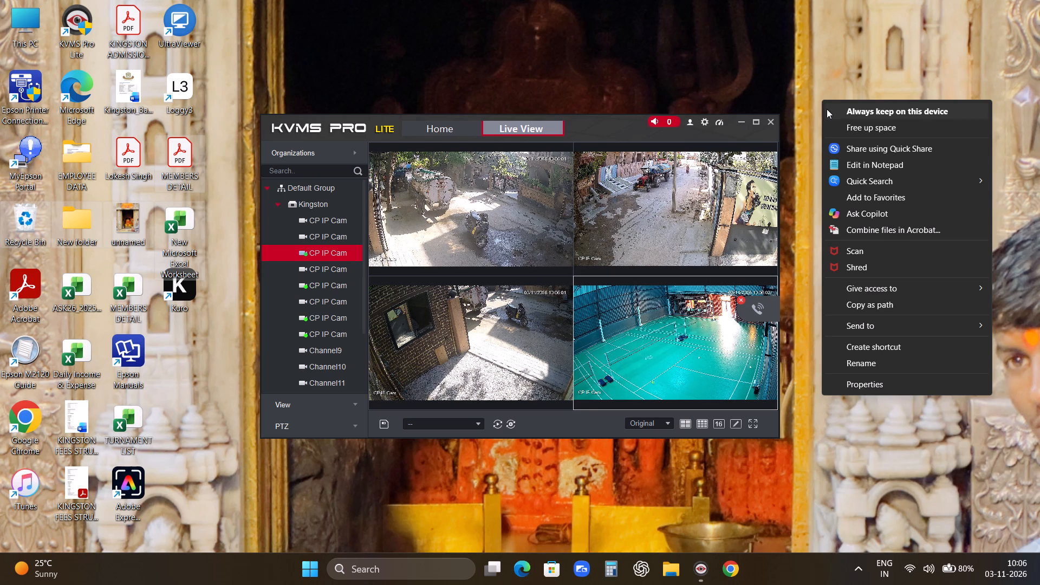
pyautogui.keyDown('ctrl'); pyautogui.keyDown('alt'); pyautogui.keyDown('shift'); pyautogui.click(875, 250); pyautogui.keyUp('shift'); pyautogui.keyUp('alt'); pyautogui.keyUp('ctrl')
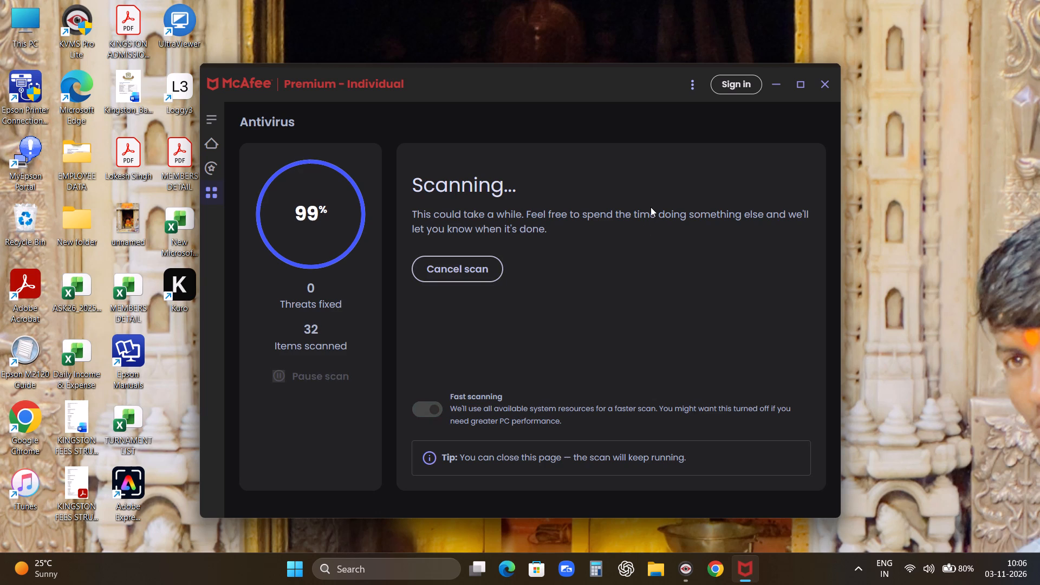
pyautogui.keyDown('ctrl'); pyautogui.keyDown('alt'); pyautogui.keyDown('shift'); pyautogui.click(492, 284); pyautogui.keyUp('shift'); pyautogui.keyUp('alt'); pyautogui.keyUp('ctrl')
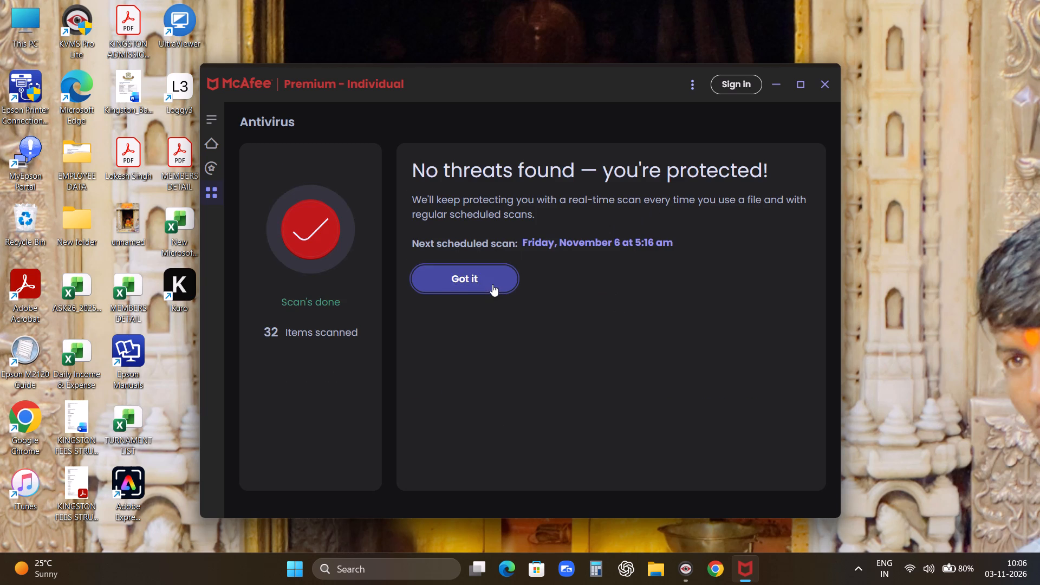
pyautogui.keyDown('ctrl'); pyautogui.keyDown('alt'); pyautogui.keyDown('shift'); pyautogui.click(830, 87); pyautogui.keyUp('shift'); pyautogui.keyUp('alt'); pyautogui.keyUp('ctrl')
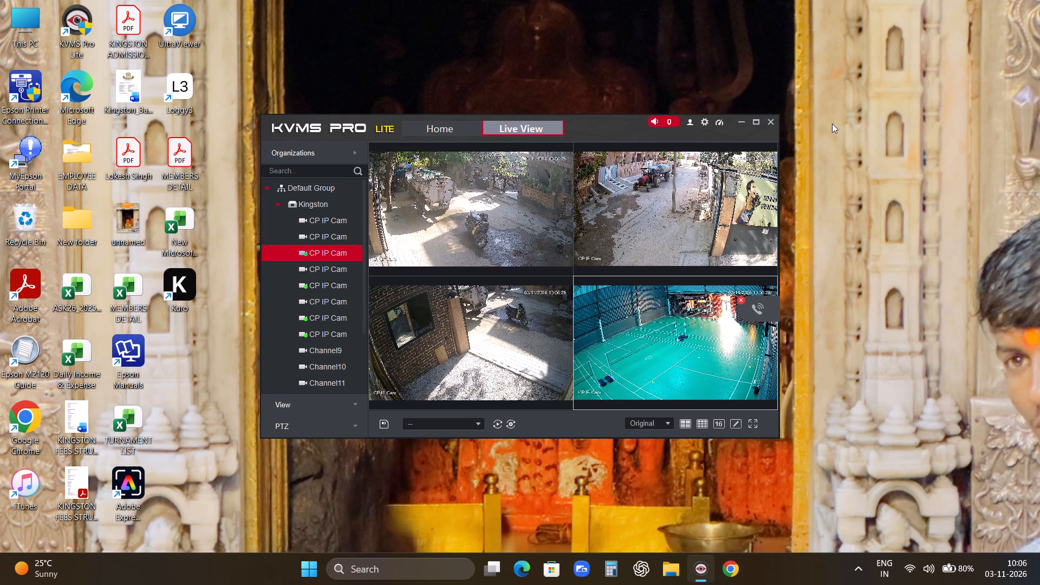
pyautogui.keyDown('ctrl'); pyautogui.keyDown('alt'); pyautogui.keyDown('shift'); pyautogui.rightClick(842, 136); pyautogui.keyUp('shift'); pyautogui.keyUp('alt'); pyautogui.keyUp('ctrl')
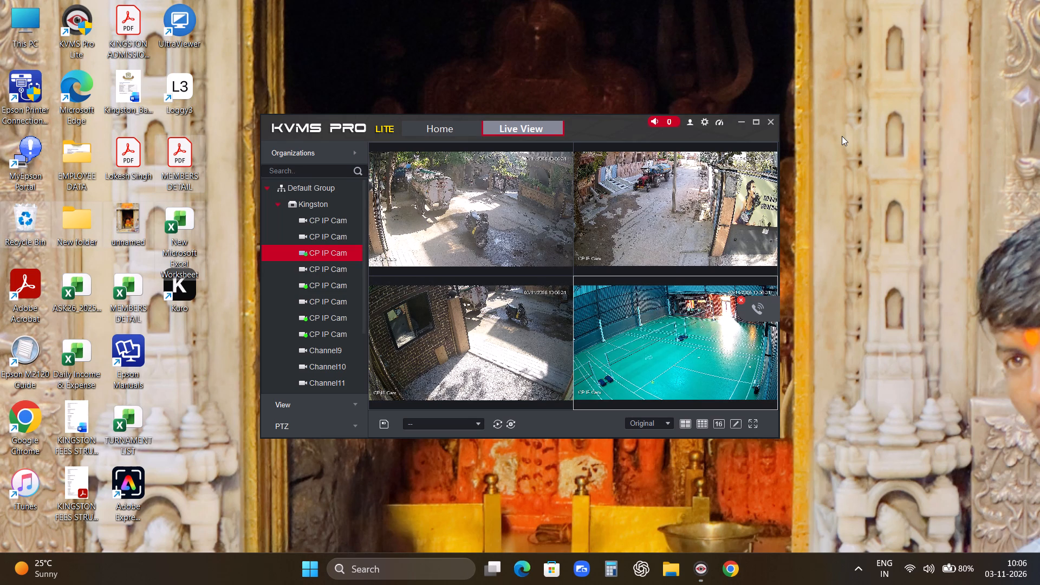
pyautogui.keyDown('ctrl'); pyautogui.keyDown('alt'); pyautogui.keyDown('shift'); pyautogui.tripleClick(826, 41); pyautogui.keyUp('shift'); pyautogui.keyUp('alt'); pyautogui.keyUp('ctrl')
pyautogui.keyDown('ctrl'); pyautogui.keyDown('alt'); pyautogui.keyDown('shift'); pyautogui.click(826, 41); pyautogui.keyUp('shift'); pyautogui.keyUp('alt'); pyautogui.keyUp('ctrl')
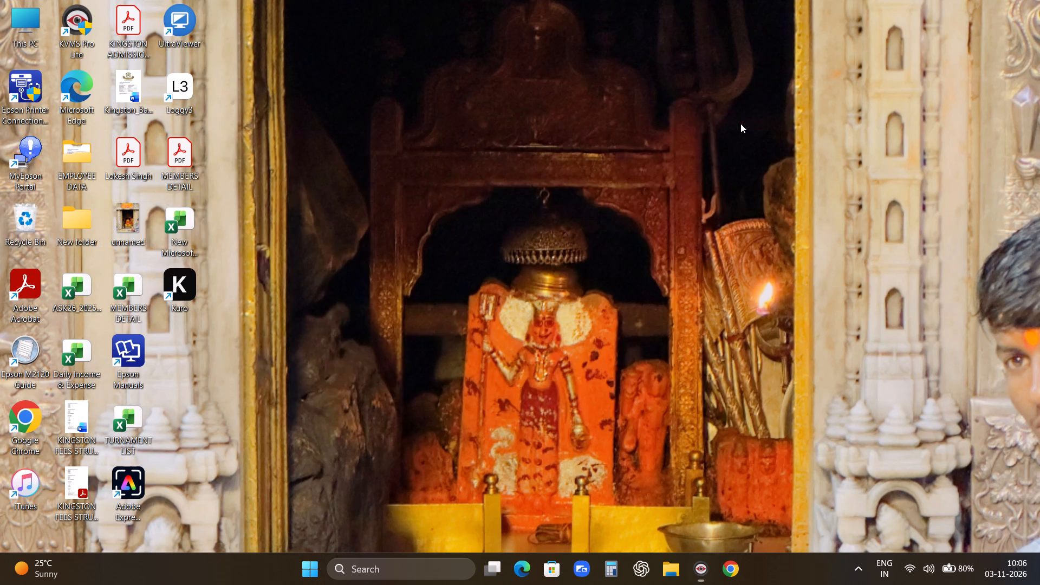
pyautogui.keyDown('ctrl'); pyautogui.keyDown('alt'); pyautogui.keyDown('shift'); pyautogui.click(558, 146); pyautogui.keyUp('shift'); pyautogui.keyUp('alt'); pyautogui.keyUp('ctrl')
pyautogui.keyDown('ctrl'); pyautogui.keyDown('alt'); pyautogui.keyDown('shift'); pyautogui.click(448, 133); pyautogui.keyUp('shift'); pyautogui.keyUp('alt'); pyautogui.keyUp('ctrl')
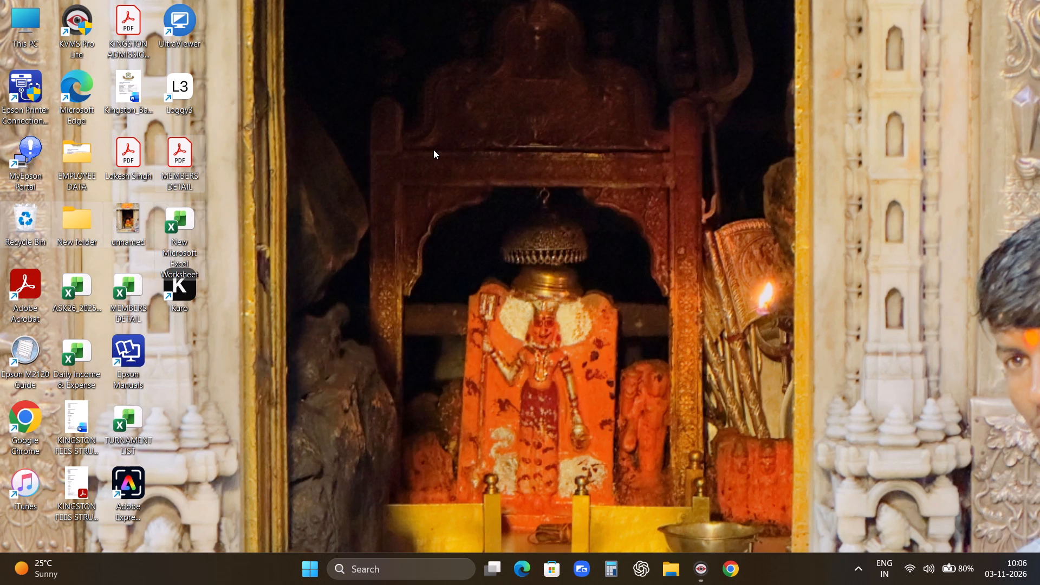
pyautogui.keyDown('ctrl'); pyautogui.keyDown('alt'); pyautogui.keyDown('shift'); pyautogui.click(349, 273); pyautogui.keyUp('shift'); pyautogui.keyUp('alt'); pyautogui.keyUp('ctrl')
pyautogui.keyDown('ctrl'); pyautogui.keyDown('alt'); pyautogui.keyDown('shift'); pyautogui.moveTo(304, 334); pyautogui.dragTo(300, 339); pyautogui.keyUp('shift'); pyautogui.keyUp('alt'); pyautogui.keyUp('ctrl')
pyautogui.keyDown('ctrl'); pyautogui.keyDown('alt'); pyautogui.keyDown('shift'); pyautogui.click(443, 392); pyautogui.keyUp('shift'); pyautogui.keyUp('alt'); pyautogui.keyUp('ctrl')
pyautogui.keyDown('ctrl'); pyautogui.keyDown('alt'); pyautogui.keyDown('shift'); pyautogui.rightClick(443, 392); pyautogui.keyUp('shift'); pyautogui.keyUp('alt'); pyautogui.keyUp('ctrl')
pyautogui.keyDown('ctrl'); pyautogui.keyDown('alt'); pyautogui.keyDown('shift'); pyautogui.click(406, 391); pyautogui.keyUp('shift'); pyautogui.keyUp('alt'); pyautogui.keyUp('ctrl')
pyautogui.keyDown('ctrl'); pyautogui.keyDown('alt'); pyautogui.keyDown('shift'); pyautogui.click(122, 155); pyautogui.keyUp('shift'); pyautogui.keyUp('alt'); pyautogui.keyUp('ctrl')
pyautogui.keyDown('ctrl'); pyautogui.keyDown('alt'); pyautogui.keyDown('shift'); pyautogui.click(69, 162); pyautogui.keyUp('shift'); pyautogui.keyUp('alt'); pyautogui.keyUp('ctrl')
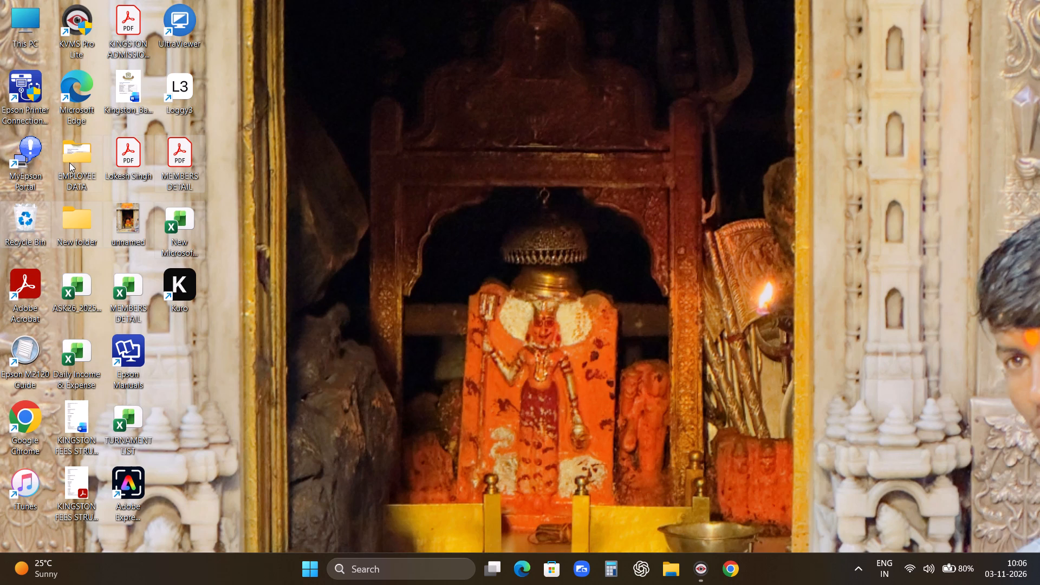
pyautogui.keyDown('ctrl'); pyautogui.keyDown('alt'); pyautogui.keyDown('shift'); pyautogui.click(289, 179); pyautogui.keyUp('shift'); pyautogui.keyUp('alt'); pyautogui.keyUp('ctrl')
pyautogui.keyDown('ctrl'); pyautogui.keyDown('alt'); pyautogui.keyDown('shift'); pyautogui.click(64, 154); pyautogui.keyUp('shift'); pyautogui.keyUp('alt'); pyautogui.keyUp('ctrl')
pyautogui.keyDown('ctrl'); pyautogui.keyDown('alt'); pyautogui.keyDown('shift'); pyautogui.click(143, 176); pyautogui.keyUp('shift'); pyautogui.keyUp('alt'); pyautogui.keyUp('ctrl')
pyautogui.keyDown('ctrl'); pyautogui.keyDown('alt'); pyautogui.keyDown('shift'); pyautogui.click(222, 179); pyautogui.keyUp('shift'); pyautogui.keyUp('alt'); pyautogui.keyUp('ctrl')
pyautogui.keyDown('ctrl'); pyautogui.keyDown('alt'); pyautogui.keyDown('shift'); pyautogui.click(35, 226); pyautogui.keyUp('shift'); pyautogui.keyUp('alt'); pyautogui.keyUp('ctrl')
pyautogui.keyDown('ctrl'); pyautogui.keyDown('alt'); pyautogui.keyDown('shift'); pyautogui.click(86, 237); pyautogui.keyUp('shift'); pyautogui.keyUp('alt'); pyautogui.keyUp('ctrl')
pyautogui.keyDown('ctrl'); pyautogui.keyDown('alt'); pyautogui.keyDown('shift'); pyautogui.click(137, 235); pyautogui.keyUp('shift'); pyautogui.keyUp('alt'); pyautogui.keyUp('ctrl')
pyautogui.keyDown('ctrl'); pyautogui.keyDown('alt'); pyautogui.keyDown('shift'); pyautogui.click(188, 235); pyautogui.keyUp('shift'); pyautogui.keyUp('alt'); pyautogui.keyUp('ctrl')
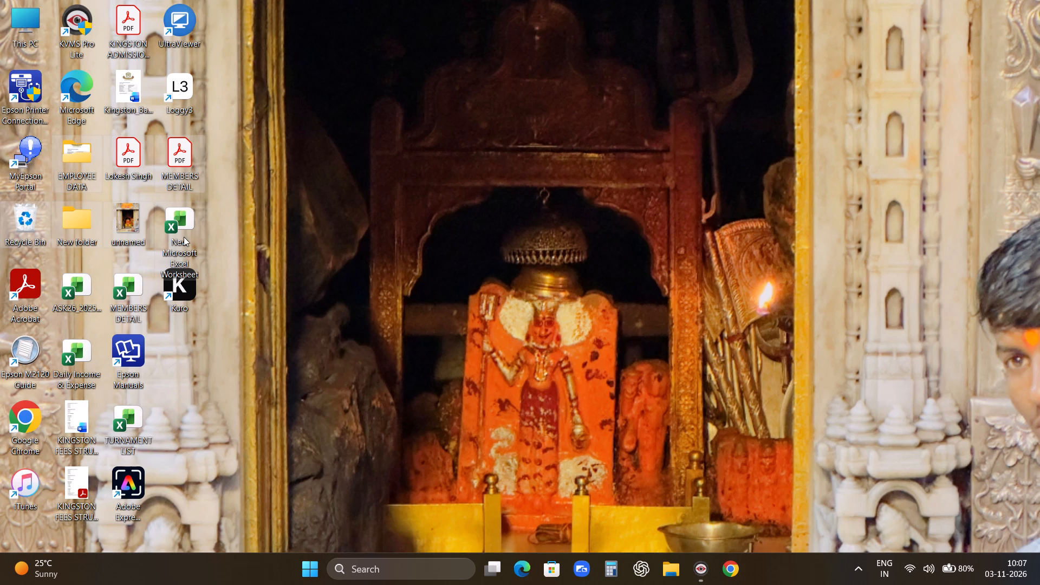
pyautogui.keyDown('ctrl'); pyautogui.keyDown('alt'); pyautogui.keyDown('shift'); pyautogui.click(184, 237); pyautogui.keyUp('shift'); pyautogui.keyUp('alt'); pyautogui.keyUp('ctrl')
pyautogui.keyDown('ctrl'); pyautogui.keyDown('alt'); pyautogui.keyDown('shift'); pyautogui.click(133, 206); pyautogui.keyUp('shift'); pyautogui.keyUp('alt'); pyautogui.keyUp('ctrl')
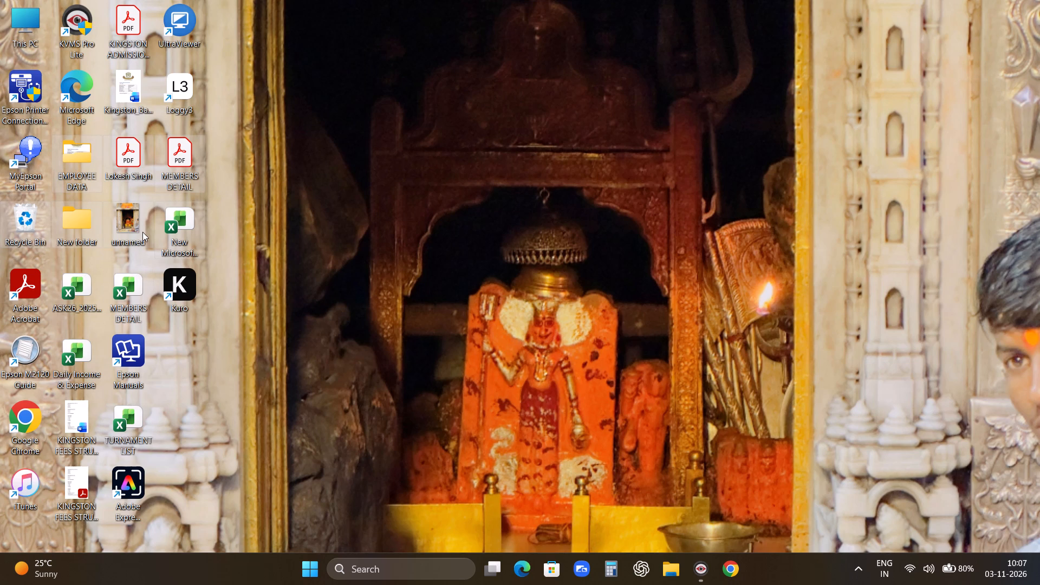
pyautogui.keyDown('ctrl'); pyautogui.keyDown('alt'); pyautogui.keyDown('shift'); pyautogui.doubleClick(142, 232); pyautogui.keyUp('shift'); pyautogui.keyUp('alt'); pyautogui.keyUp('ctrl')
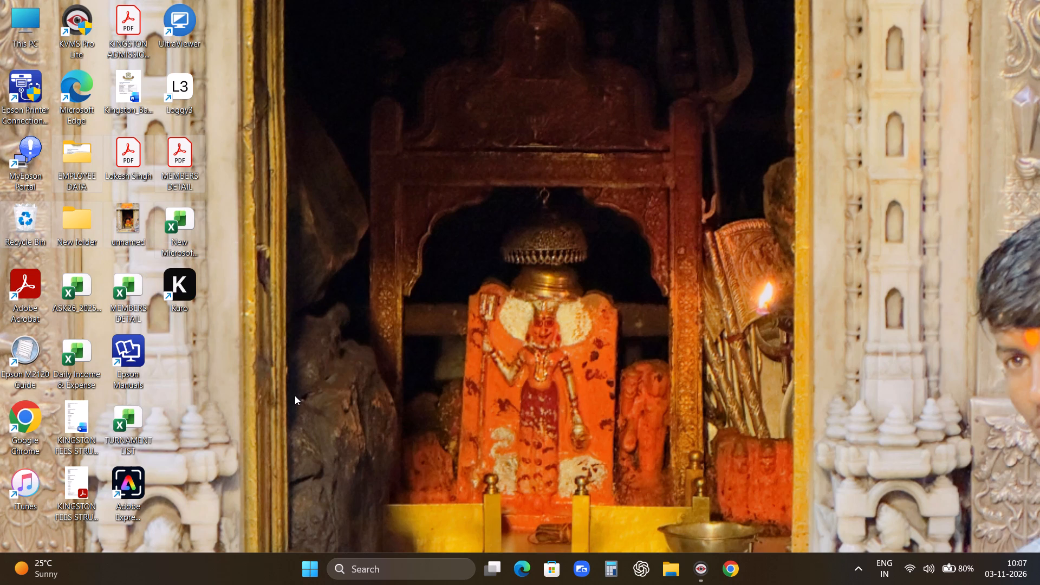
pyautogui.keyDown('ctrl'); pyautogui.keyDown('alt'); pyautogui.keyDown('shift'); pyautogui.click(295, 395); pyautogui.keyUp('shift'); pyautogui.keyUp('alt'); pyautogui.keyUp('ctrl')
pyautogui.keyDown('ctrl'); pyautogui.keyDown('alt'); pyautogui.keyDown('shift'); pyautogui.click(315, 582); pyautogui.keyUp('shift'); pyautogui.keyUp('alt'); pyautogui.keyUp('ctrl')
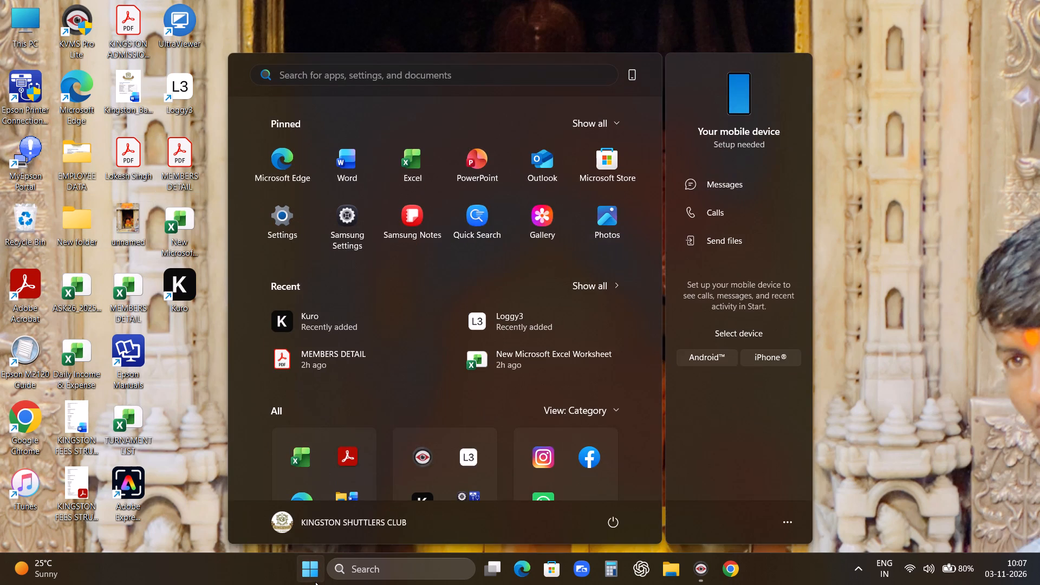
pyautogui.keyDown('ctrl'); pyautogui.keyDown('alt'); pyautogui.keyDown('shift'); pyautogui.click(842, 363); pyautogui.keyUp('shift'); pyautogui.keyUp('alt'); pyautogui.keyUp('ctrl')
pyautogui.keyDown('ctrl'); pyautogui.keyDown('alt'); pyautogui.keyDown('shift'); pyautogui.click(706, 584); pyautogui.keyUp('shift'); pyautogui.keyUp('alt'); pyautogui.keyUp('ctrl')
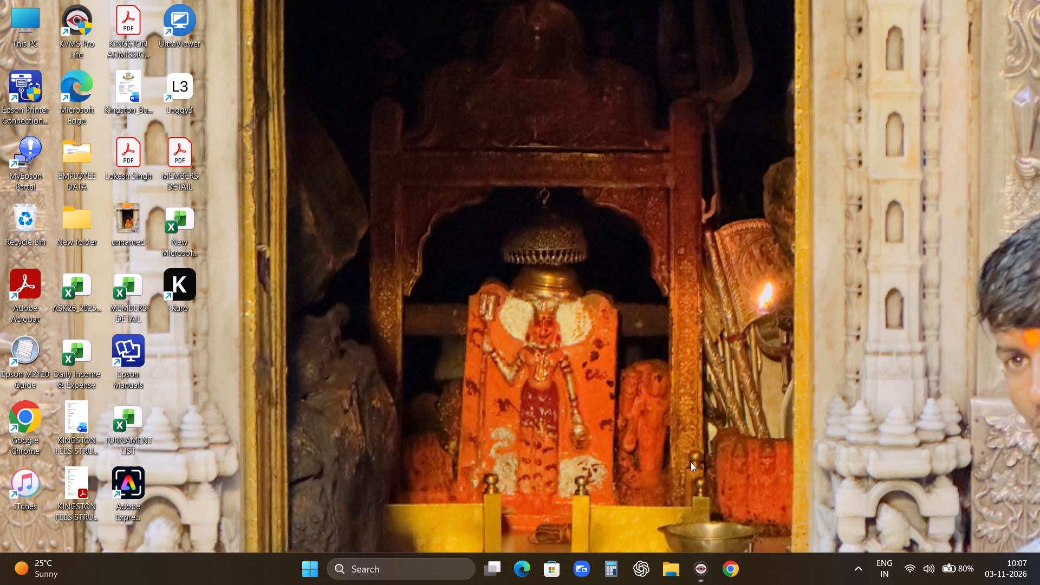